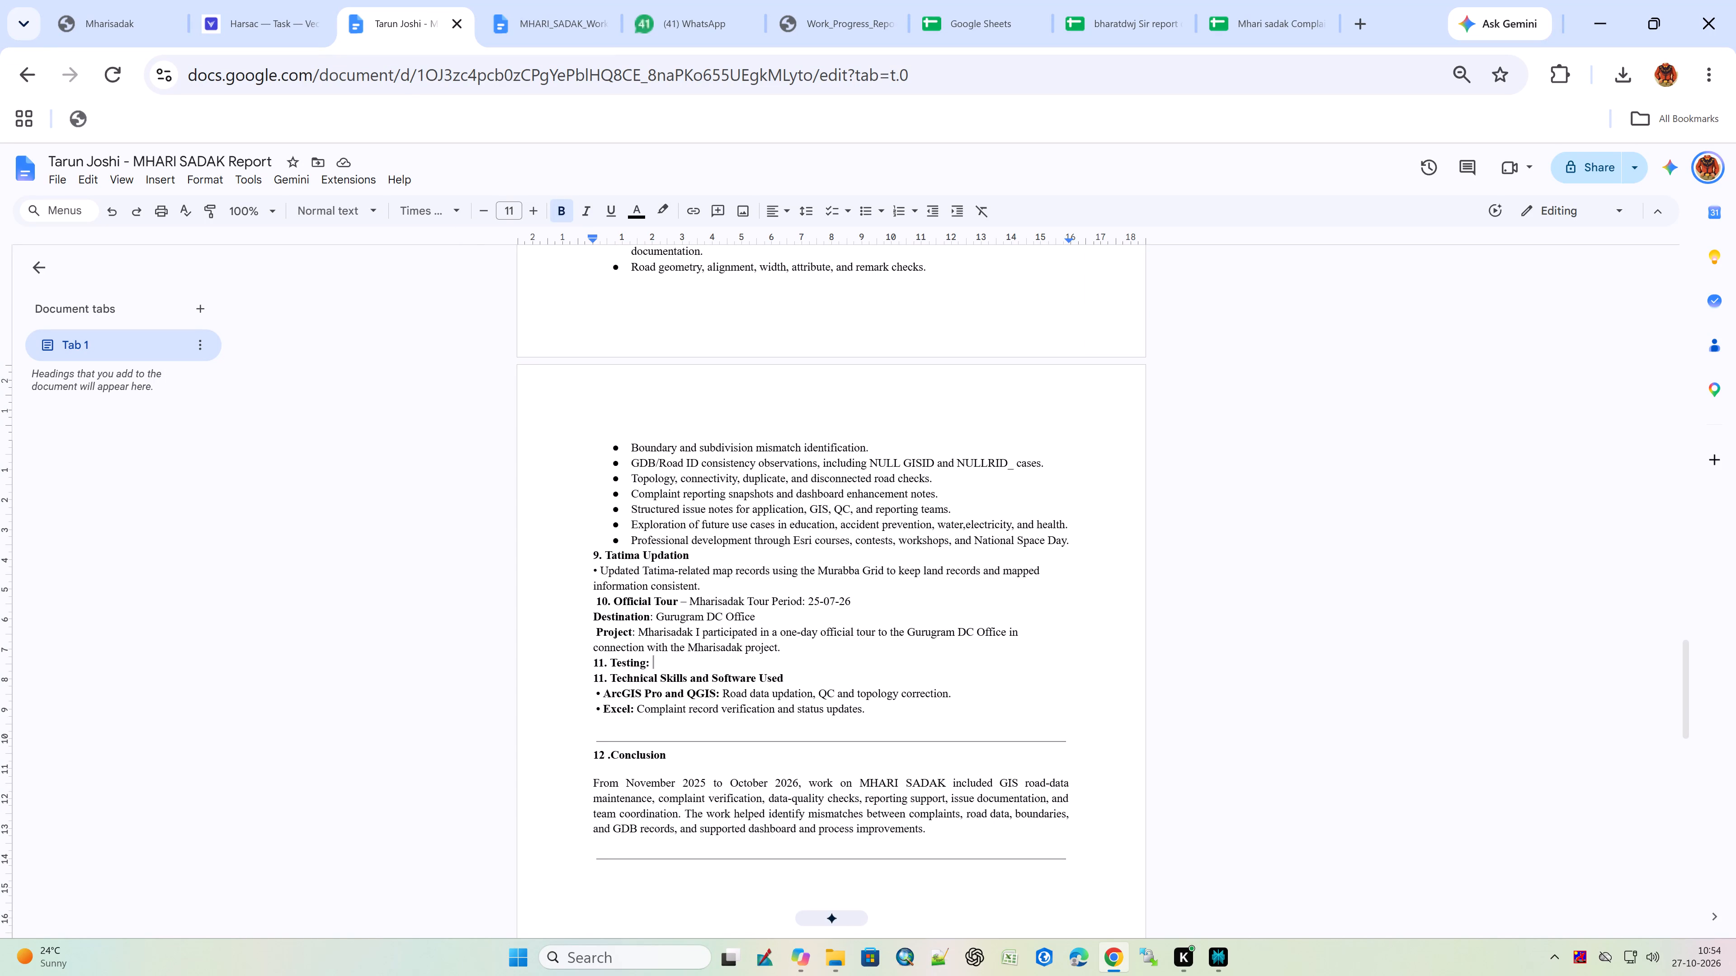
# Complete the "11. Testing:" line with the text "Haryana GIS Portal".
pyautogui.write('aryaa')
pyautogui.press('BackSpace')
pyautogui.press('space')
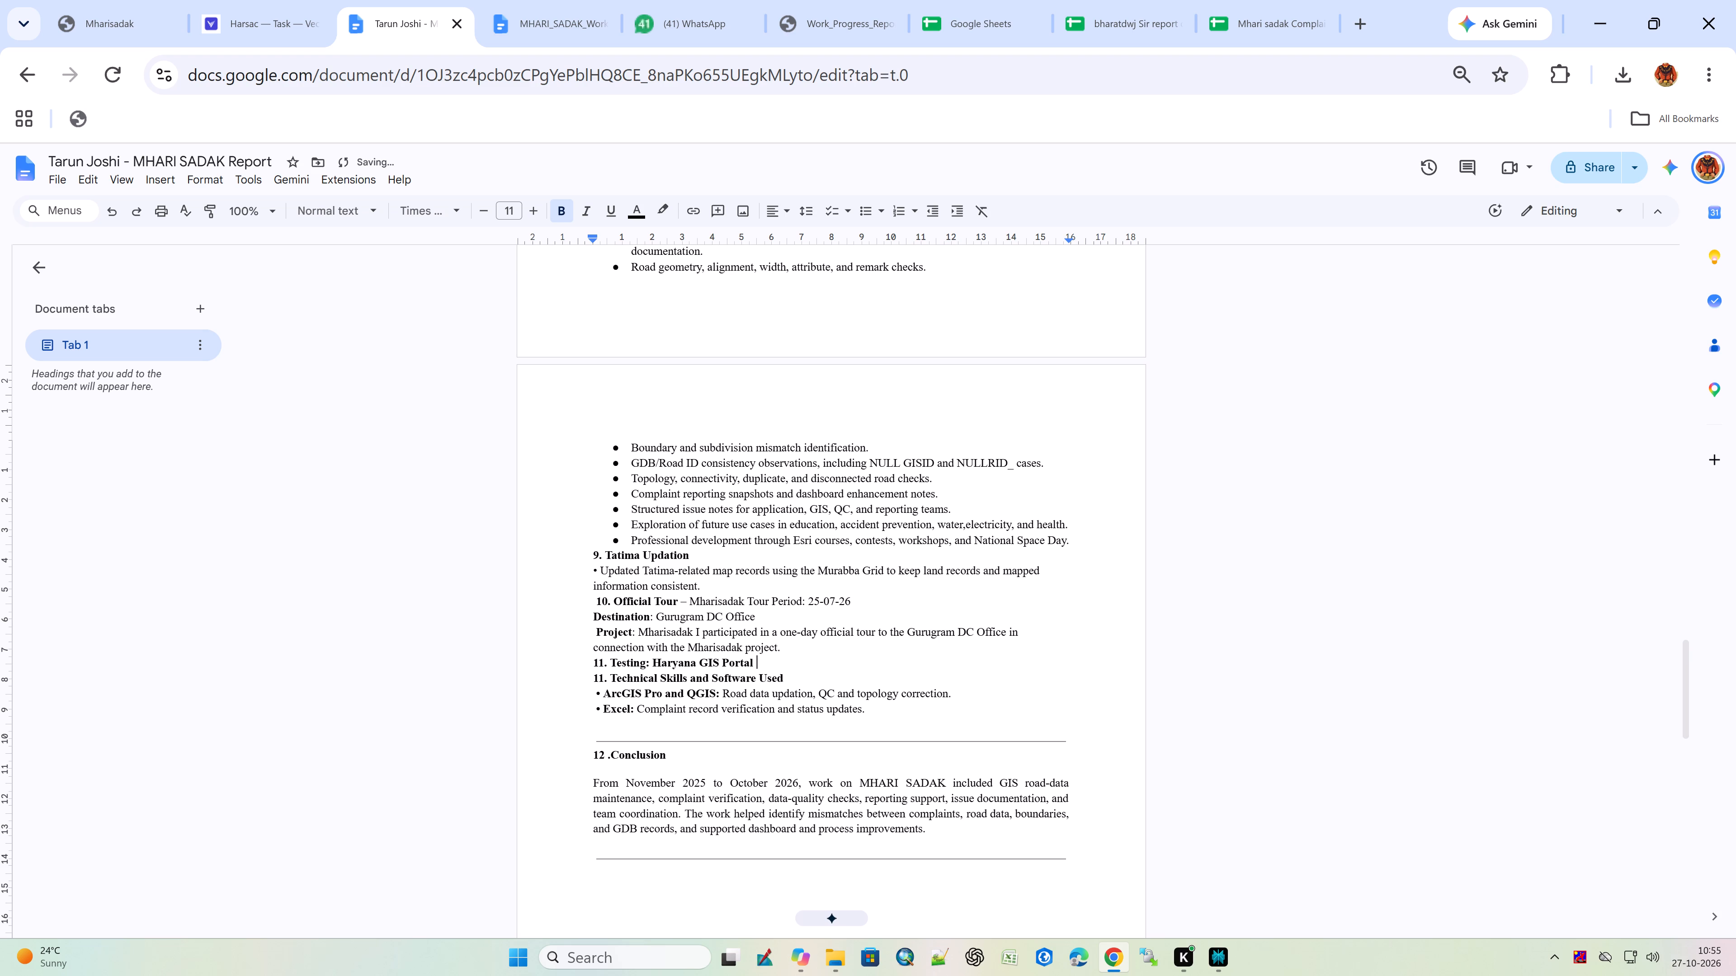
# Remove the bold formatting from ": Haryana GIS Portal" in the Testing line, keeping the heading bold.
pyautogui.moveTo(773, 662); pyautogui.dragTo(647, 668)
pyautogui.click(647, 668)
pyautogui.moveTo(648, 662); pyautogui.dragTo(761, 661)
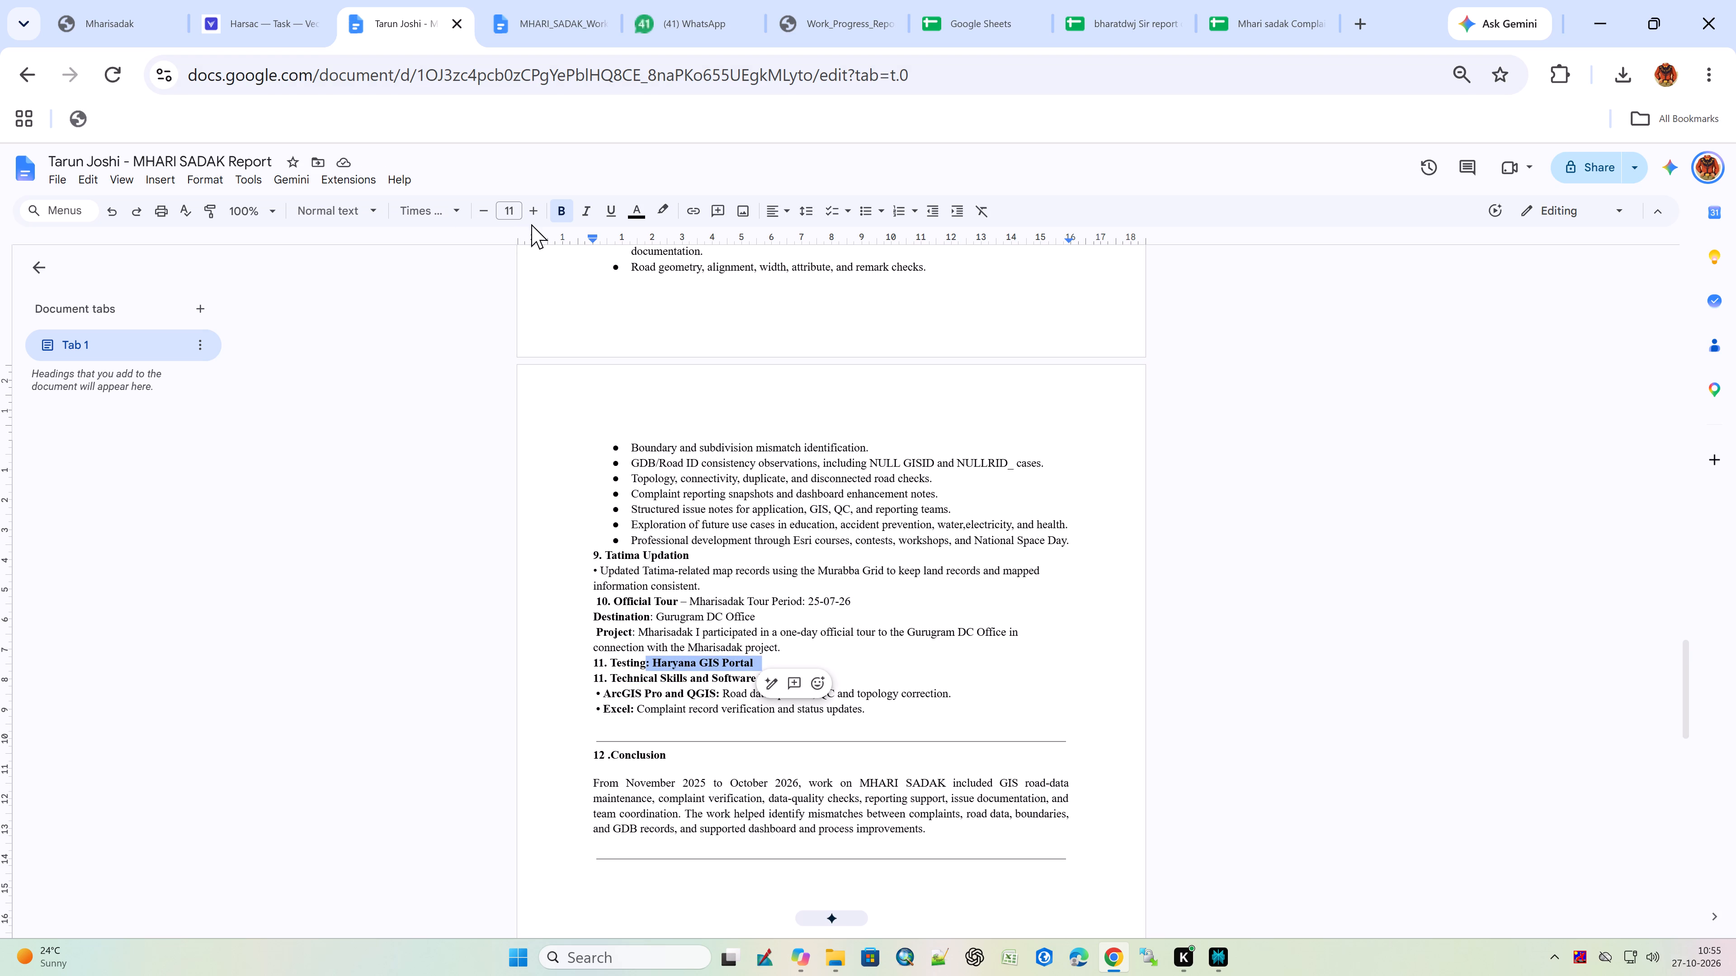
pyautogui.click(553, 217)
pyautogui.click(713, 633)
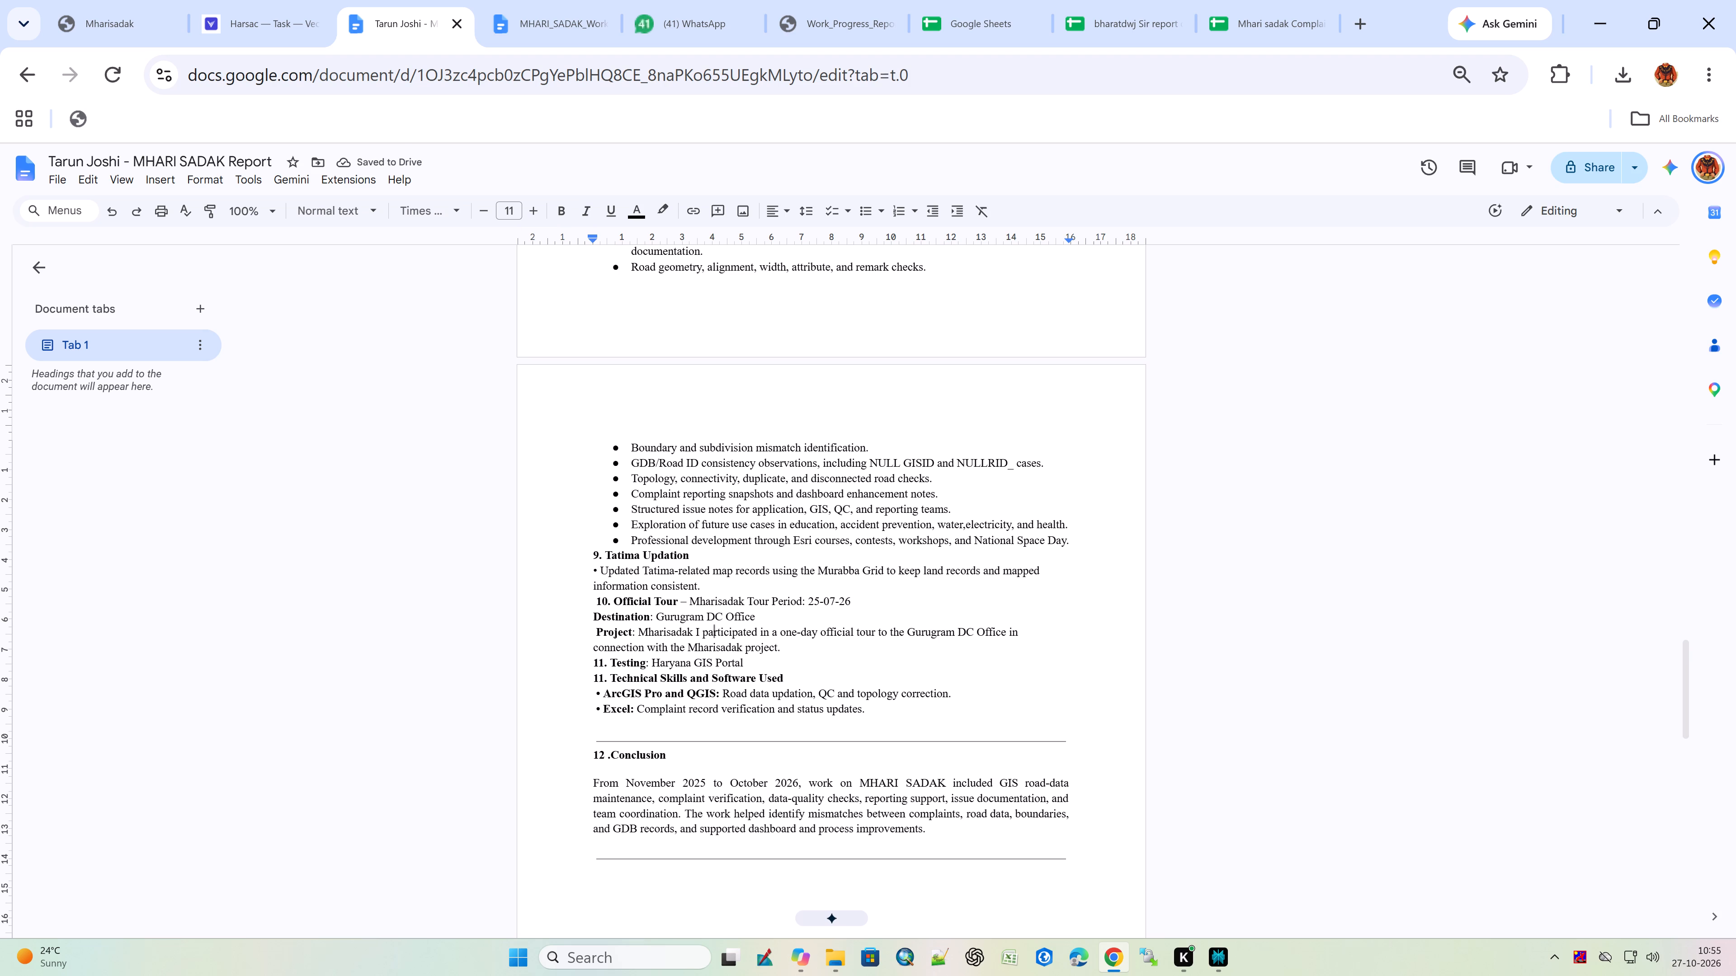
# Extend the Testing line with "and making a Presentation.", accepting the suggested grammar correction.
pyautogui.click(767, 664)
pyautogui.press('.')
pyautogui.click(779, 664)
pyautogui.click(792, 648)
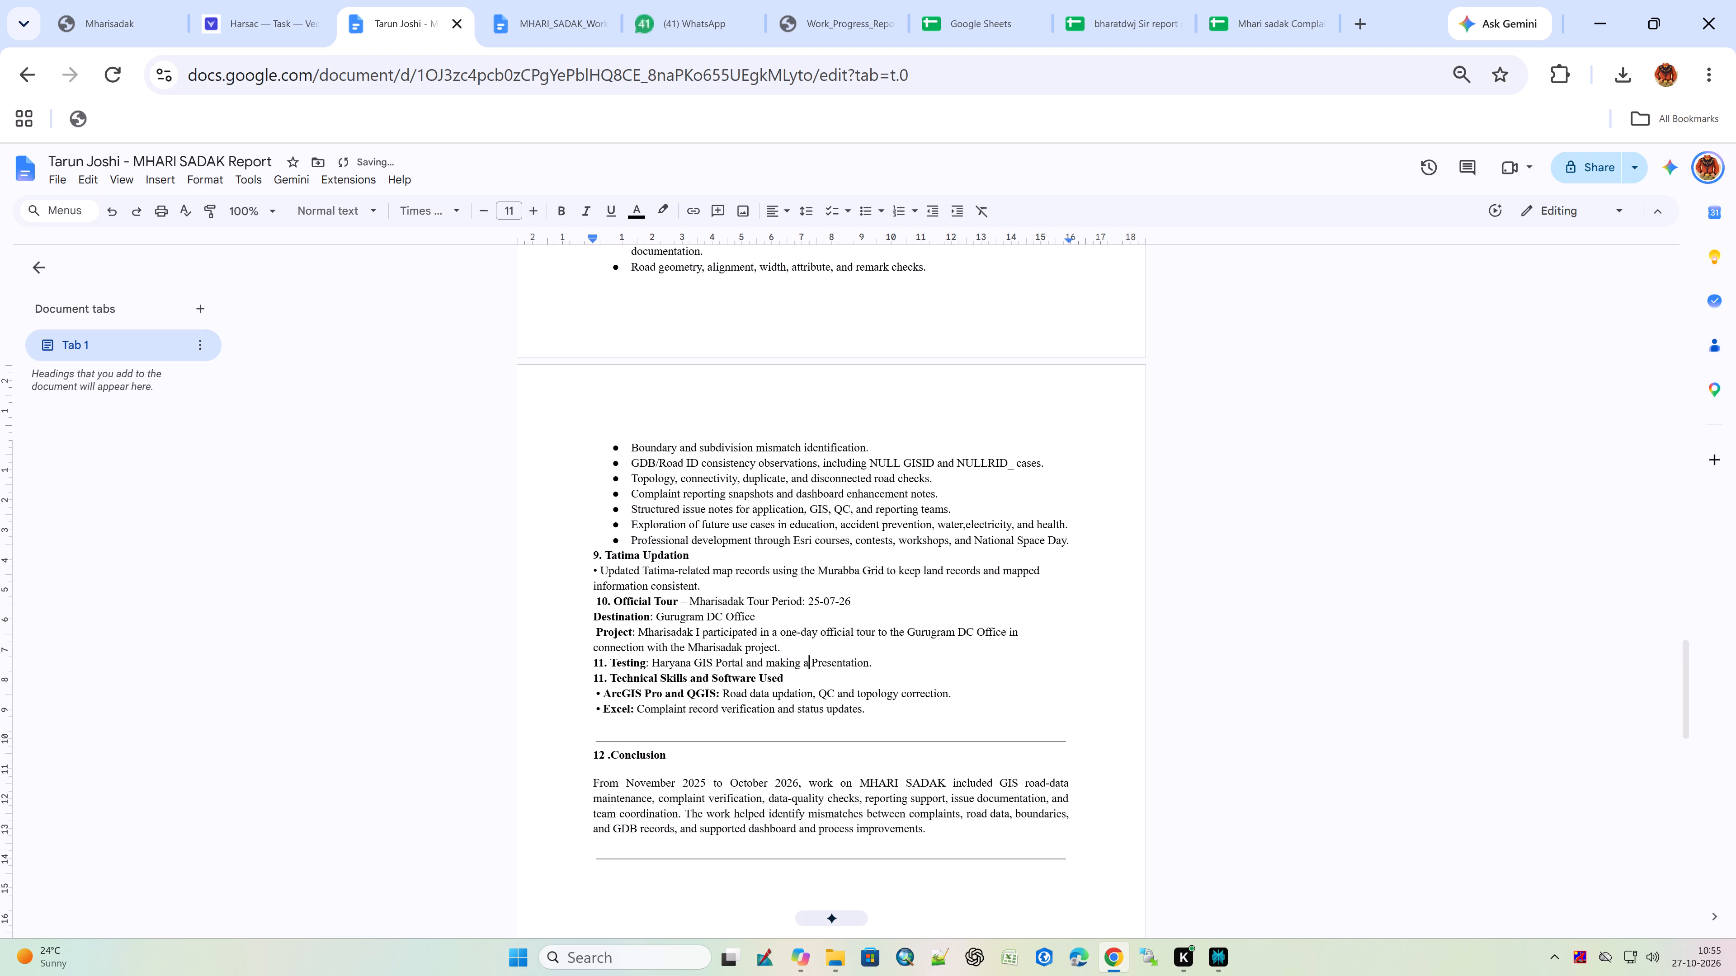
# Save the report document.
pyautogui.click(826, 709)
pyautogui.click(894, 710)
pyautogui.hotkey('ctrl', 's')
pyautogui.hotkey('ctrl', 's')
pyautogui.hotkey('ctrl', 's')
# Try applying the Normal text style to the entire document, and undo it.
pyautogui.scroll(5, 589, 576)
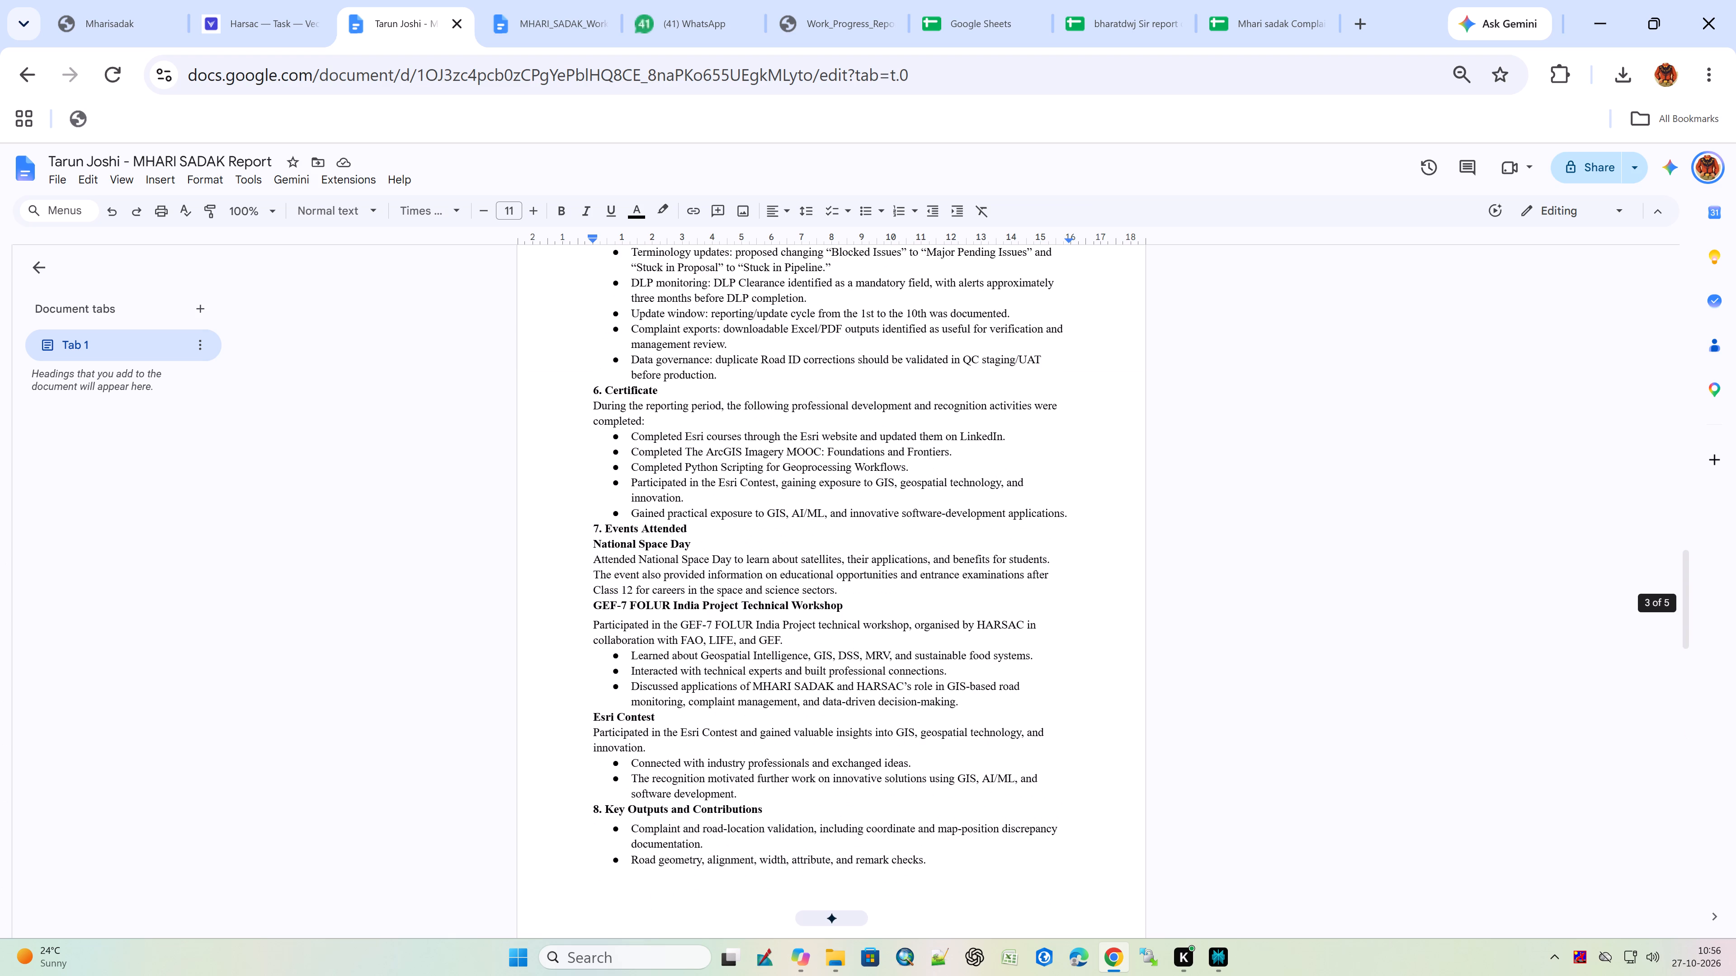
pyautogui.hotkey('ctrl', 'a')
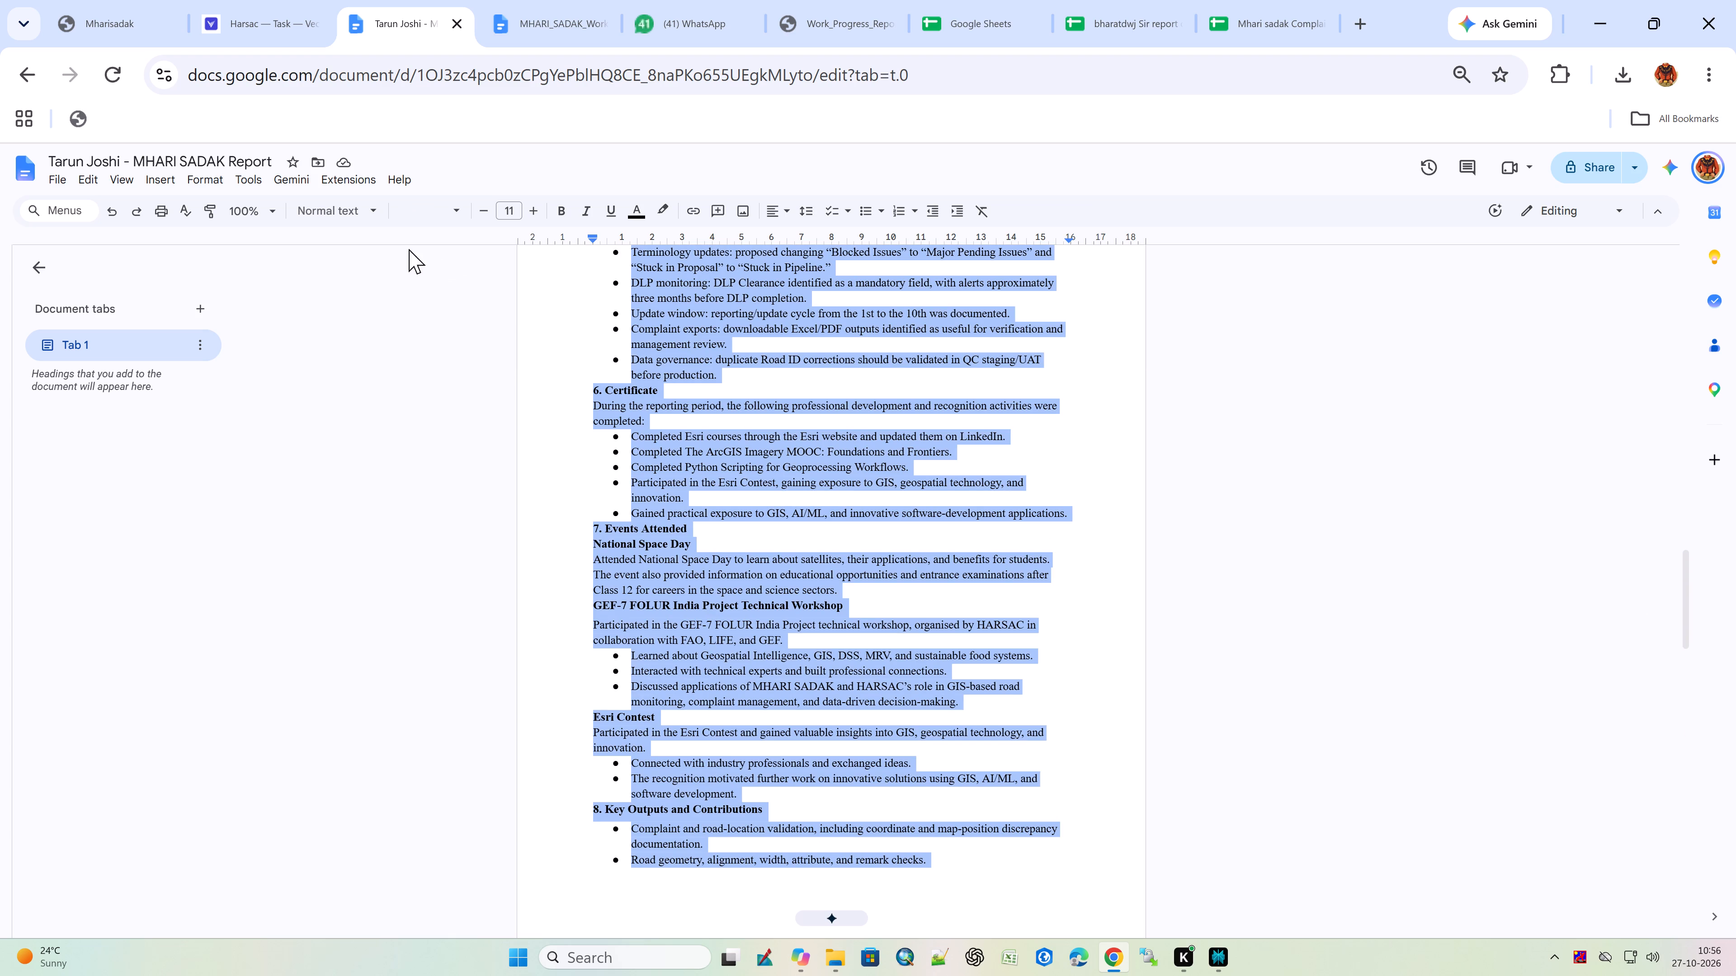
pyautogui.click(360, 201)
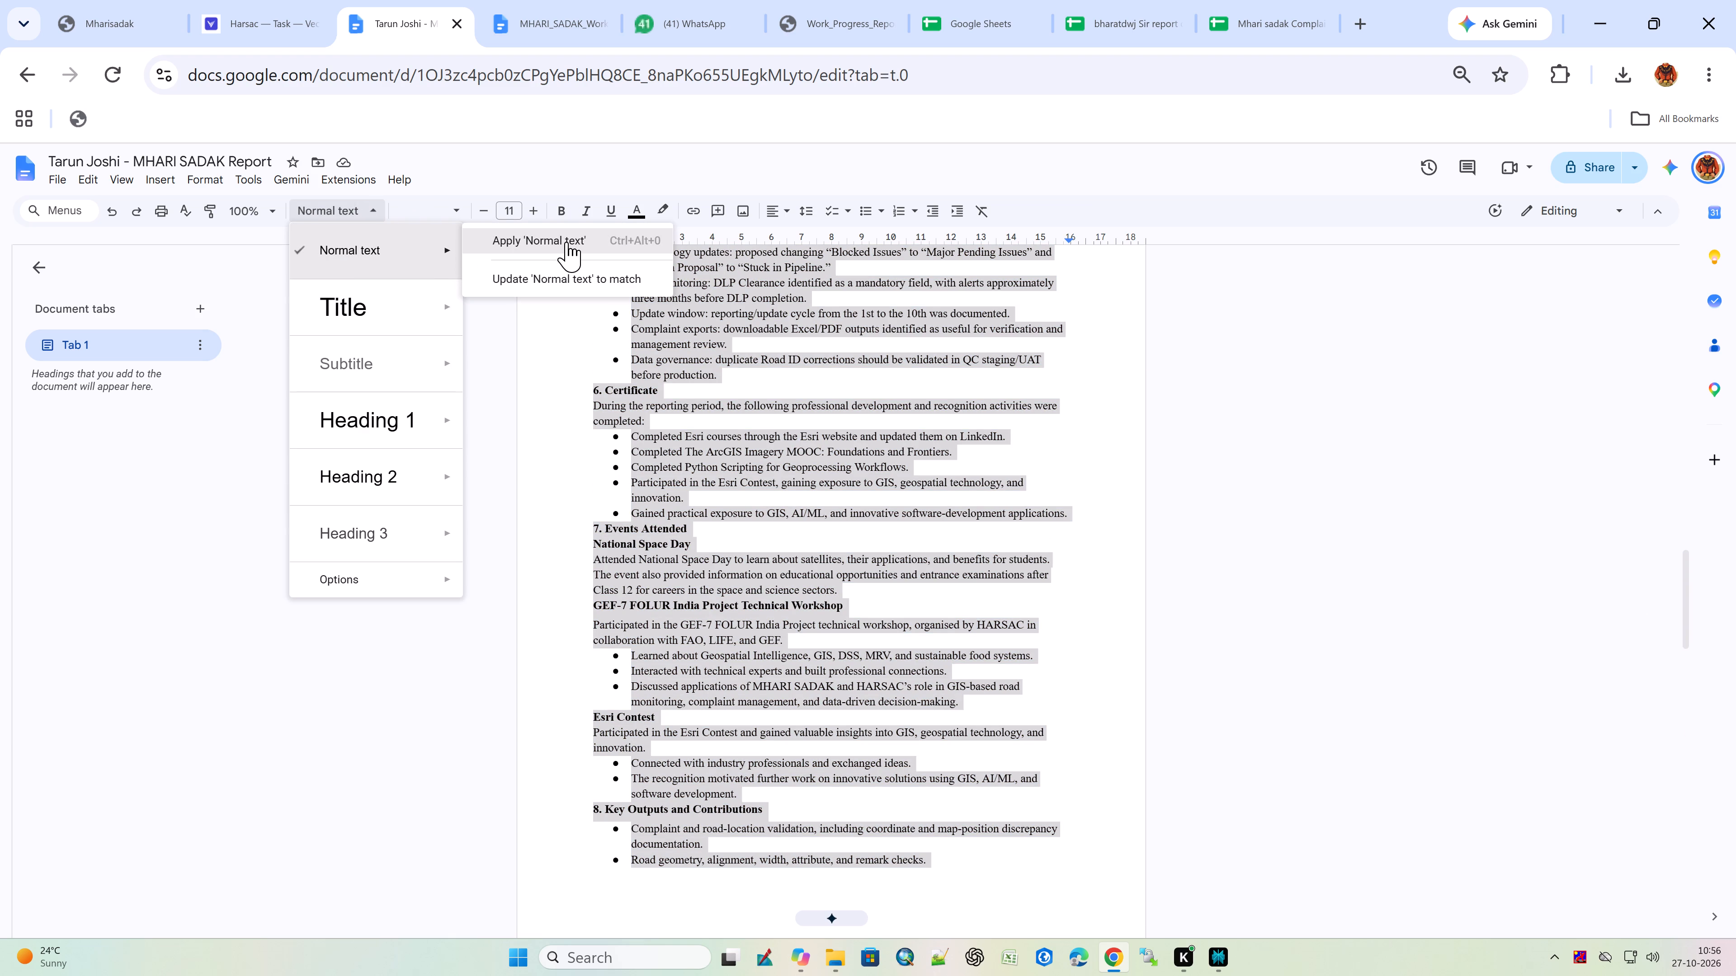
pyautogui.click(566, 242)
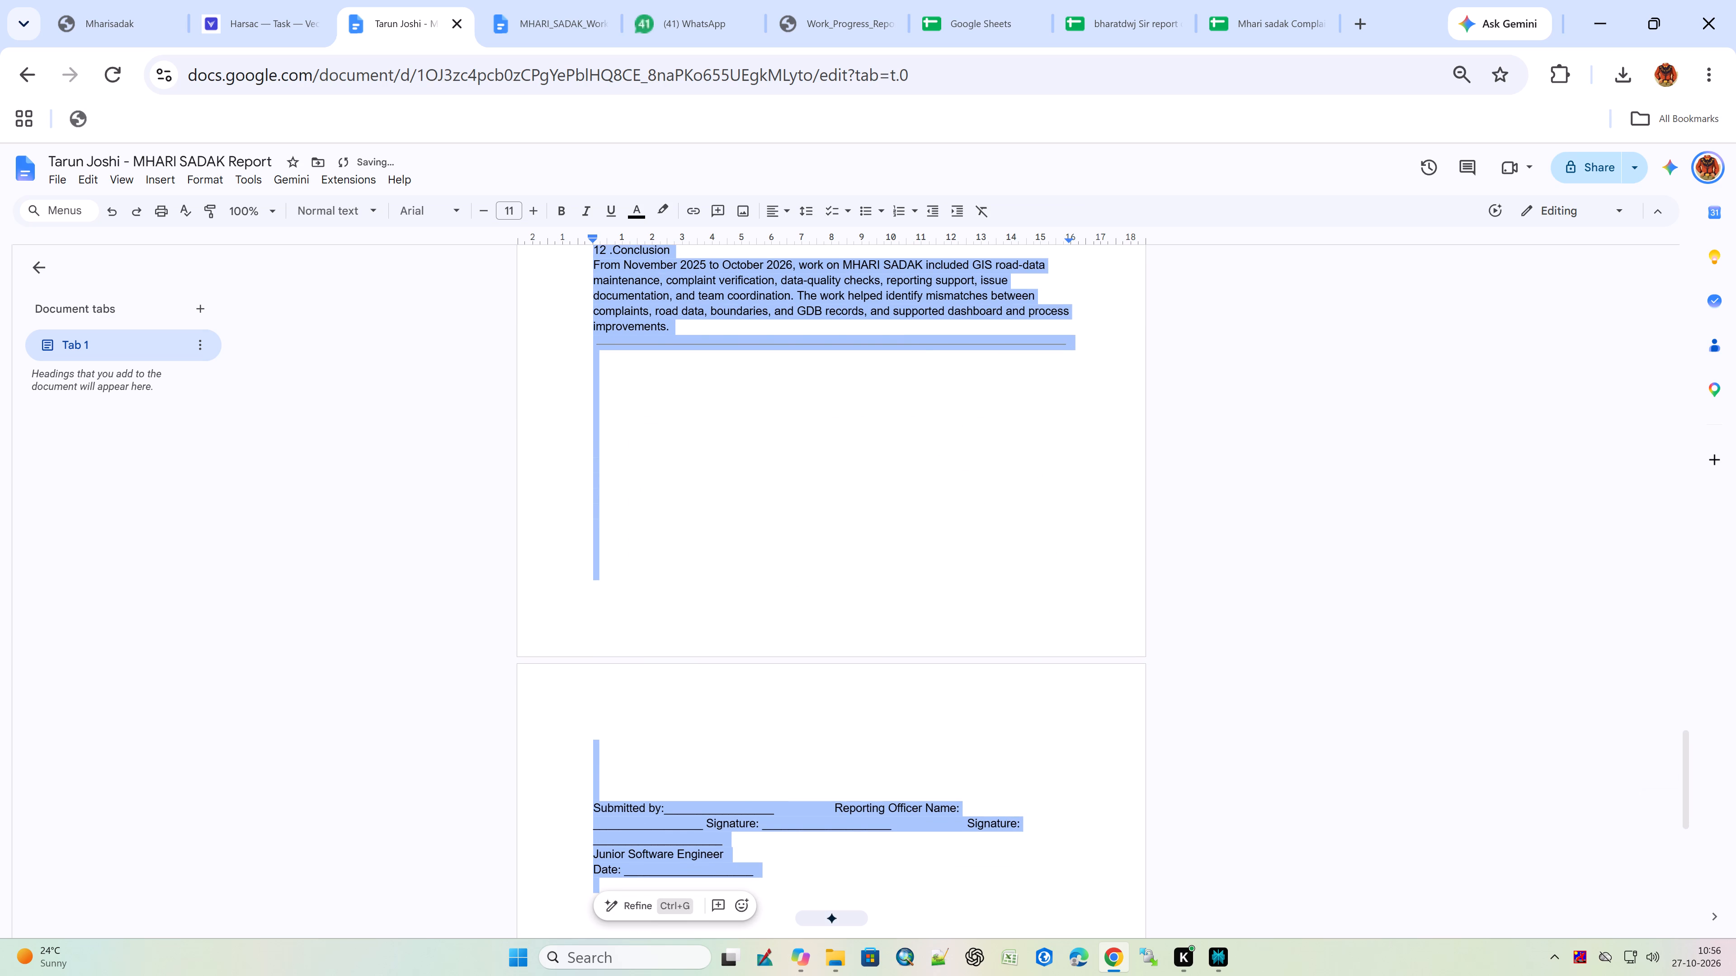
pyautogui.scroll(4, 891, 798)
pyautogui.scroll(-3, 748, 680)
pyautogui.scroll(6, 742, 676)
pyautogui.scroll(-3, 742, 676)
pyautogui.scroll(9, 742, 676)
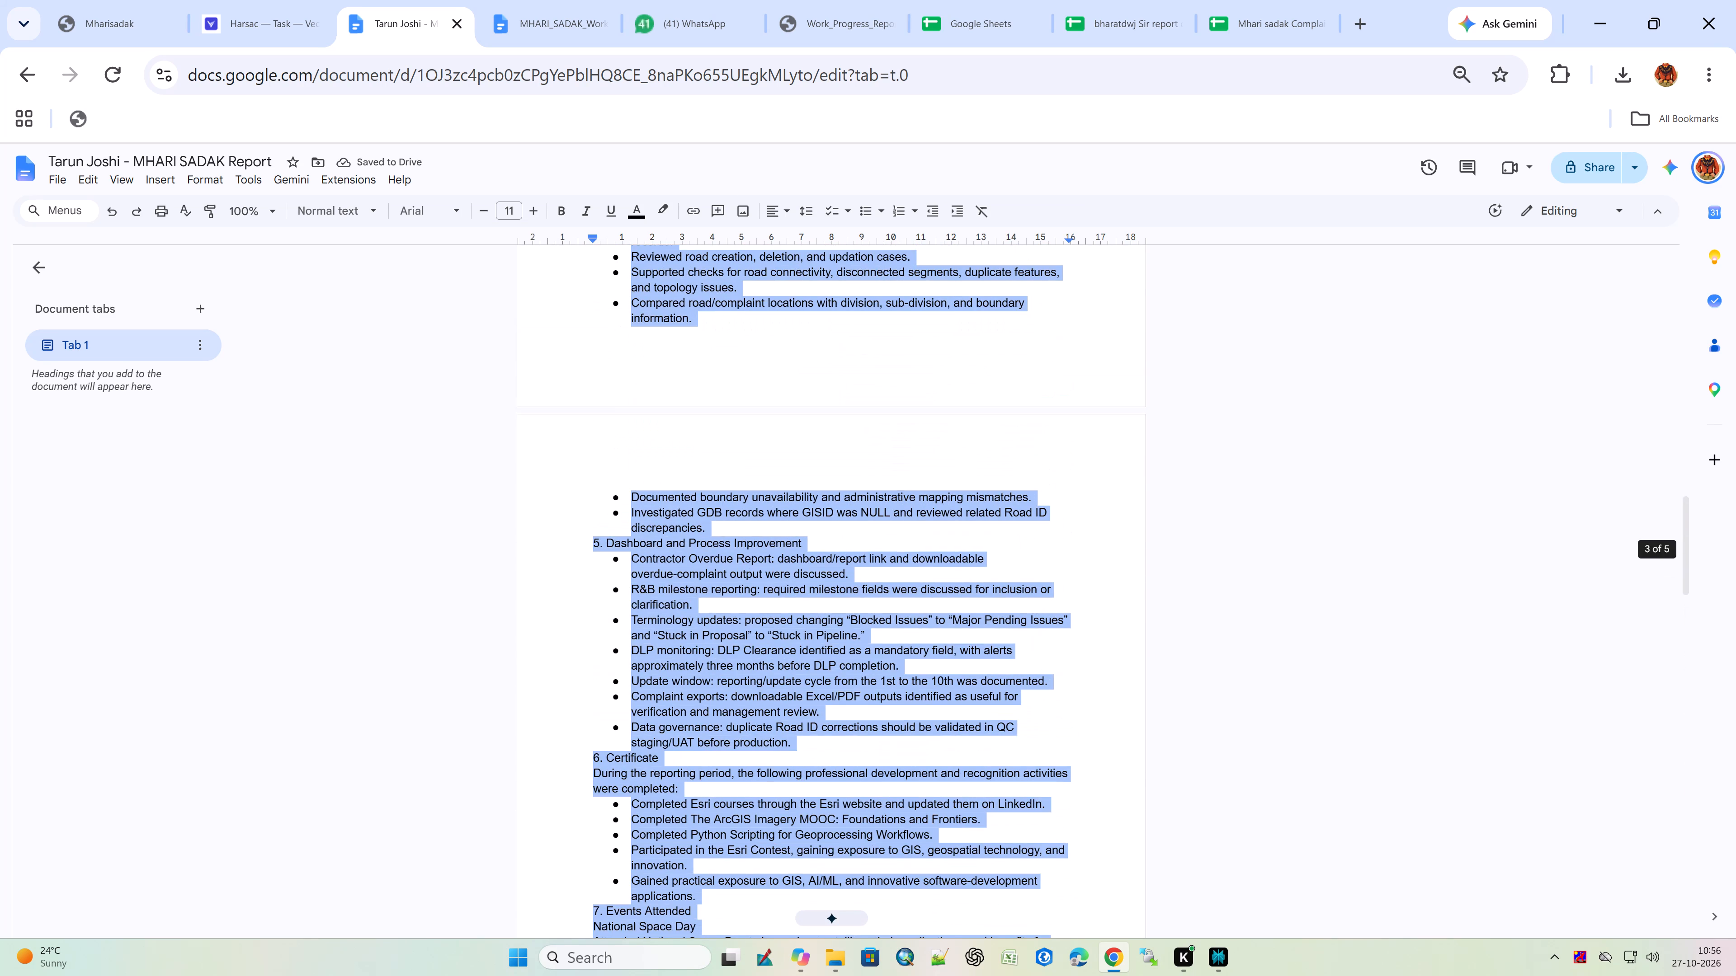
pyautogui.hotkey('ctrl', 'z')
# Delete blank lines between the Conclusion and the signature block to bring the block onto the Conclusion's page.
pyautogui.scroll(-1, 750, 814)
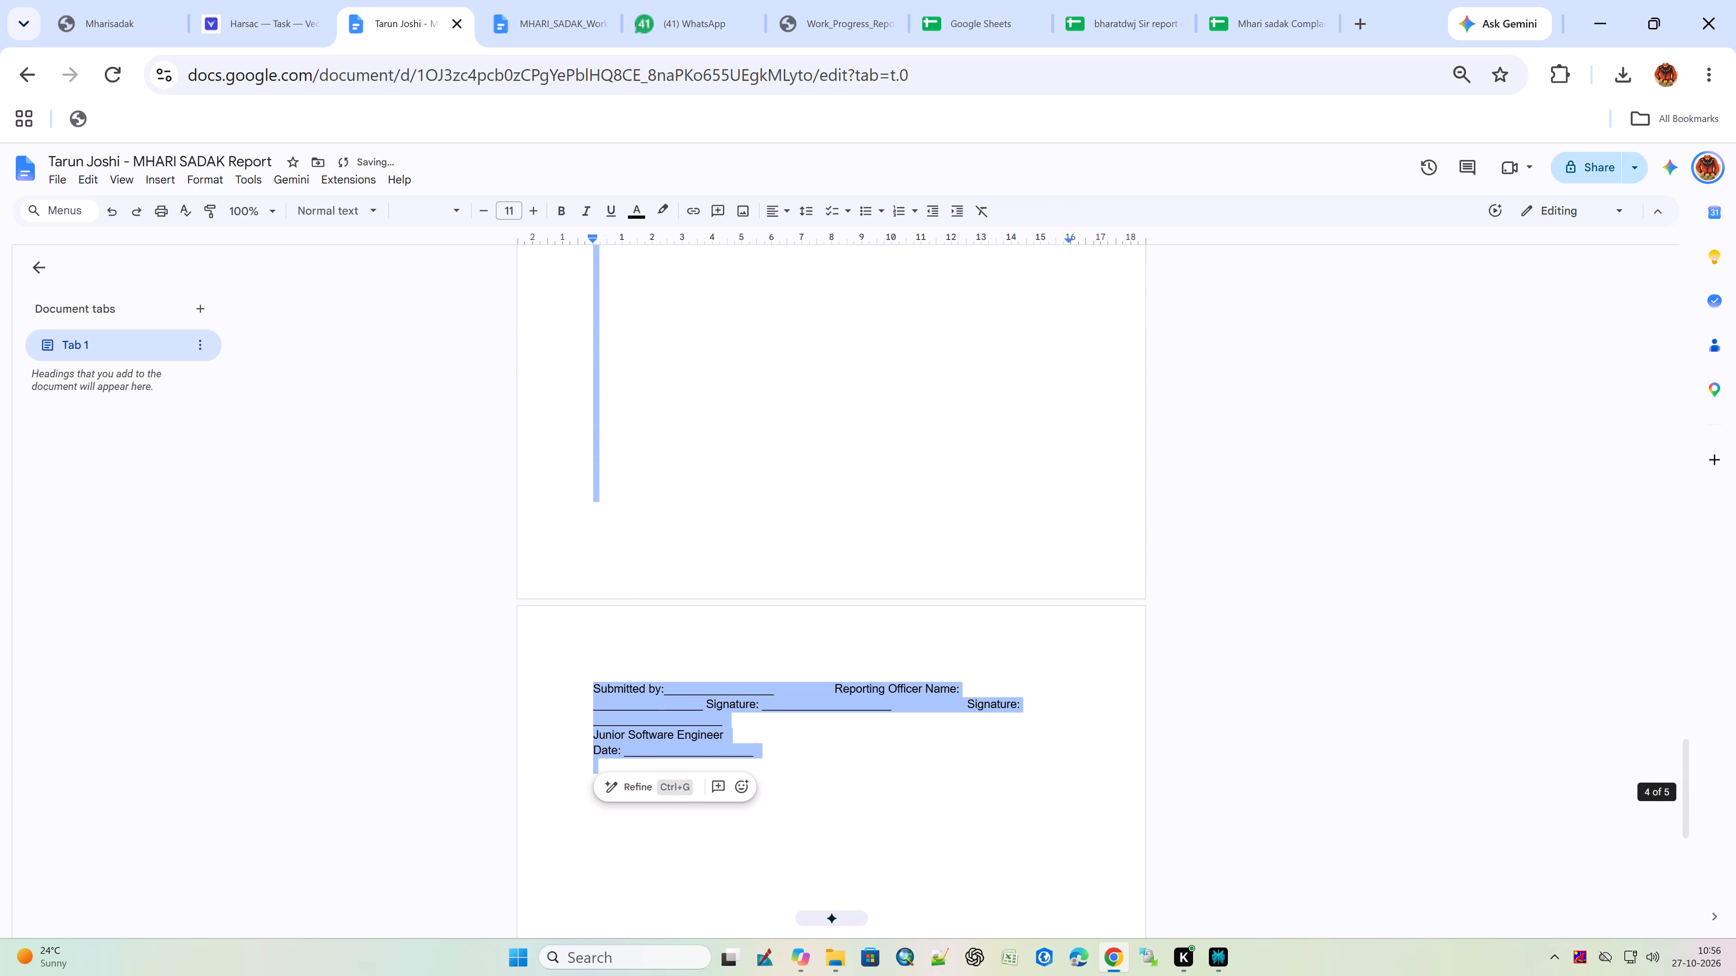
pyautogui.scroll(-4, 749, 815)
pyautogui.scroll(7, 748, 815)
pyautogui.click(746, 813)
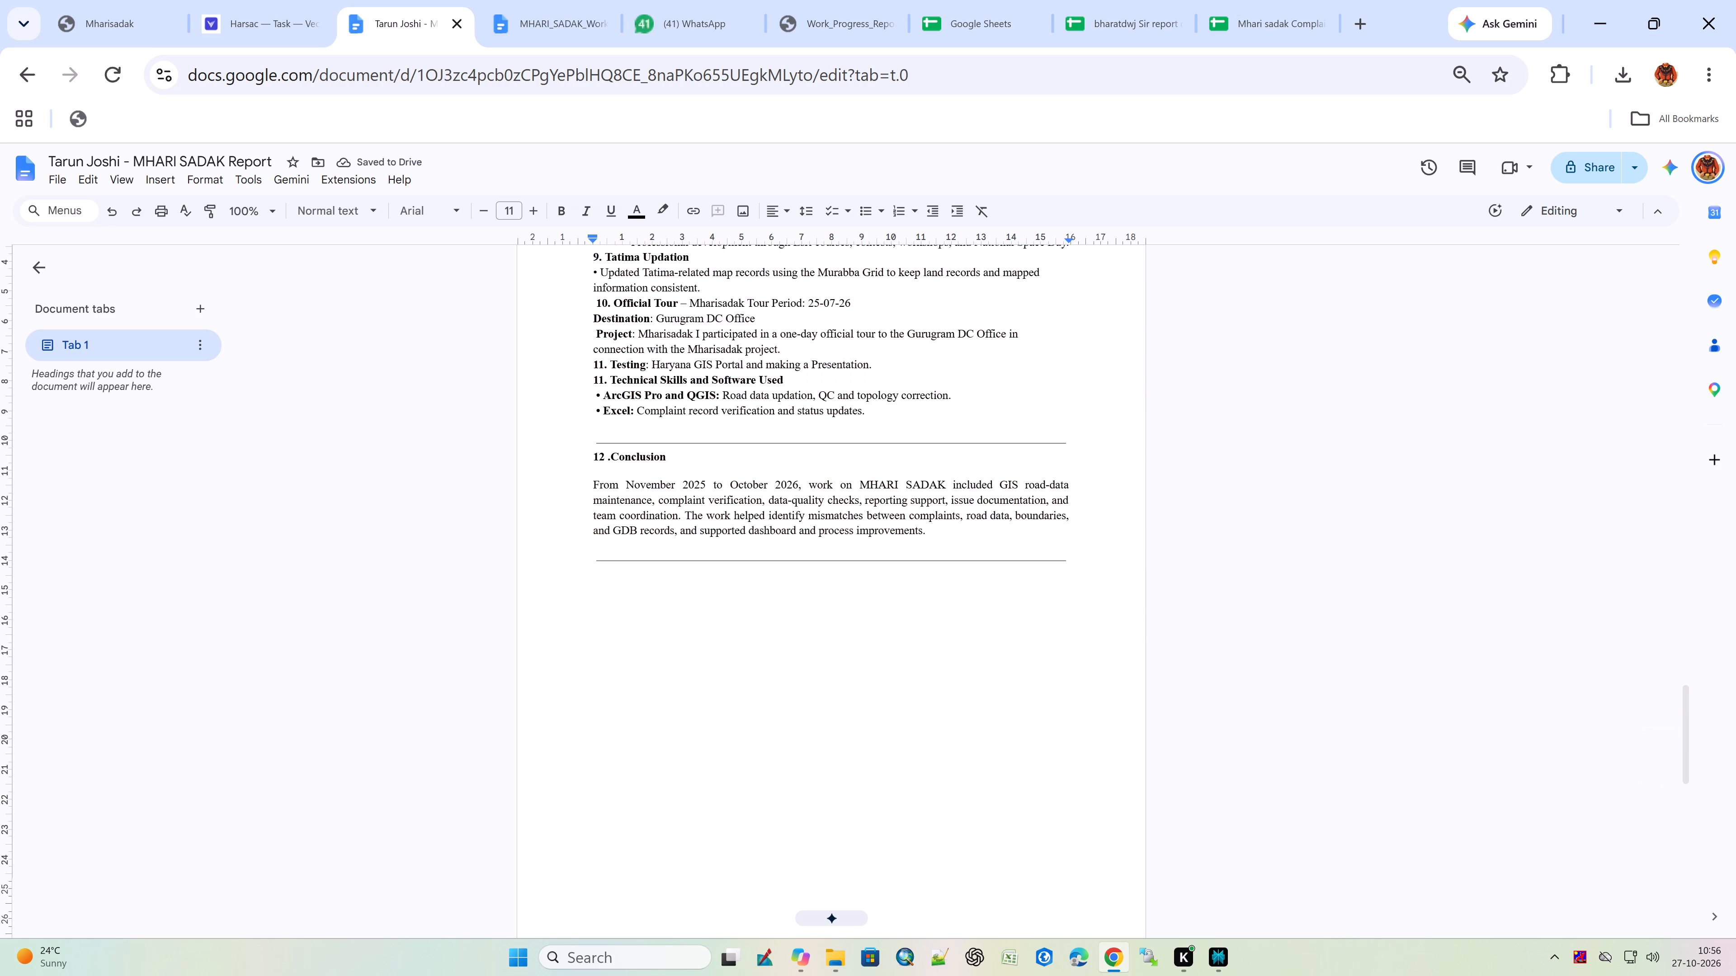
pyautogui.press('BackSpace')
pyautogui.press('BackSpace')
pyautogui.press('BackSpace')
pyautogui.press('BackSpace')
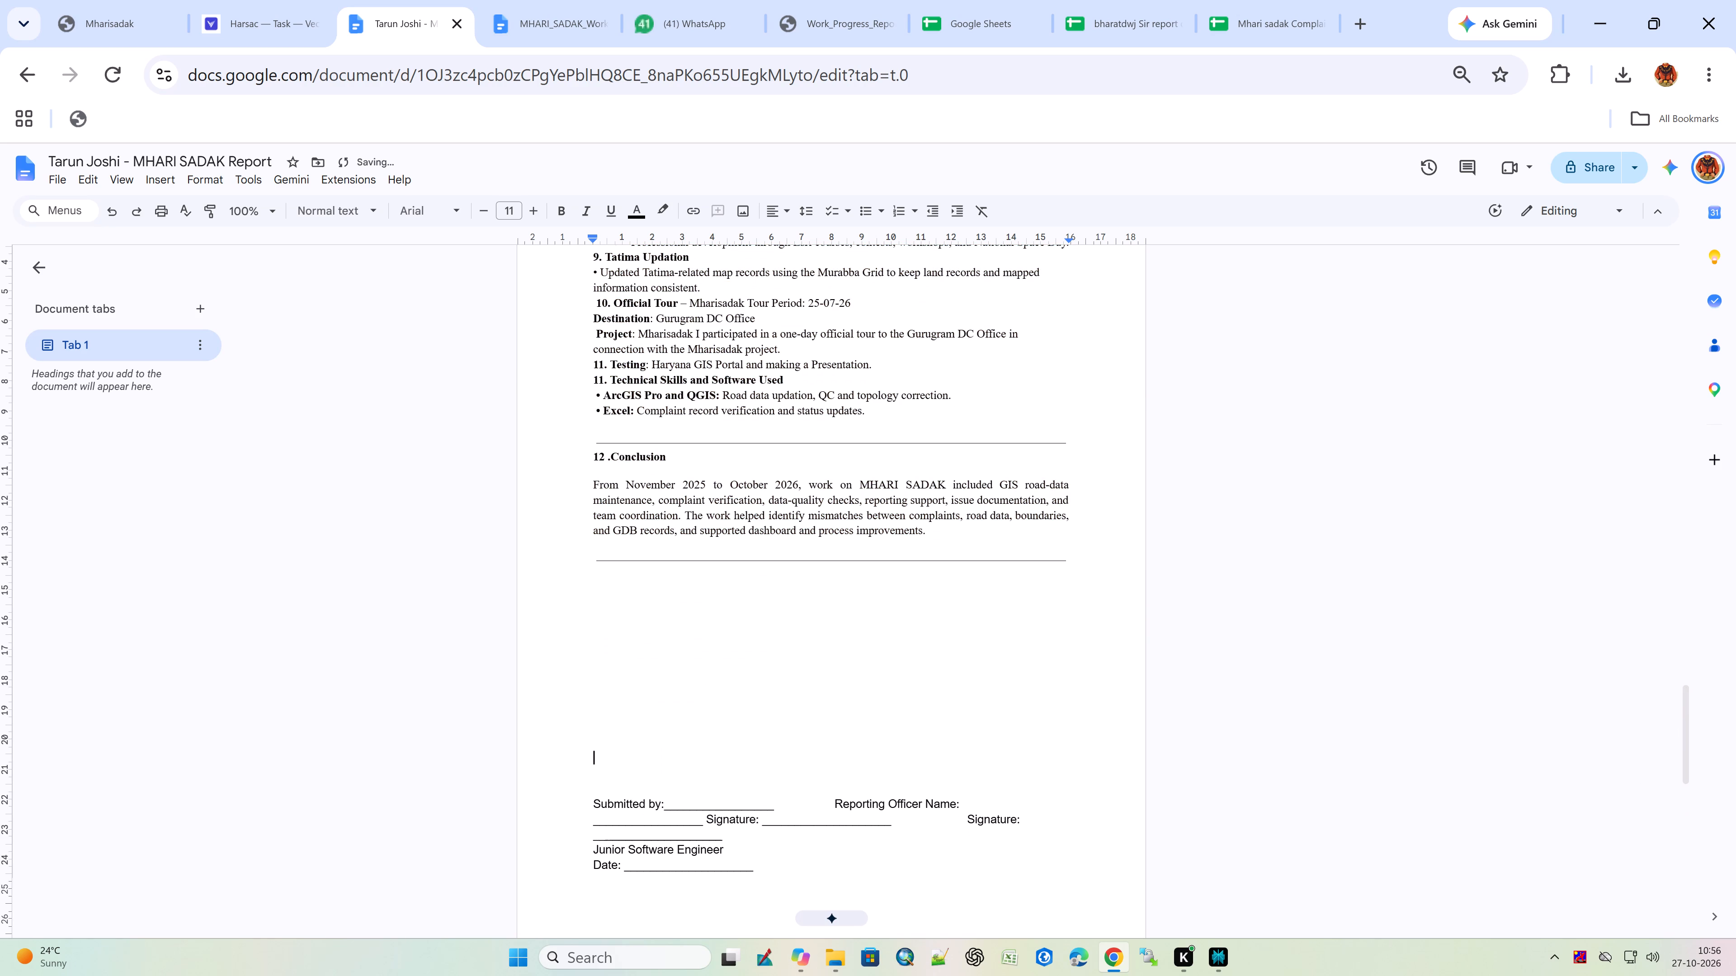
# Remove the extra spaces before "Reporting Officer Name" and its "Signature" so both labels line up in one column.
pyautogui.click(834, 800)
pyautogui.press('BackSpace')
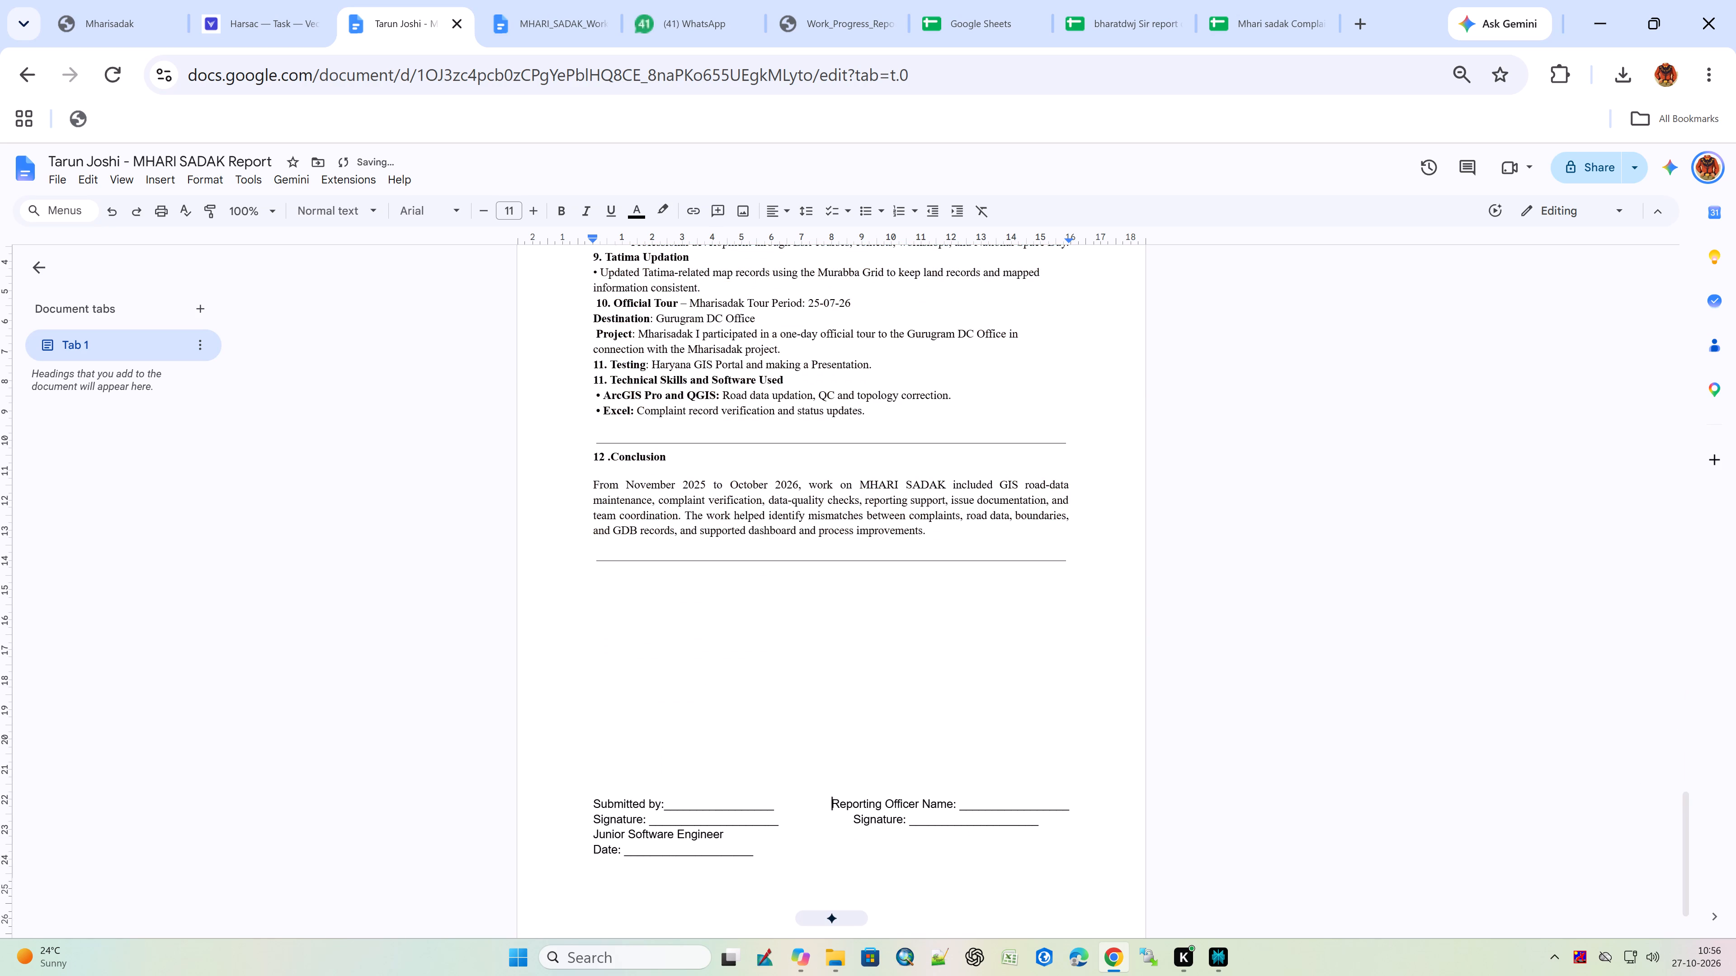
pyautogui.moveTo(852, 821); pyautogui.dragTo(833, 821)
pyautogui.press('BackSpace')
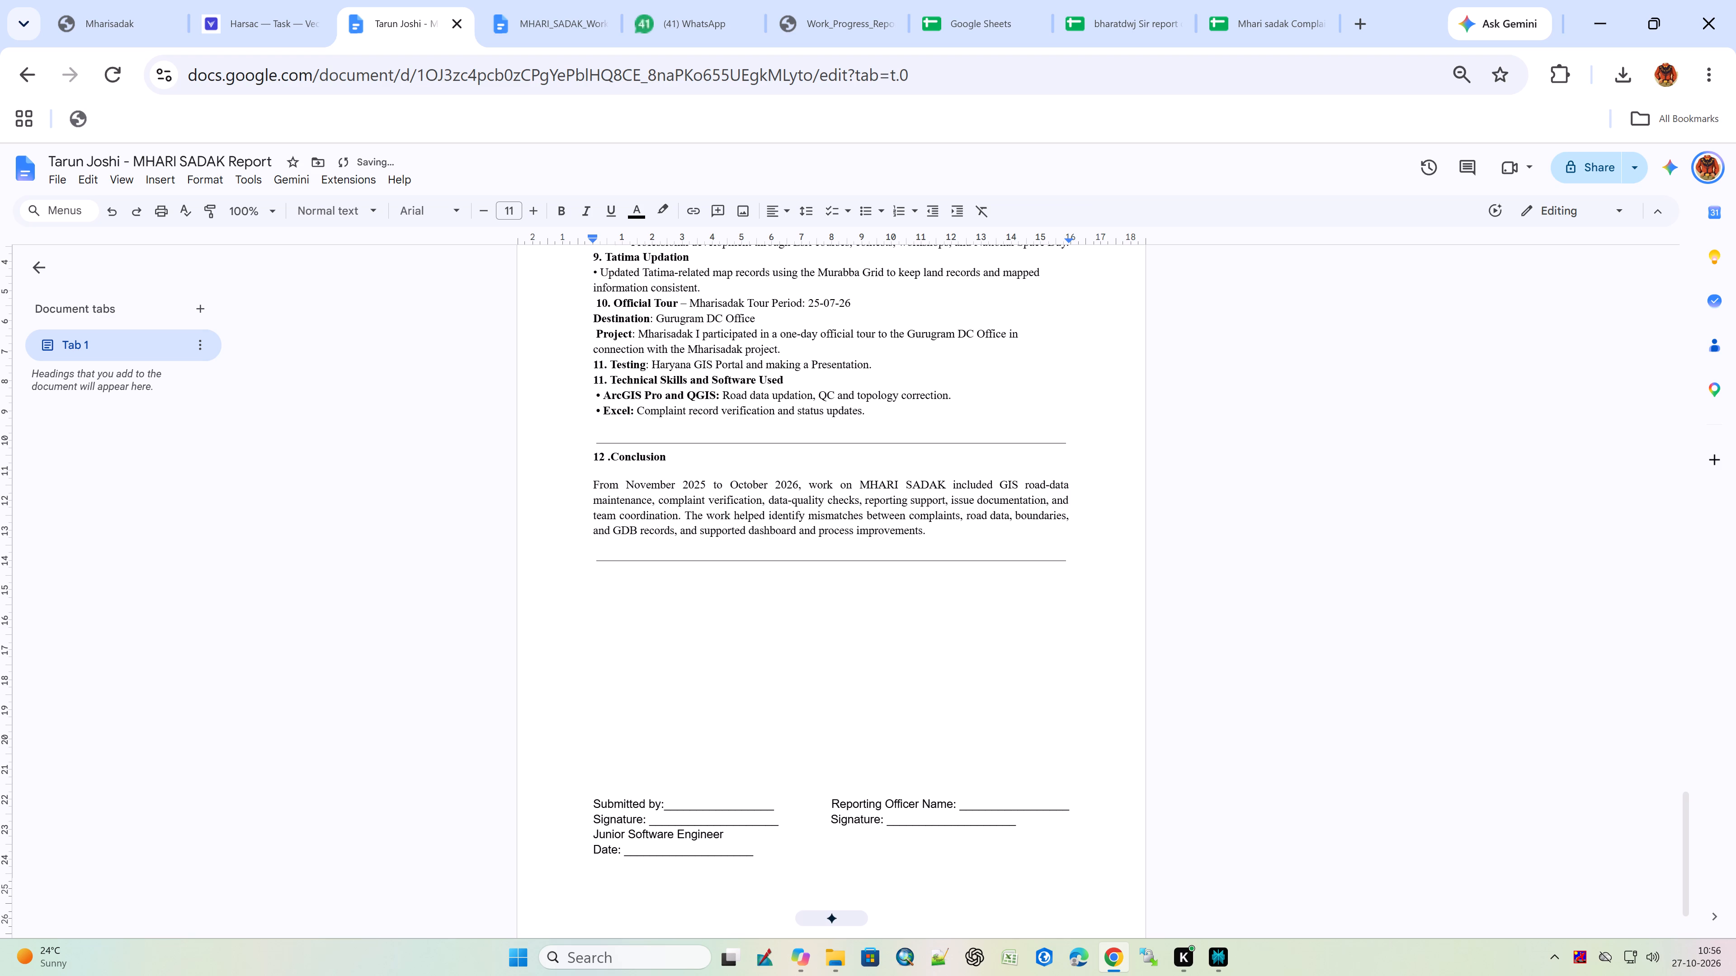
# Switch to the colleague's Work Progress Report PDF and examine the layout of its "Submitted by" and "Reporting Officer" block.
pyautogui.click(691, 802)
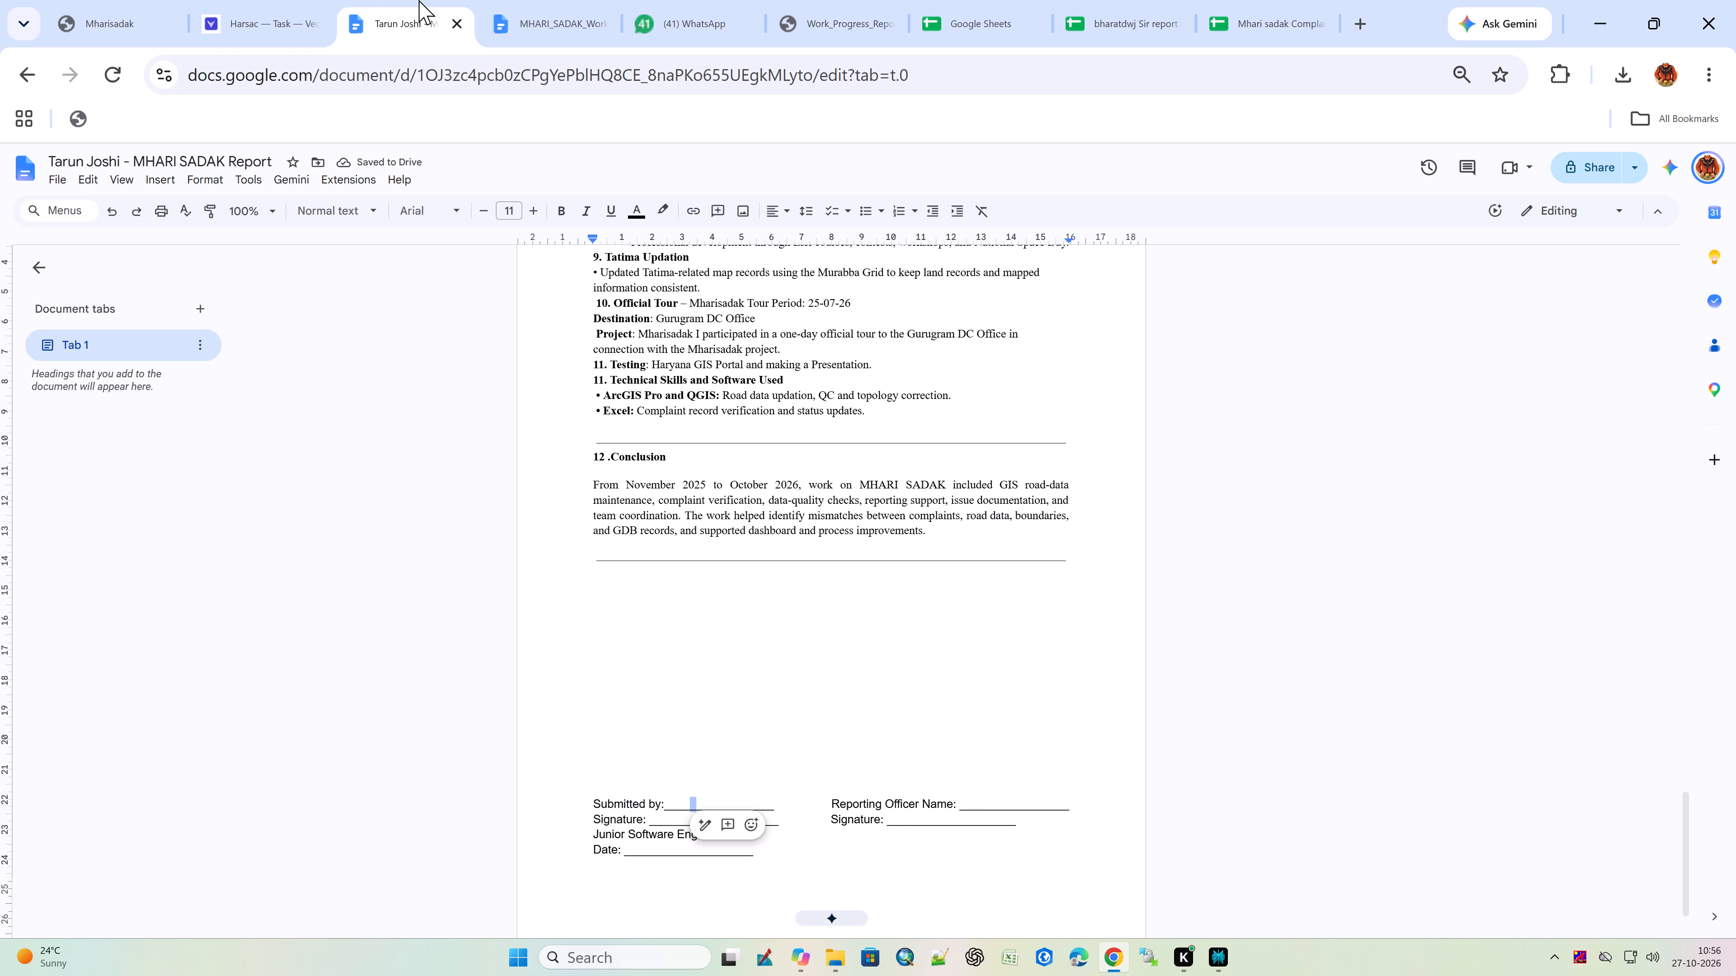
pyautogui.click(798, 0)
pyautogui.scroll(-15, 680, 452)
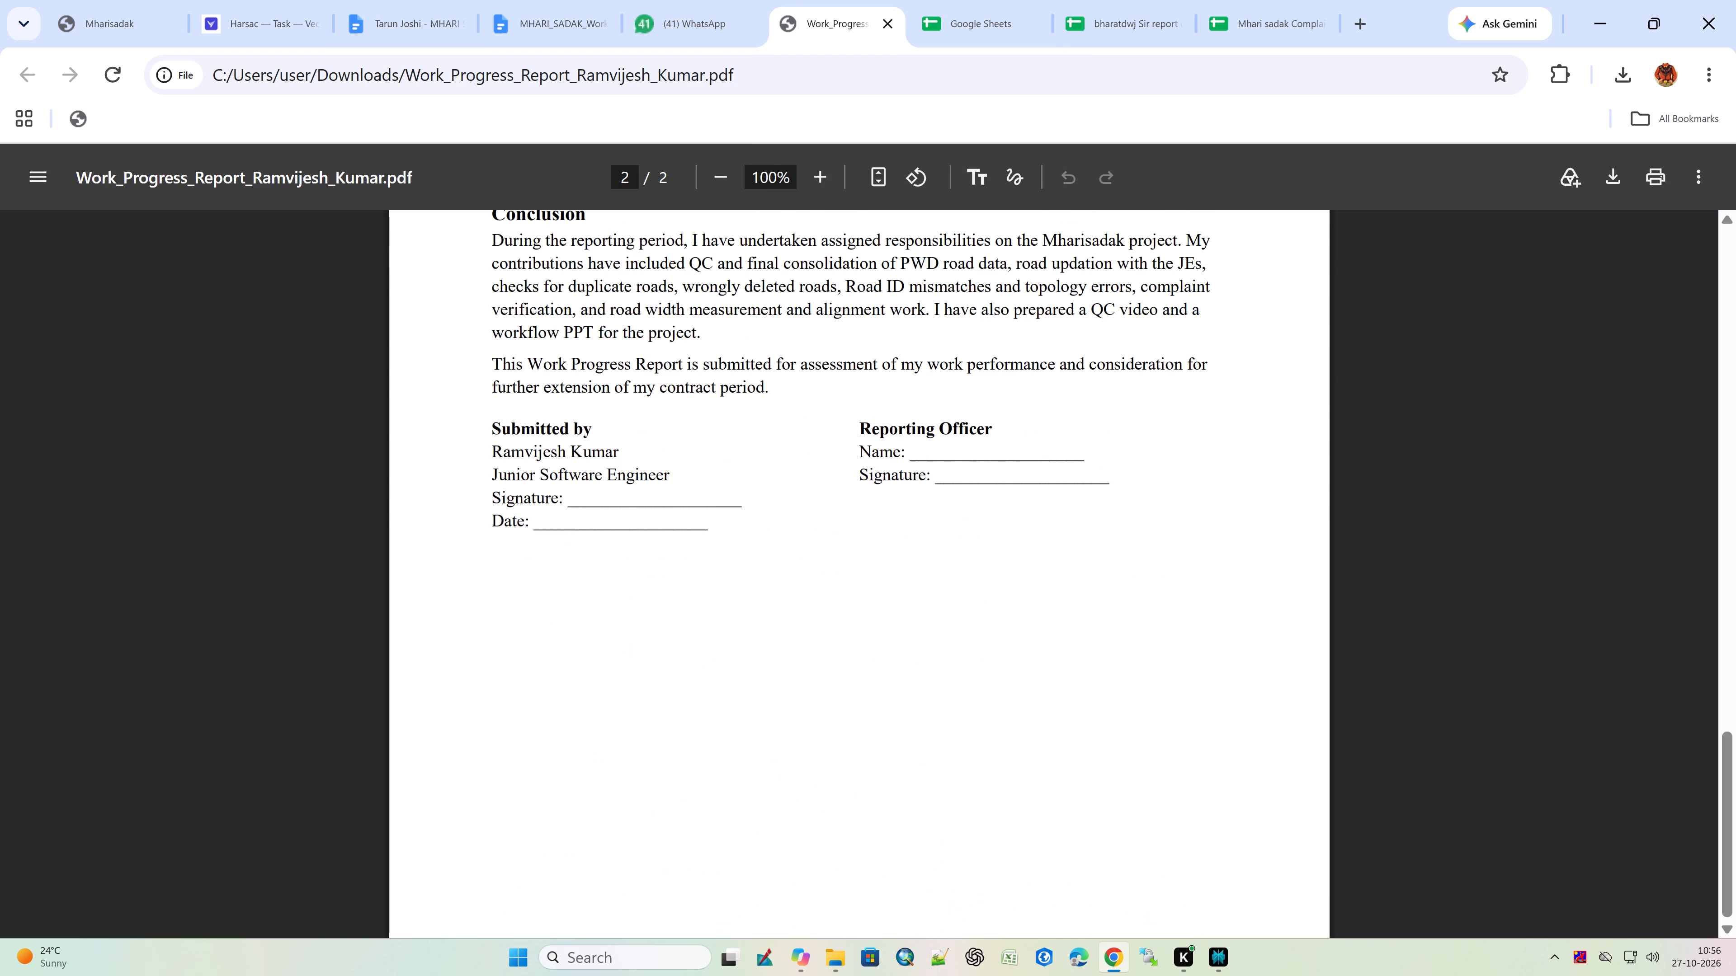
pyautogui.moveTo(602, 449); pyautogui.dragTo(523, 448)
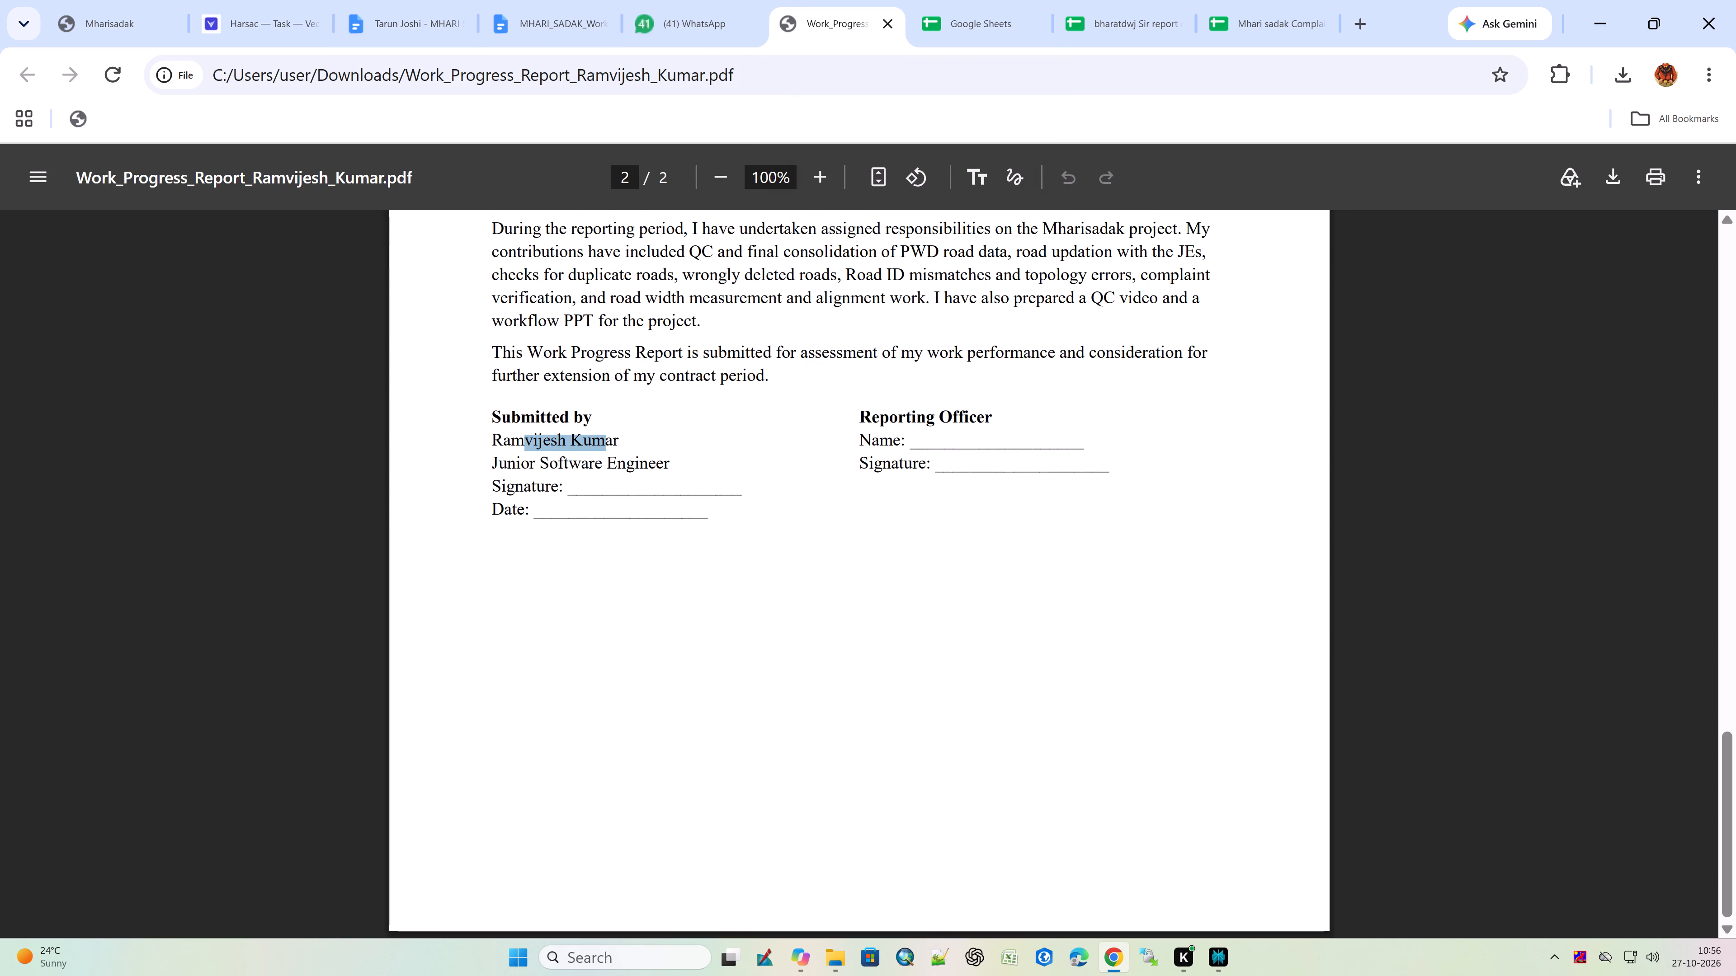
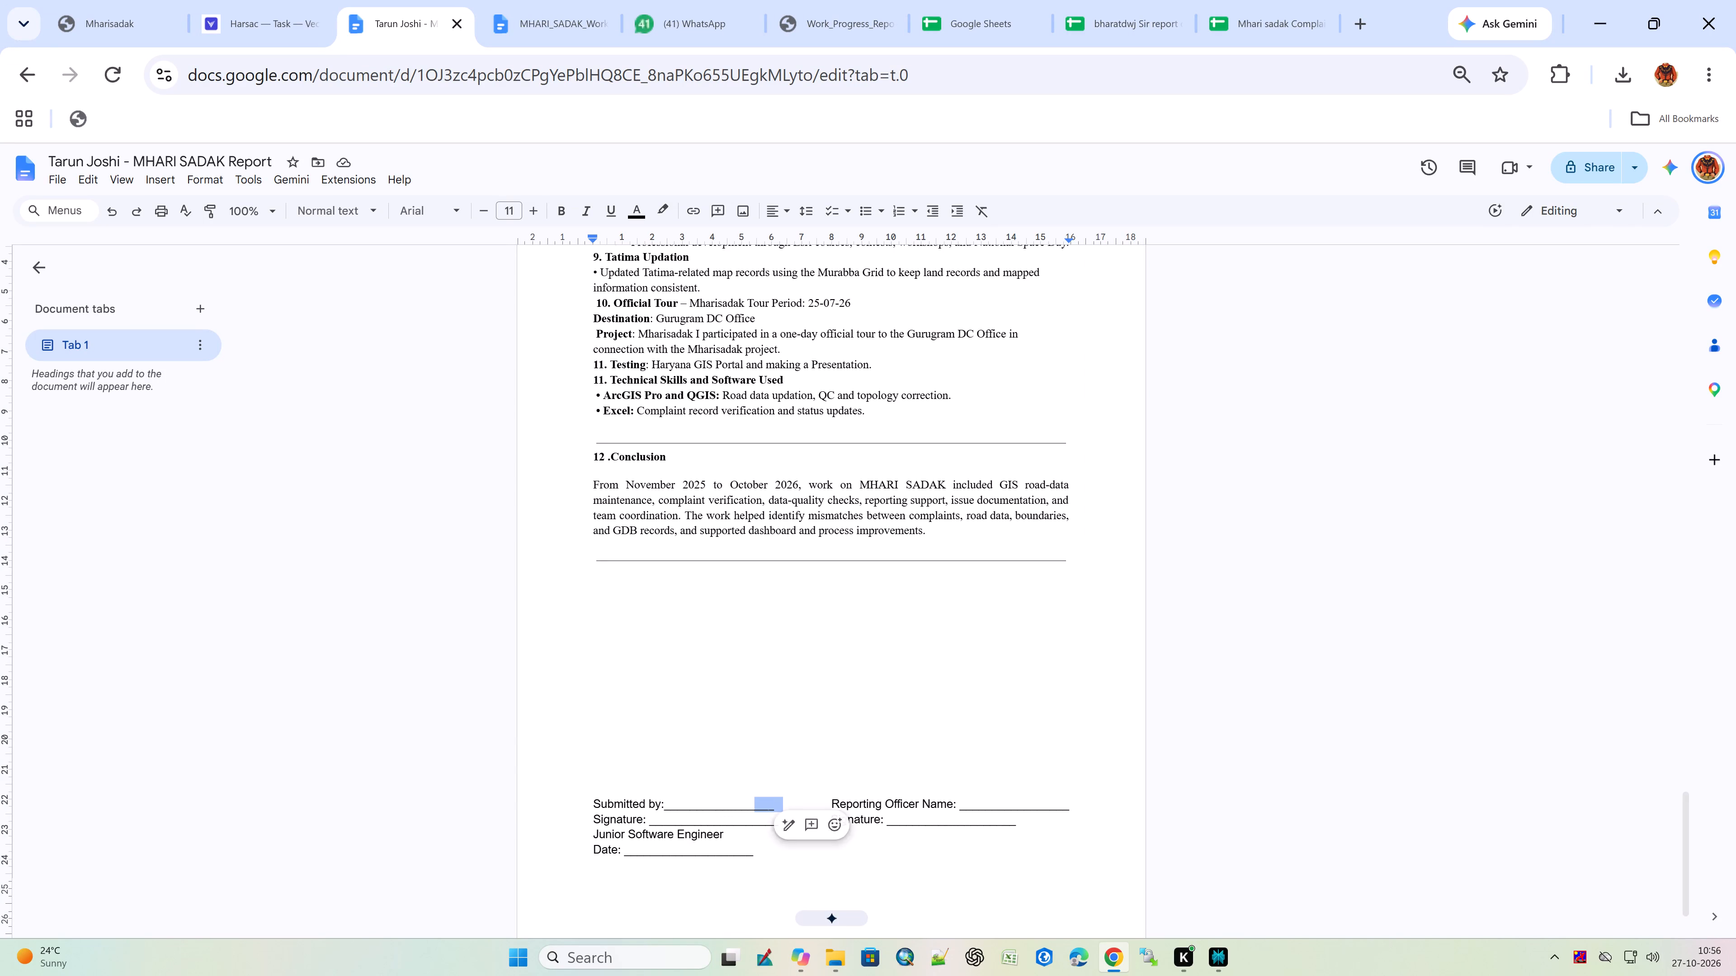
# Compare the report's "Submitted by" line with the name and "Junior Software Engineer" lines in the colleague's Work Progress Report PDF.
pyautogui.moveTo(772, 810); pyautogui.dragTo(664, 805)
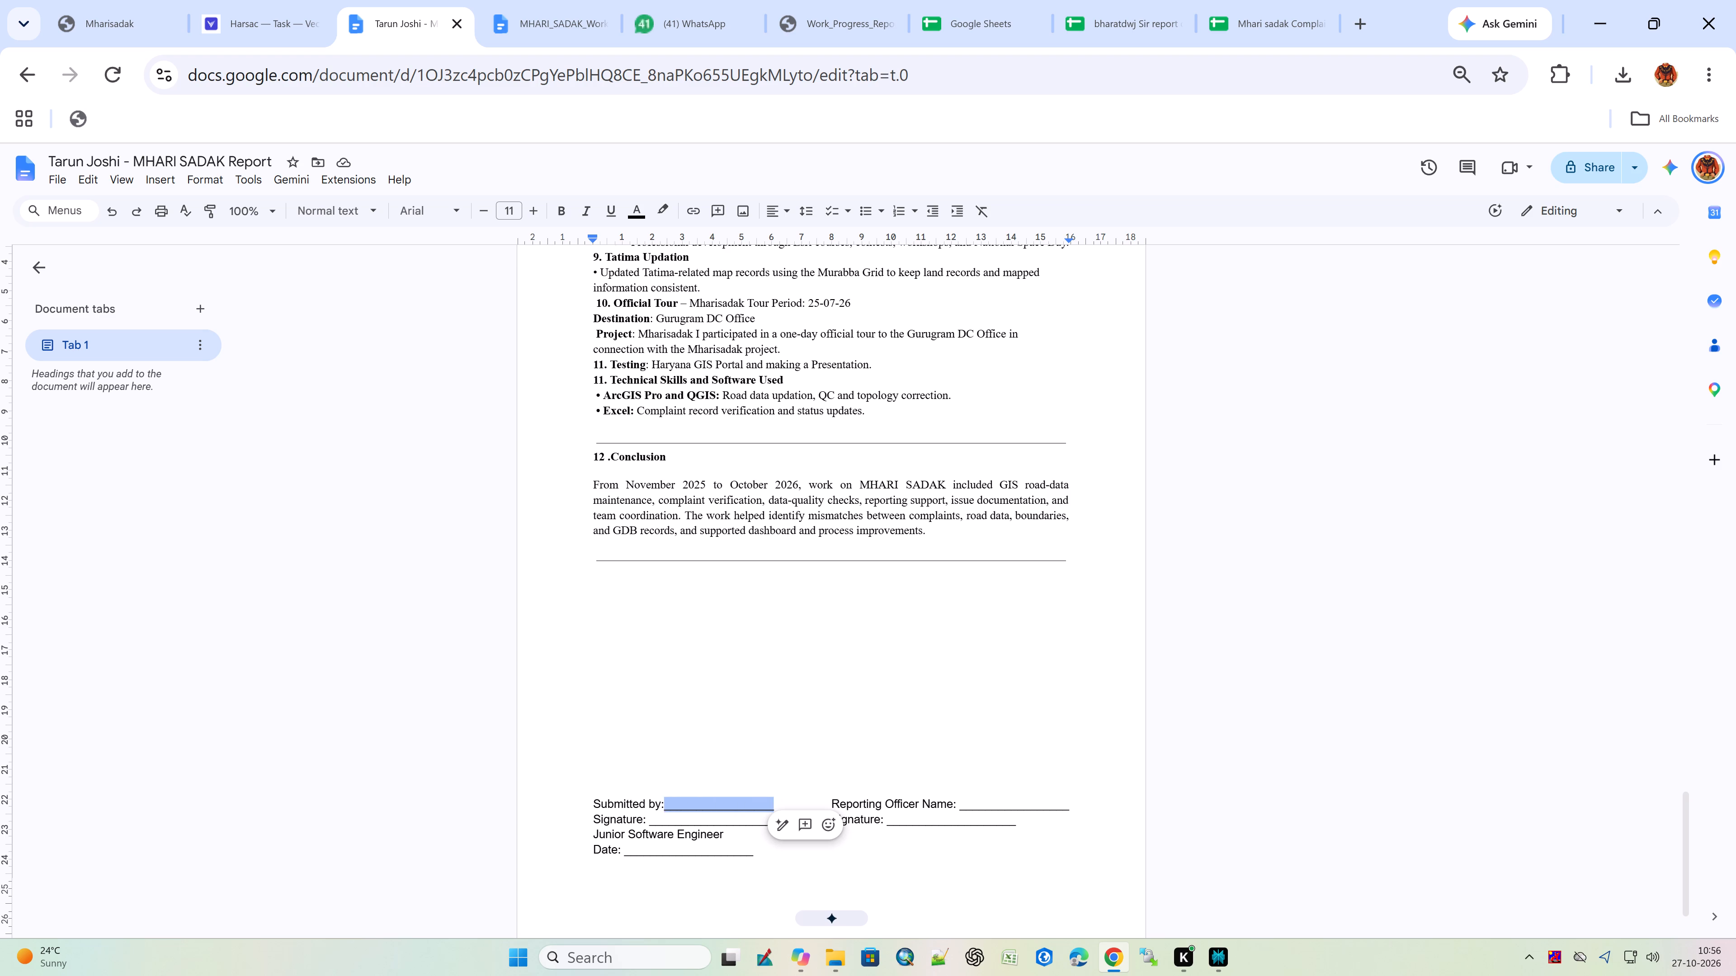
pyautogui.click(762, 757)
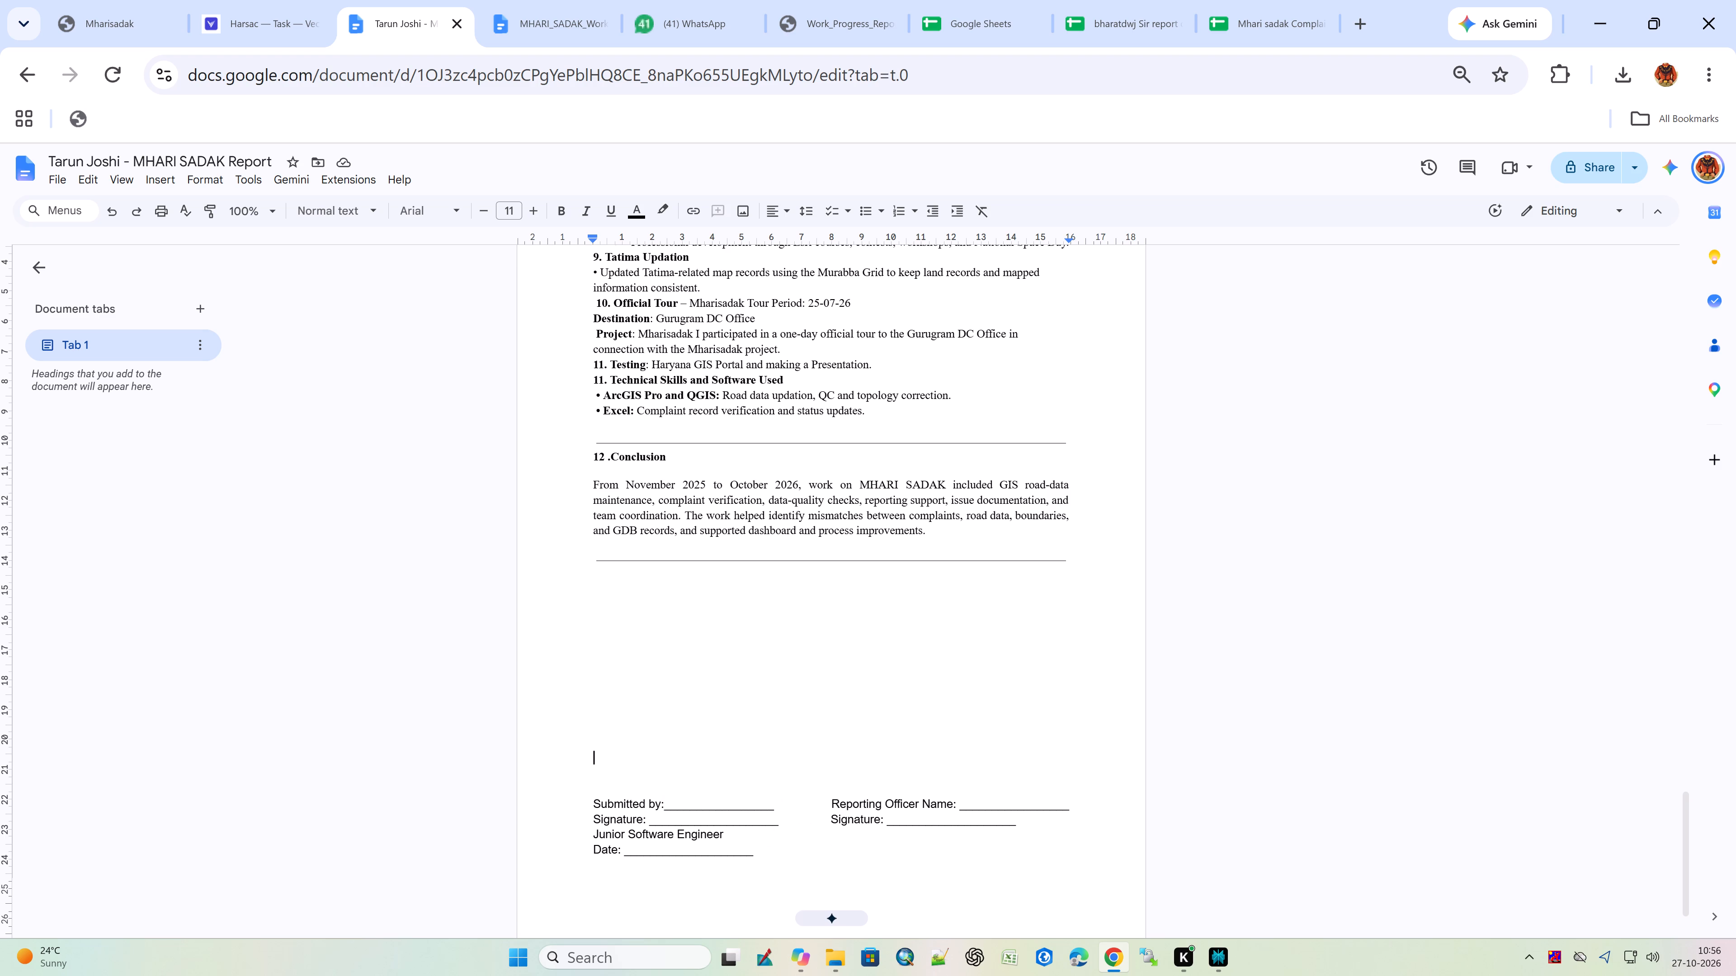
pyautogui.click(809, 0)
pyautogui.click(641, 467)
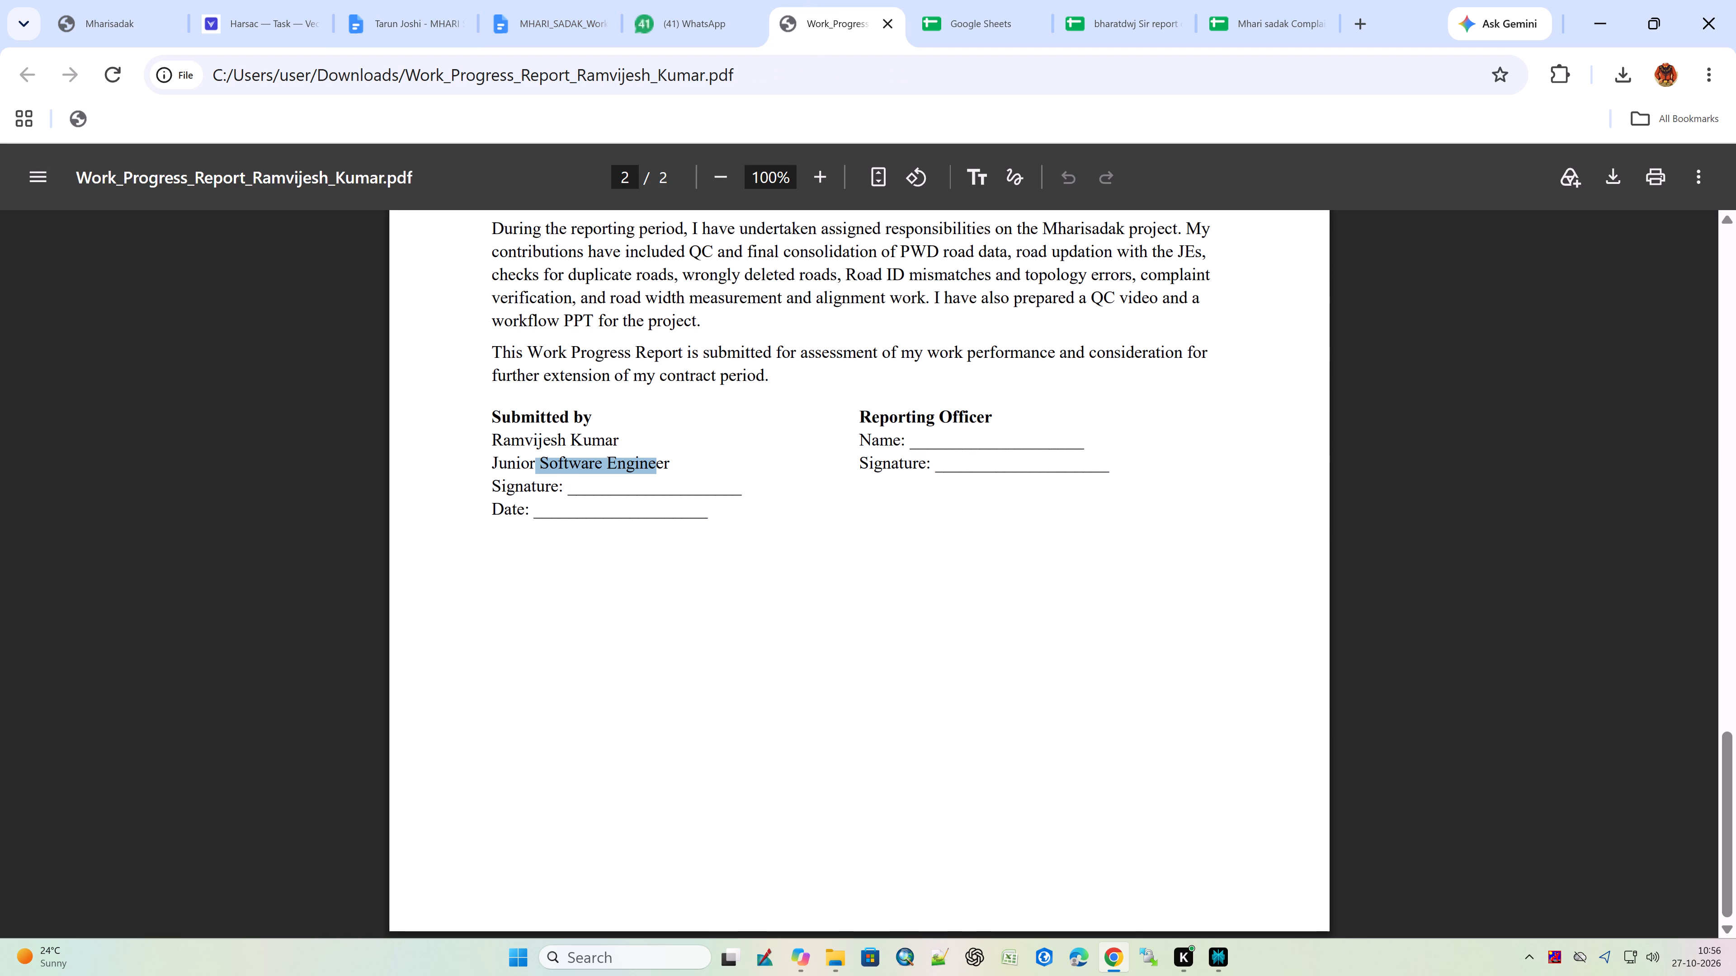
pyautogui.moveTo(653, 446); pyautogui.dragTo(487, 456)
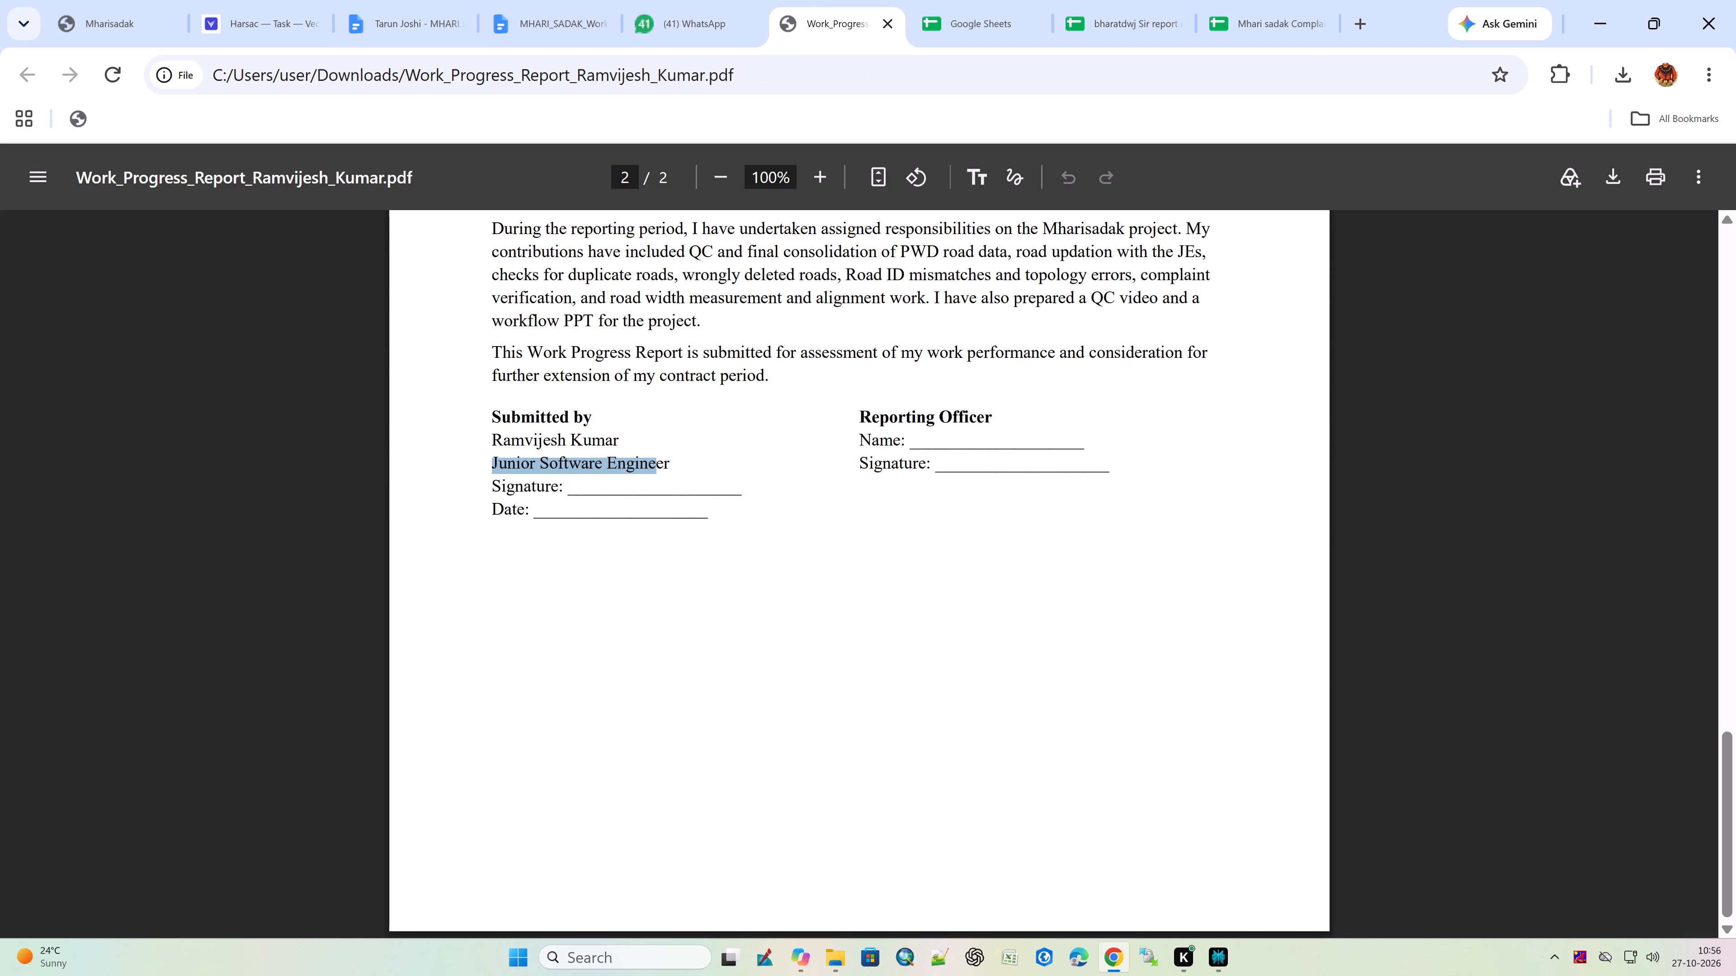
pyautogui.moveTo(487, 456); pyautogui.dragTo(512, 452)
pyautogui.click(512, 452)
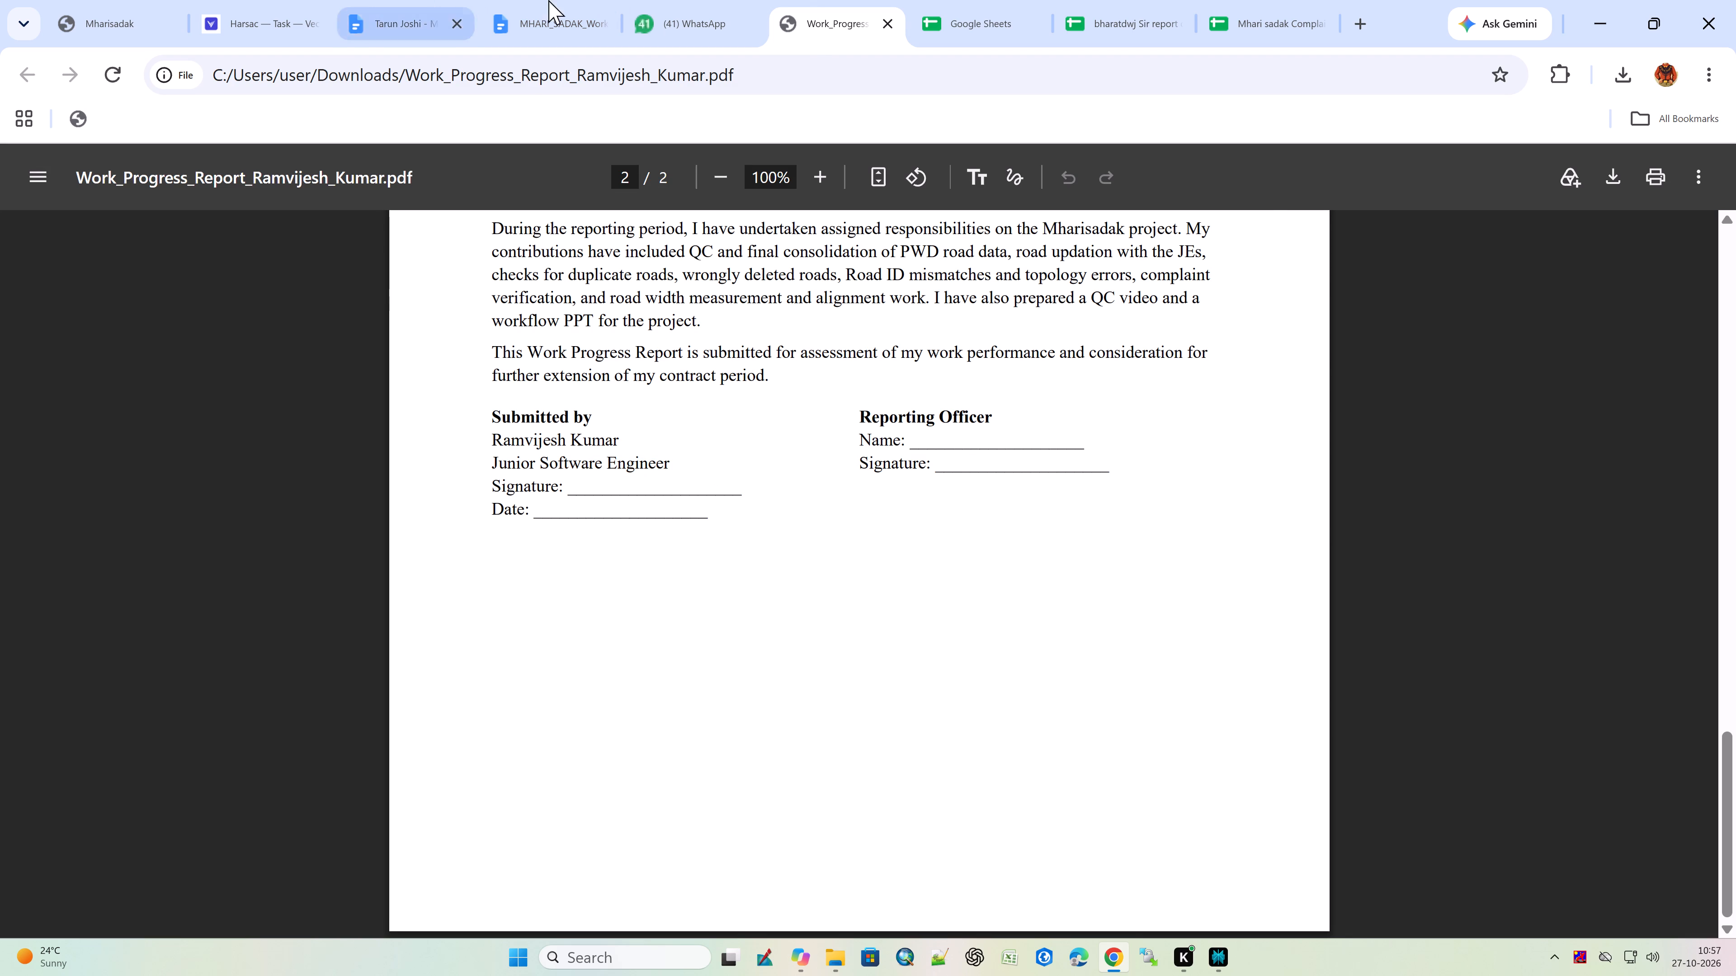
# Back in the MHARI SADAK report, renumber "Technical Skills and Software Used" as 12 and "Conclusion" as 13.
pyautogui.click(354, 0)
pyautogui.click(61, 174)
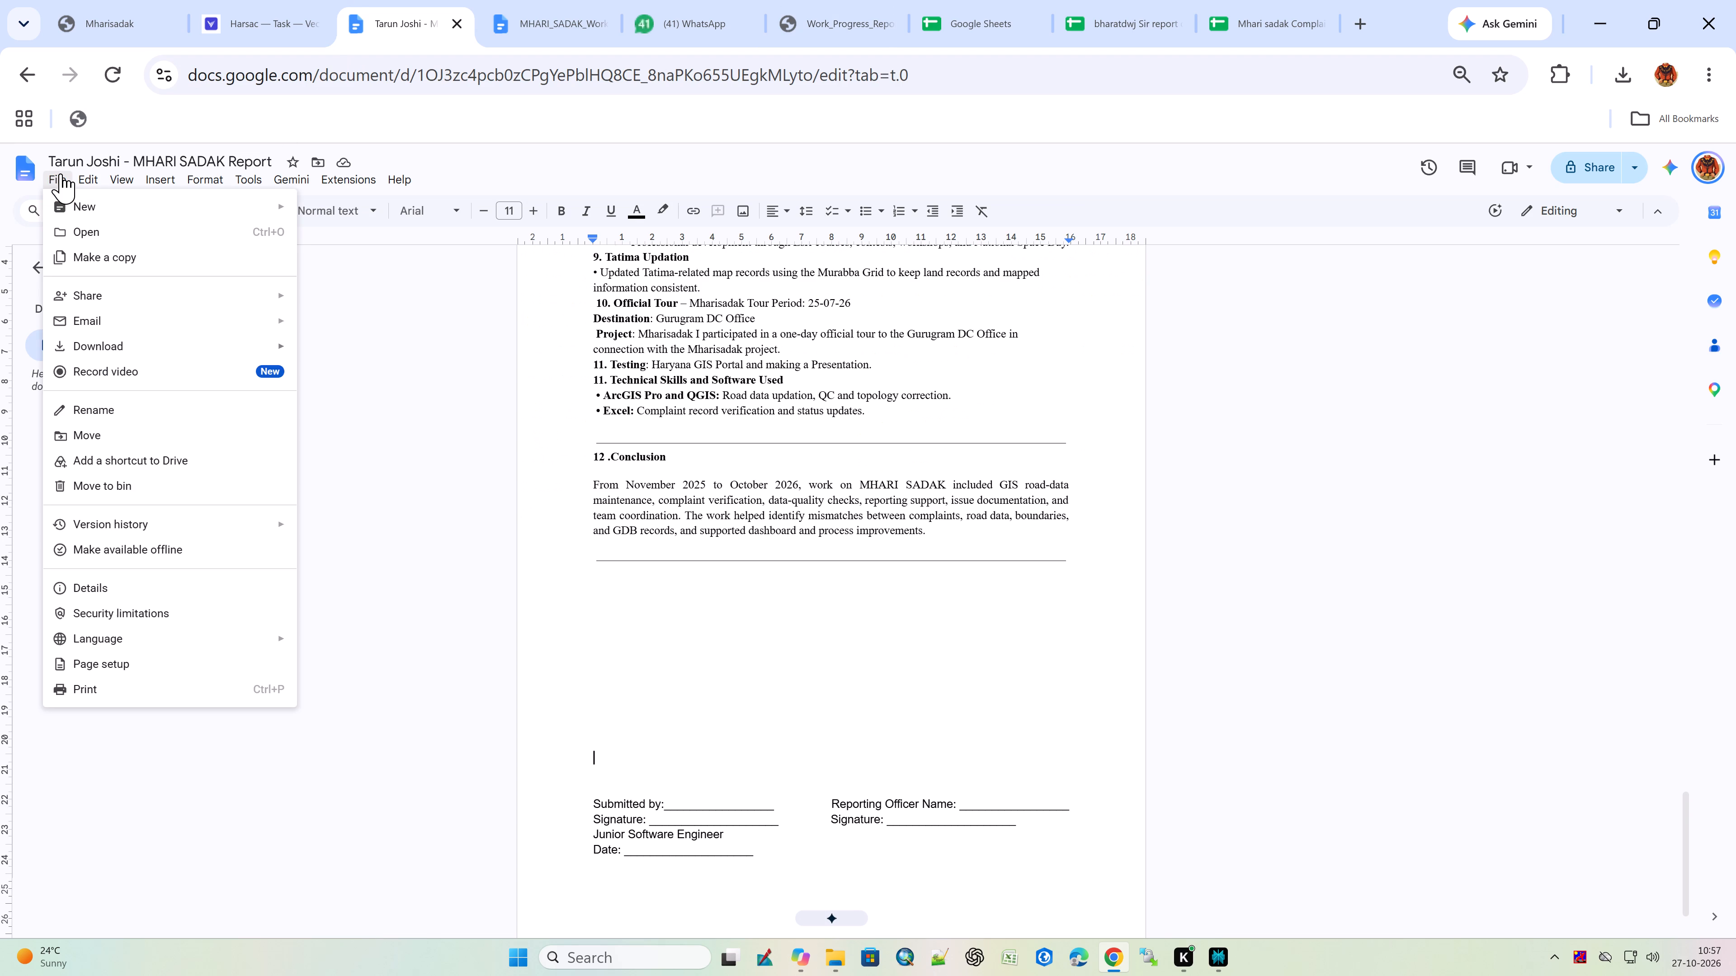
pyautogui.click(650, 388)
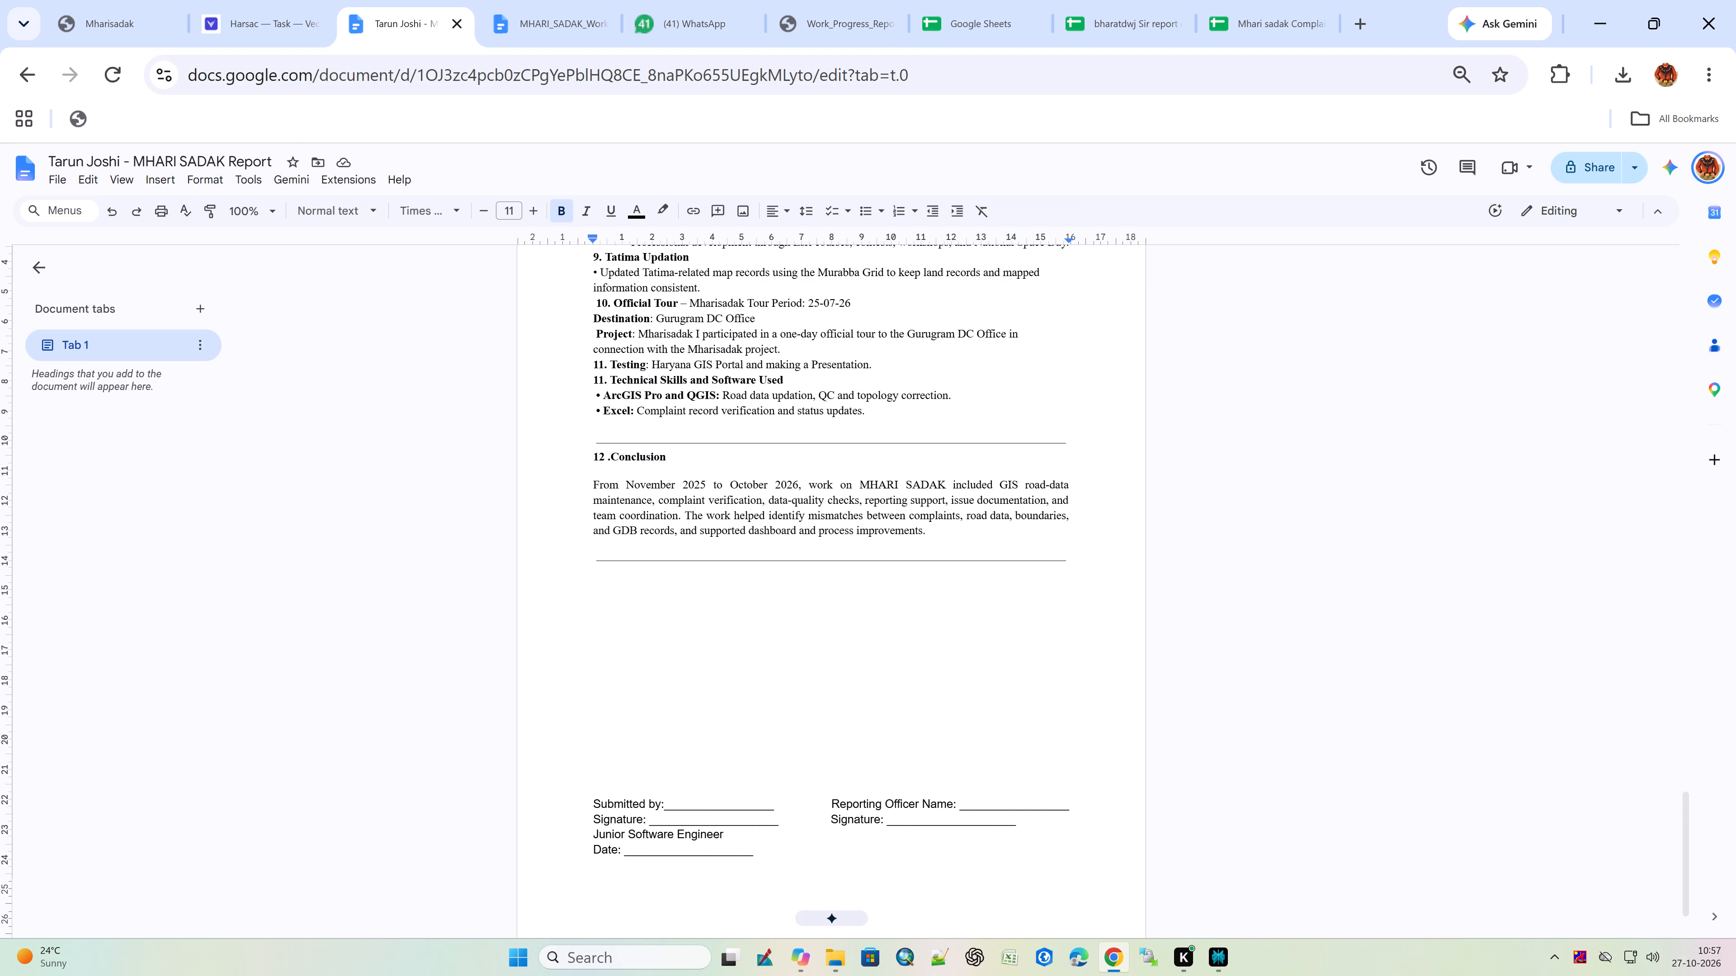
pyautogui.scroll(1, 605, 401)
pyautogui.moveTo(605, 499); pyautogui.dragTo(597, 499)
pyautogui.press('2')
pyautogui.click(600, 567)
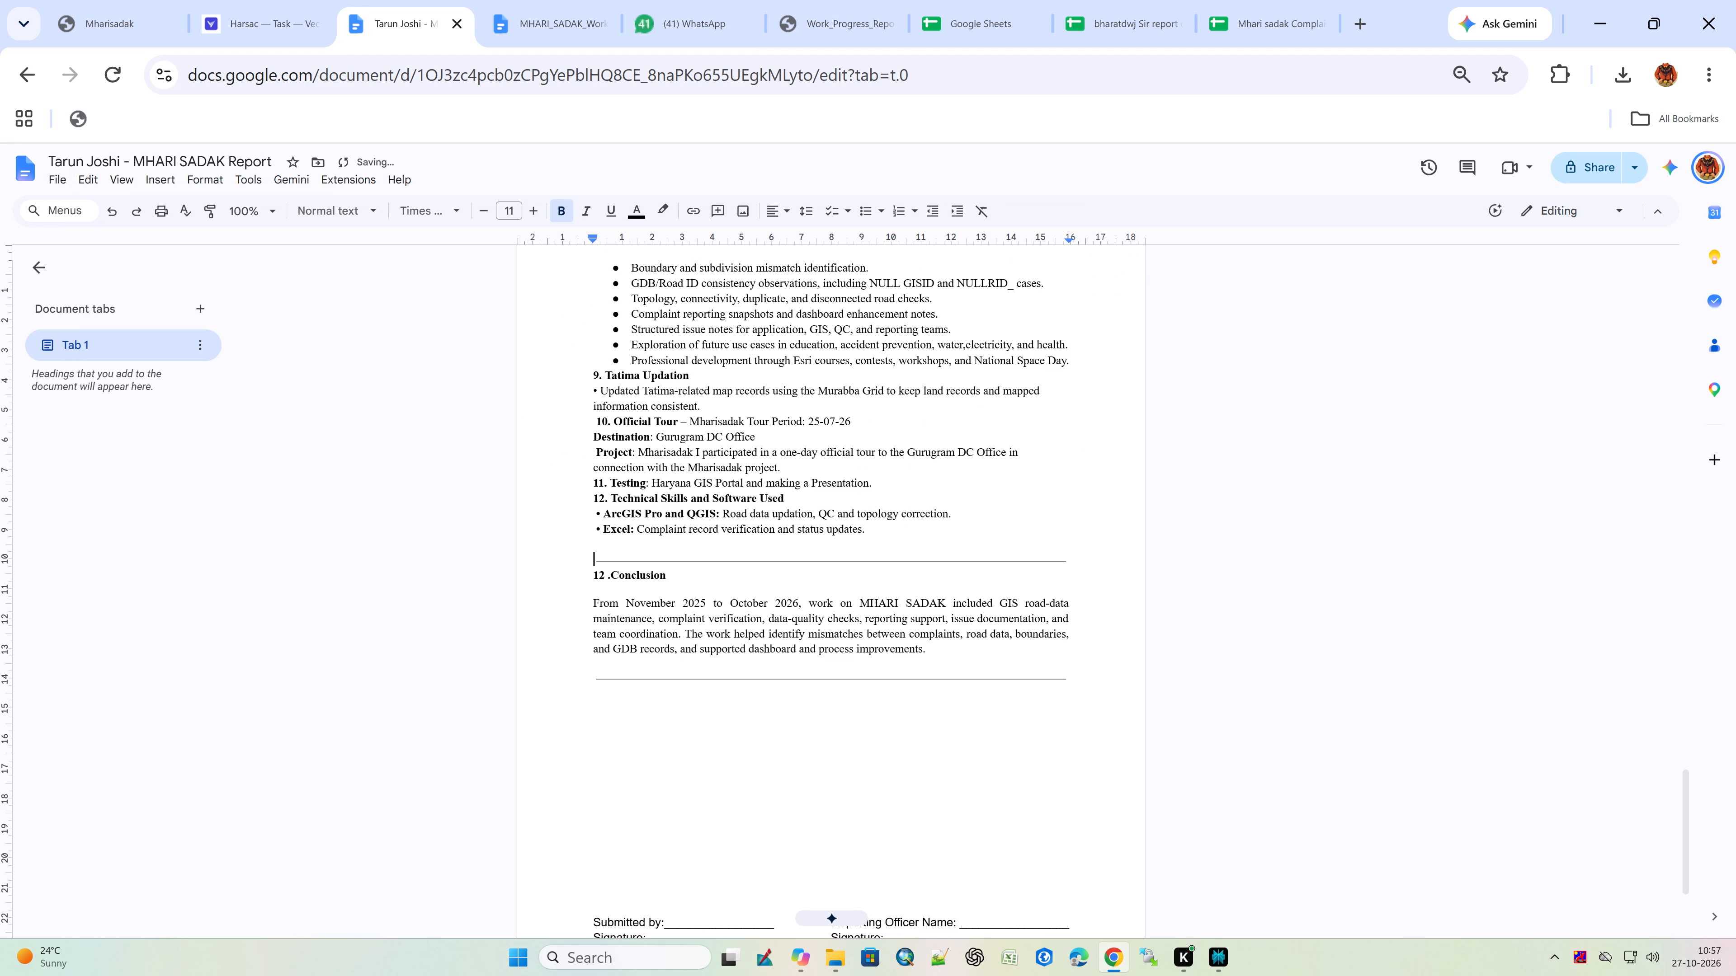
pyautogui.click(602, 578)
pyautogui.press('3')
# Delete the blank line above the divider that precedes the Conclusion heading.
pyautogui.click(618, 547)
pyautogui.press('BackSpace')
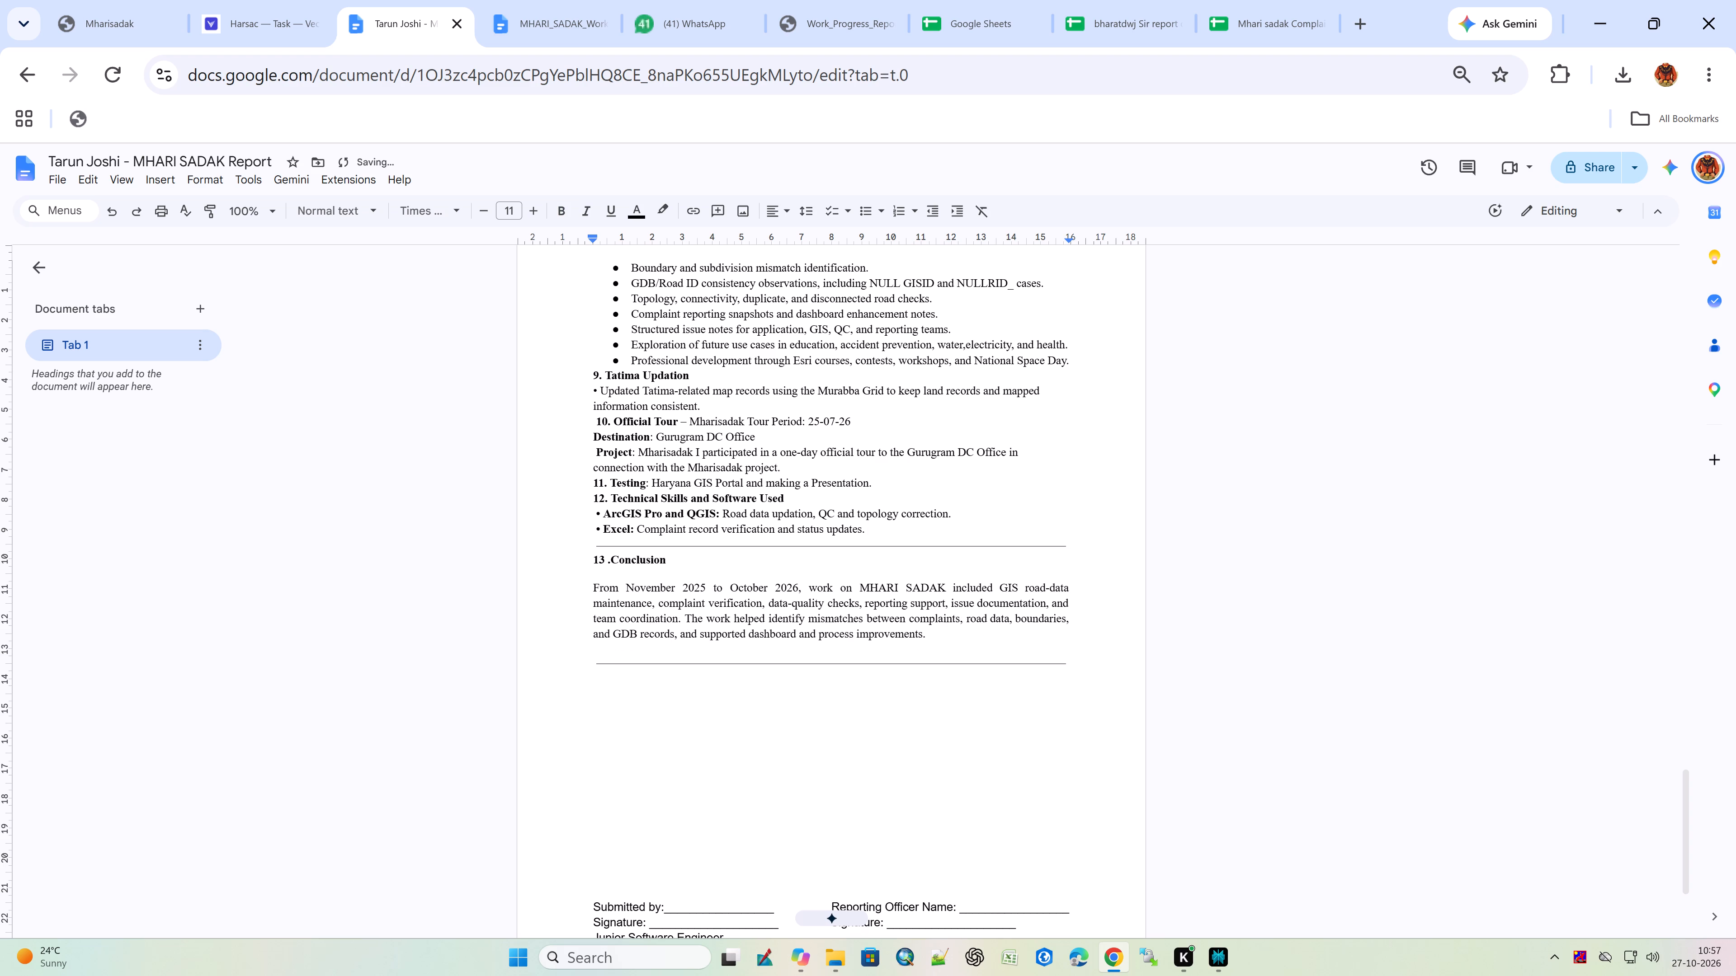
# Insert a blank line before Tatima Updation, Official Tour, Technical Skills and Software Used, and the divider above the Conclusion.
pyautogui.scroll(1, 807, 565)
pyautogui.scroll(3, 633, 559)
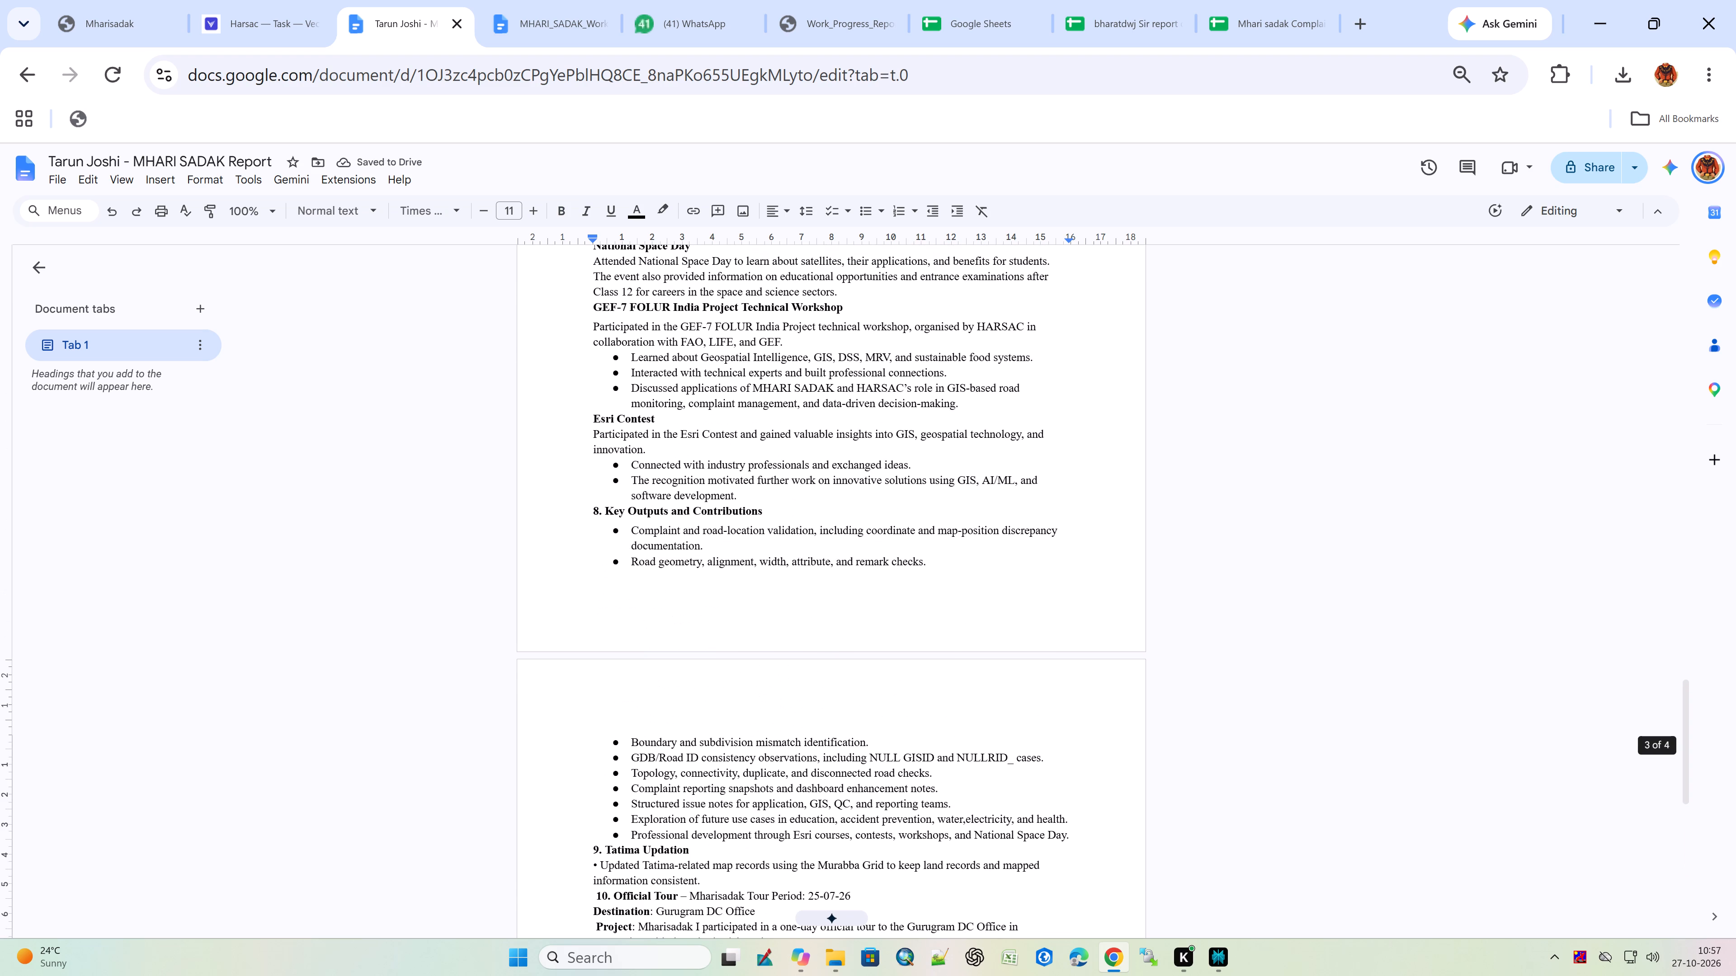
pyautogui.scroll(4, 638, 560)
pyautogui.scroll(-8, 640, 560)
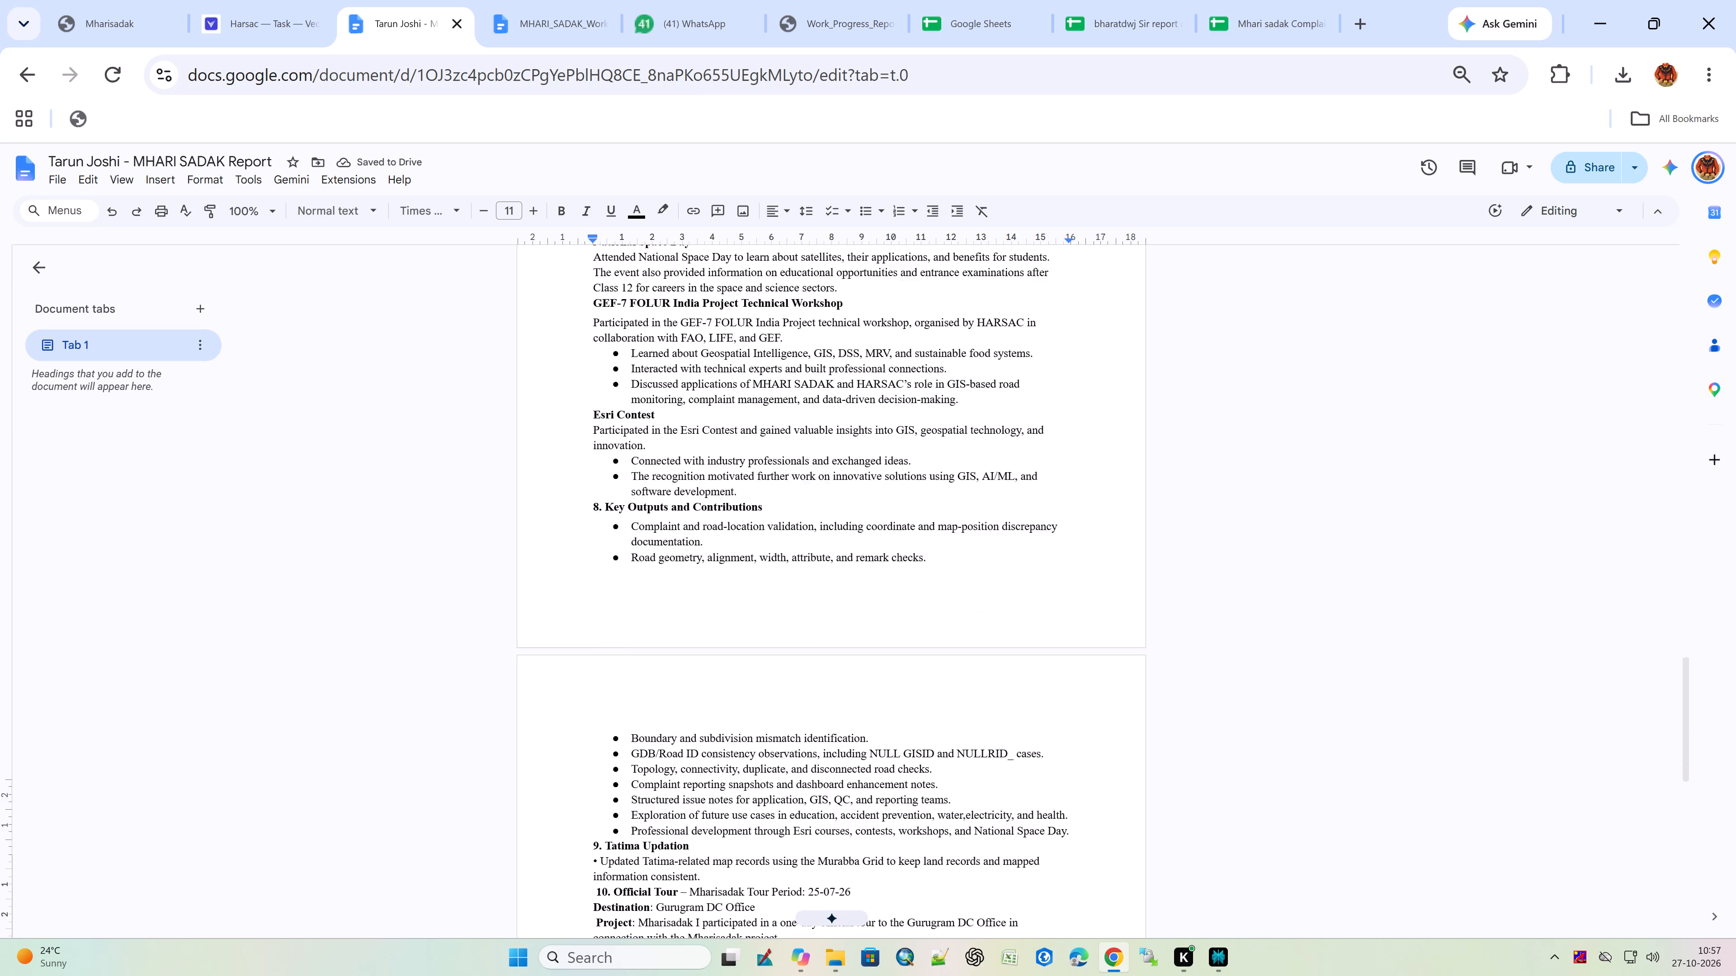
pyautogui.click(903, 480)
pyautogui.press('Return')
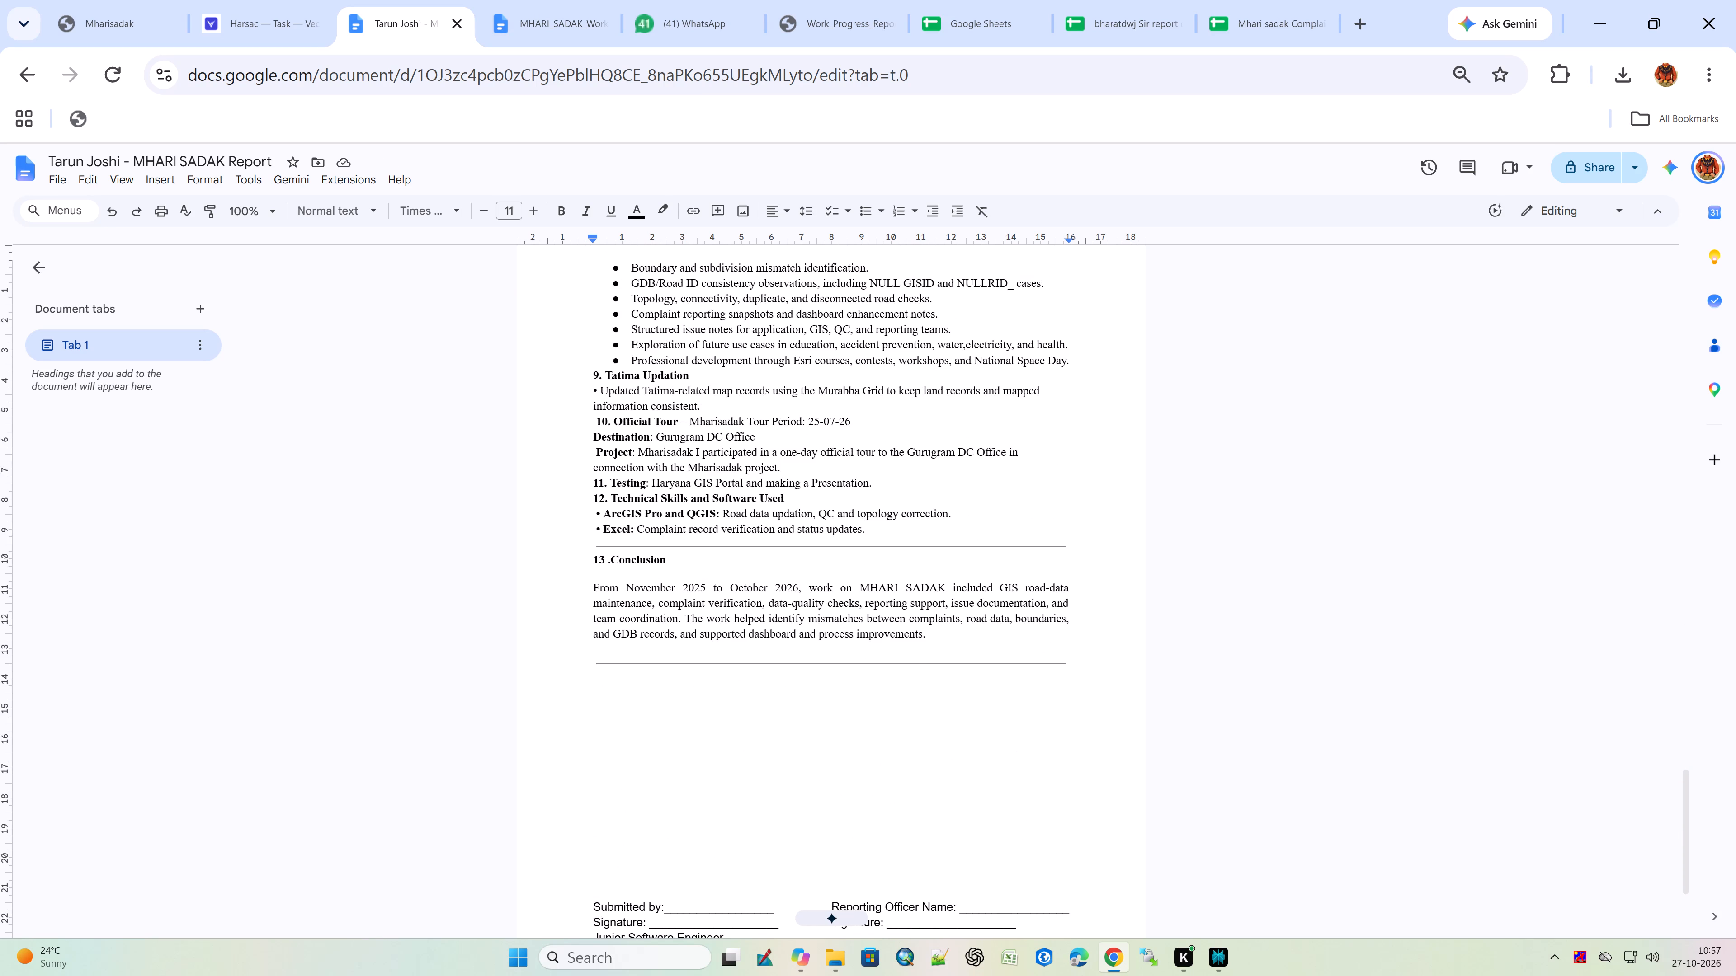
pyautogui.click(792, 406)
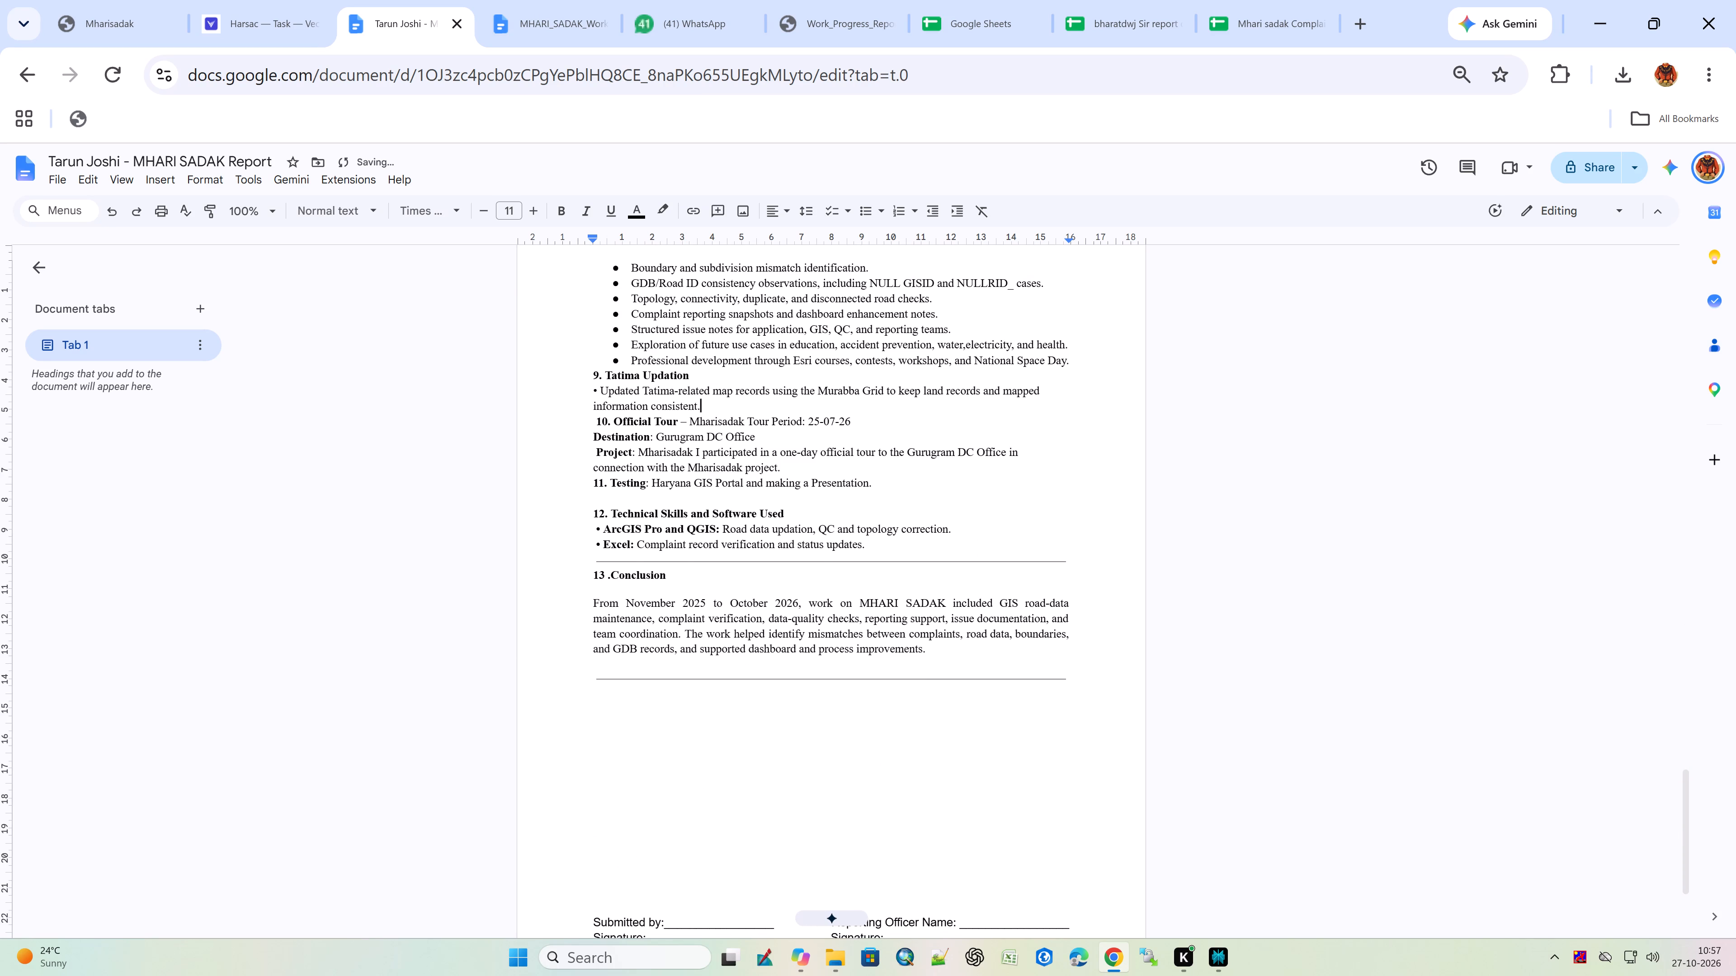
pyautogui.press('Return')
pyautogui.click(1082, 342)
pyautogui.click(1082, 375)
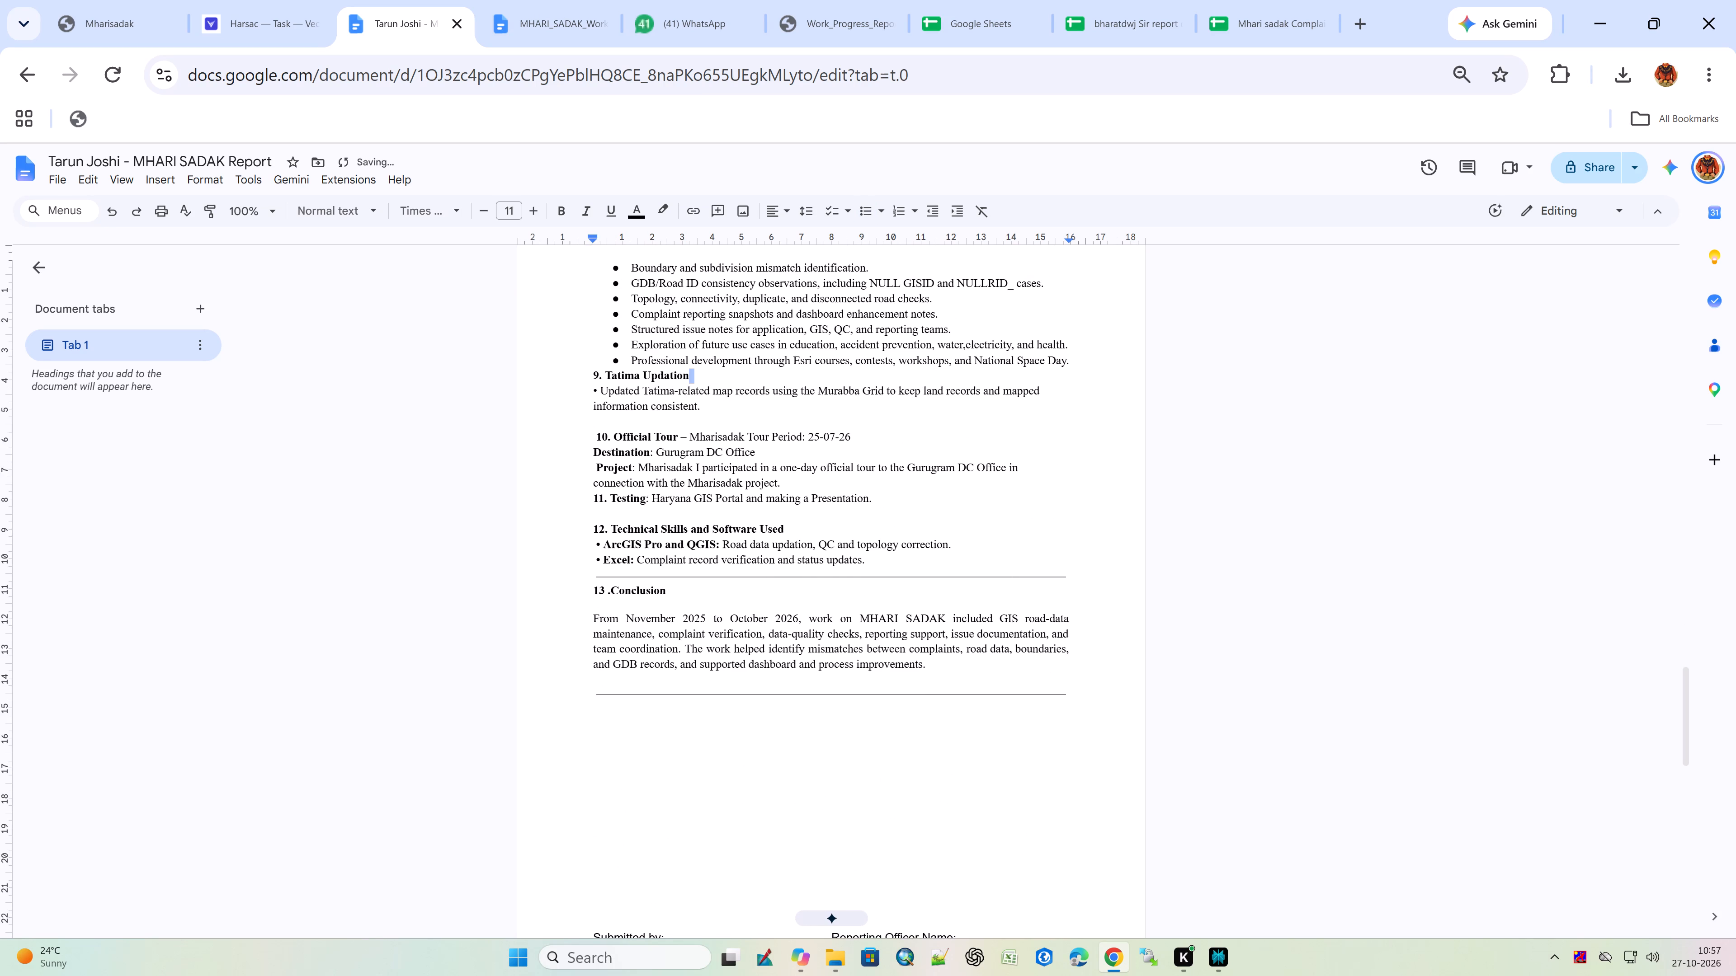
pyautogui.click(1083, 359)
pyautogui.press('Return')
pyautogui.press('BackSpace')
pyautogui.press('BackSpace')
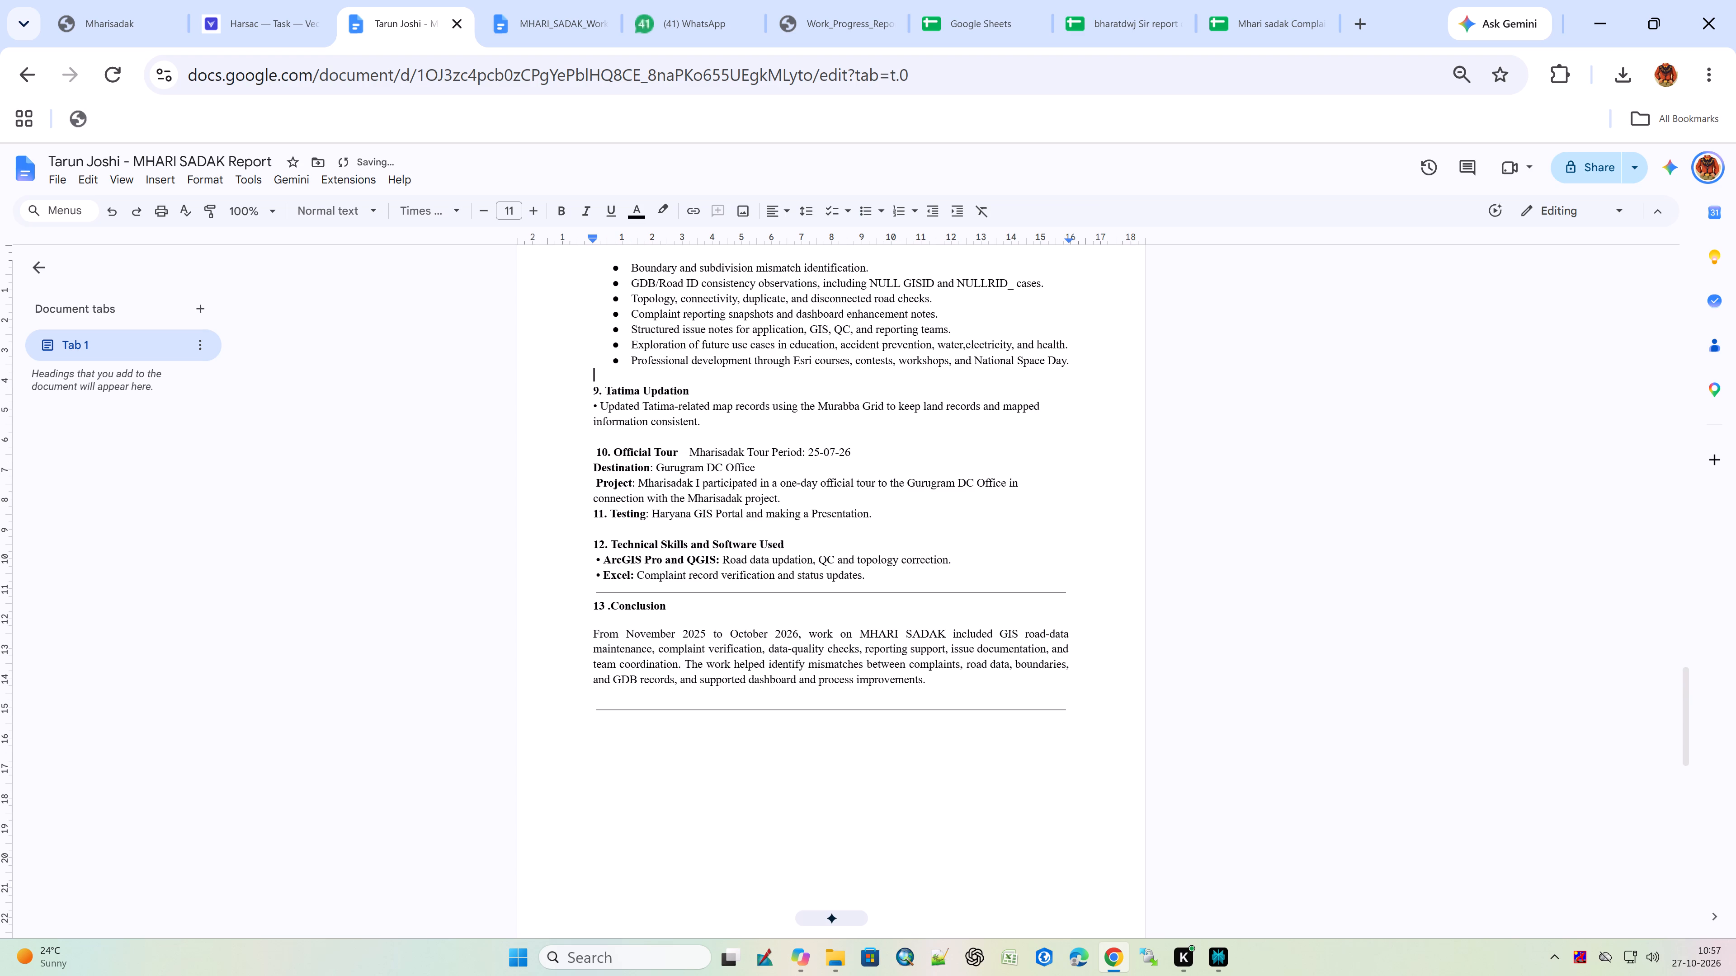
pyautogui.click(925, 575)
pyautogui.press('Return')
# Shorten the gap between the Conclusion and the signature block by three blank lines.
pyautogui.scroll(-2, 701, 766)
pyautogui.click(643, 653)
pyautogui.press('BackSpace')
pyautogui.press('BackSpace')
pyautogui.press('BackSpace')
pyautogui.press('BackSpace')
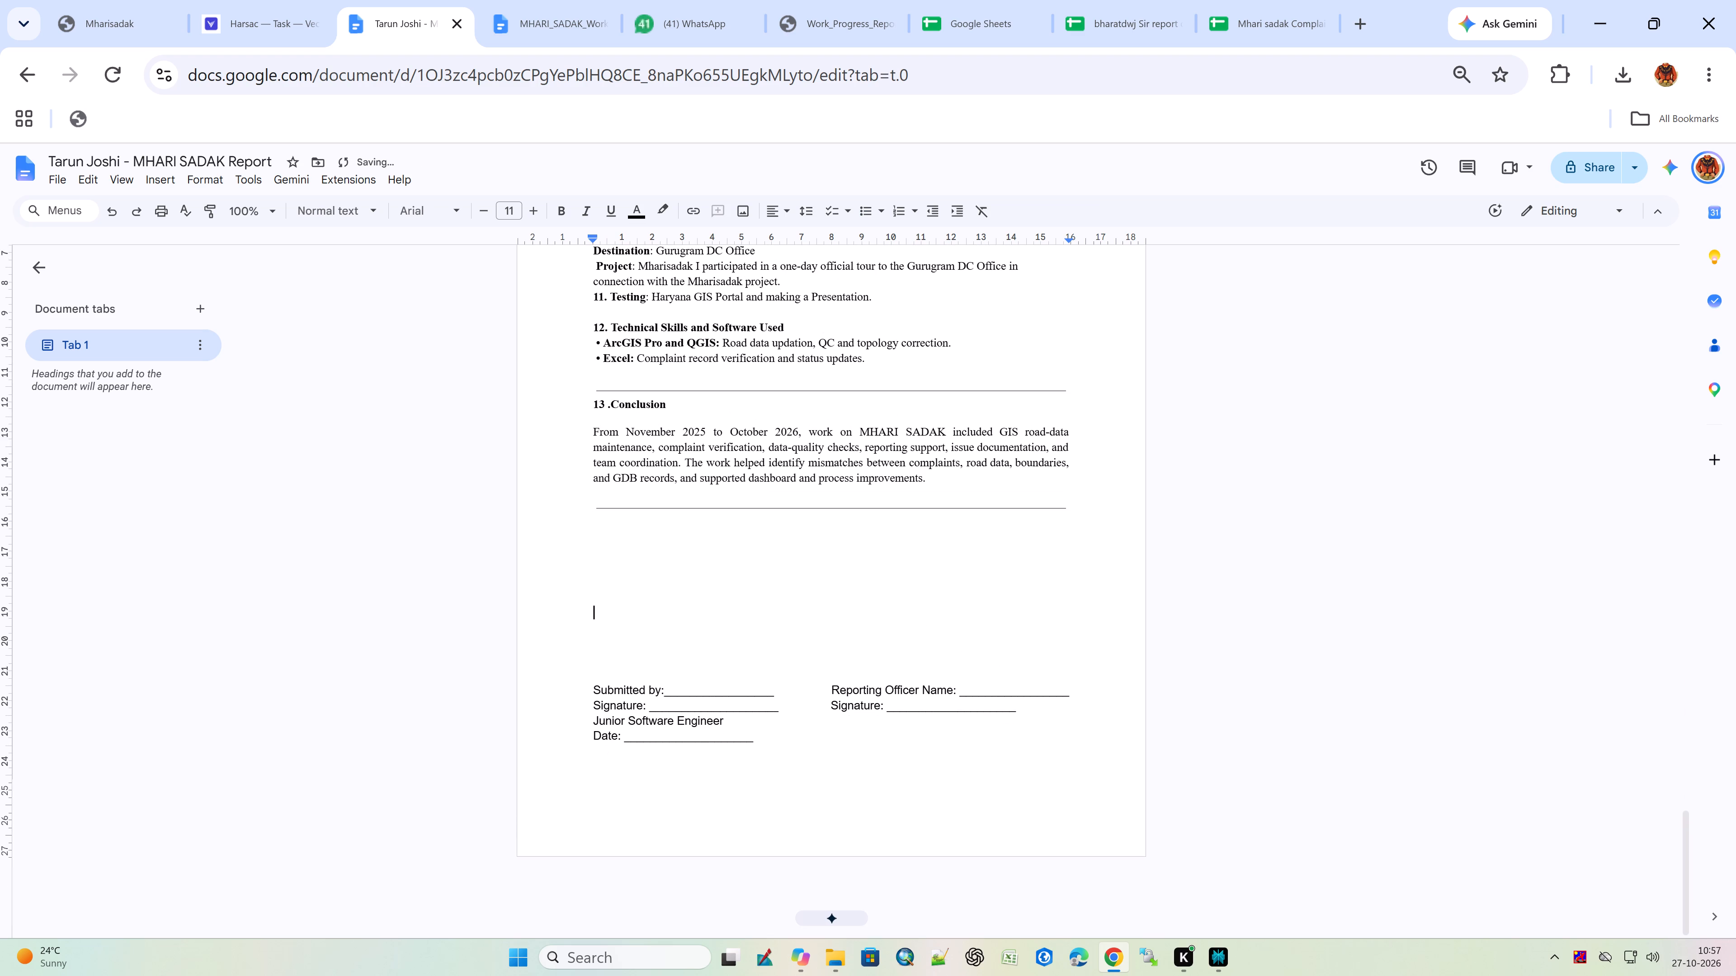
pyautogui.press('BackSpace')
pyautogui.press('Return')
pyautogui.press('Return')
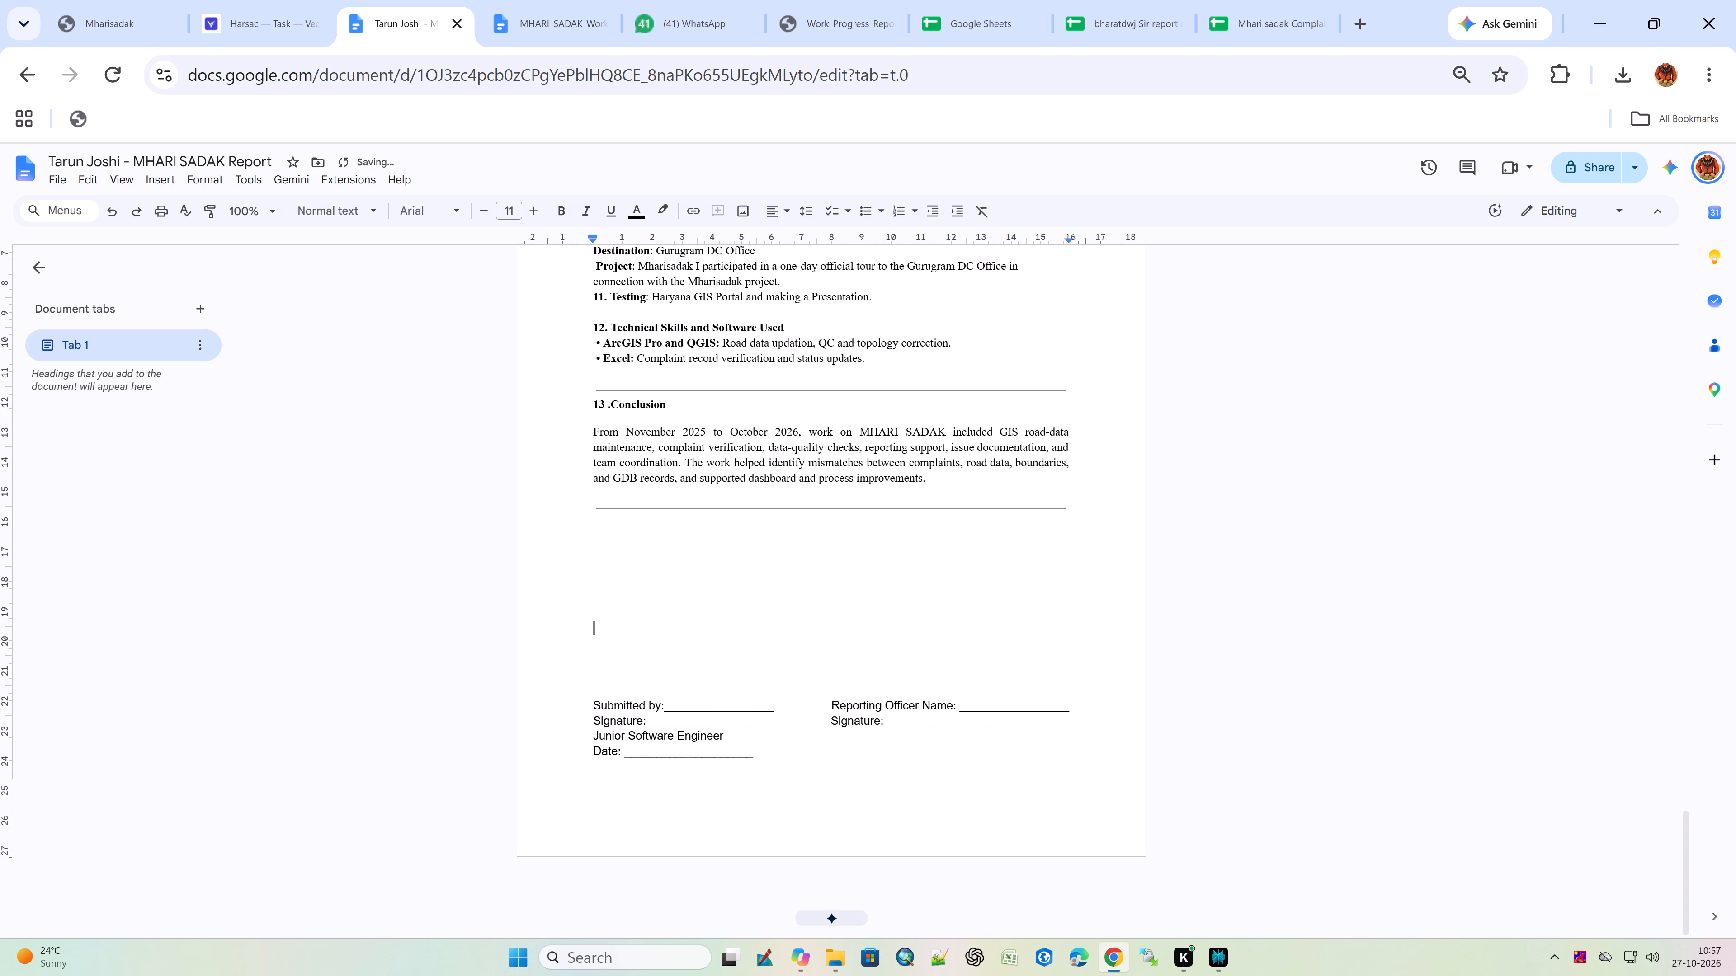
pyautogui.press('Return')
pyautogui.press('BackSpace')
# Delete the horizontal divider lines above and below the Conclusion section, keeping one blank line before its heading.
pyautogui.scroll(2, 681, 674)
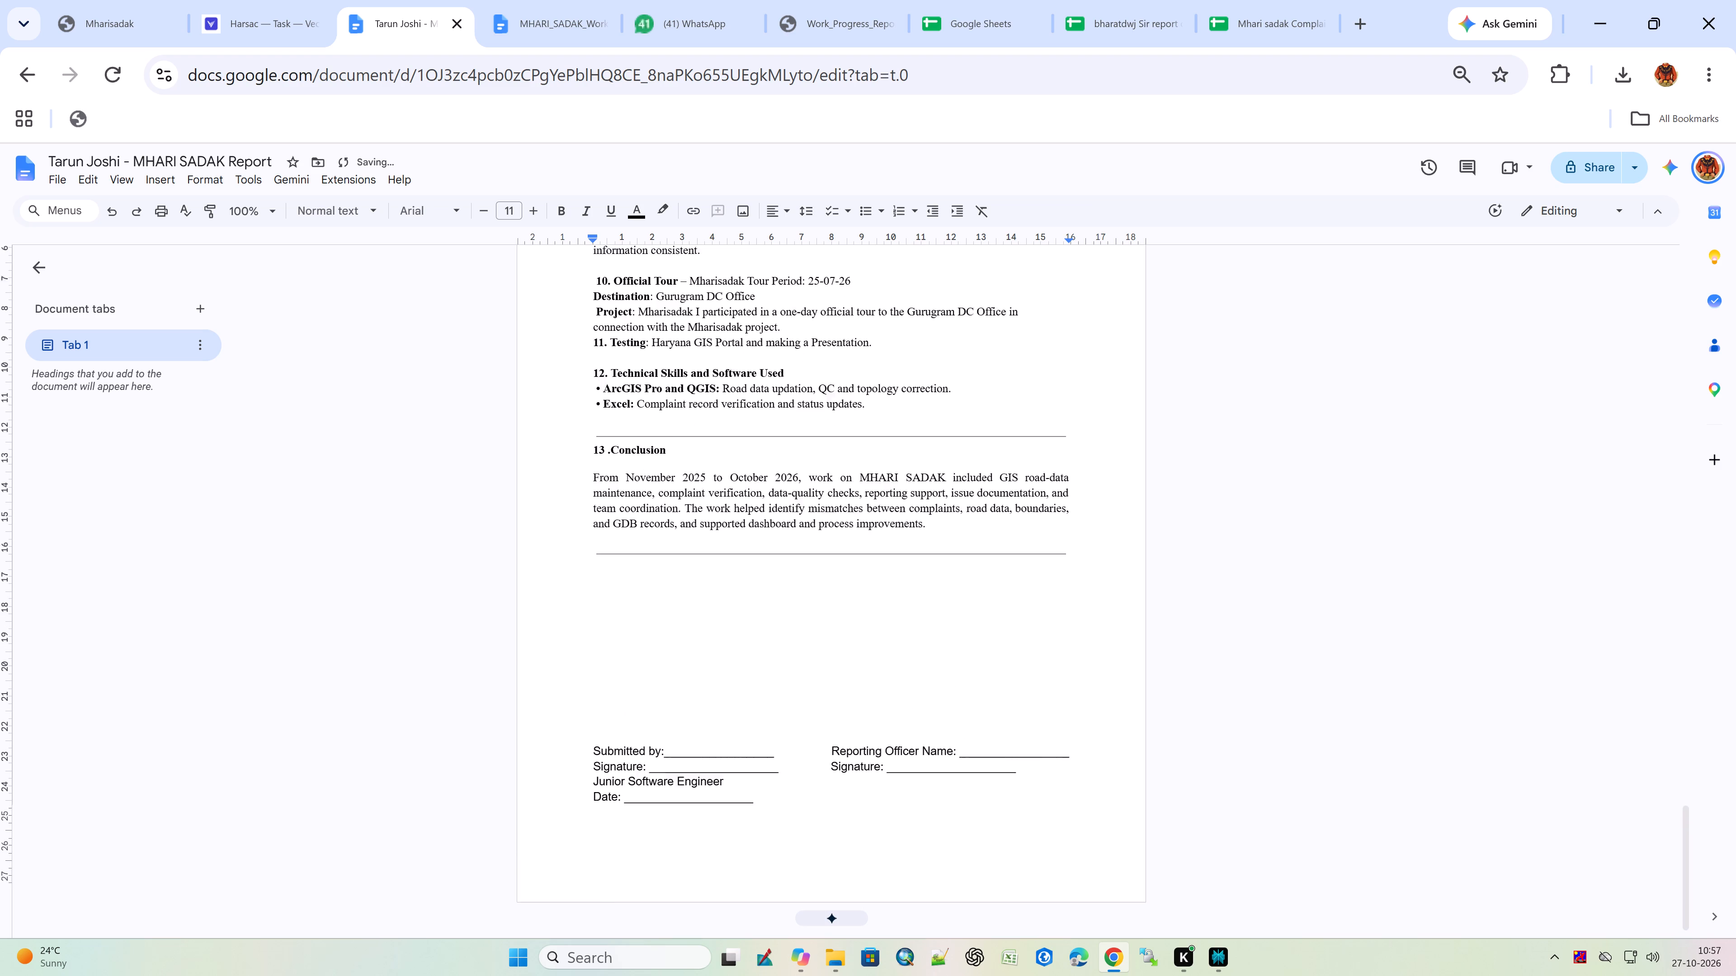
pyautogui.click(595, 615)
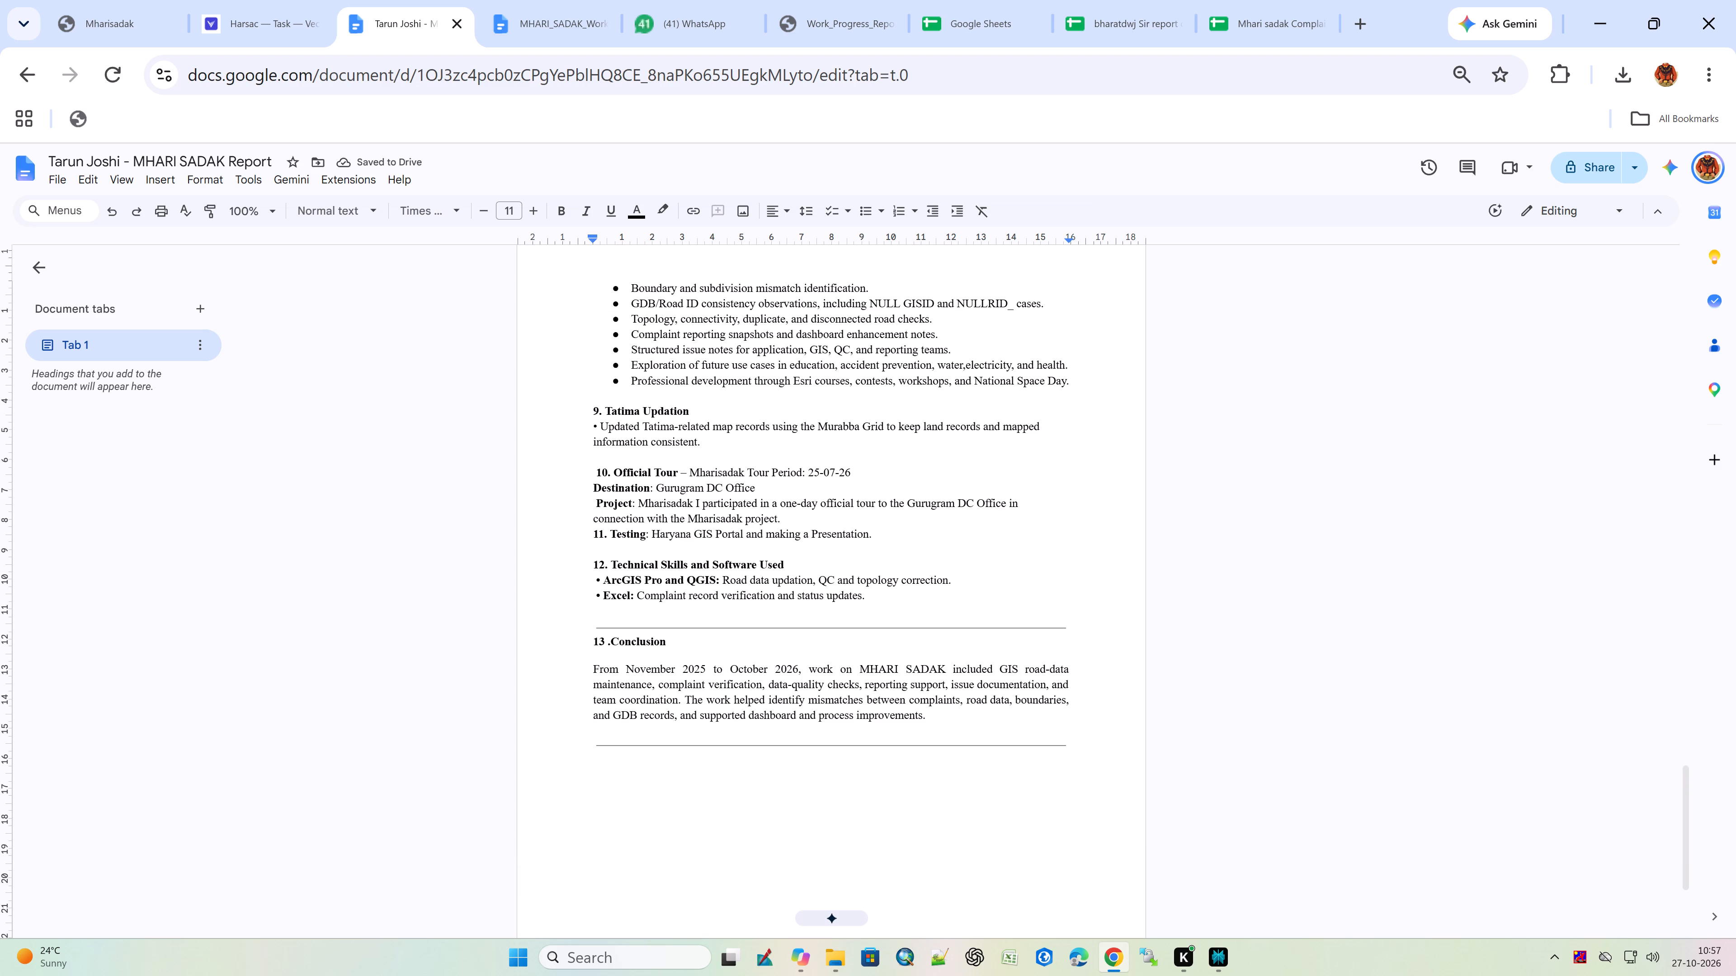
pyautogui.moveTo(1081, 631); pyautogui.dragTo(550, 620)
pyautogui.press('BackSpace')
pyautogui.press('BackSpace')
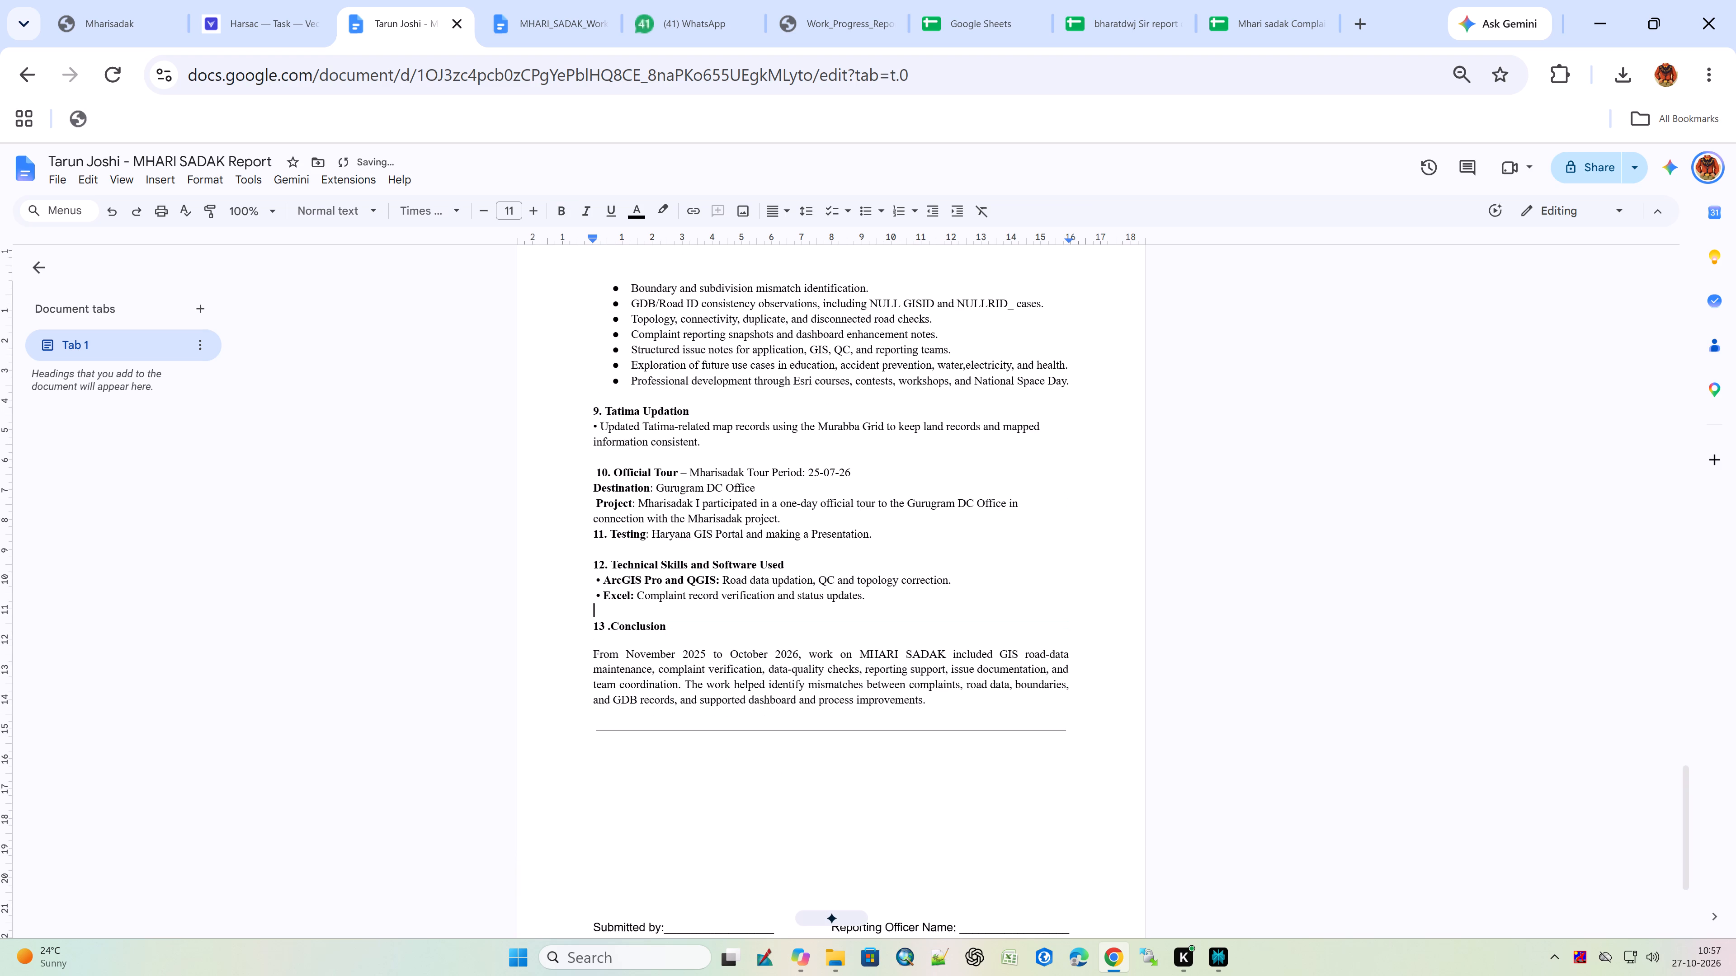
pyautogui.moveTo(1080, 719); pyautogui.dragTo(1047, 738)
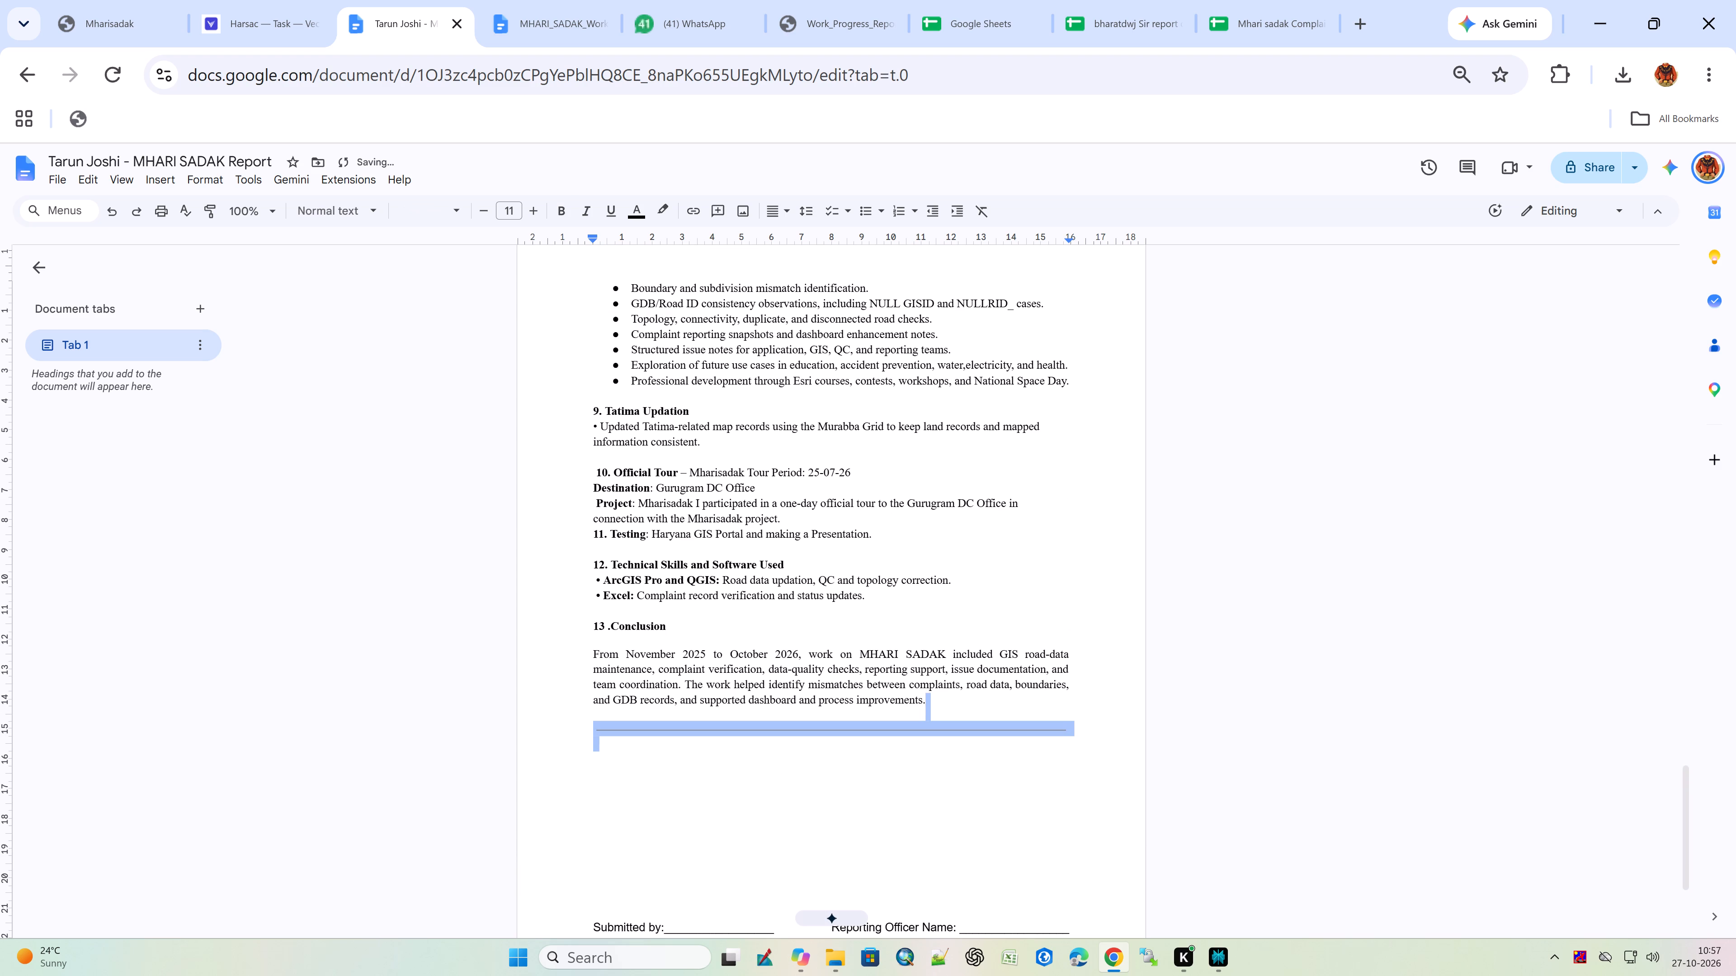
pyautogui.press('BackSpace')
# Review the whole report from the last page up to the title block and back to the signature block.
pyautogui.scroll(1, 1047, 737)
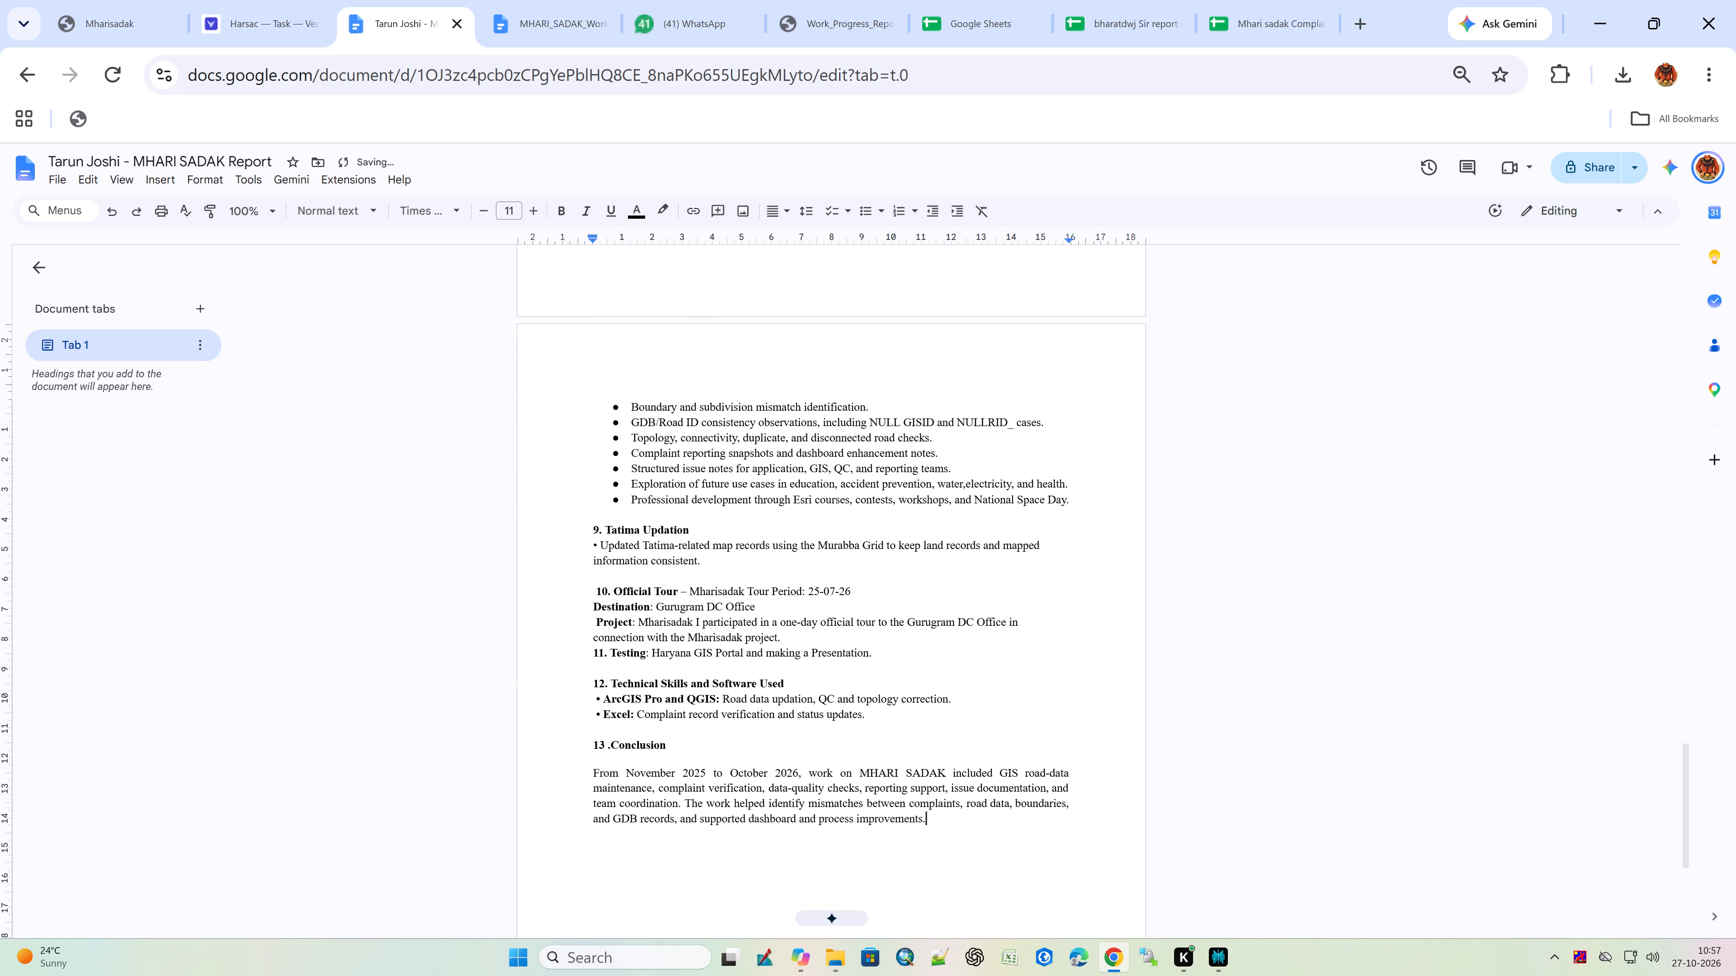
pyautogui.scroll(3, 1004, 710)
pyautogui.scroll(3, 961, 662)
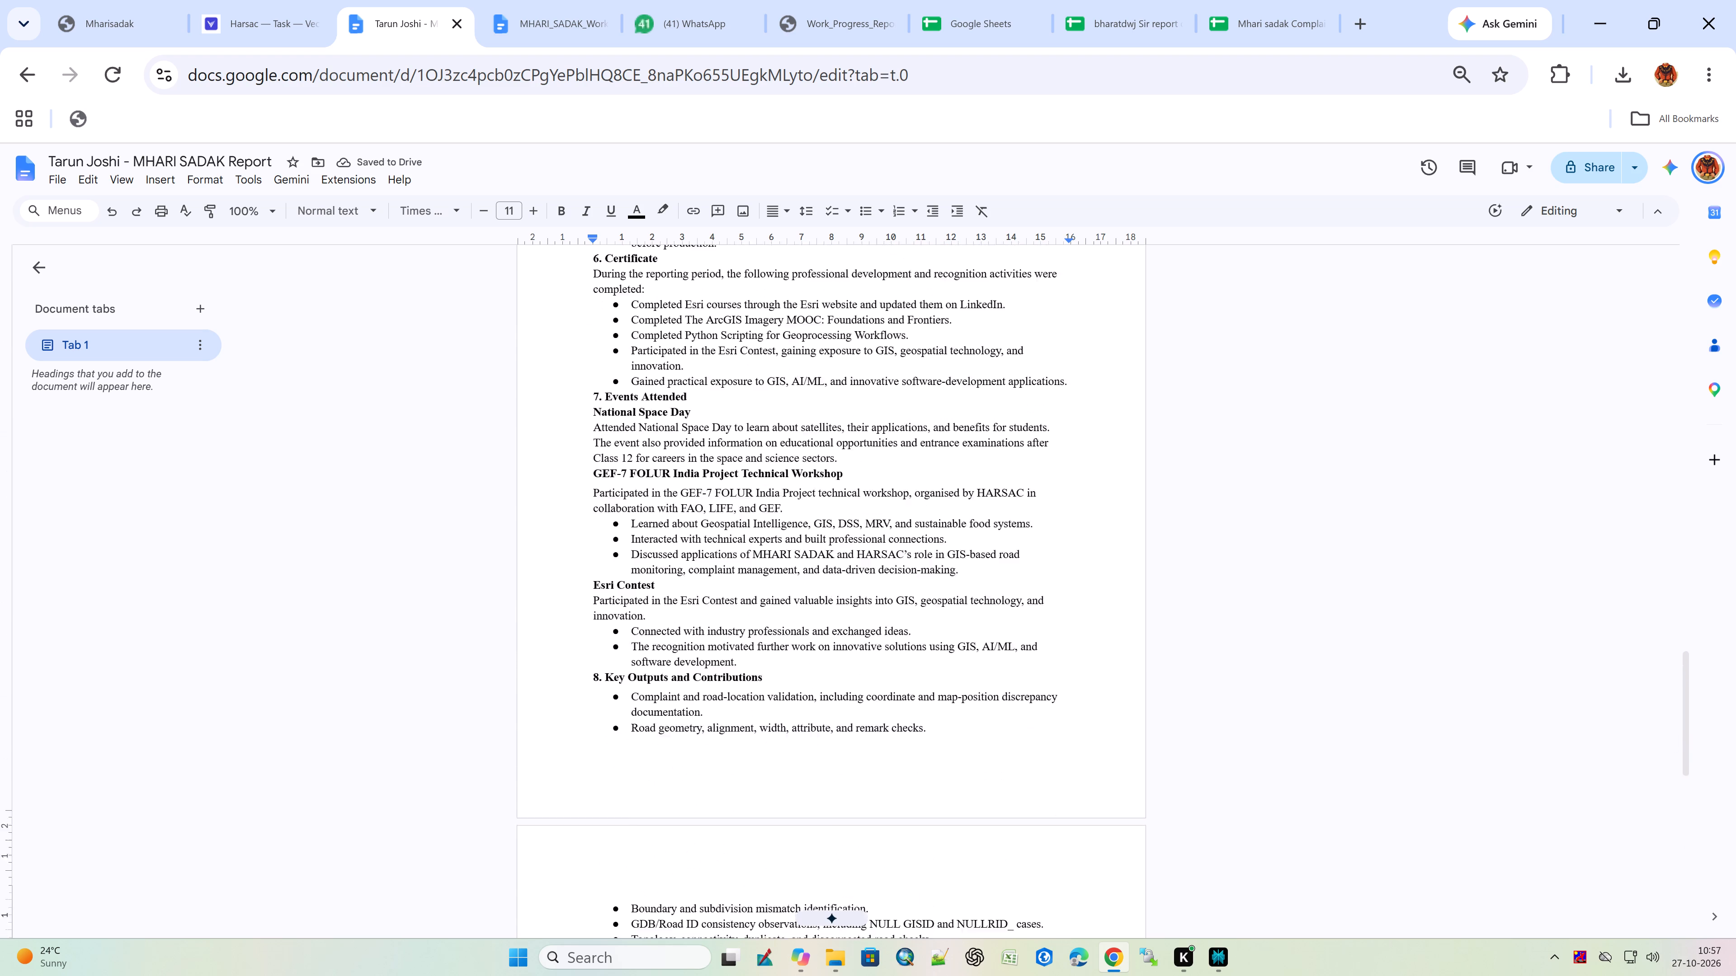
pyautogui.scroll(16, 961, 662)
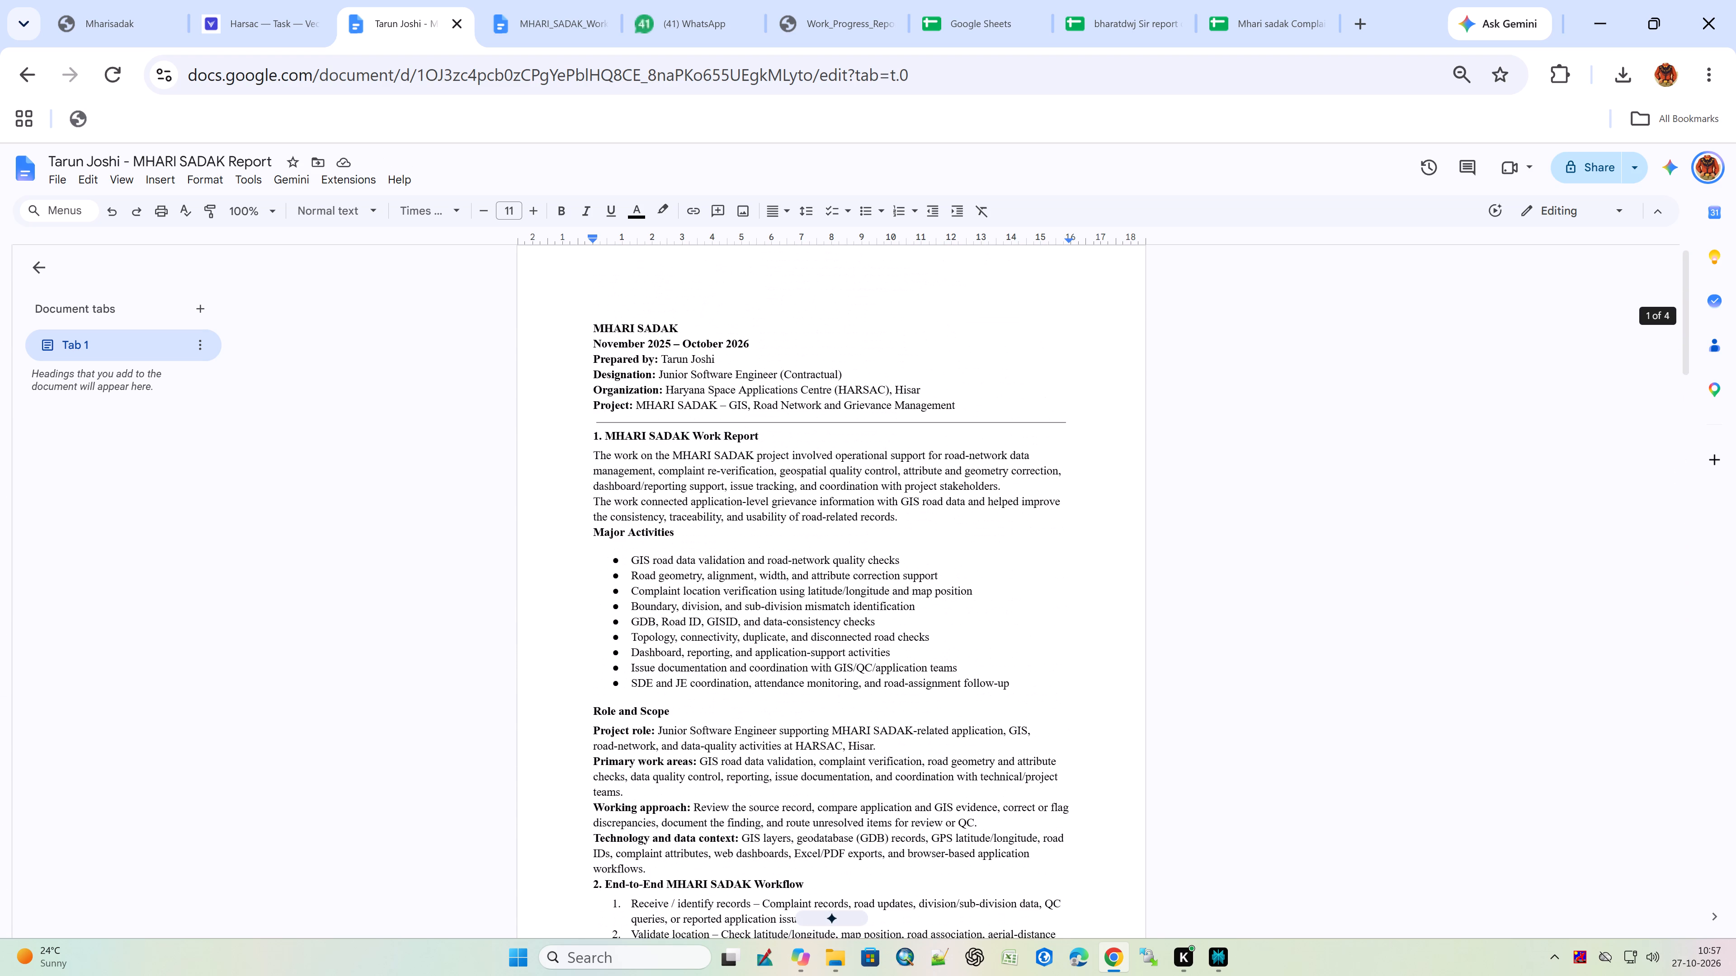
pyautogui.scroll(1, 960, 661)
pyautogui.scroll(-17, 960, 661)
pyautogui.scroll(-8, 960, 661)
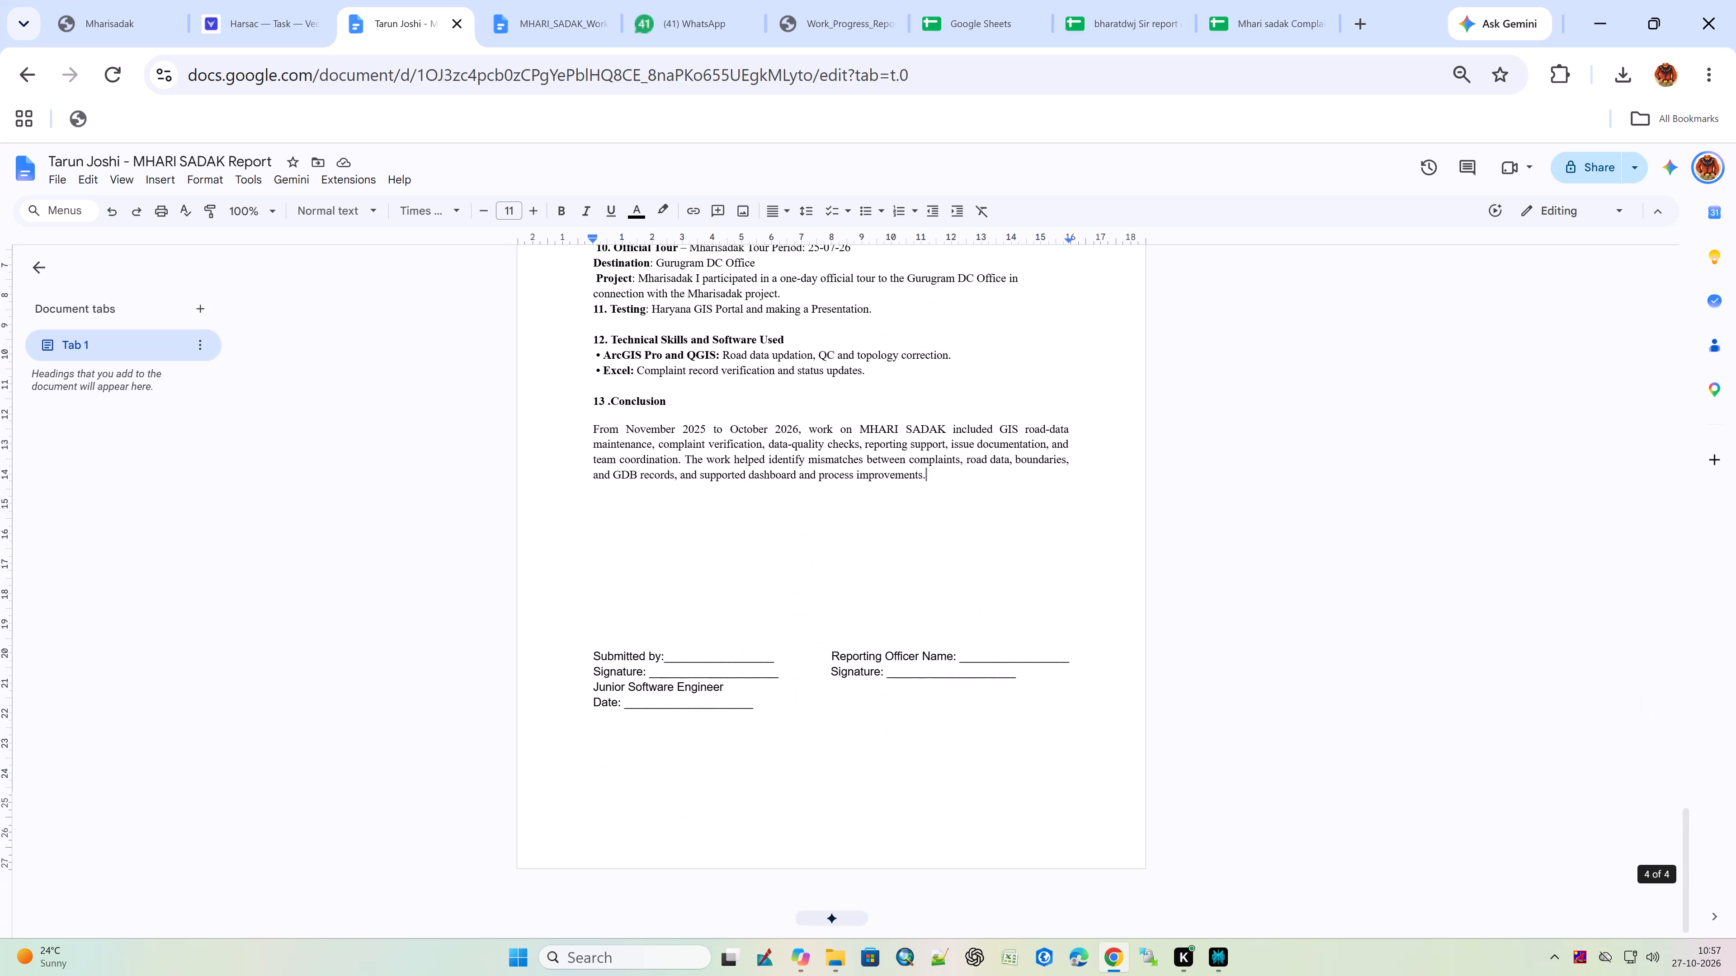
# Move the signature block down by inserting four blank lines between the Conclusion and Submitted by, and save the report.
pyautogui.click(666, 608)
pyautogui.press('Return')
pyautogui.press('Return')
pyautogui.press('Return')
pyautogui.press('Return')
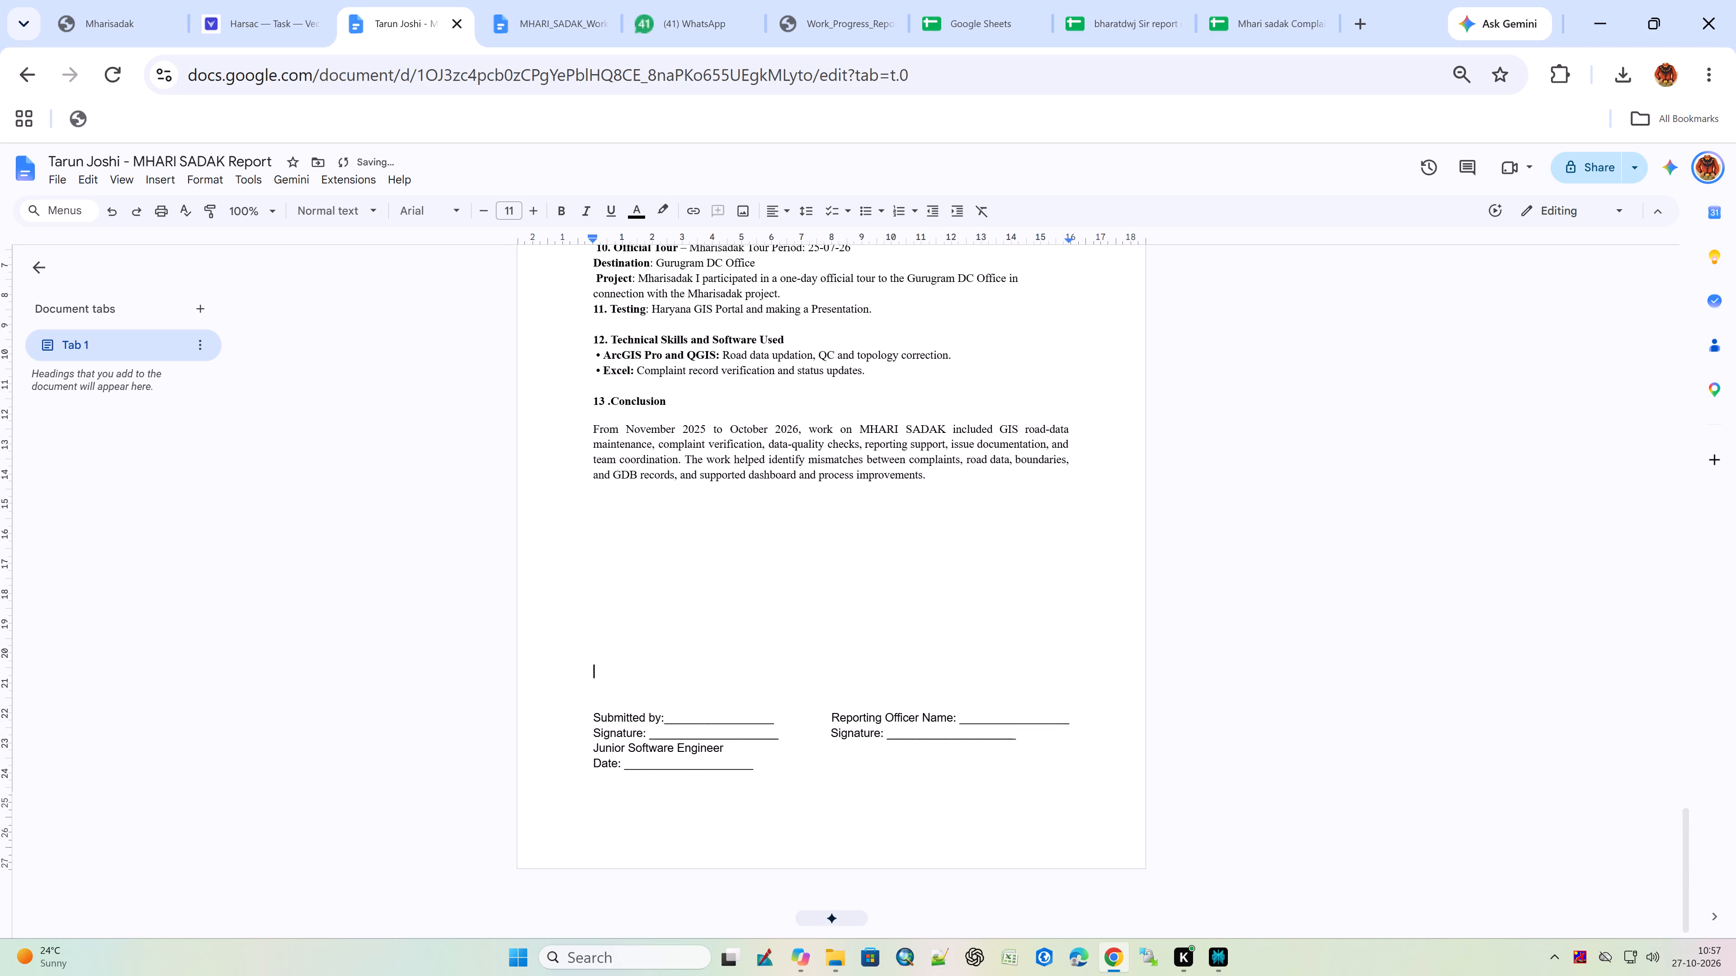
pyautogui.press('Return')
pyautogui.press('BackSpace')
pyautogui.hotkey('ctrl', 's')
pyautogui.hotkey('ctrl', 's')
# Download the finished report as a Microsoft Word (.docx) file.
pyautogui.click(68, 183)
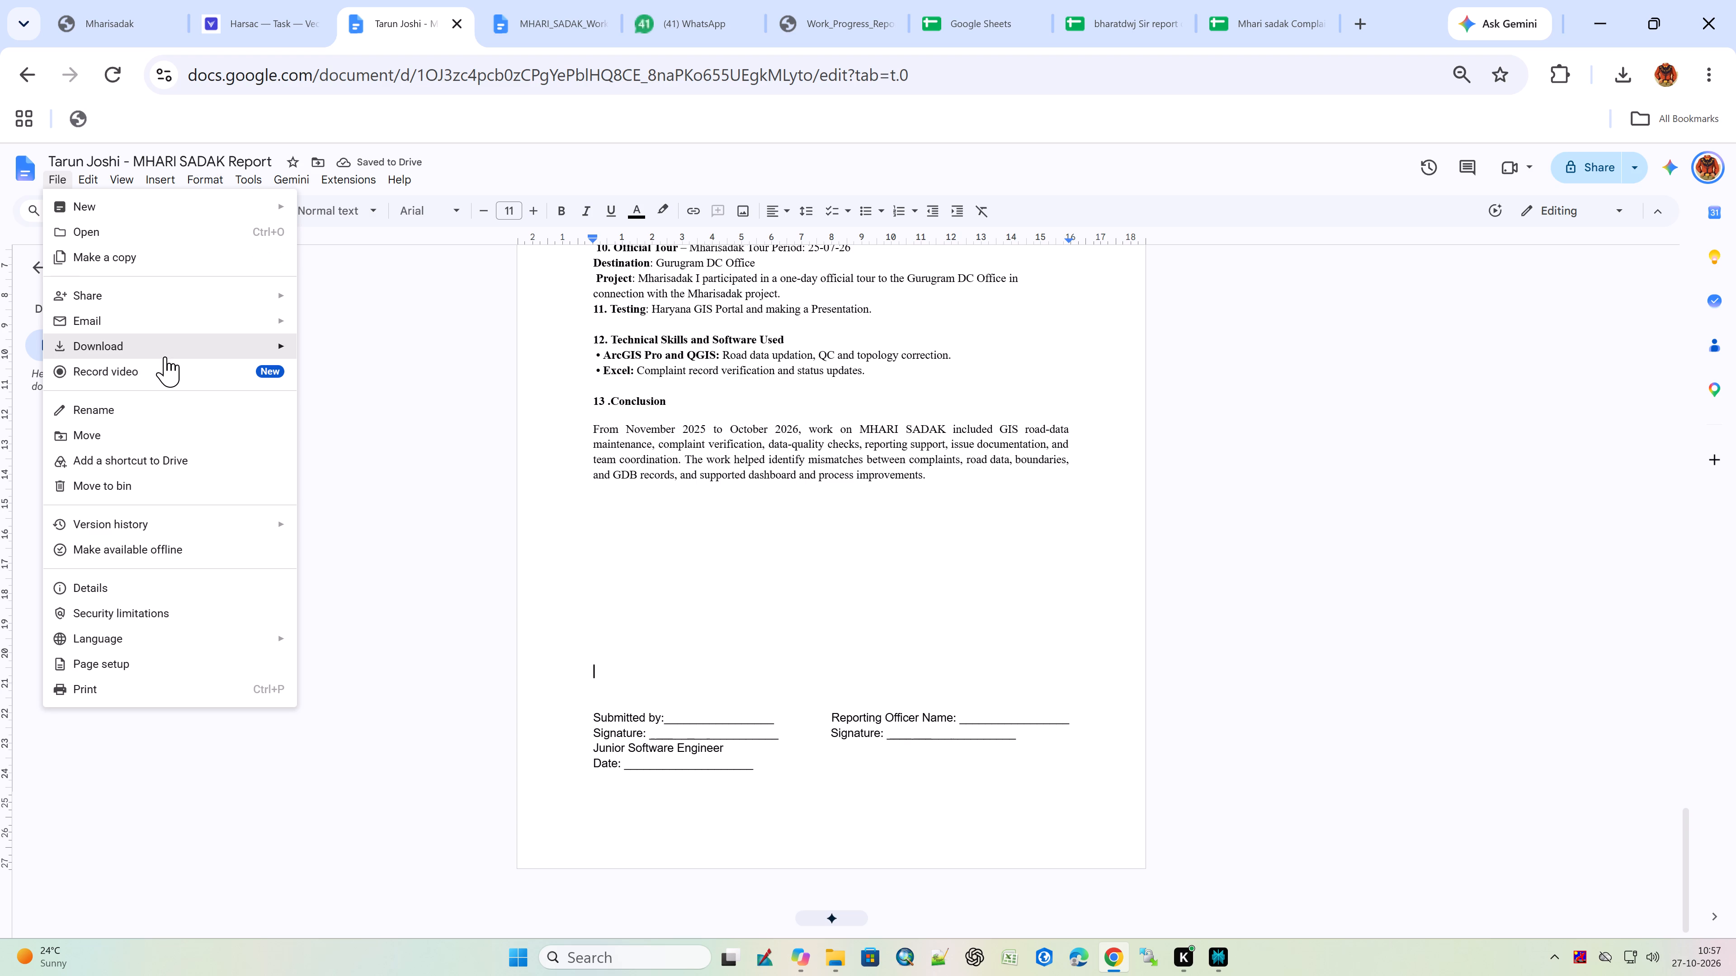
pyautogui.click(165, 357)
pyautogui.click(431, 360)
# Bring up the download format choices for the report again to get another copy.
pyautogui.click(49, 178)
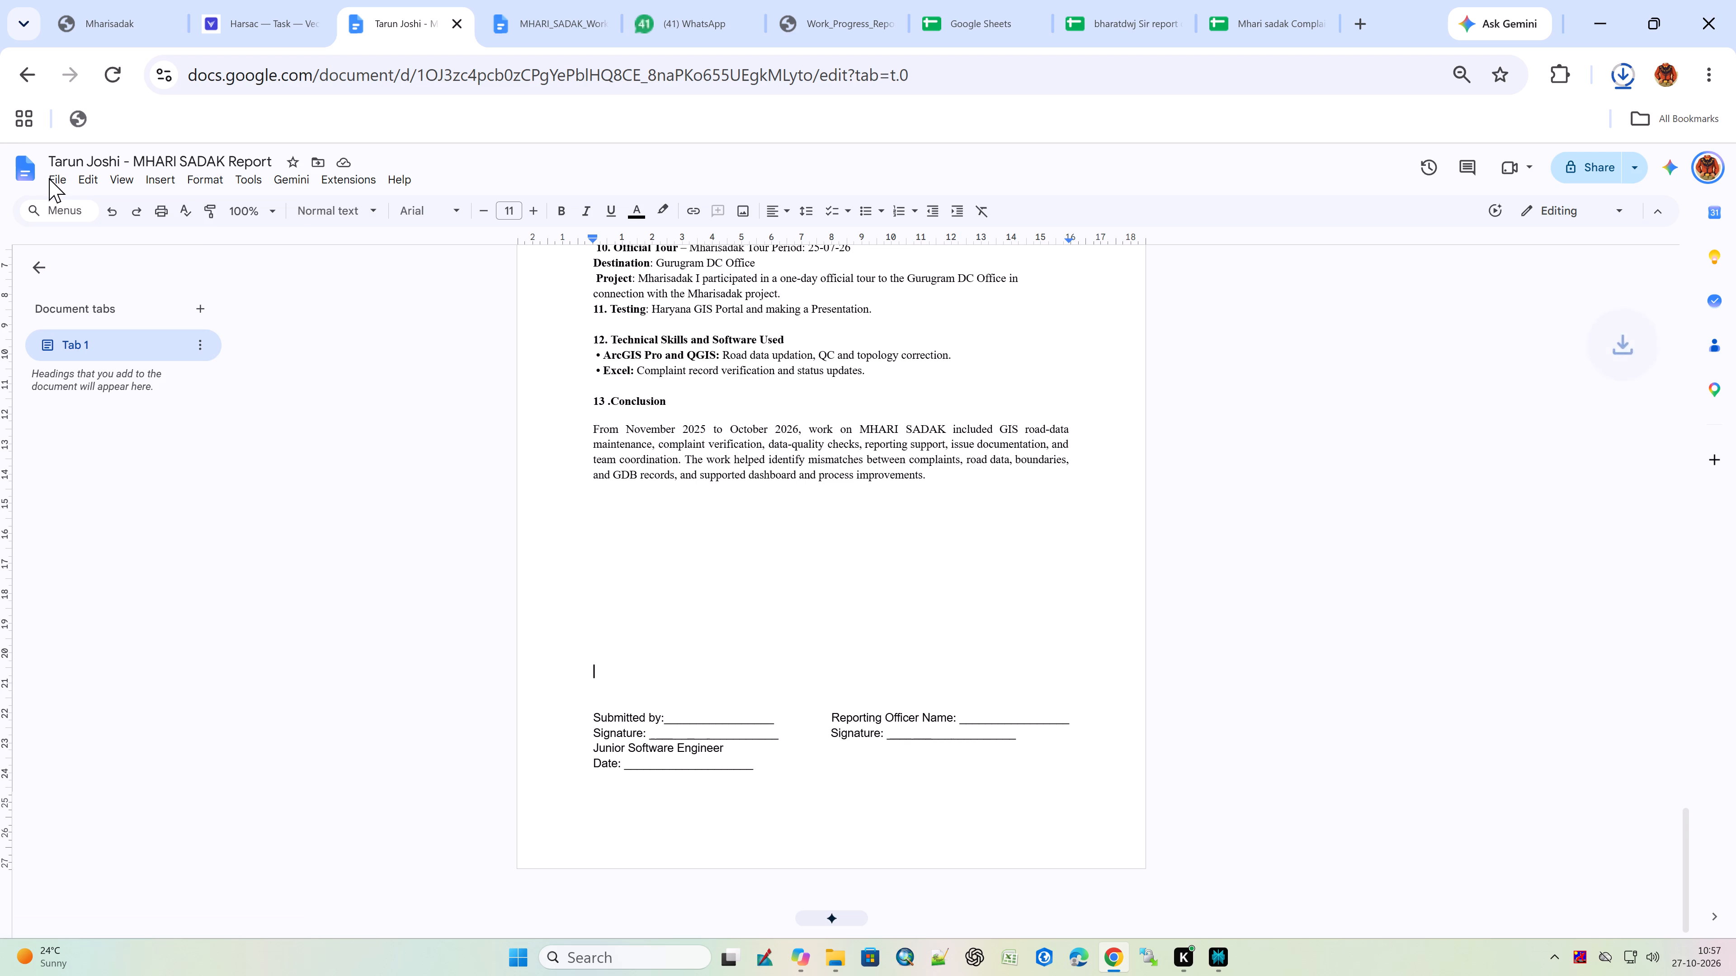
pyautogui.click(54, 180)
pyautogui.click(164, 355)
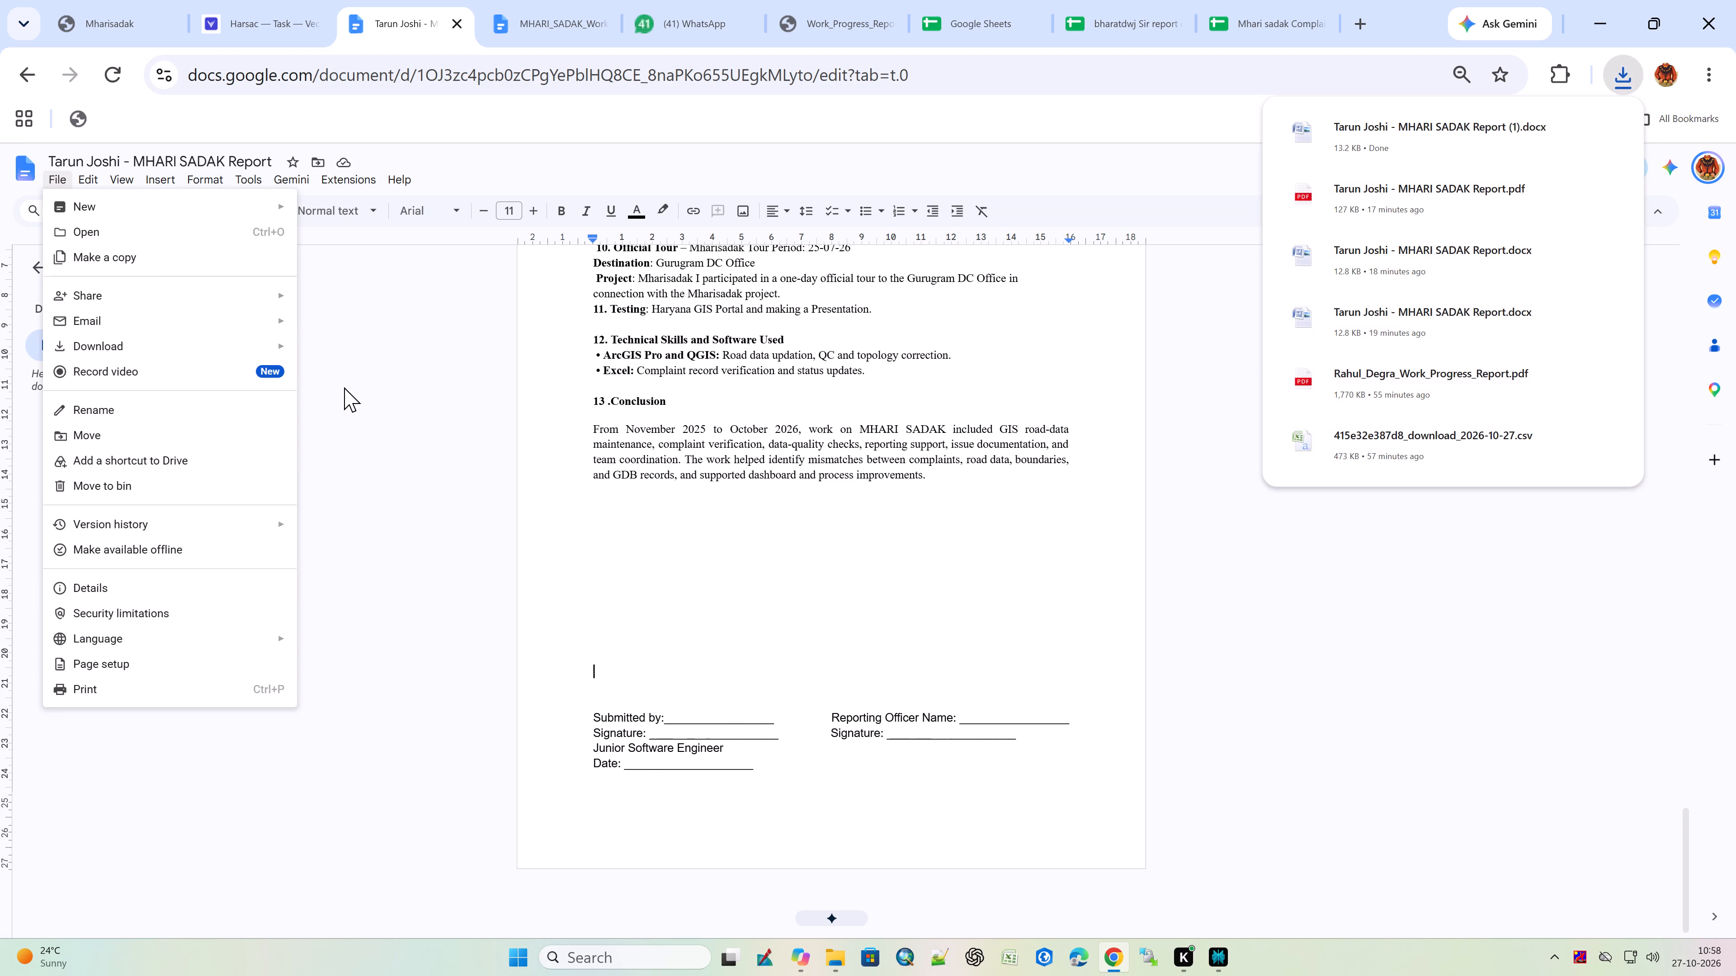
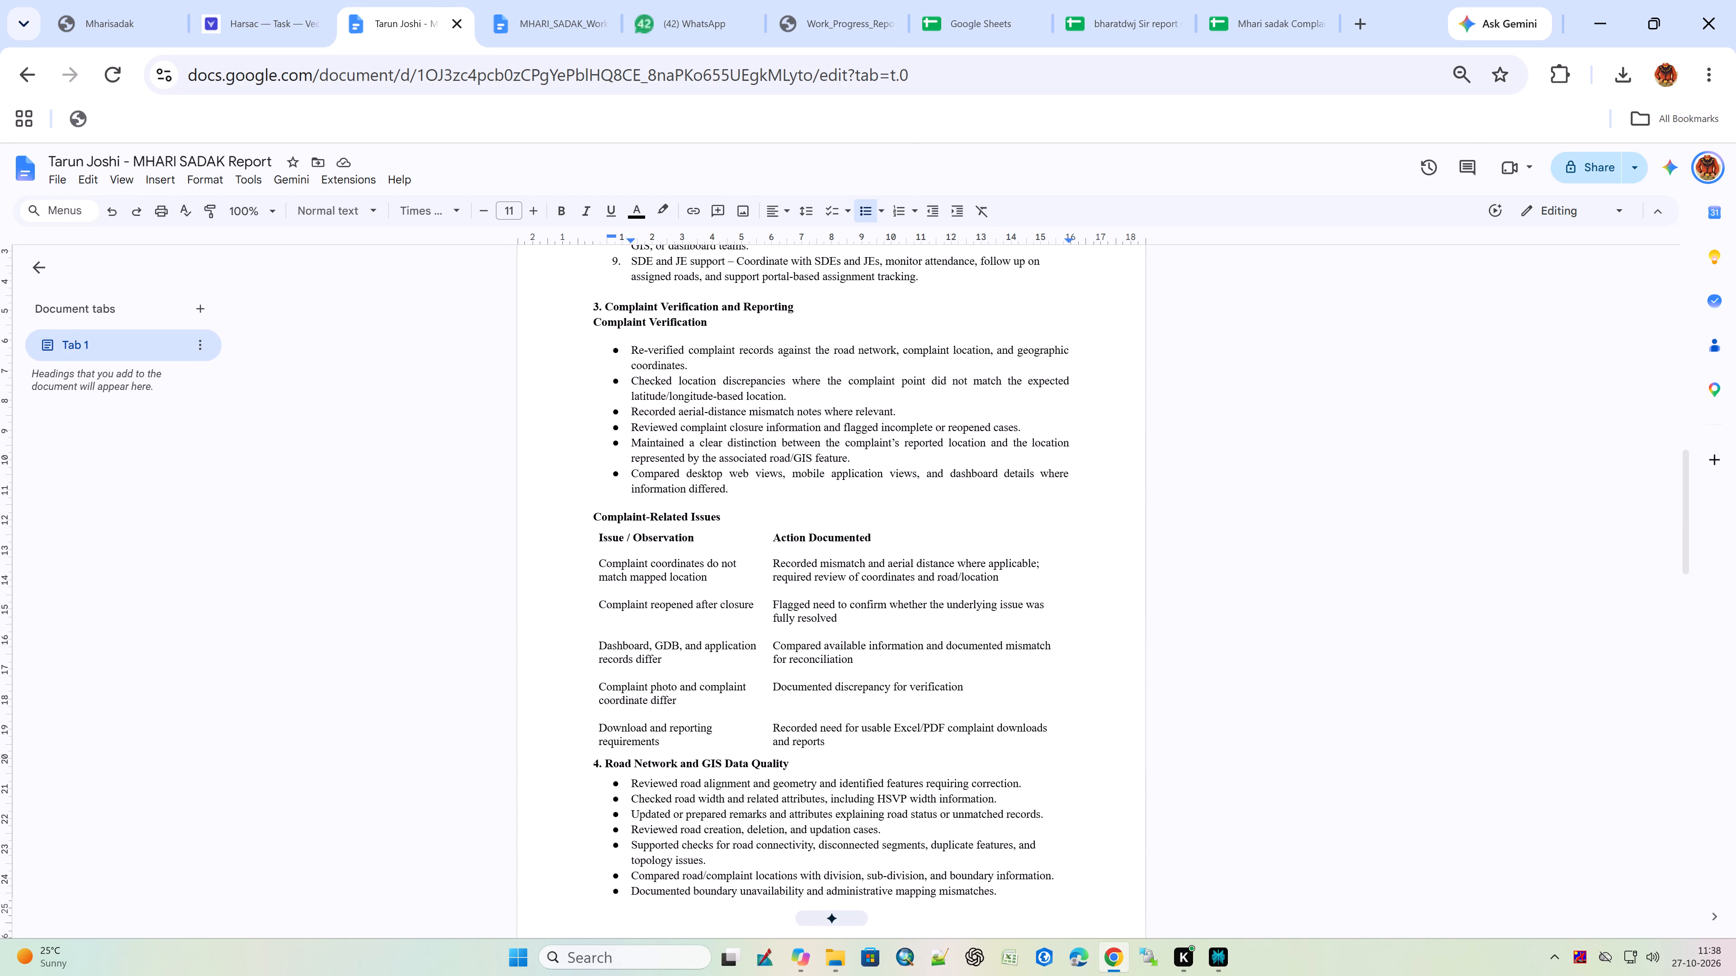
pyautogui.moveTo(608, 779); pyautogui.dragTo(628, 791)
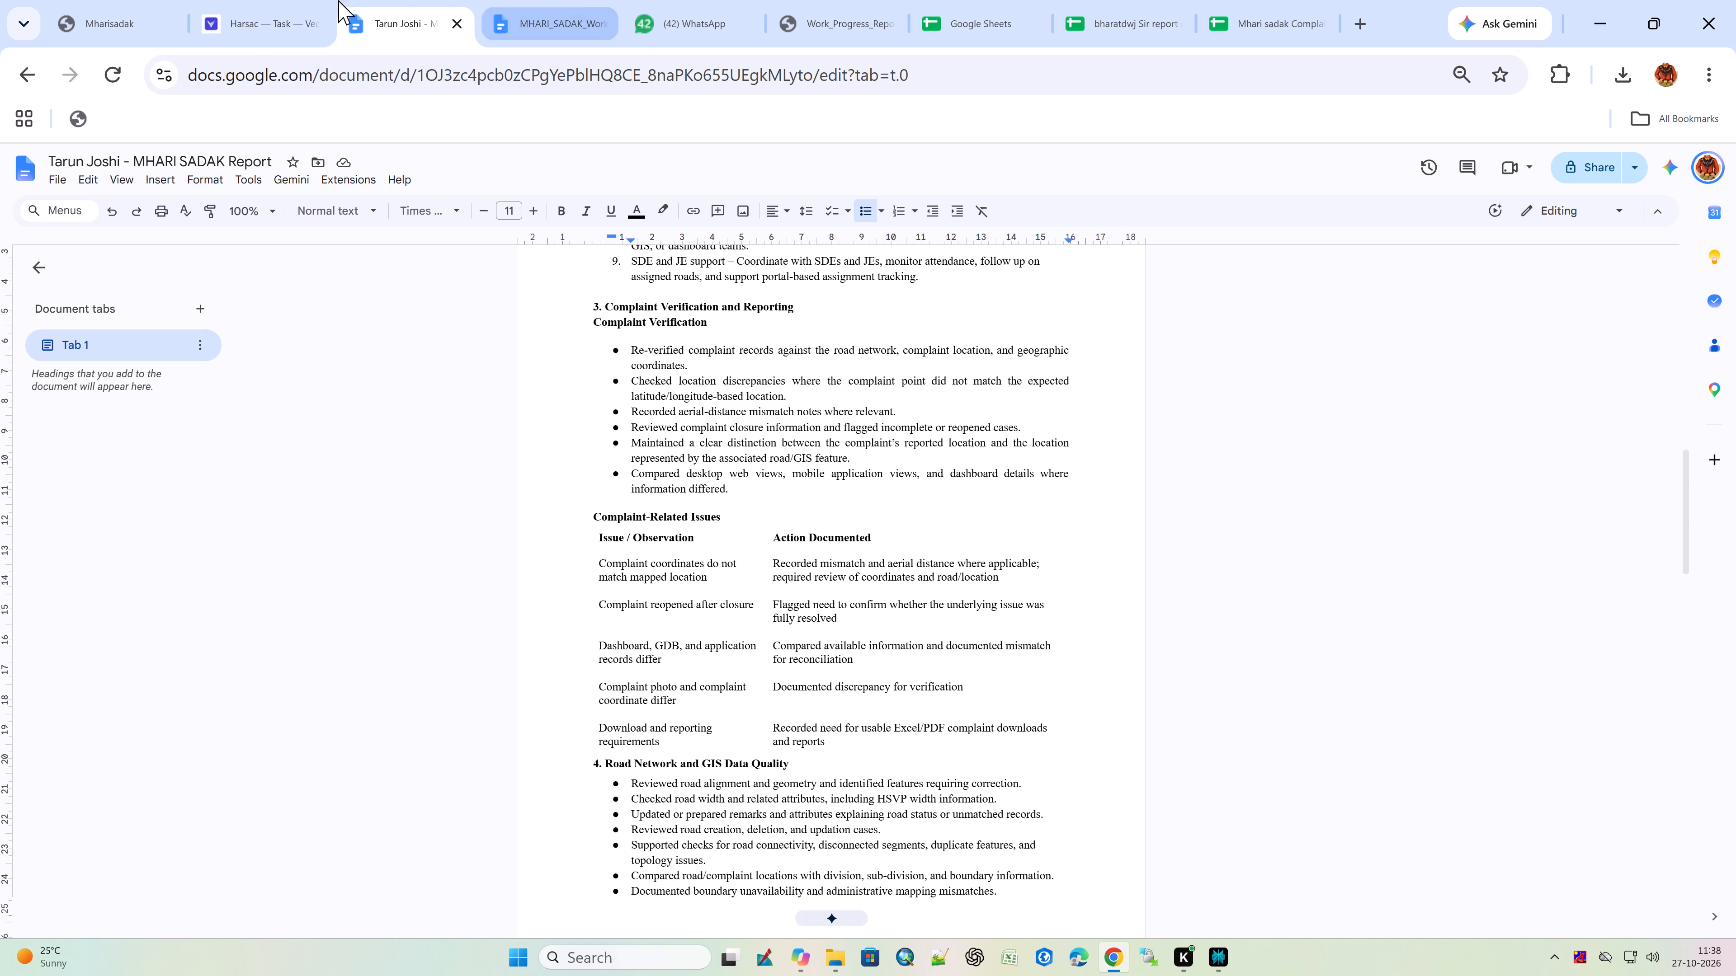
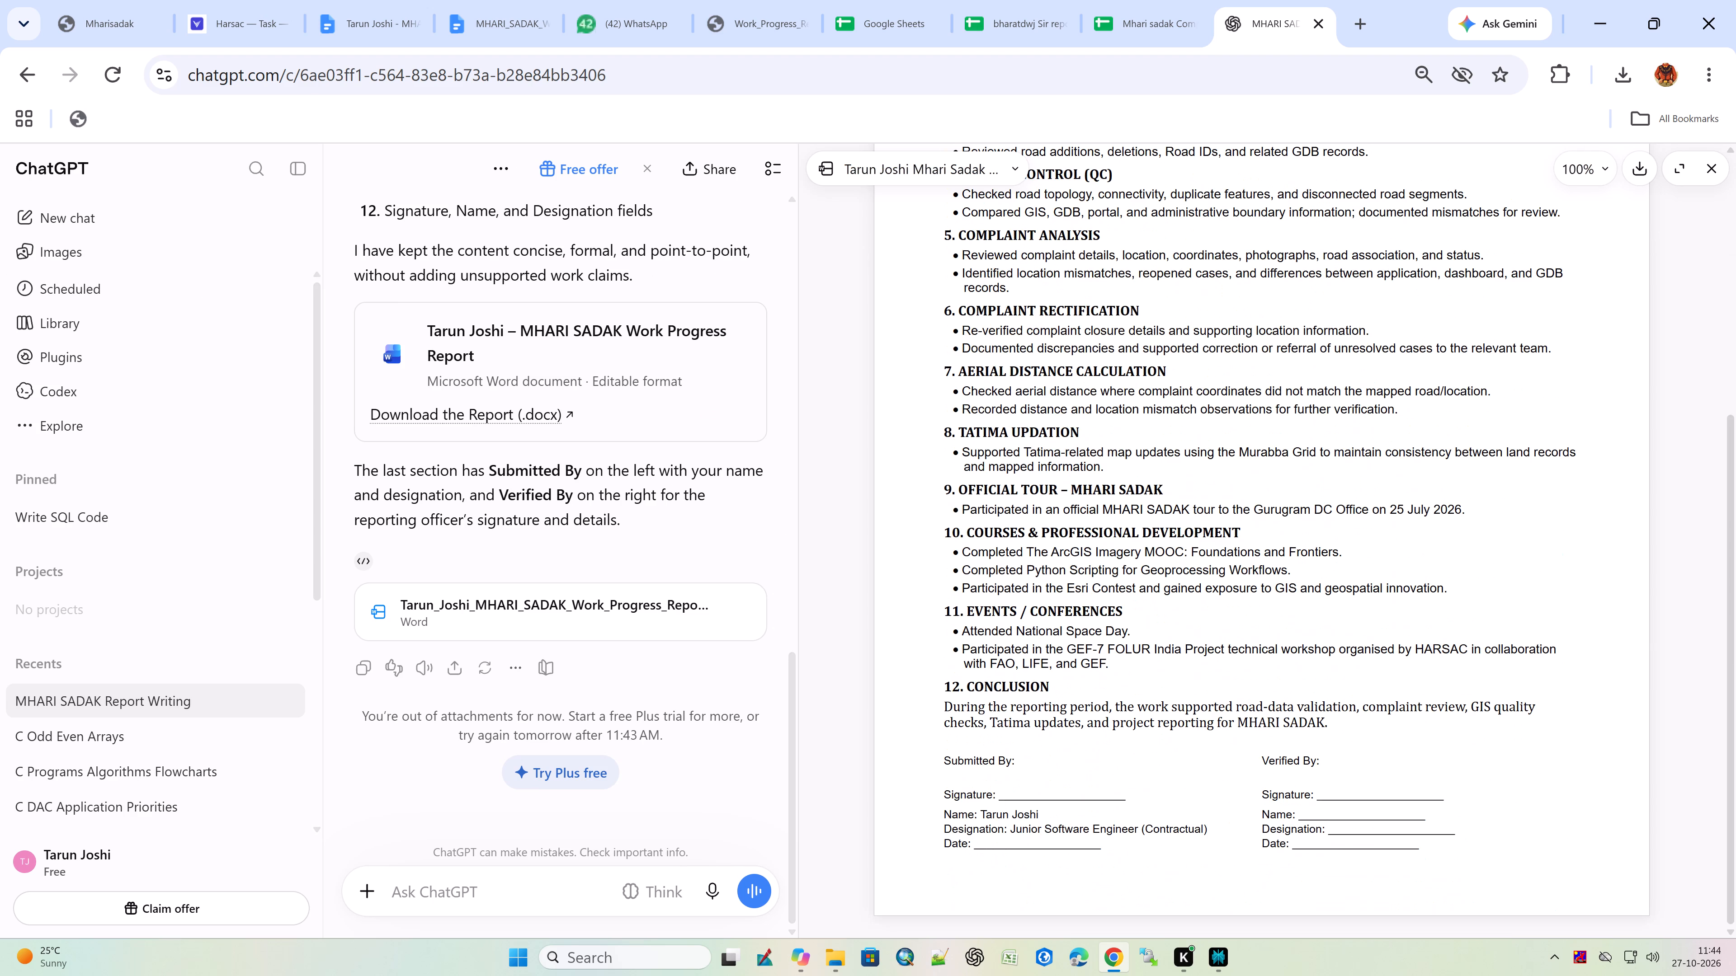
# Download the generated MHARI SADAK work progress report as a Word (DOCX) file.
pyautogui.scroll(-2, 1114, 600)
pyautogui.scroll(2, 1113, 601)
pyautogui.scroll(-2, 1113, 601)
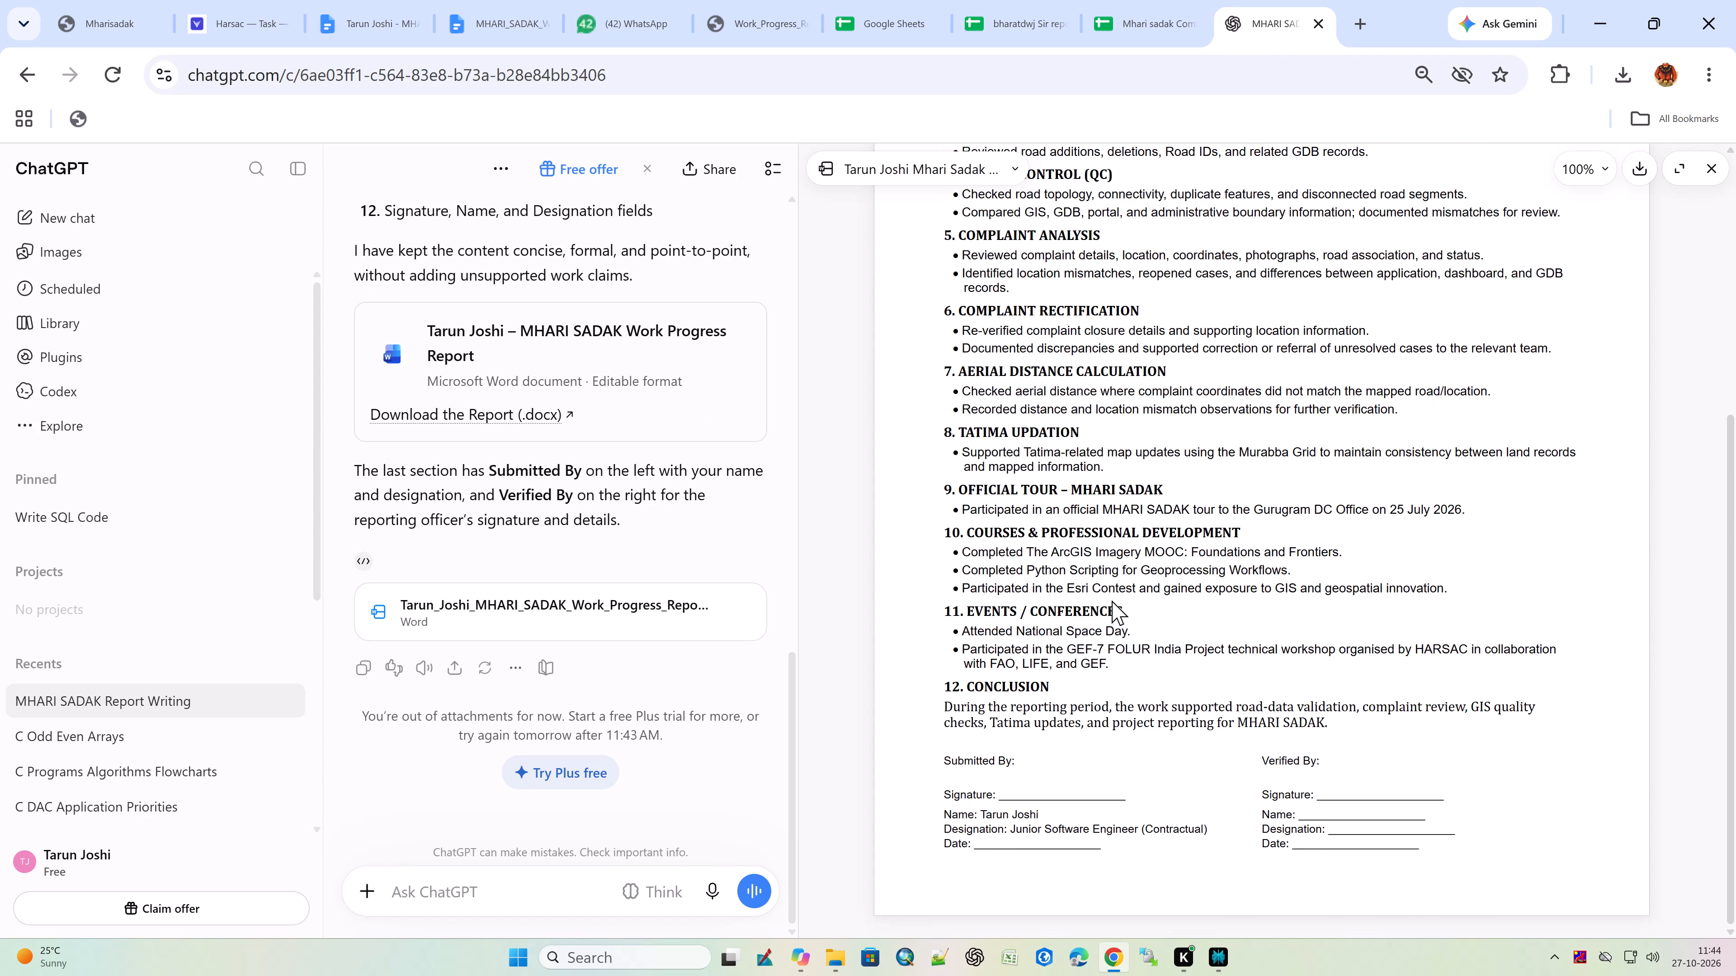
pyautogui.click(1639, 177)
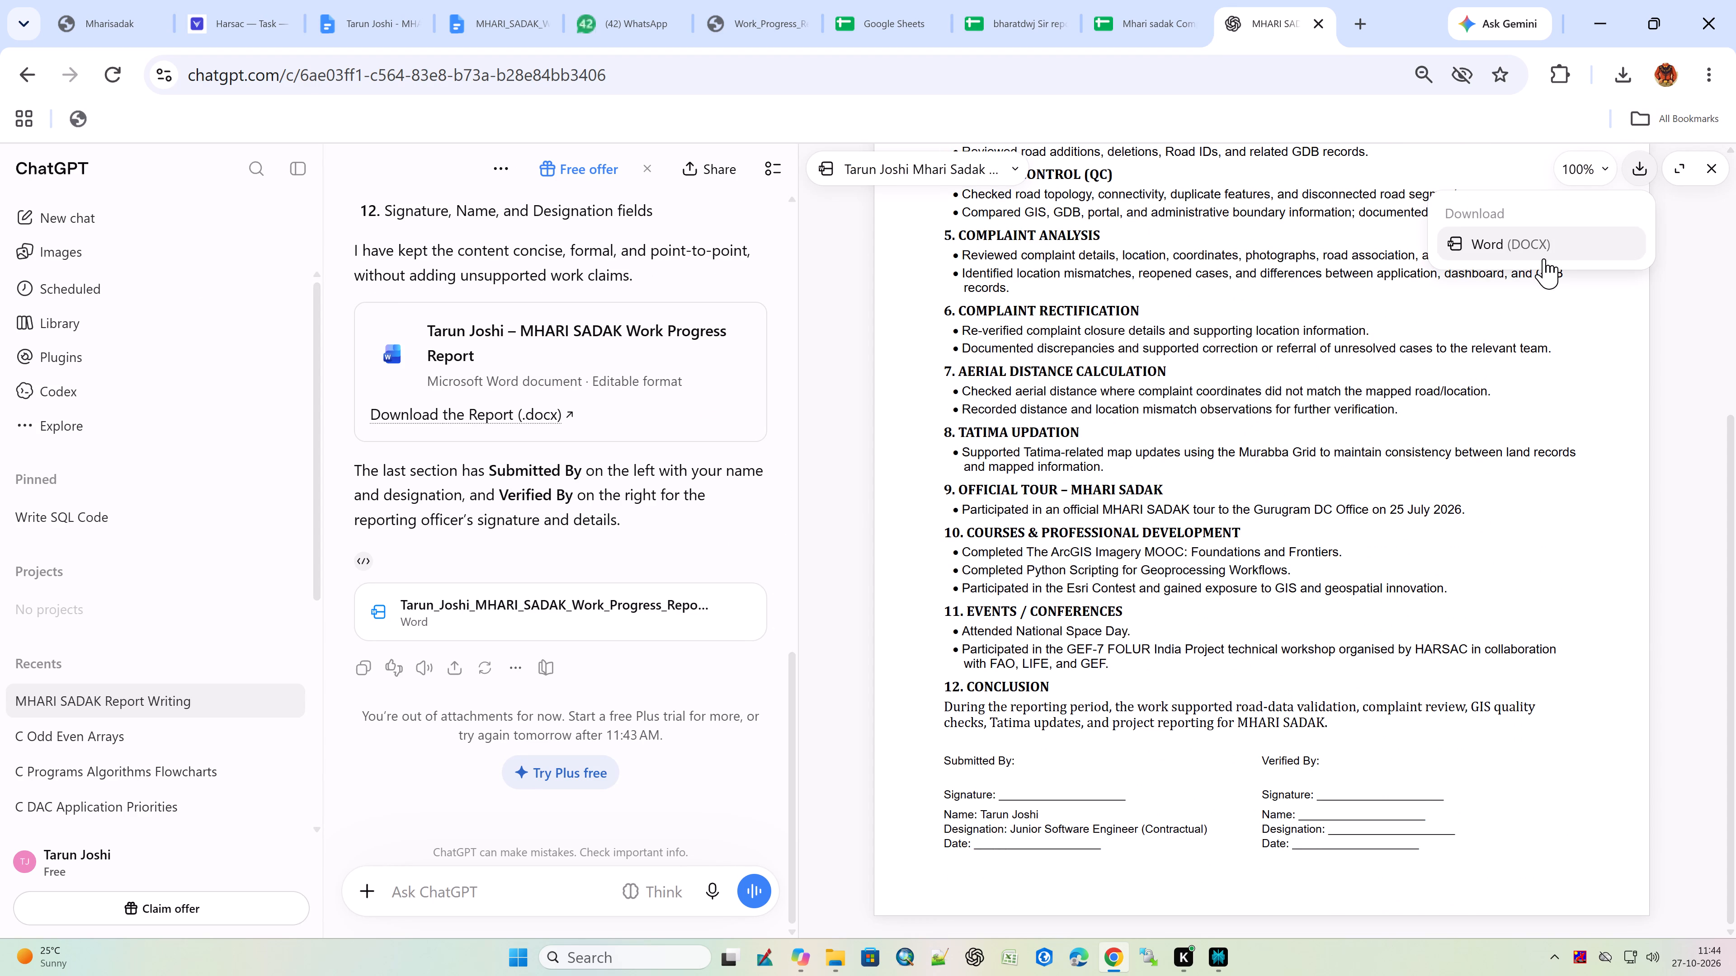
pyautogui.click(1519, 247)
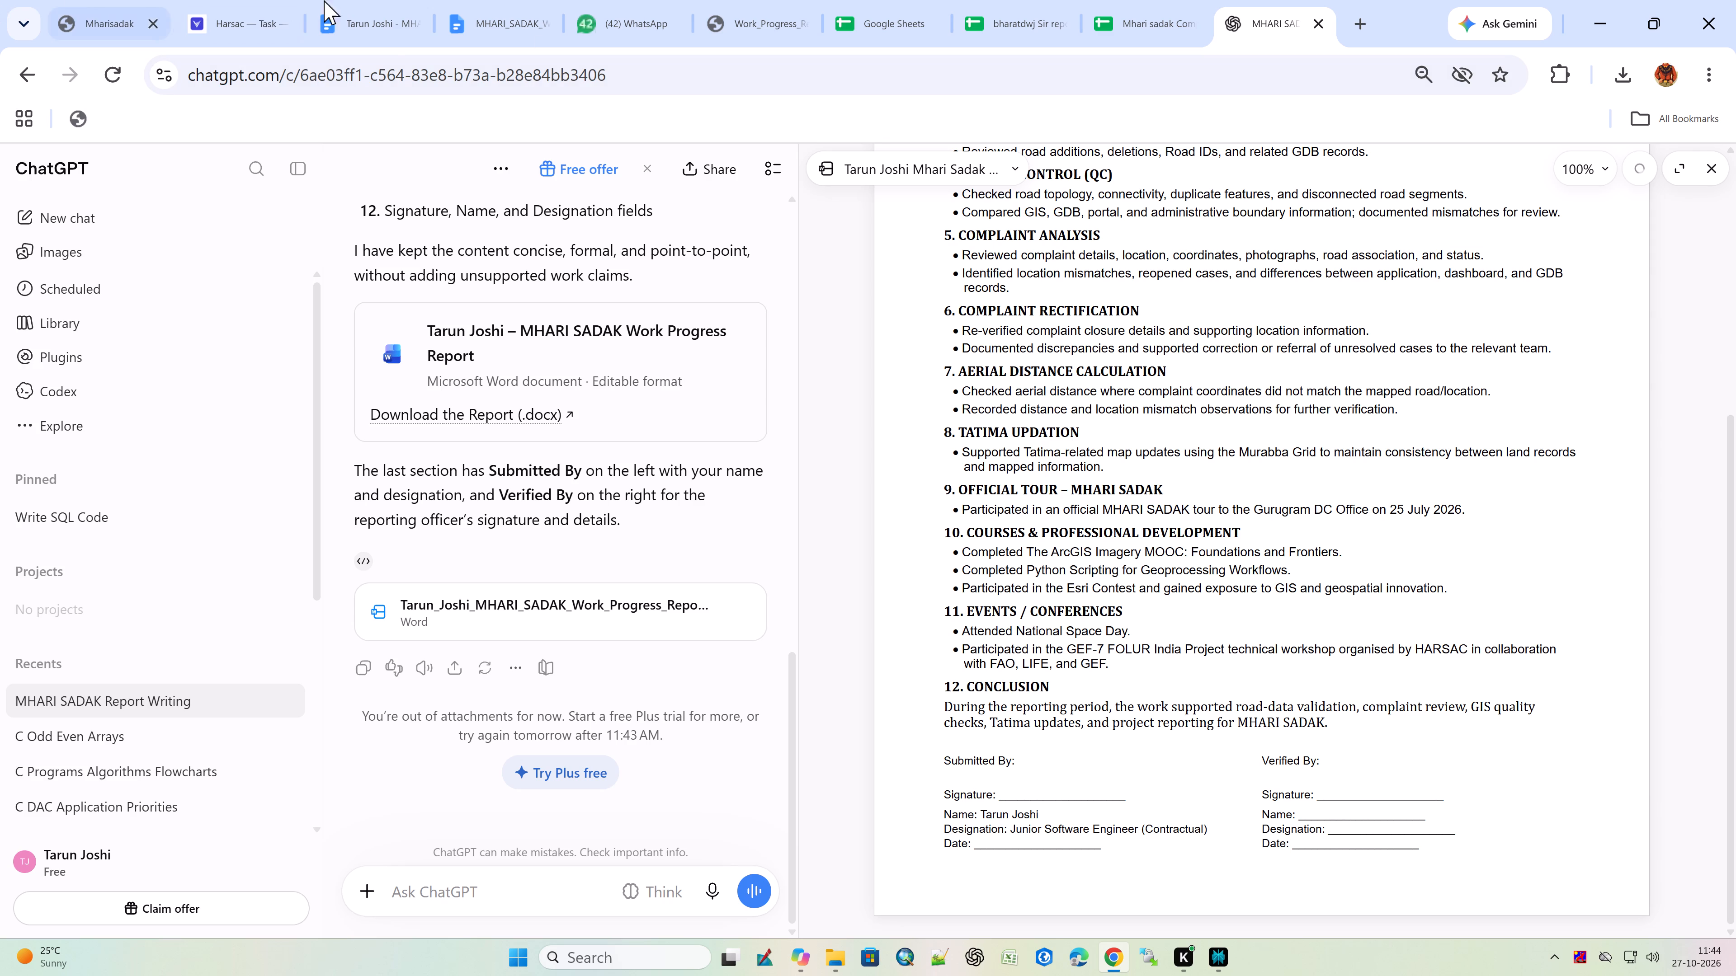
# Switch to the MHARI SADAK report in Google Docs and create a new blank document from it.
pyautogui.click(392, 0)
pyautogui.click(55, 176)
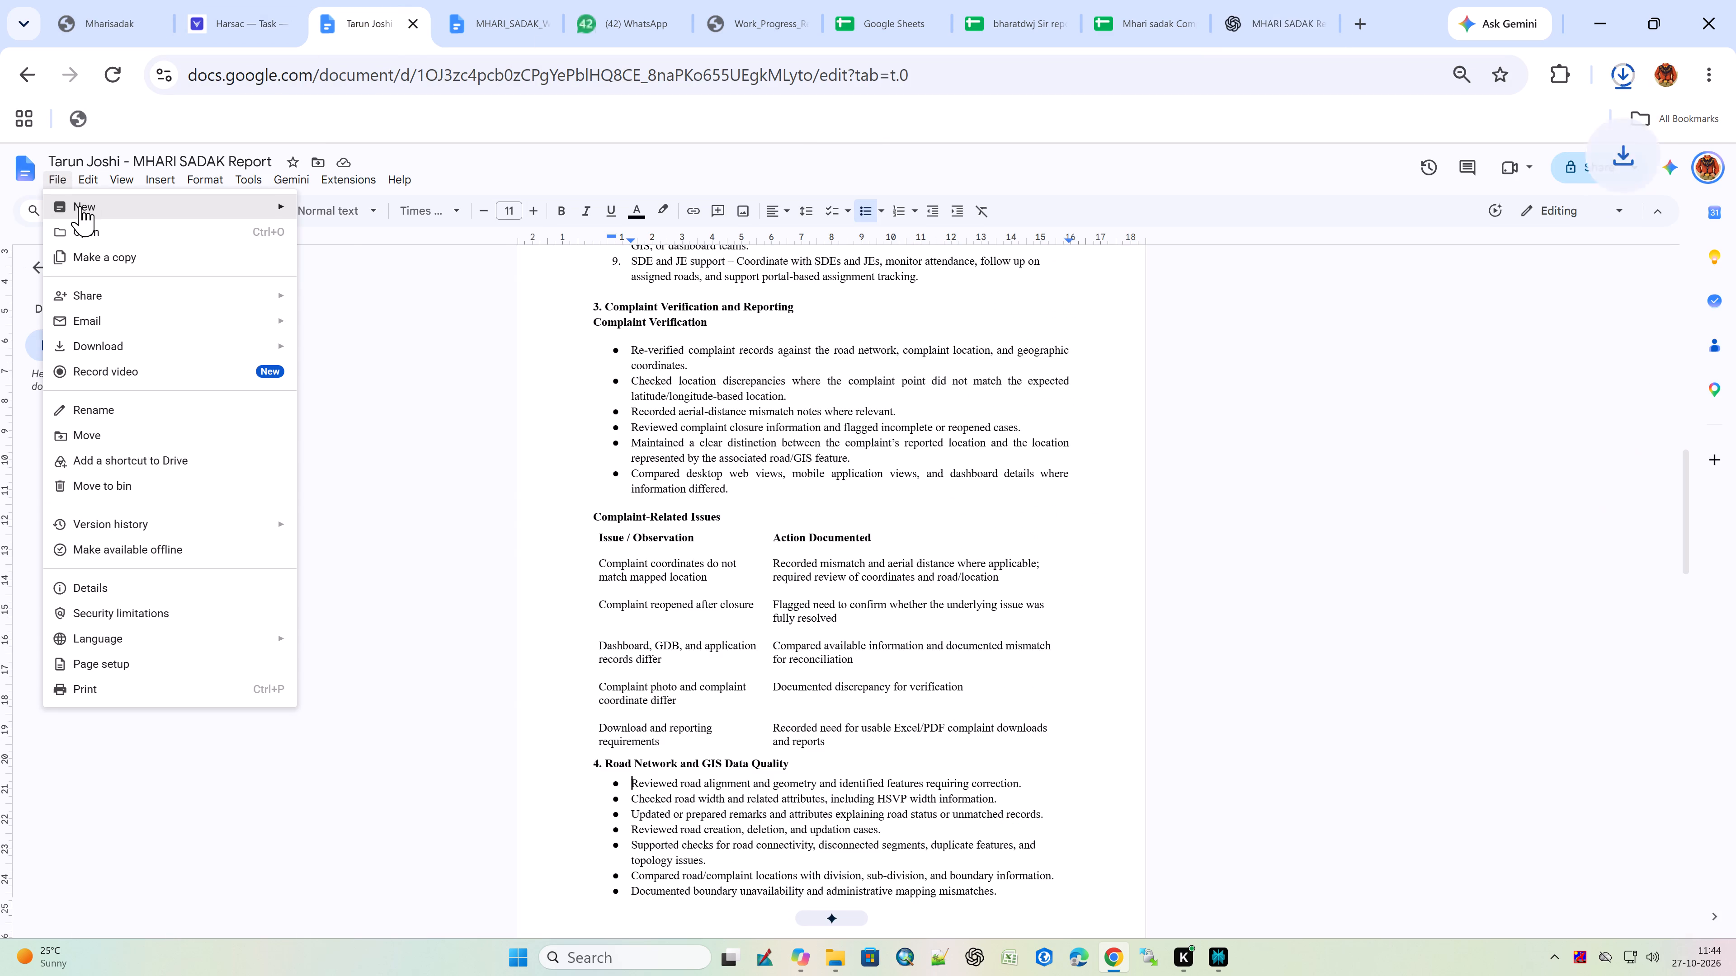
pyautogui.click(80, 206)
pyautogui.click(354, 205)
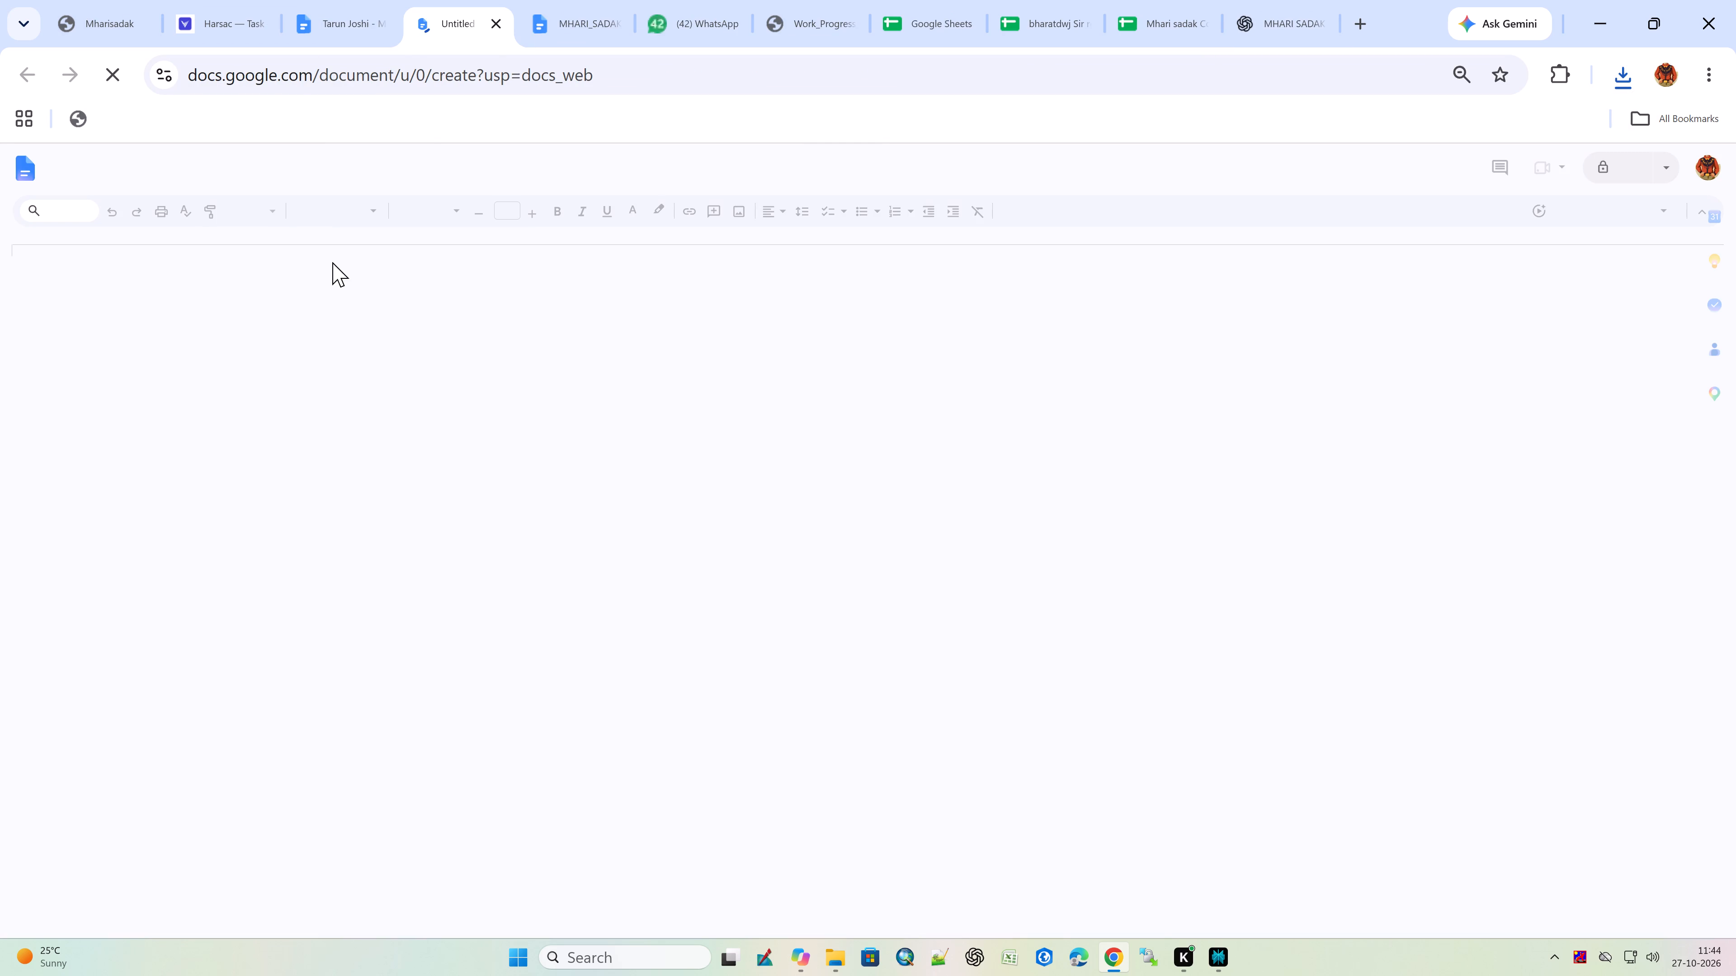
# Upload the newly downloaded MHARI SADAK Work Progress Report Word file from Downloads and open it in Google Docs.
pyautogui.click(61, 171)
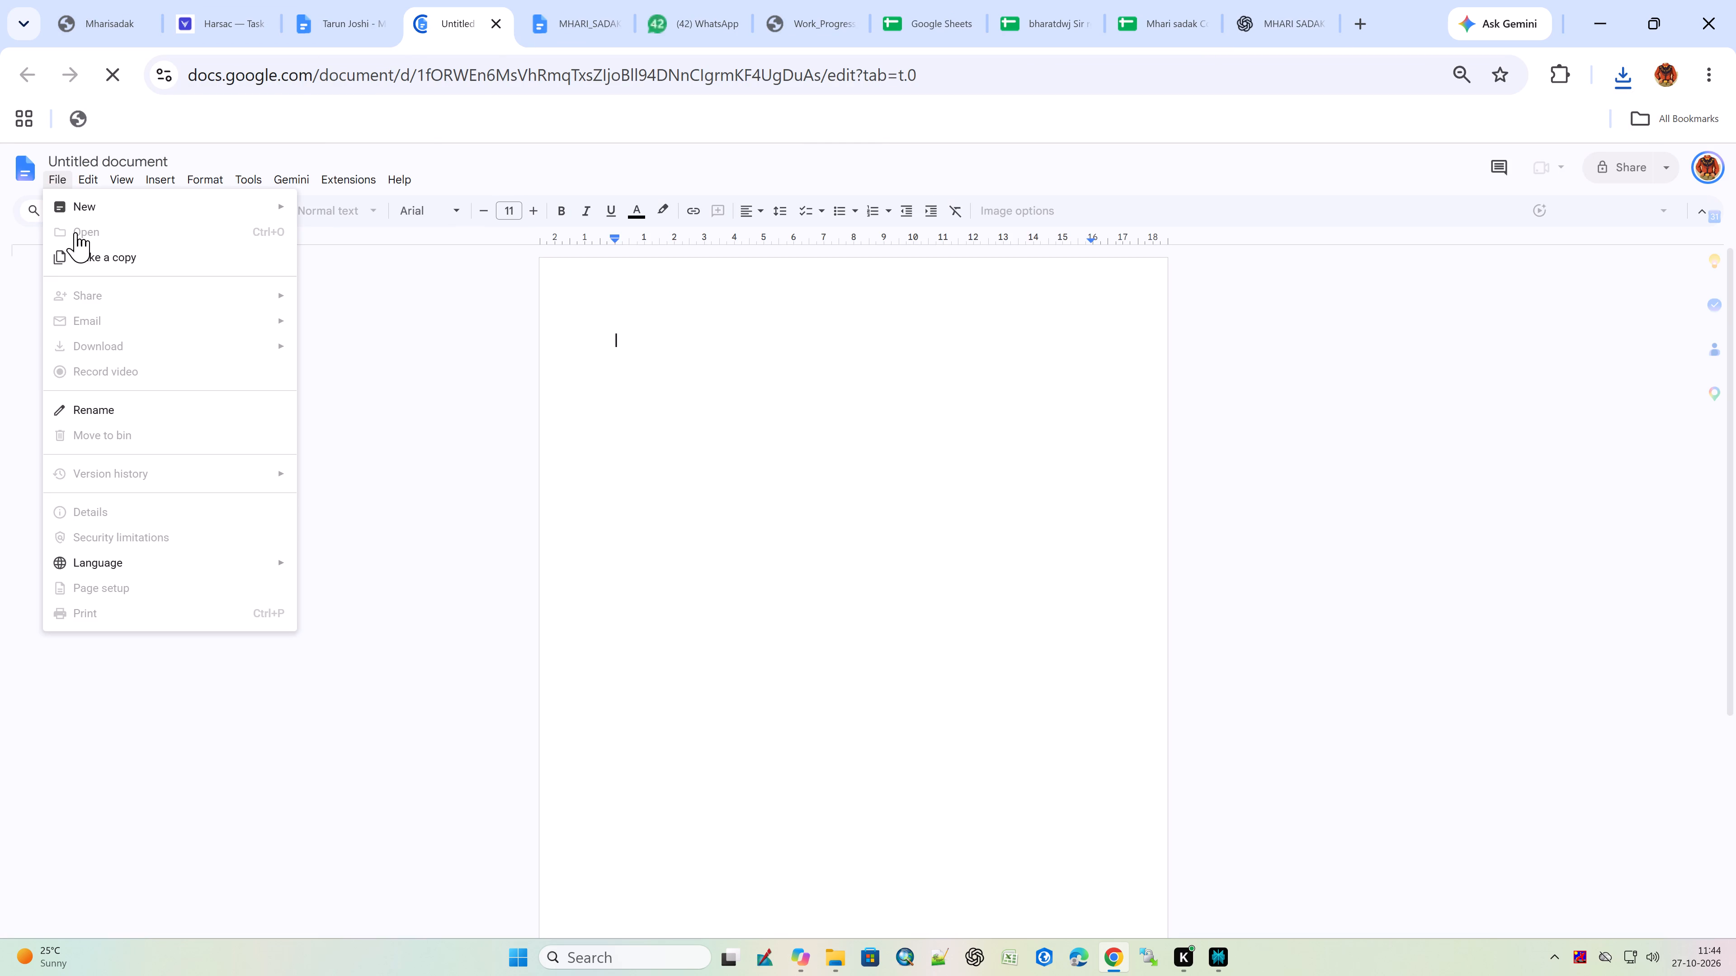
pyautogui.click(109, 235)
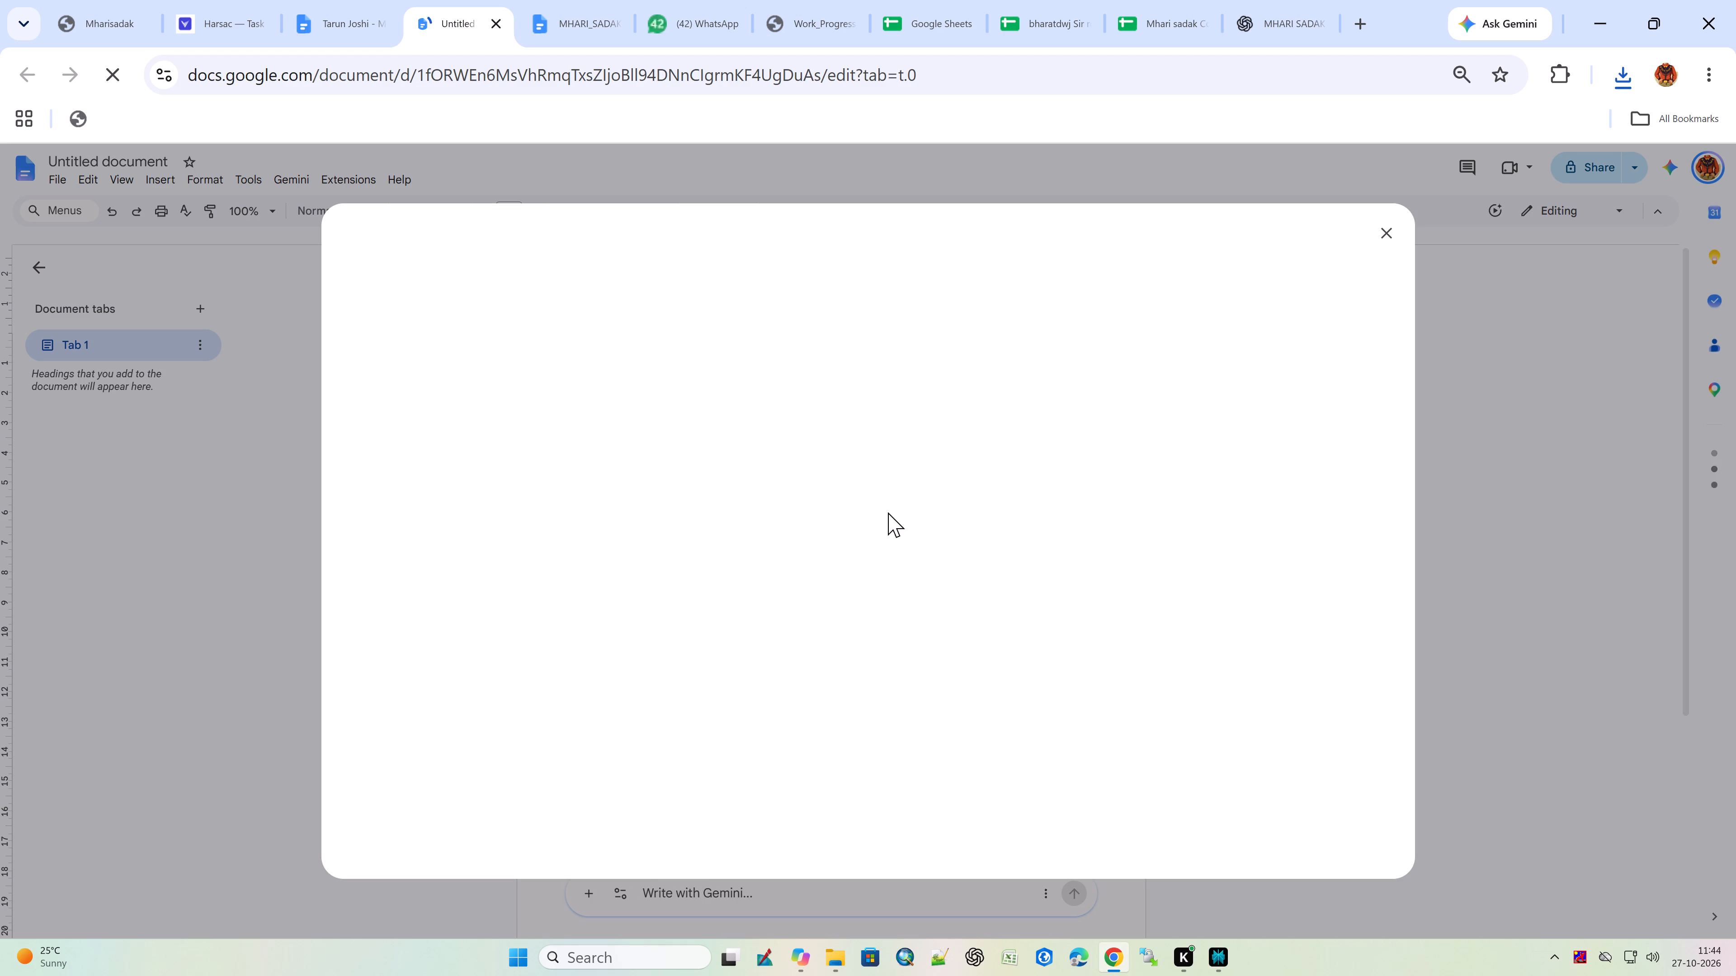
pyautogui.click(769, 279)
pyautogui.click(853, 637)
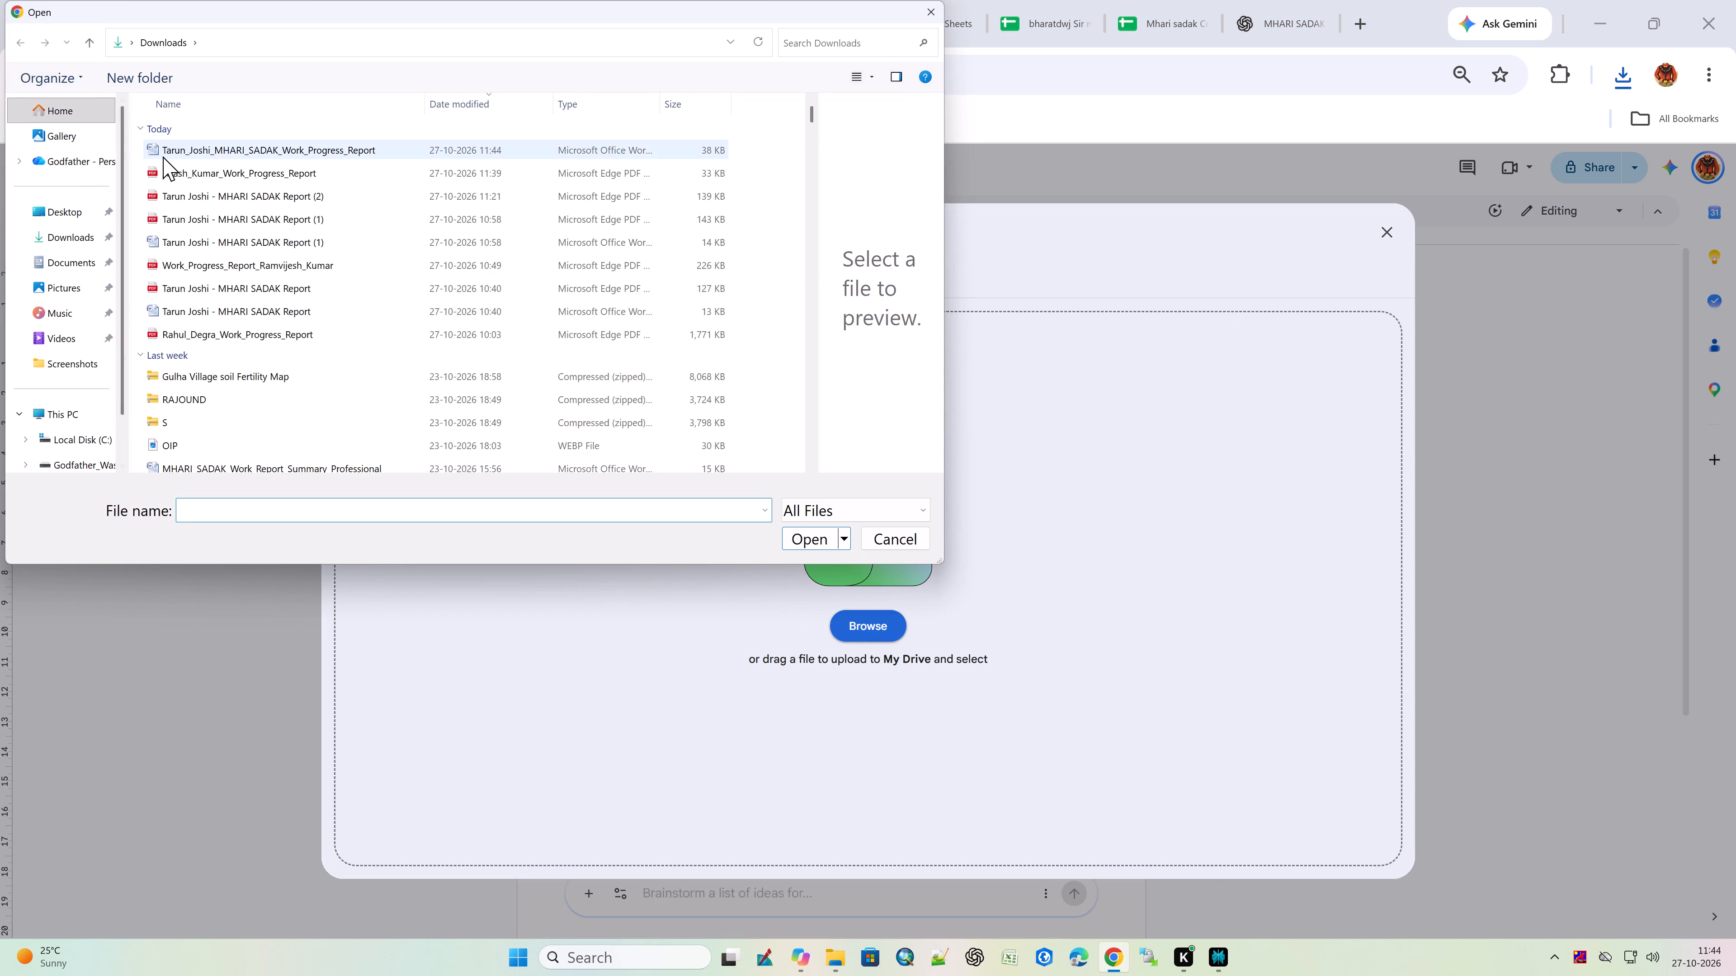
pyautogui.doubleClick(163, 157)
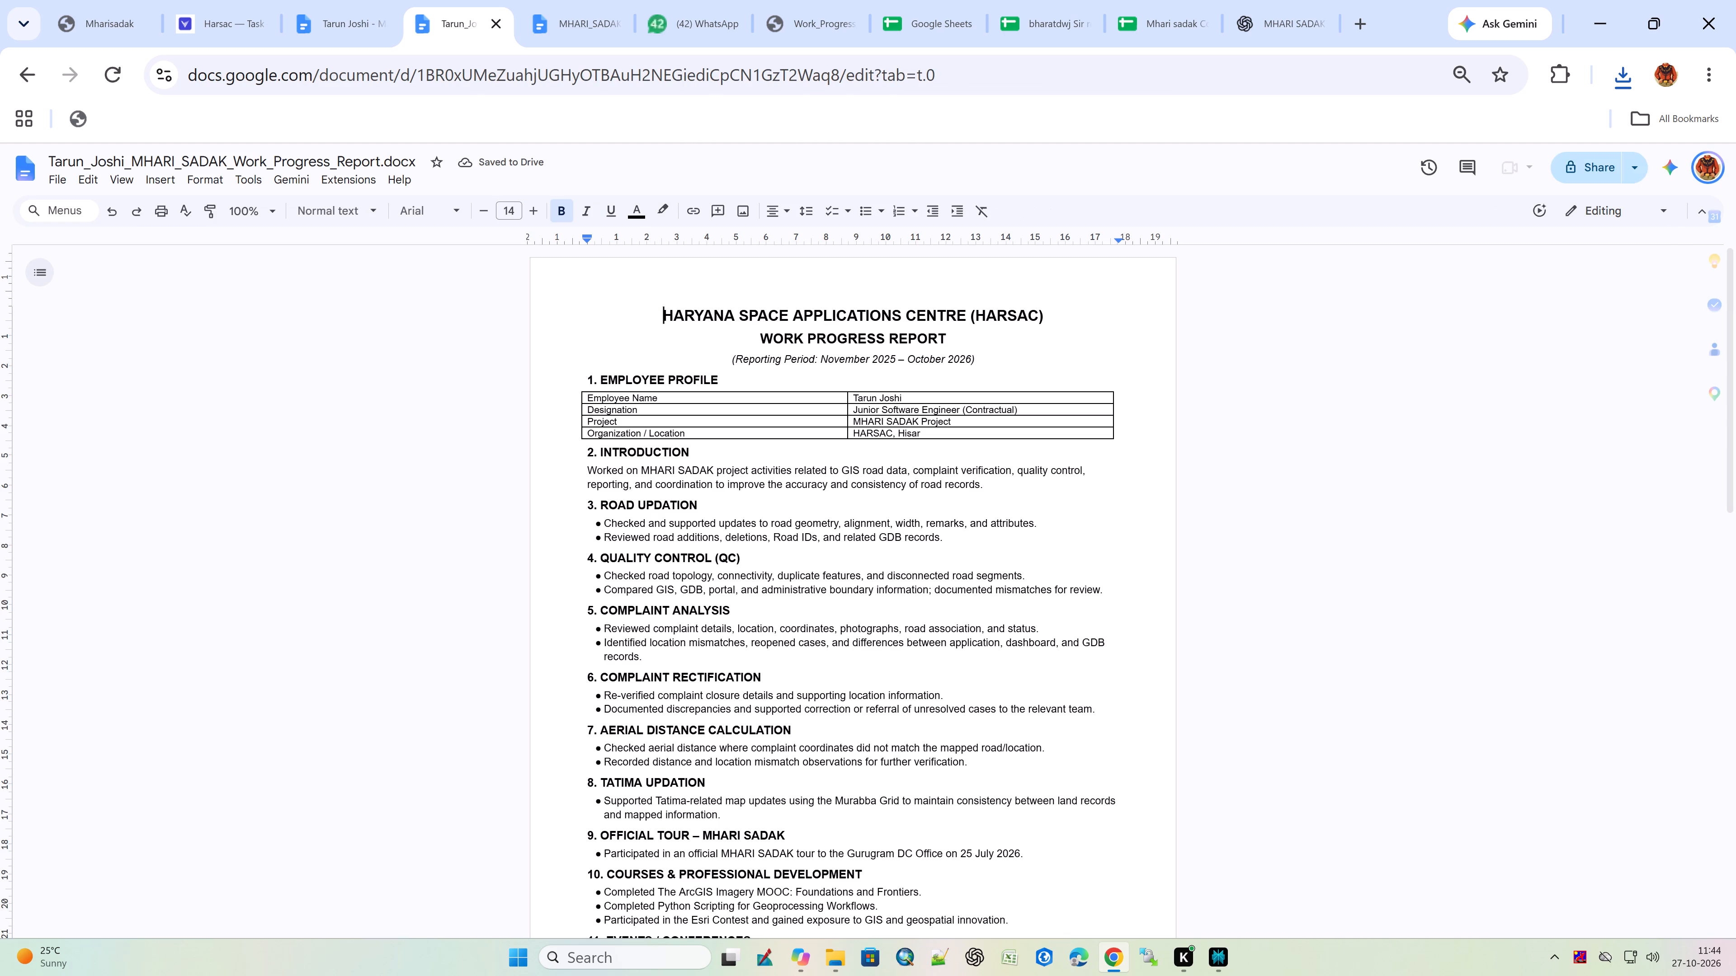
# Delete the "11. EVENTS / CONFERENCES" section with its bullets and the empty line it leaves.
pyautogui.scroll(-2, 777, 521)
pyautogui.scroll(-2, 778, 637)
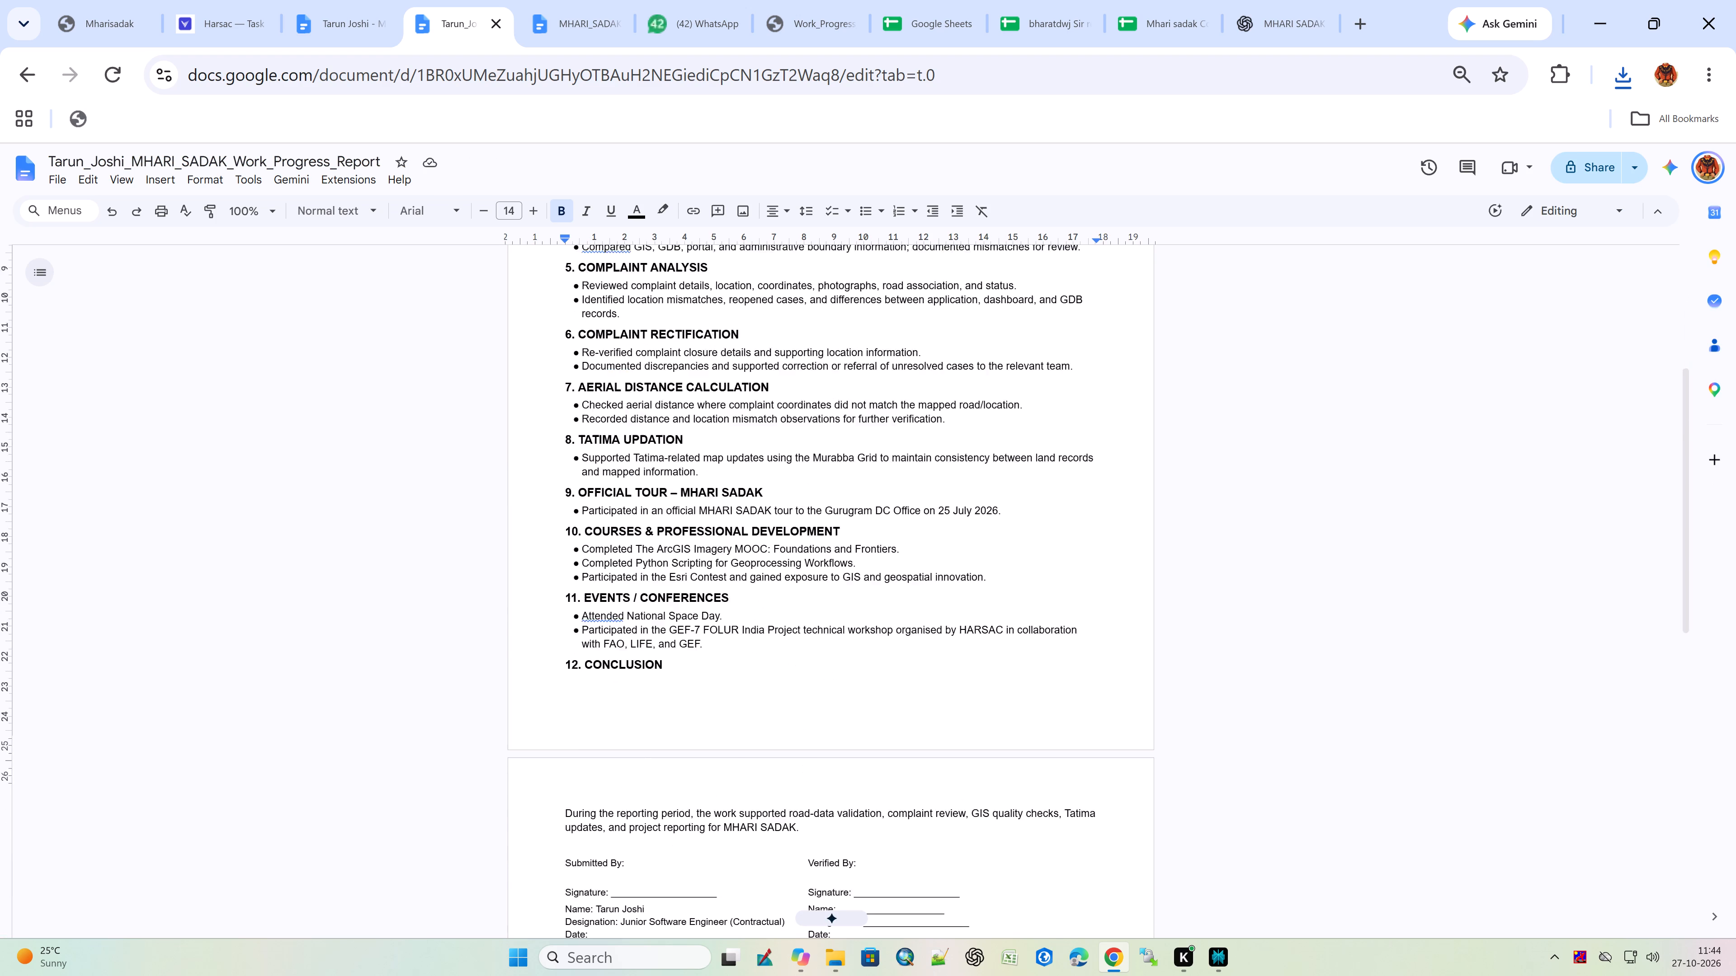
pyautogui.moveTo(756, 514); pyautogui.dragTo(536, 462)
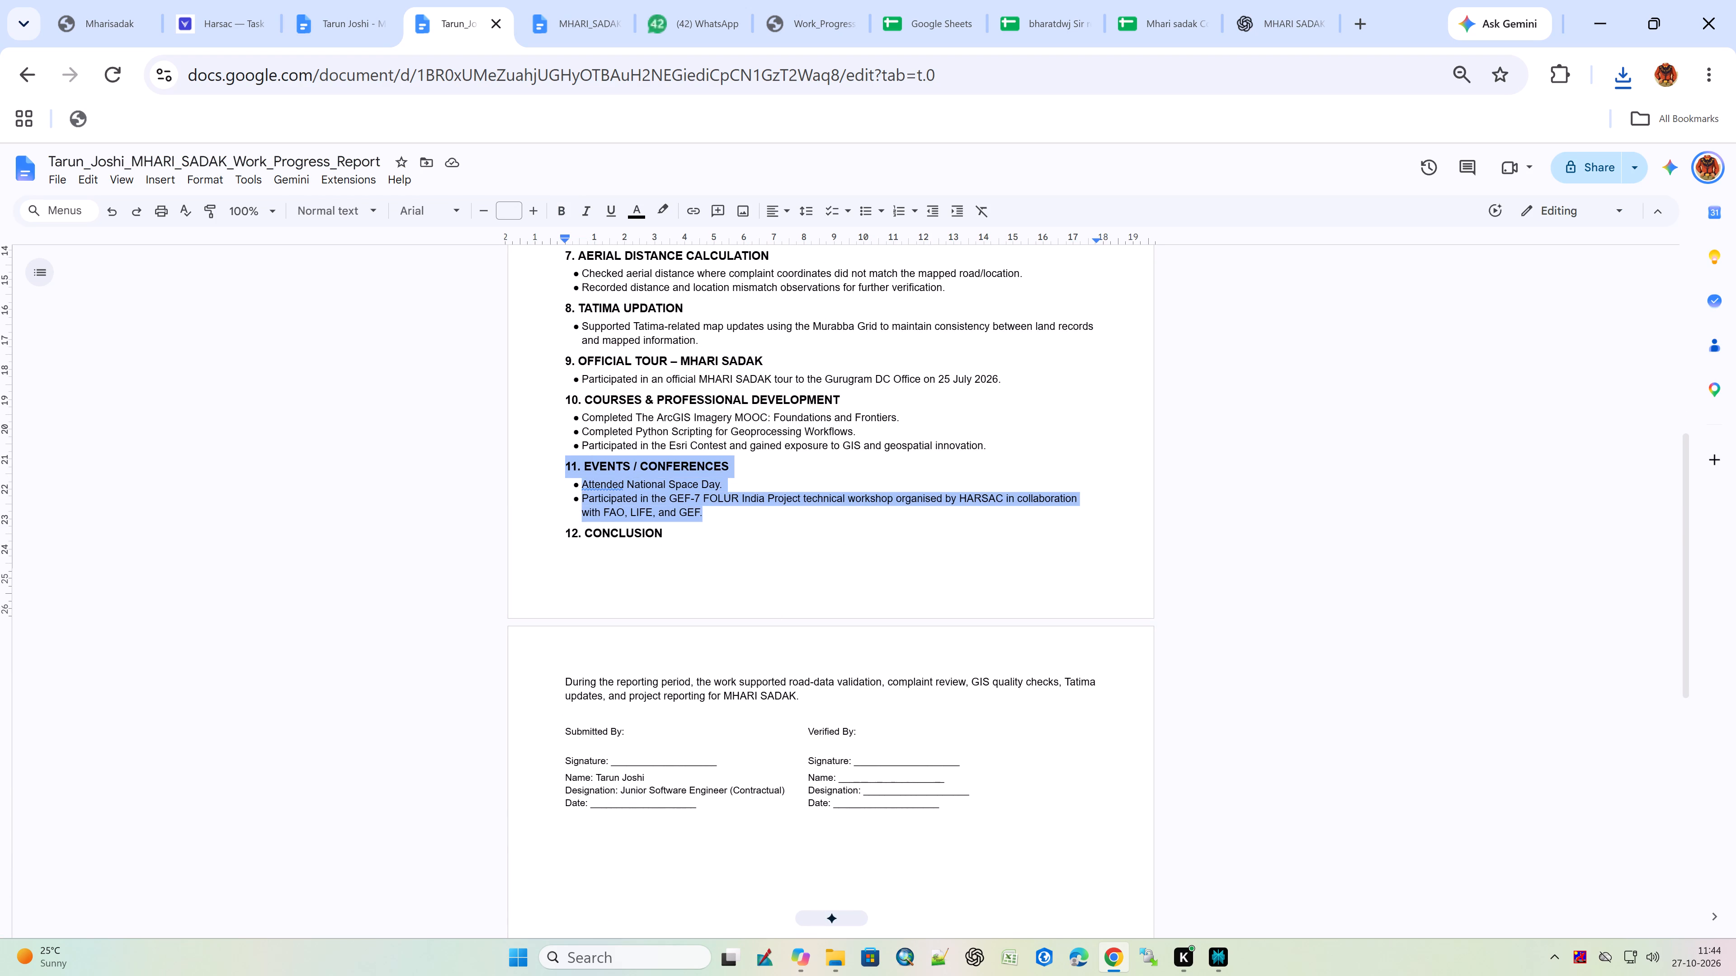
pyautogui.press('BackSpace')
pyautogui.press('BackSpace')
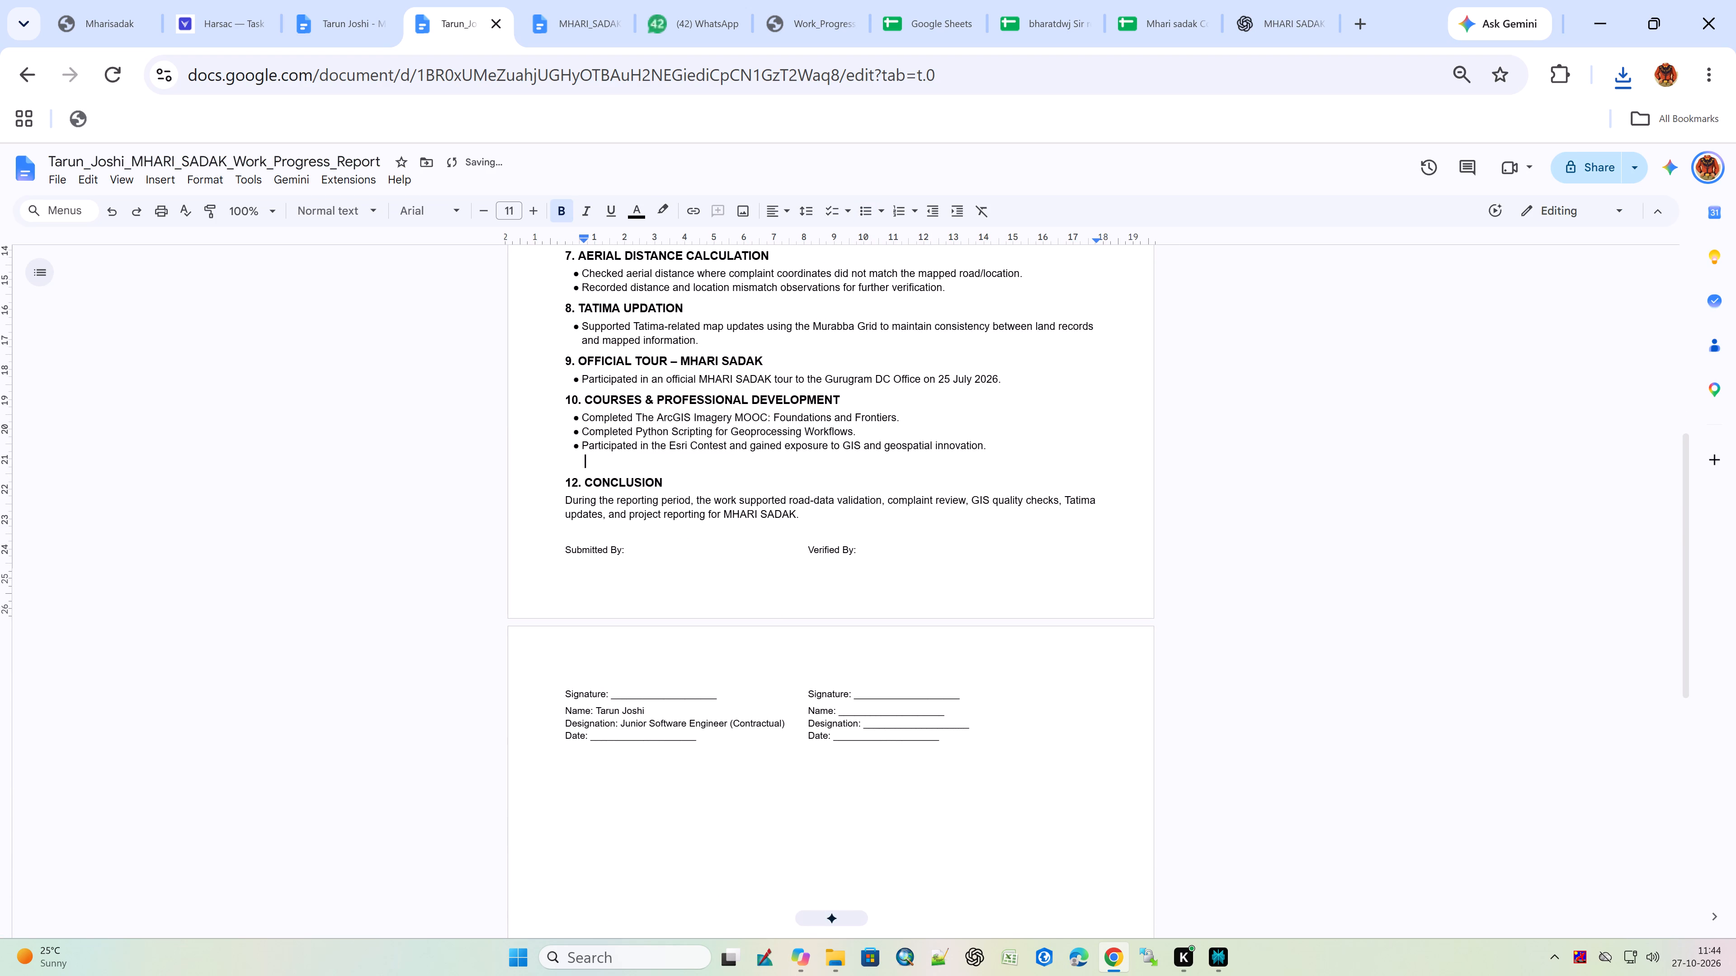
pyautogui.press('BackSpace')
pyautogui.press('BackSpace')
# Renumber the CONCLUSION heading as 11.
pyautogui.click(574, 470)
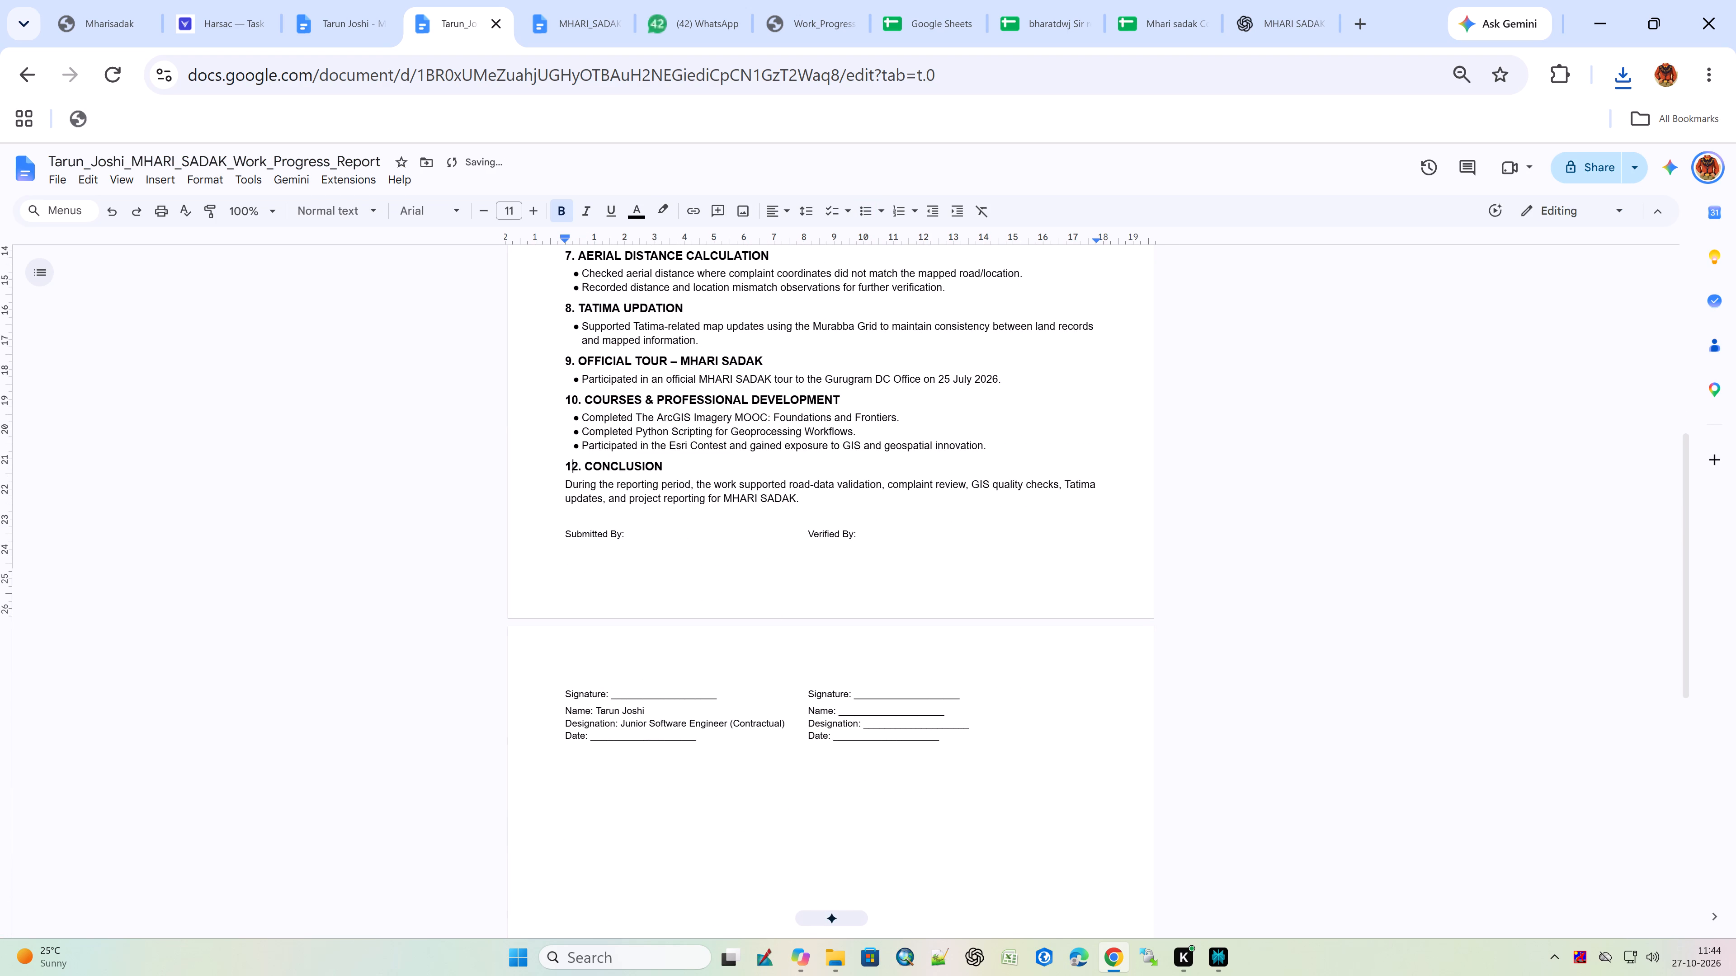
pyautogui.click(579, 469)
pyautogui.press('BackSpace')
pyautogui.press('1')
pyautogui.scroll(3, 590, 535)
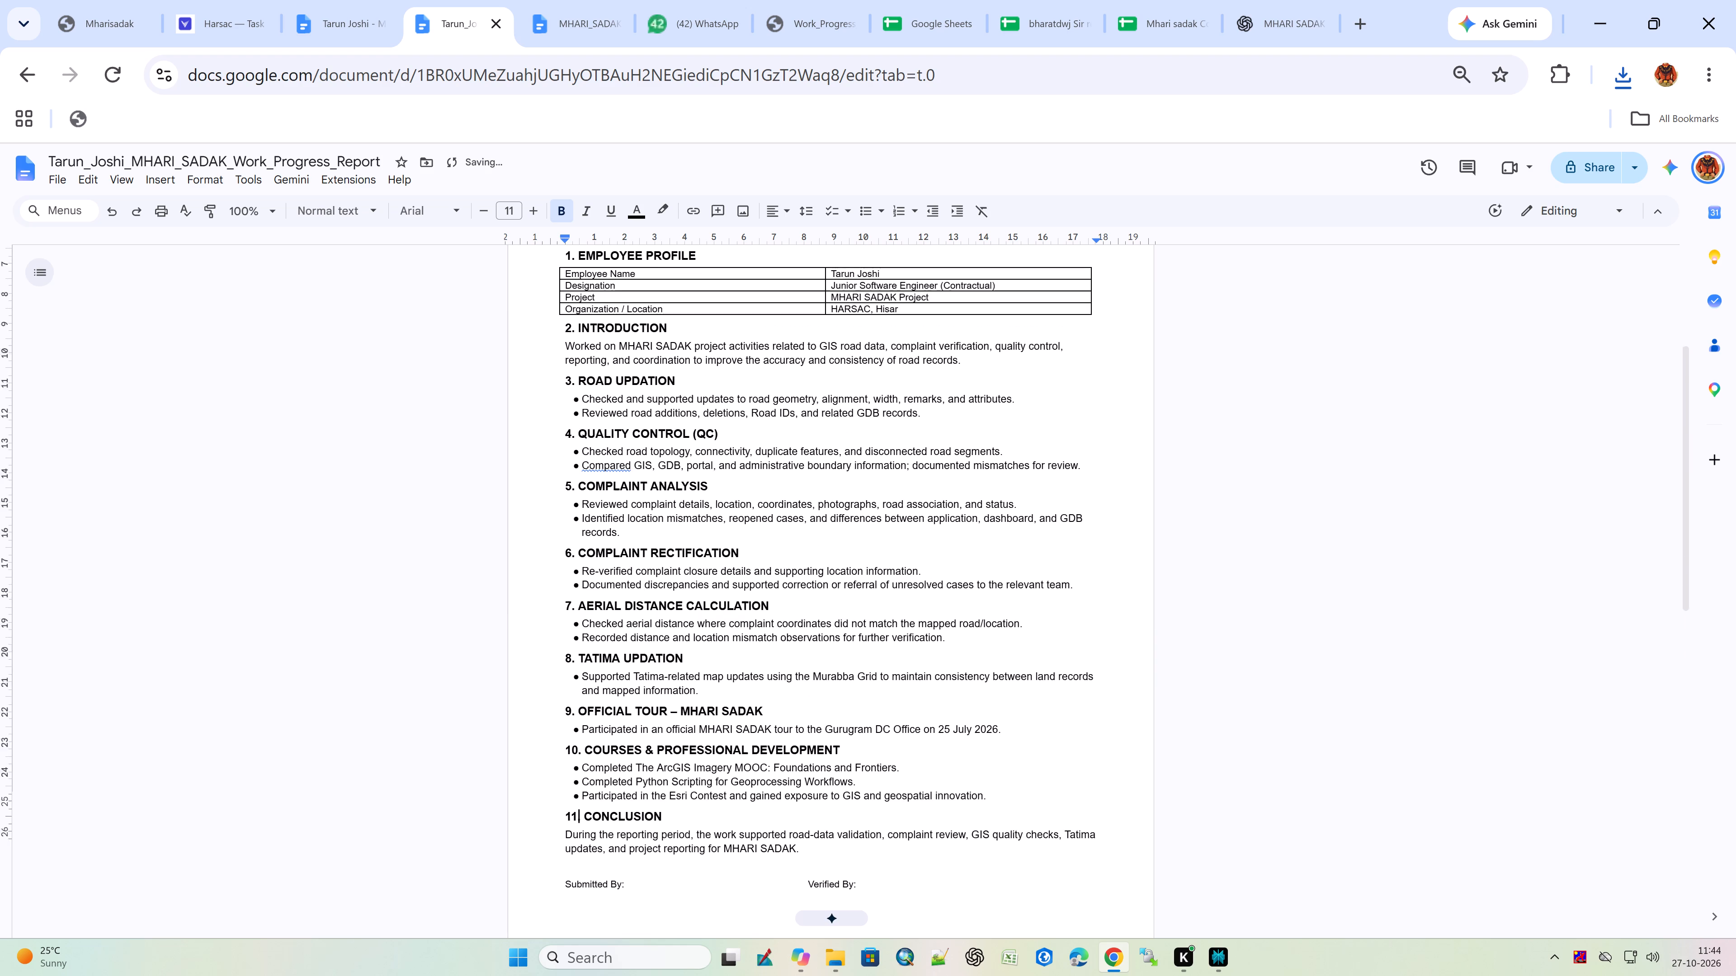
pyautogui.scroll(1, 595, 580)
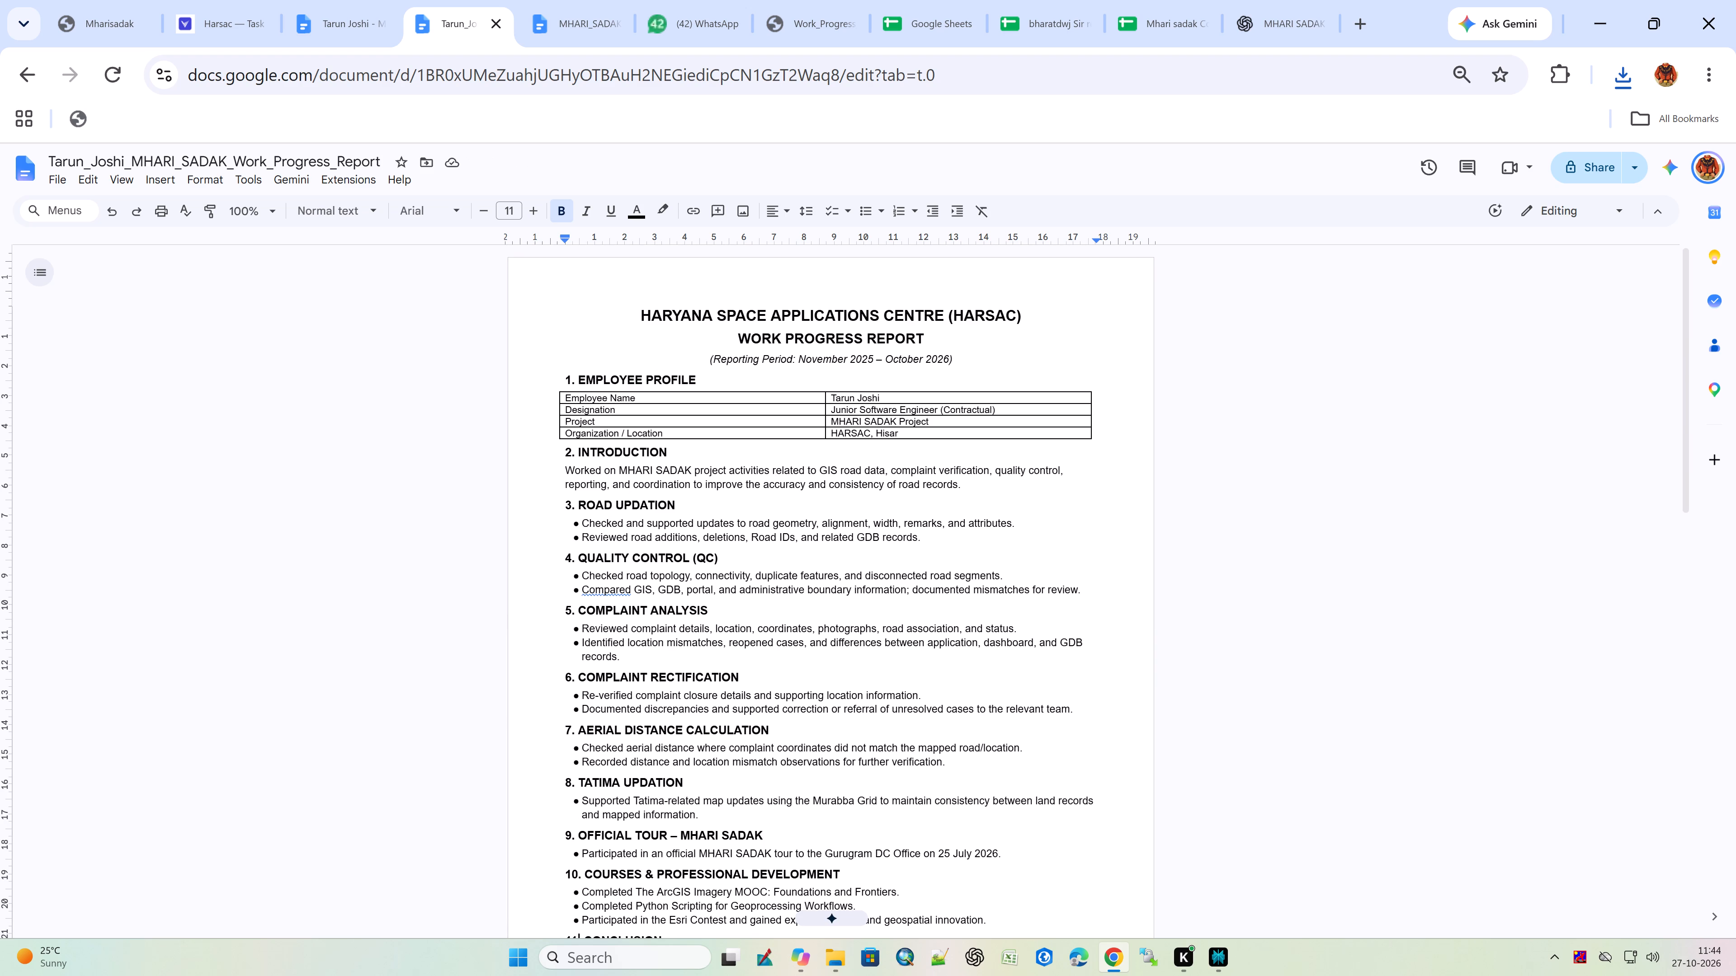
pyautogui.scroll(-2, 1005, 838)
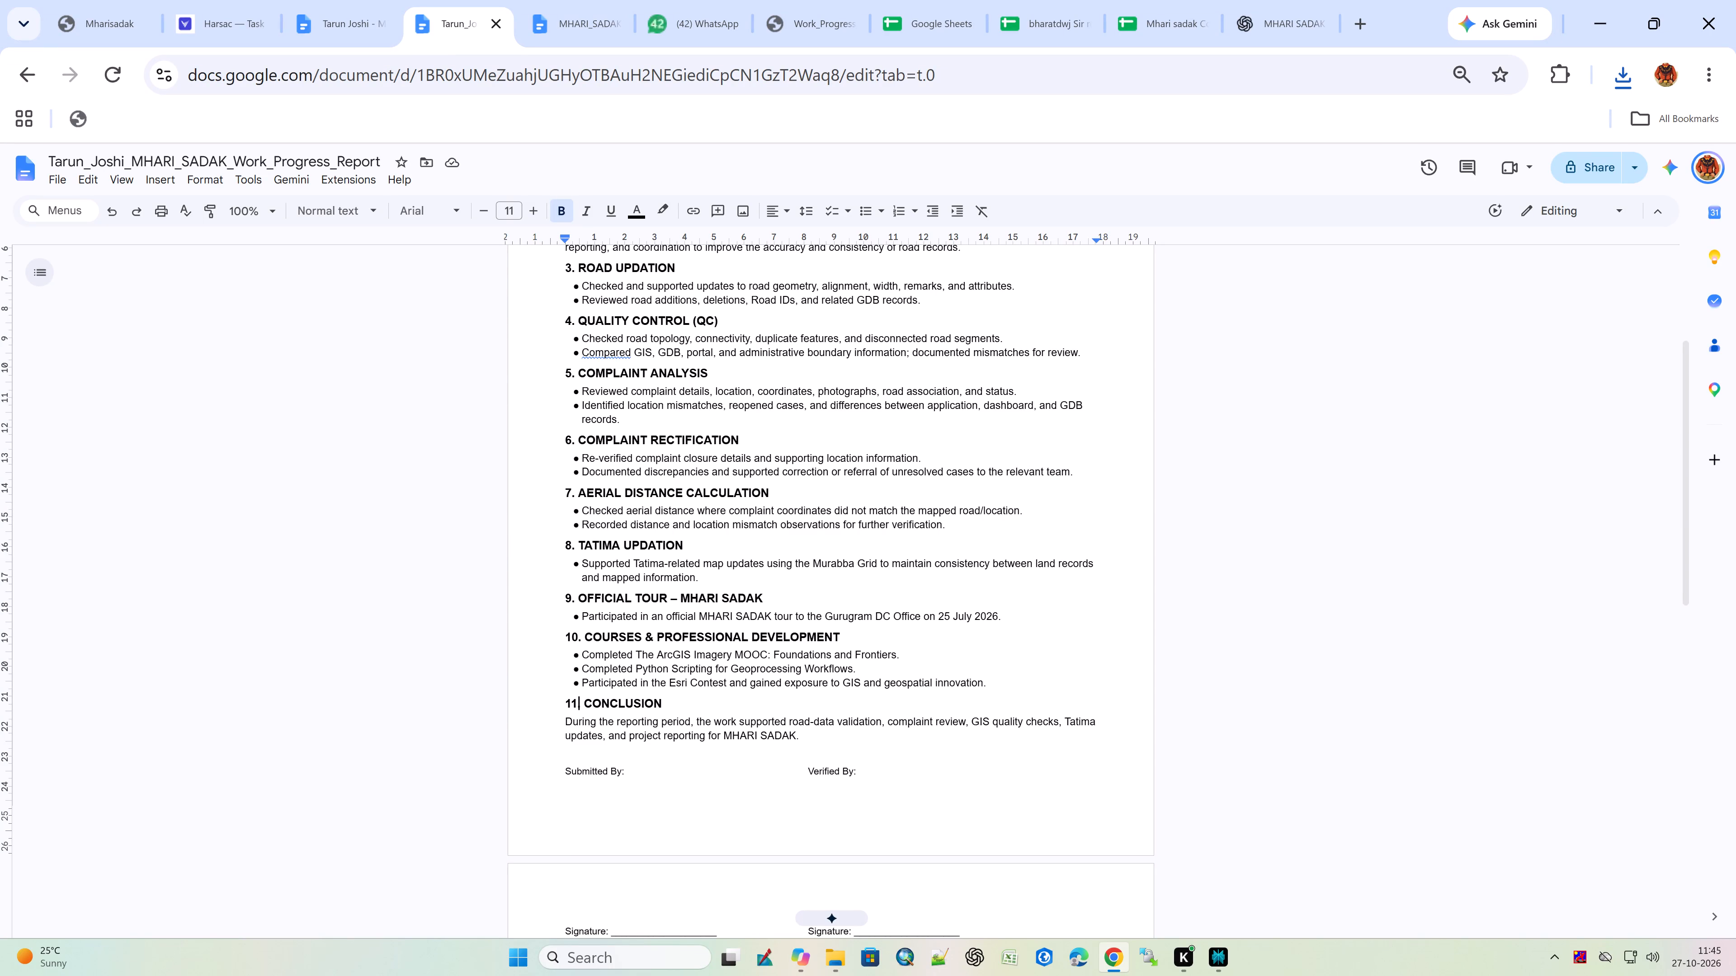
# In the original MHARI SADAK Report, copy from "connection with the Mharisadak project." through sections 11 Testing and 12 Technical Skills and Software Used.
pyautogui.click(1094, 467)
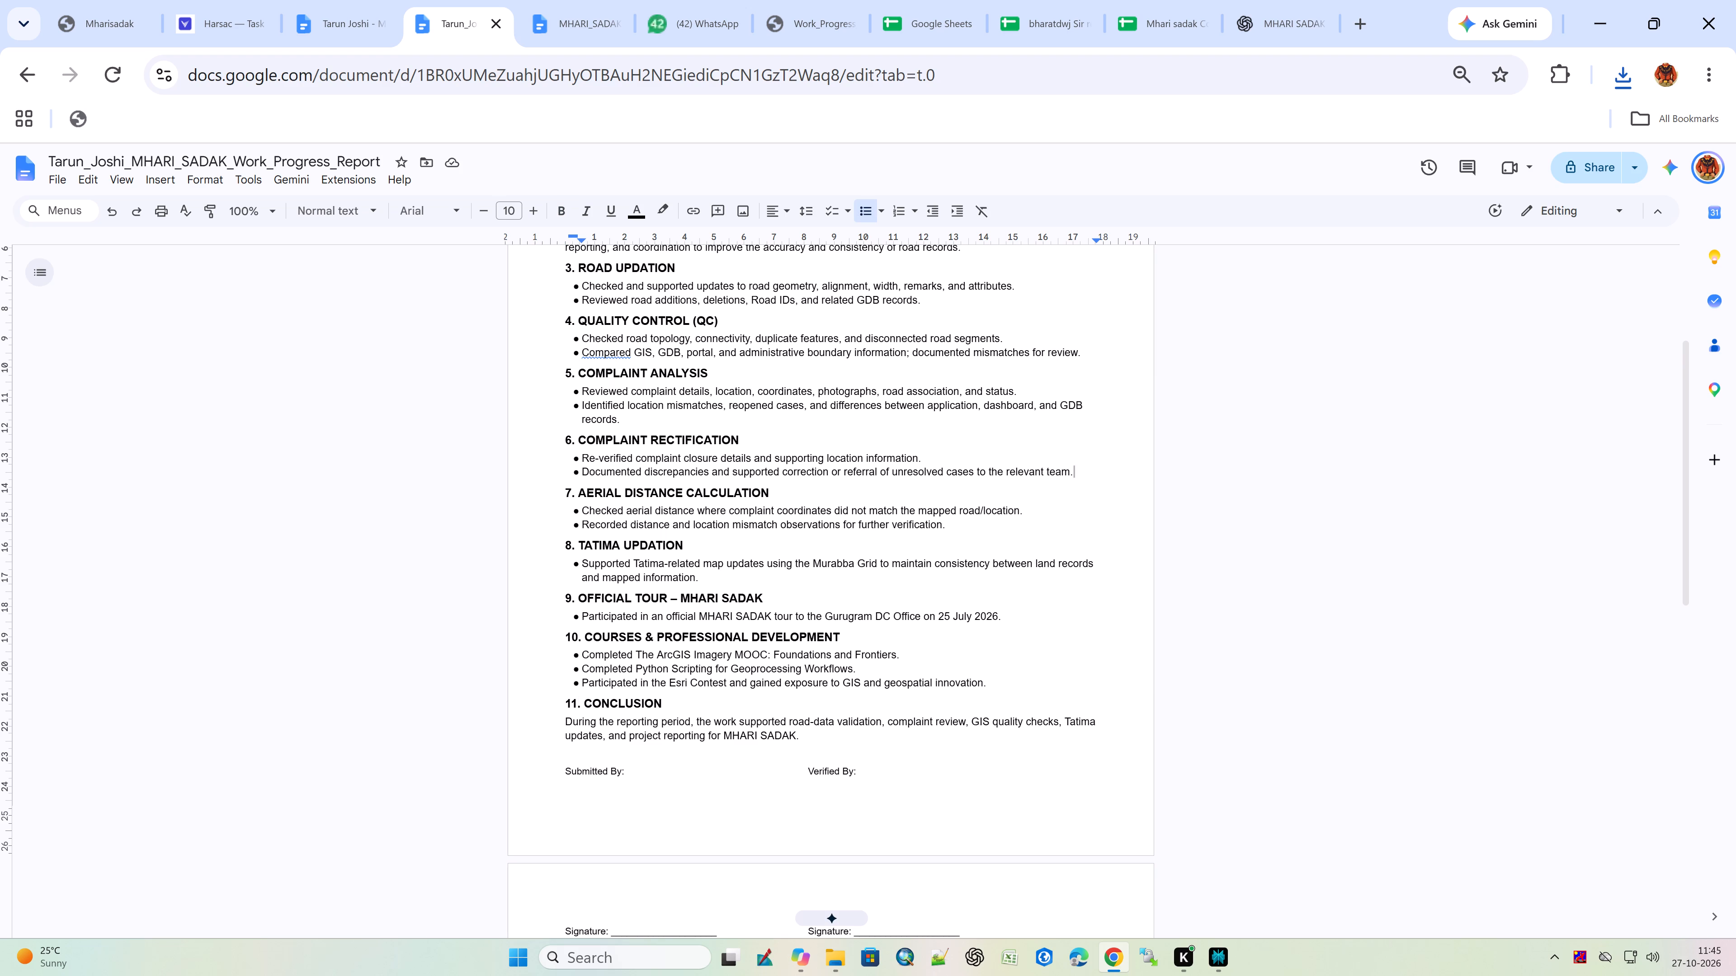
pyautogui.scroll(1, 957, 446)
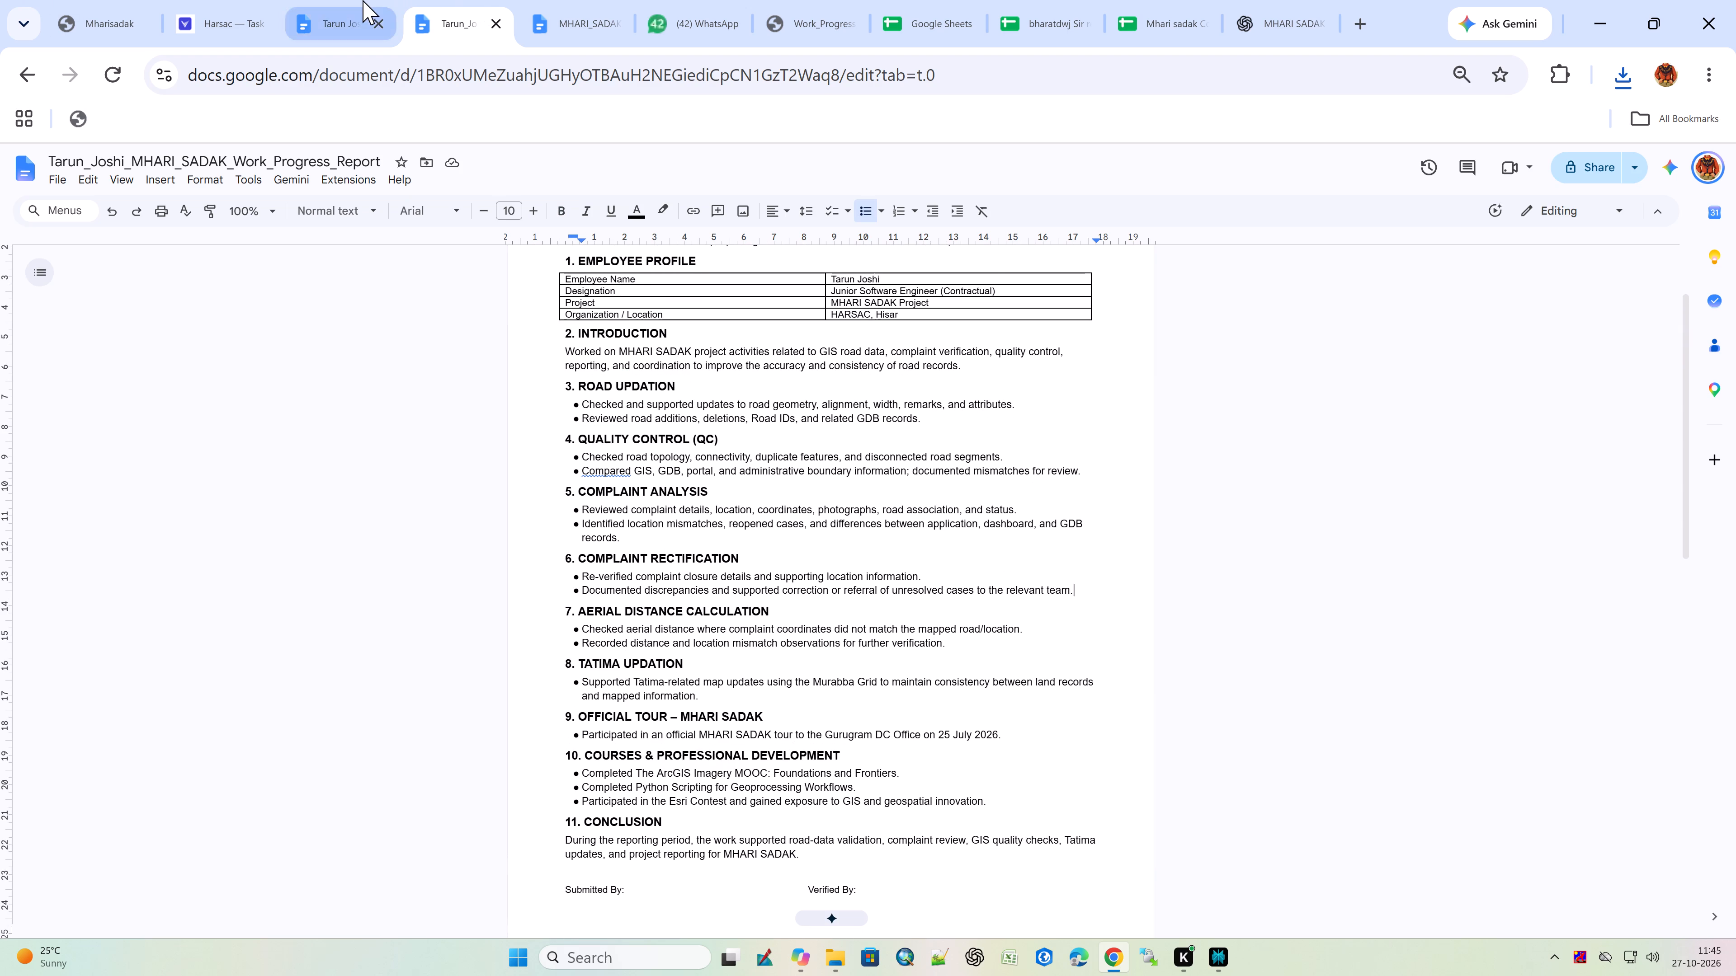
pyautogui.click(363, 0)
pyautogui.scroll(-11, 764, 737)
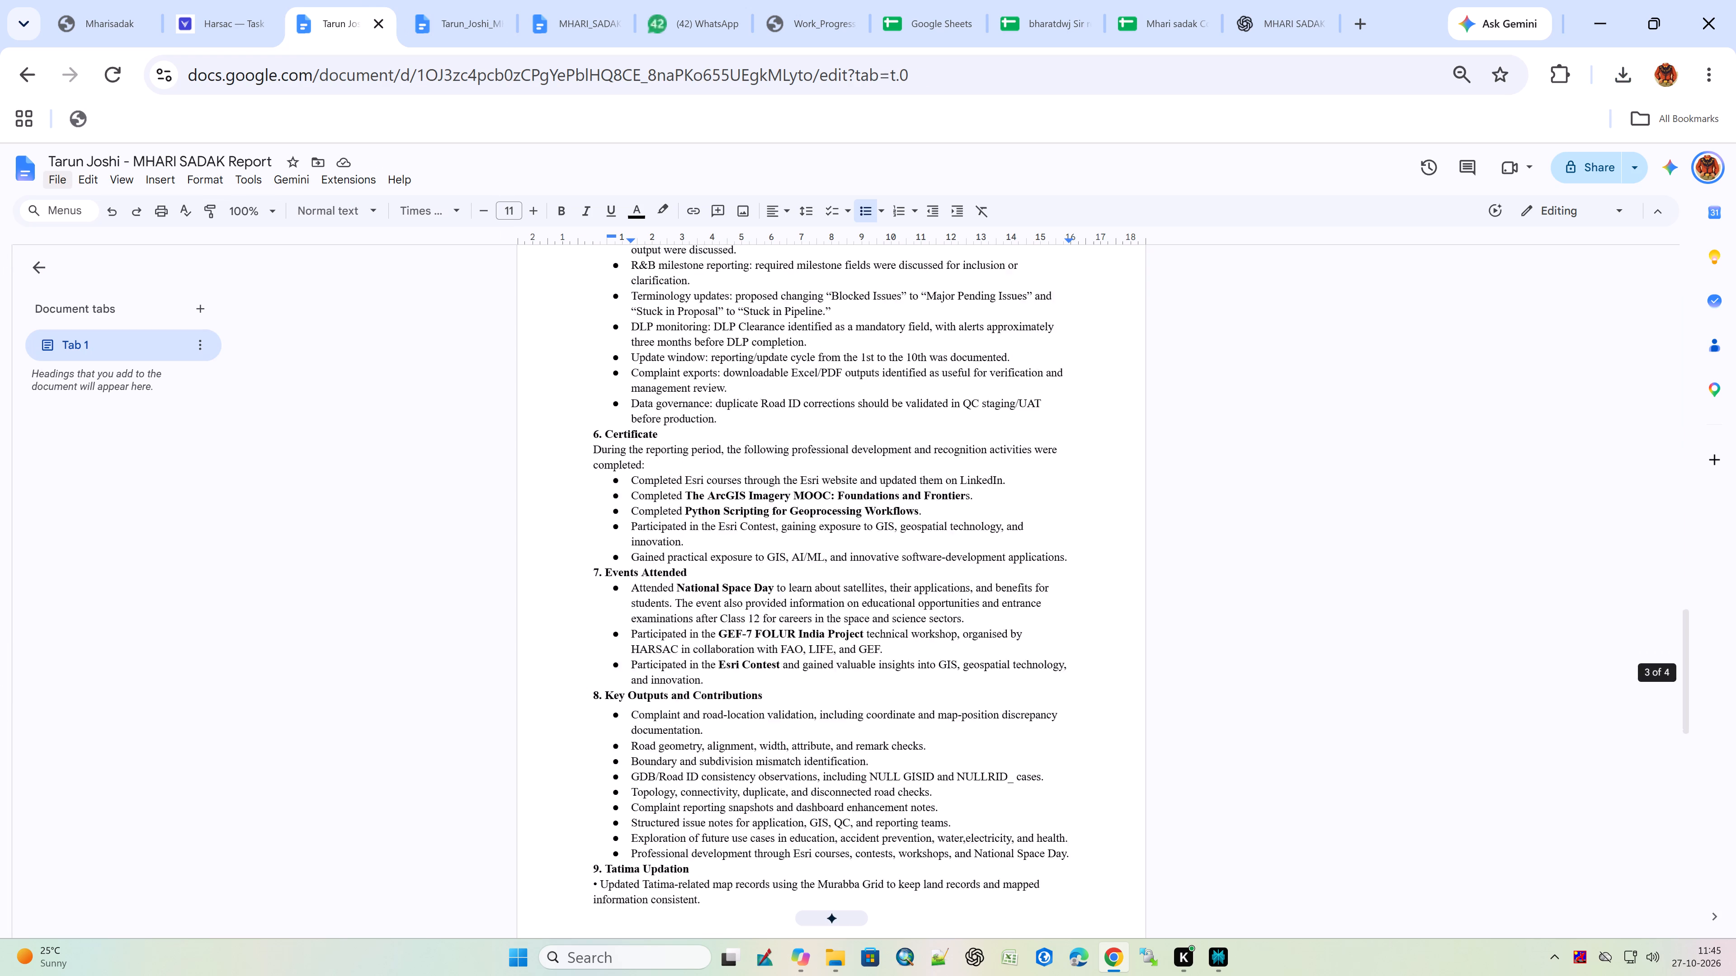
pyautogui.scroll(-3, 764, 737)
pyautogui.scroll(2, 764, 737)
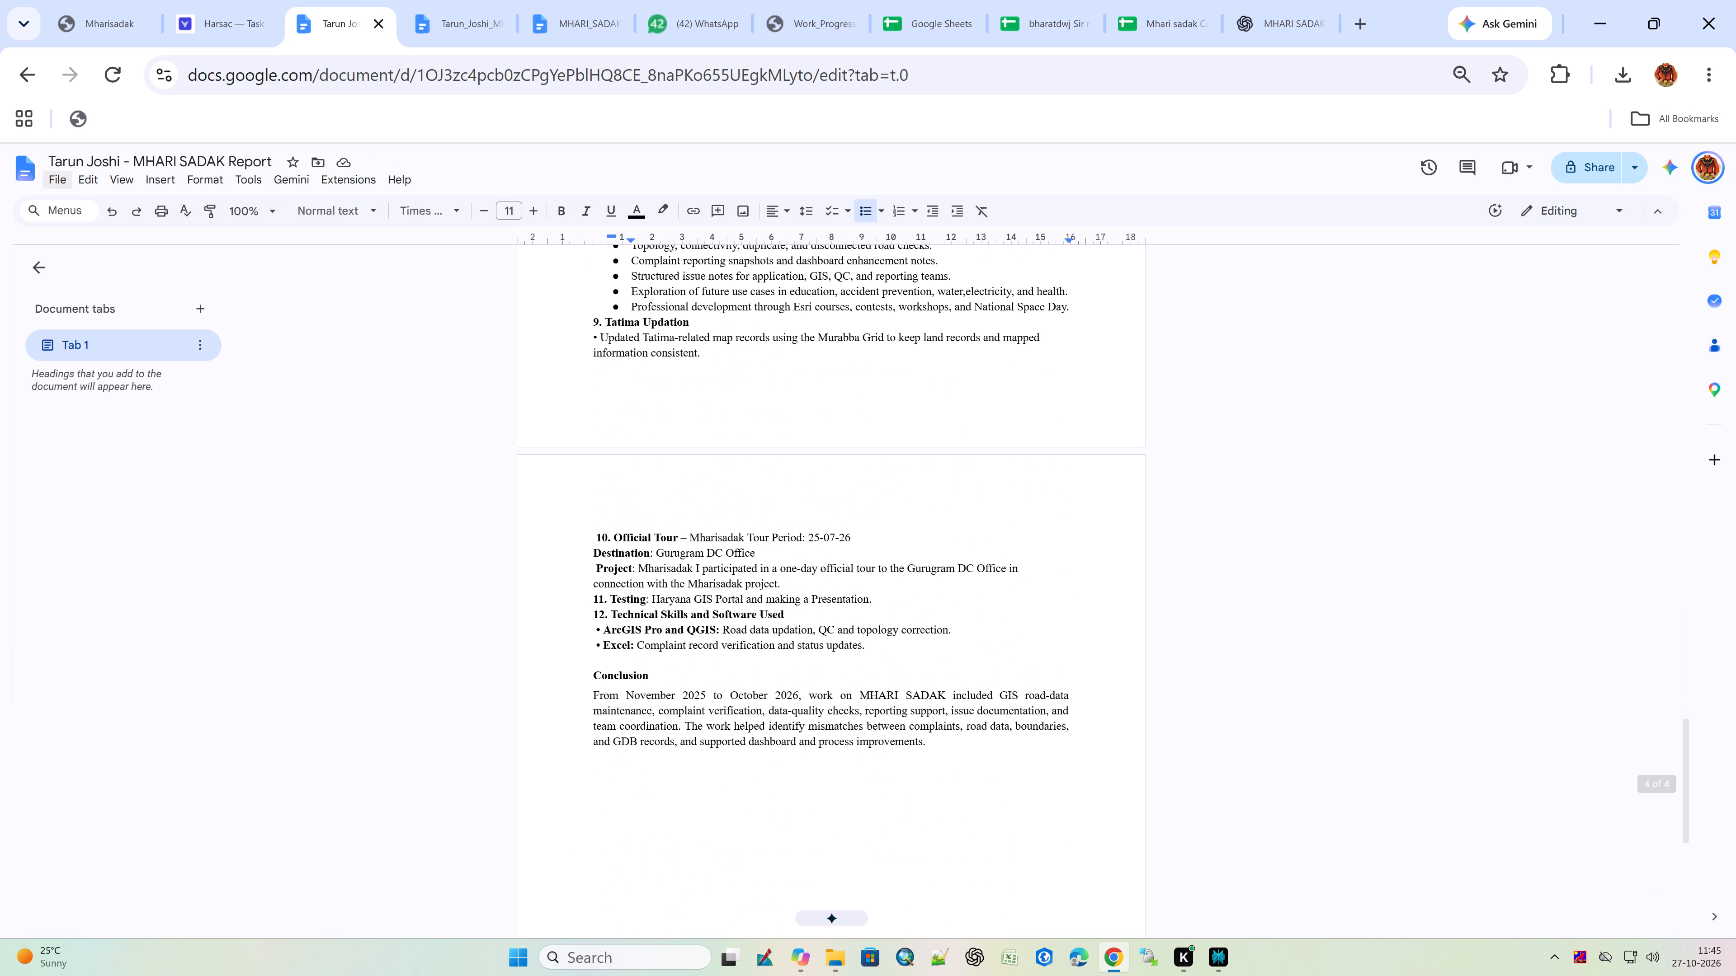
pyautogui.moveTo(895, 648); pyautogui.dragTo(677, 643)
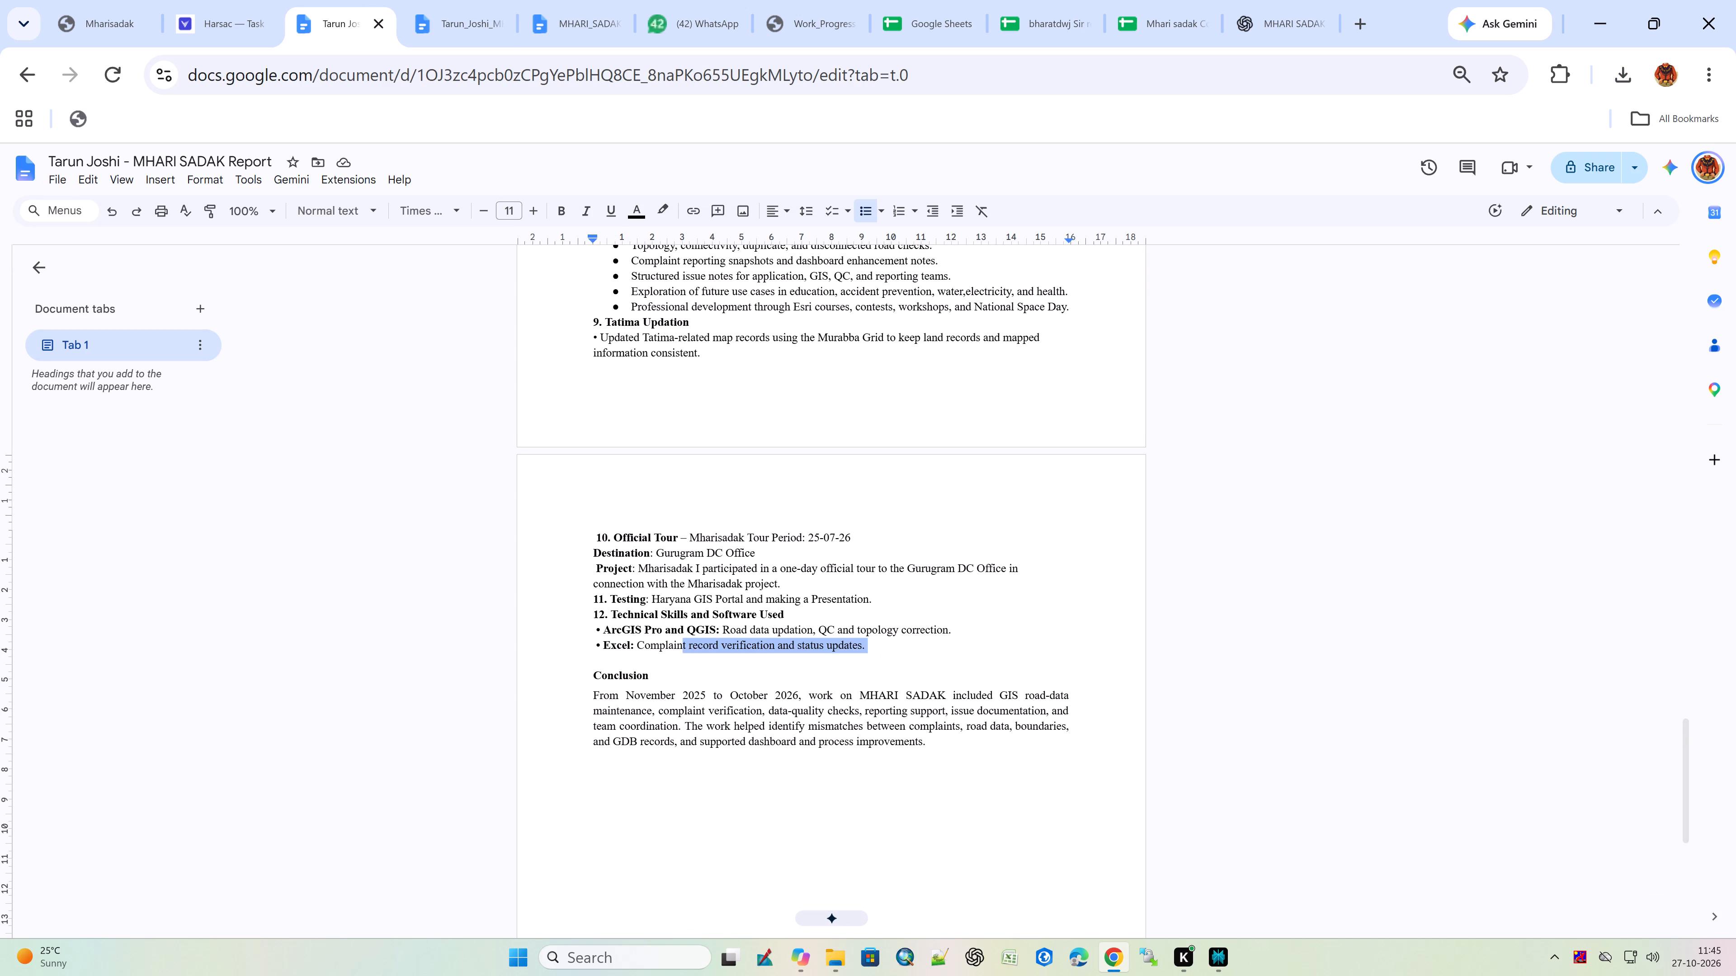
pyautogui.moveTo(677, 643); pyautogui.dragTo(609, 596)
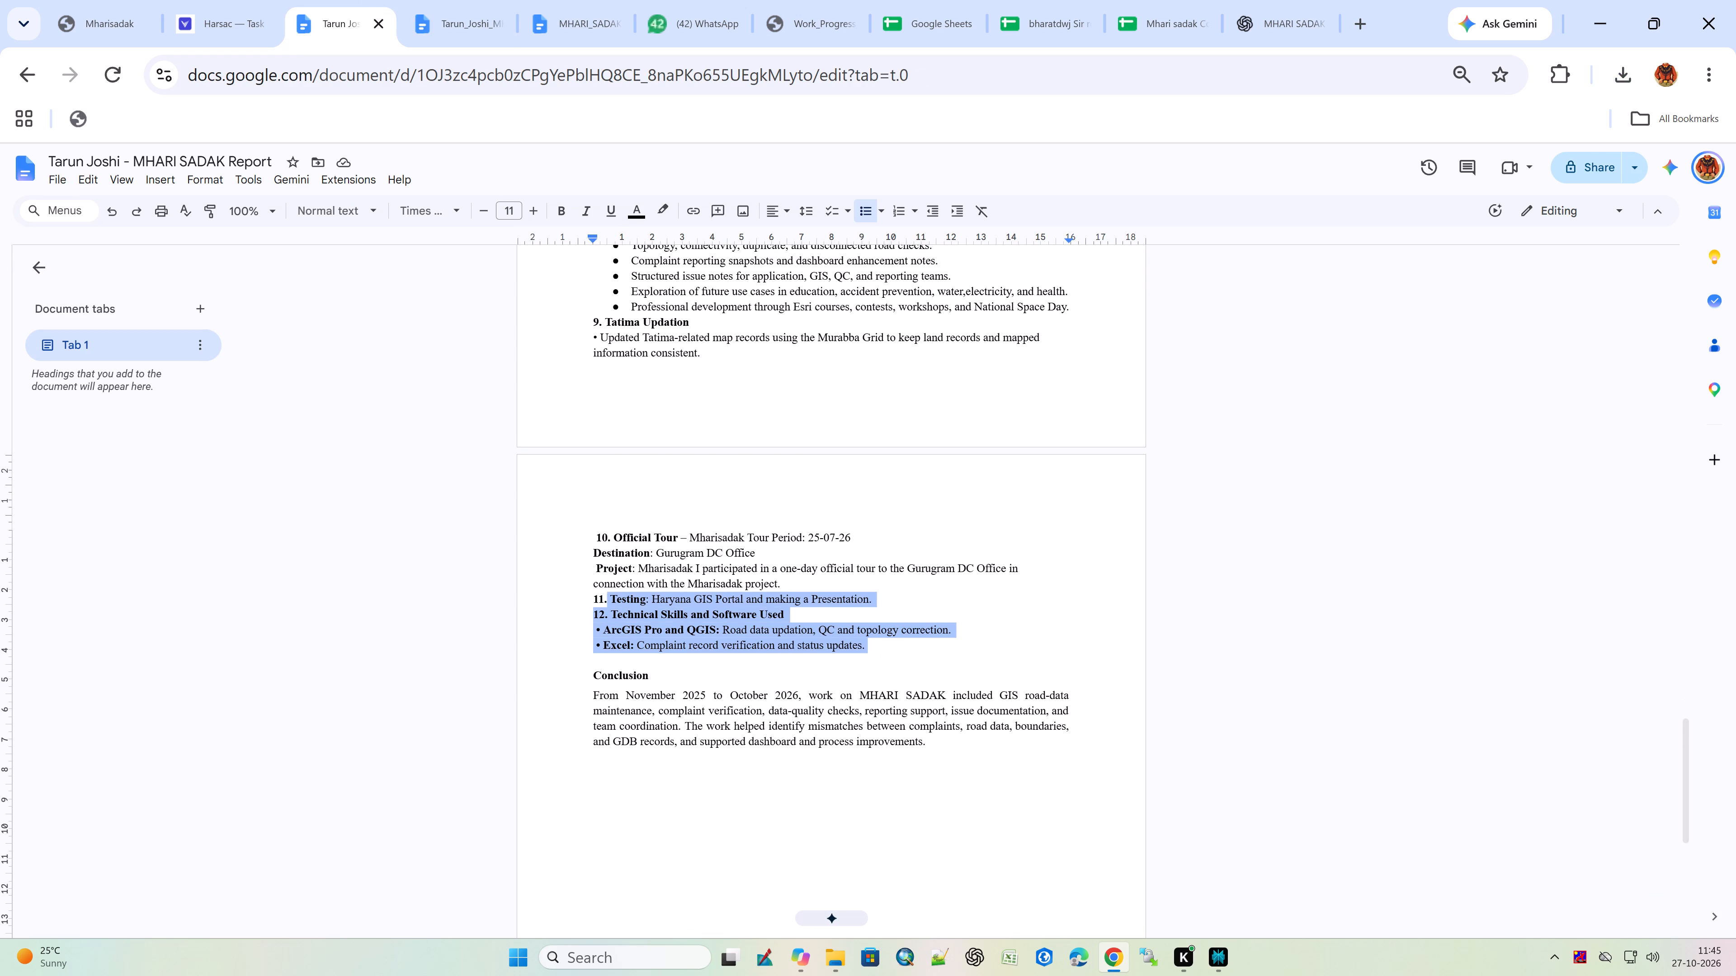
pyautogui.moveTo(609, 596); pyautogui.dragTo(587, 591)
pyautogui.hotkey('ctrl', 'c')
pyautogui.hotkey('ctrl', 'c')
pyautogui.hotkey('ctrl', 'c')
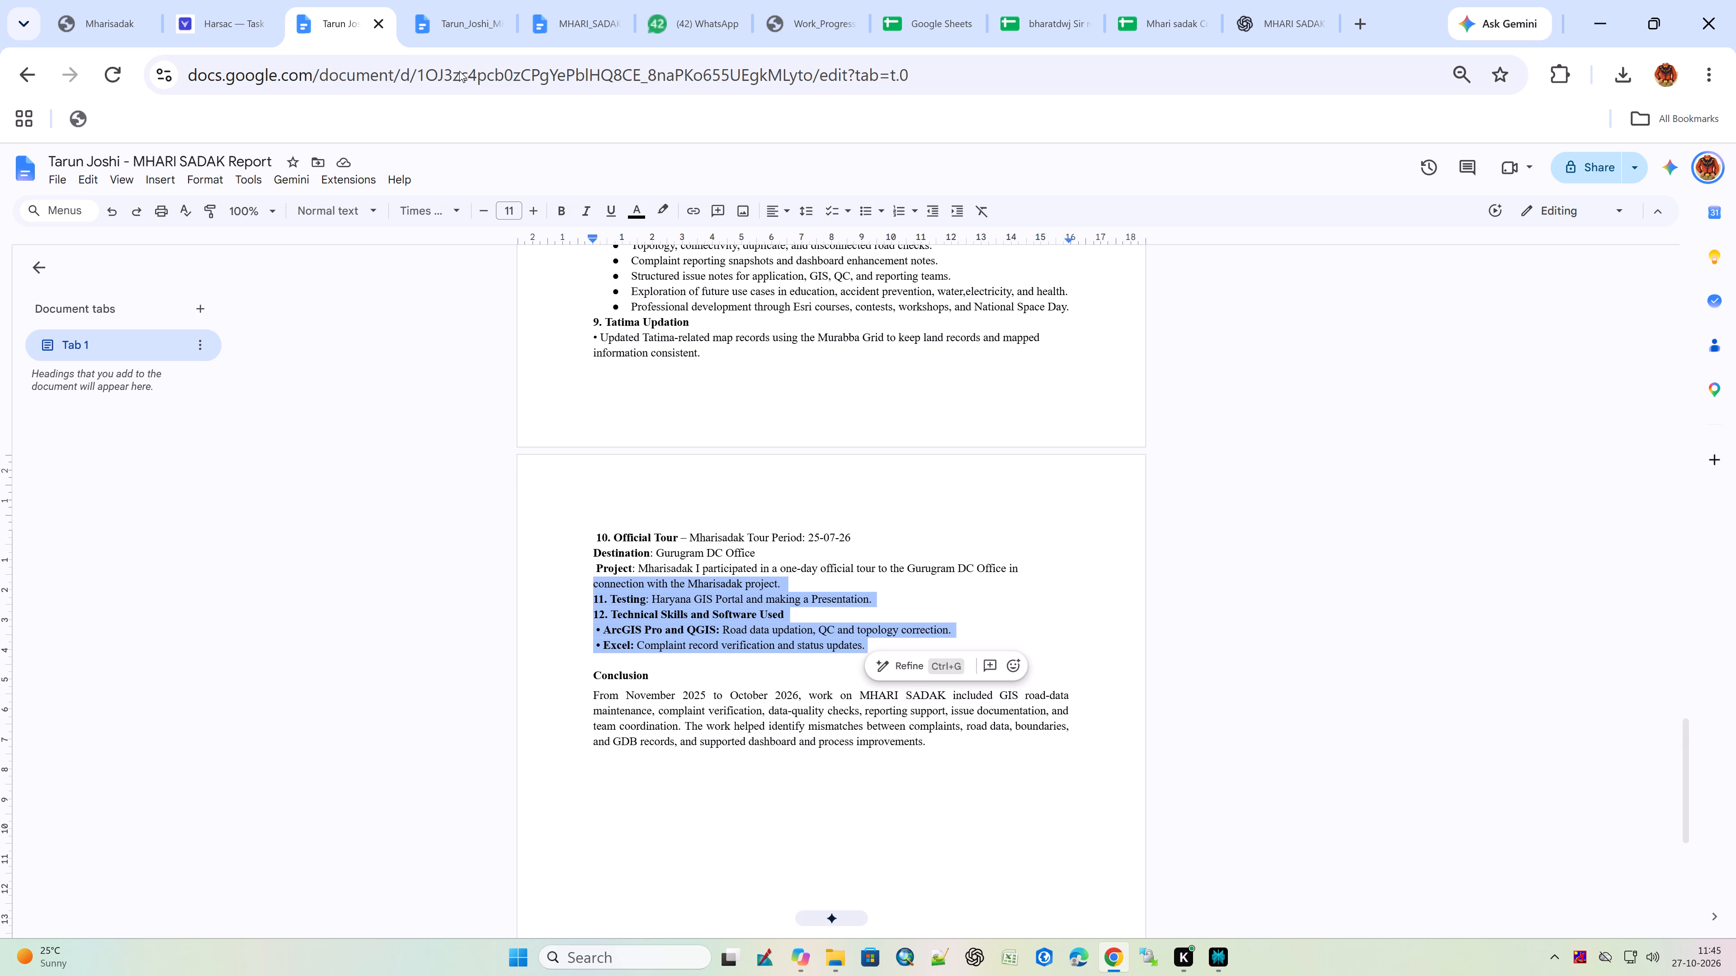
# Paste the copied sections into the MHARI_SADAK_Work_Progress_Report on a new line after the Esri Contest bullet, before the Conclusion.
pyautogui.click(208, 0)
pyautogui.click(474, 0)
pyautogui.scroll(-2, 785, 784)
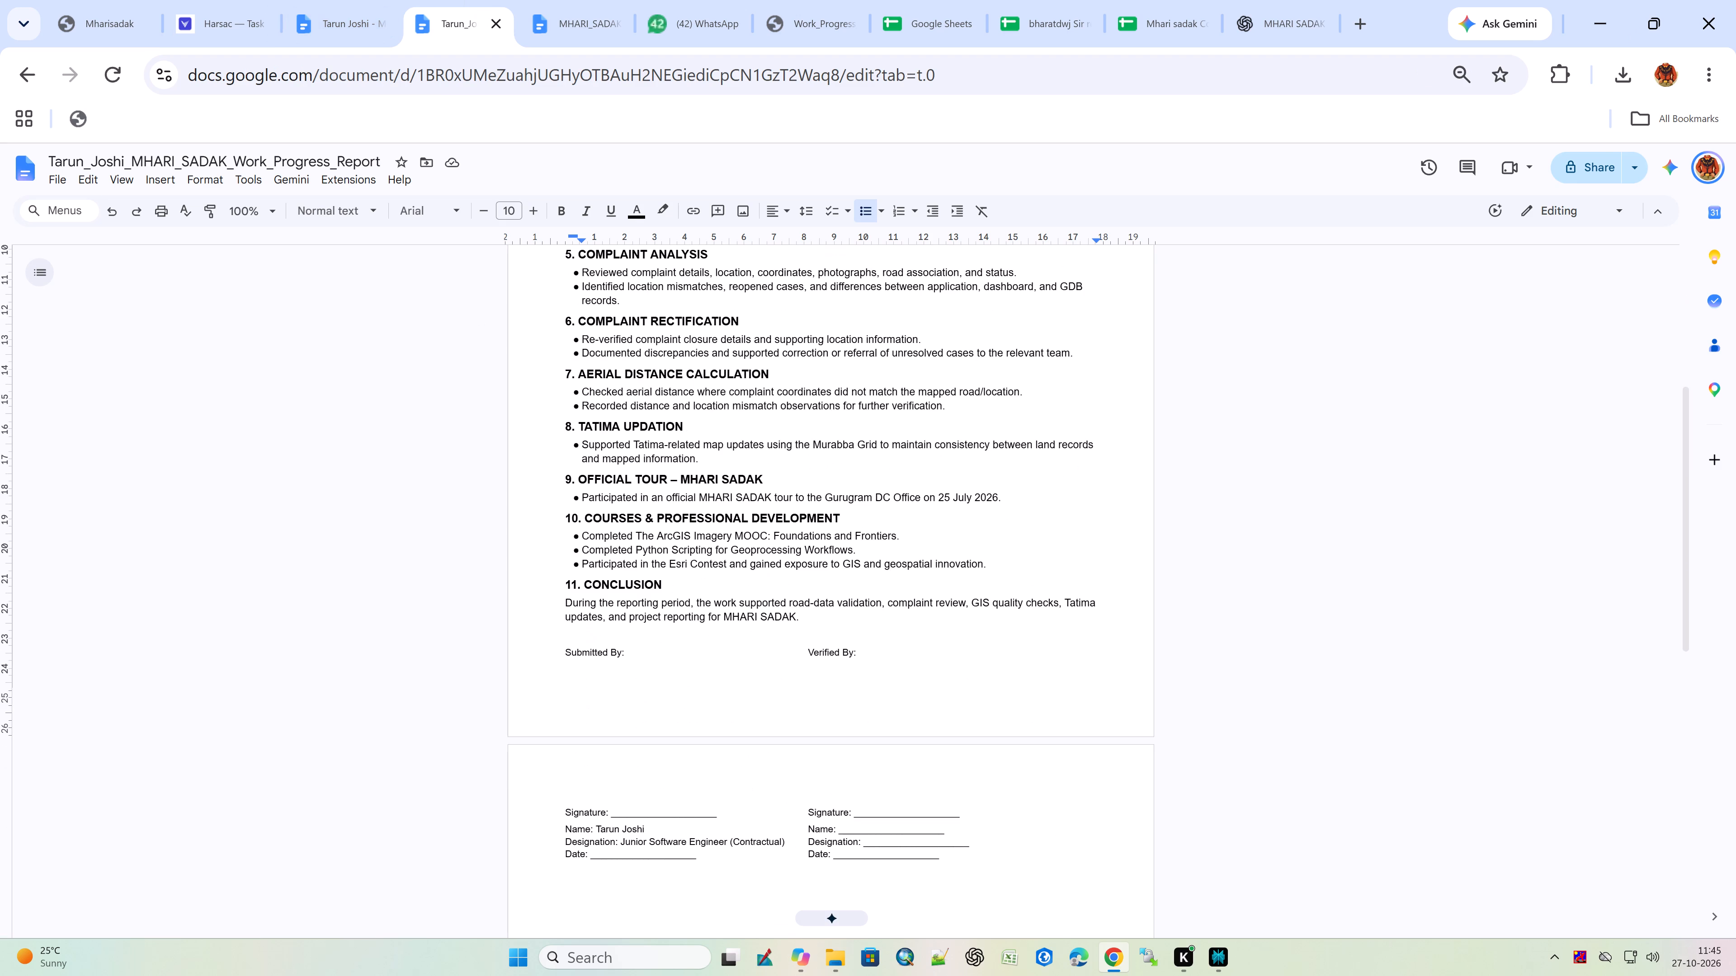
pyautogui.scroll(1, 685, 573)
pyautogui.click(991, 683)
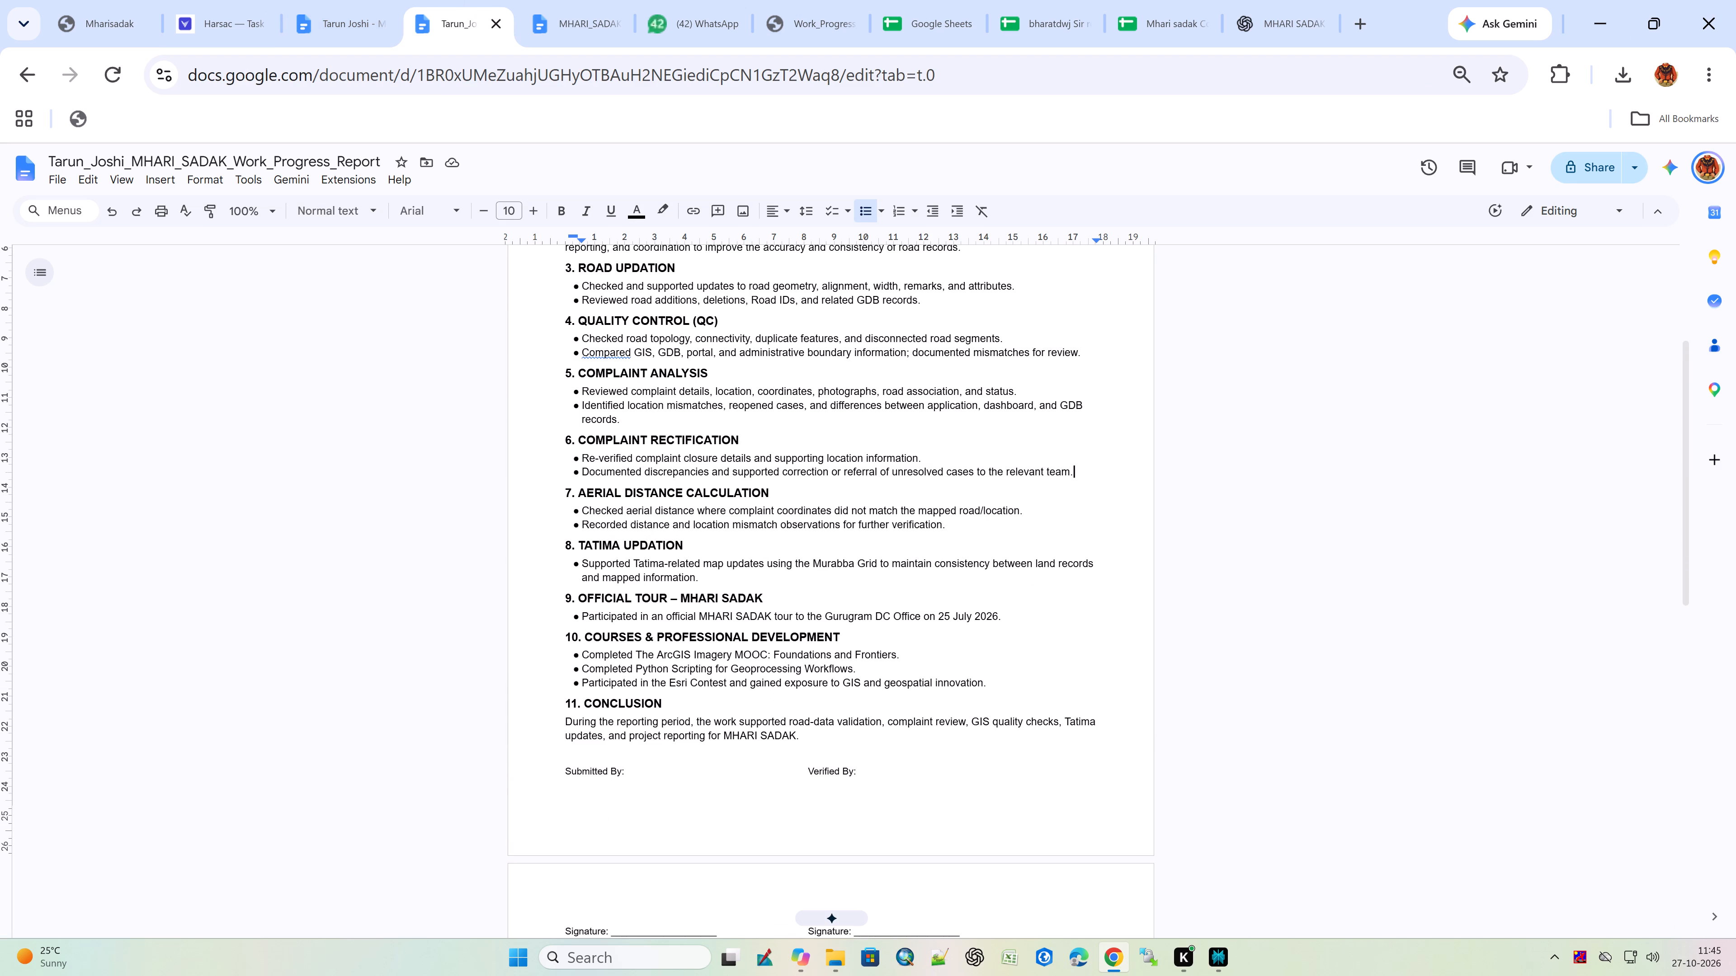
pyautogui.press('Return')
pyautogui.hotkey('ctrl', 'v')
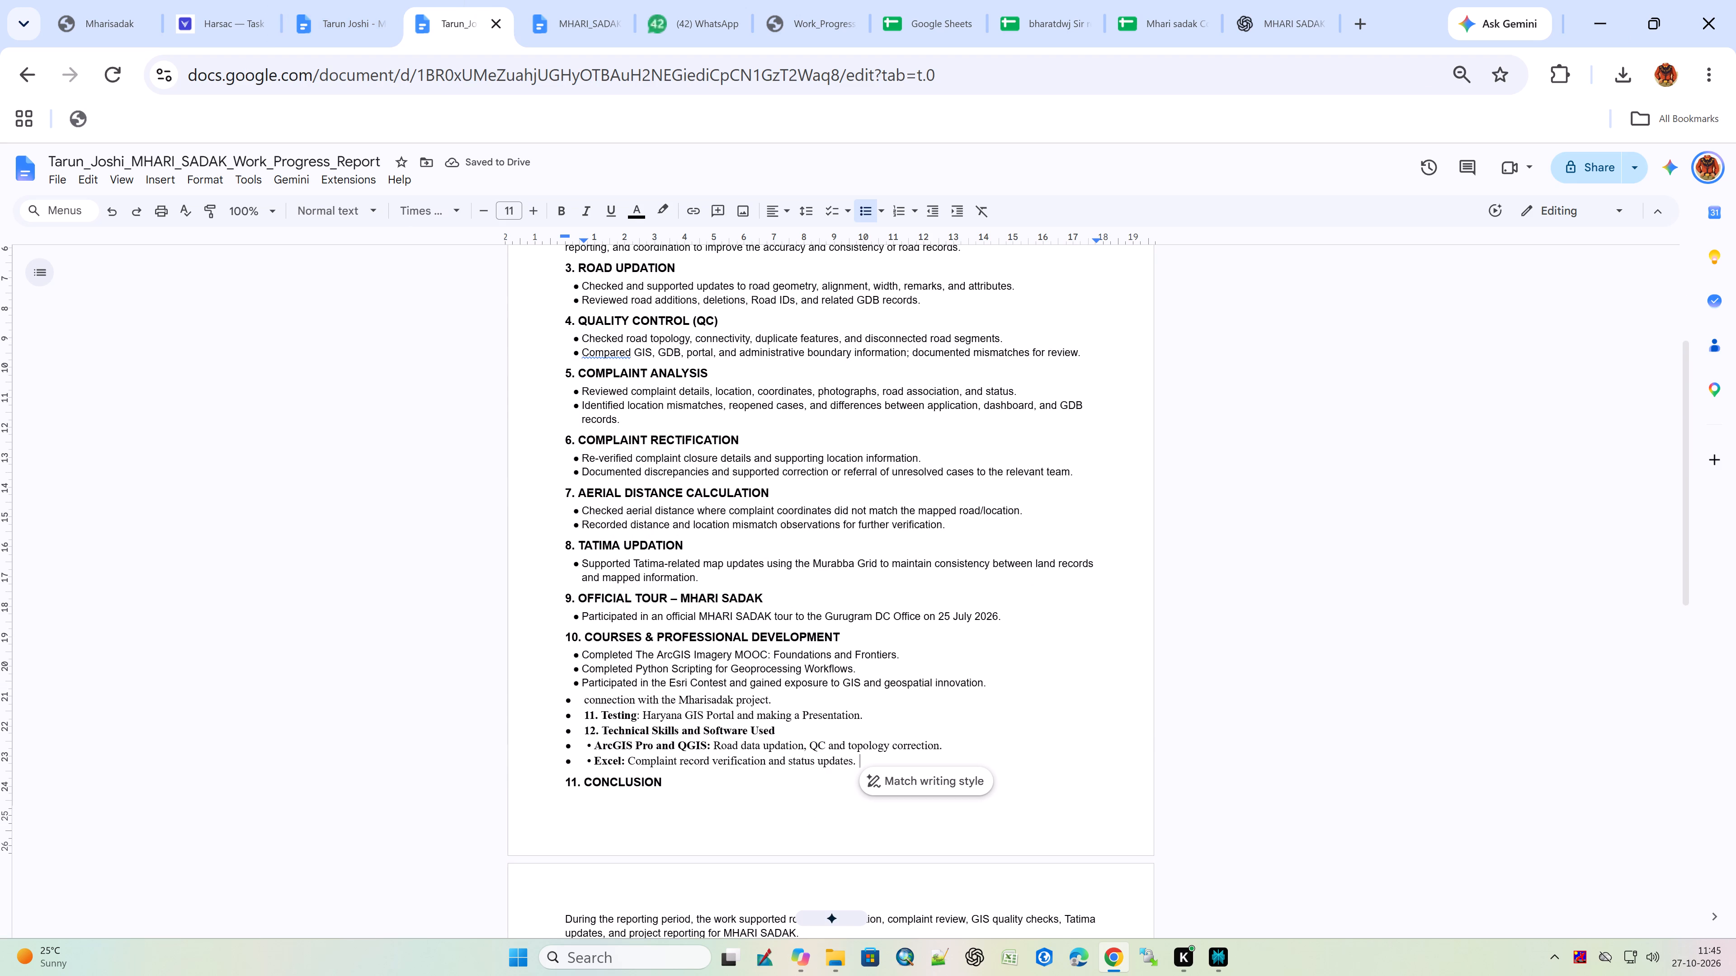
# Delete the pasted "connection with the Mharisadak project." line and its empty bullet below the Esri Contest item.
pyautogui.moveTo(790, 700); pyautogui.dragTo(518, 701)
pyautogui.press('BackSpace')
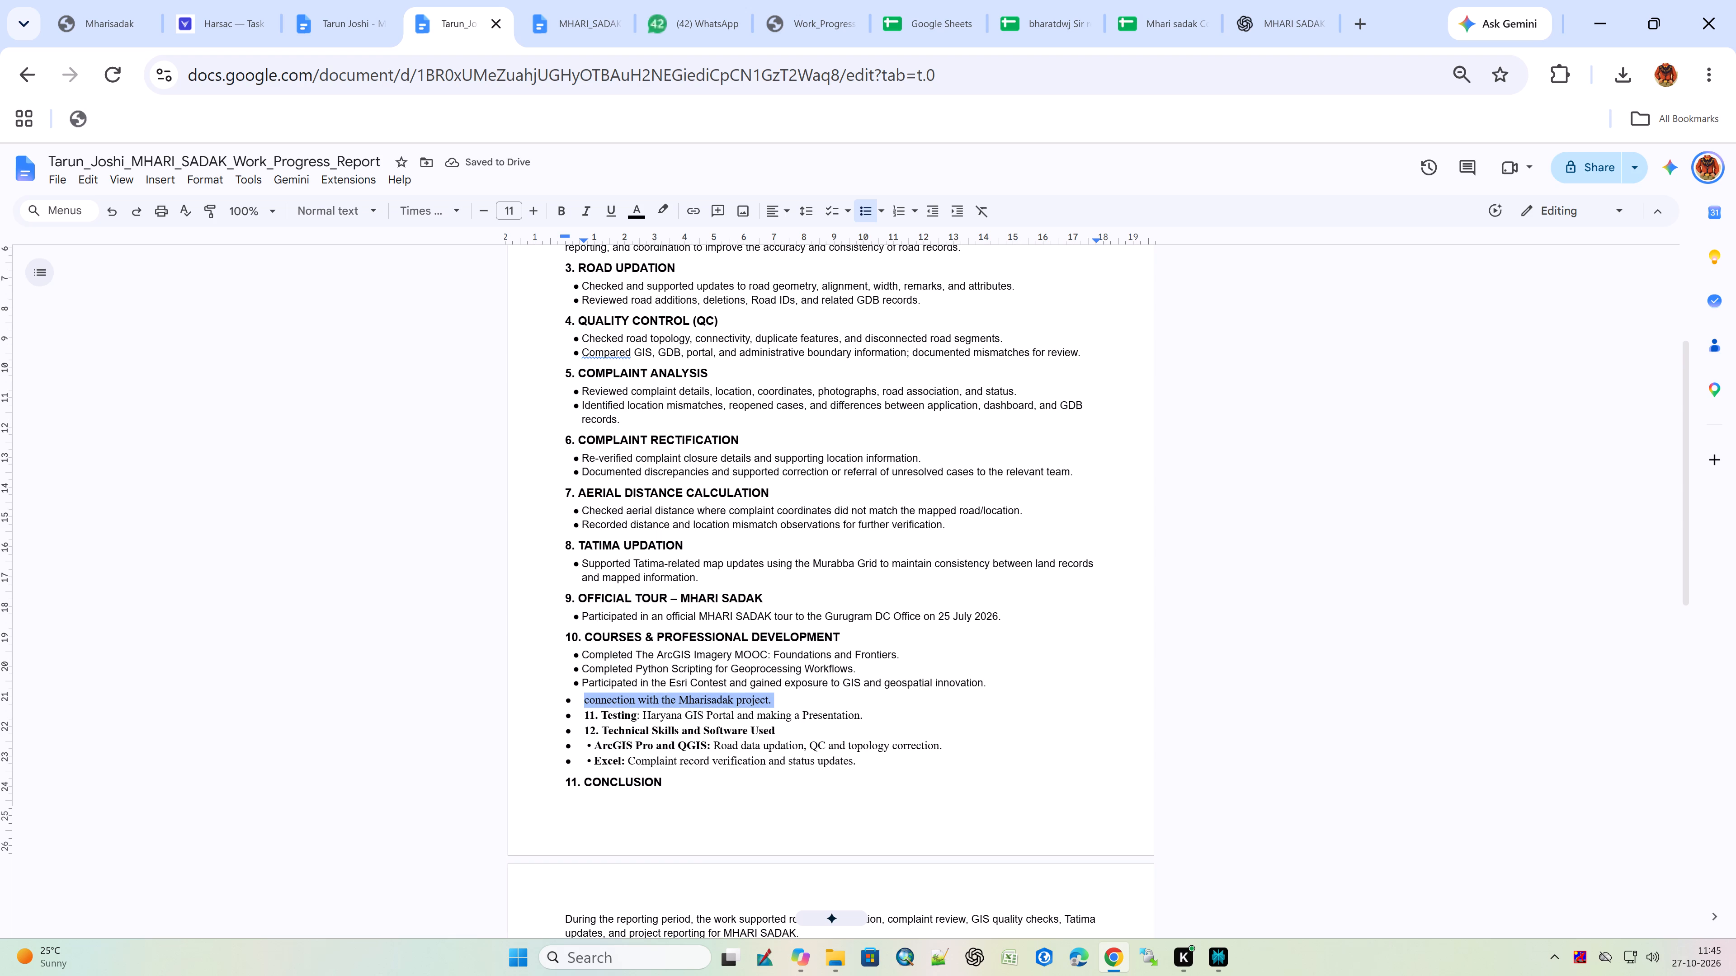
pyautogui.press('BackSpace')
pyautogui.press('BackSpace')
pyautogui.press('BackSpace')
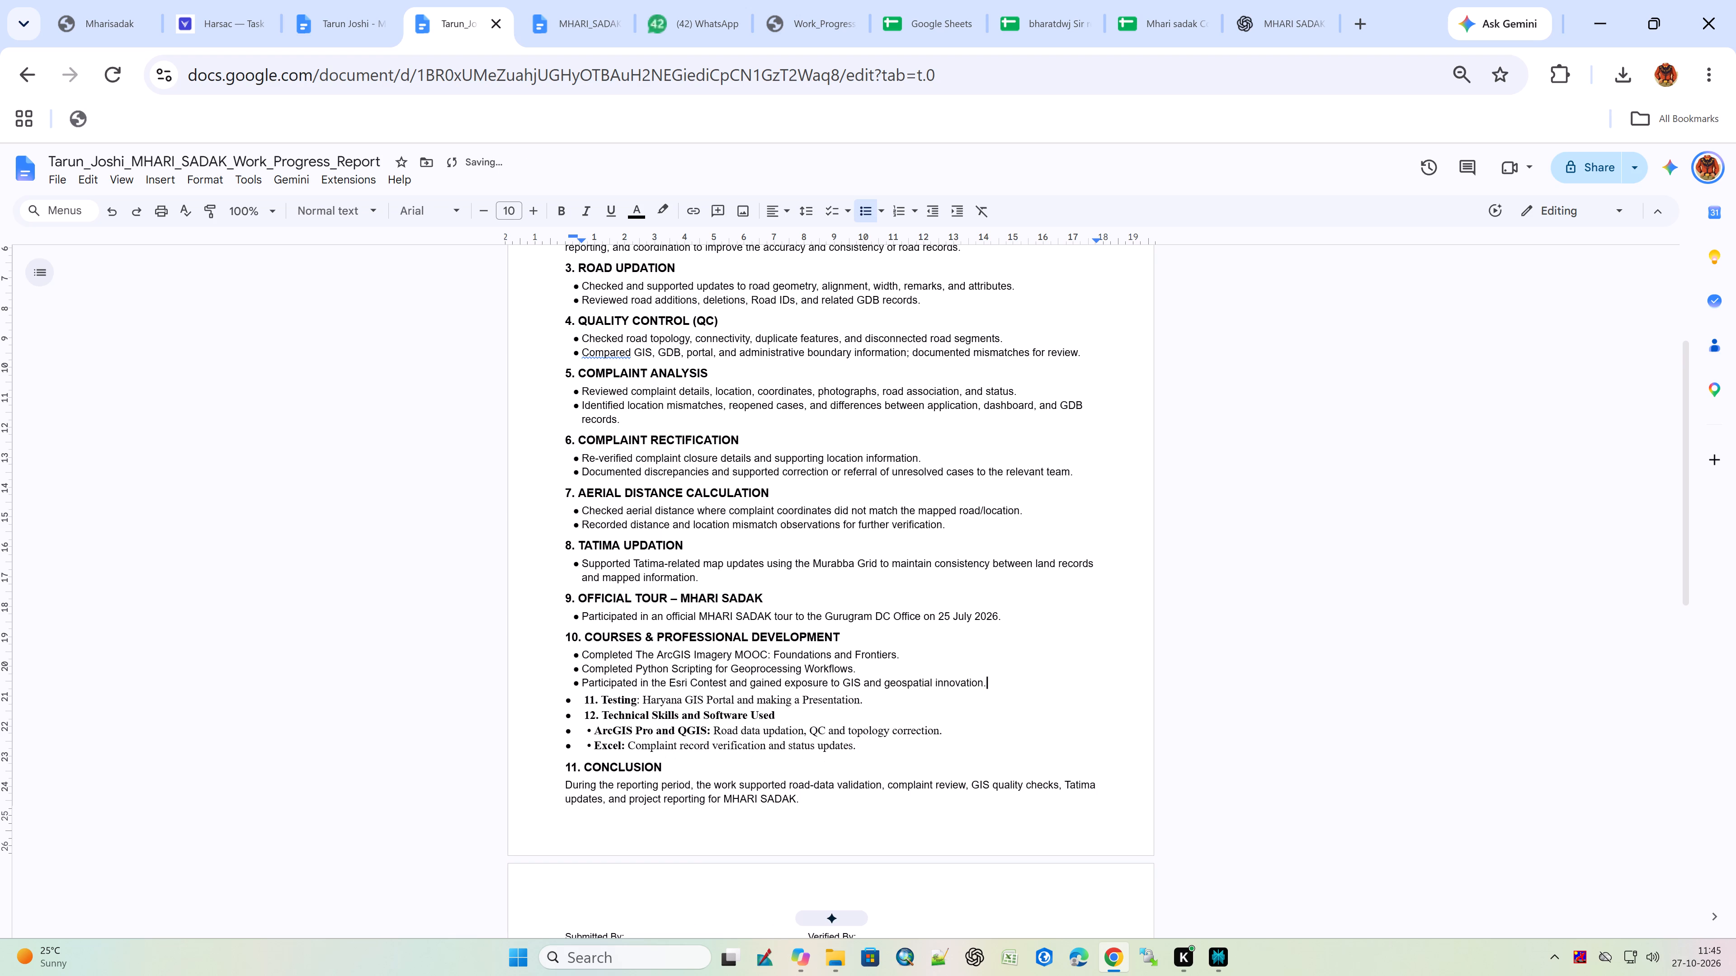
# Remove the automatic list bullets from the four pasted lines: 11. Testing, 12. Technical Skills, ArcGIS Pro and QGIS, and Excel.
pyautogui.click(580, 699)
pyautogui.press('BackSpace')
pyautogui.click(579, 718)
pyautogui.press('BackSpace')
pyautogui.click(580, 735)
pyautogui.press('BackSpace')
pyautogui.click(580, 753)
pyautogui.press('BackSpace')
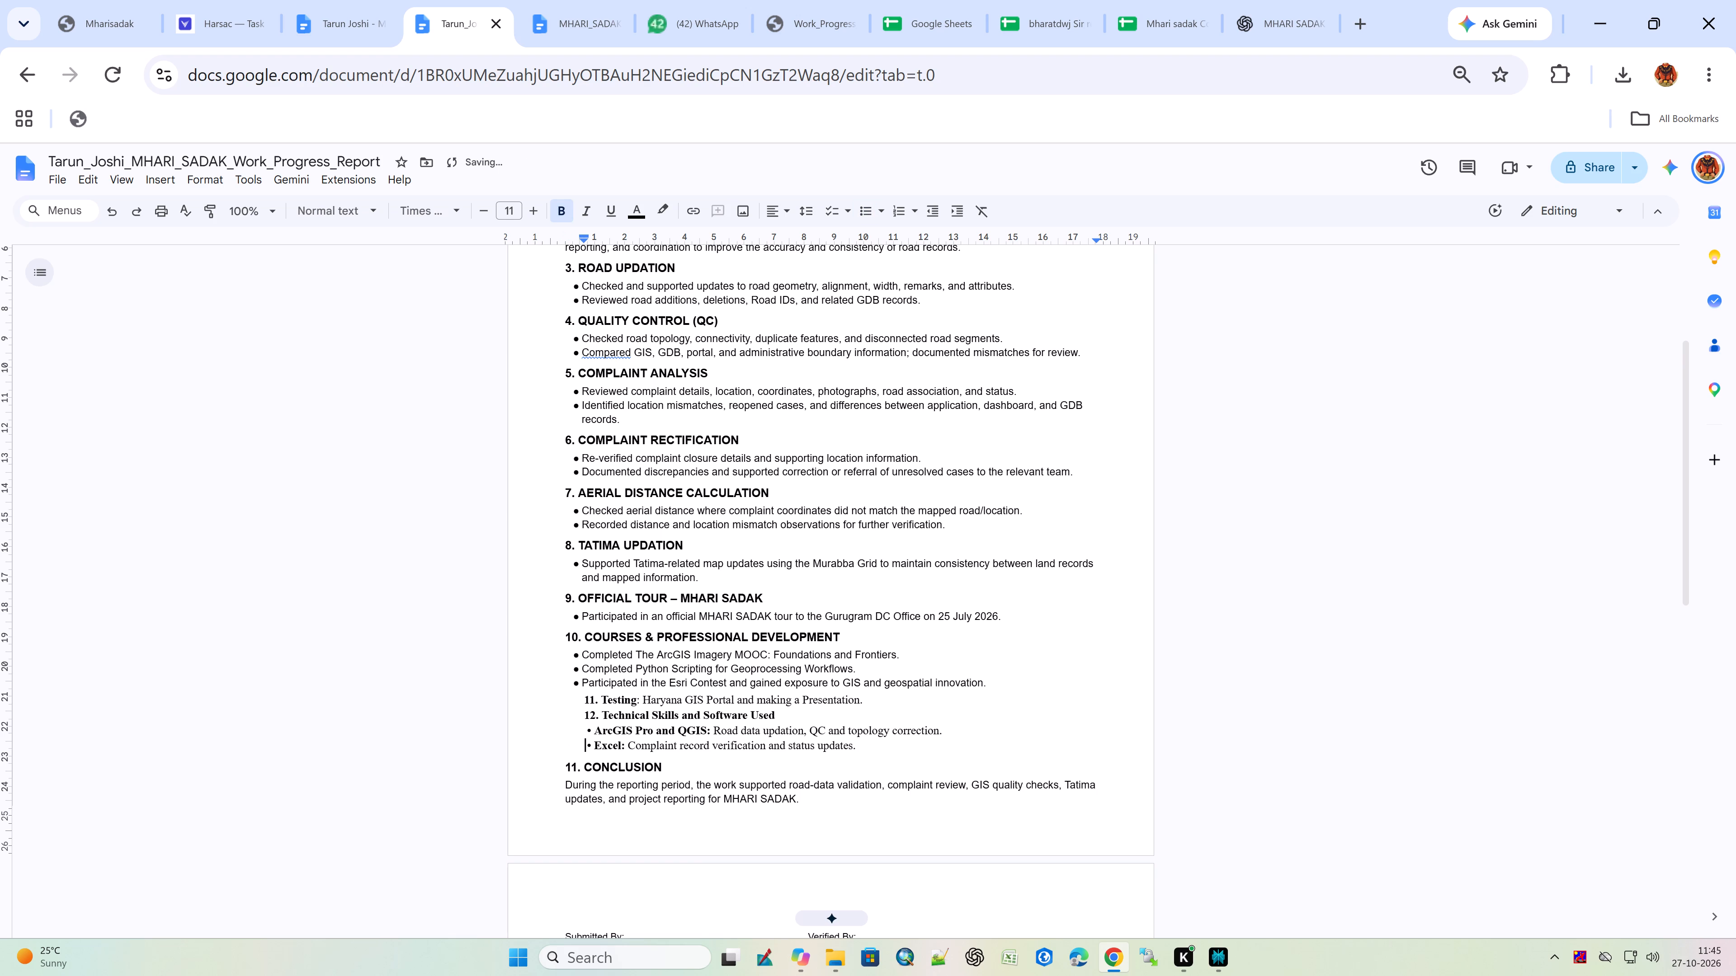
# Remove the indent from the "11. Testing" and "12. Technical Skills and Software Used" lines to align them with the other headings.
pyautogui.click(583, 701)
pyautogui.press('BackSpace')
pyautogui.click(581, 719)
pyautogui.press('BackSpace')
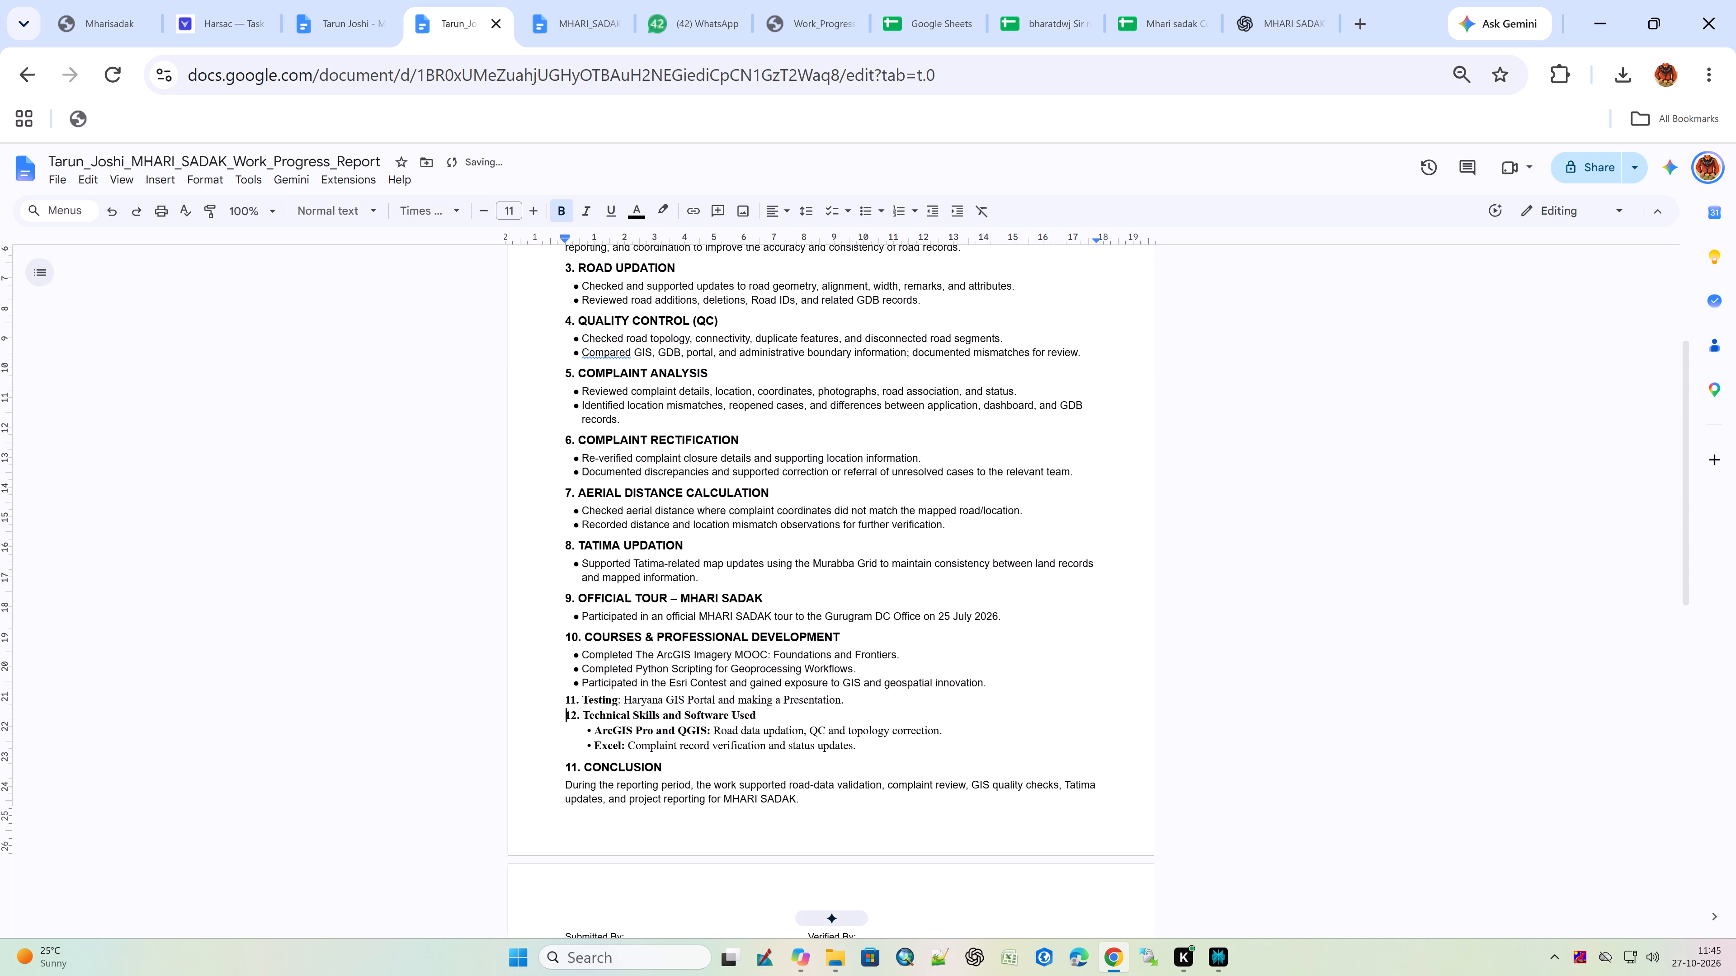
# Copy the formatting of the "8. TATIMA UPDATION" heading onto "11. Testing" and "12. Technical Skills and Software Used".
pyautogui.moveTo(797, 716); pyautogui.dragTo(517, 717)
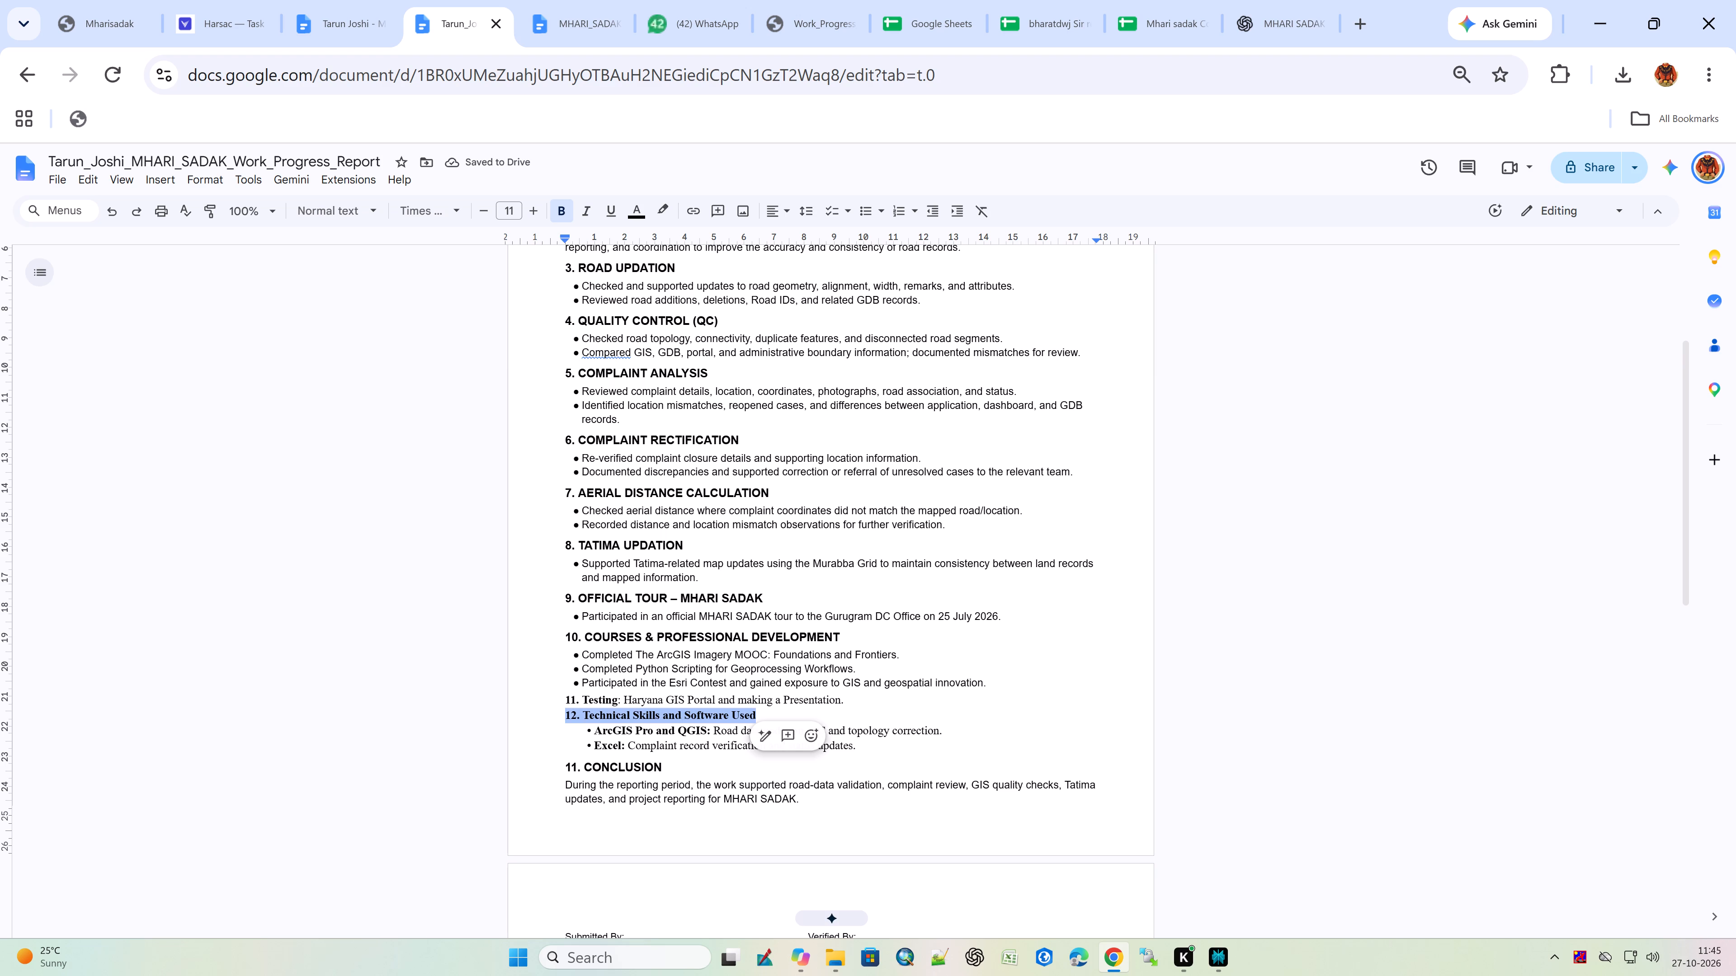
pyautogui.keyDown('ctrl'); pyautogui.moveTo(620, 699); pyautogui.dragTo(484, 702); pyautogui.keyUp('ctrl')
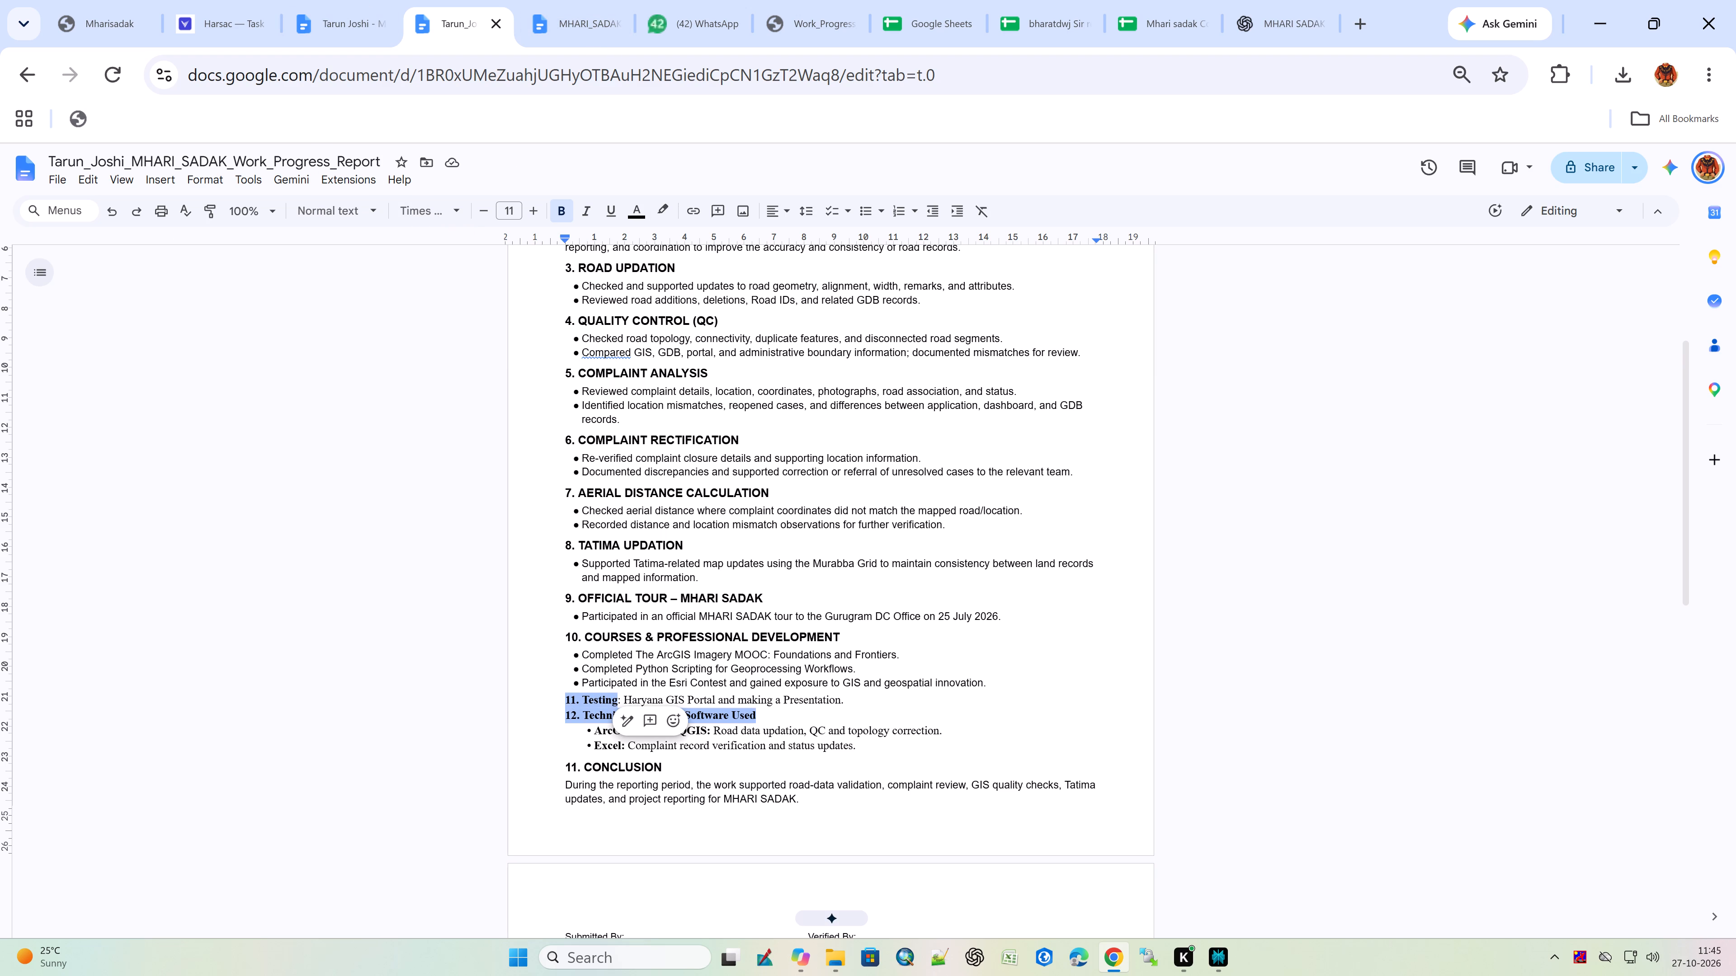
pyautogui.doubleClick(594, 542)
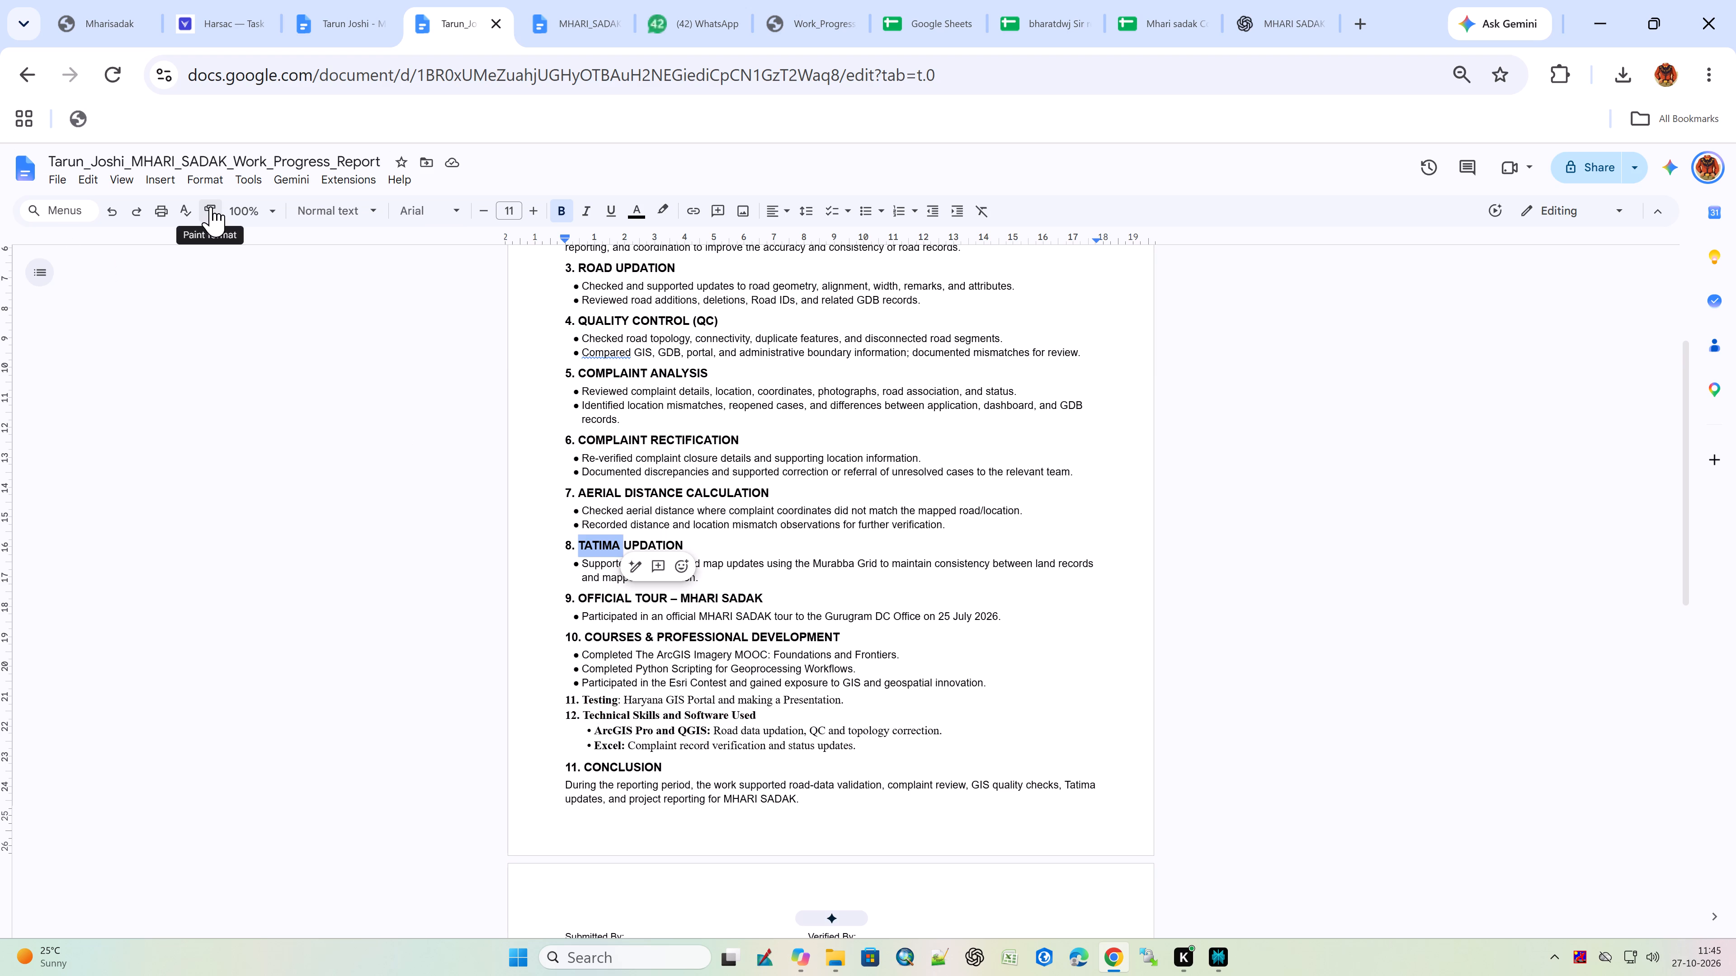
pyautogui.click(211, 206)
pyautogui.moveTo(618, 699); pyautogui.dragTo(561, 699)
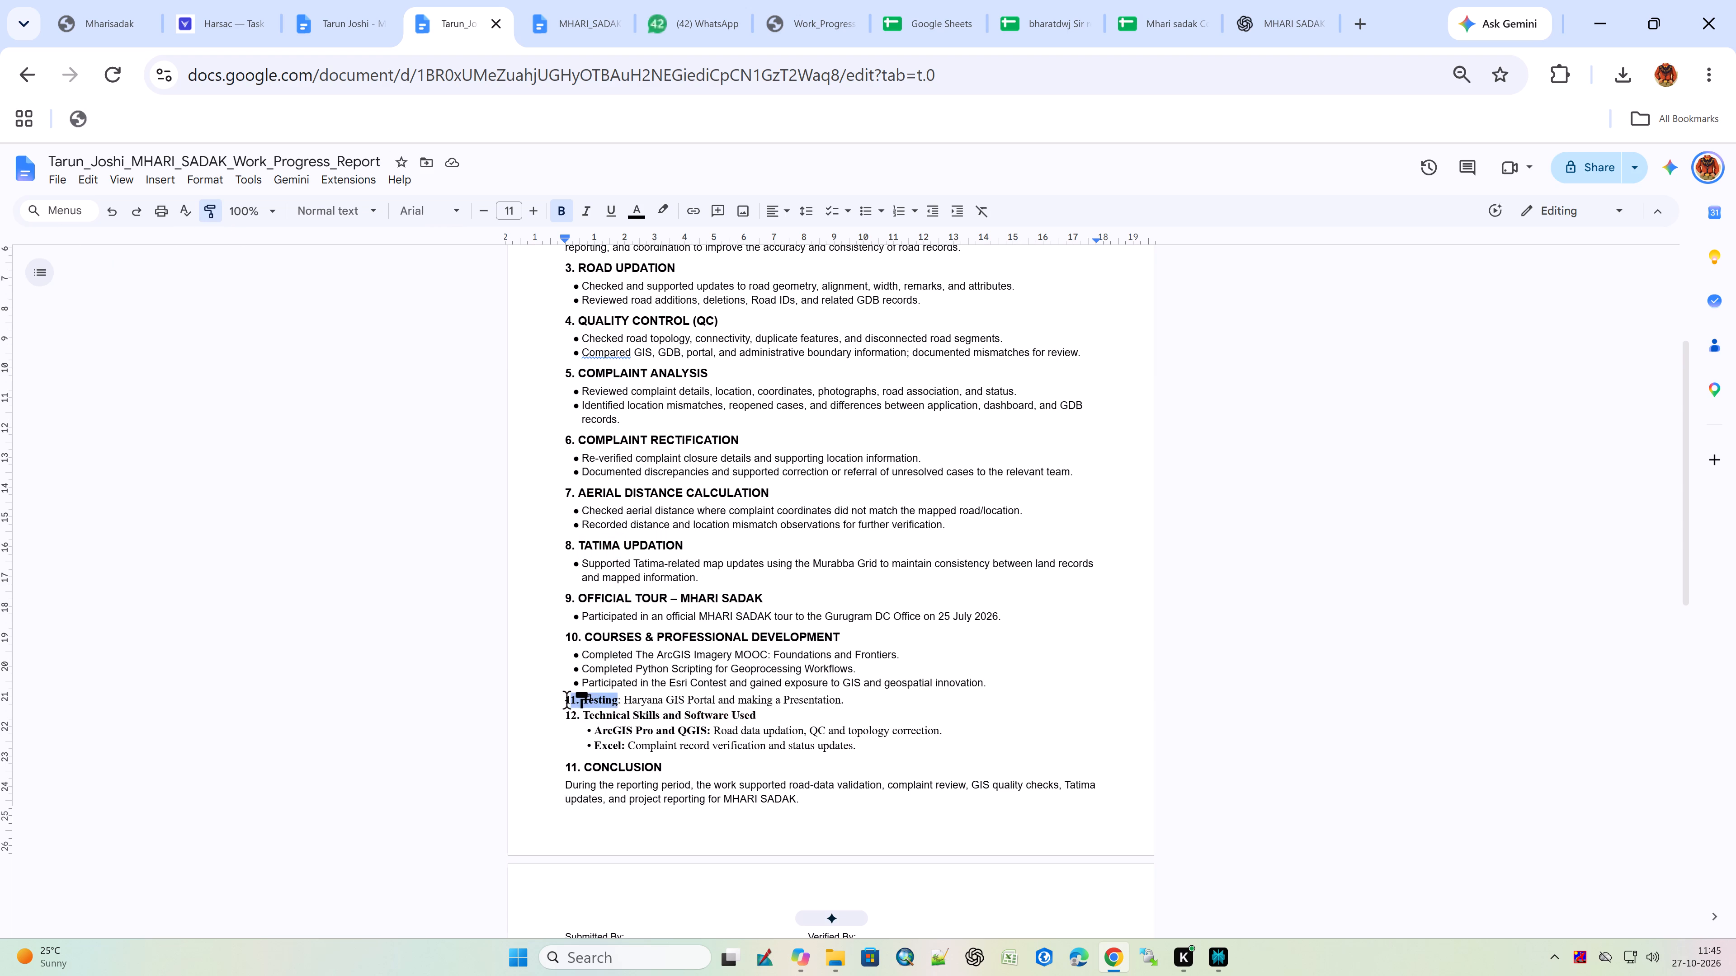
pyautogui.moveTo(561, 699); pyautogui.dragTo(557, 699)
pyautogui.click(203, 208)
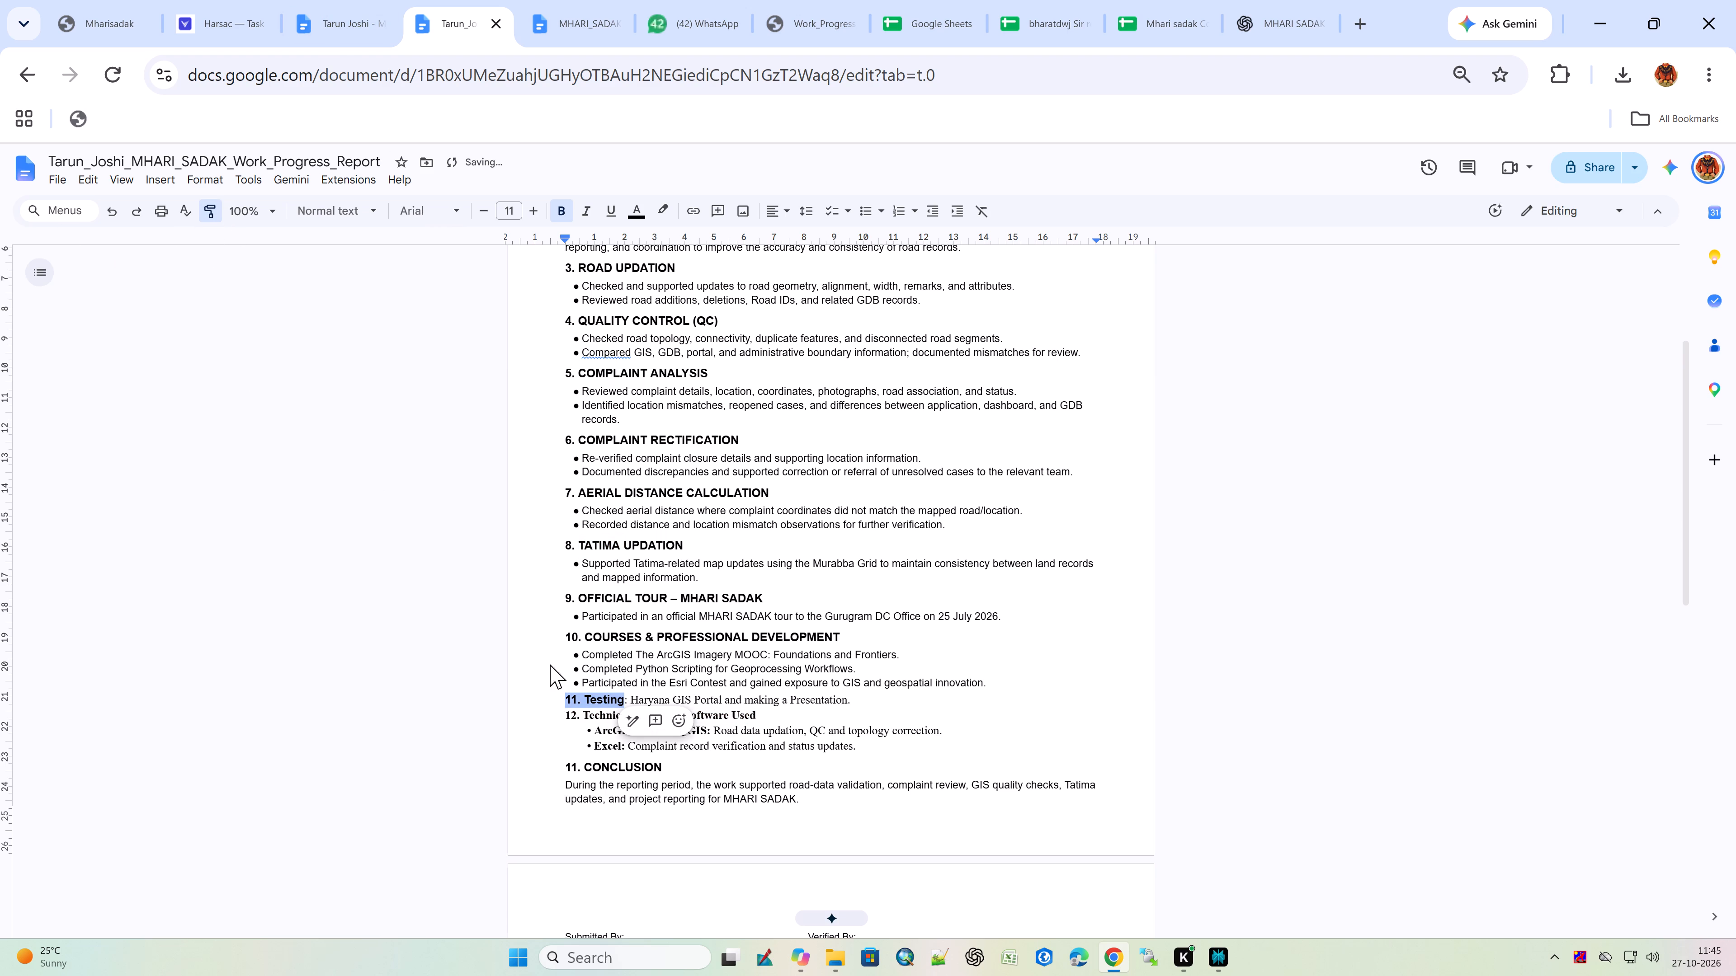
pyautogui.moveTo(765, 718); pyautogui.dragTo(501, 724)
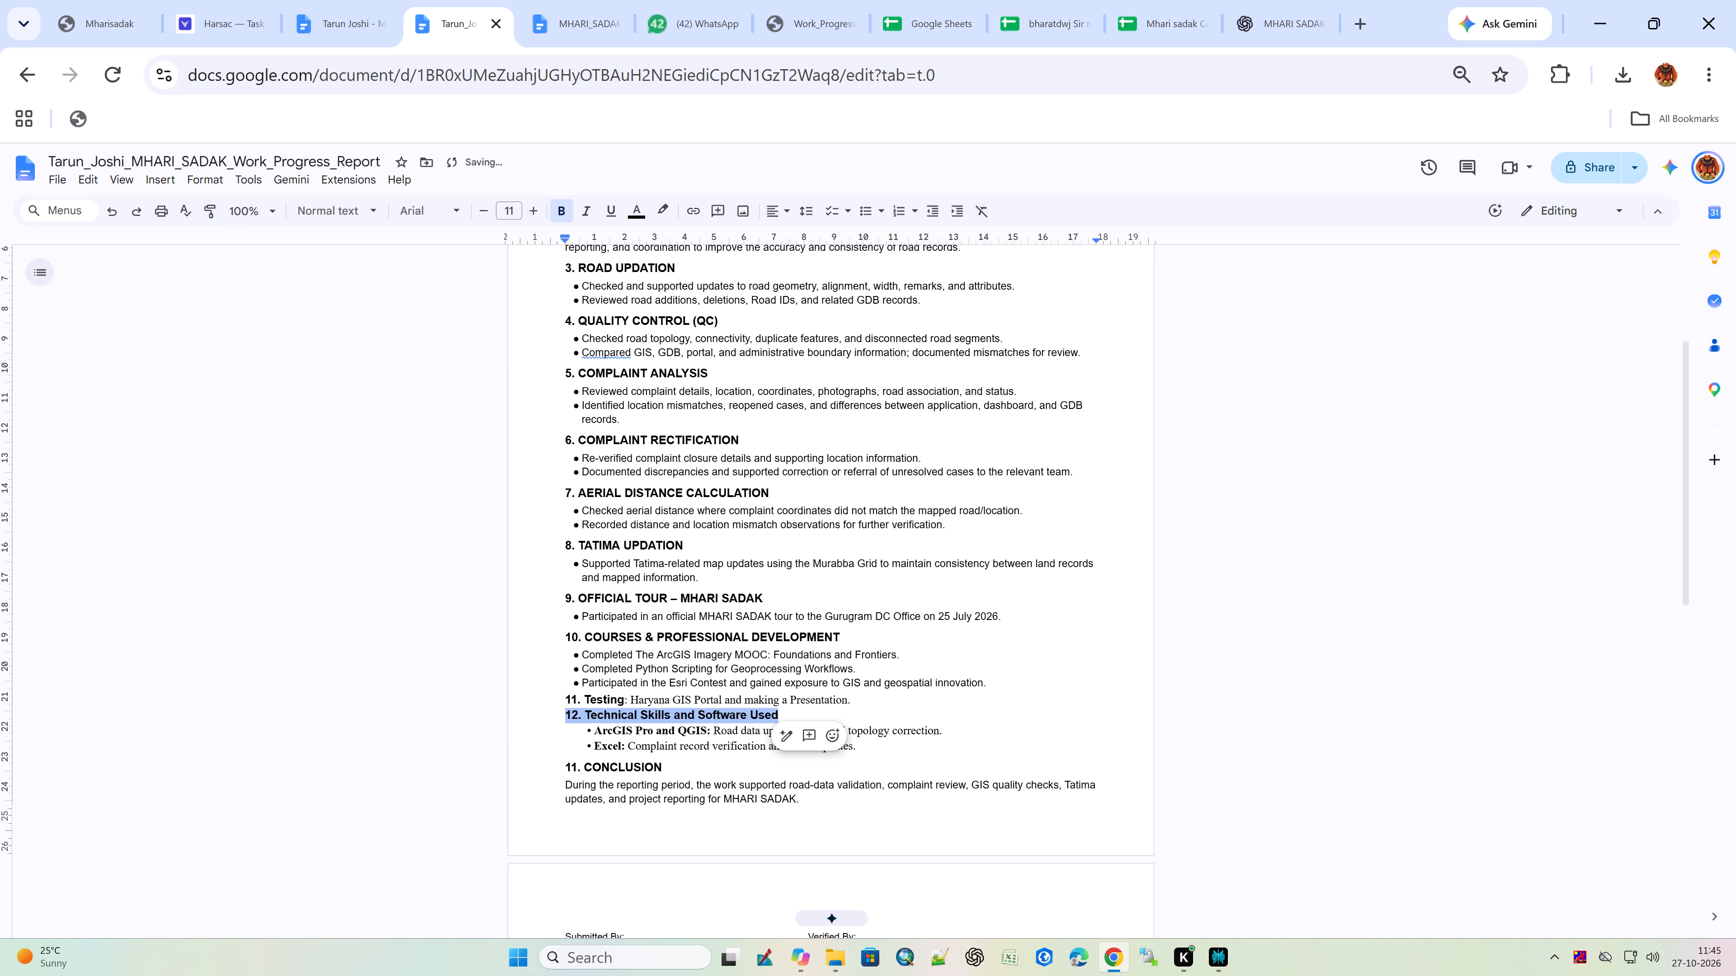
# Put "Haryana GIS Portal and making a Presentation." on its own line under "11. Testing" and delete the heading's colon.
pyautogui.click(656, 740)
pyautogui.click(630, 706)
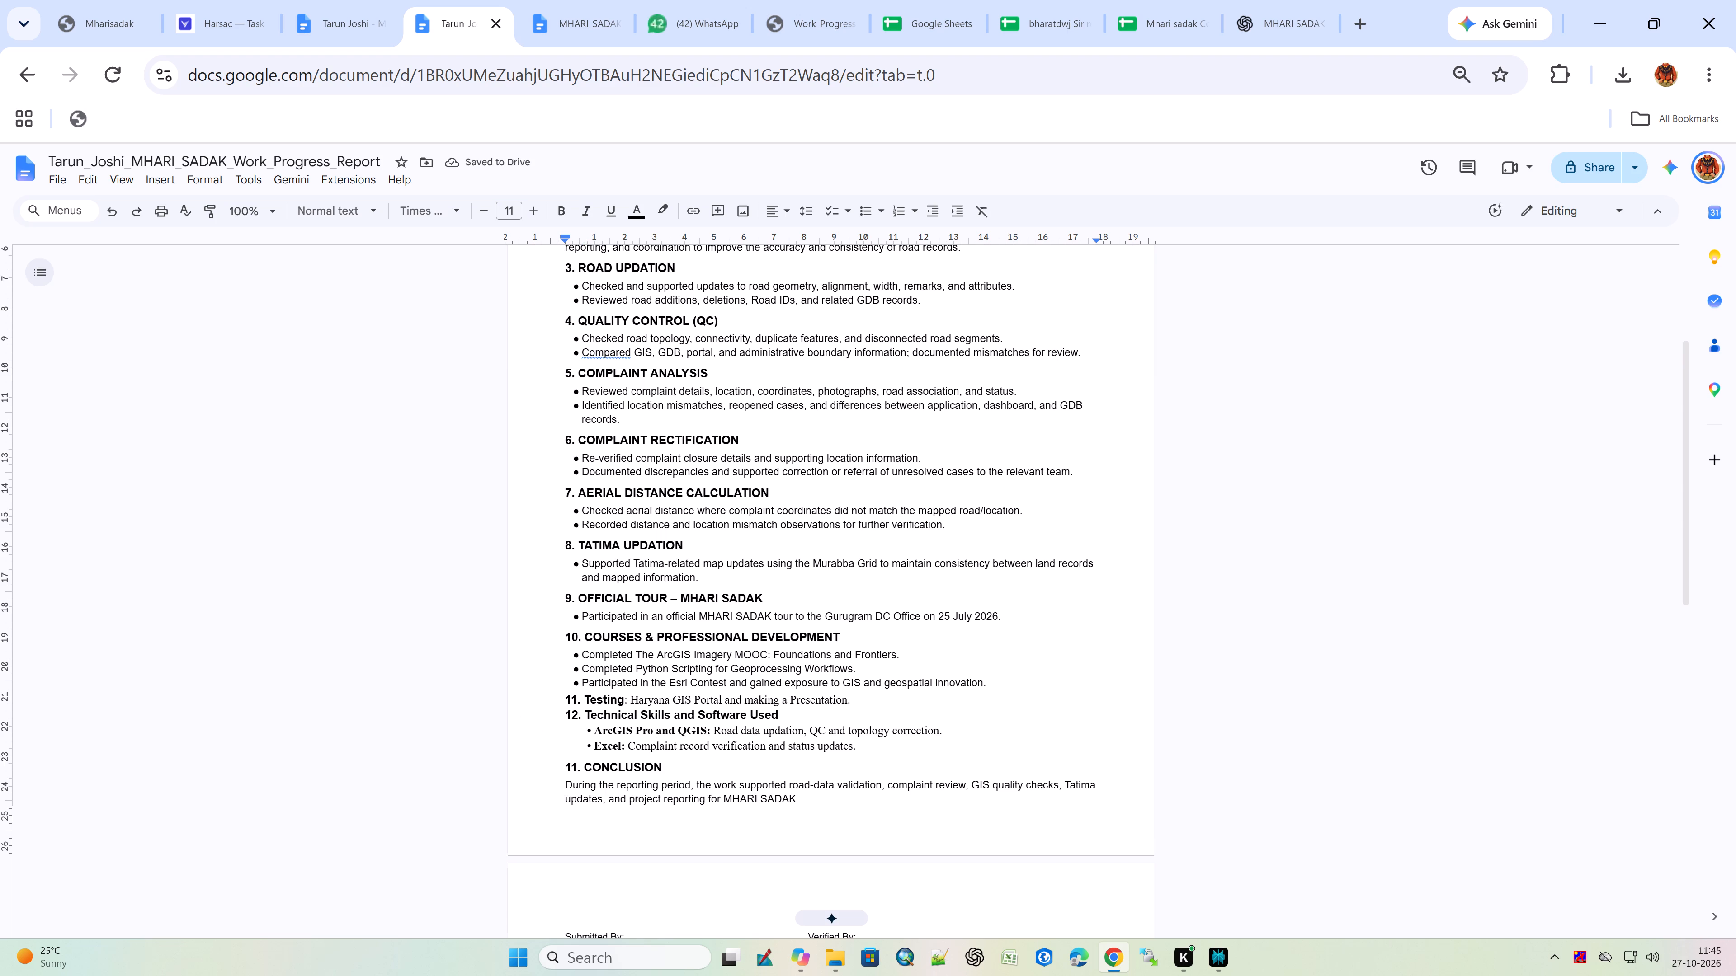
pyautogui.press('Return')
pyautogui.click(638, 701)
pyautogui.press('BackSpace')
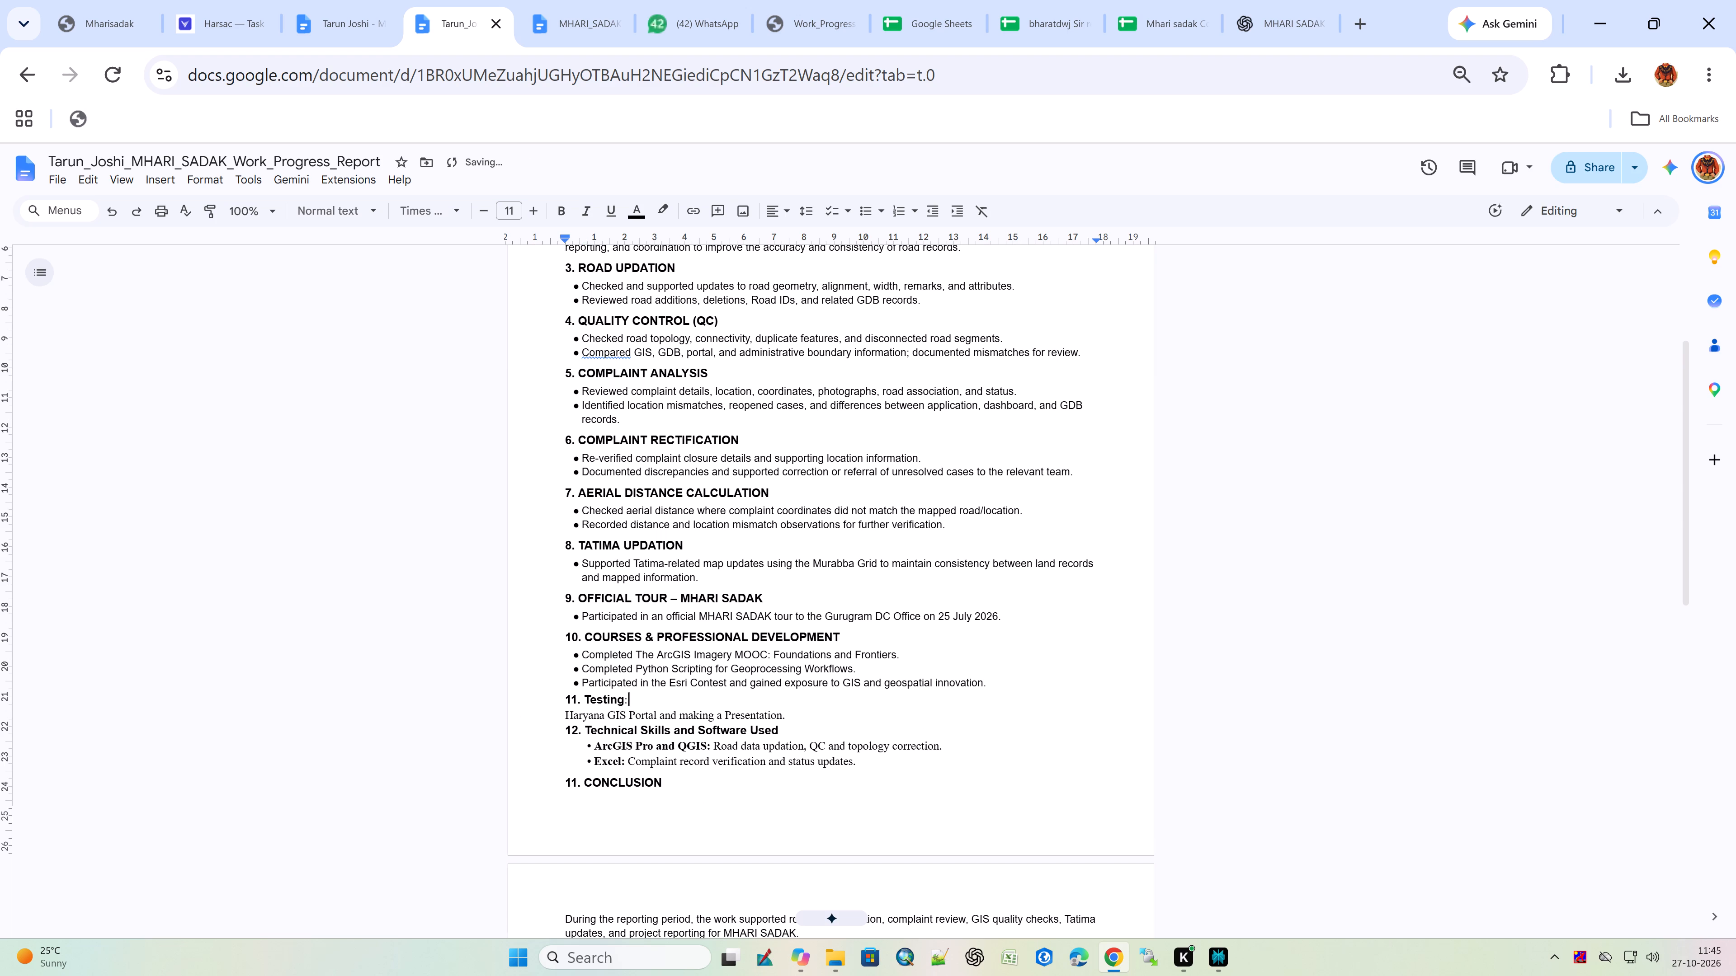
pyautogui.press('BackSpace')
pyautogui.click(801, 730)
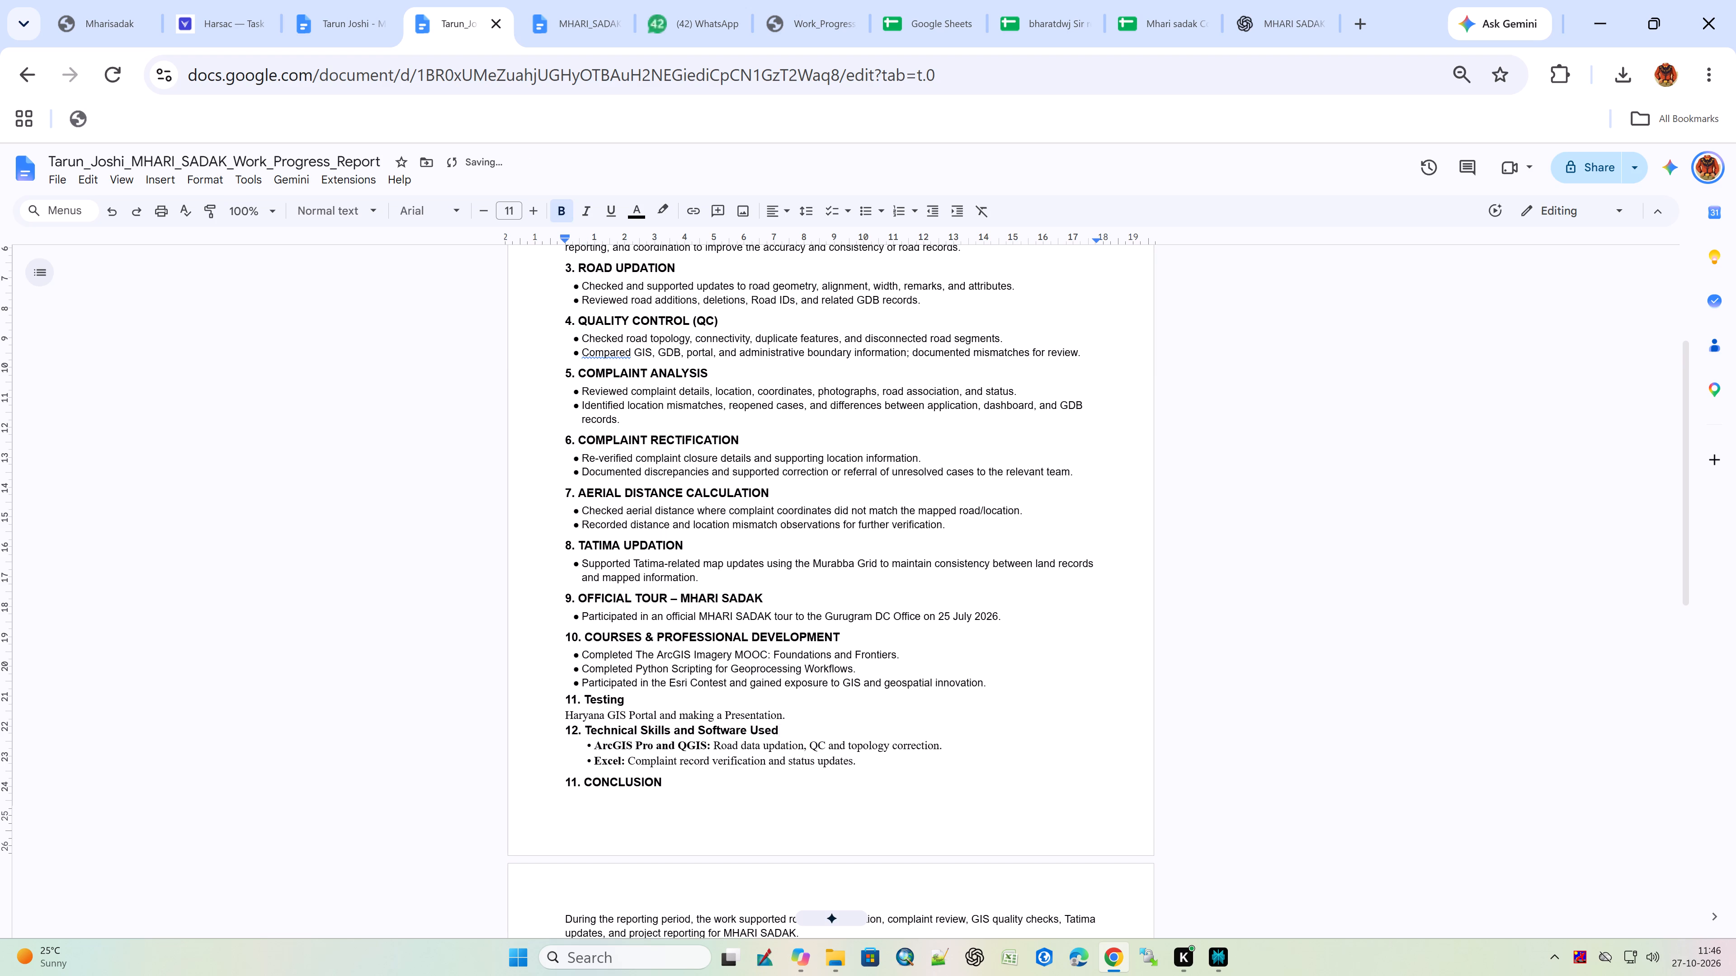
# Remove the number "11." from the CONCLUSION heading and move the heading to the top of the second page.
pyautogui.click(568, 780)
pyautogui.press('Return')
pyautogui.scroll(-2, 612, 816)
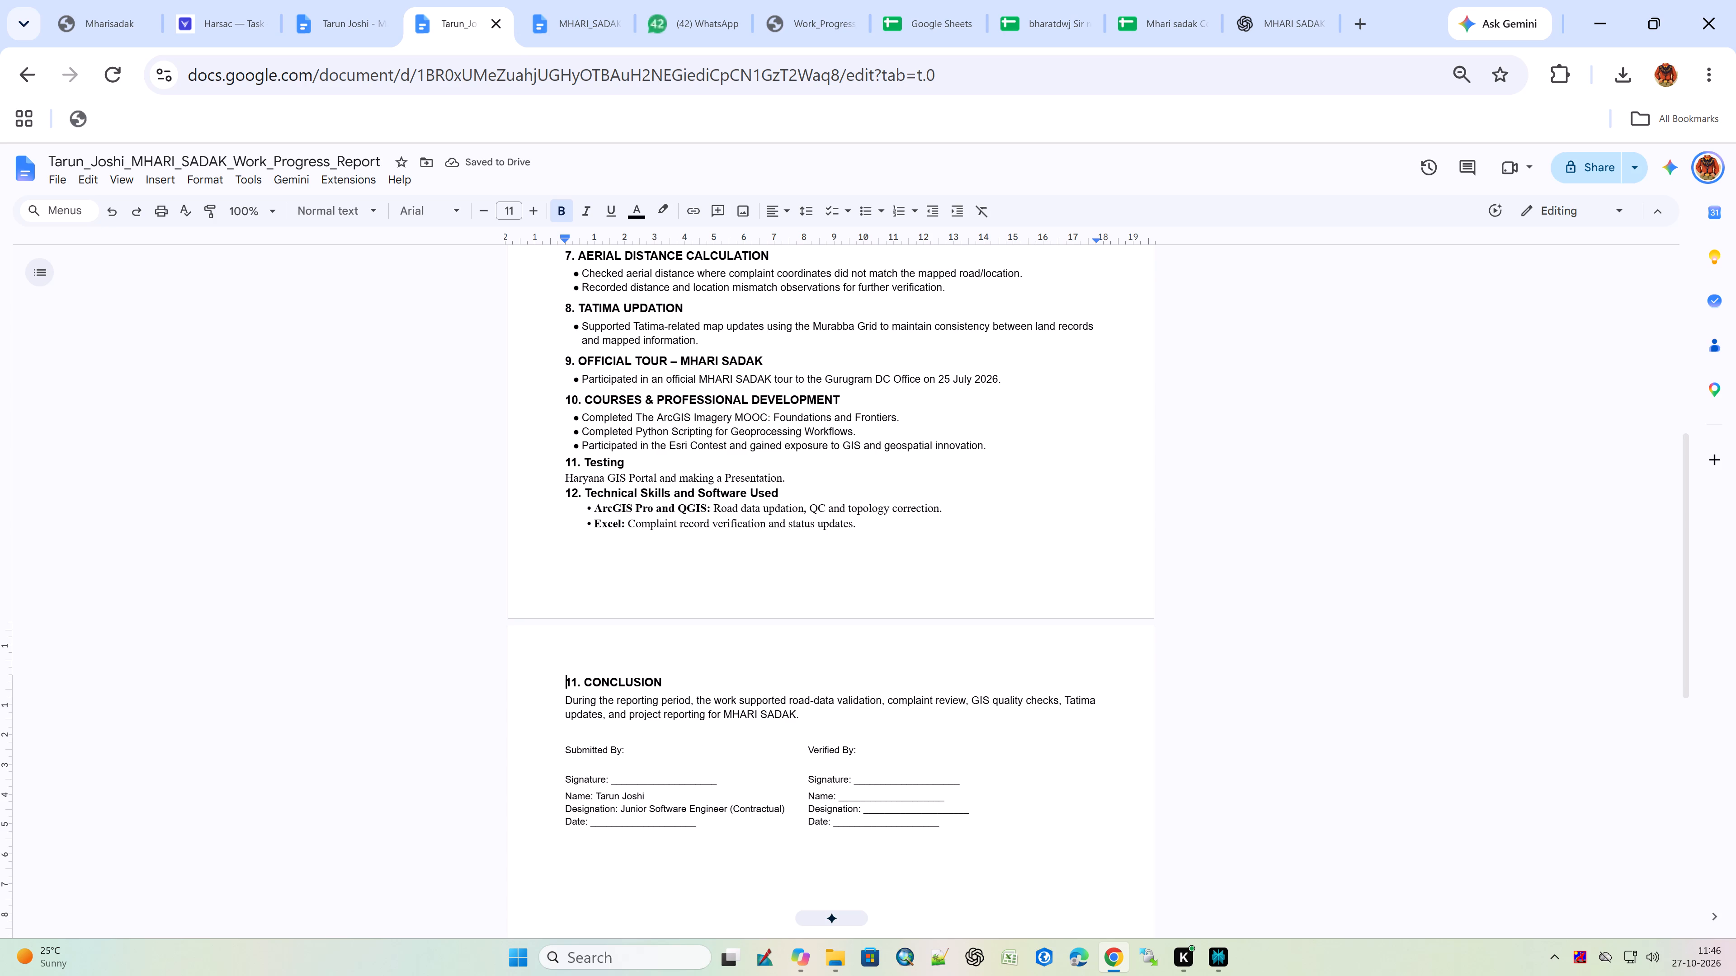
pyautogui.moveTo(578, 682); pyautogui.dragTo(484, 675)
pyautogui.press('BackSpace')
pyautogui.click(568, 676)
pyautogui.press('BackSpace')
pyautogui.press('BackSpace')
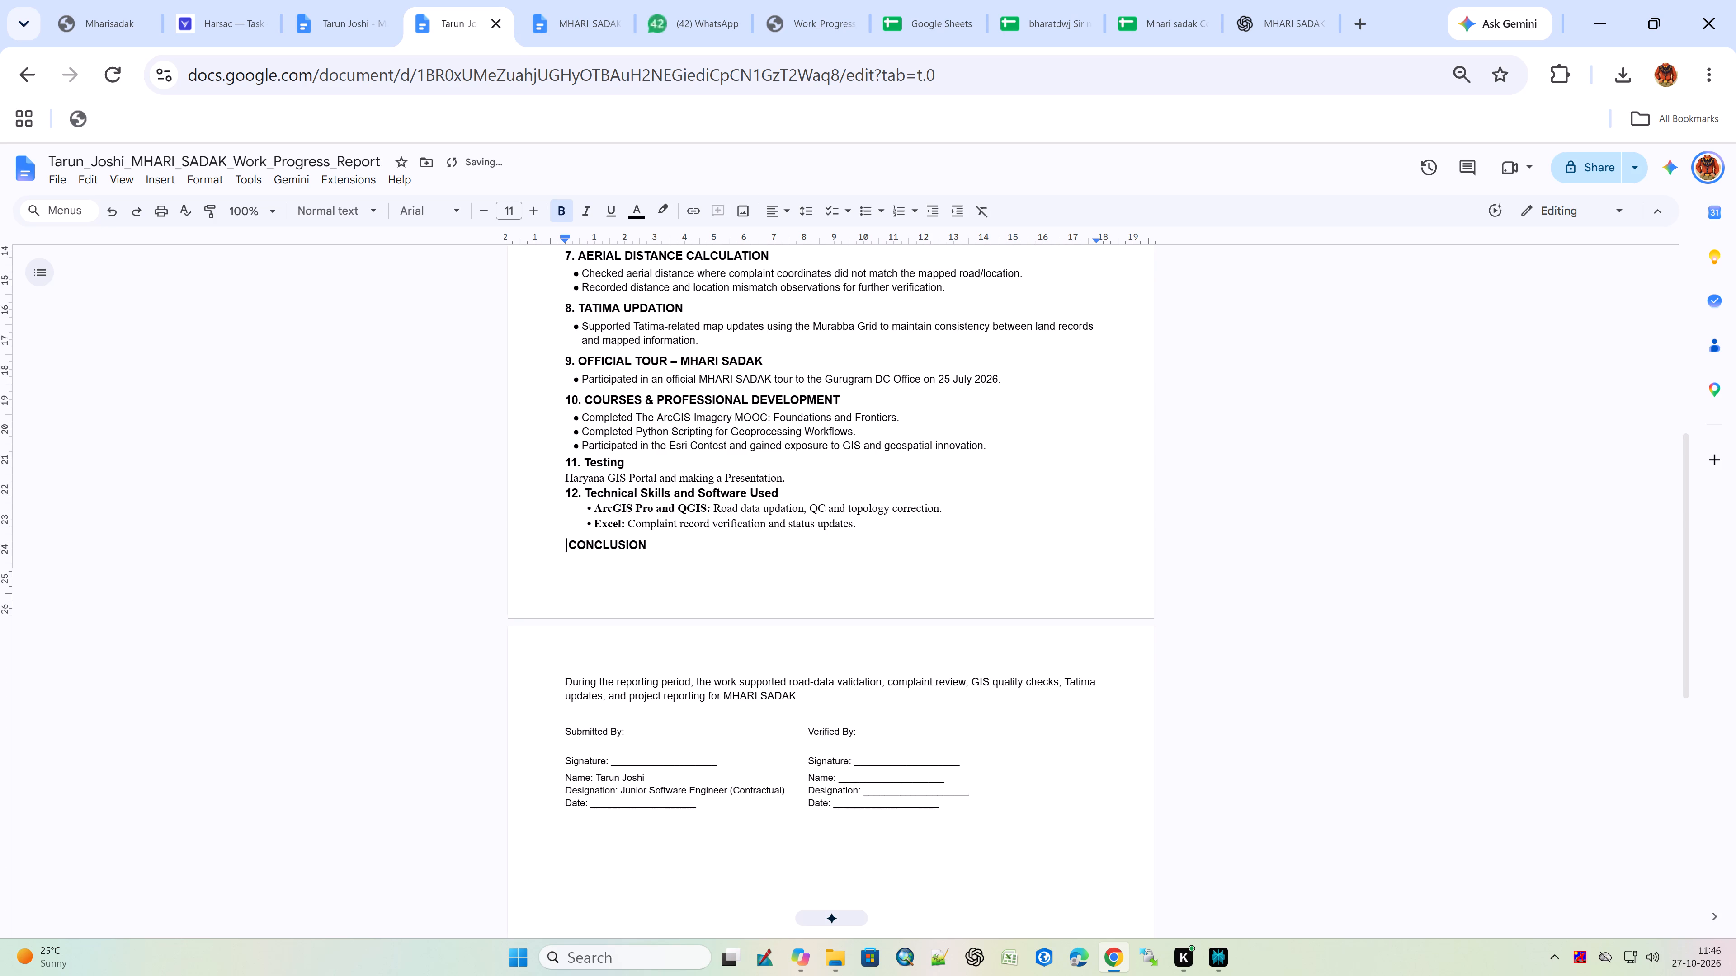
pyautogui.press('Return')
pyautogui.press('Right')
pyautogui.press('BackSpace')
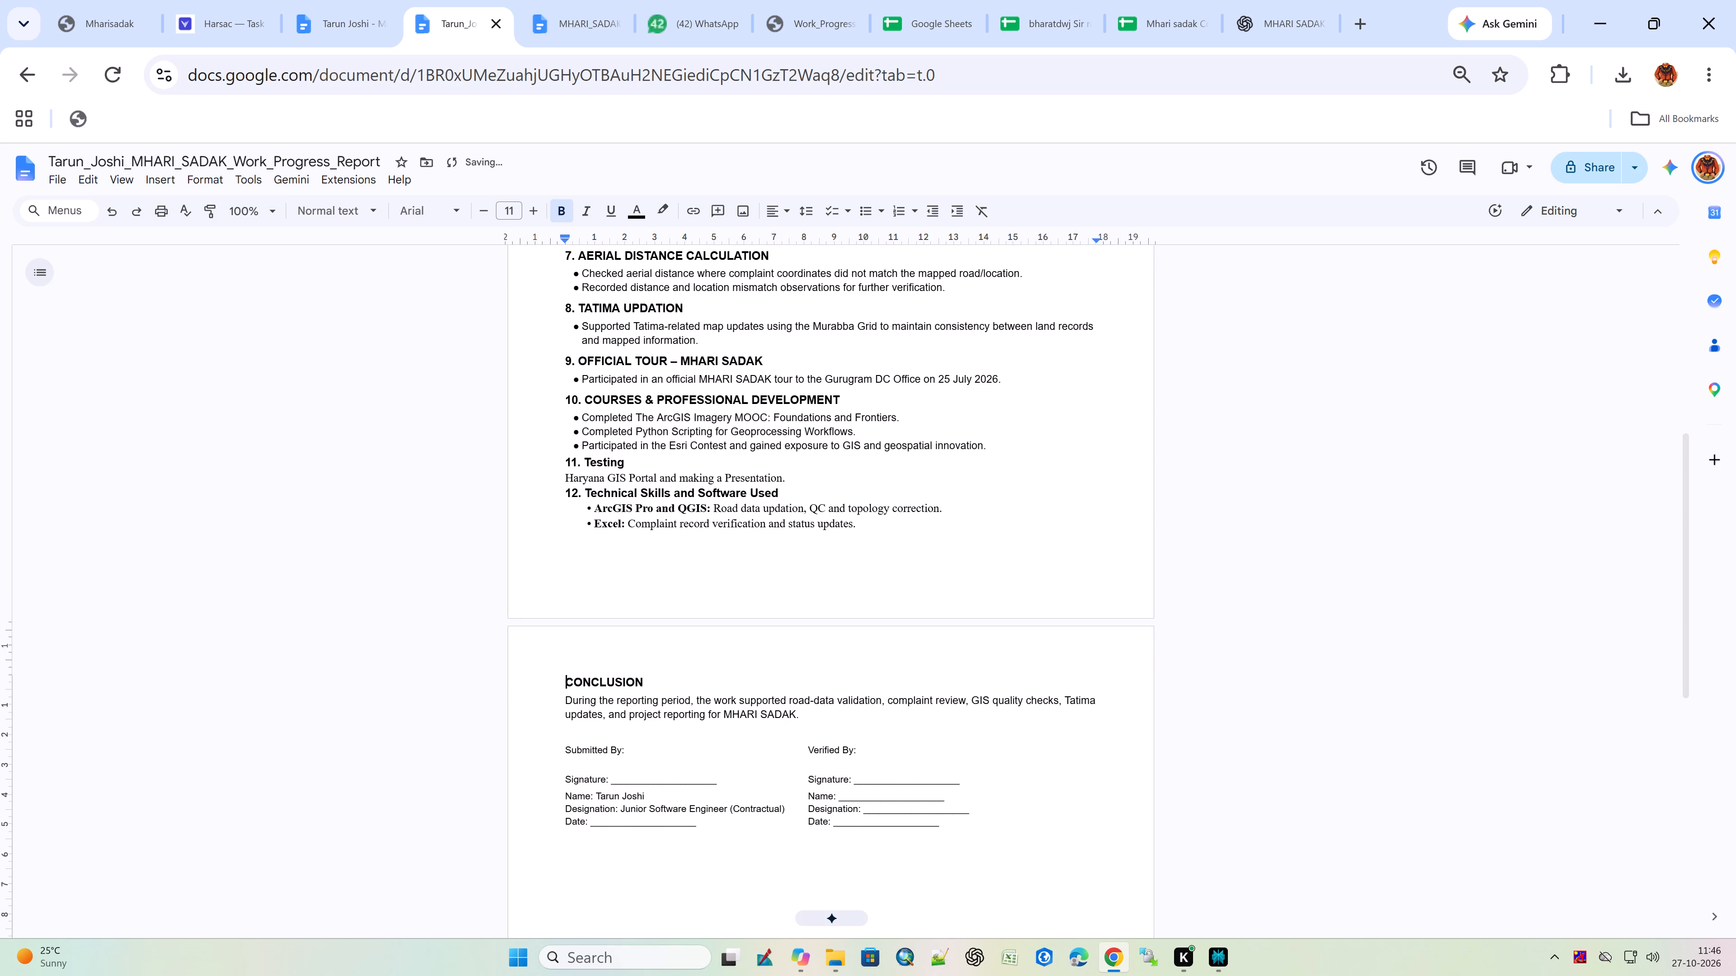
# Insert blank lines after the conclusion paragraph to place the whole Submitted By / Verified By signature block at the bottom of page two.
pyautogui.scroll(-1, 678, 732)
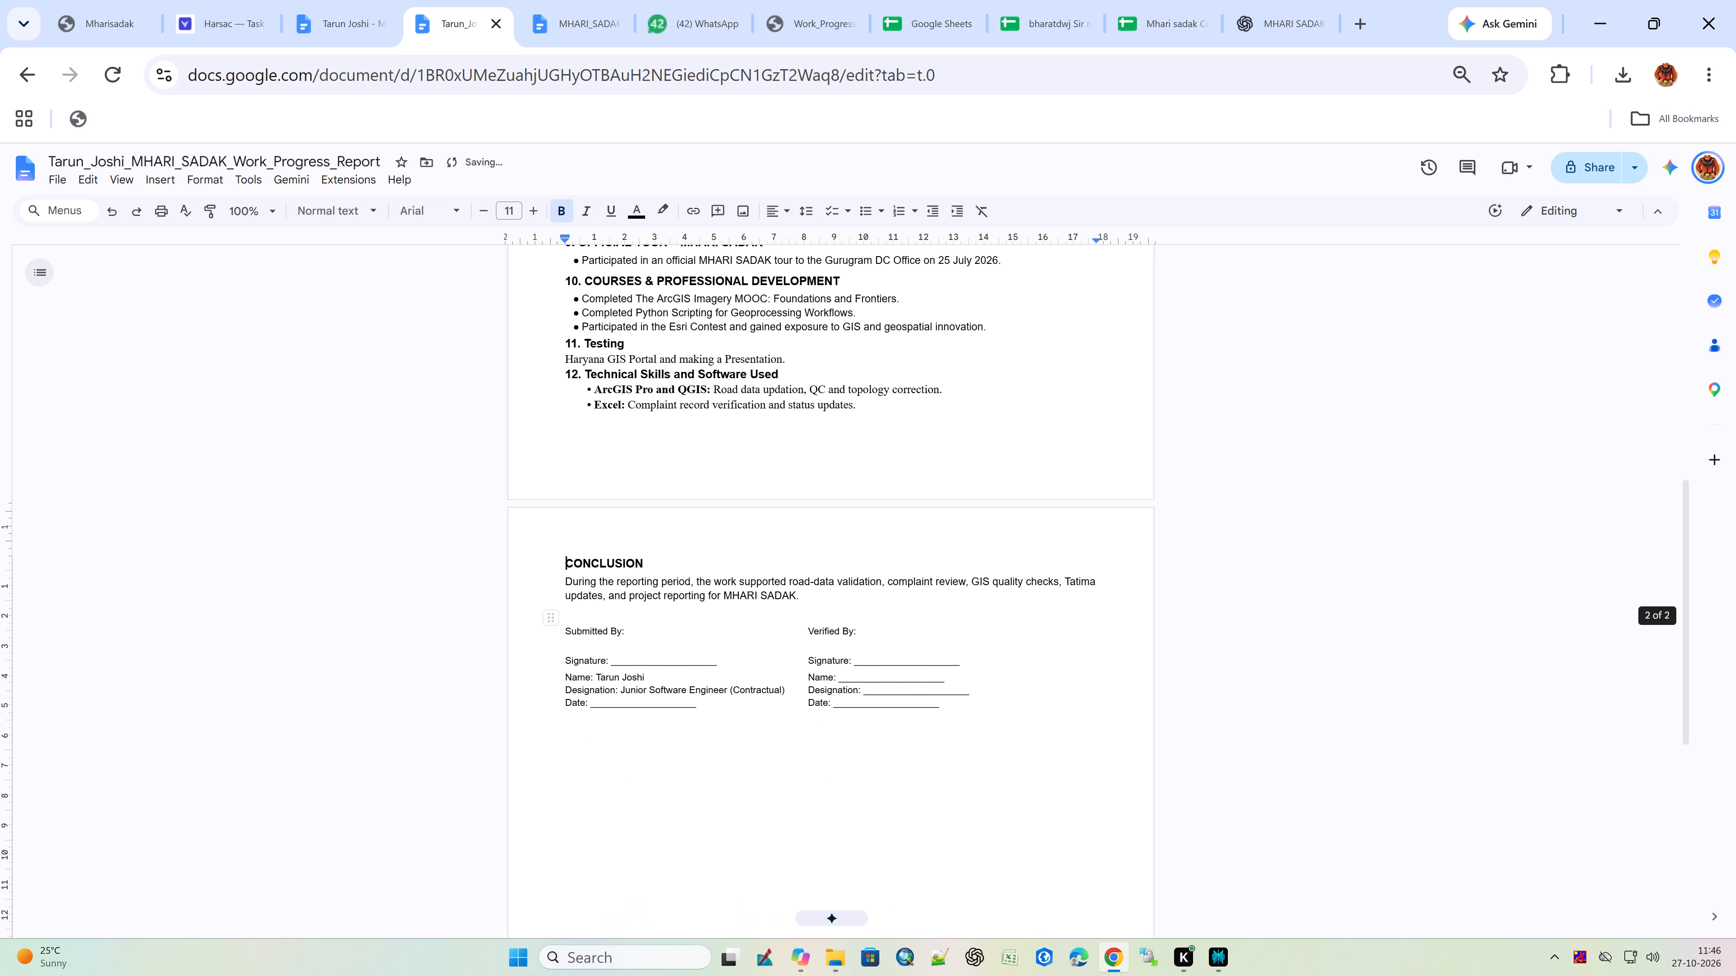
pyautogui.click(600, 613)
pyautogui.press('Return')
pyautogui.press('Return')
pyautogui.press('Return')
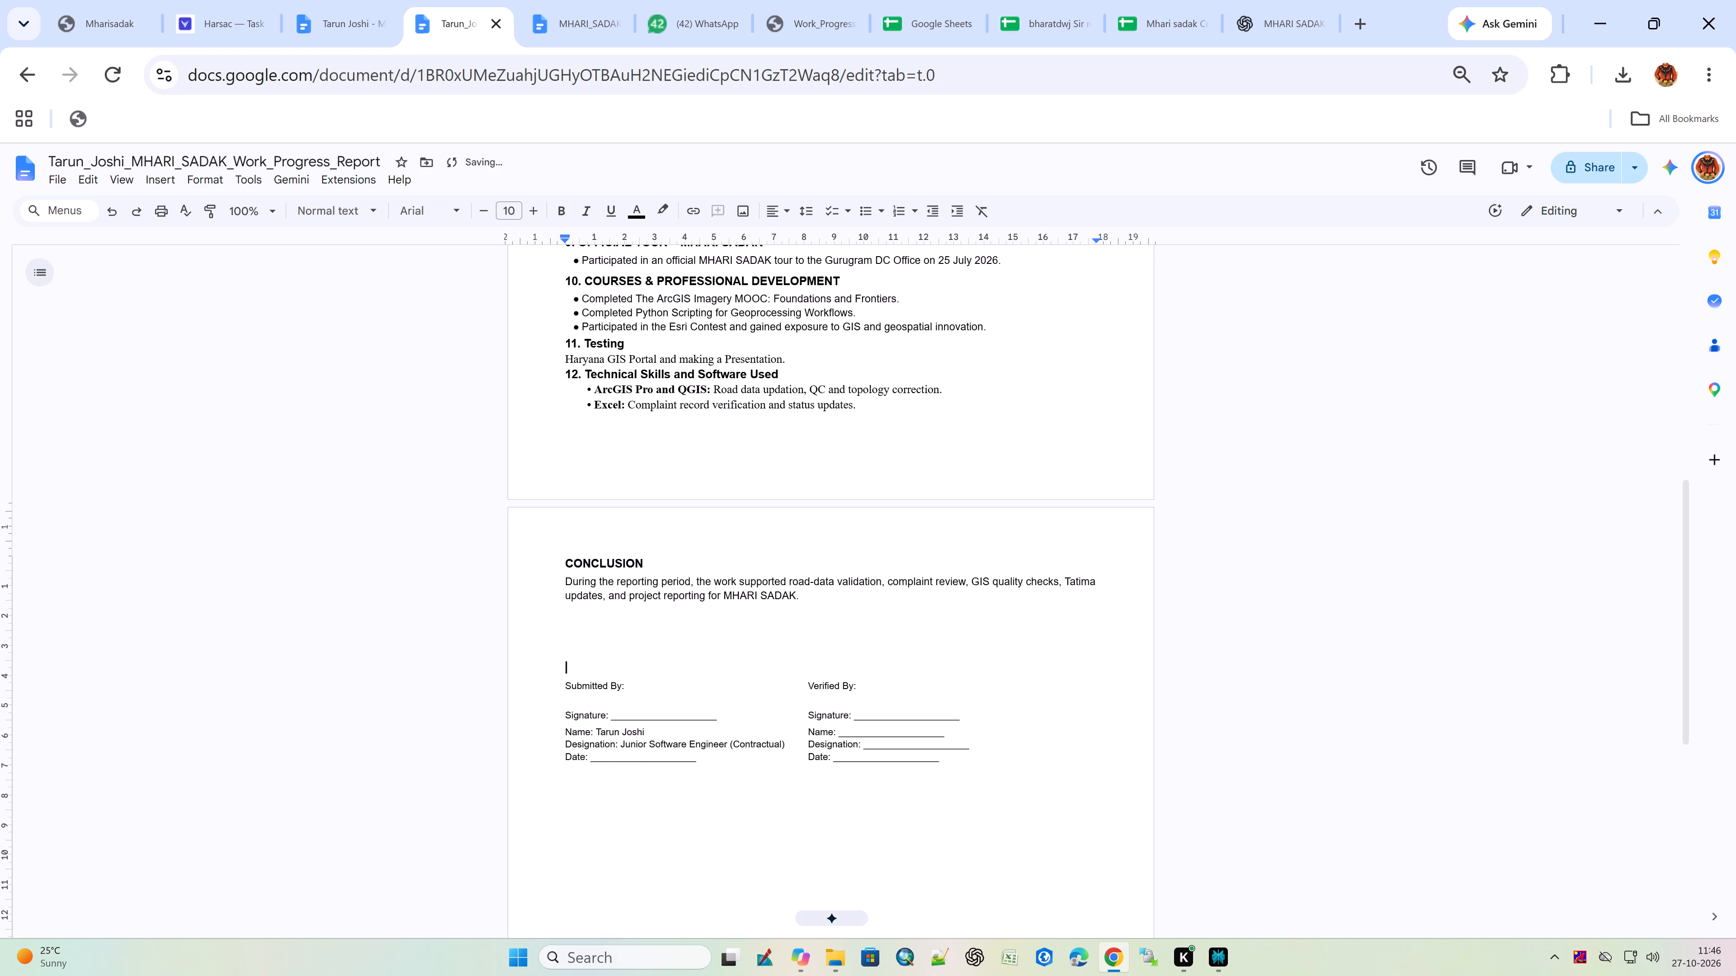
pyautogui.press('Return')
pyautogui.press('Return')
pyautogui.press('Return')
pyautogui.press('Return')
pyautogui.press('Return')
pyautogui.press('Return')
pyautogui.press('Return')
pyautogui.press('Return')
pyautogui.press('Return')
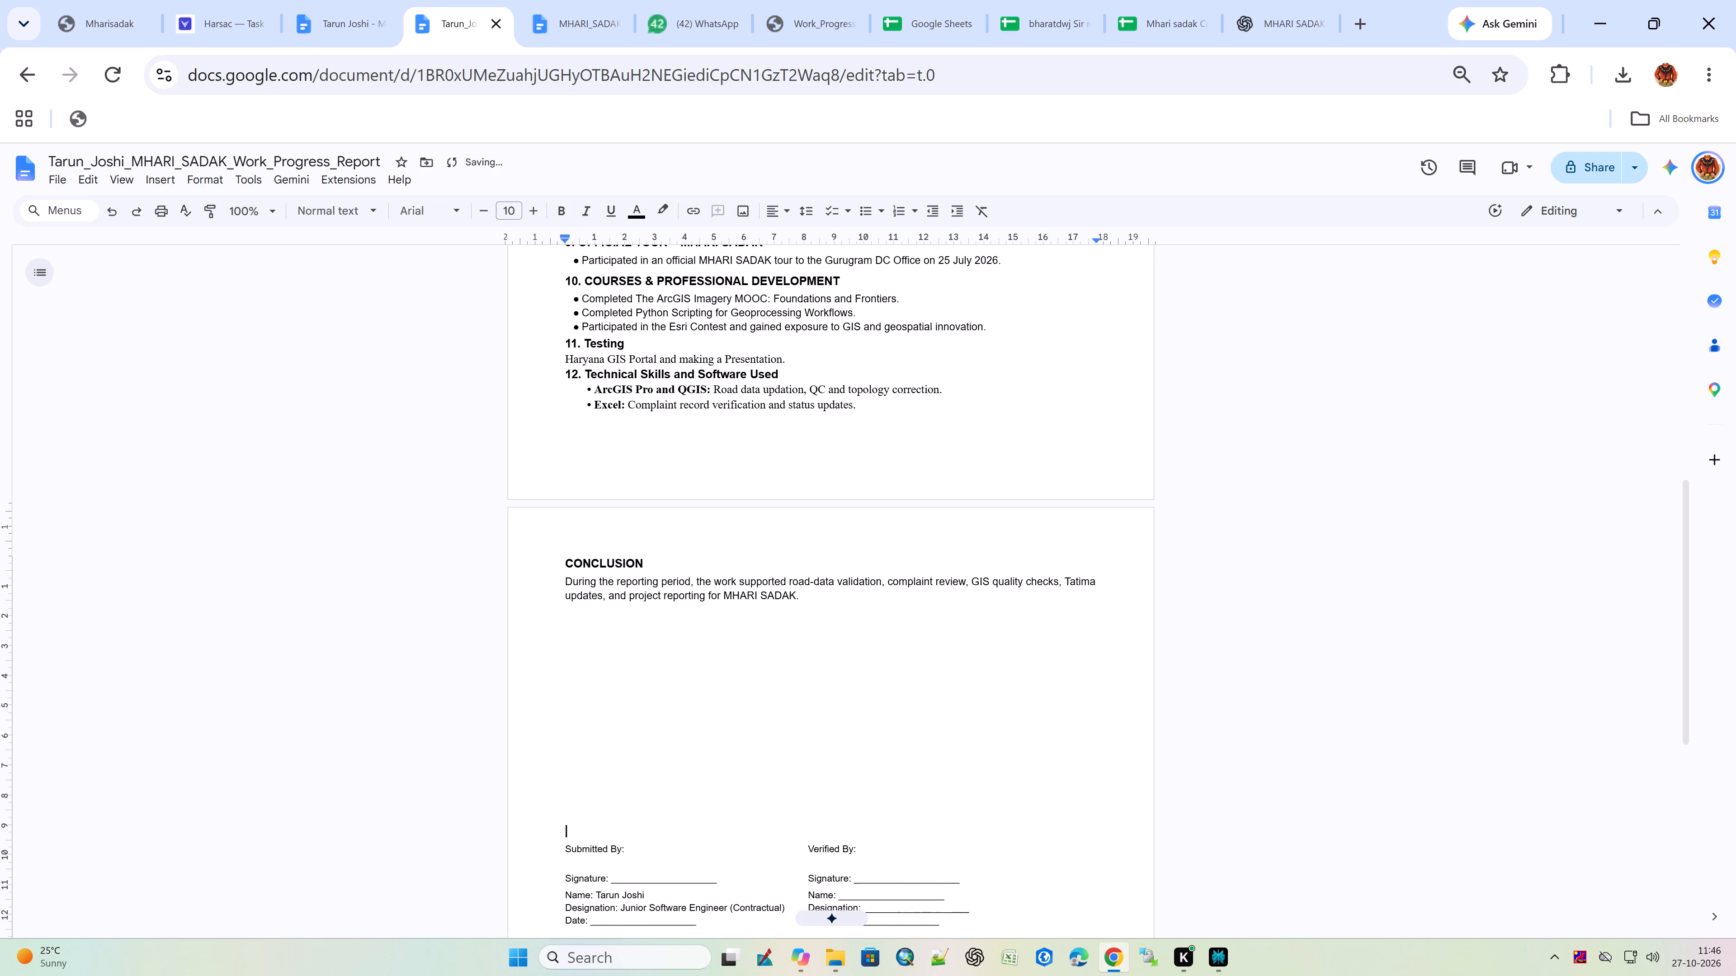
pyautogui.press('Return')
pyautogui.press('Return')
pyautogui.scroll(-5, 827, 598)
pyautogui.press('Return')
pyautogui.press('Return')
pyautogui.press('Return')
pyautogui.press('Return')
pyautogui.press('Return')
pyautogui.press('Return')
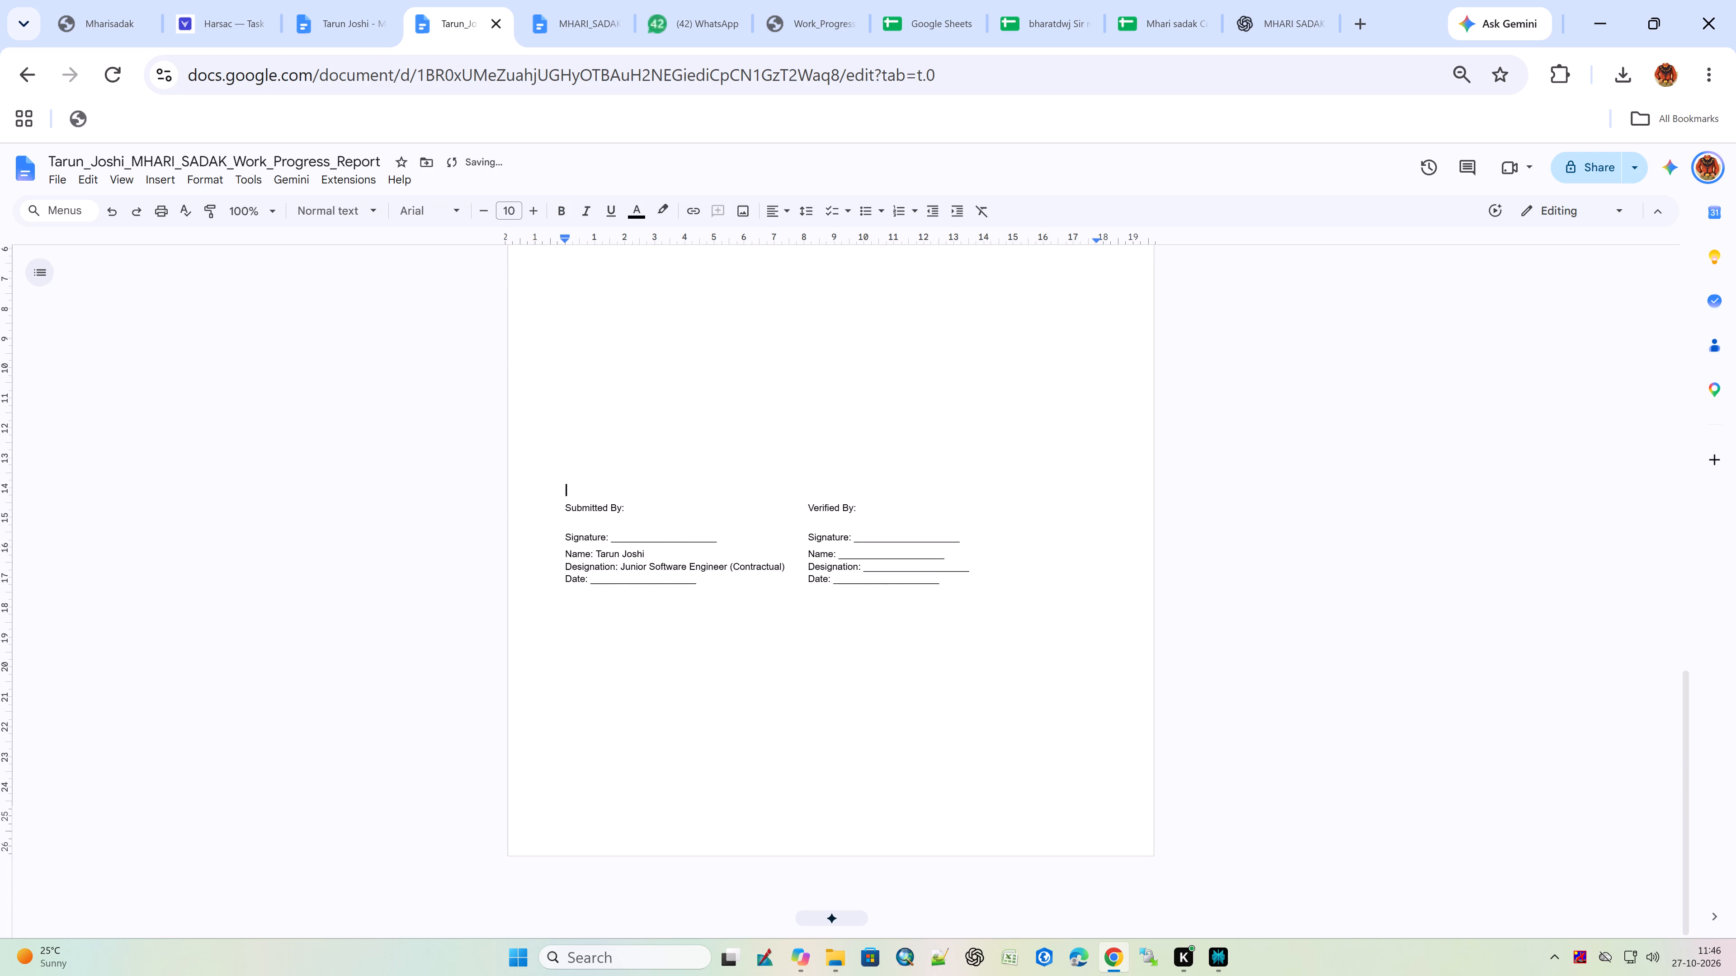
pyautogui.press('Return')
pyautogui.press('Return')
pyautogui.press('Return')
pyautogui.press('Return')
pyautogui.press('Return')
pyautogui.press('Return')
pyautogui.press('Return')
pyautogui.press('Return')
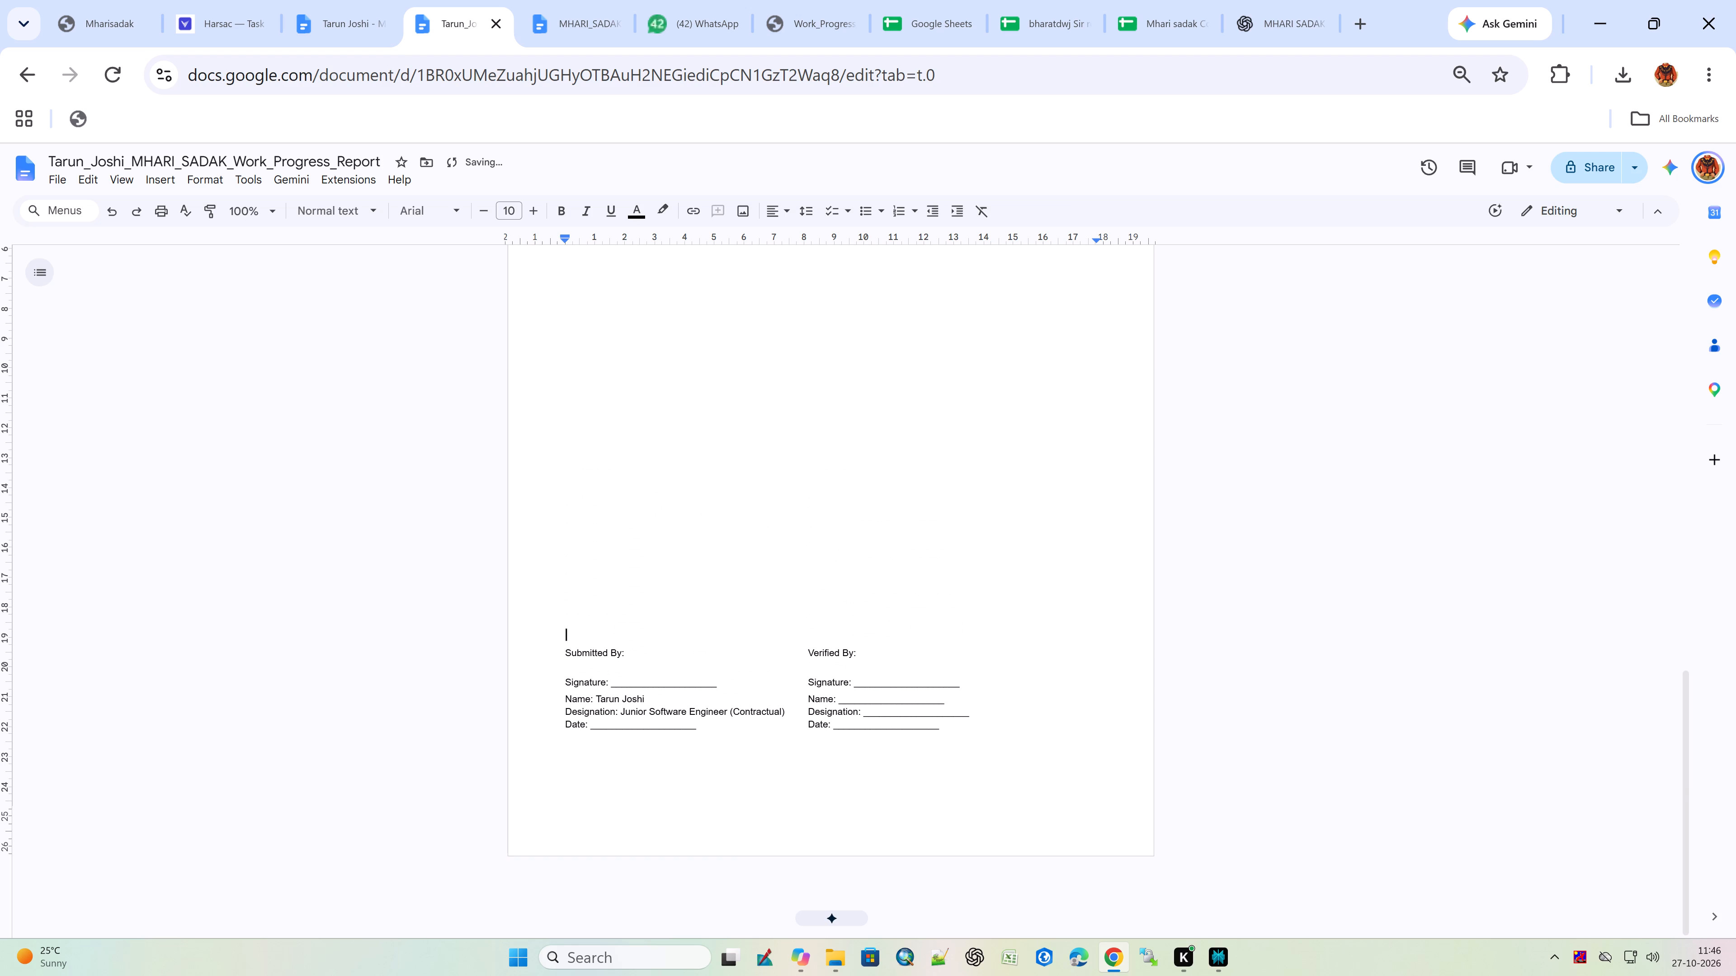
pyautogui.press('Return')
pyautogui.press('Return')
pyautogui.press('Return')
pyautogui.press('Return')
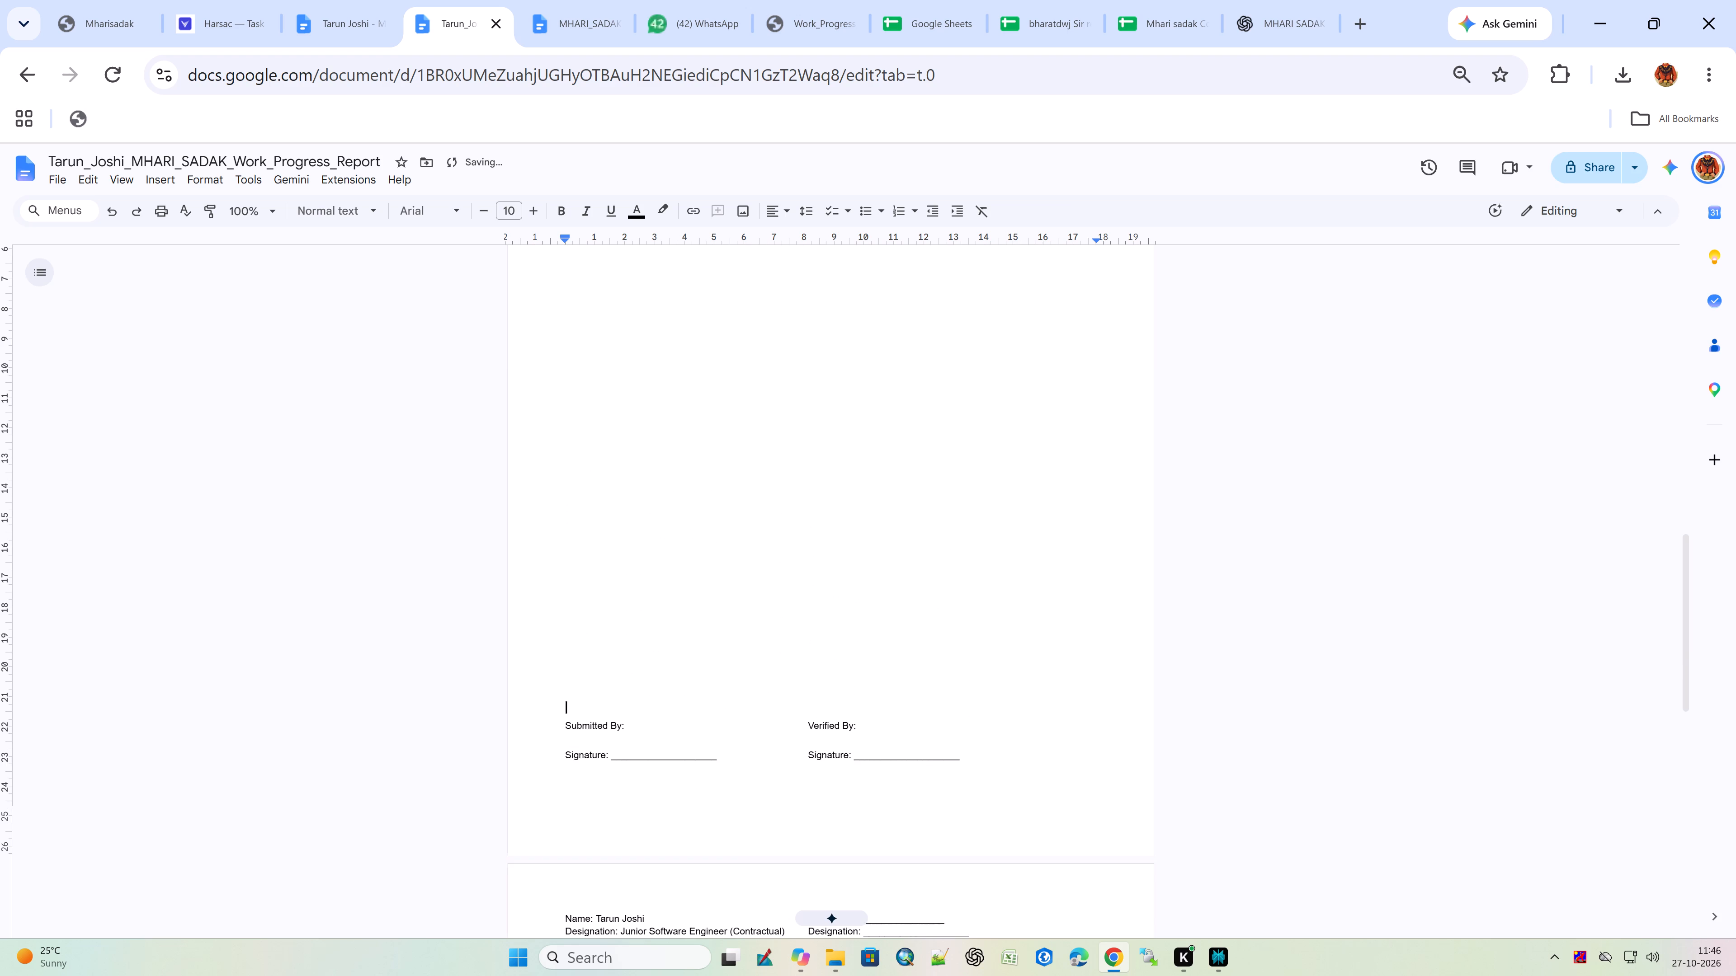
pyautogui.press('BackSpace')
# Change the font of the entire document to Times New Roman.
pyautogui.scroll(6, 850, 651)
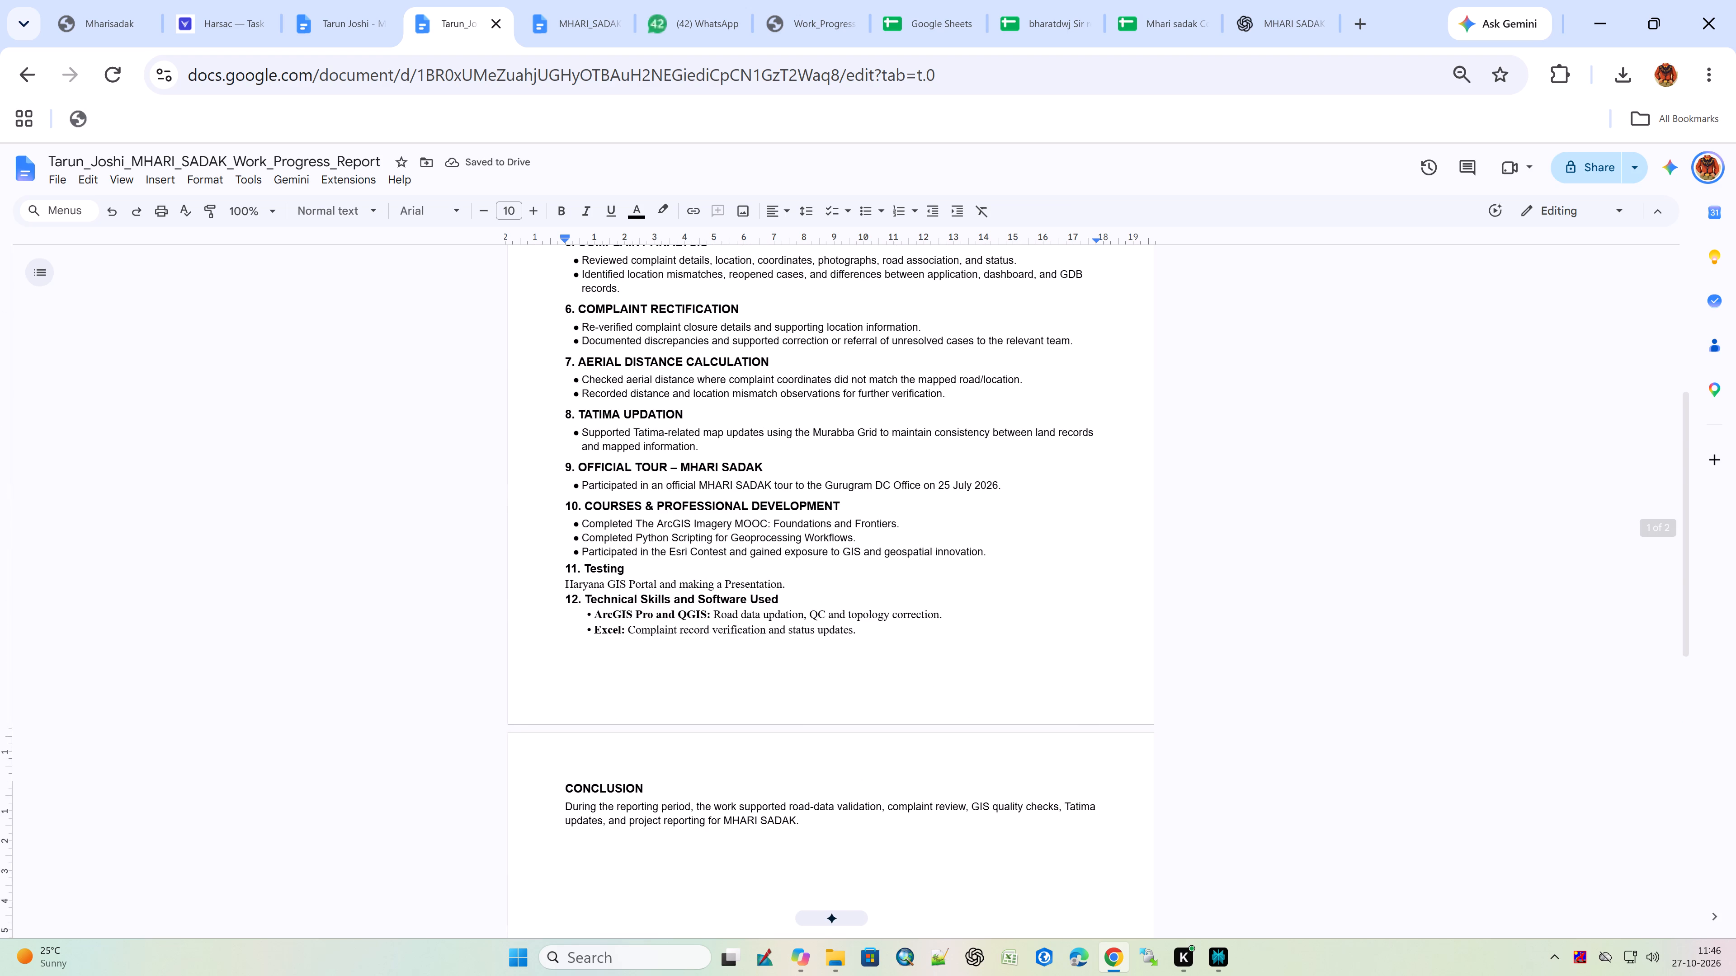
pyautogui.scroll(4, 570, 621)
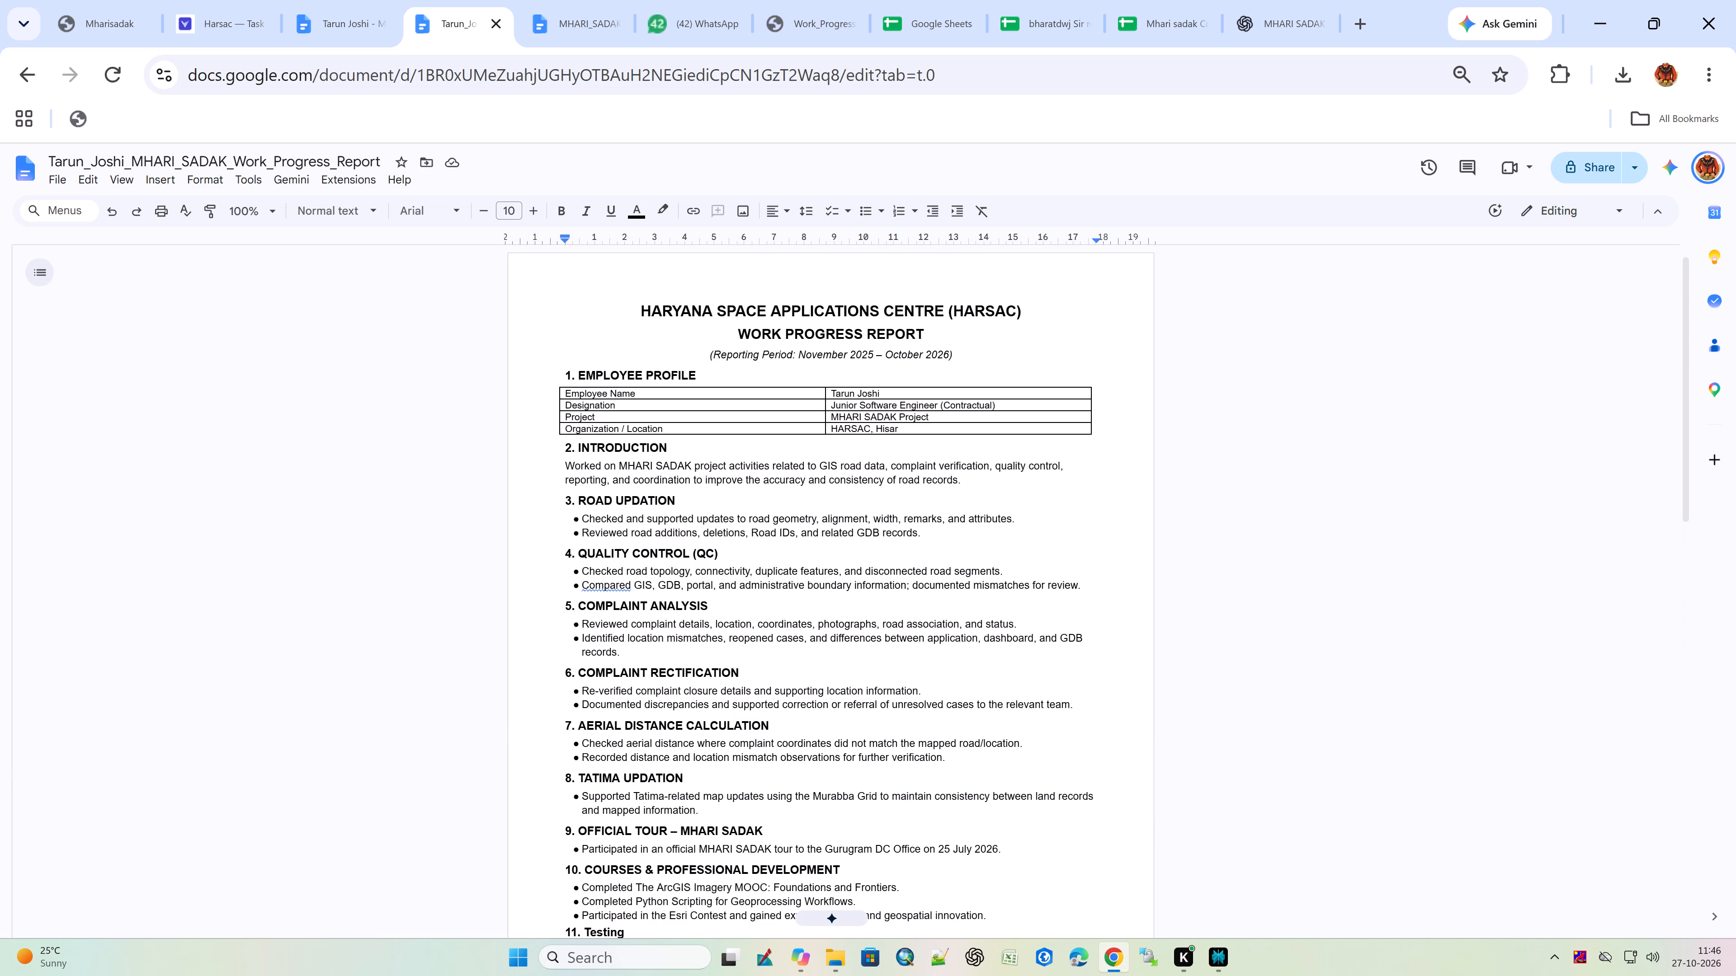
pyautogui.hotkey('ctrl', 'a')
pyautogui.click(330, 212)
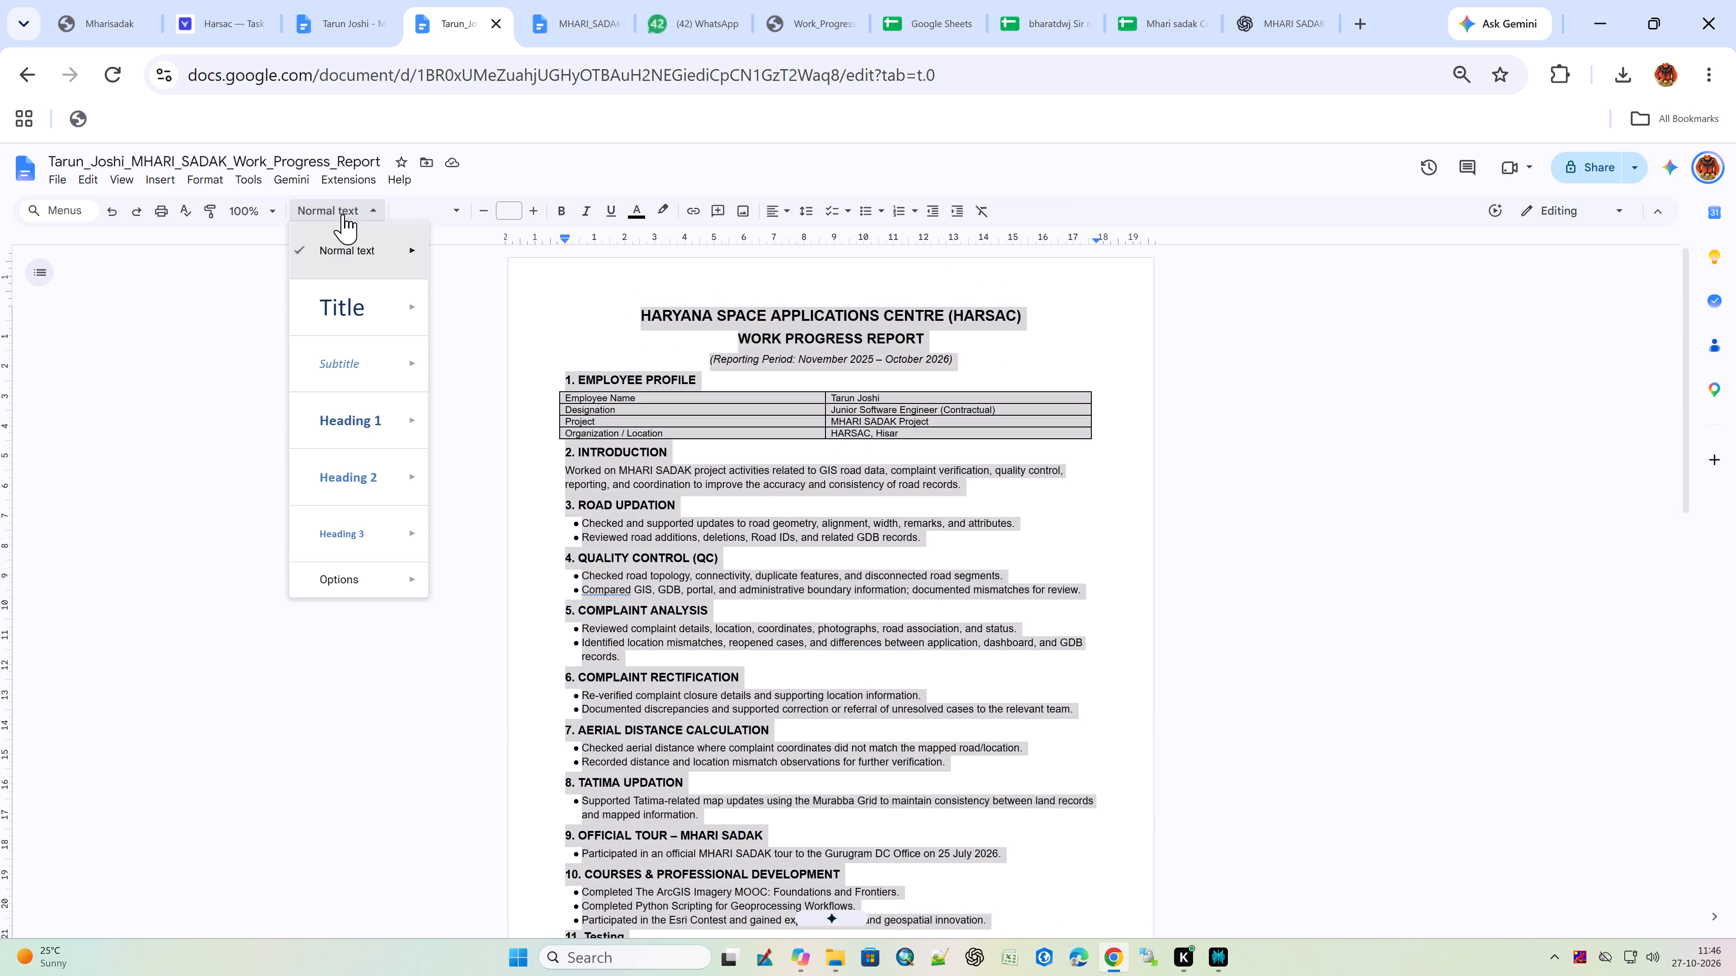
pyautogui.click(431, 206)
pyautogui.click(462, 300)
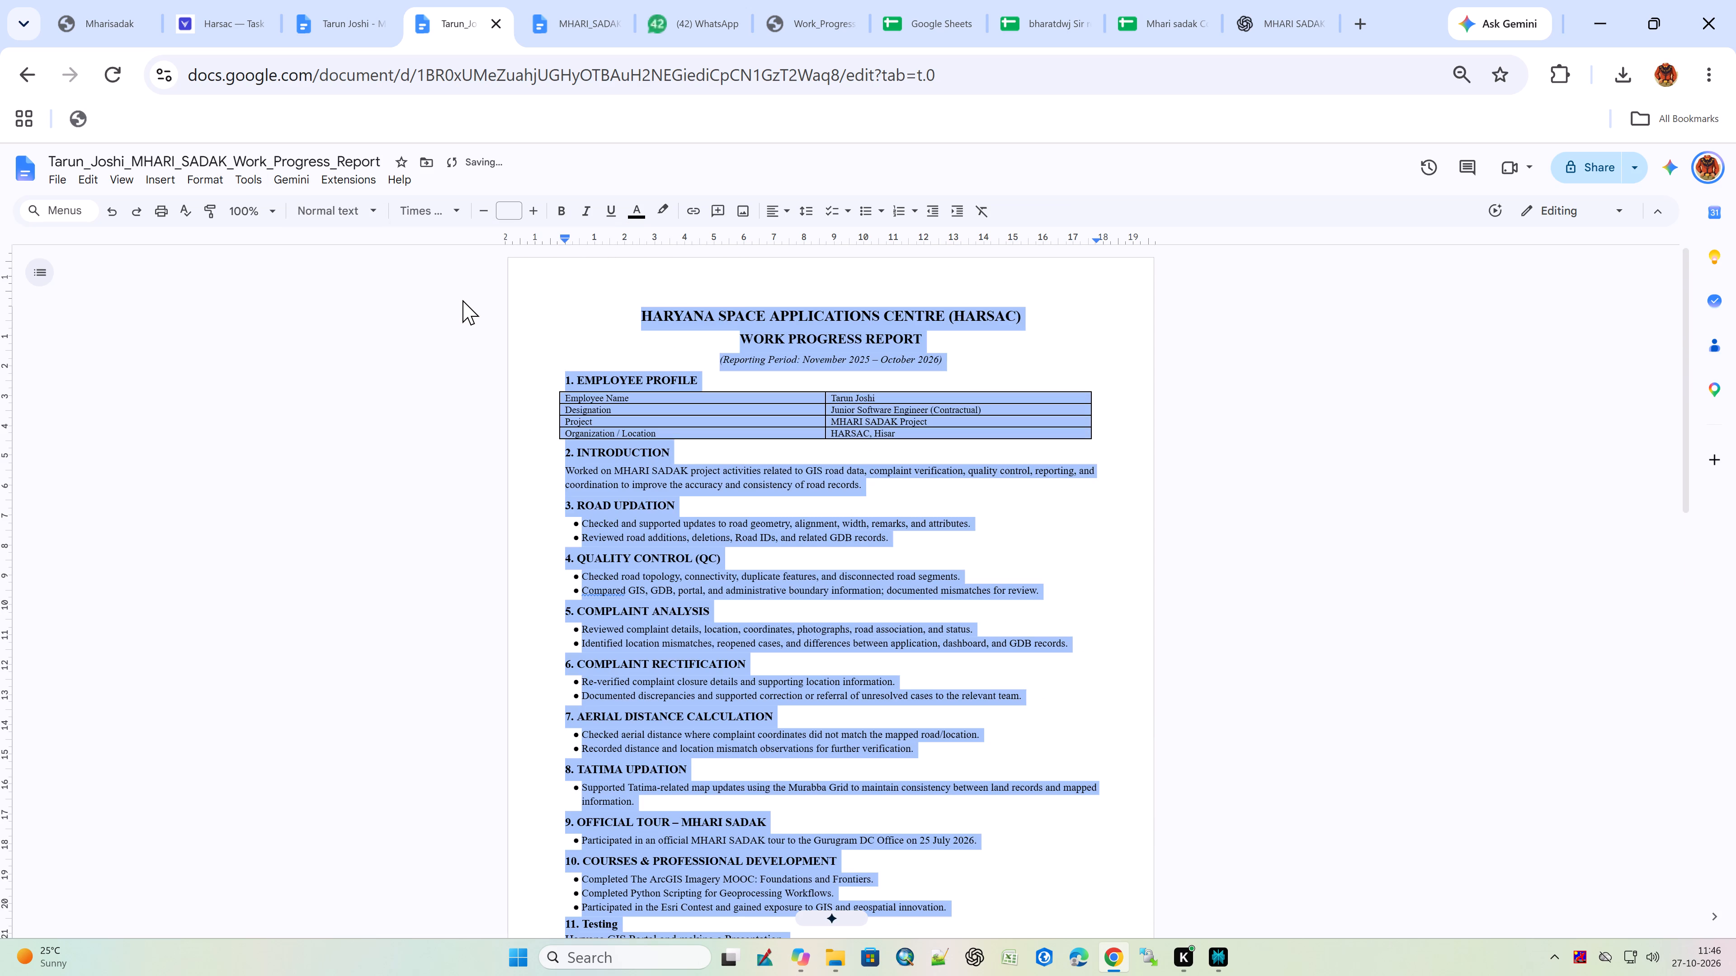
# Open the font size choices for the entire selected document.
pyautogui.click(511, 217)
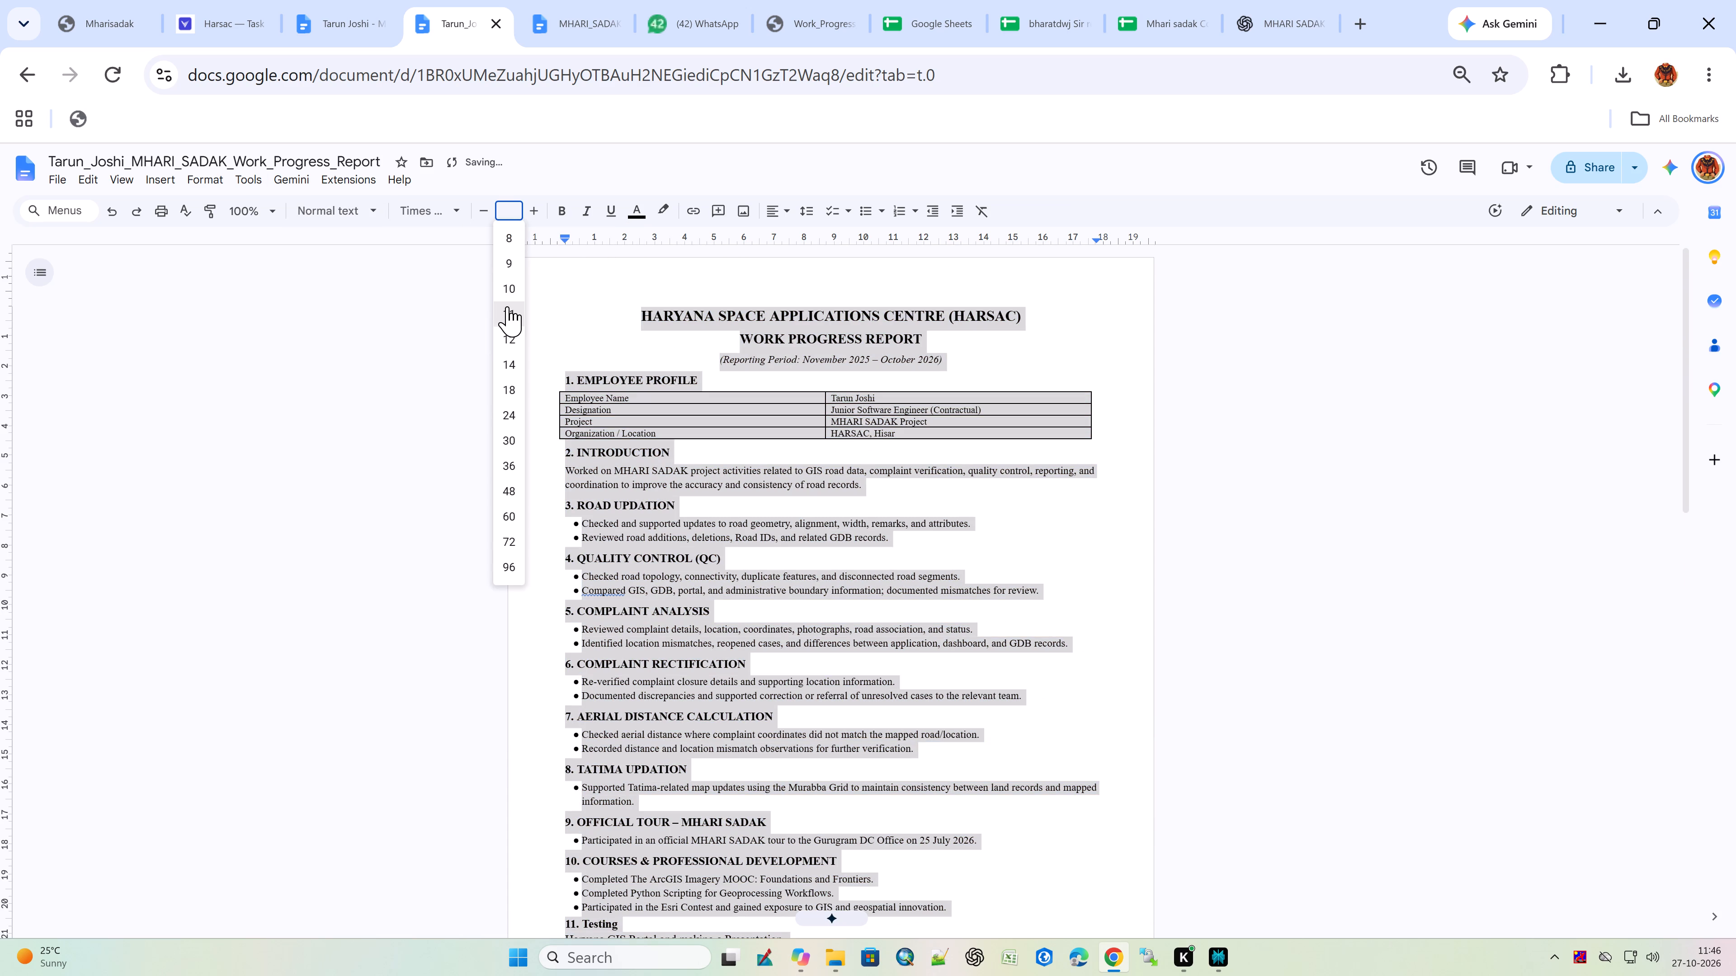
# Set the font size of the entire document to 11.
pyautogui.click(511, 306)
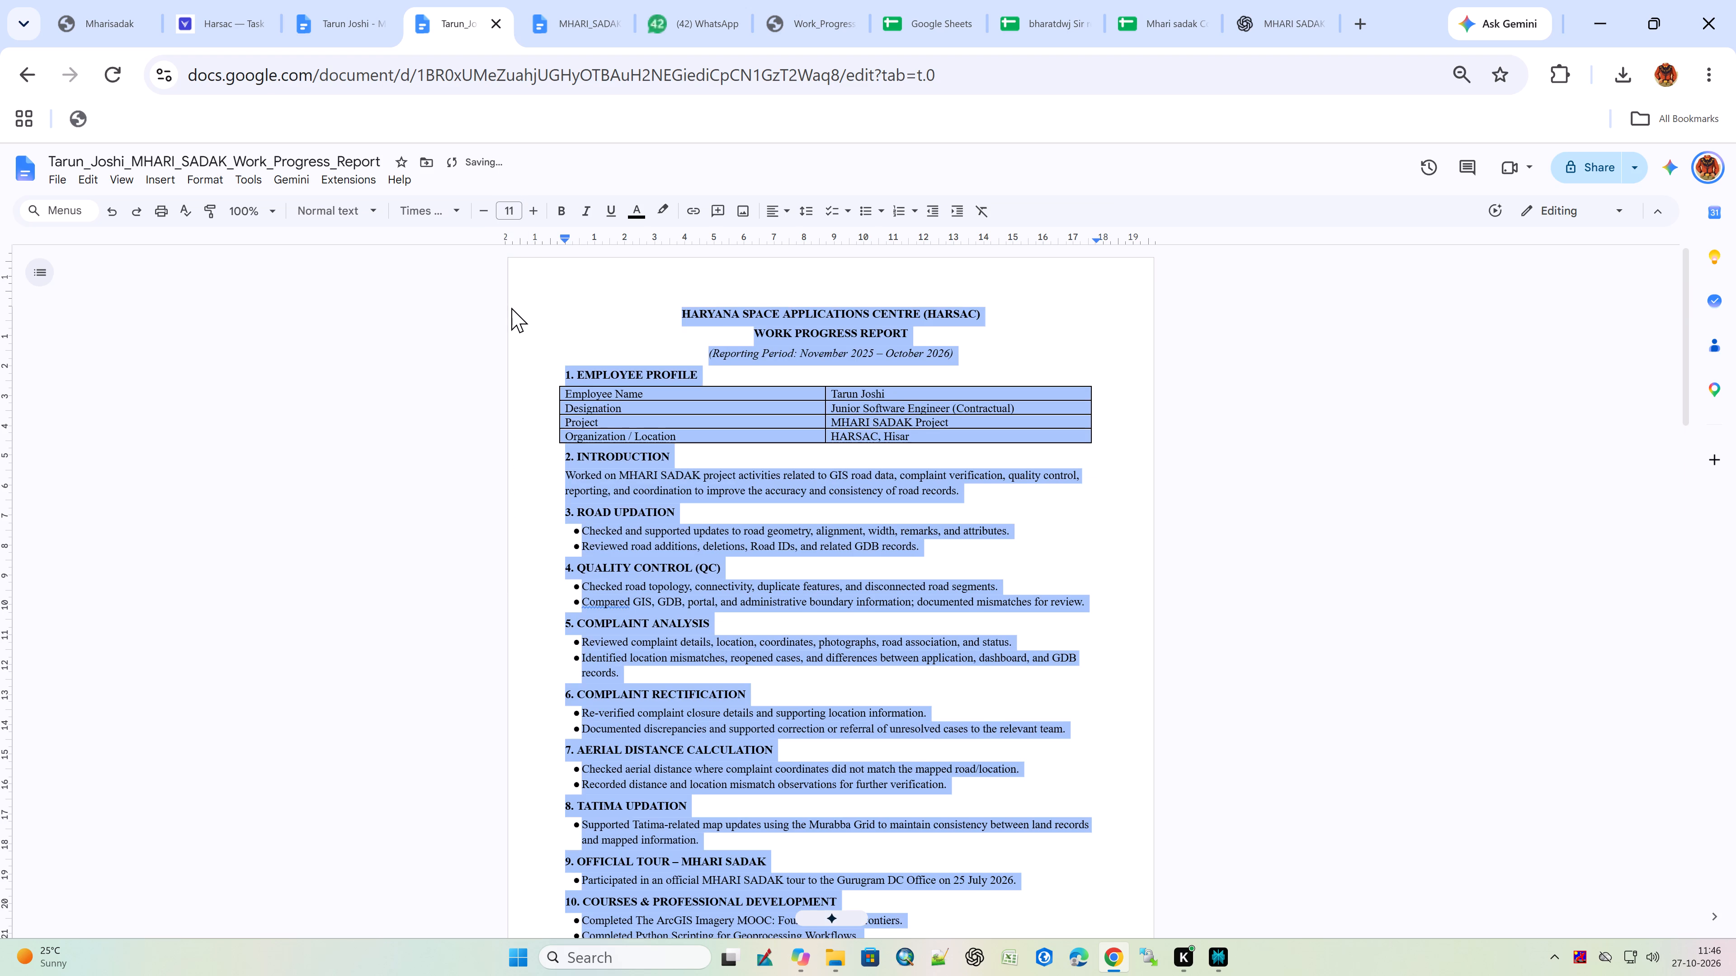
# Delete the large run of blank lines below the conclusion paragraph to pull the split signature block back onto page two.
pyautogui.scroll(-11, 648, 562)
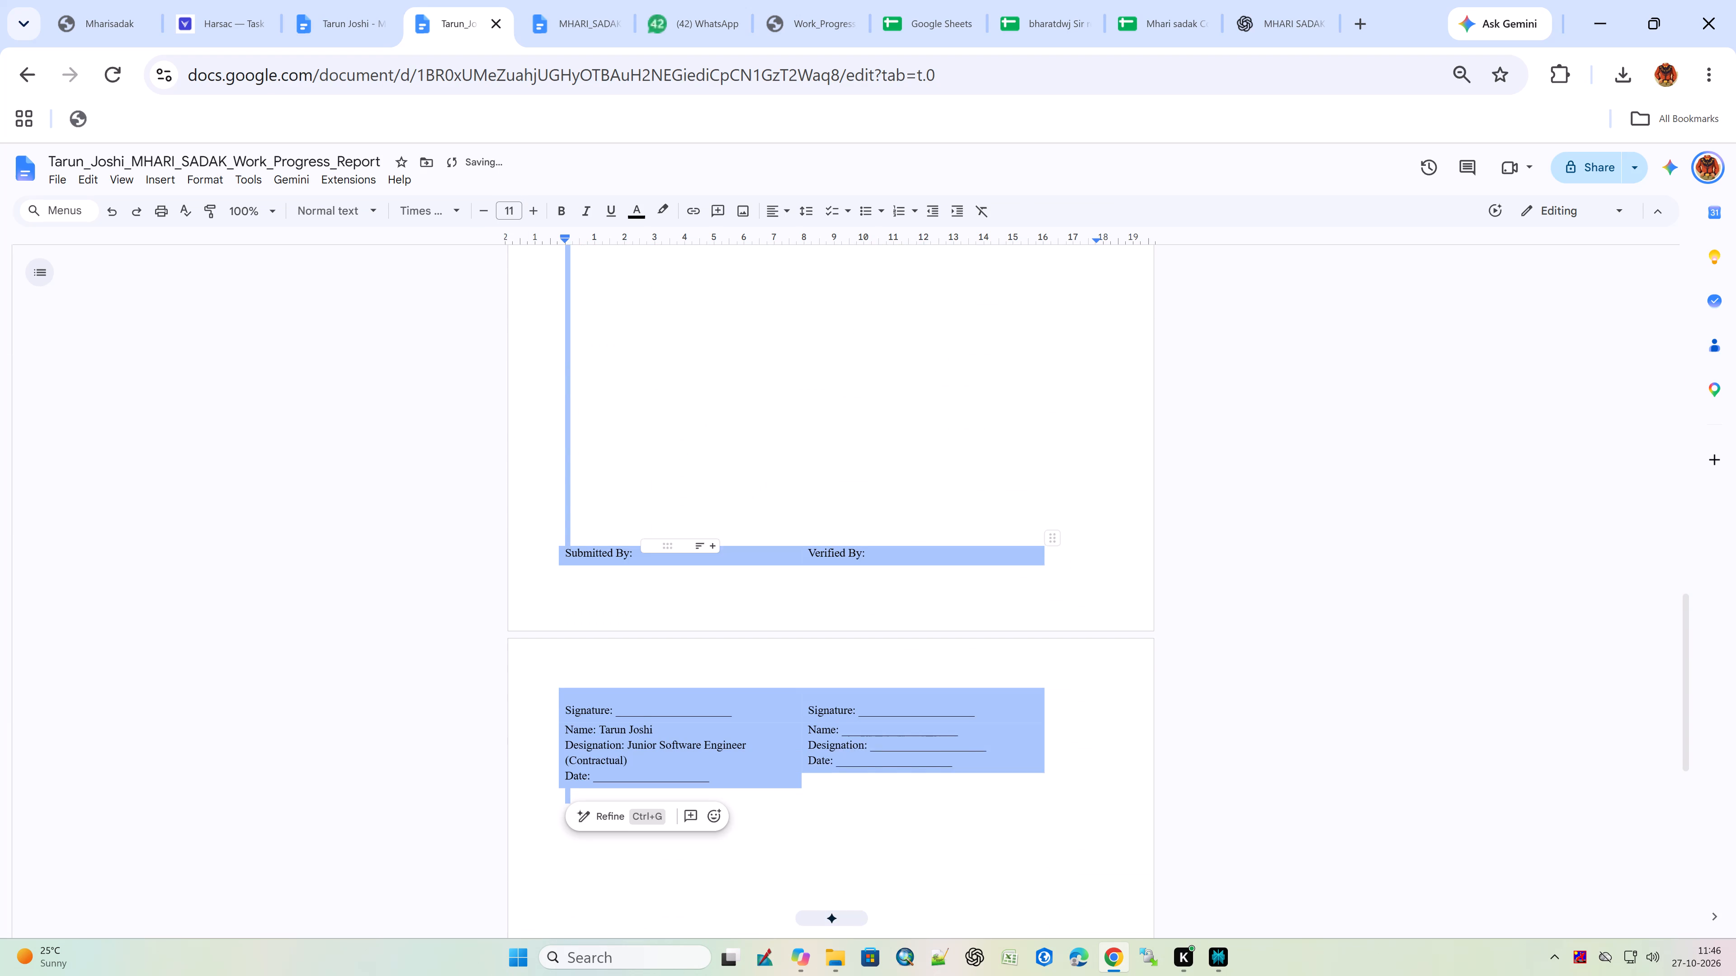
pyautogui.scroll(5, 648, 562)
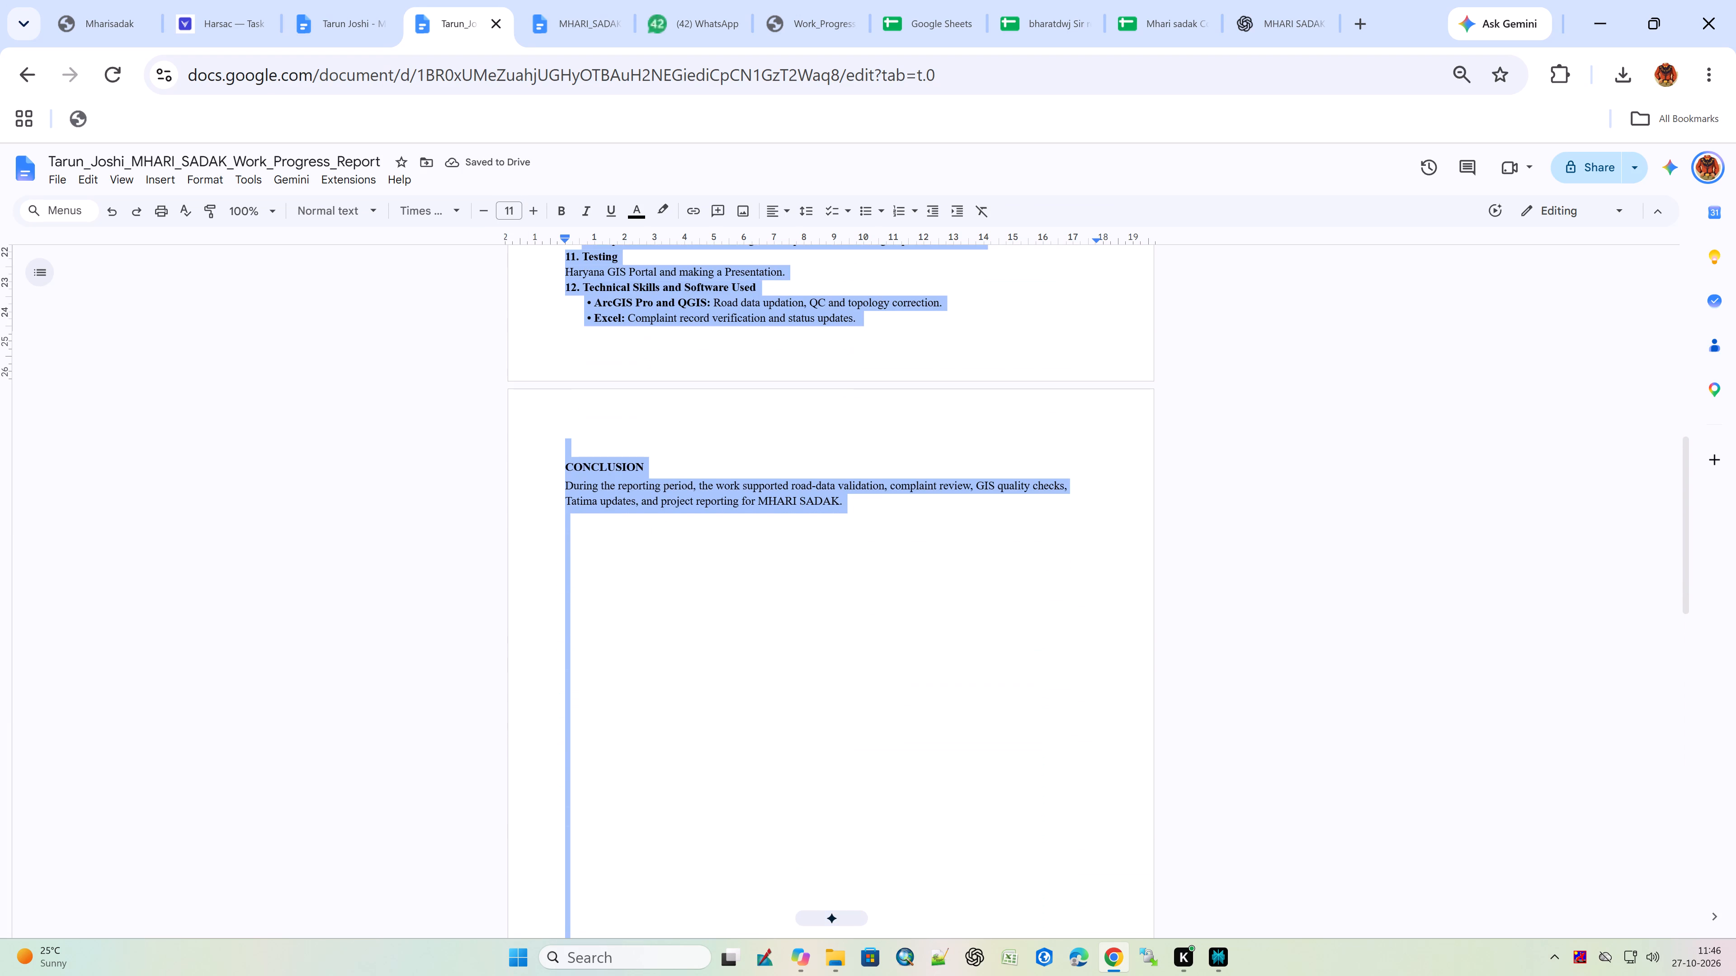
pyautogui.click(658, 617)
pyautogui.moveTo(651, 601); pyautogui.dragTo(728, 915)
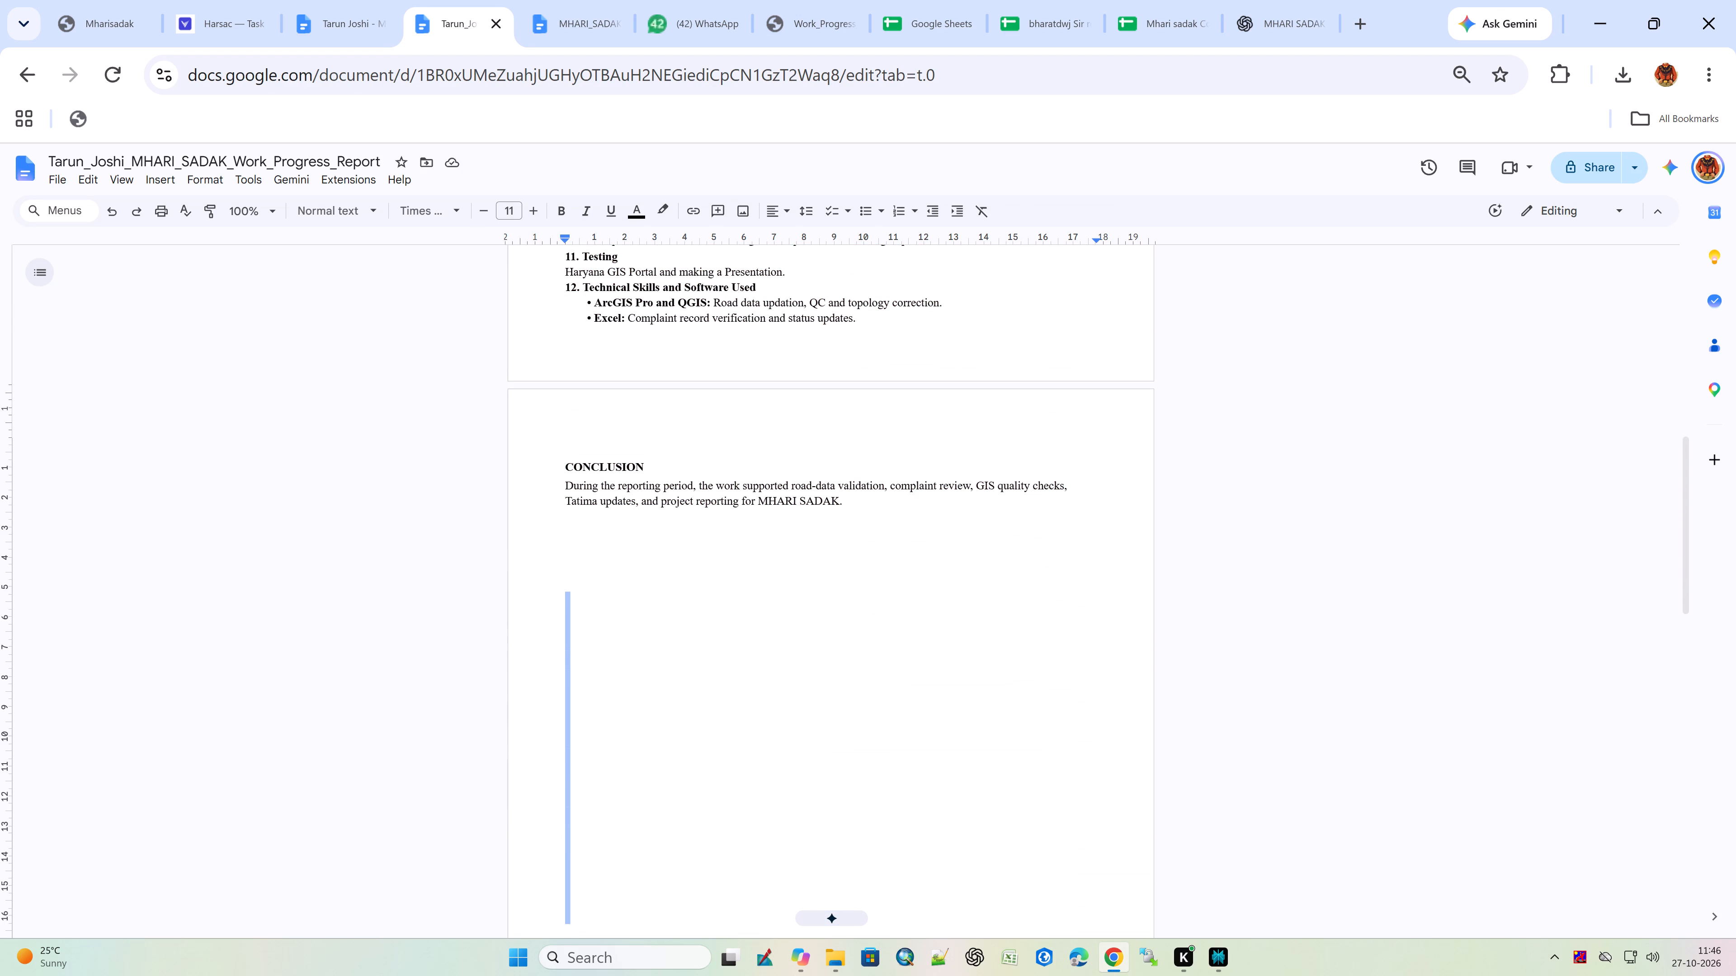
pyautogui.press('BackSpace')
# Insert ten blank lines above the Submitted By / Verified By block to shift it towards the bottom of page two.
pyautogui.scroll(-4, 691, 774)
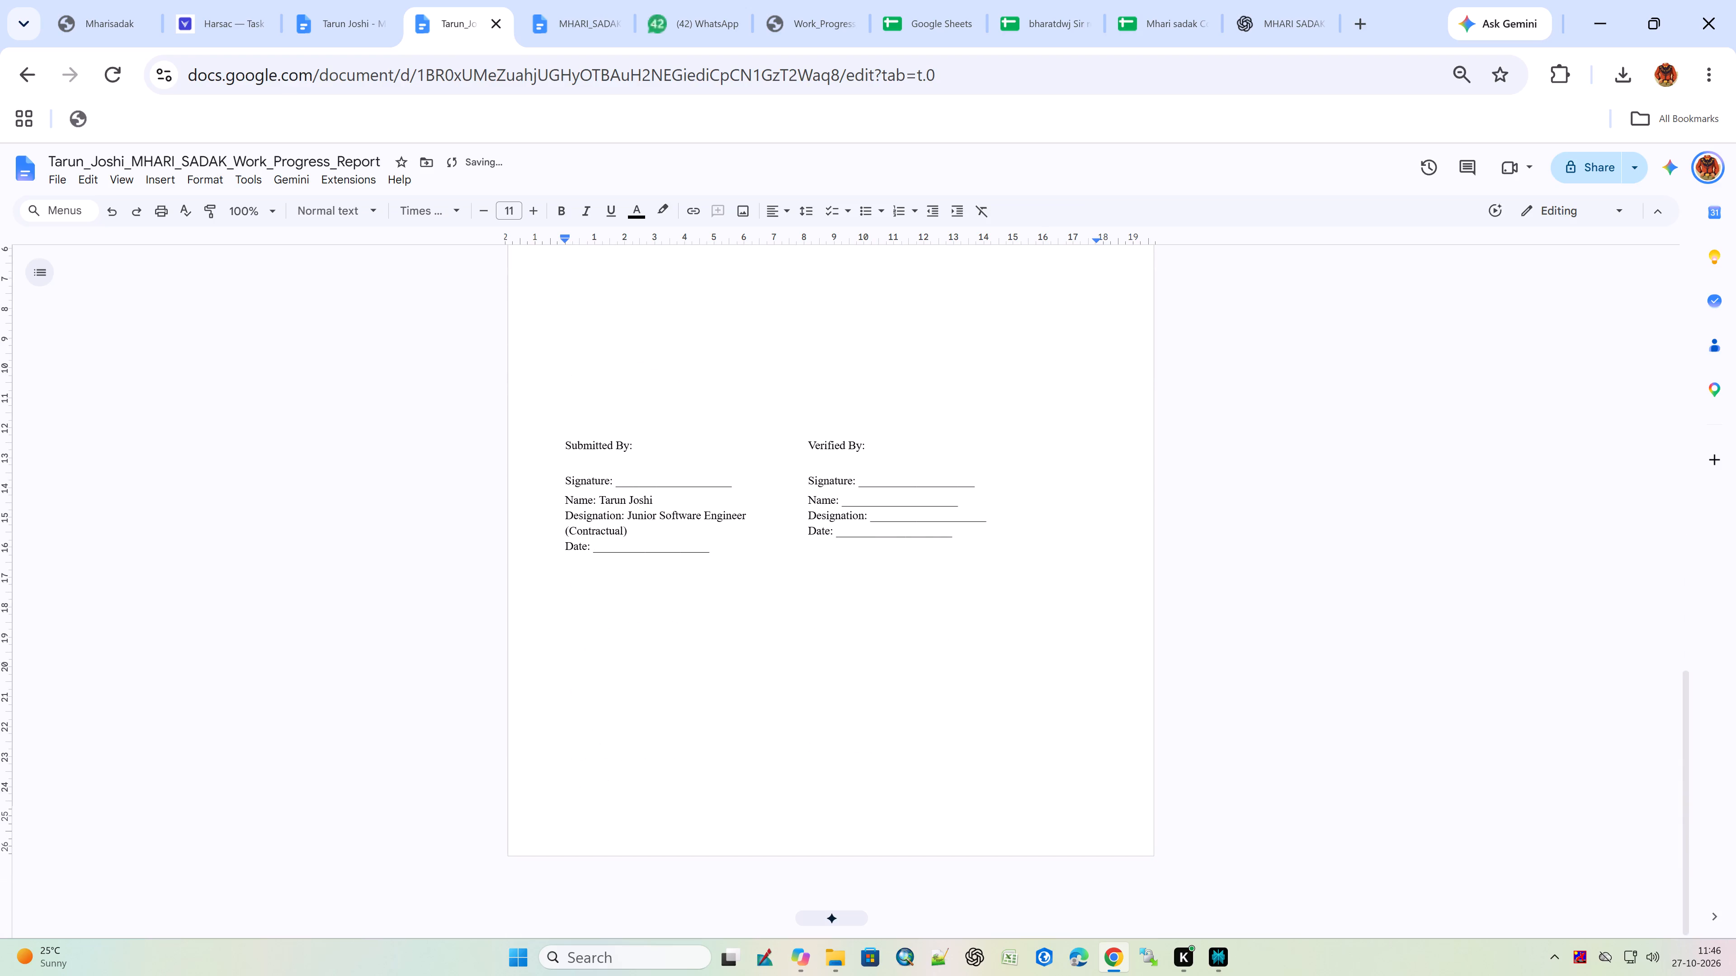
pyautogui.press('Return')
pyautogui.press('Return')
pyautogui.press('Return')
pyautogui.press('Return')
pyautogui.press('Return')
pyautogui.press('Return')
pyautogui.press('Return')
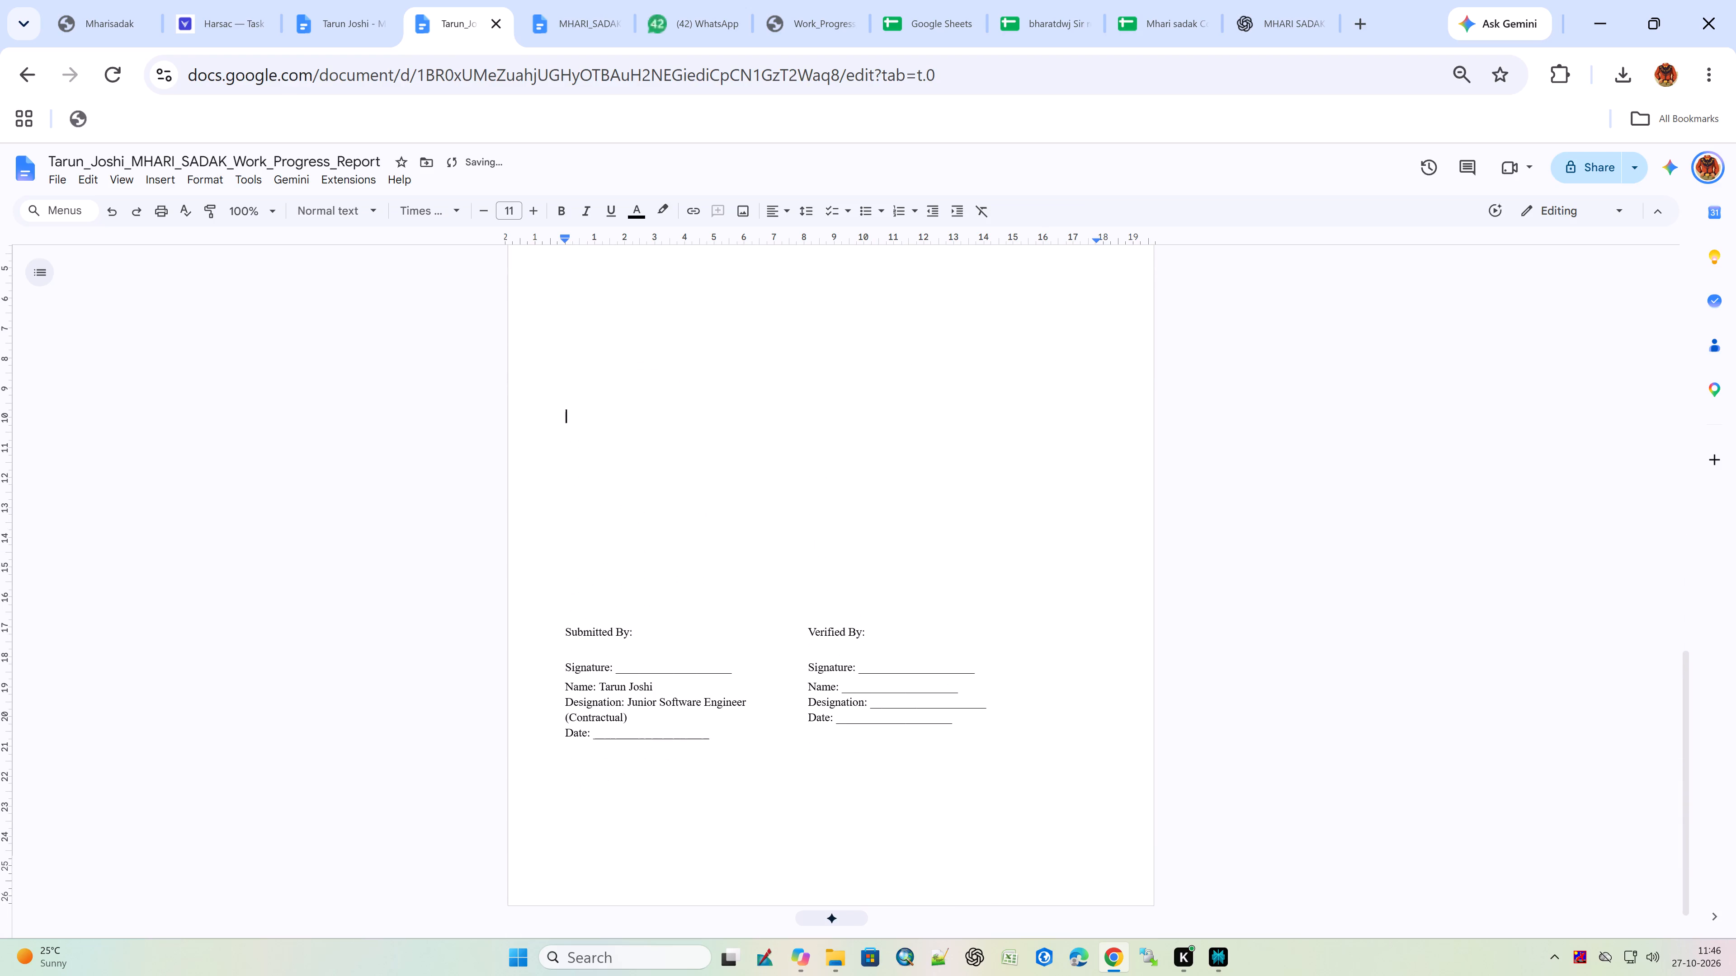
pyautogui.press('Return')
pyautogui.press('Return')
pyautogui.press('Return')
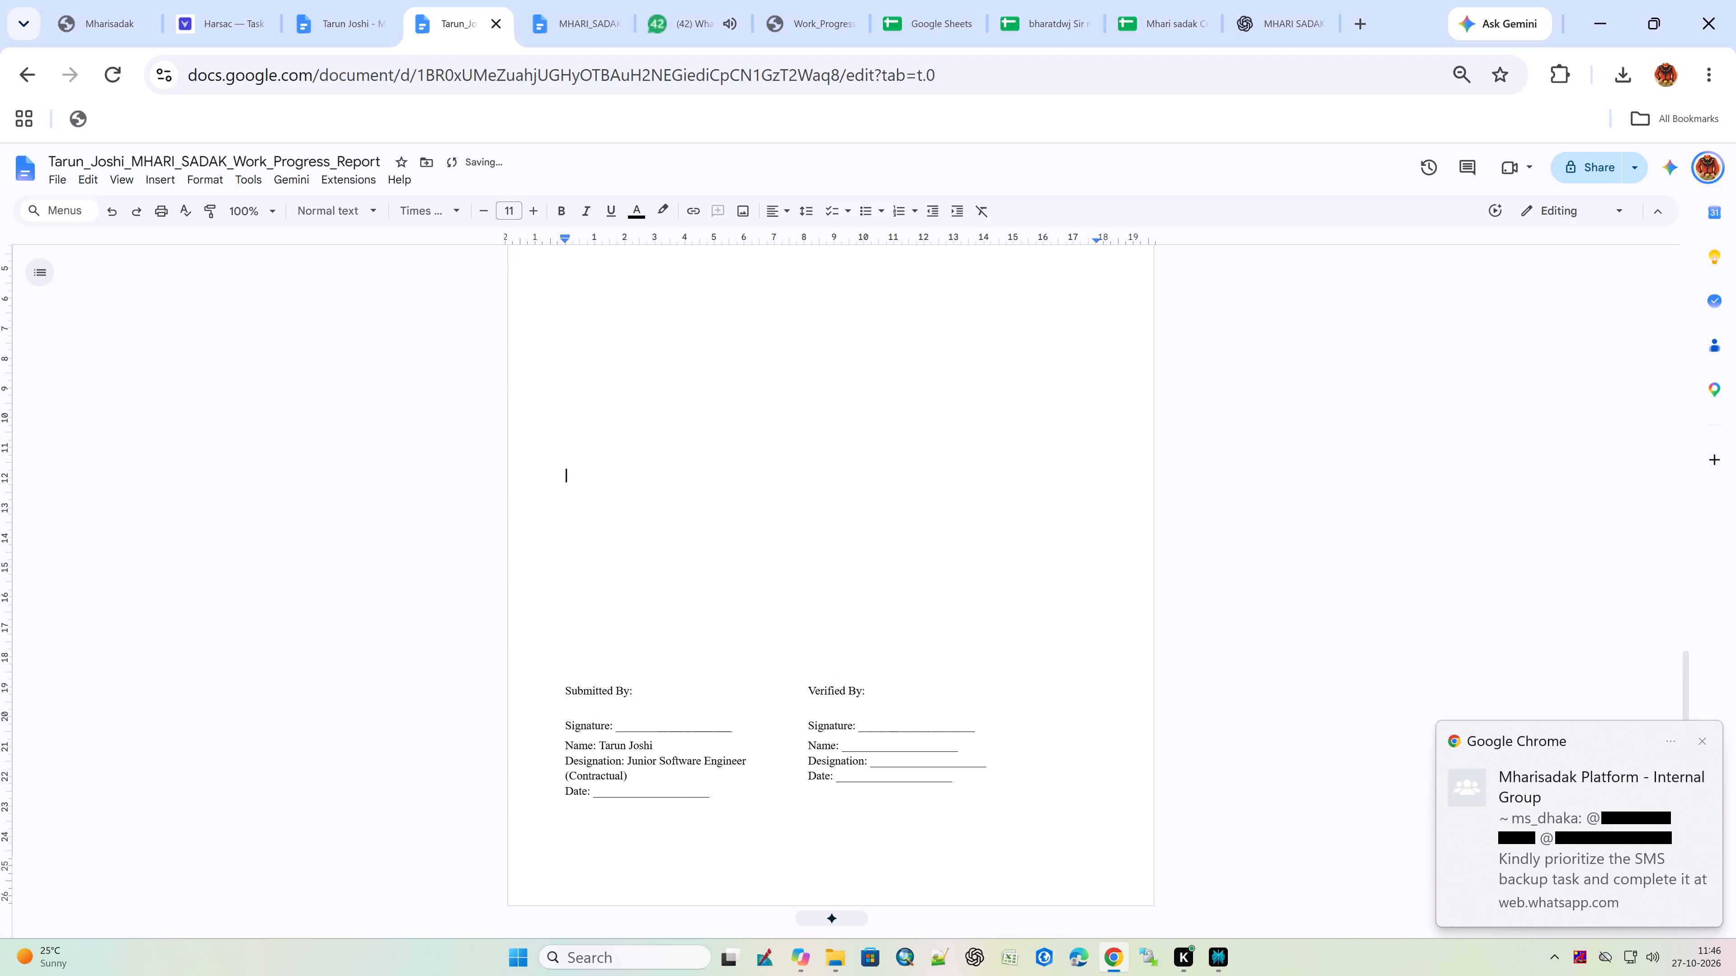
# Remove "(Contractual)" from the designation under Submitted By.
pyautogui.moveTo(651, 776); pyautogui.dragTo(546, 776)
pyautogui.press('BackSpace')
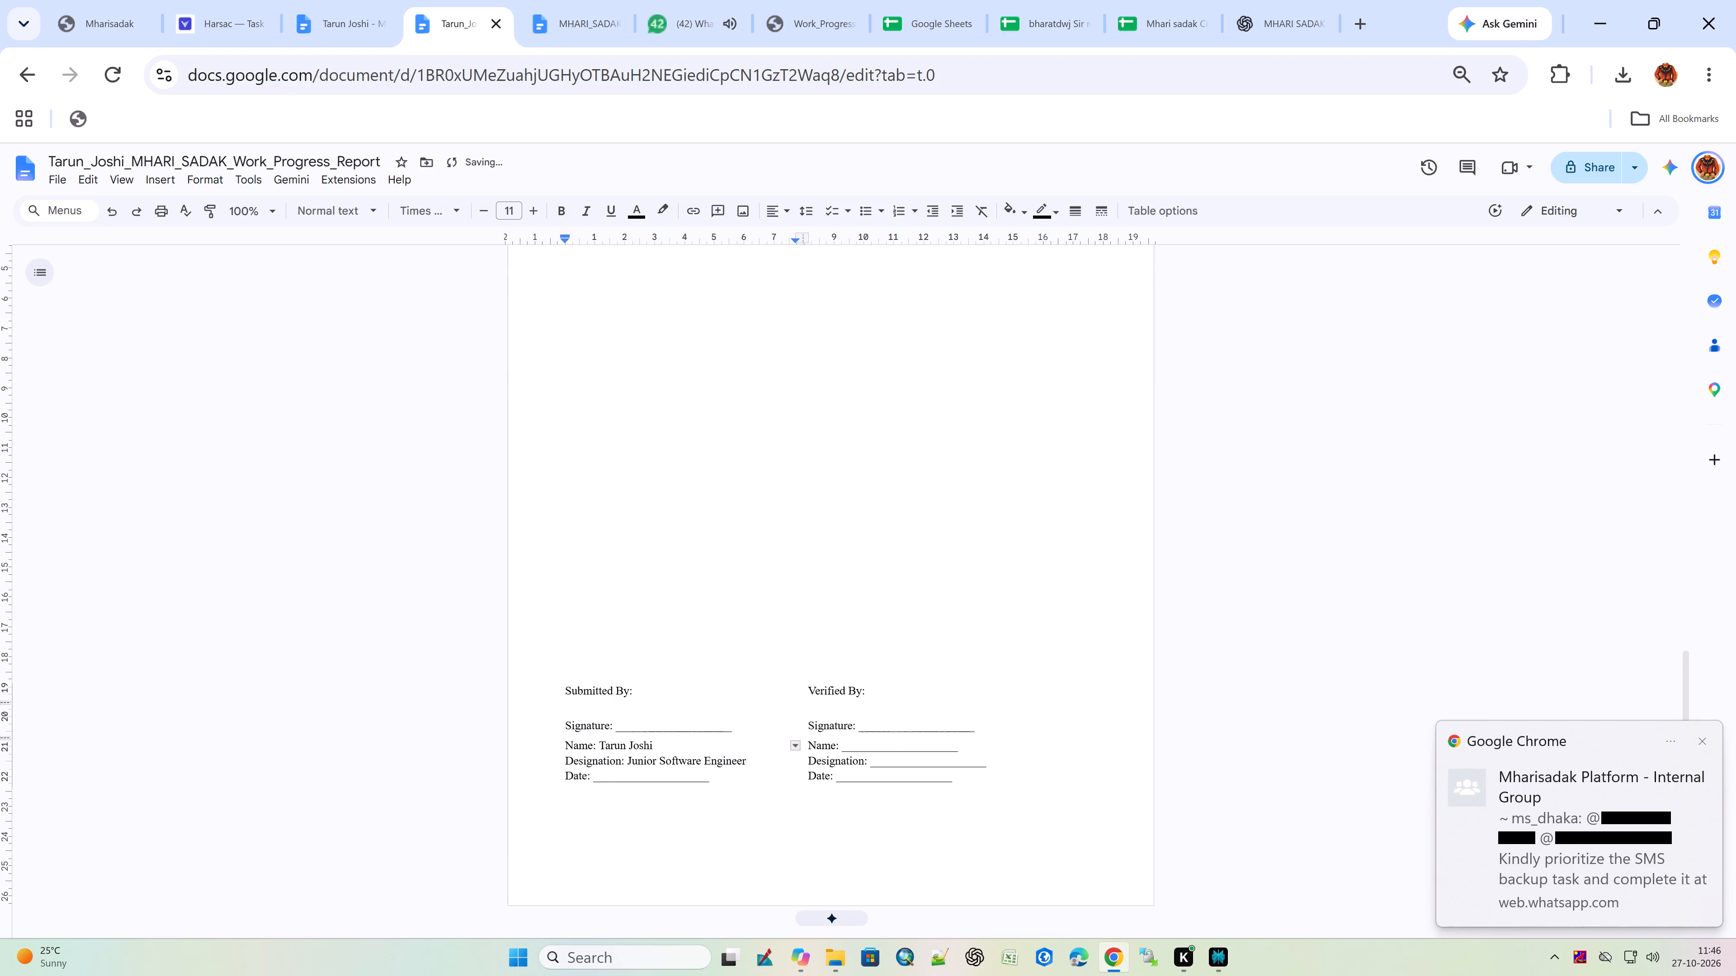
# Add two more blank lines above the signature block to lower it further on page two.
pyautogui.click(606, 608)
pyautogui.press('Return')
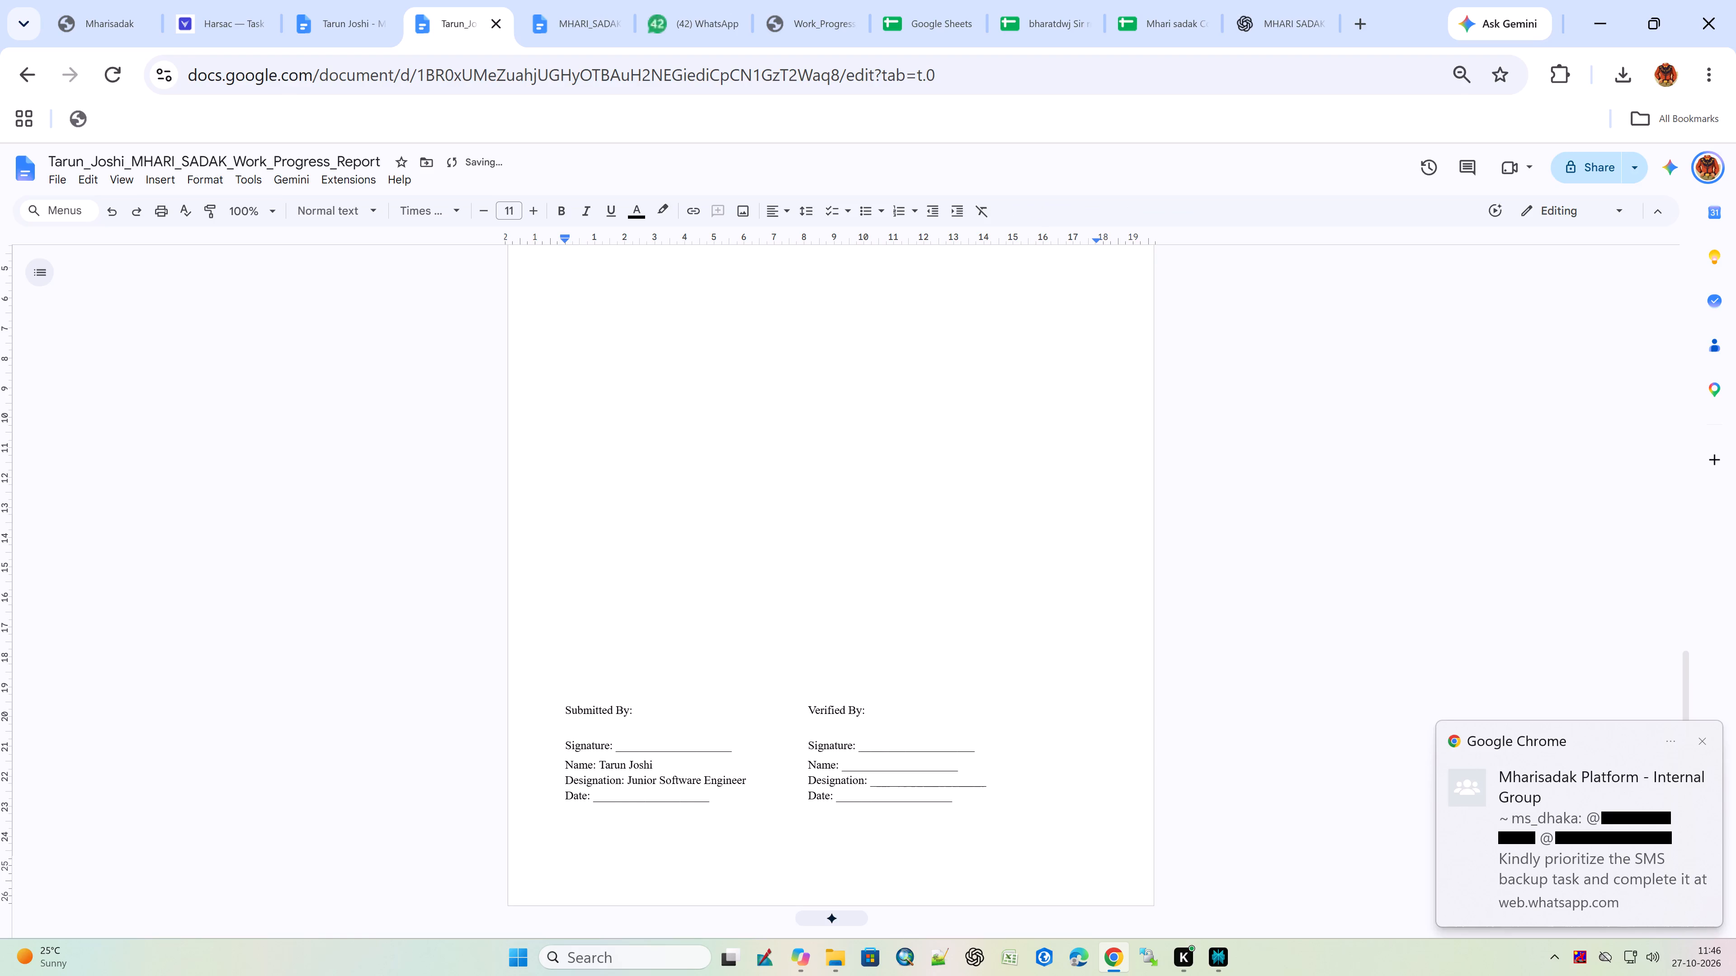
pyautogui.press('Return')
# Clear the stray character from the blank line between Submitted By and Signature.
pyautogui.click(604, 746)
pyautogui.click(603, 746)
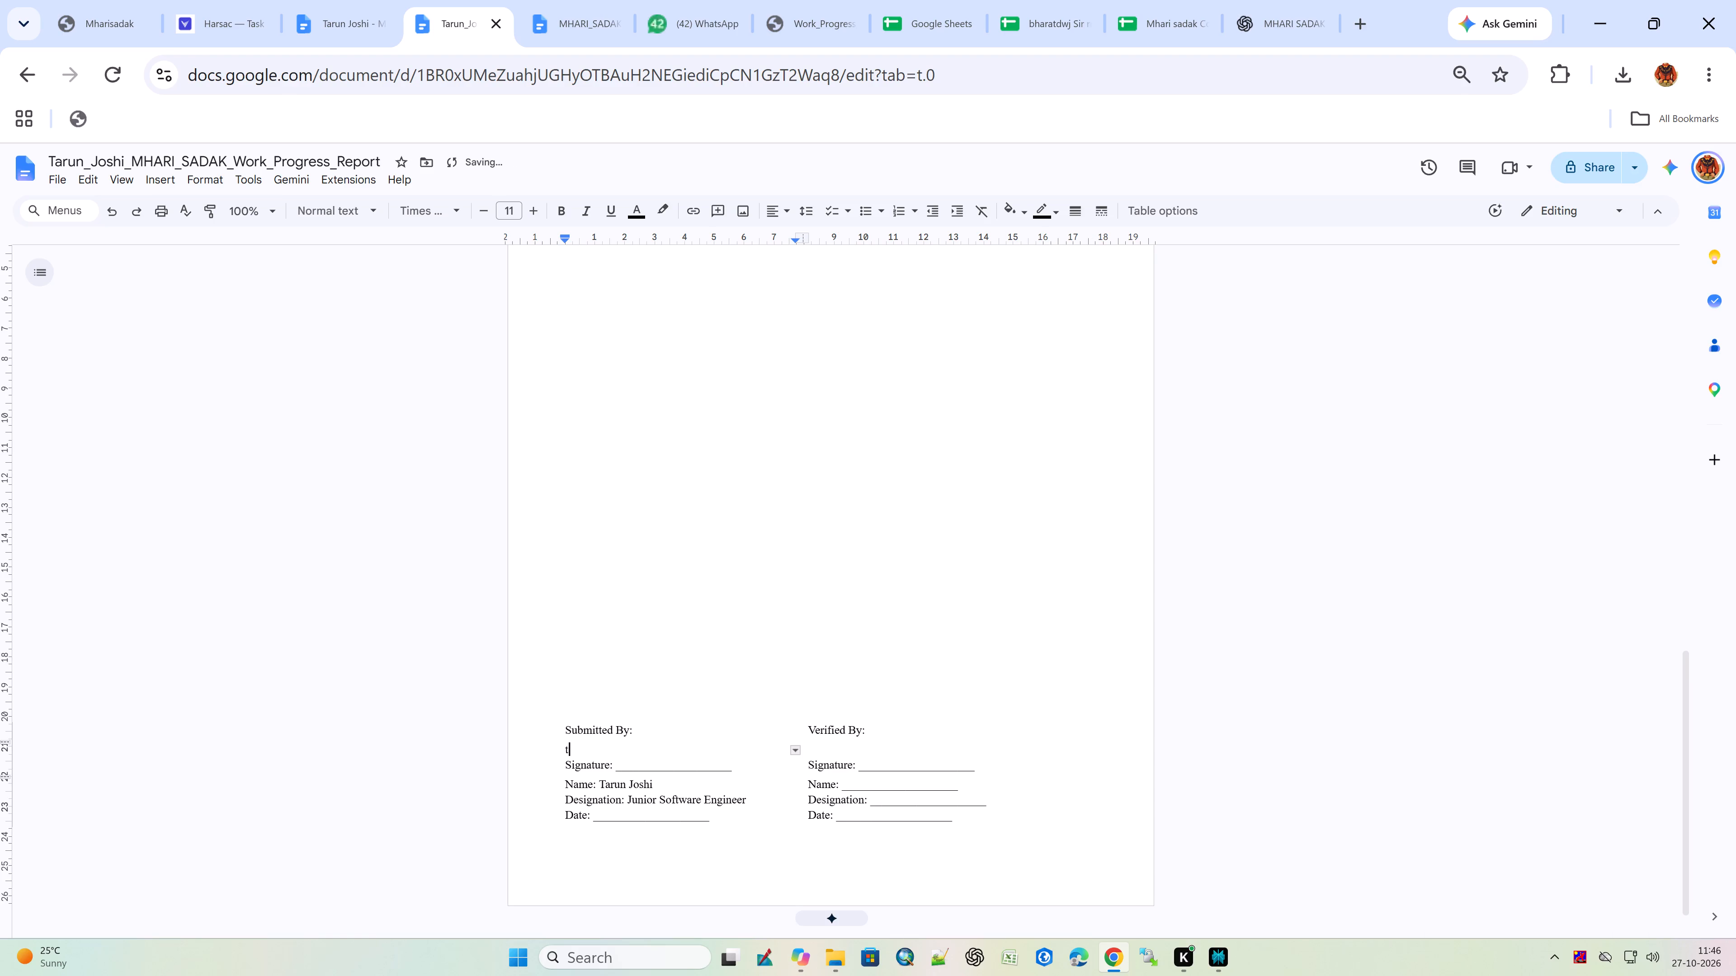
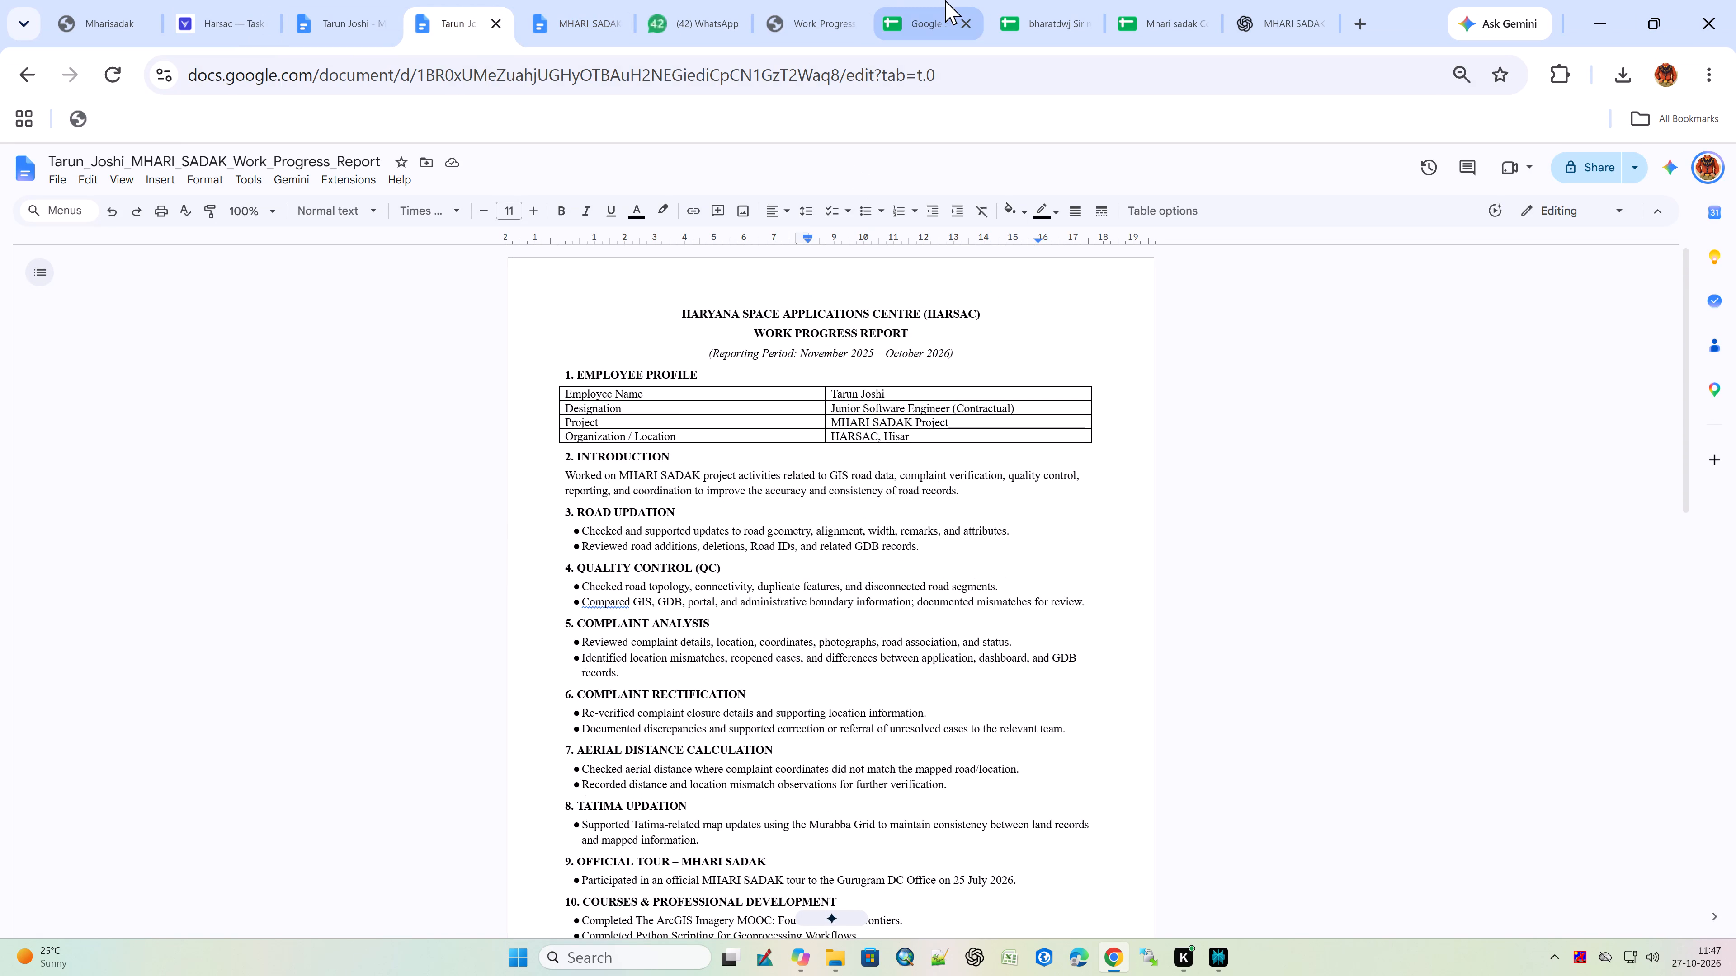
# Switch to the MHARI SADAK report conversation in ChatGPT and paste the copied "2. EXECUTIVE SUMMARY" text into a new message.
pyautogui.click(1346, 0)
pyautogui.click(1221, 0)
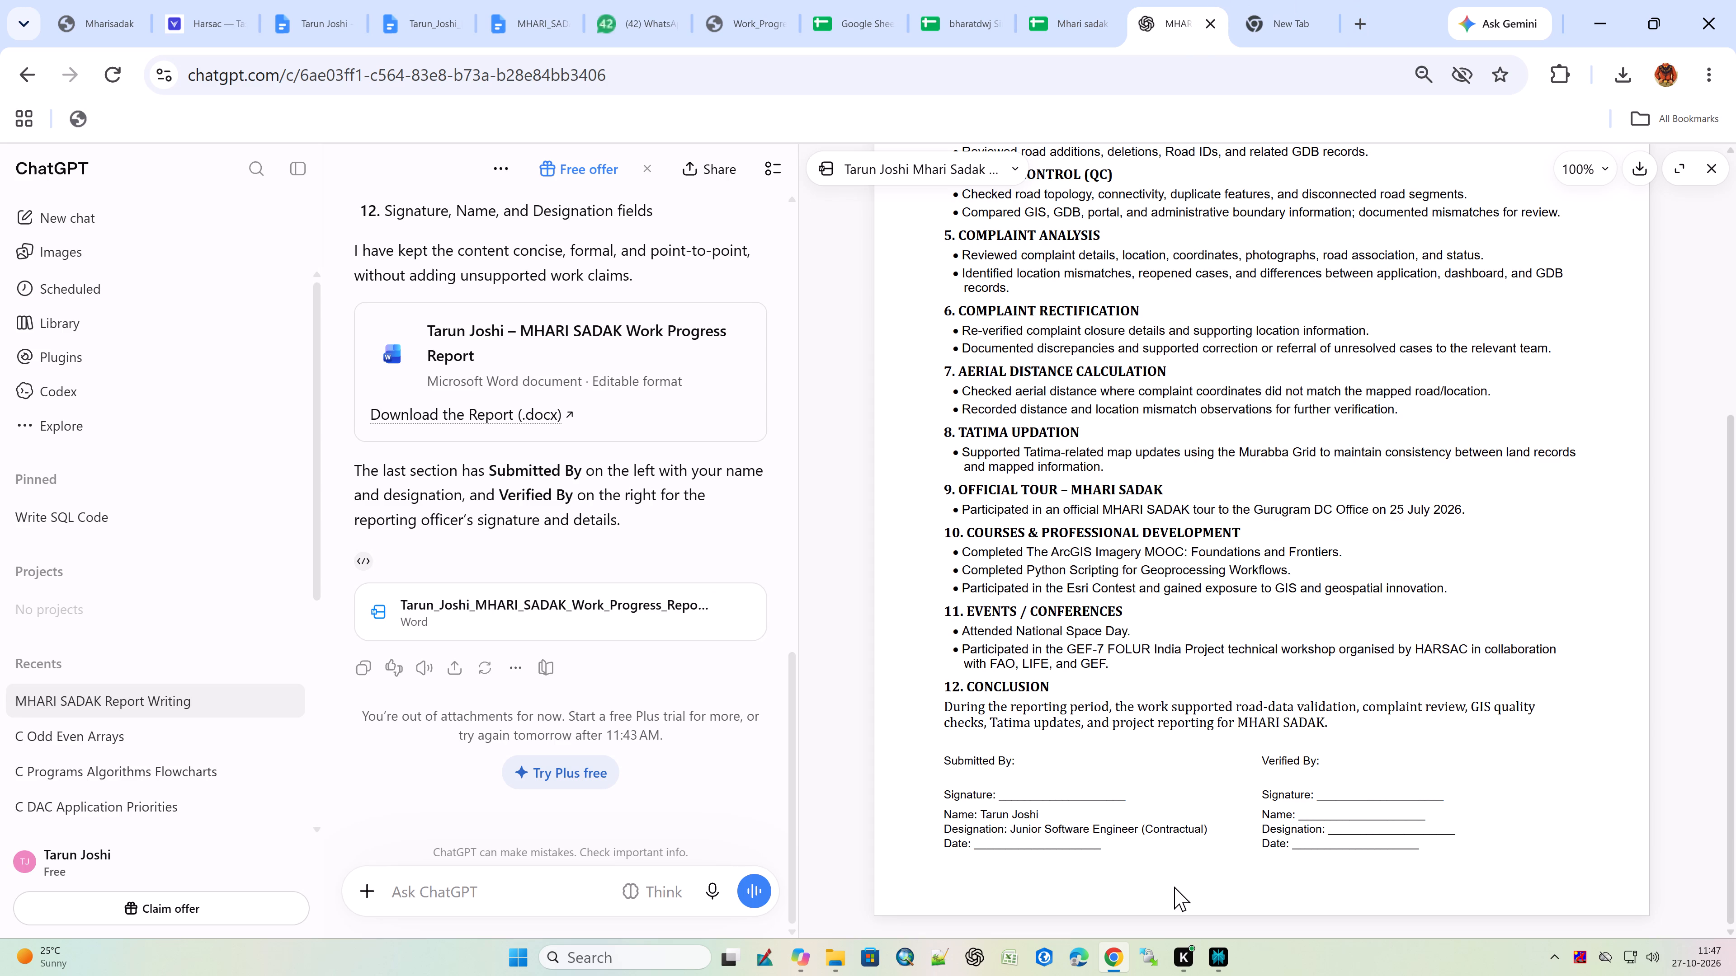
pyautogui.click(561, 877)
pyautogui.hotkey('ctrl', 'v')
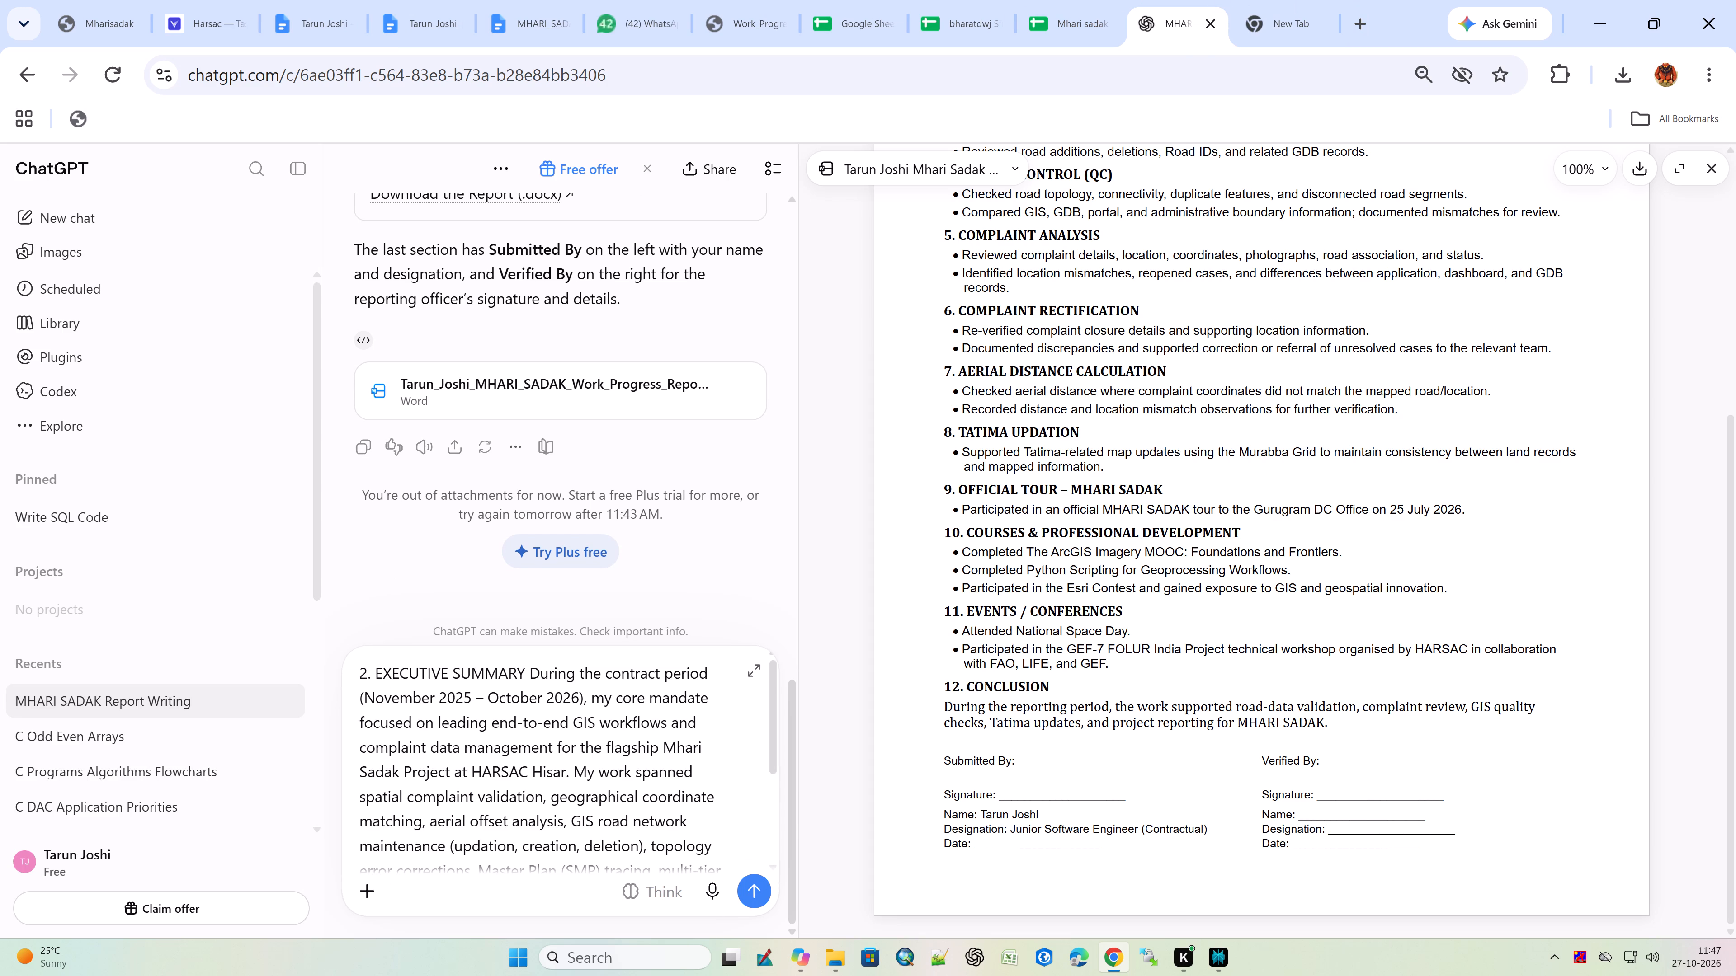
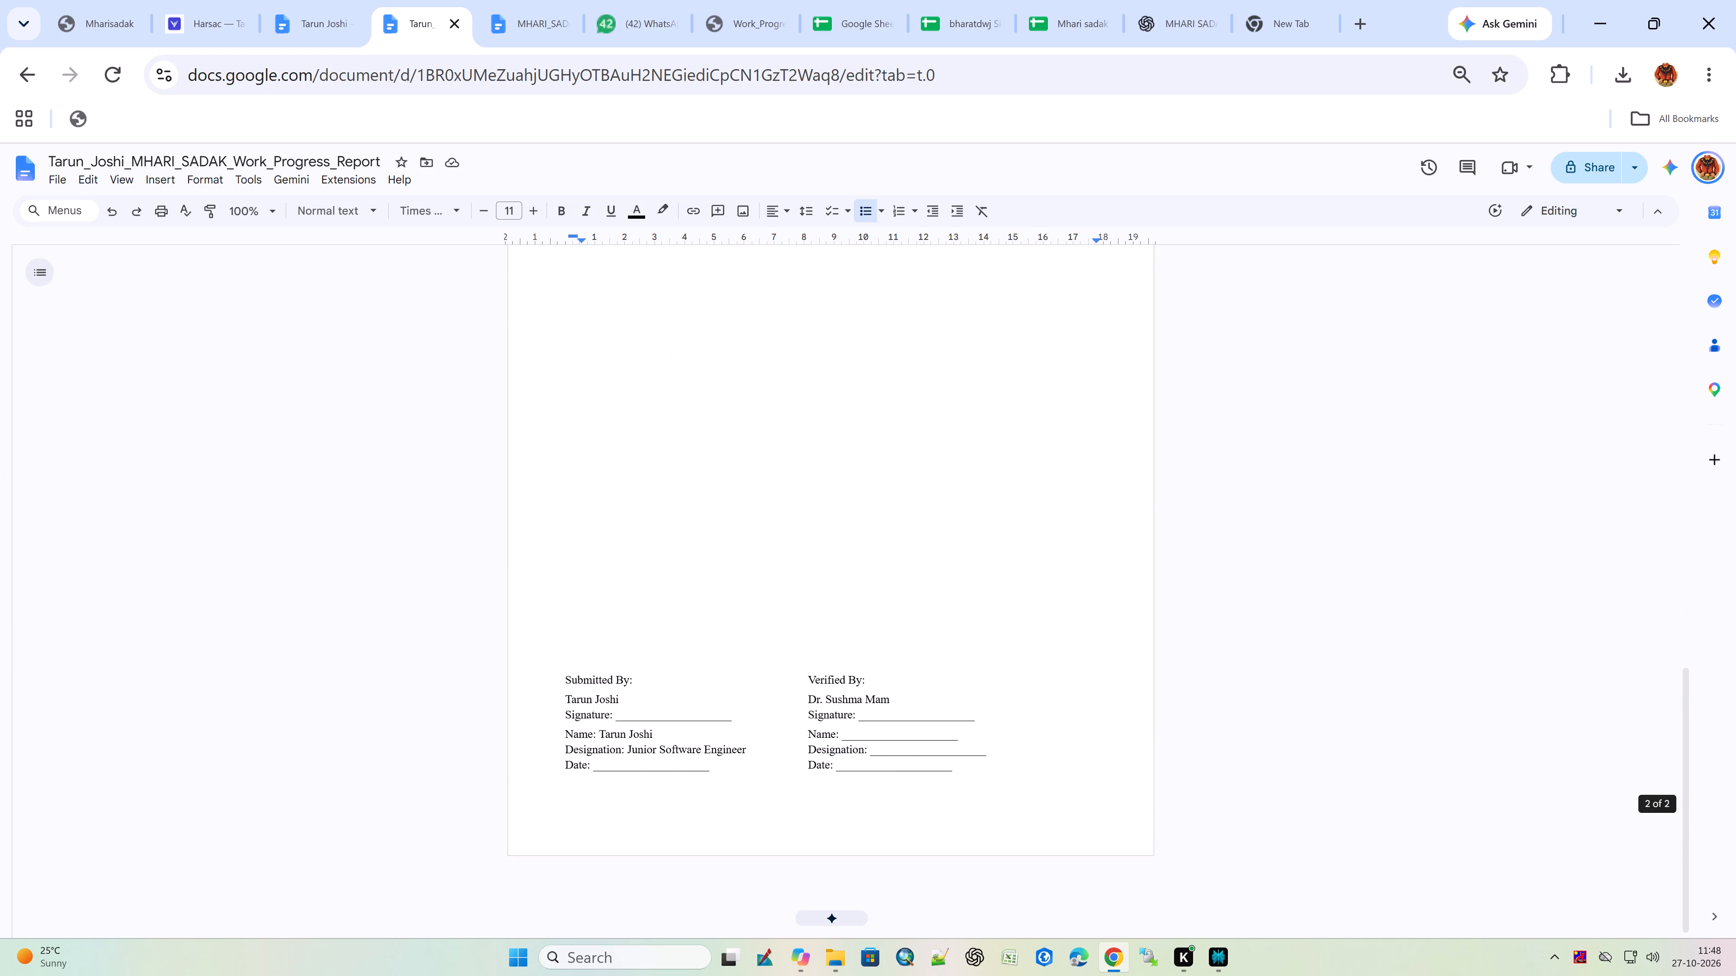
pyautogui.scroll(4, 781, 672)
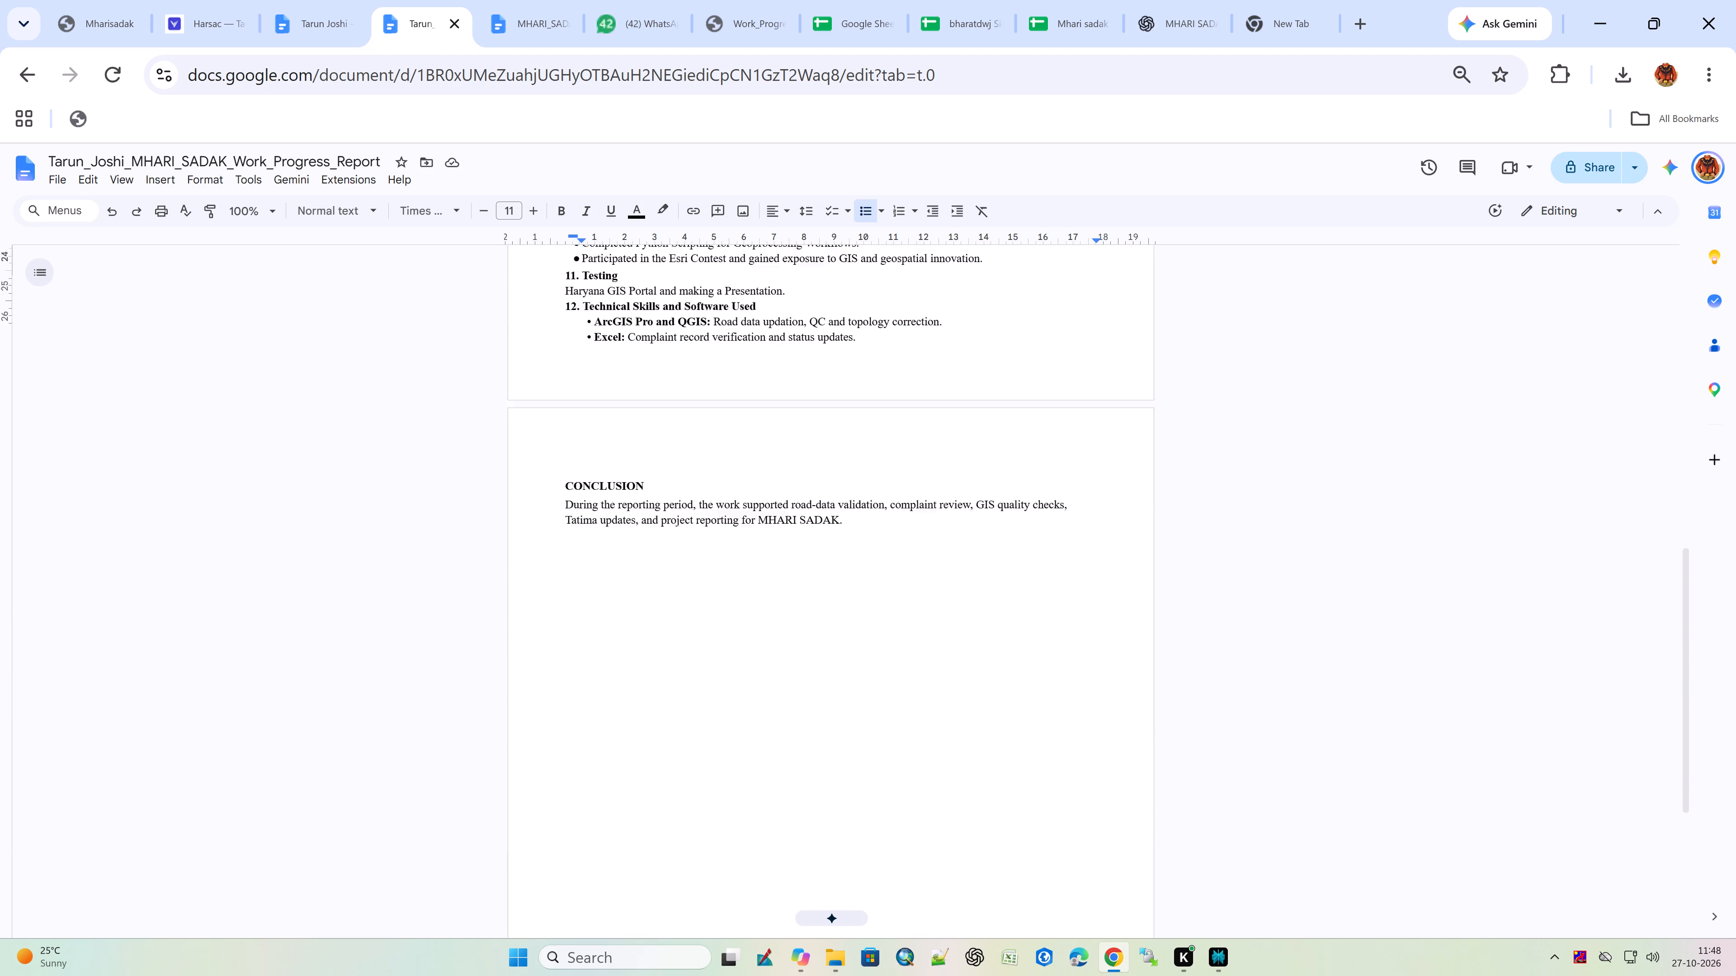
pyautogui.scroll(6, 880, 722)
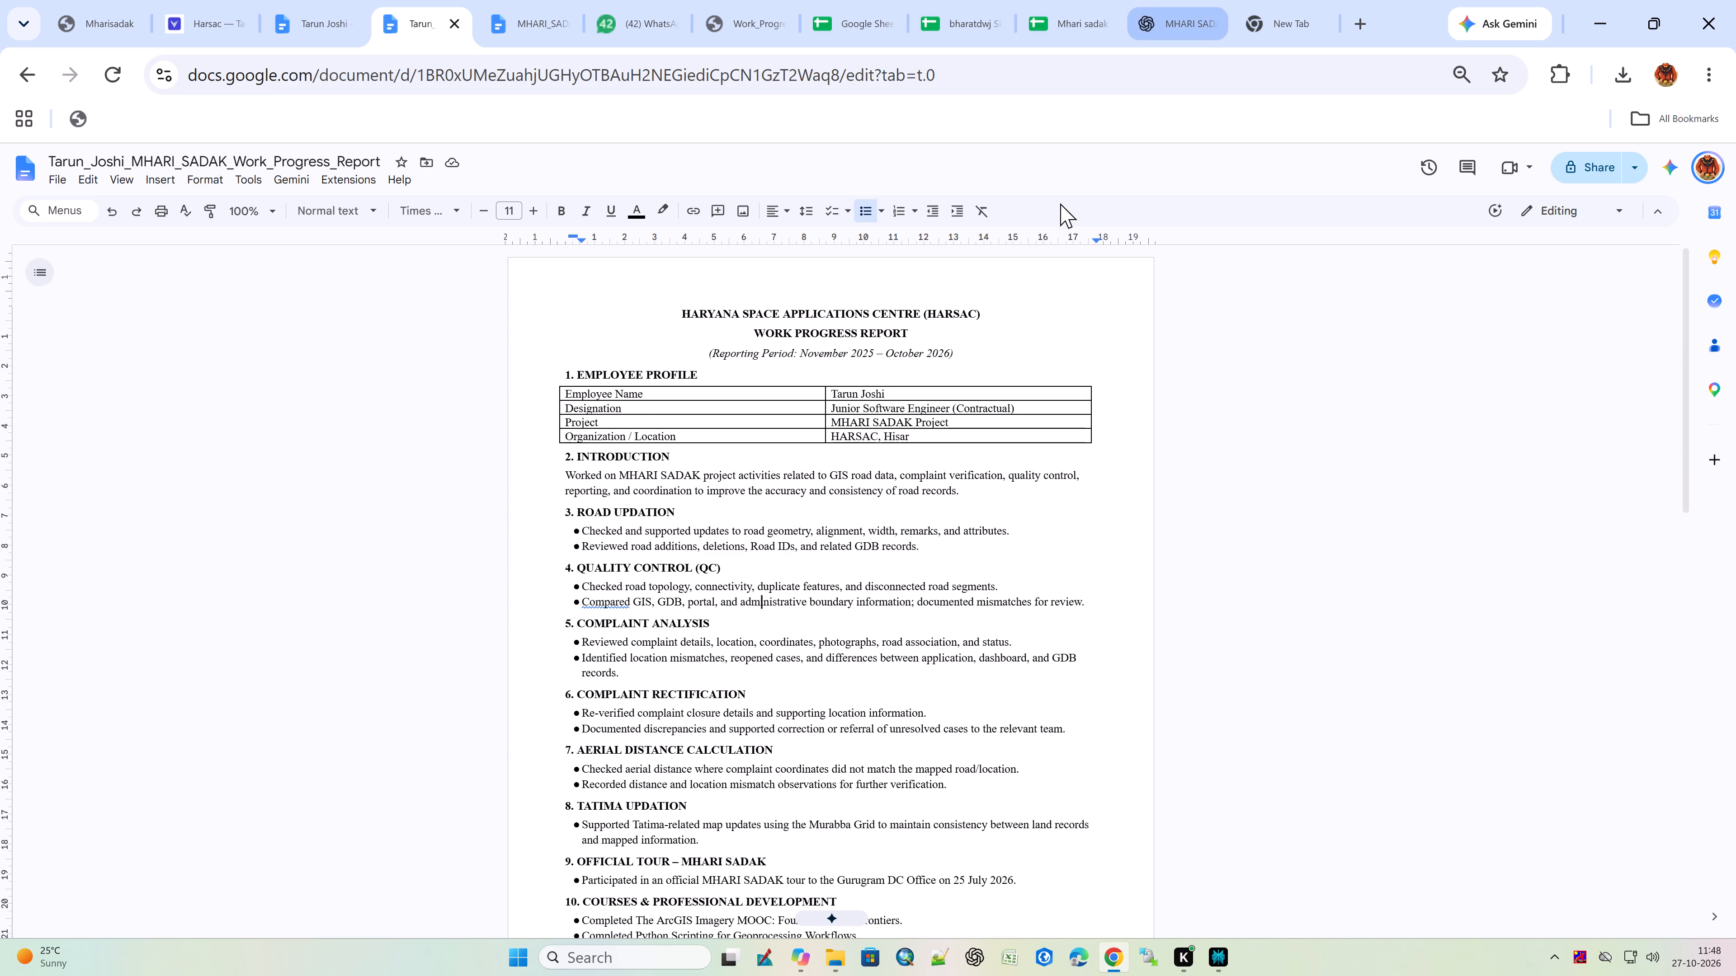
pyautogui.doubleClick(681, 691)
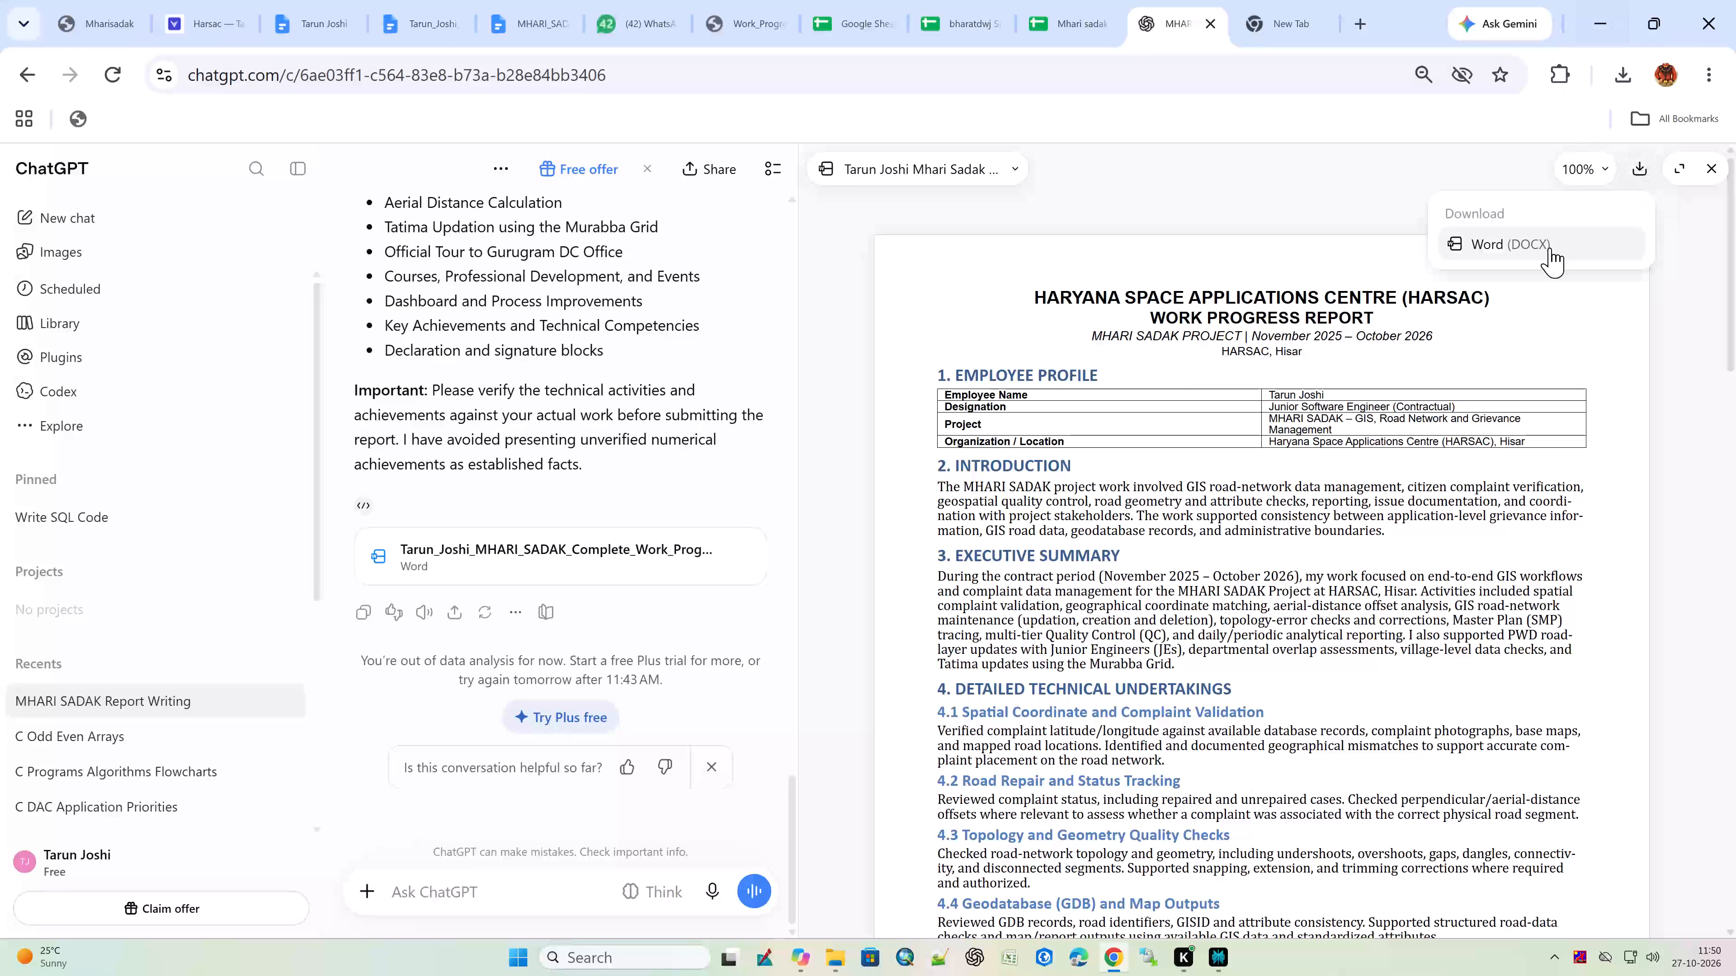
pyautogui.click(1533, 254)
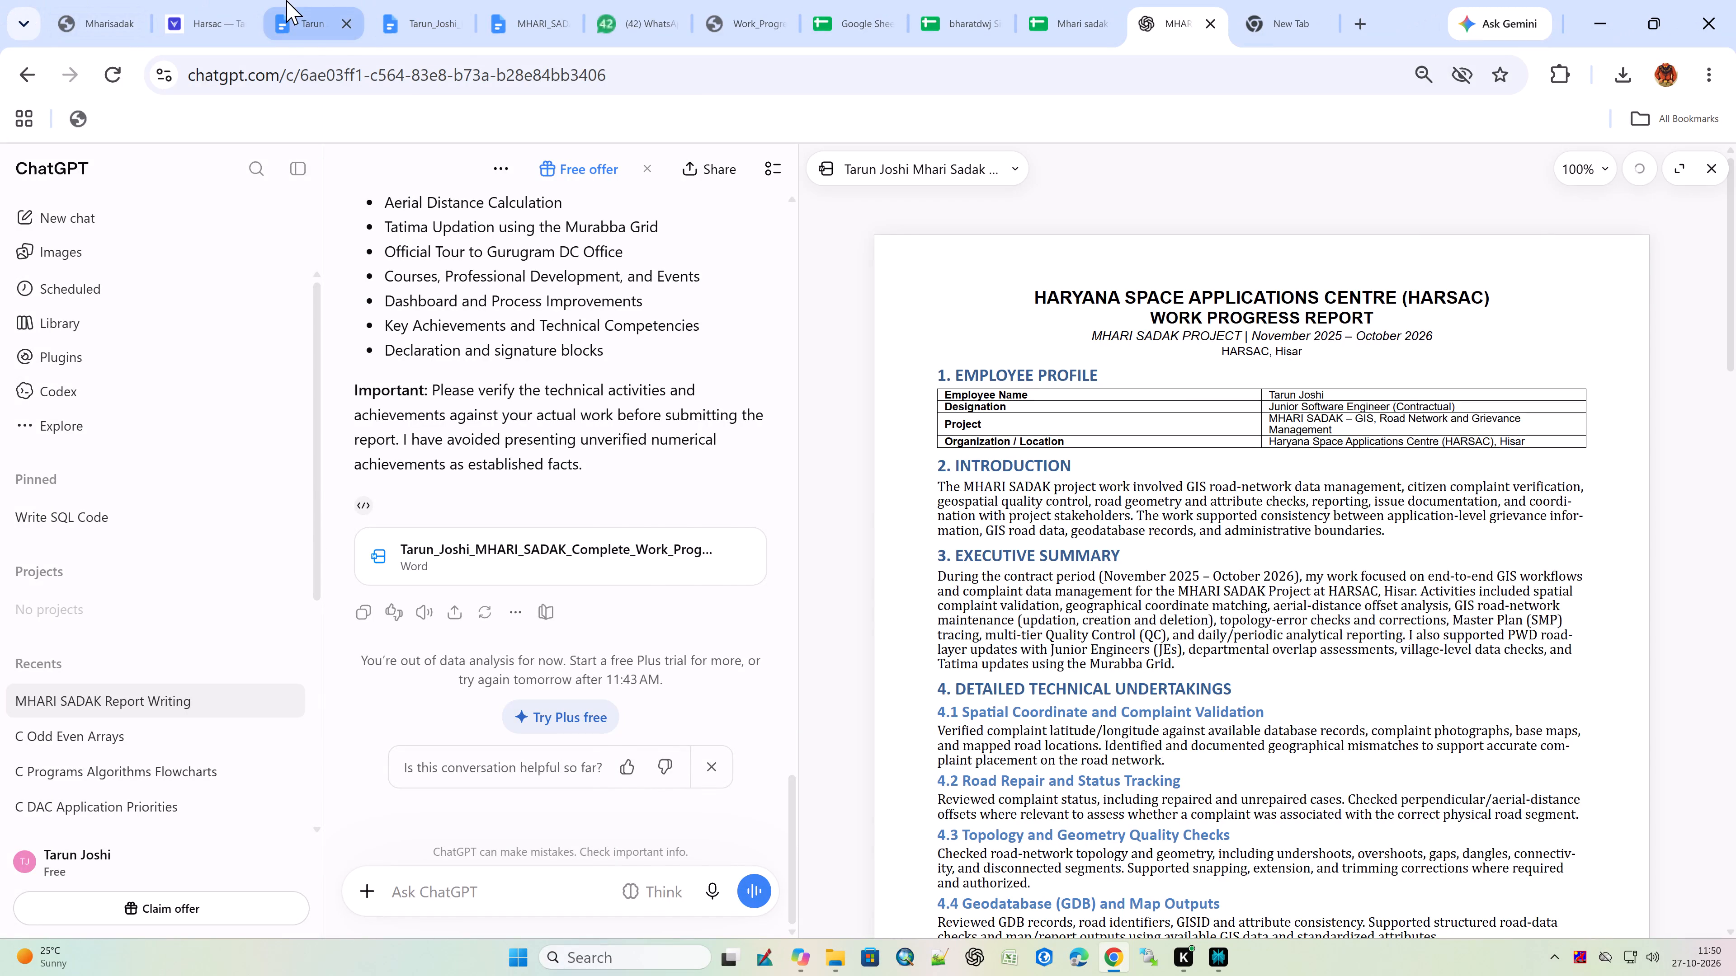
# Switch to the earlier MHARI SADAK report in Google Docs, check its final page and create a new blank document.
pyautogui.click(286, 0)
pyautogui.scroll(-17, 558, 587)
pyautogui.scroll(-6, 558, 587)
pyautogui.click(1093, 583)
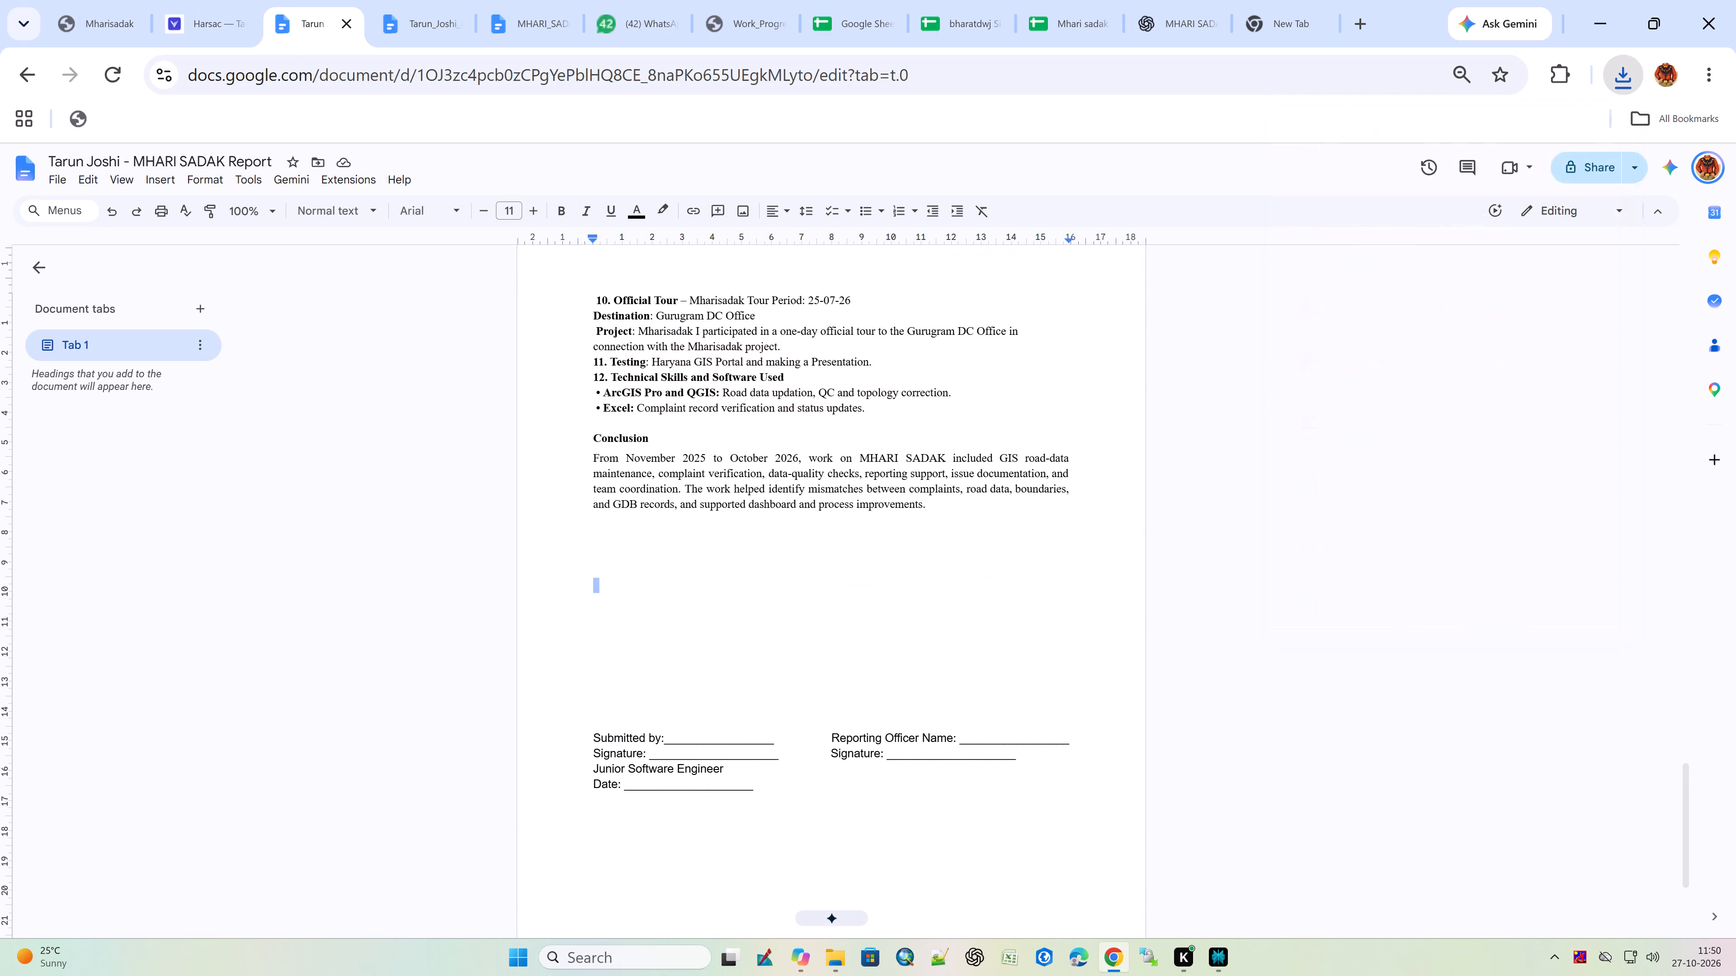
pyautogui.scroll(1, 892, 623)
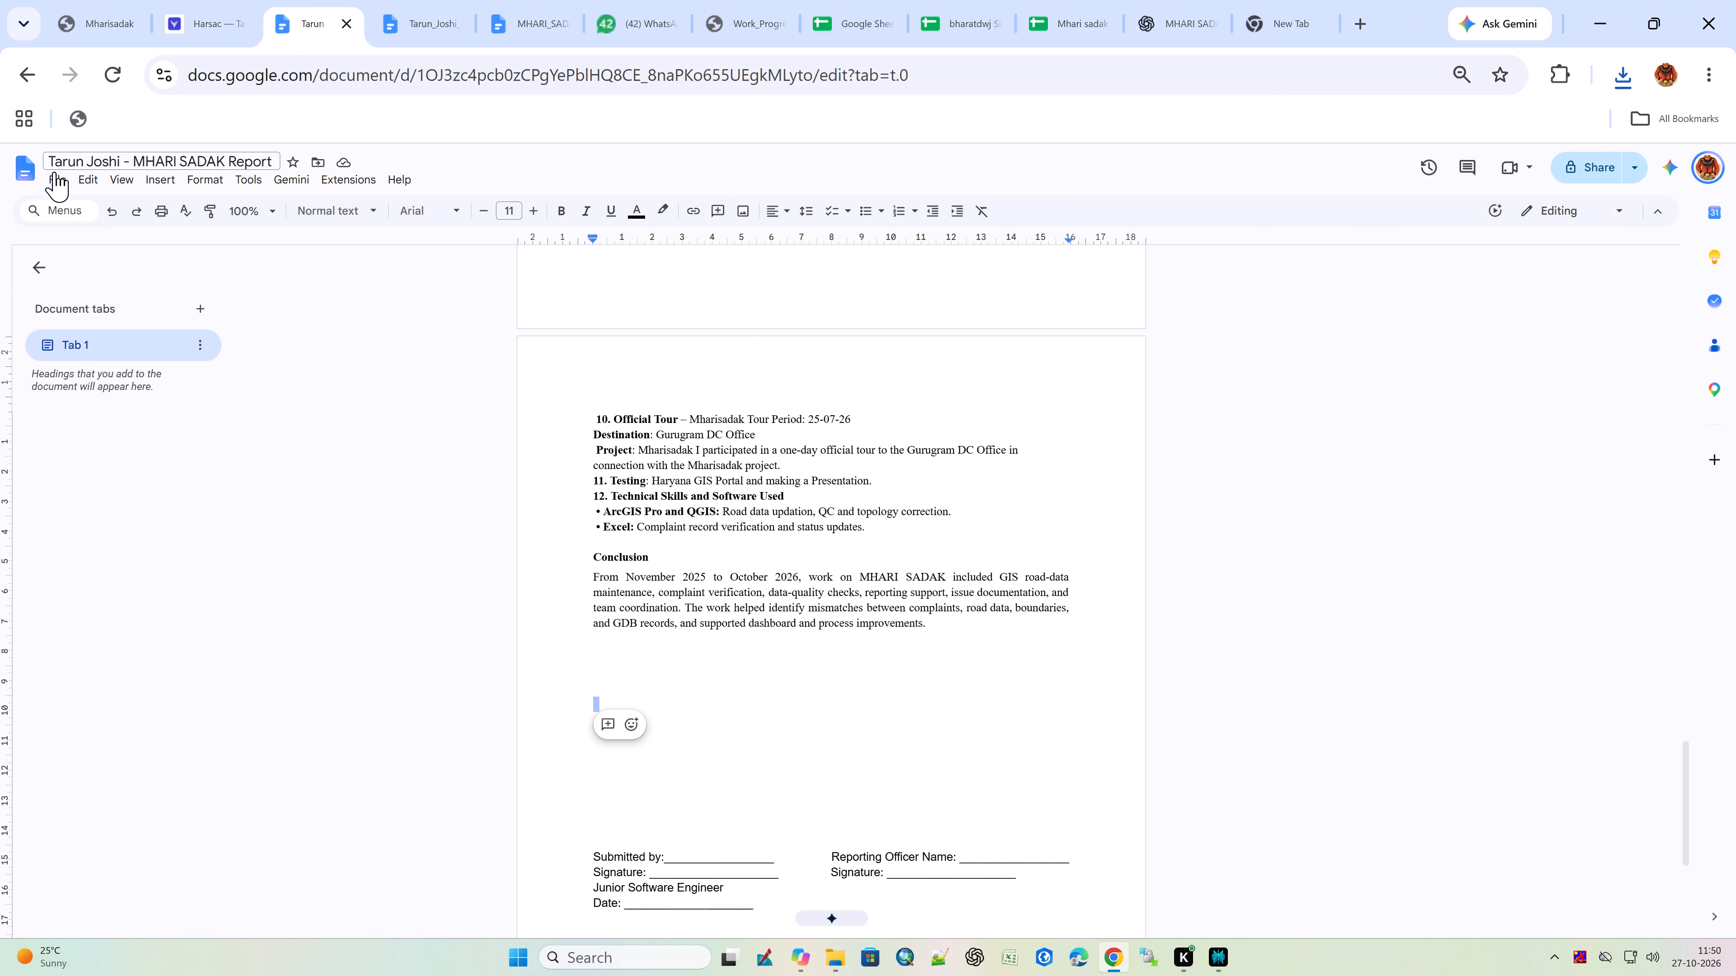
pyautogui.click(61, 184)
pyautogui.click(110, 201)
pyautogui.click(318, 209)
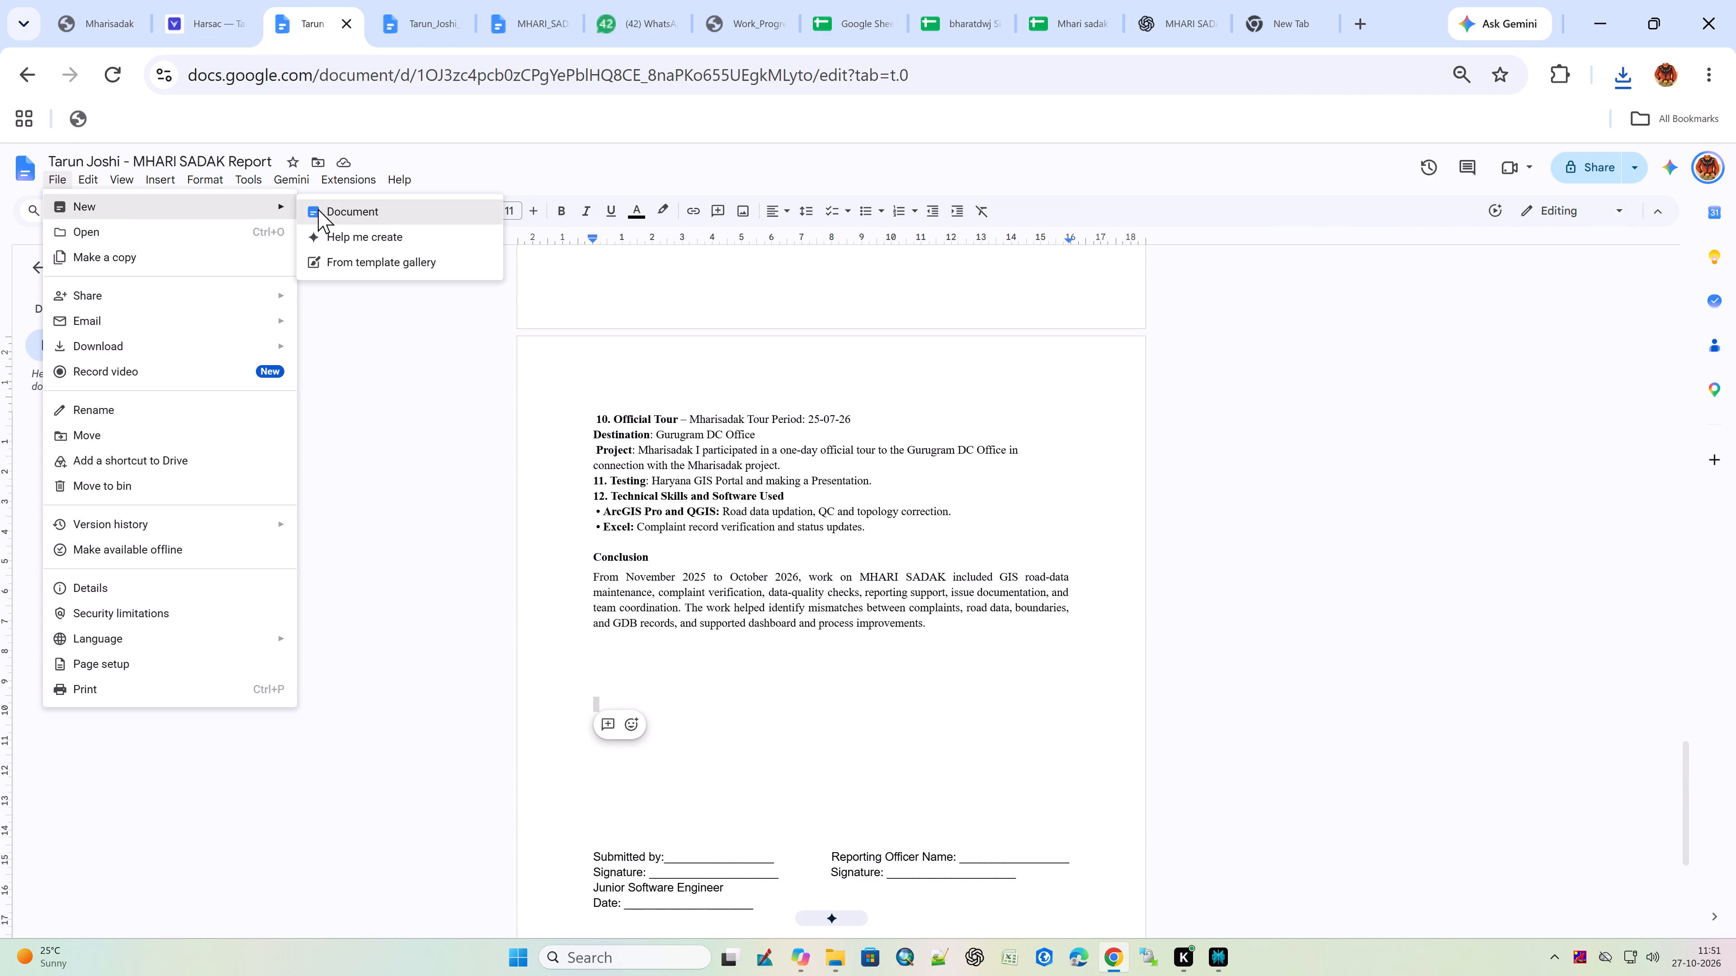
# Upload the downloaded complete work progress report from the computer and open it in Google Docs.
pyautogui.click(60, 176)
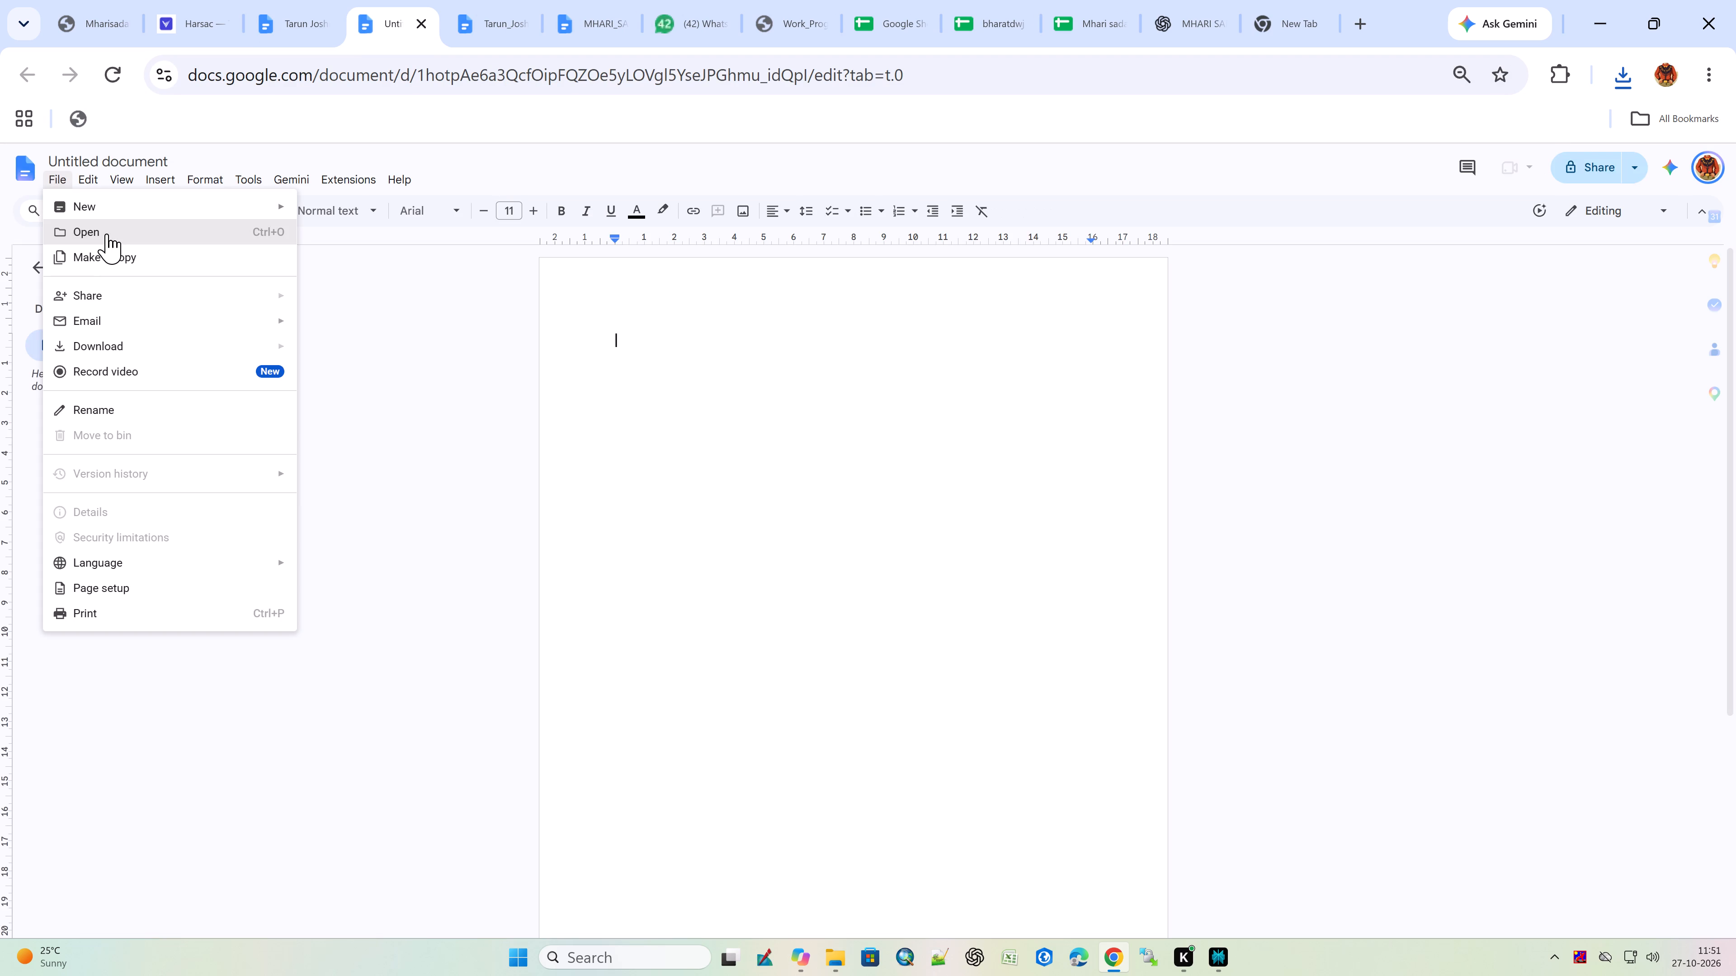
pyautogui.click(107, 234)
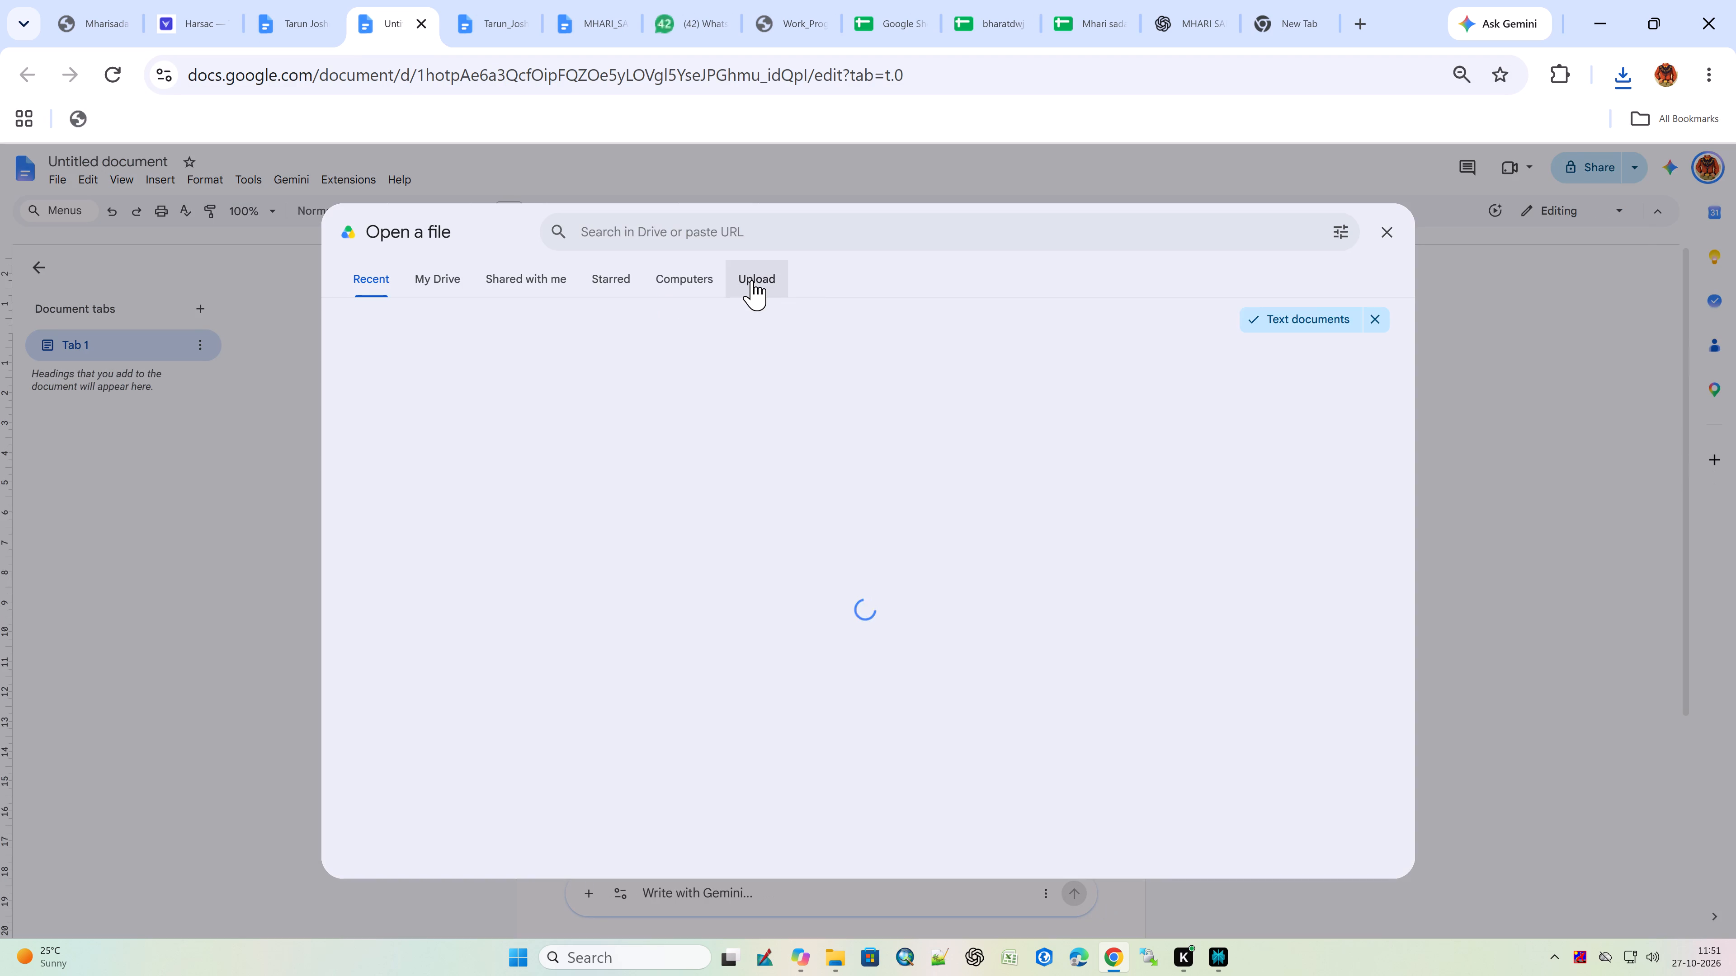
pyautogui.click(752, 280)
pyautogui.click(885, 619)
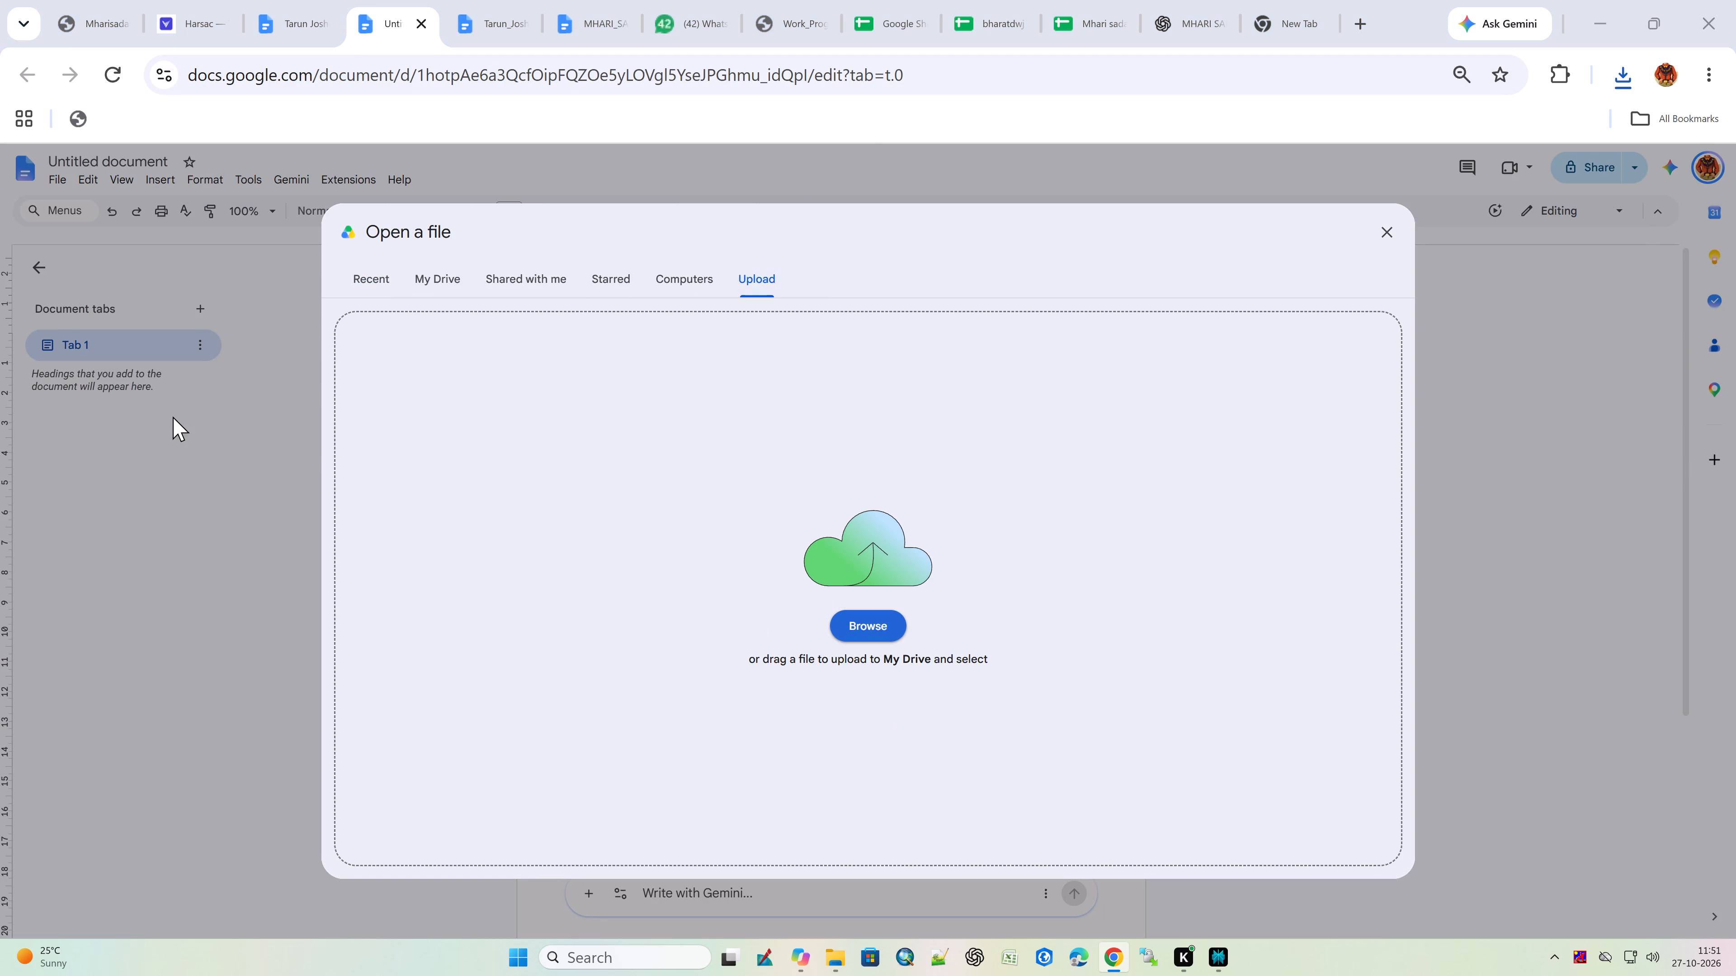
pyautogui.doubleClick(207, 144)
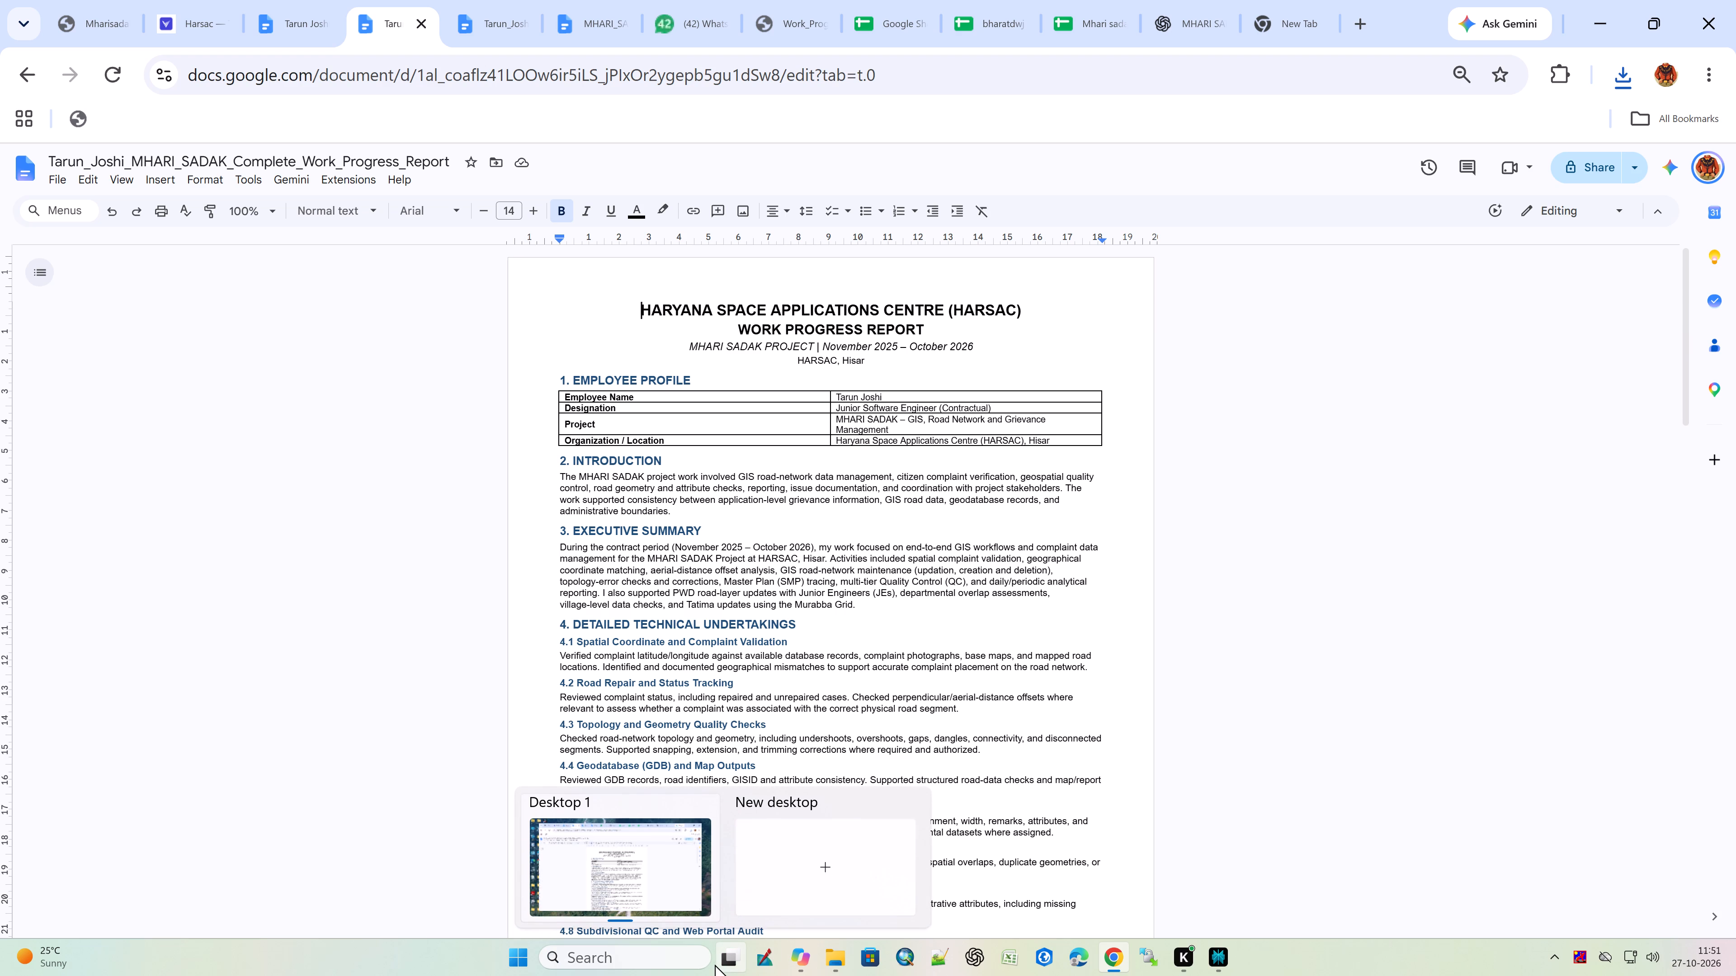
# Examine the uploaded report's sections, page breaks and the nine-stage operational lifecycle table.
pyautogui.click(761, 592)
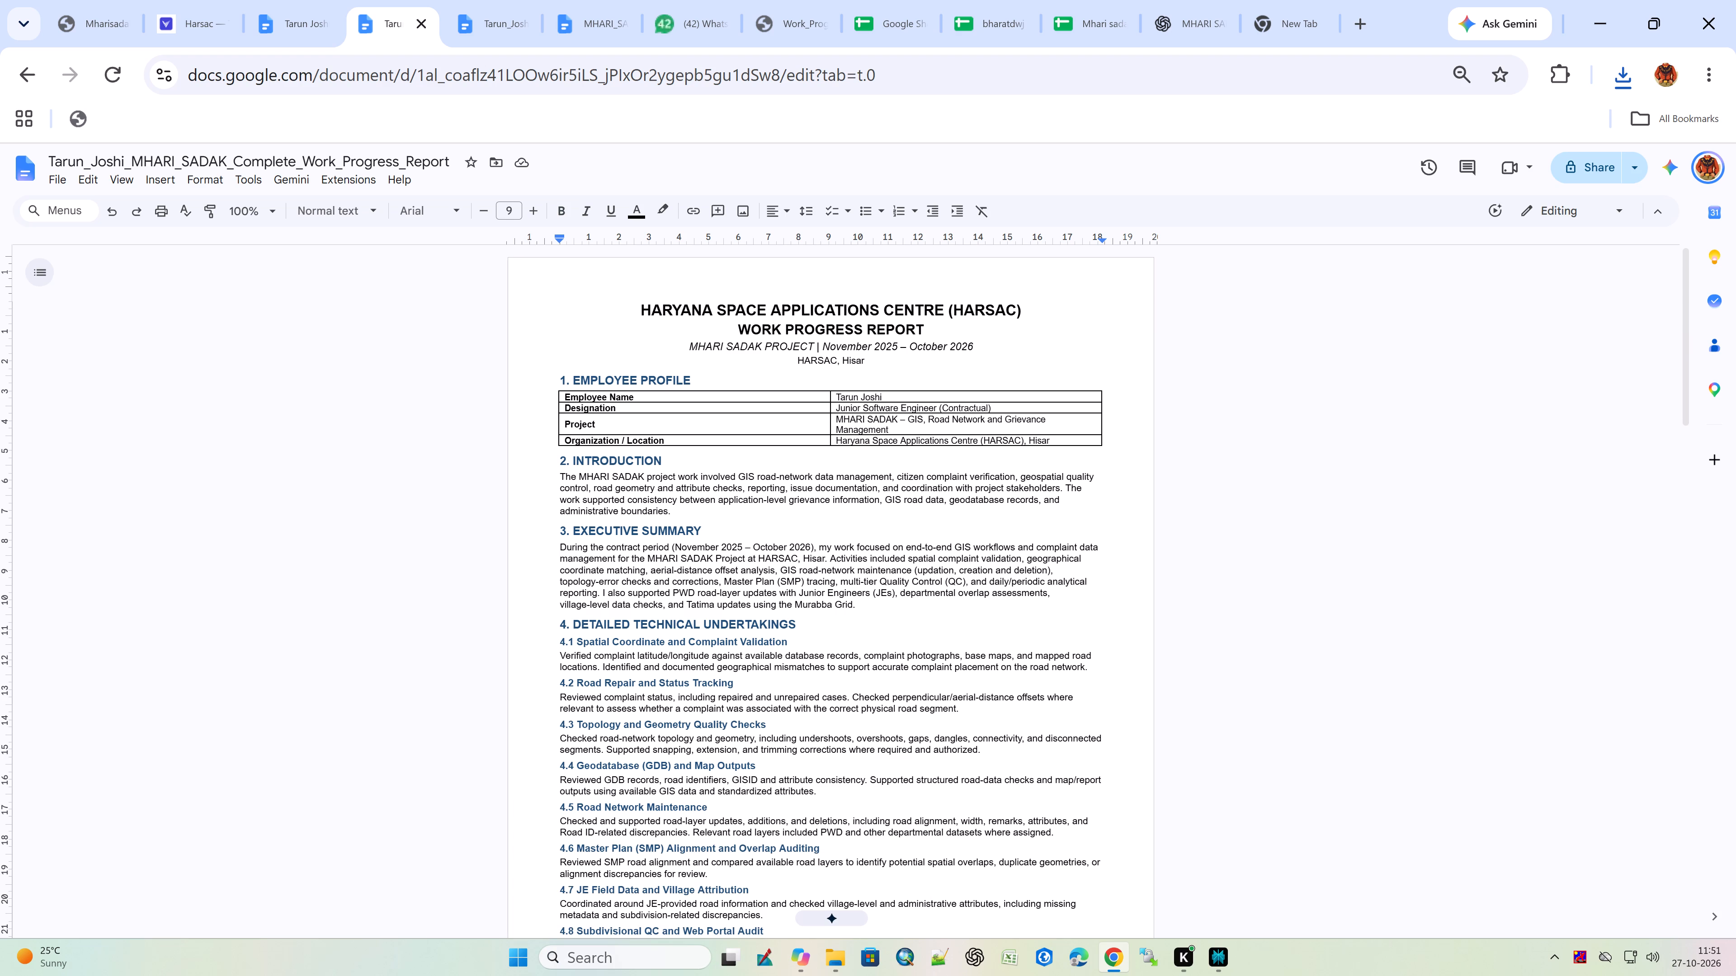
pyautogui.scroll(-1, 878, 682)
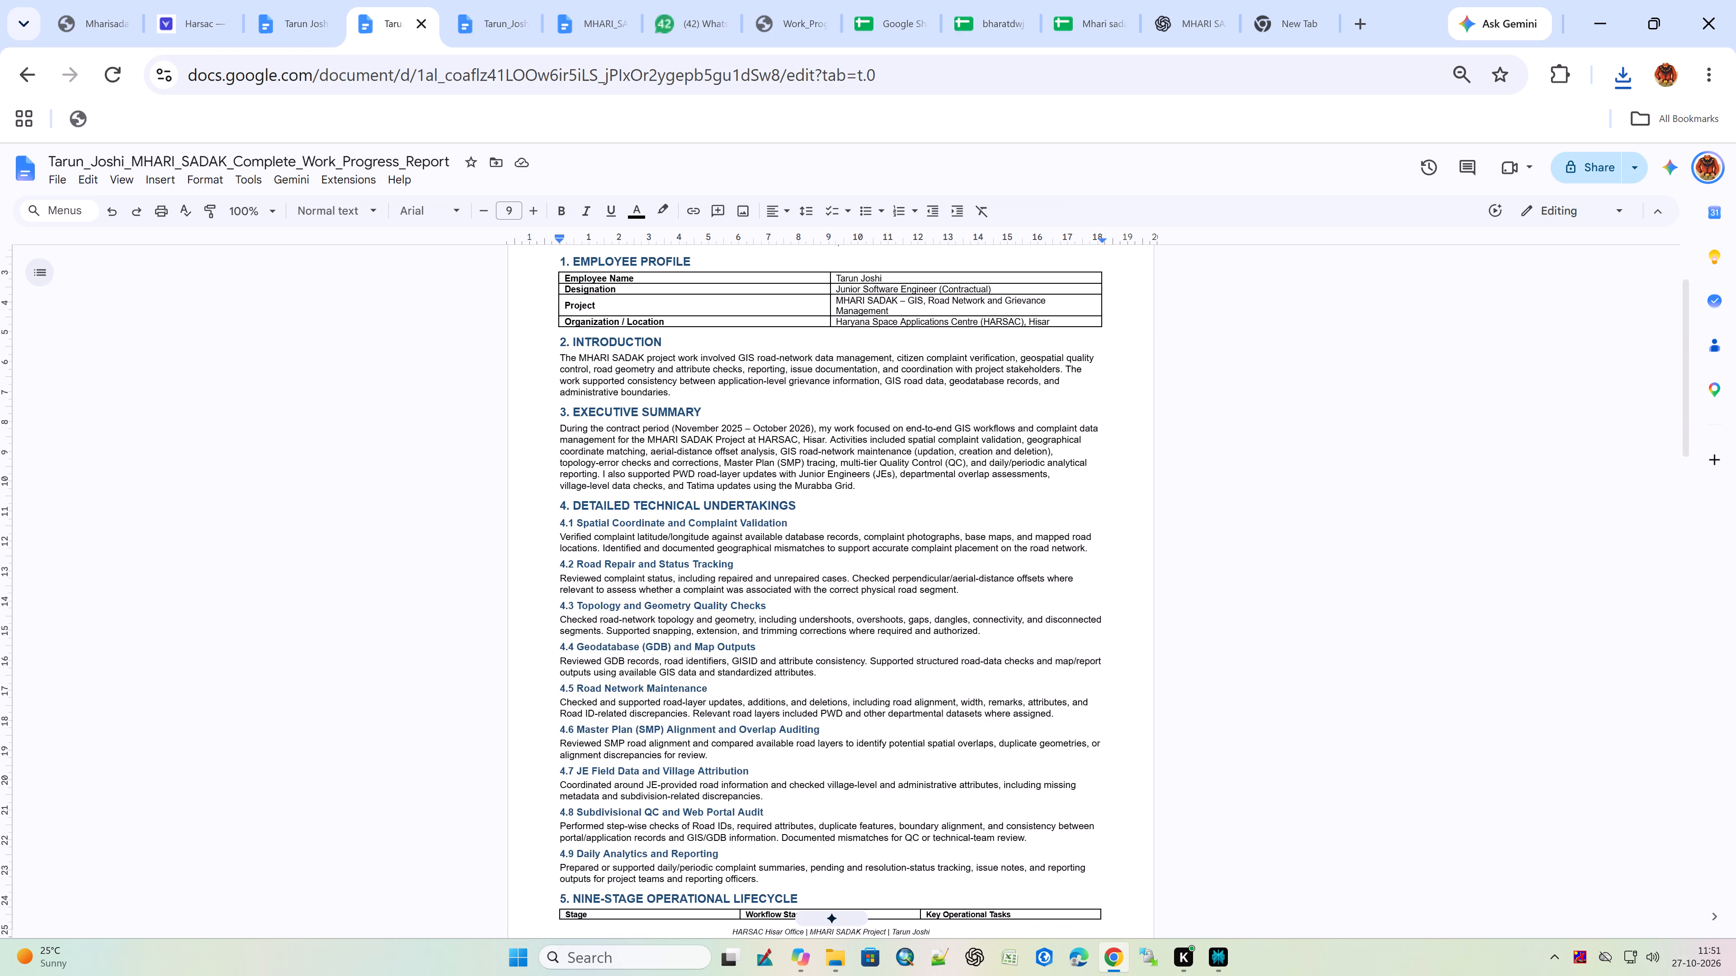
pyautogui.scroll(-5, 878, 682)
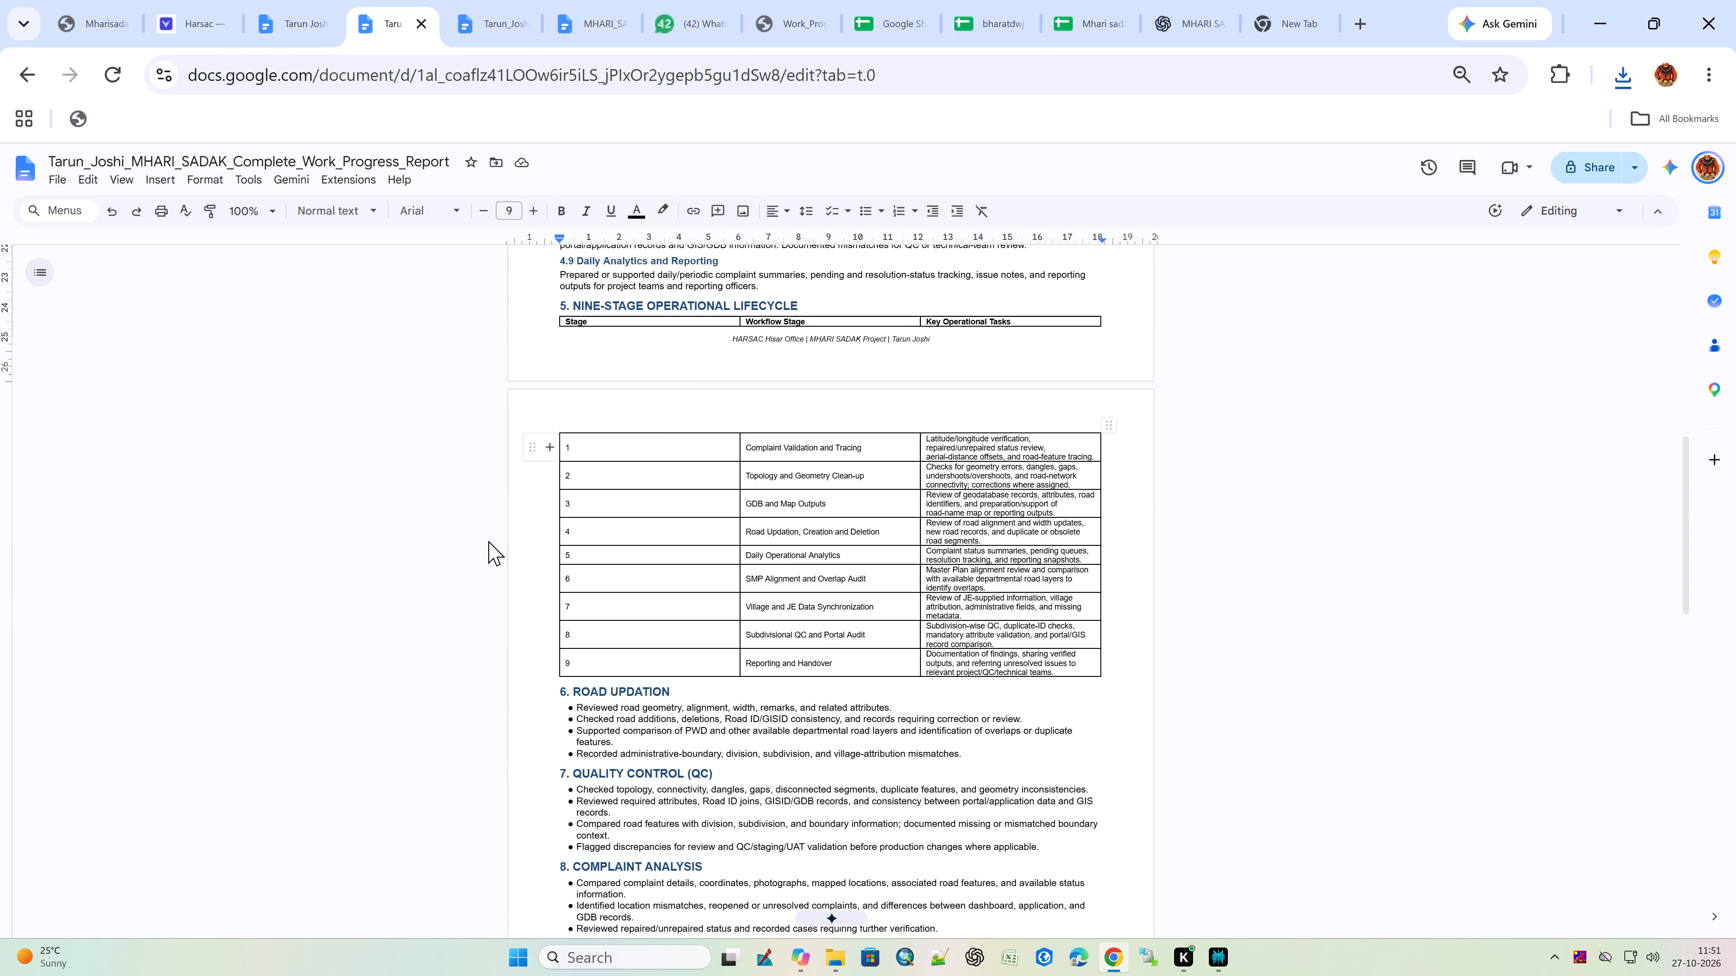
pyautogui.scroll(-4, 608, 666)
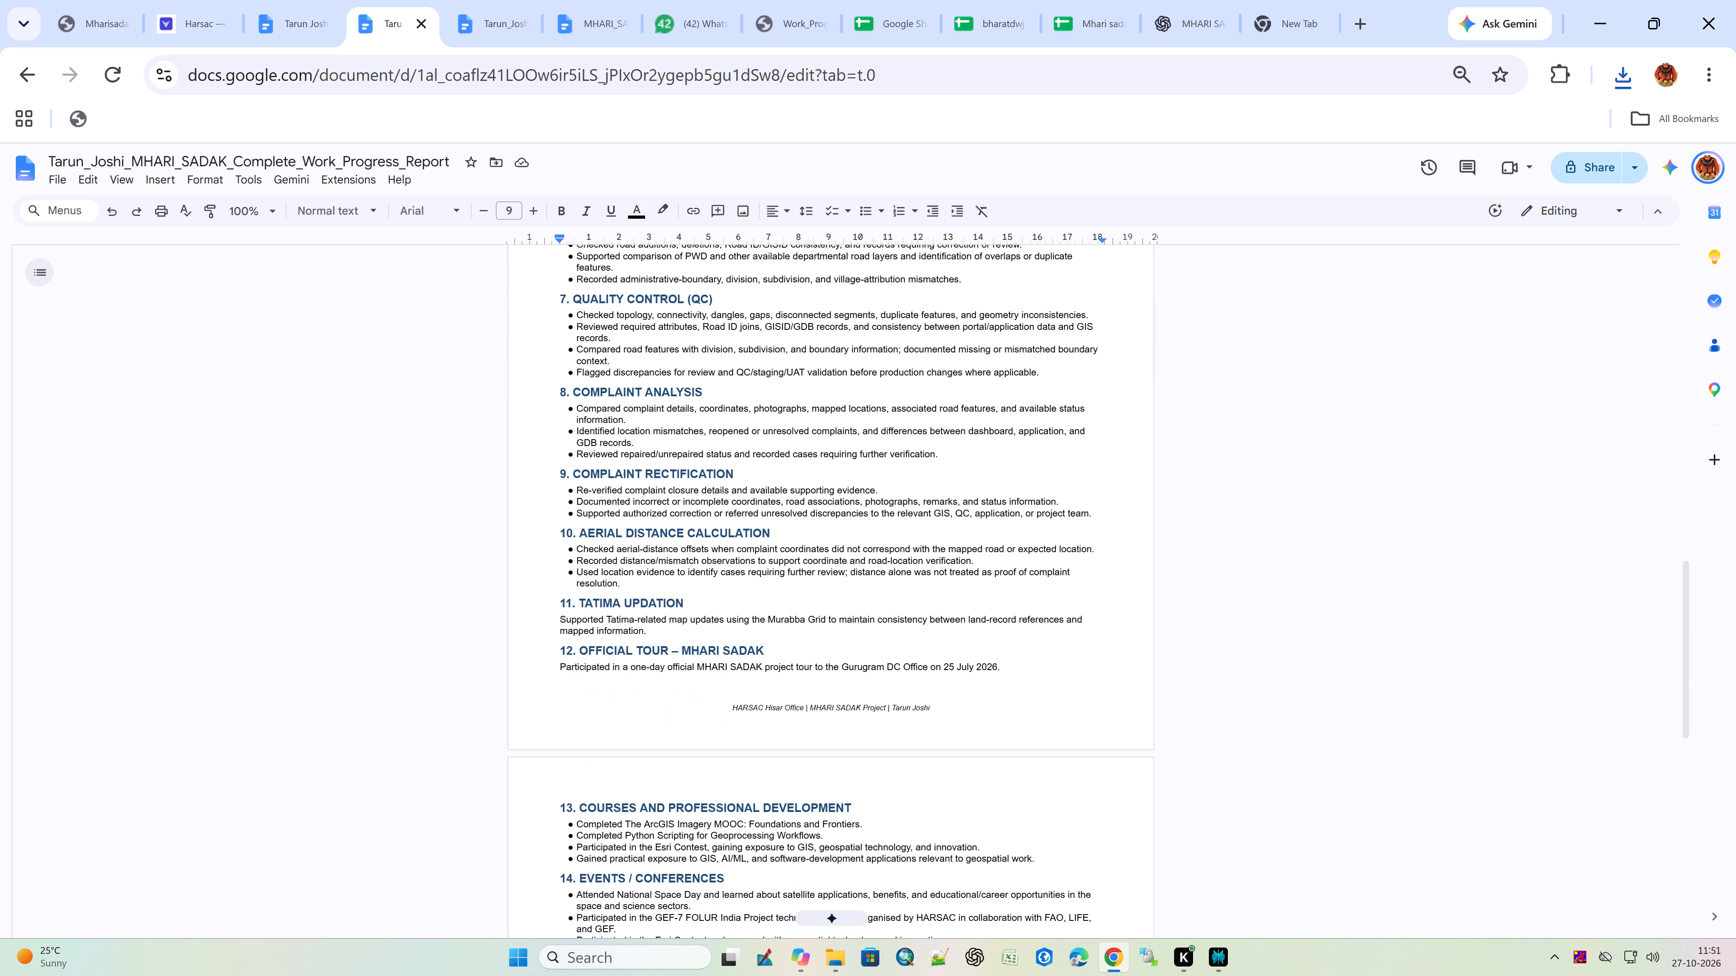
pyautogui.scroll(-6, 613, 662)
pyautogui.scroll(4, 613, 662)
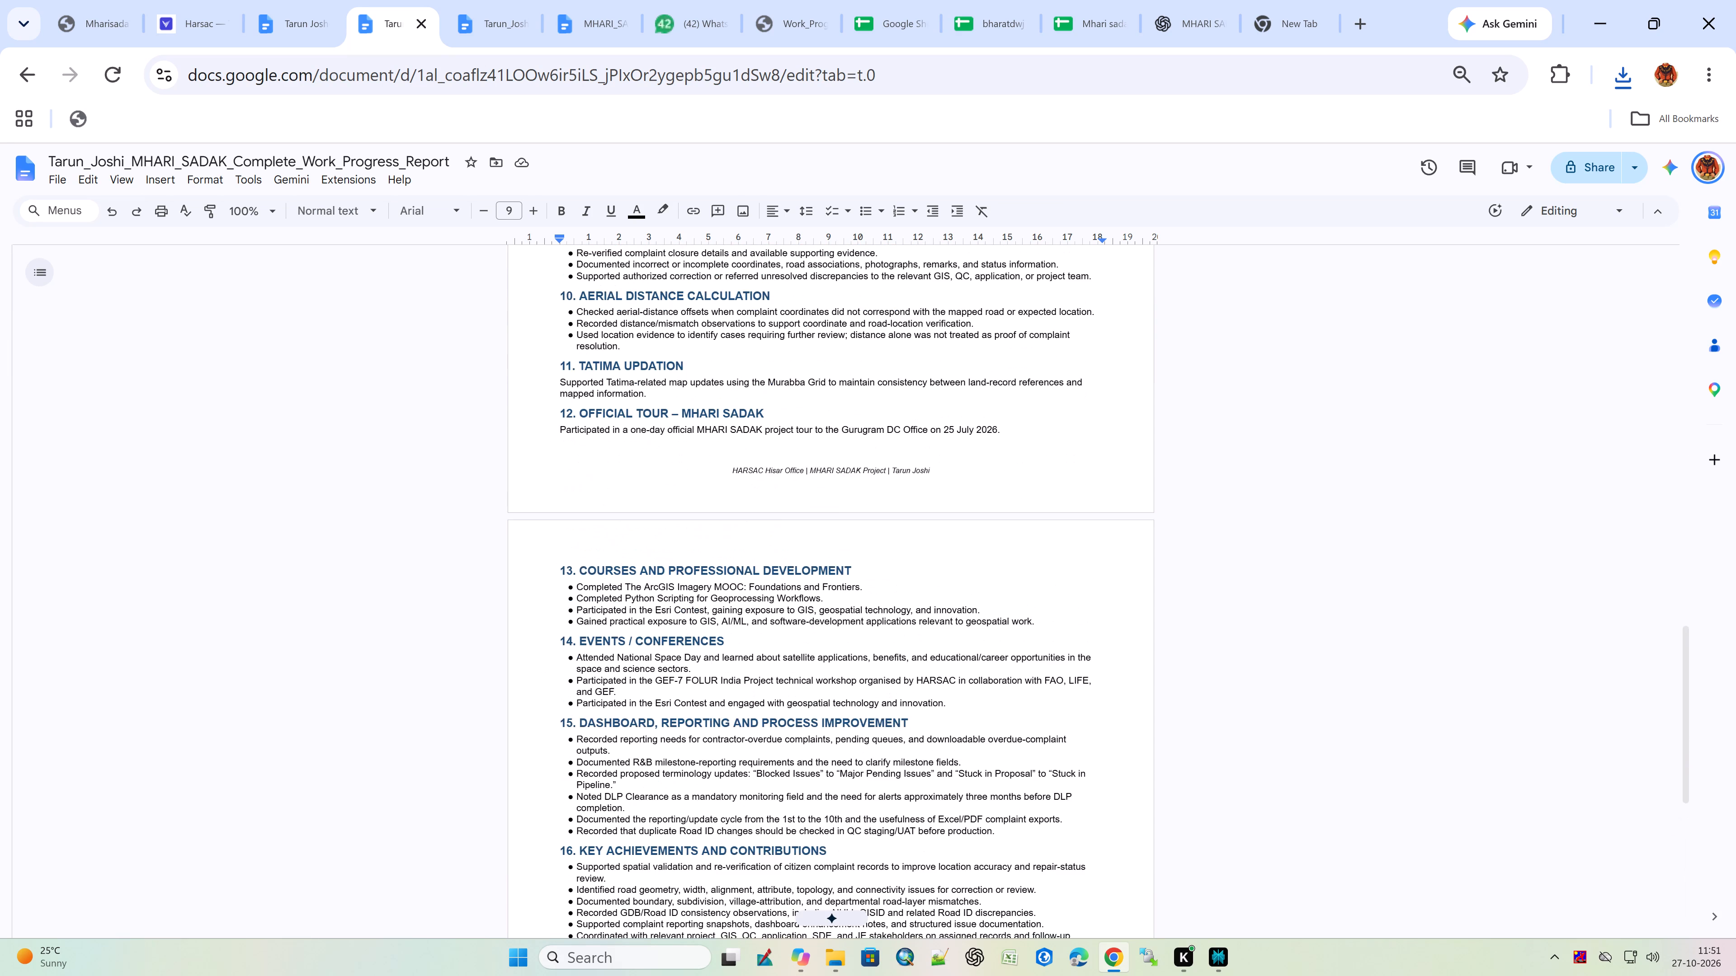
pyautogui.scroll(4, 613, 663)
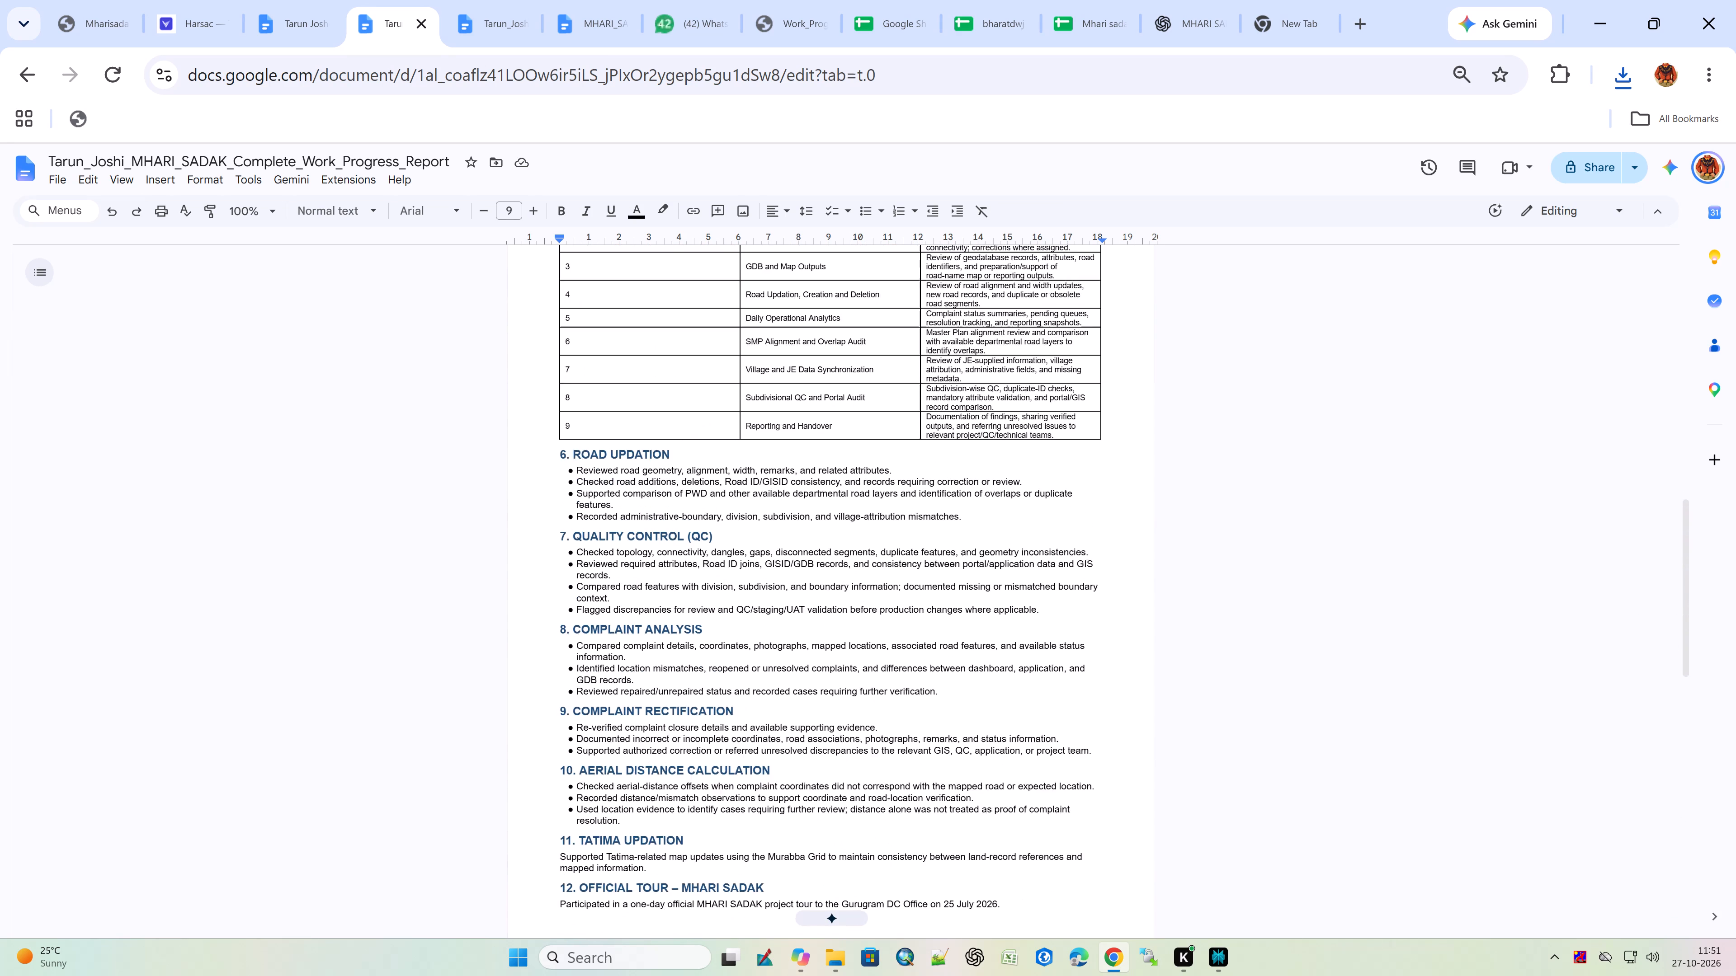
pyautogui.scroll(4, 628, 635)
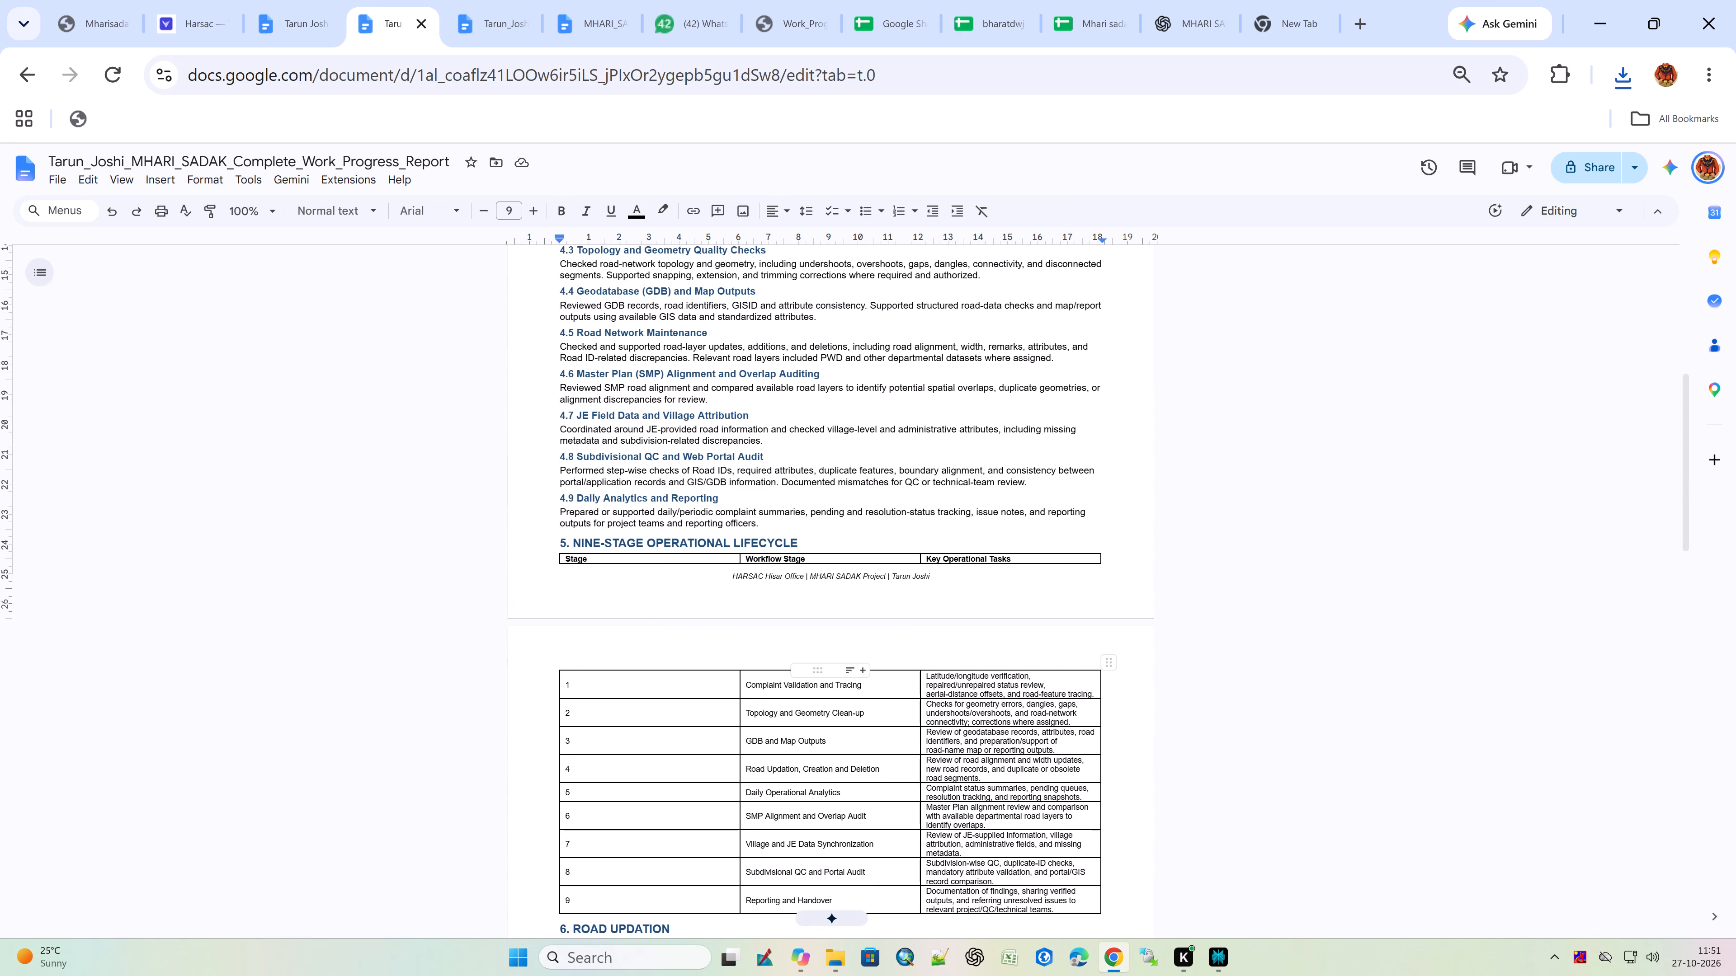
# Narrow the Stage and Workflow Stage columns of the nine-stage lifecycle table to widen the Key Operational Tasks column.
pyautogui.moveTo(742, 690); pyautogui.dragTo(627, 681)
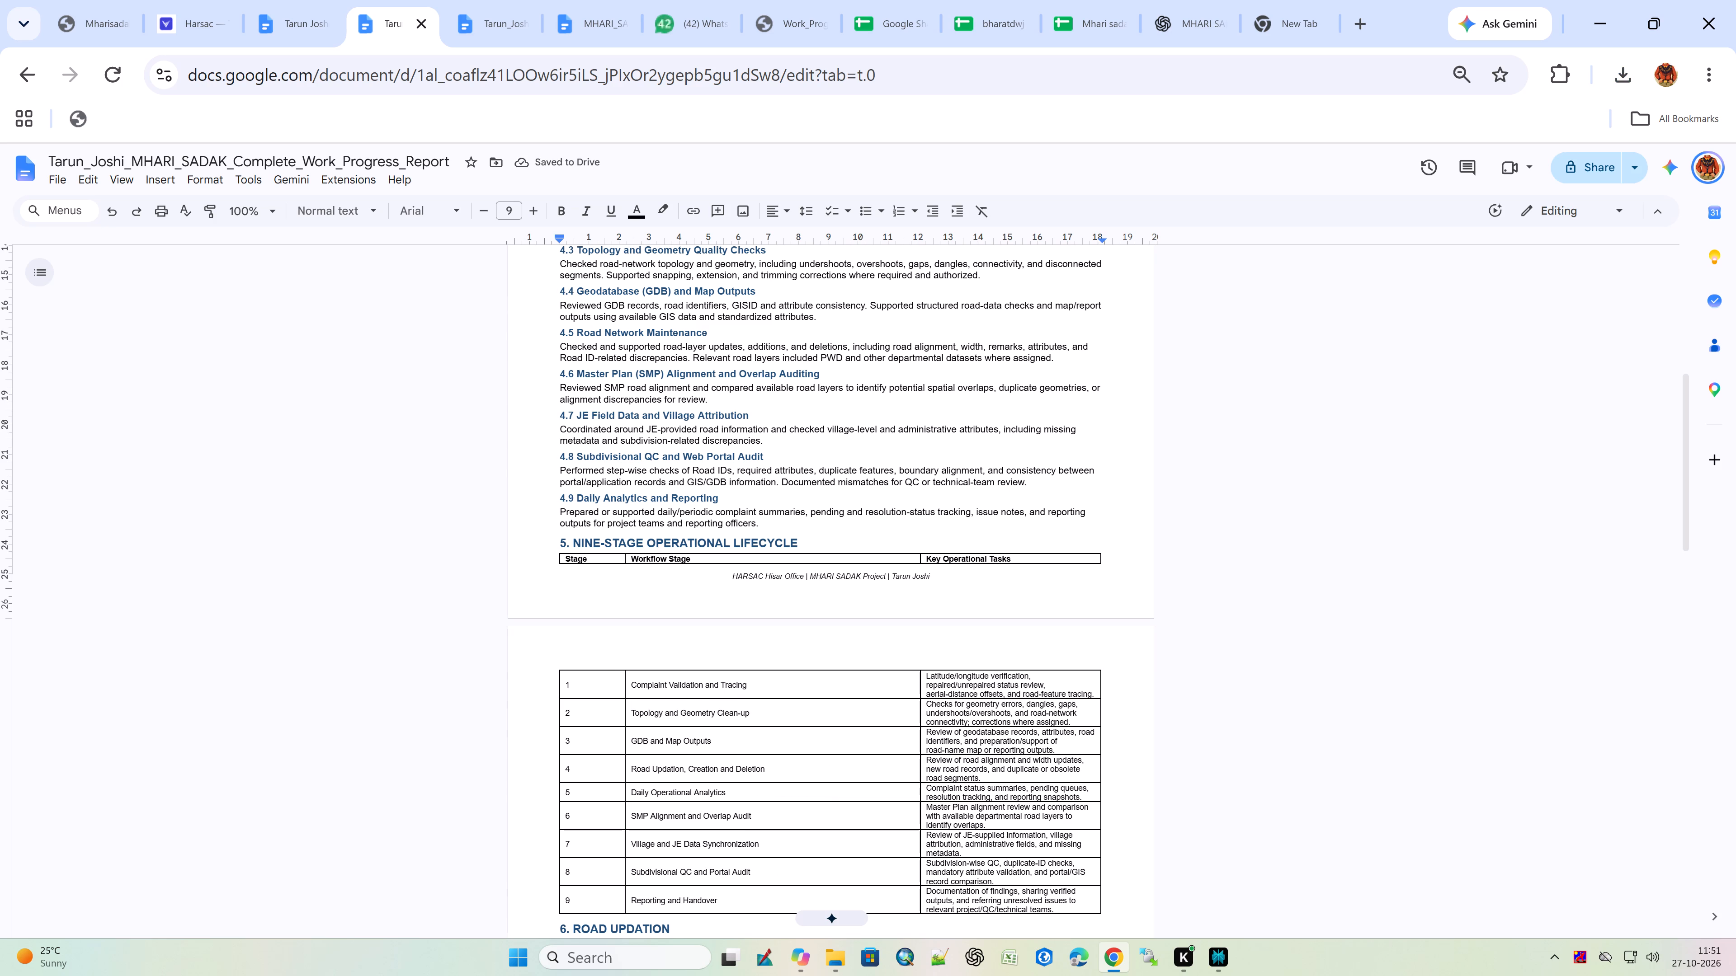
pyautogui.moveTo(627, 685); pyautogui.dragTo(598, 687)
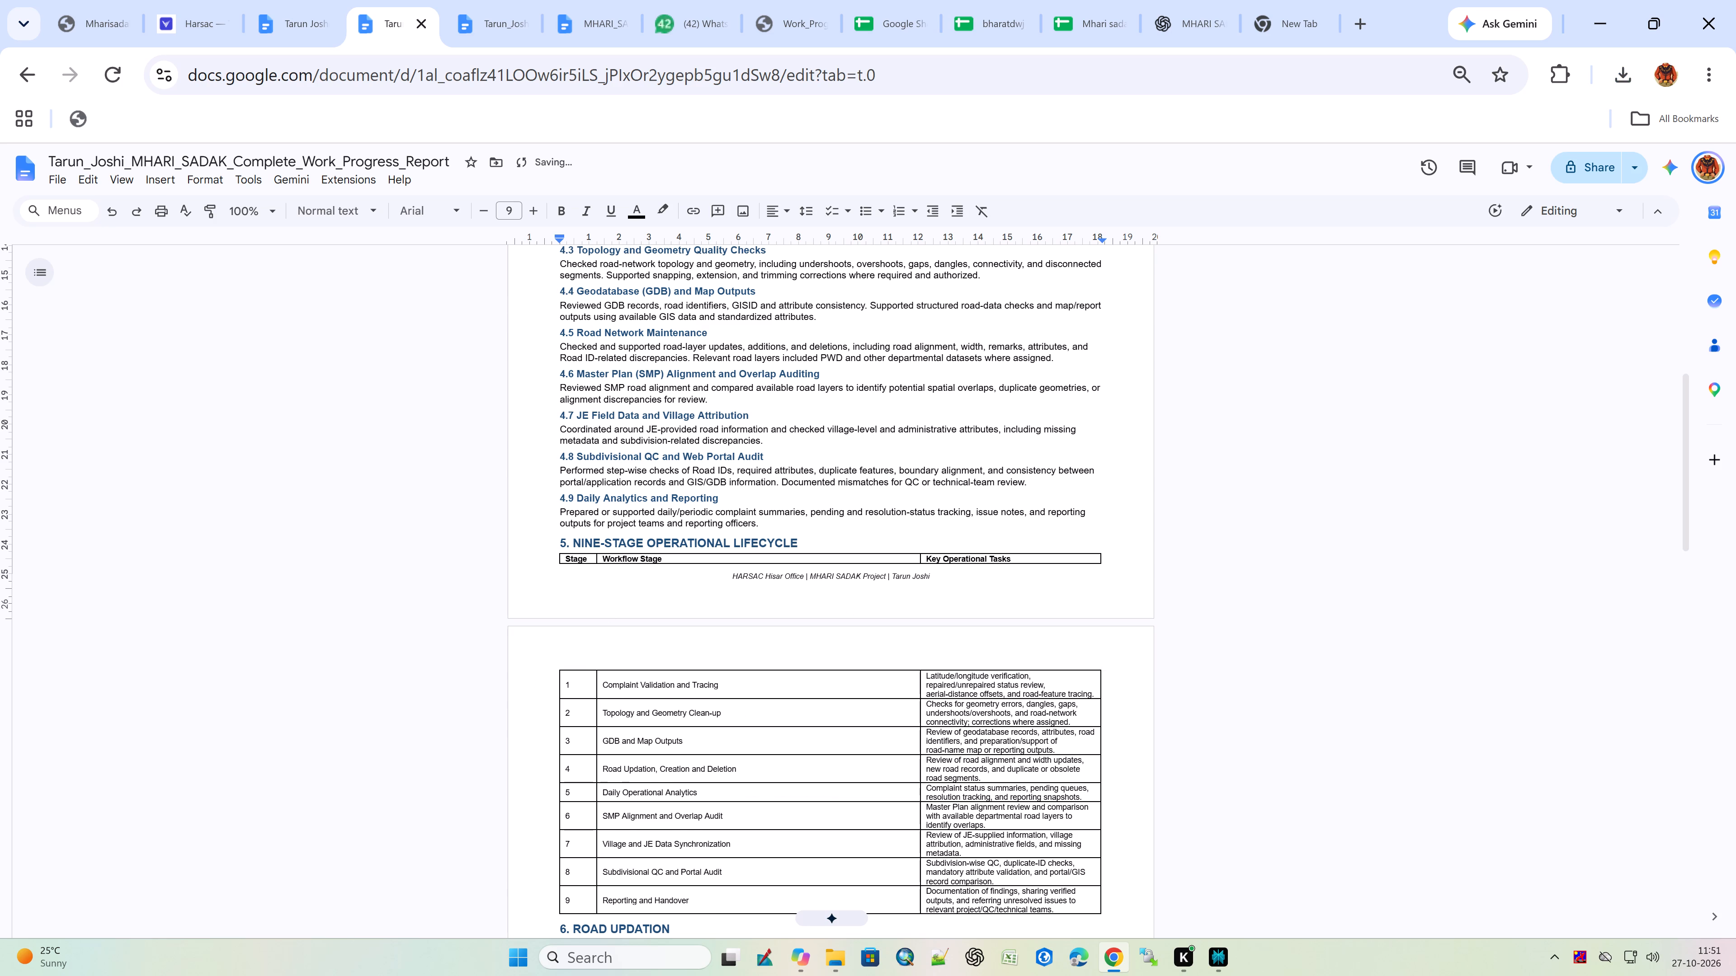
pyautogui.moveTo(920, 558); pyautogui.dragTo(779, 558)
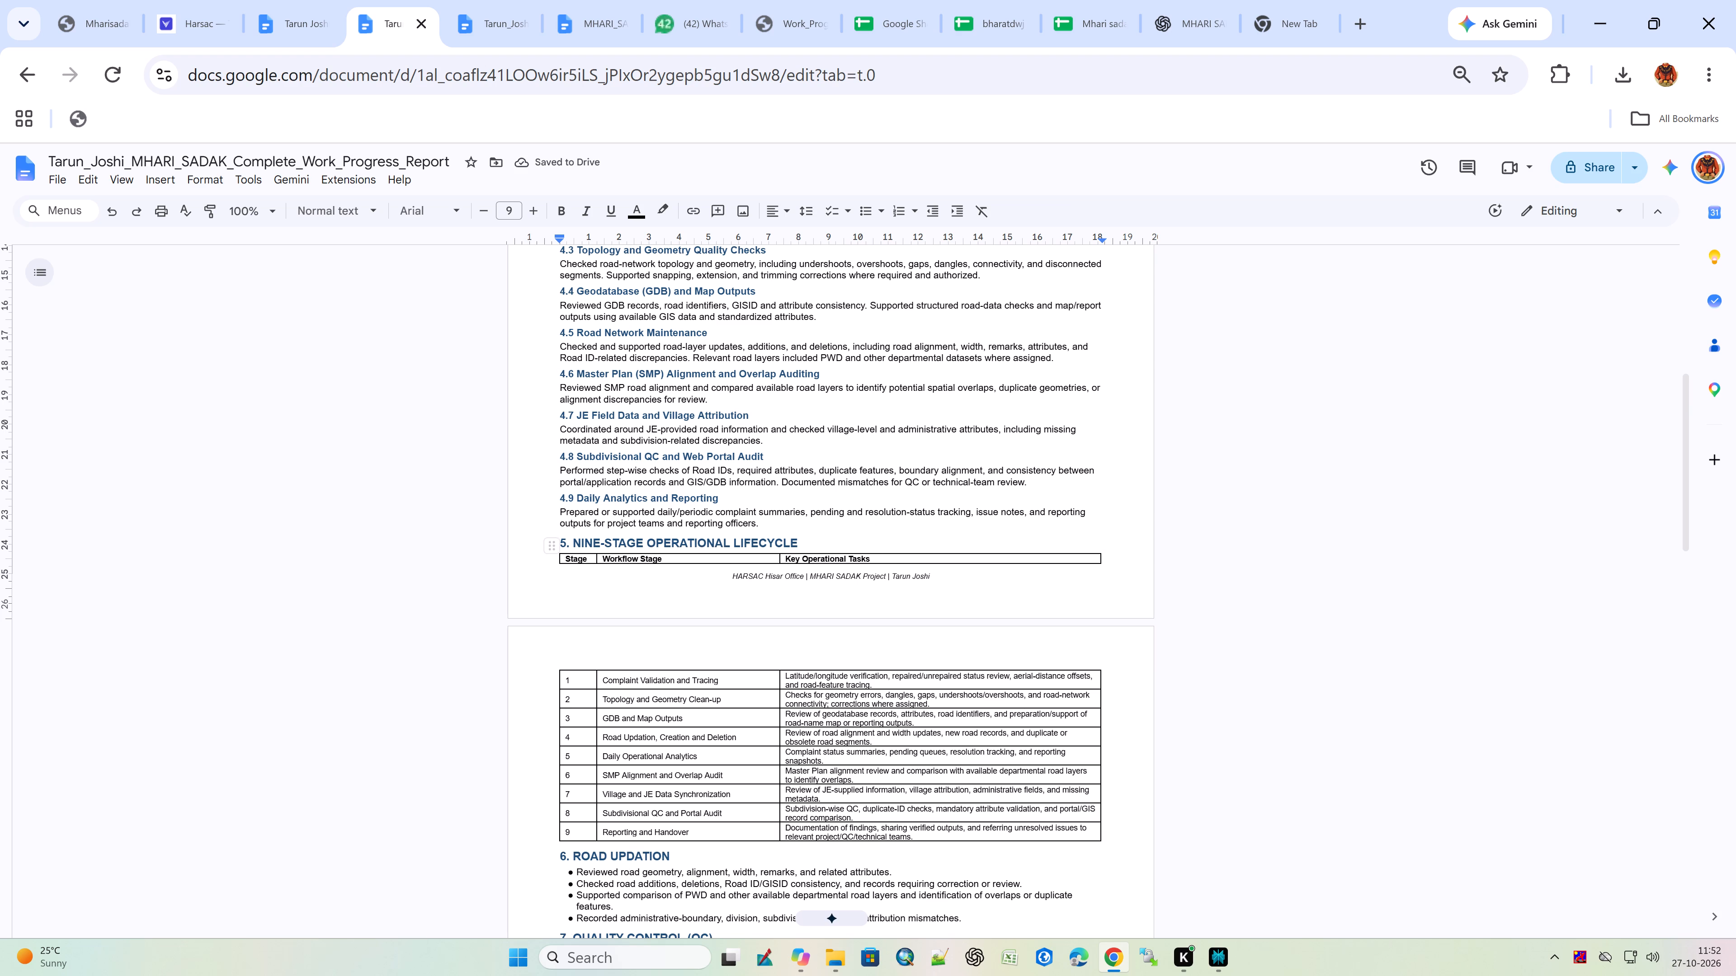
# Insert a blank line after the 4.9 Daily Analytics and Reporting paragraph to move section 5's heading and table onto page two.
pyautogui.click(865, 521)
pyautogui.press('Return')
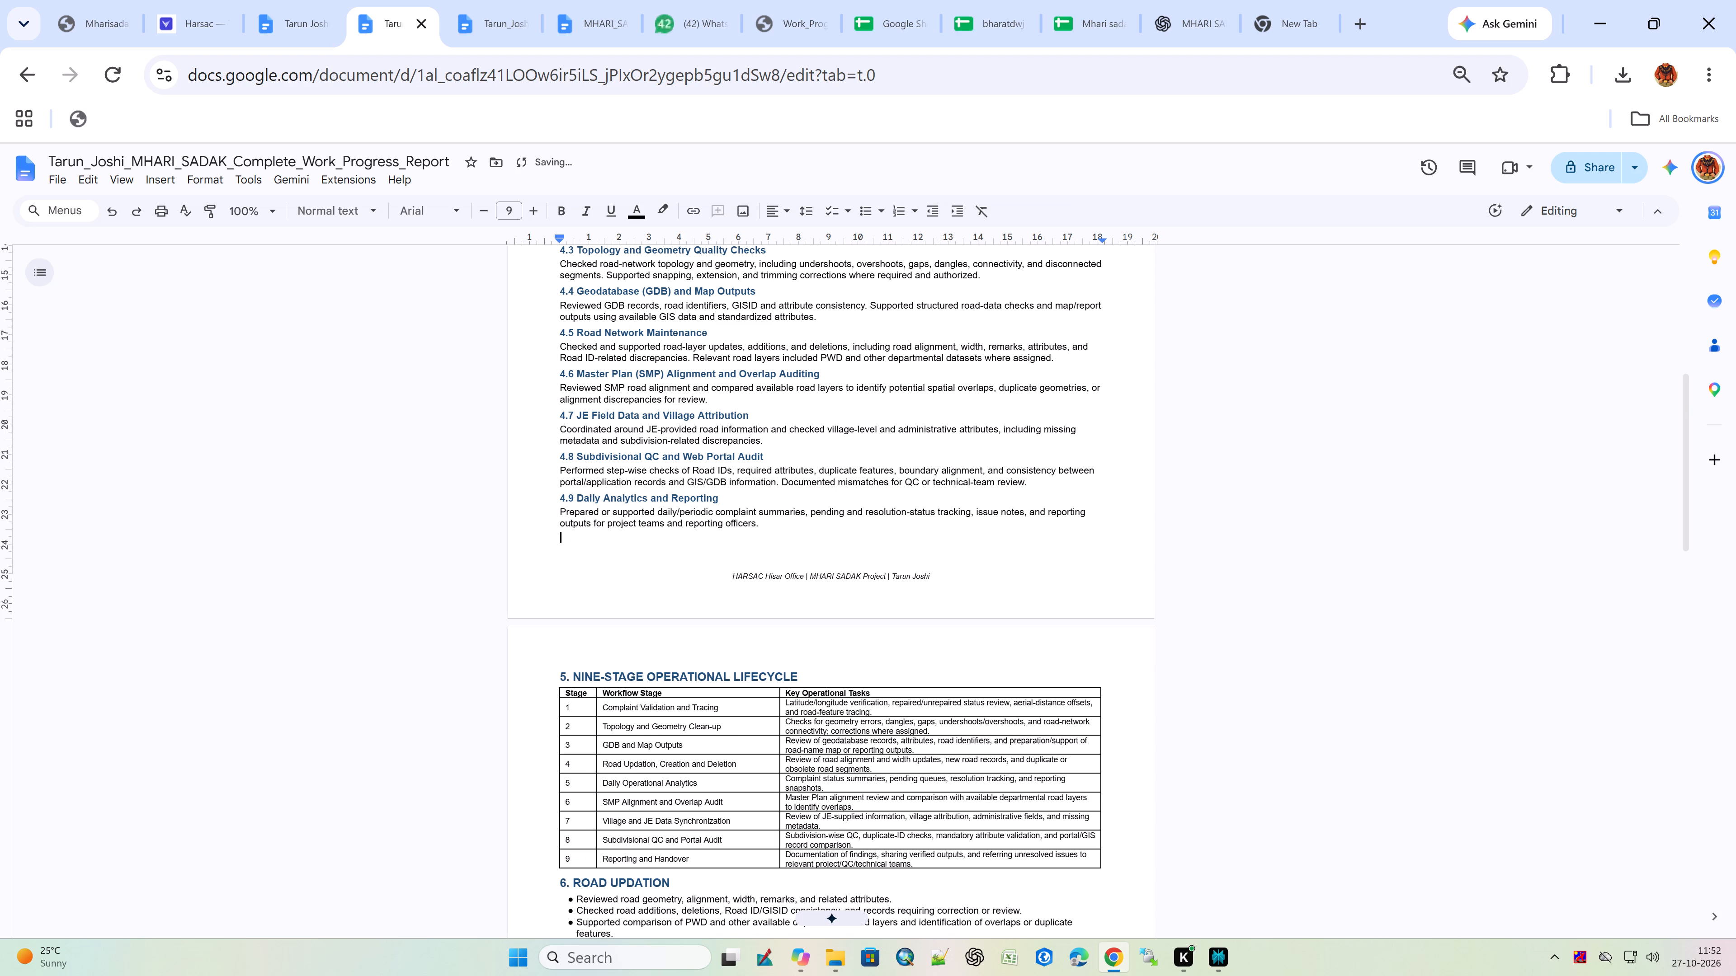
# Insert ten blank lines between the 18. Declaration paragraph and the signature block on the last page.
pyautogui.scroll(-2, 834, 571)
pyautogui.scroll(-10, 723, 649)
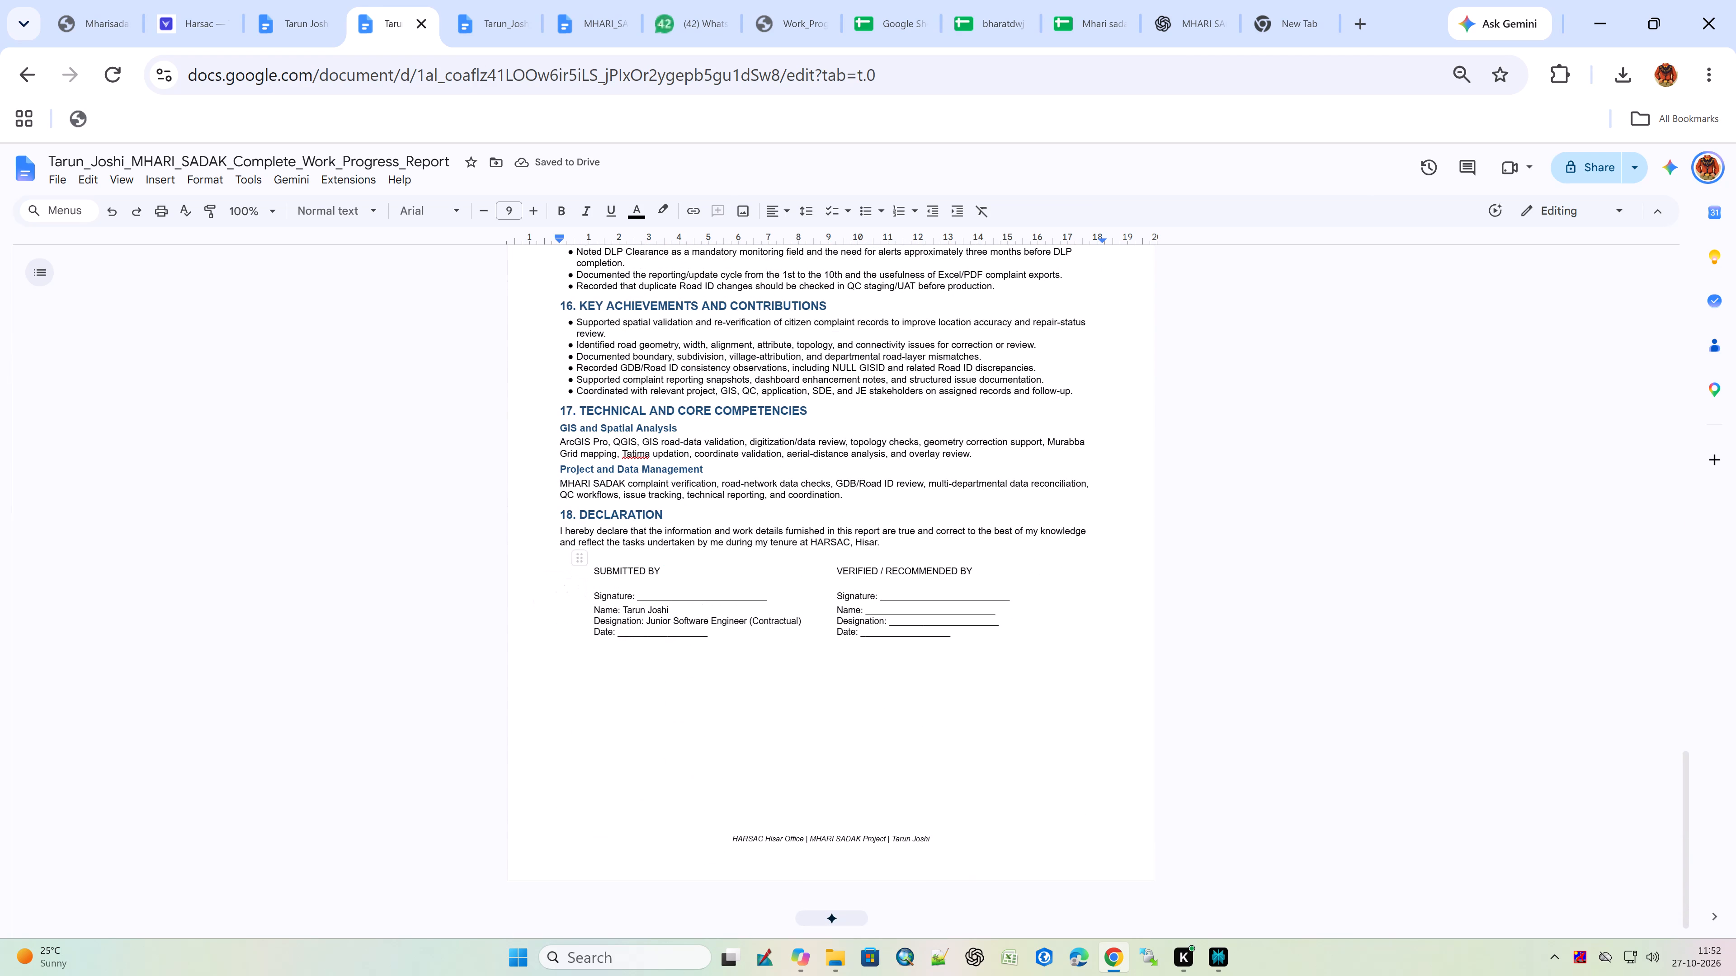
pyautogui.click(621, 557)
pyautogui.press('Return')
pyautogui.press('Return')
pyautogui.press('Return')
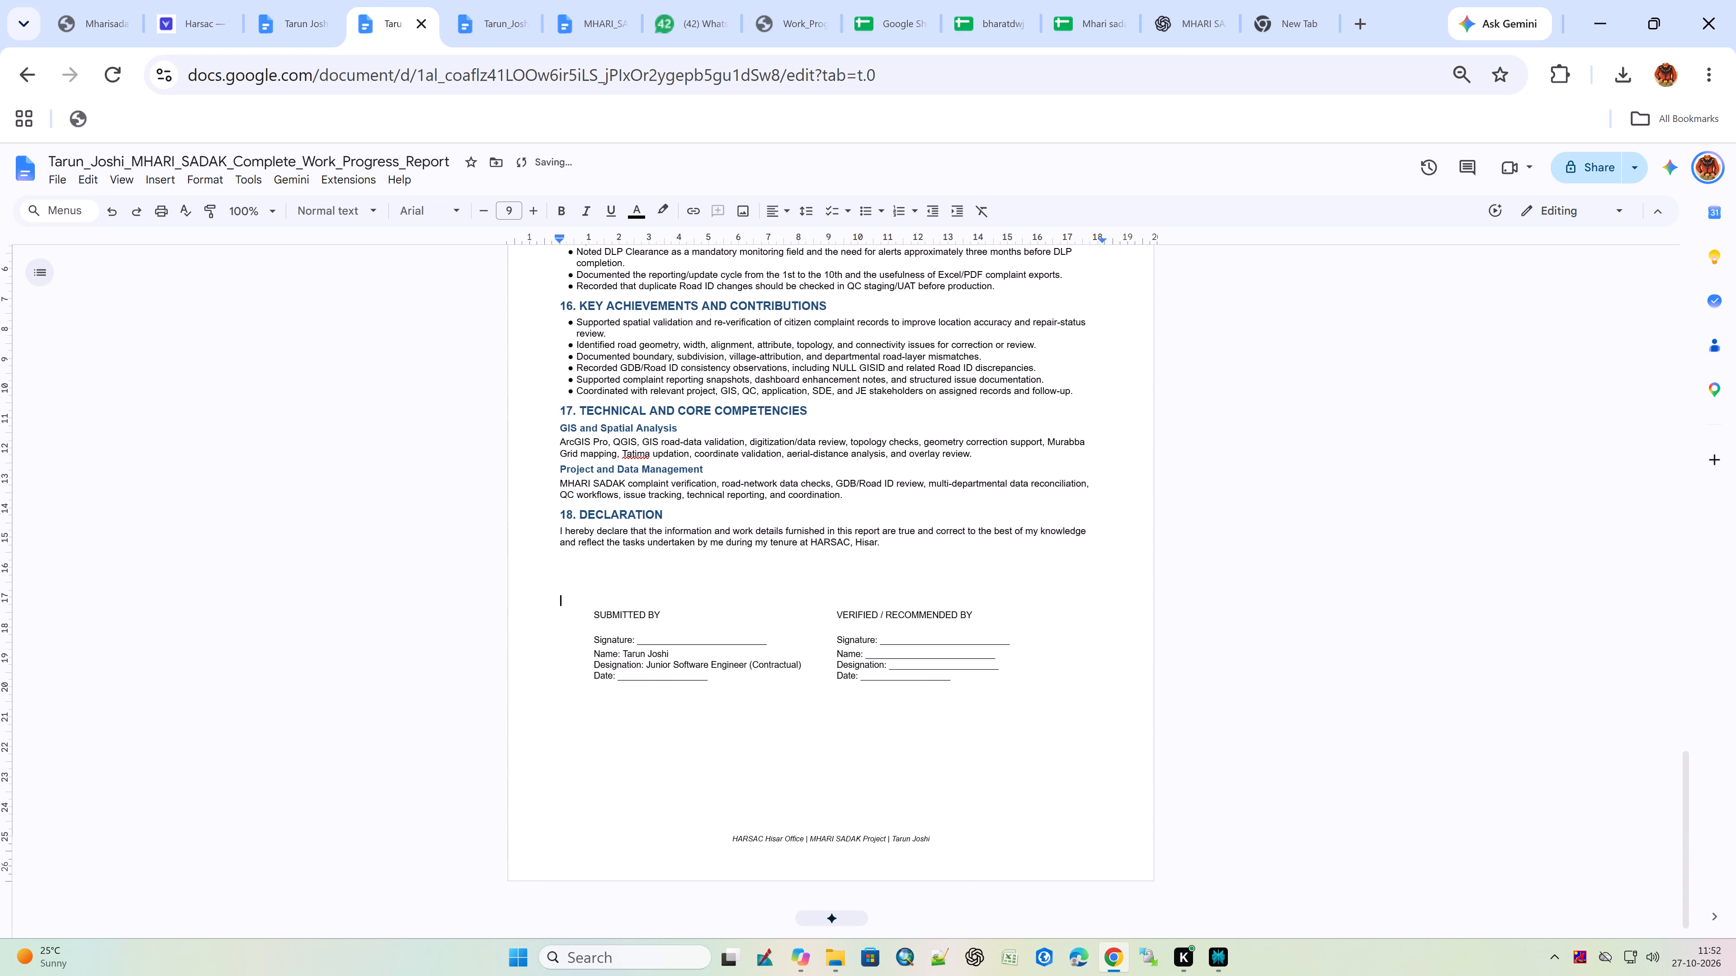
pyautogui.press('Return')
pyautogui.press('Return')
pyautogui.press('Return')
pyautogui.press('Return')
pyautogui.press('Return')
pyautogui.press('Return')
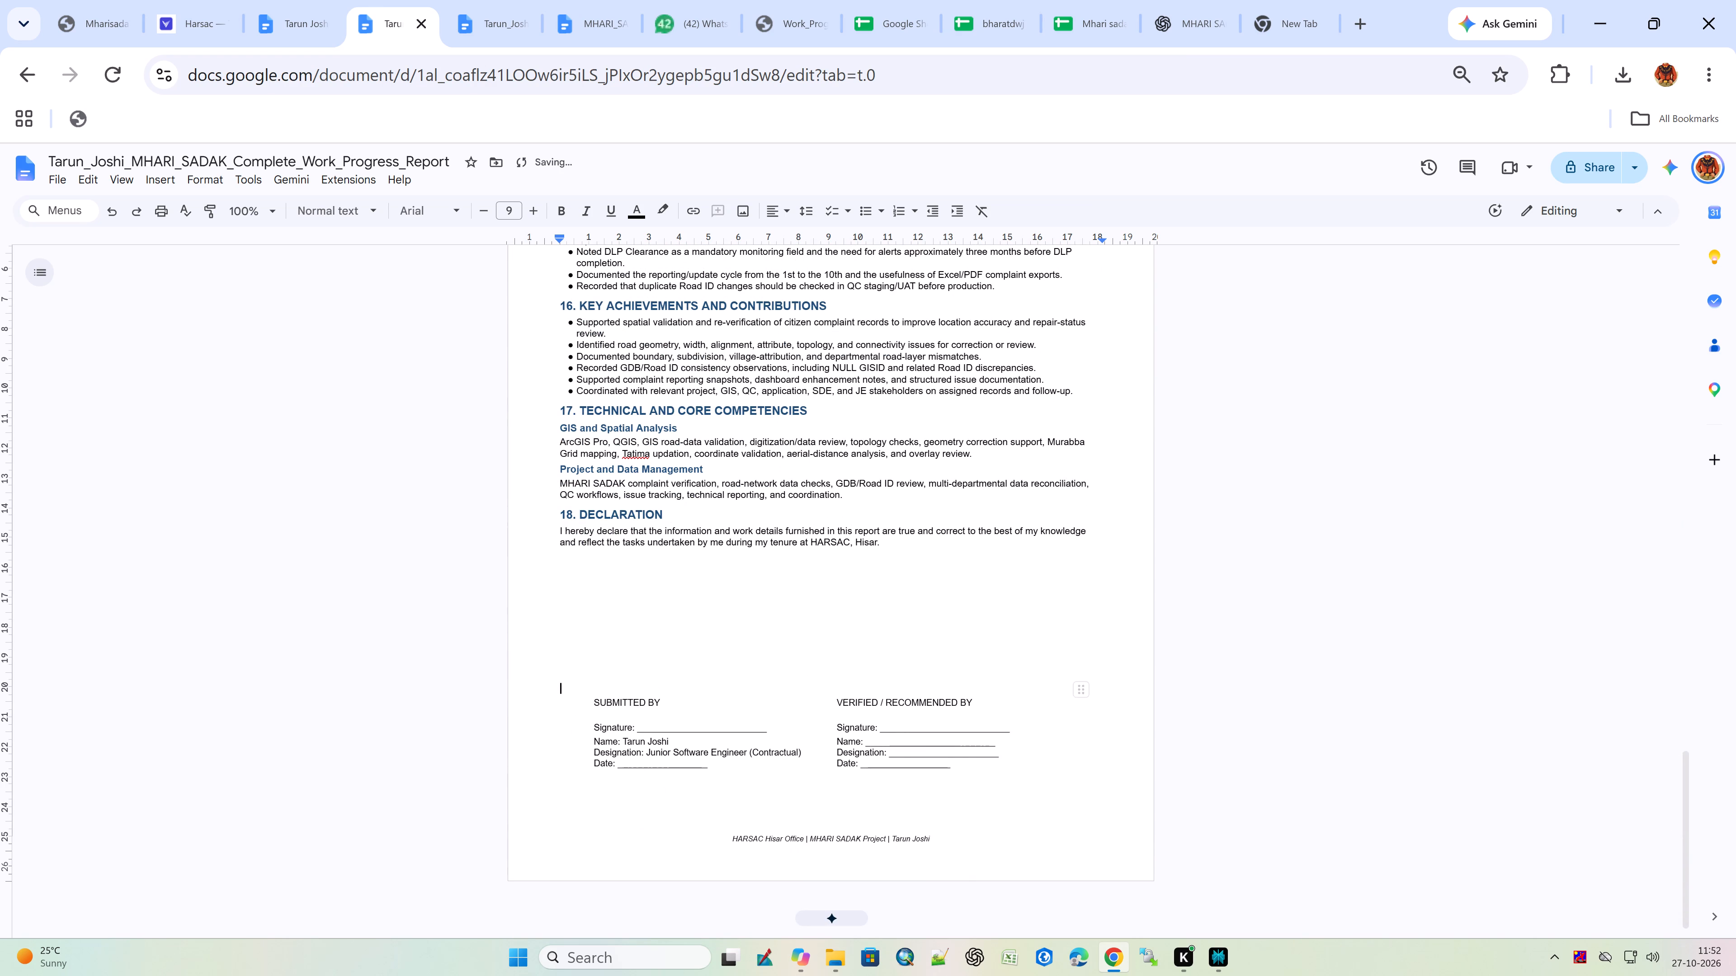
pyautogui.press('Return')
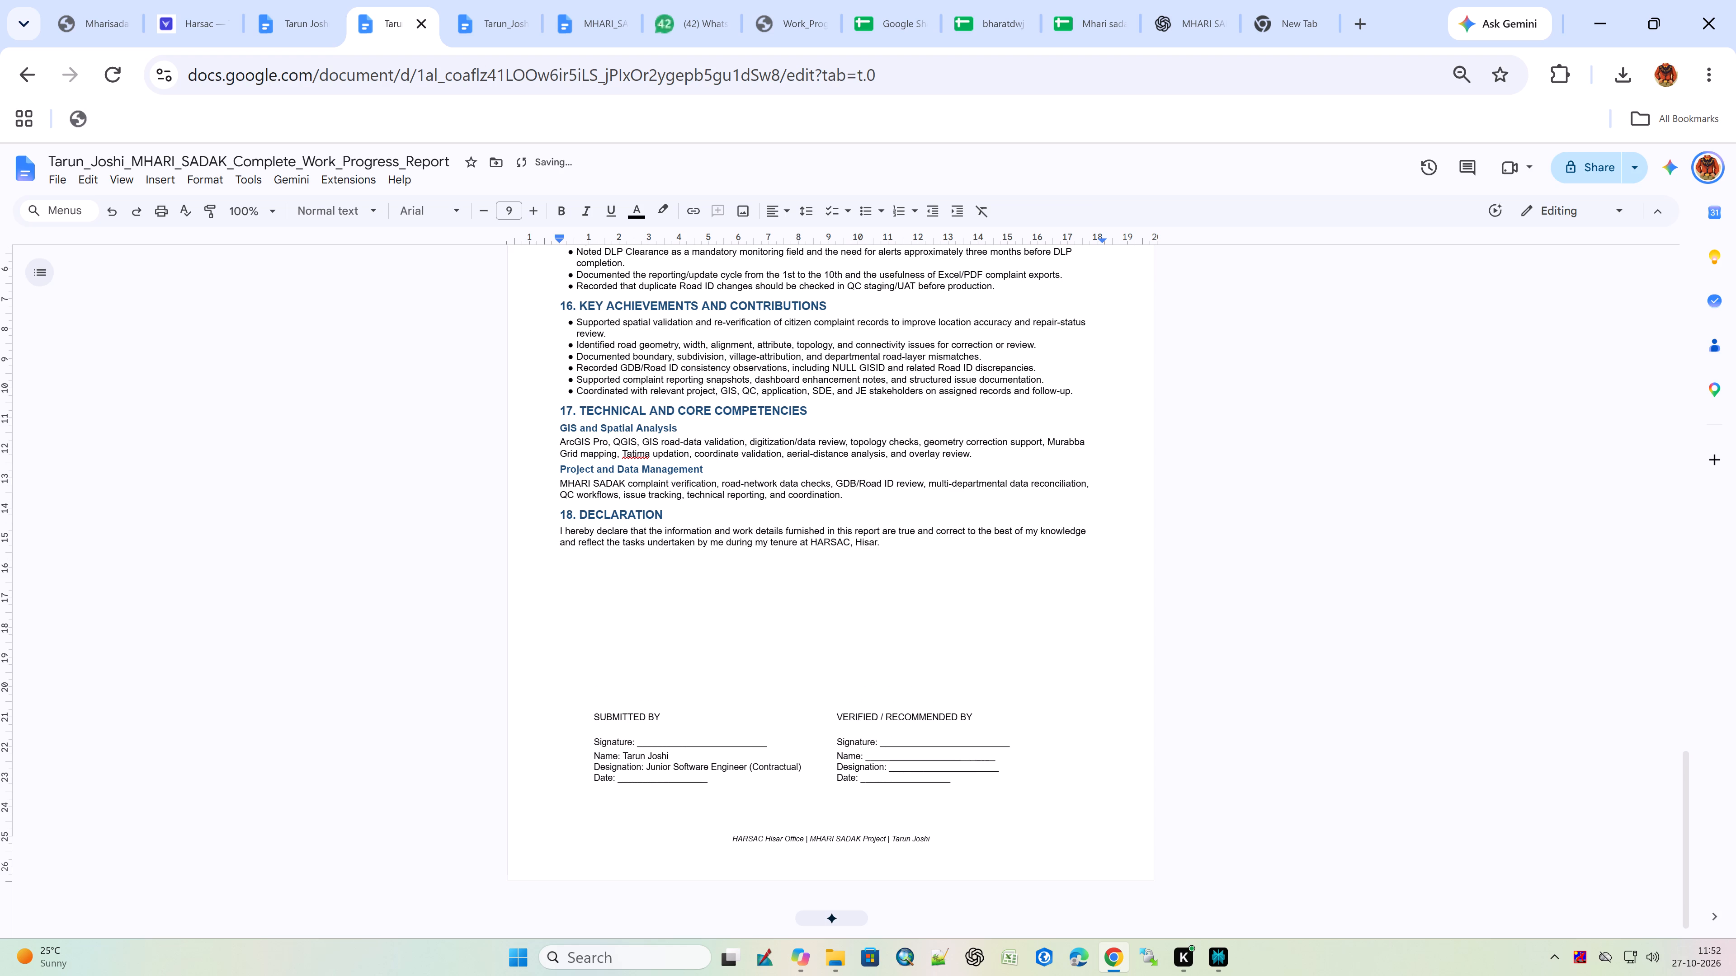
# Compare the complete report's employee profile, especially the Designation entry, with the other two open report documents.
pyautogui.scroll(4, 781, 531)
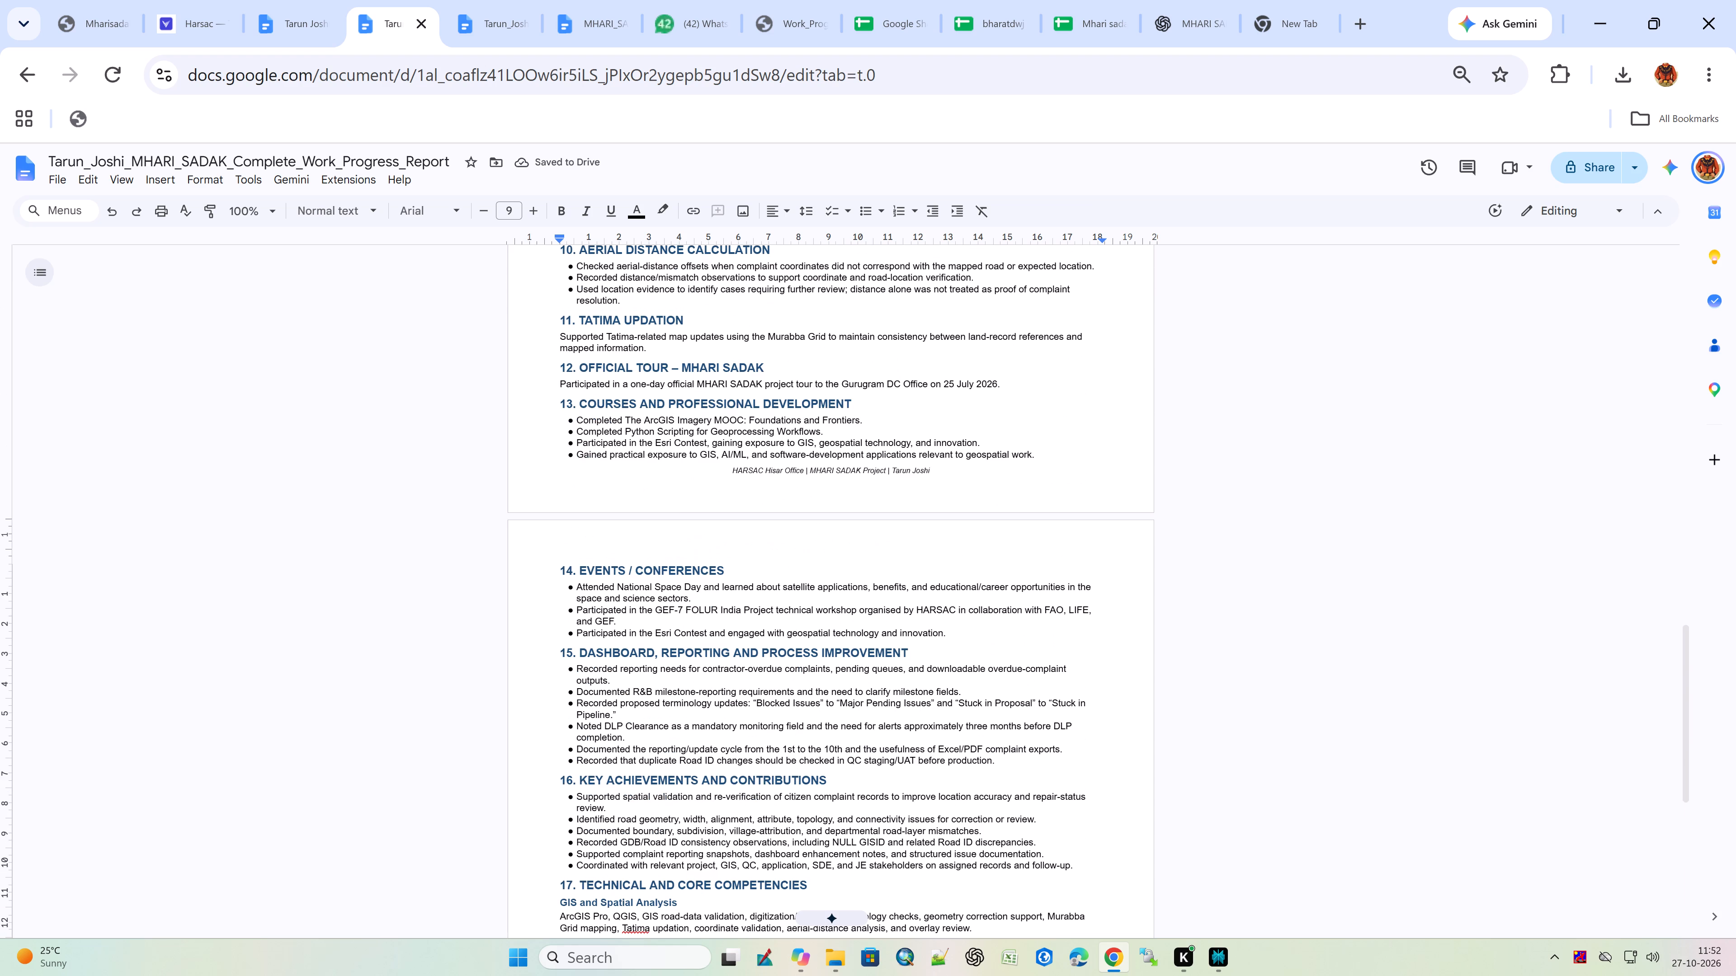
pyautogui.scroll(11, 796, 499)
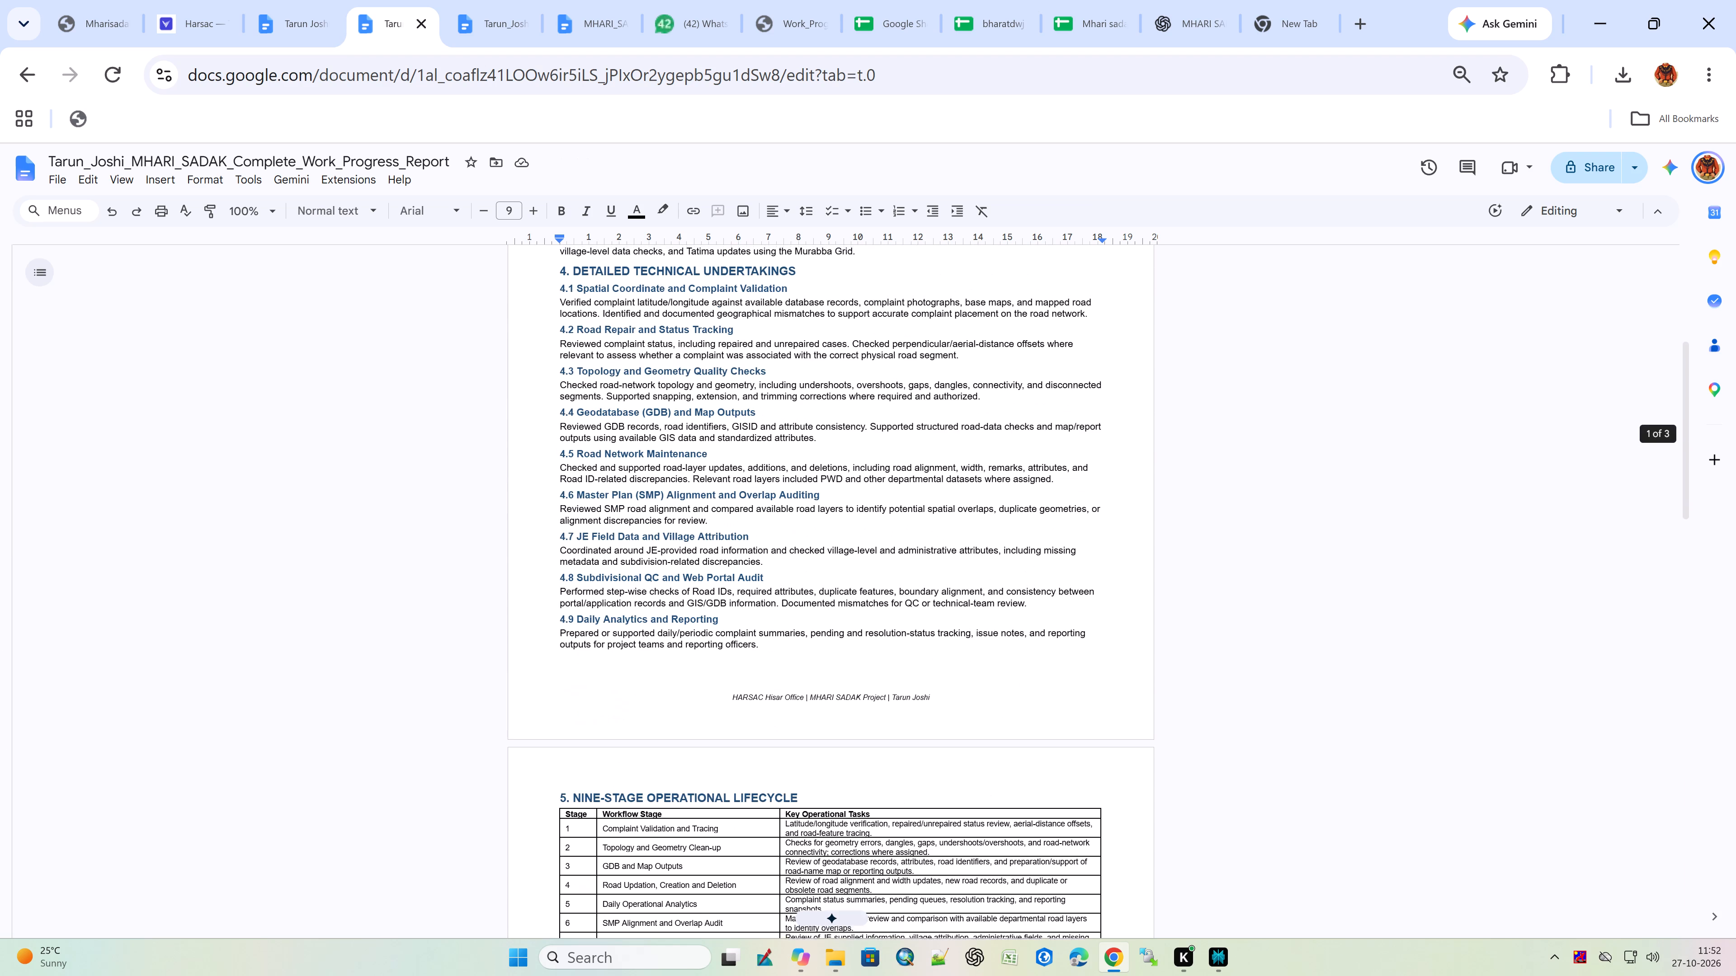
pyautogui.scroll(3, 797, 494)
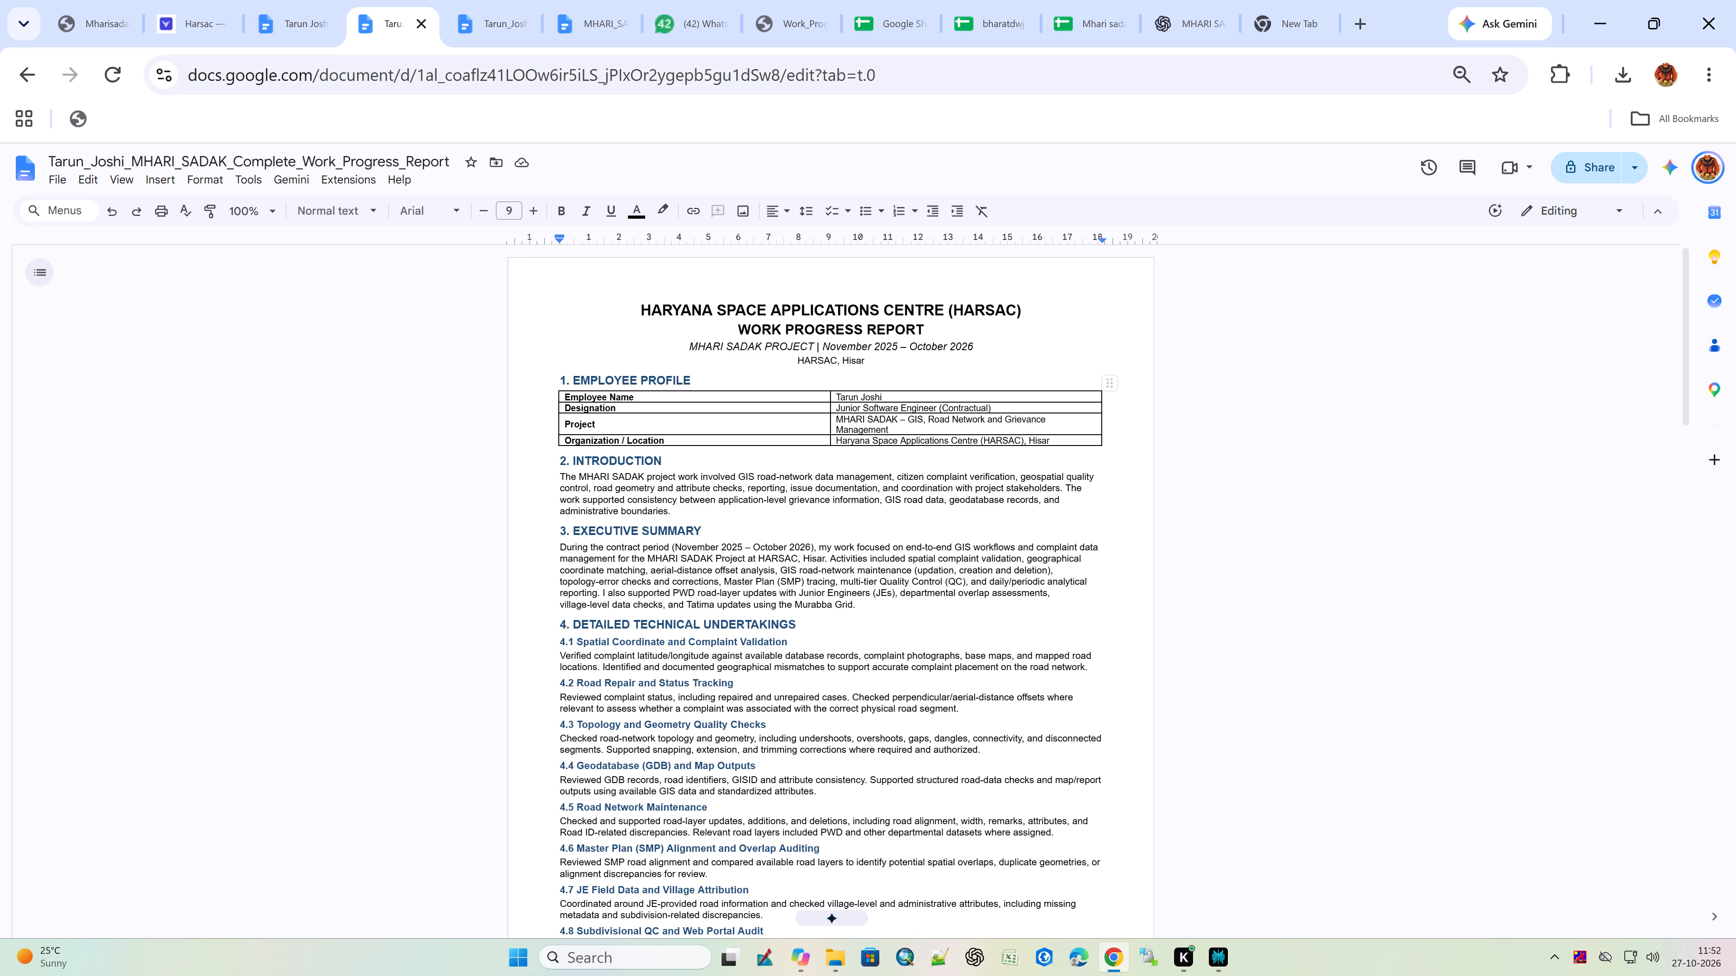
pyautogui.moveTo(1025, 405); pyautogui.dragTo(975, 405)
pyautogui.moveTo(975, 405); pyautogui.dragTo(990, 401)
pyautogui.moveTo(1014, 407); pyautogui.dragTo(990, 407)
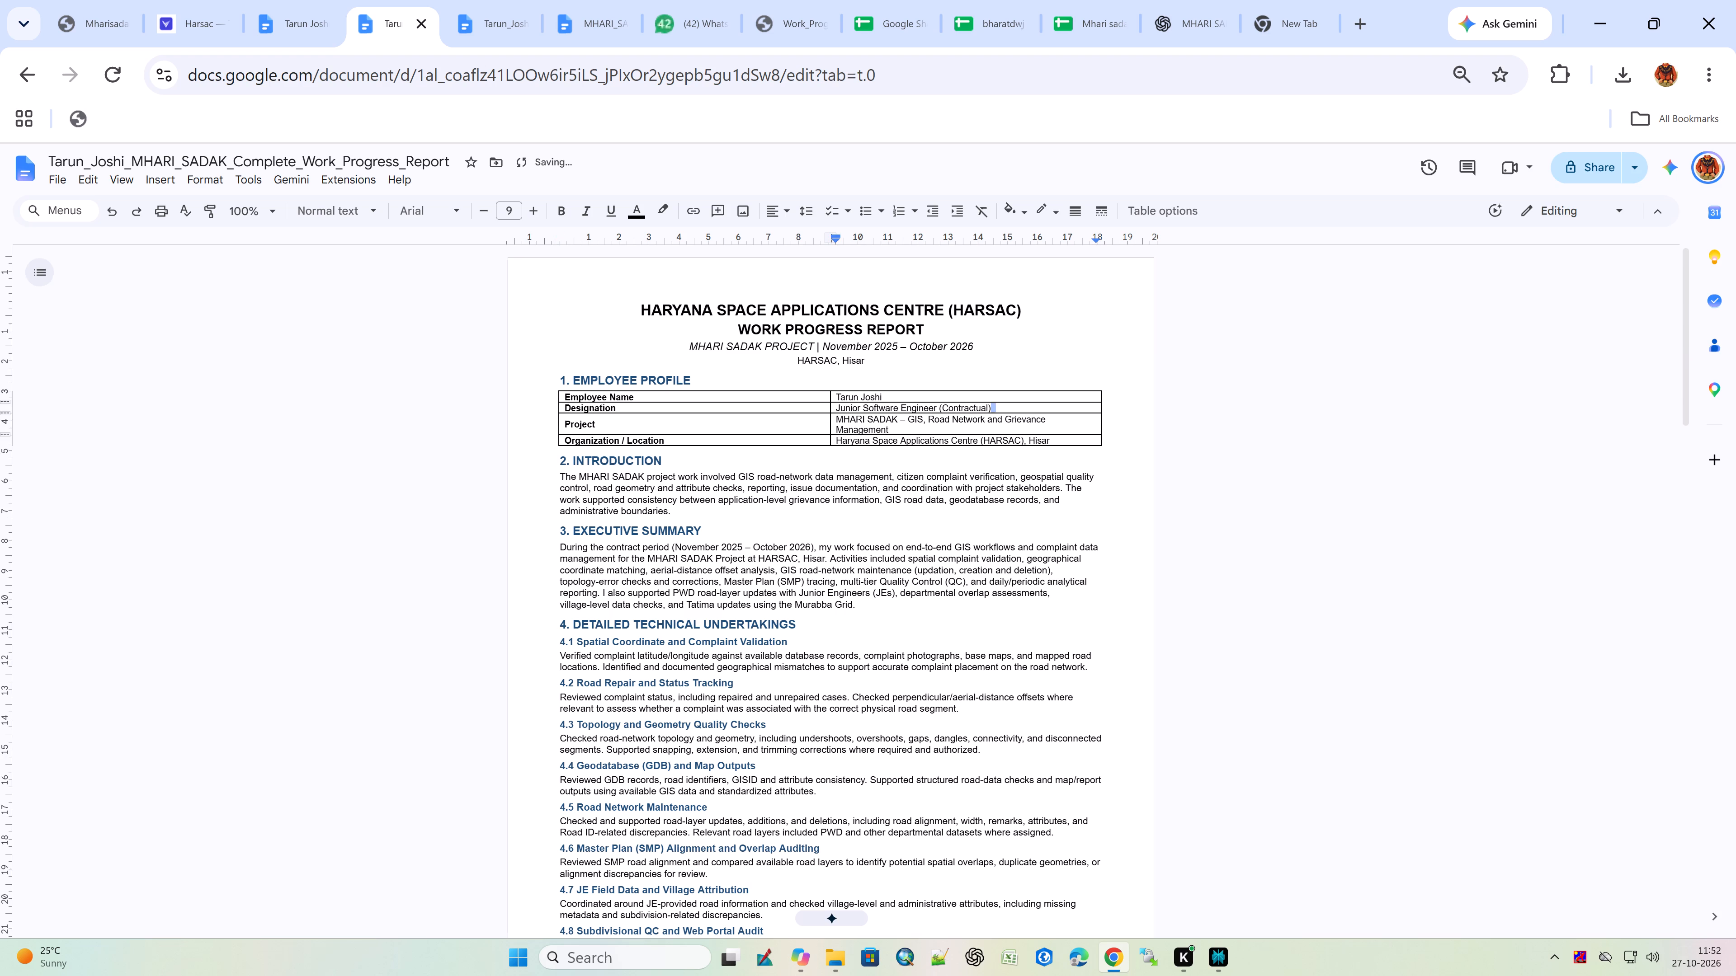
pyautogui.moveTo(990, 407); pyautogui.dragTo(943, 410)
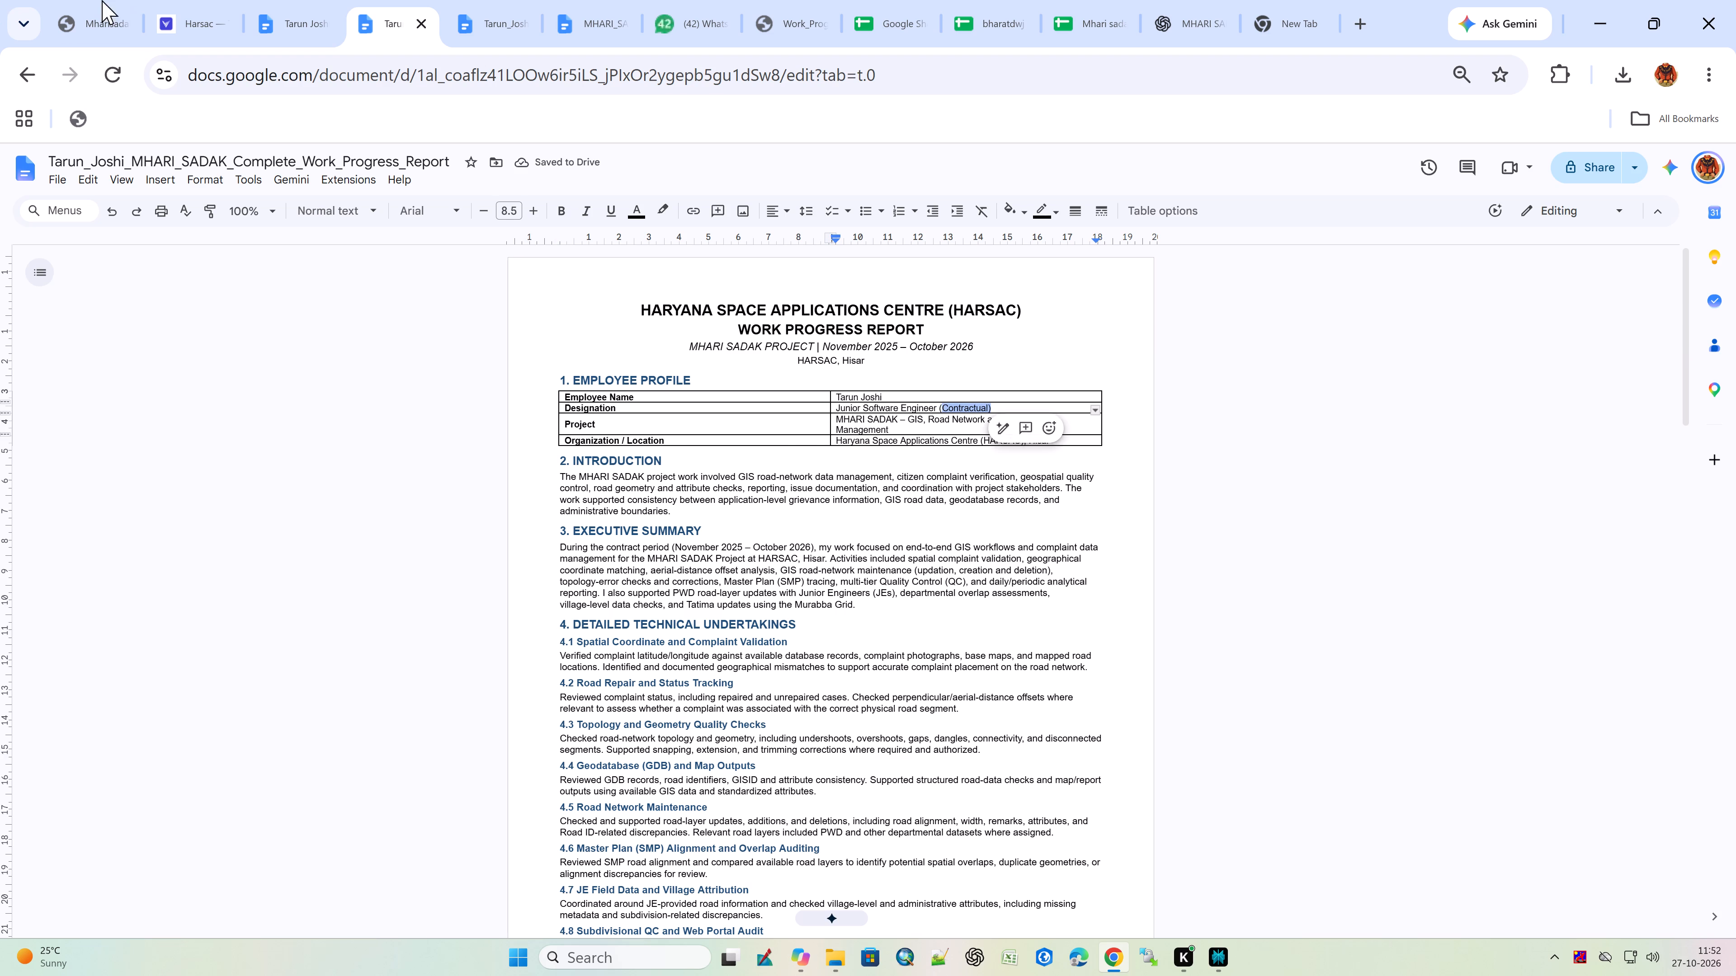
pyautogui.click(331, 0)
pyautogui.scroll(13, 557, 709)
pyautogui.scroll(8, 674, 596)
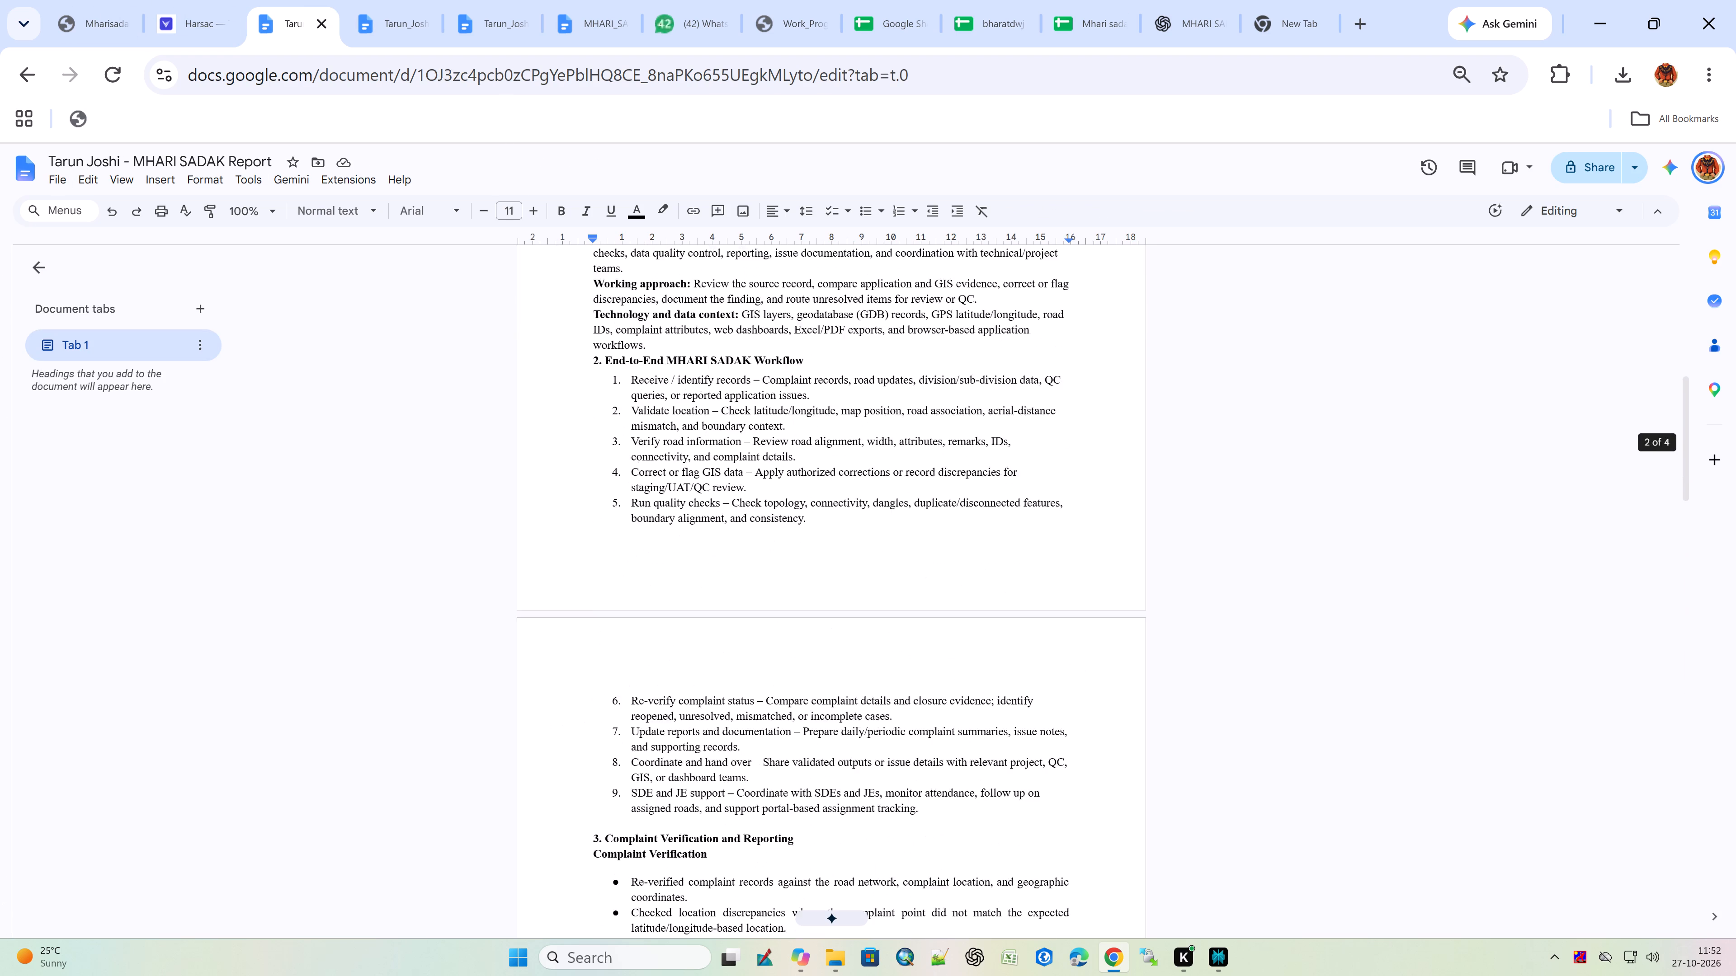
pyautogui.click(468, 3)
pyautogui.scroll(14, 644, 503)
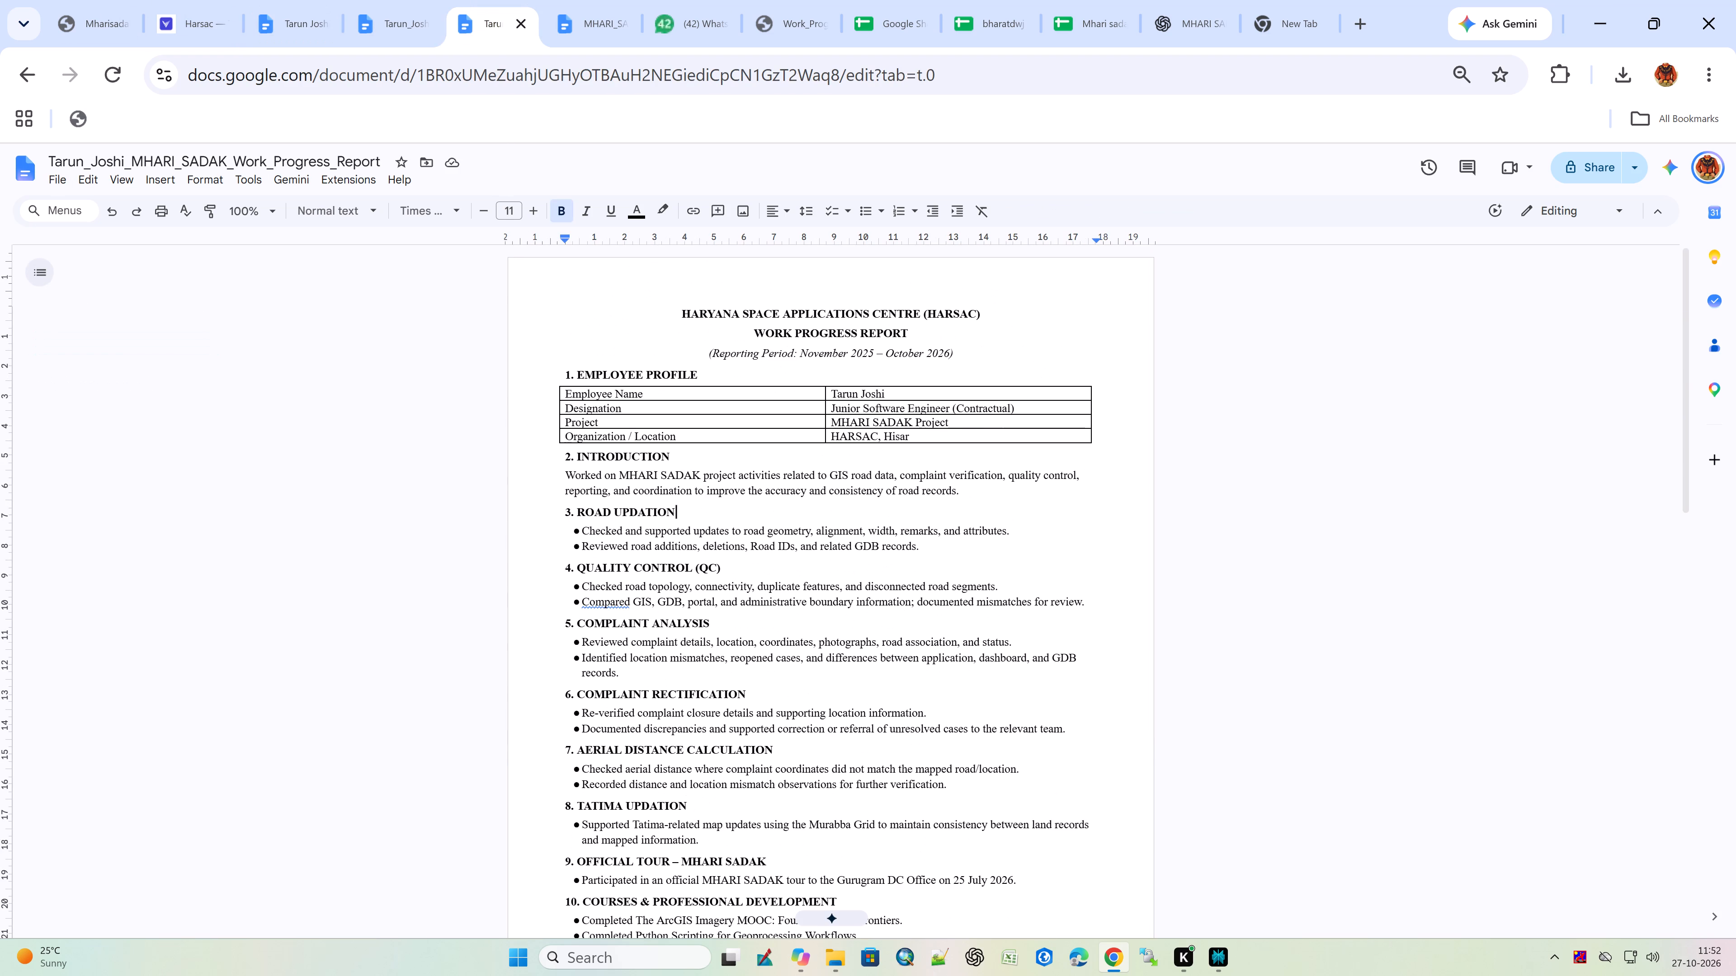
pyautogui.click(412, 0)
# Replace the shorter work progress report's Employee Profile heading text and table with those copied from the complete report.
pyautogui.click(835, 408)
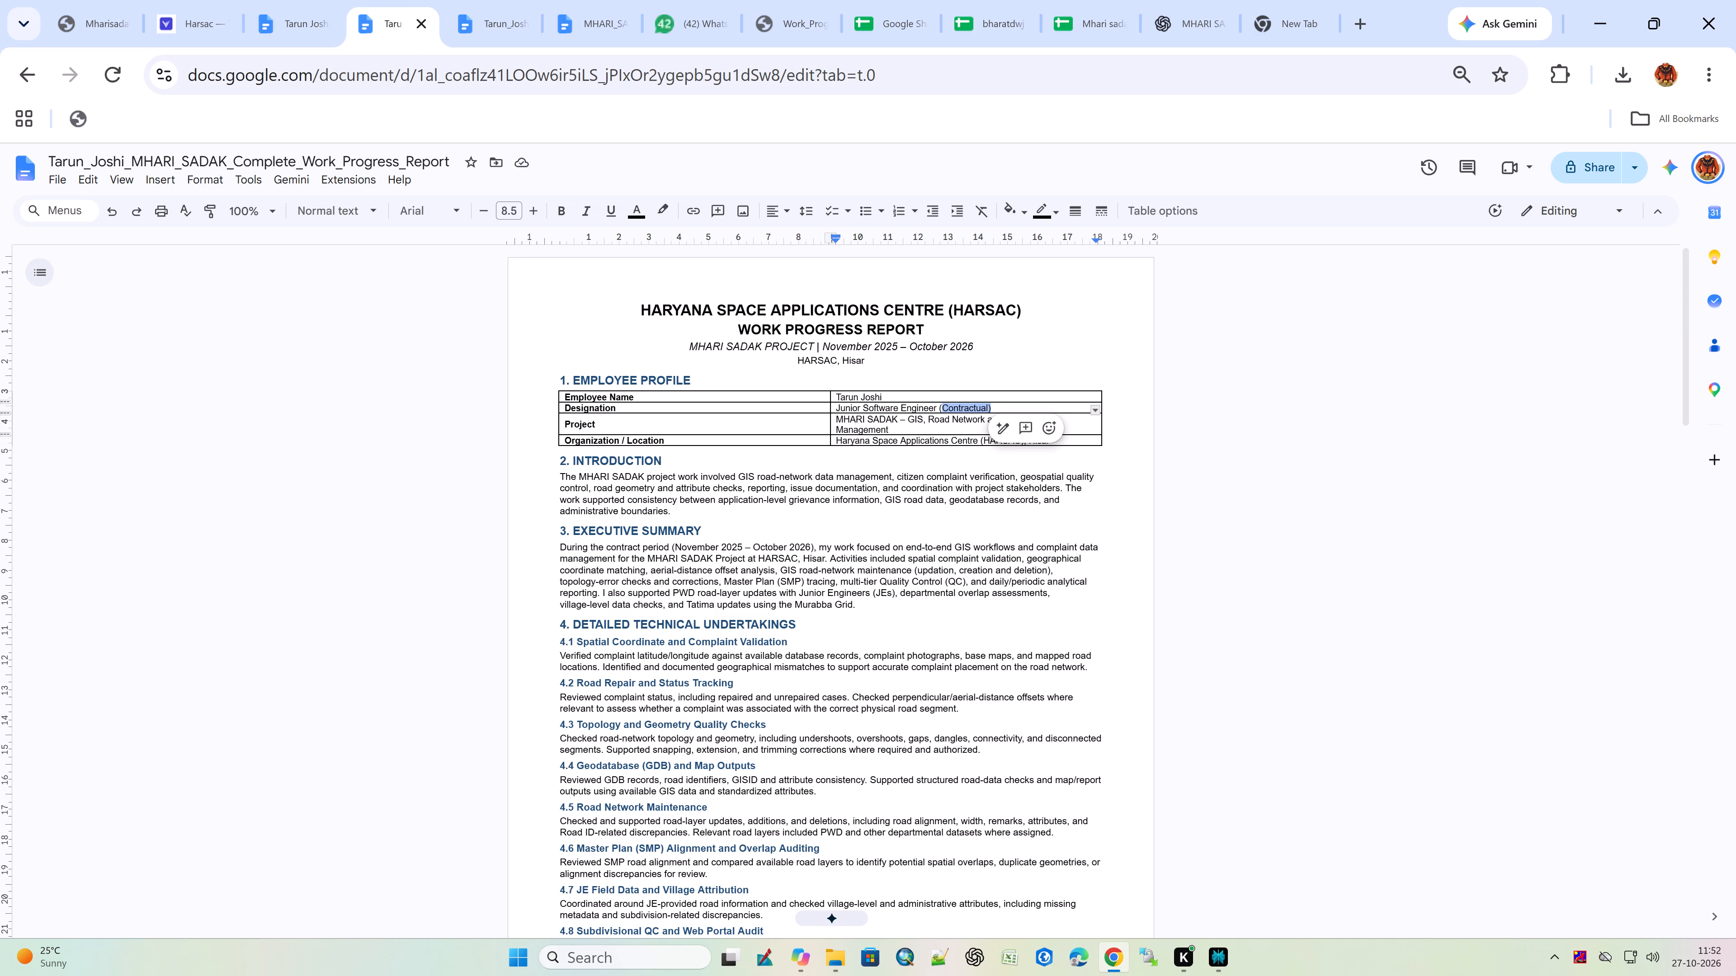
pyautogui.moveTo(1115, 440); pyautogui.dragTo(771, 385)
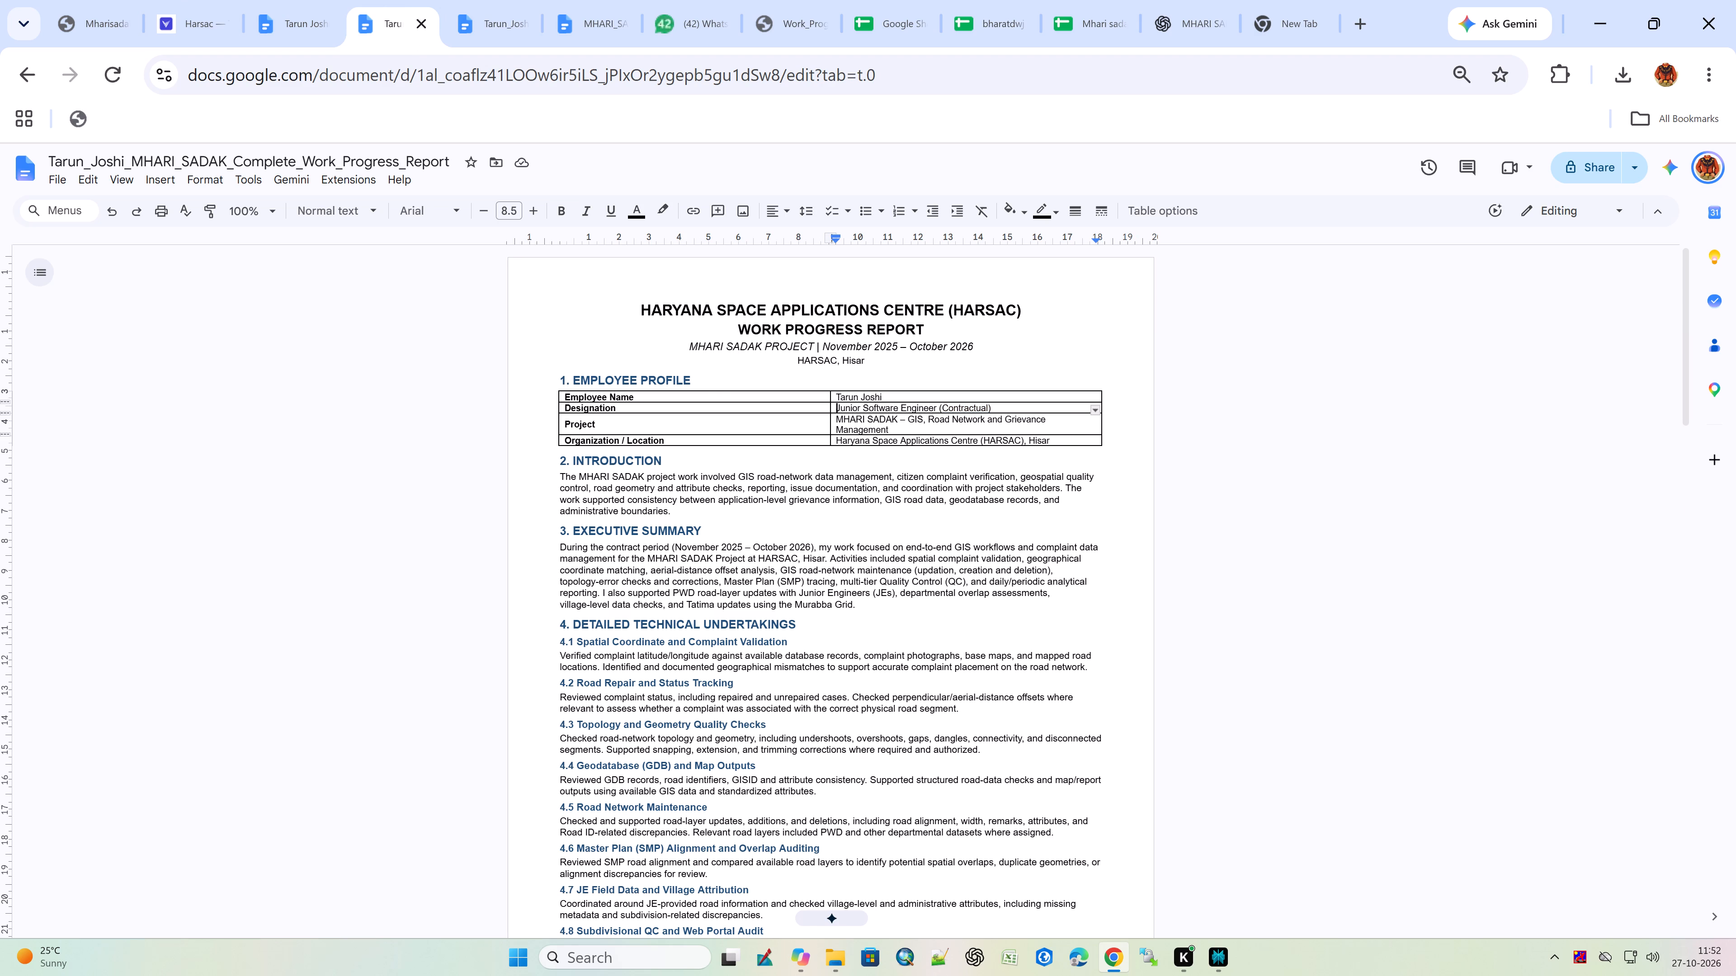
pyautogui.moveTo(771, 385); pyautogui.dragTo(505, 368)
pyautogui.moveTo(571, 379); pyautogui.dragTo(1115, 436)
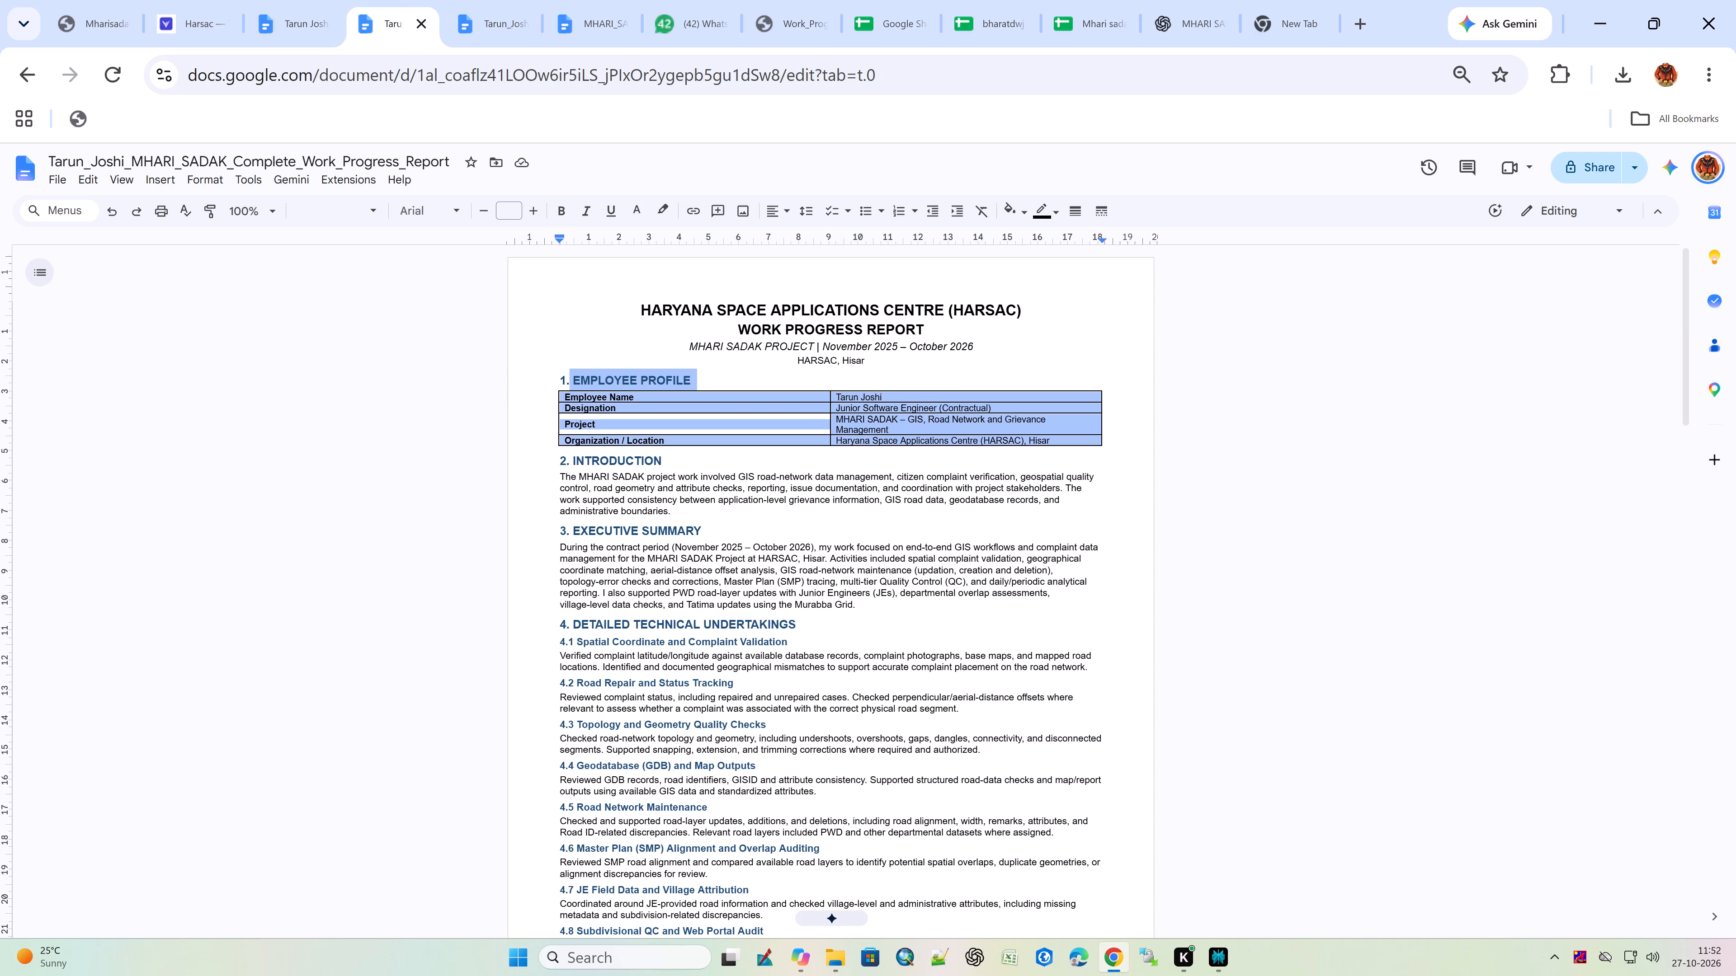
pyautogui.hotkey('ctrl', 'c')
pyautogui.hotkey('ctrl', 'c')
pyautogui.click(482, 3)
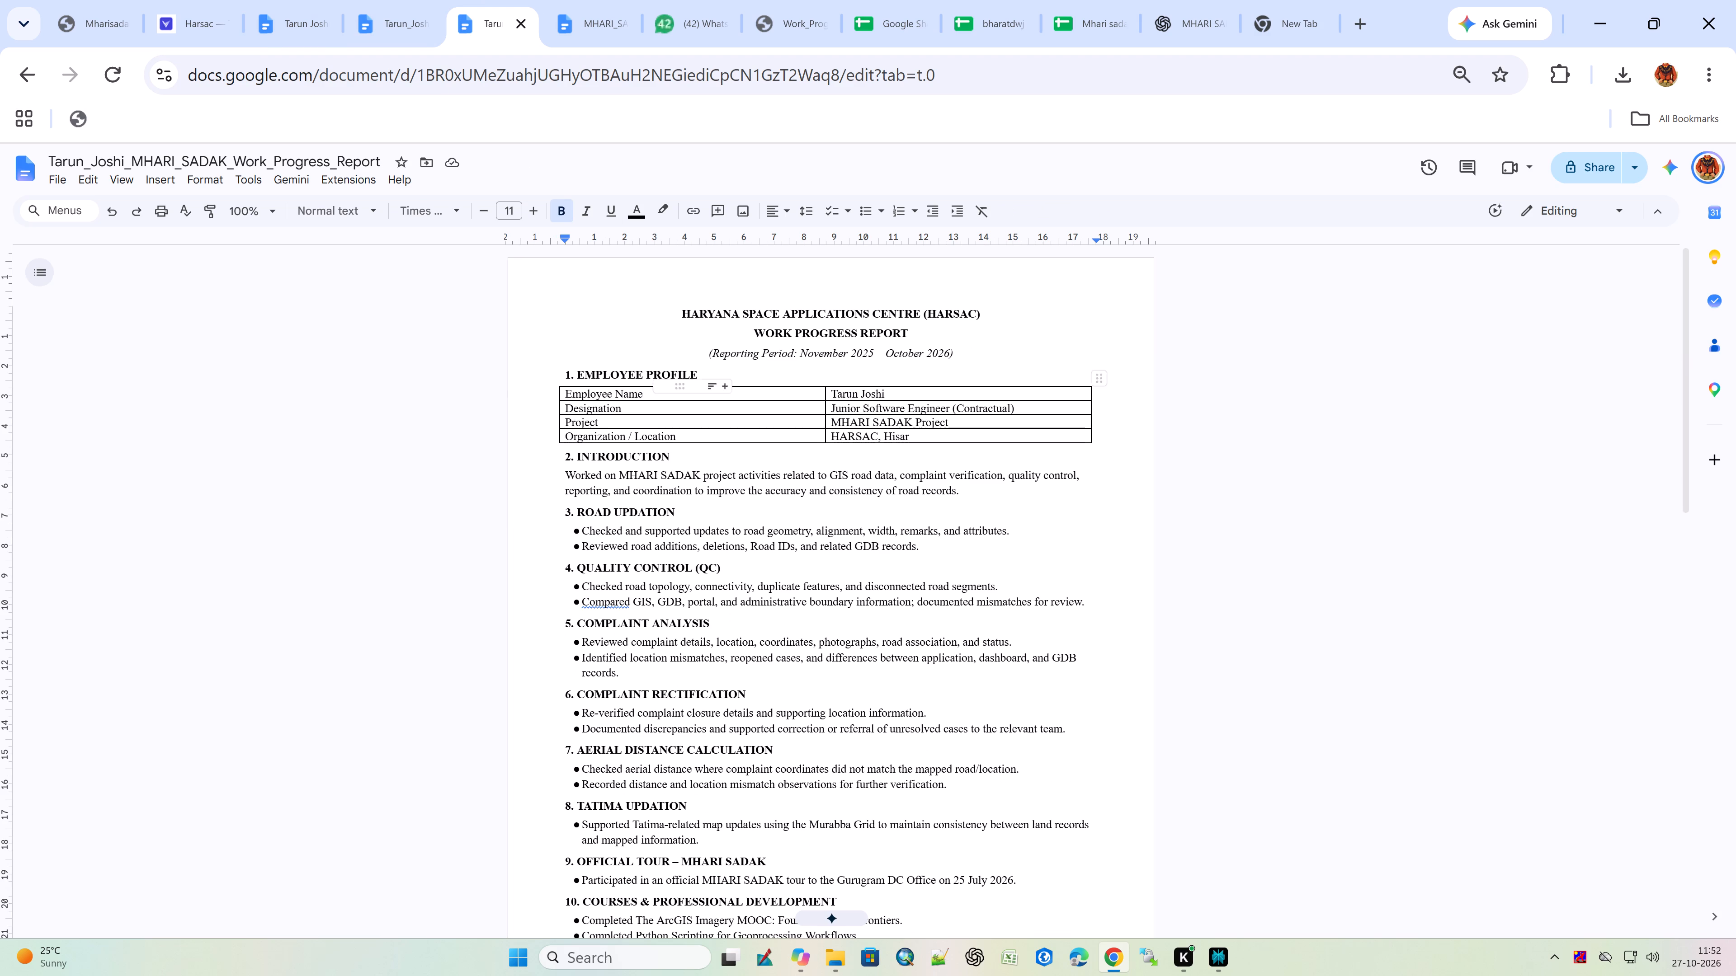
pyautogui.moveTo(575, 371); pyautogui.dragTo(1081, 420)
pyautogui.hotkey('ctrl', 'v')
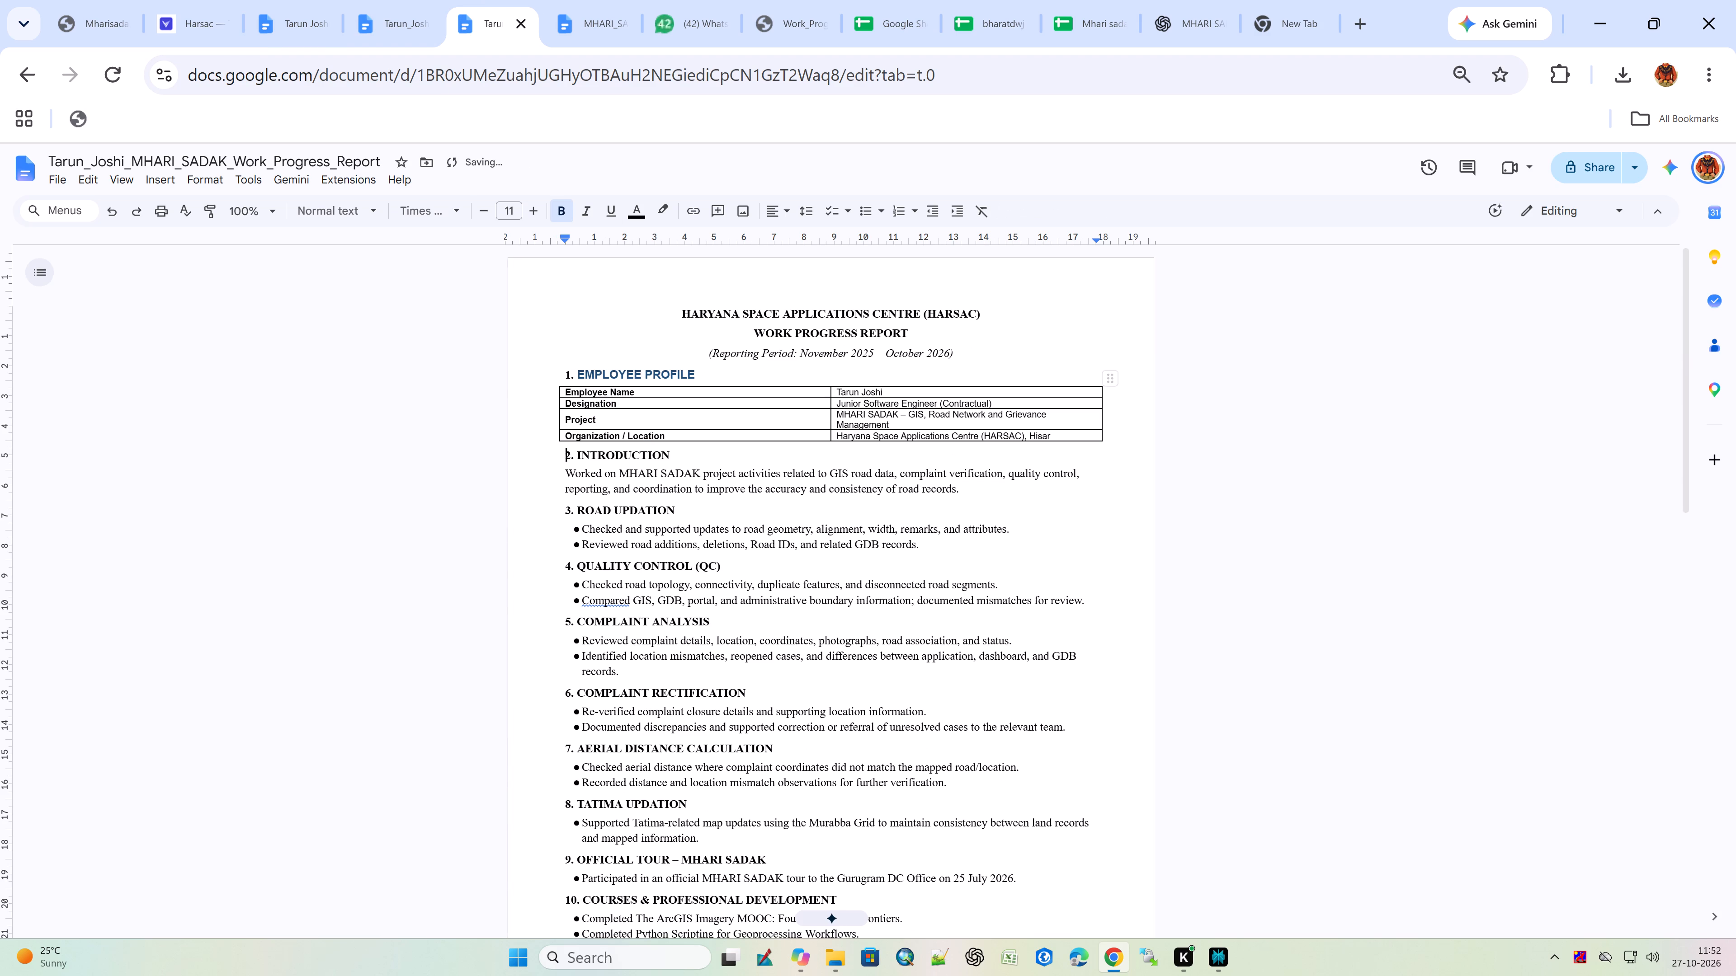
# Remove "(Contractual)" from the Designation row of the shorter report's employee profile table, leaving "Junior Software Engineer".
pyautogui.click(938, 418)
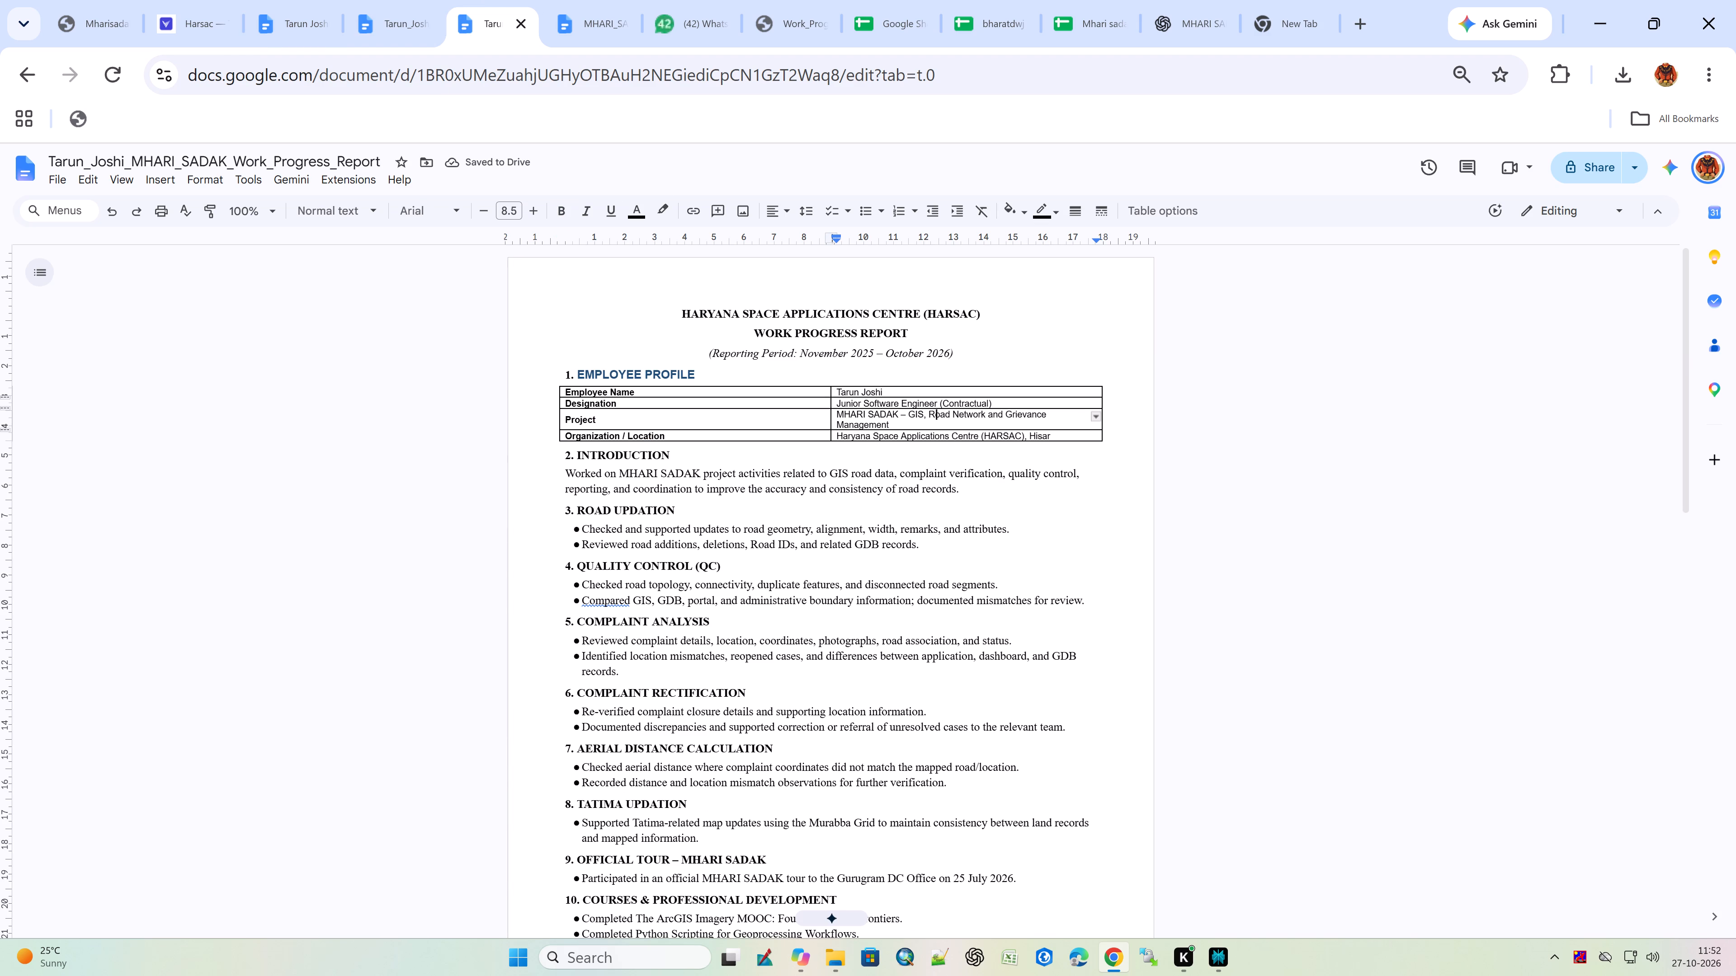
pyautogui.click(1008, 401)
pyautogui.press('BackSpace')
pyautogui.press('BackSpace')
pyautogui.press('BackSpace')
pyautogui.press('BackSpace')
pyautogui.press('BackSpace')
pyautogui.press('BackSpace')
pyautogui.press('BackSpace')
pyautogui.press('BackSpace')
pyautogui.press('BackSpace')
pyautogui.press('BackSpace')
pyautogui.press('BackSpace')
pyautogui.press('BackSpace')
pyautogui.press('BackSpace')
pyautogui.press('BackSpace')
pyautogui.click(1017, 343)
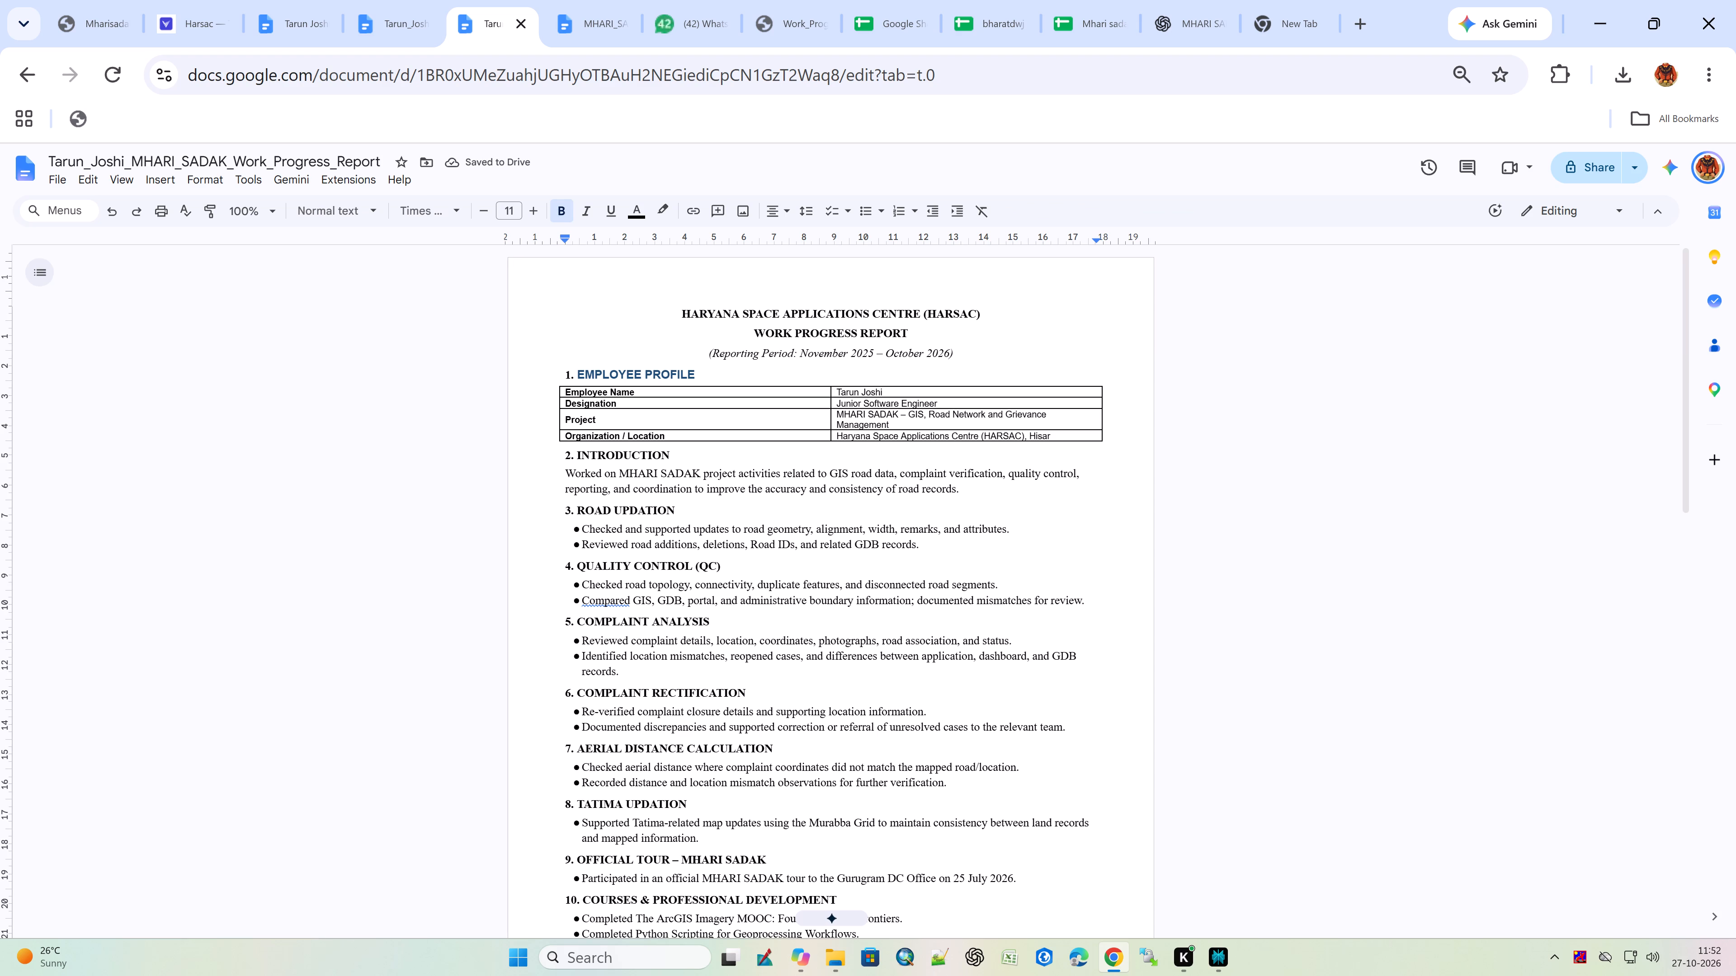
# Replace the shorter report's 2. Introduction heading and paragraph with the complete report's Introduction section.
pyautogui.click(420, 0)
pyautogui.click(581, 555)
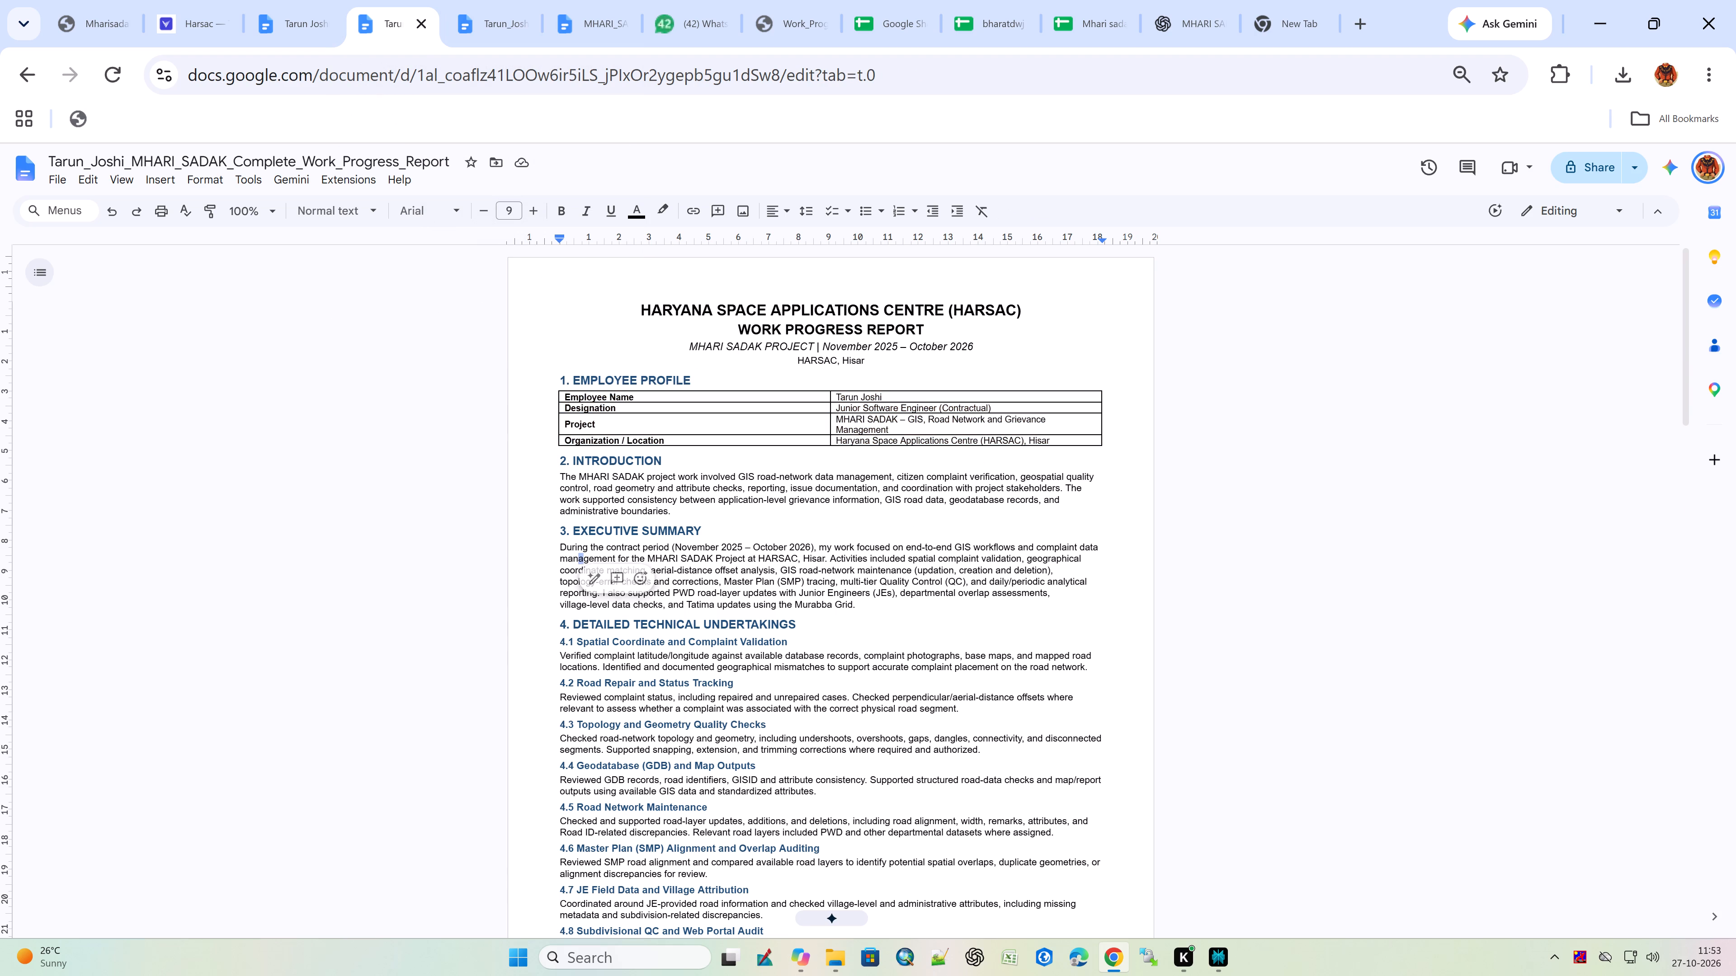
pyautogui.moveTo(687, 511); pyautogui.dragTo(467, 464)
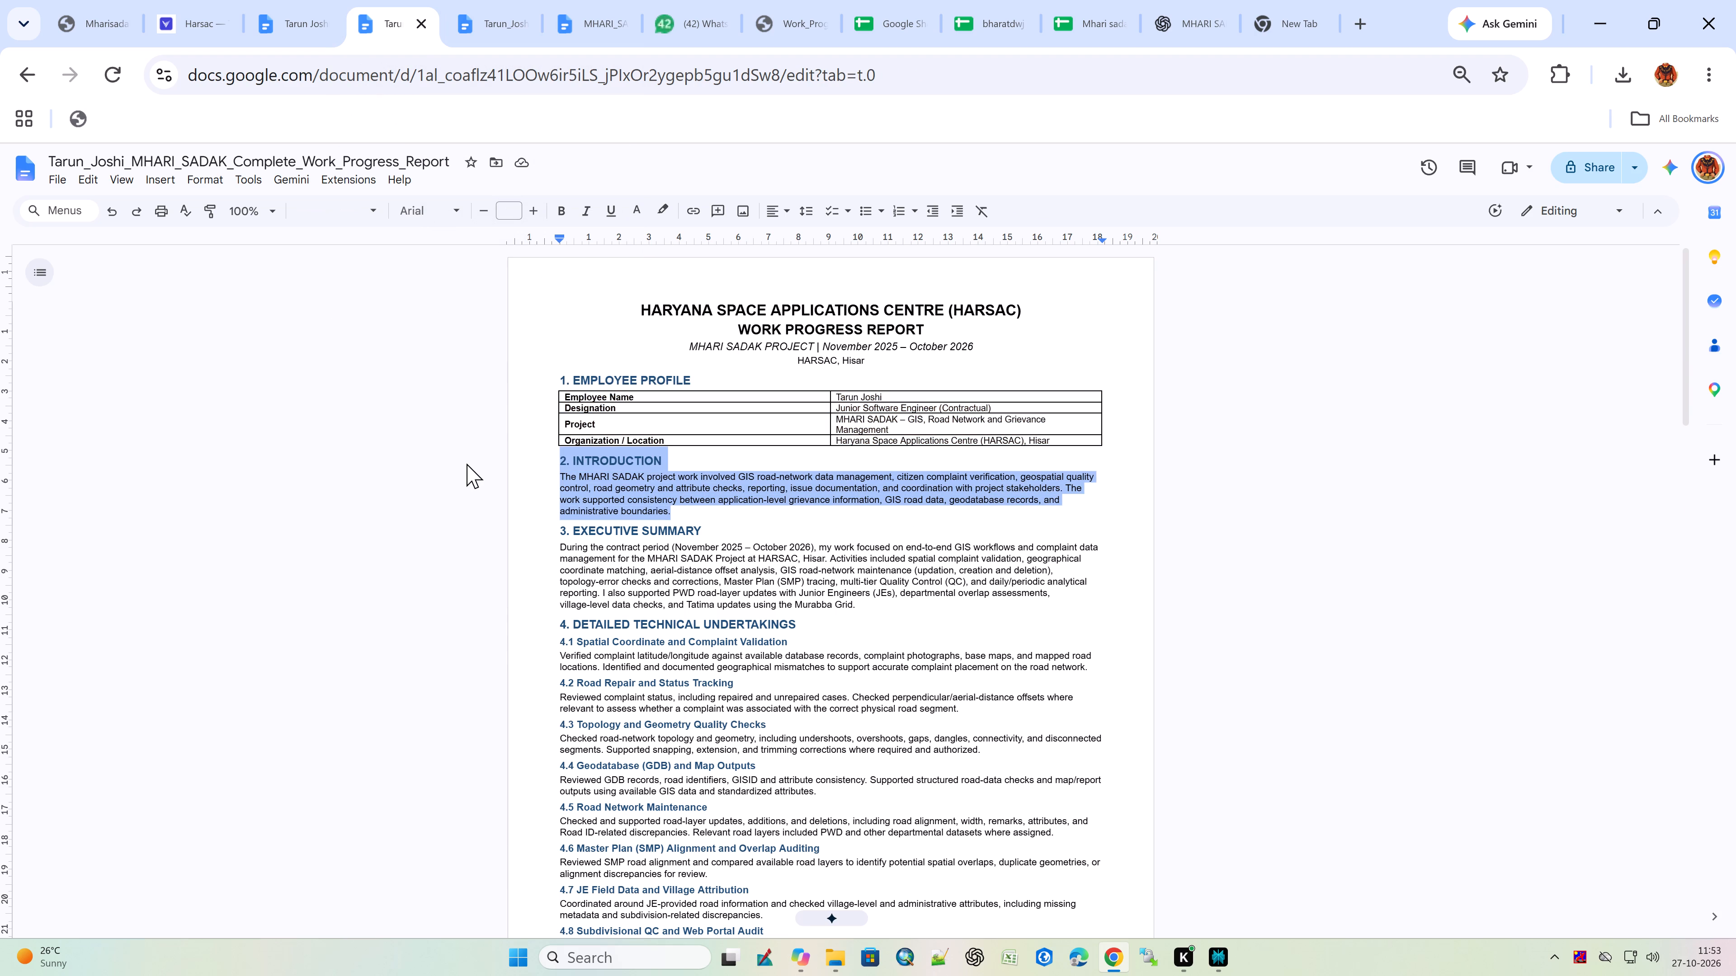
pyautogui.hotkey('ctrl', 'c')
pyautogui.click(458, 0)
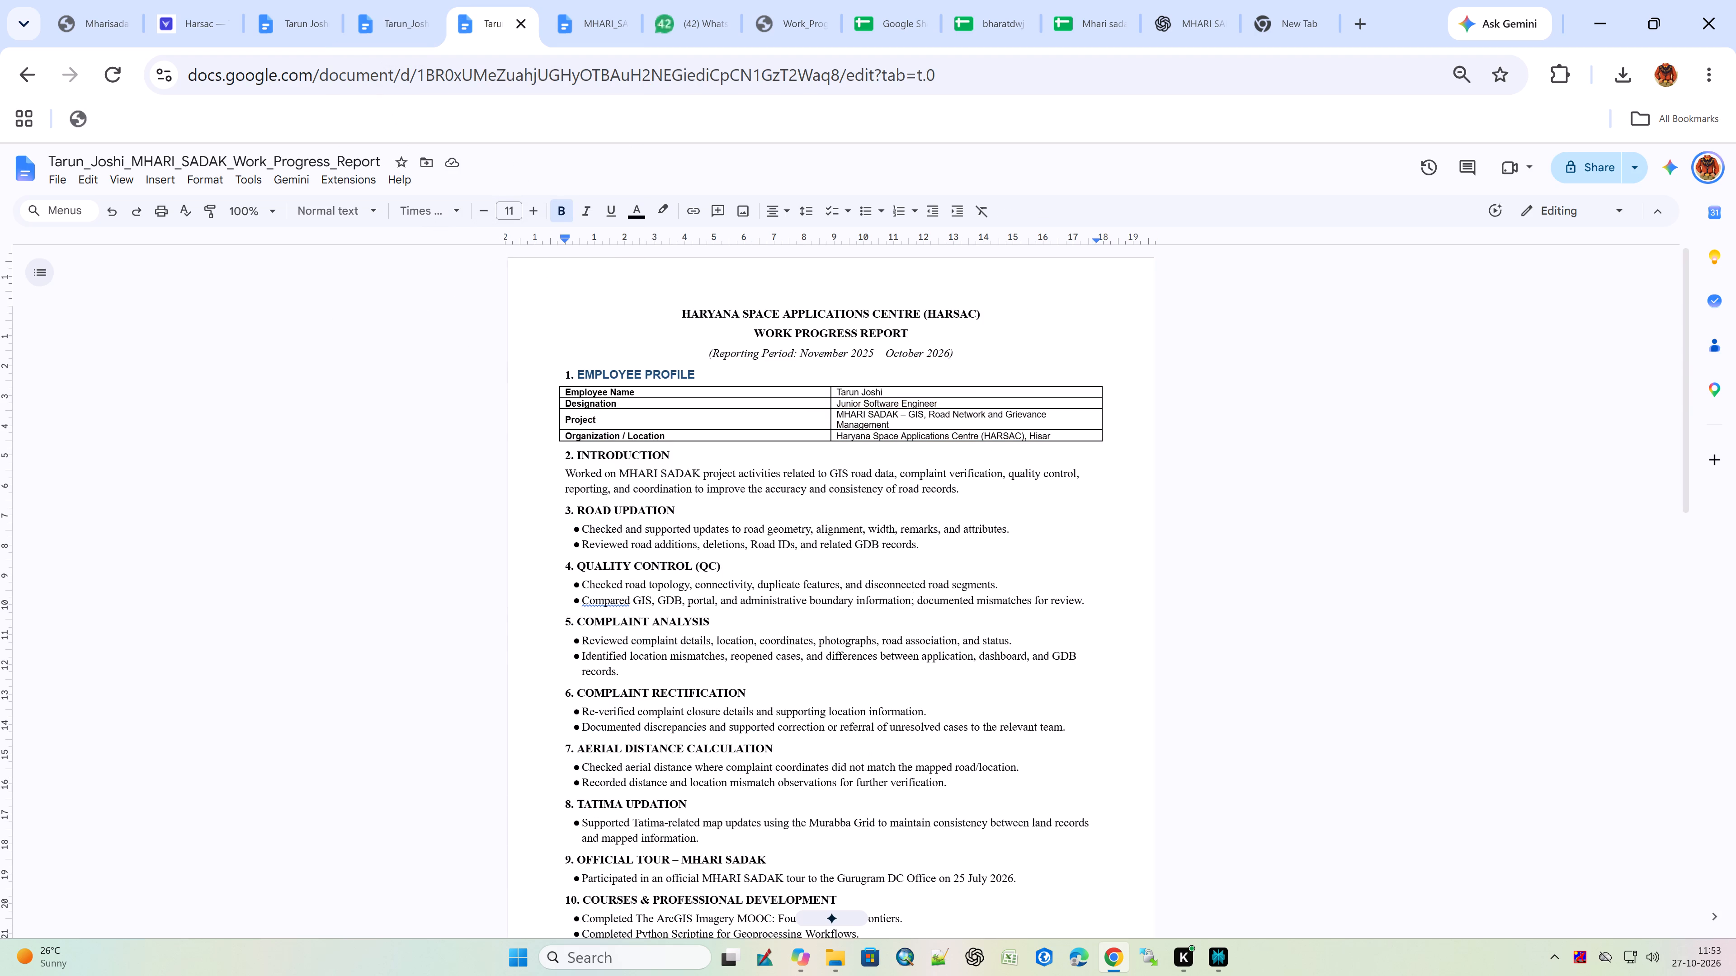
pyautogui.moveTo(986, 487); pyautogui.dragTo(376, 446)
pyautogui.hotkey('ctrl', 'v')
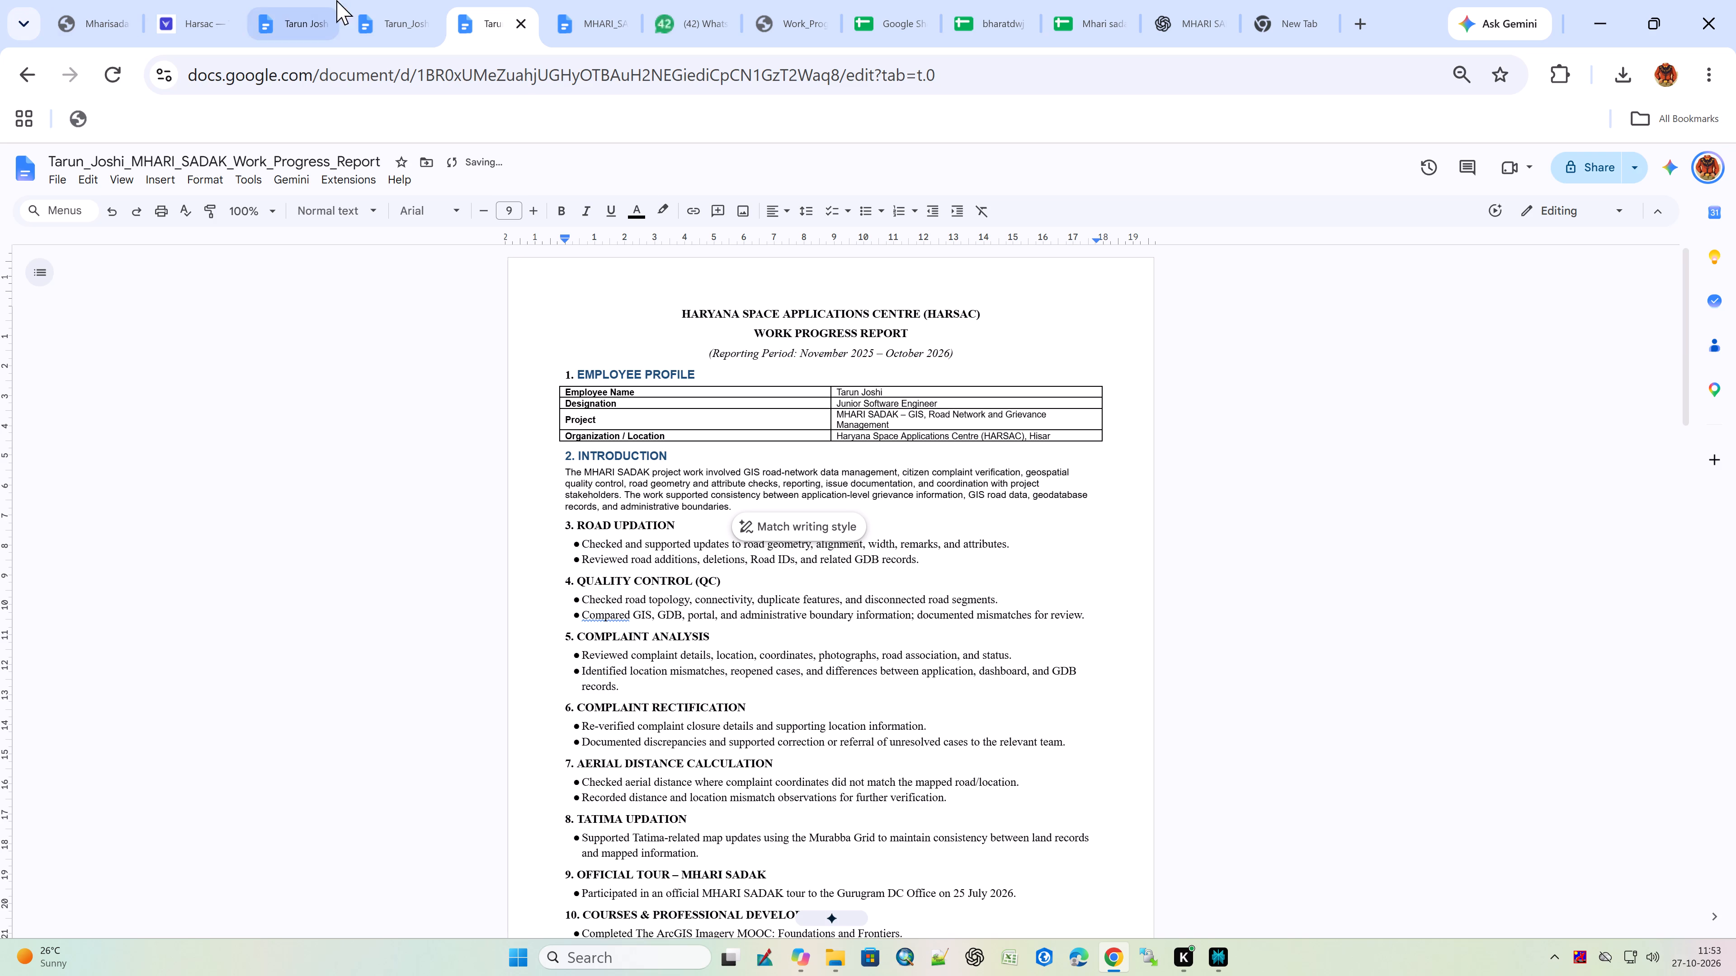
# Return to the complete report's 3. Executive Summary section to pick the next text for transfer.
pyautogui.click(387, 0)
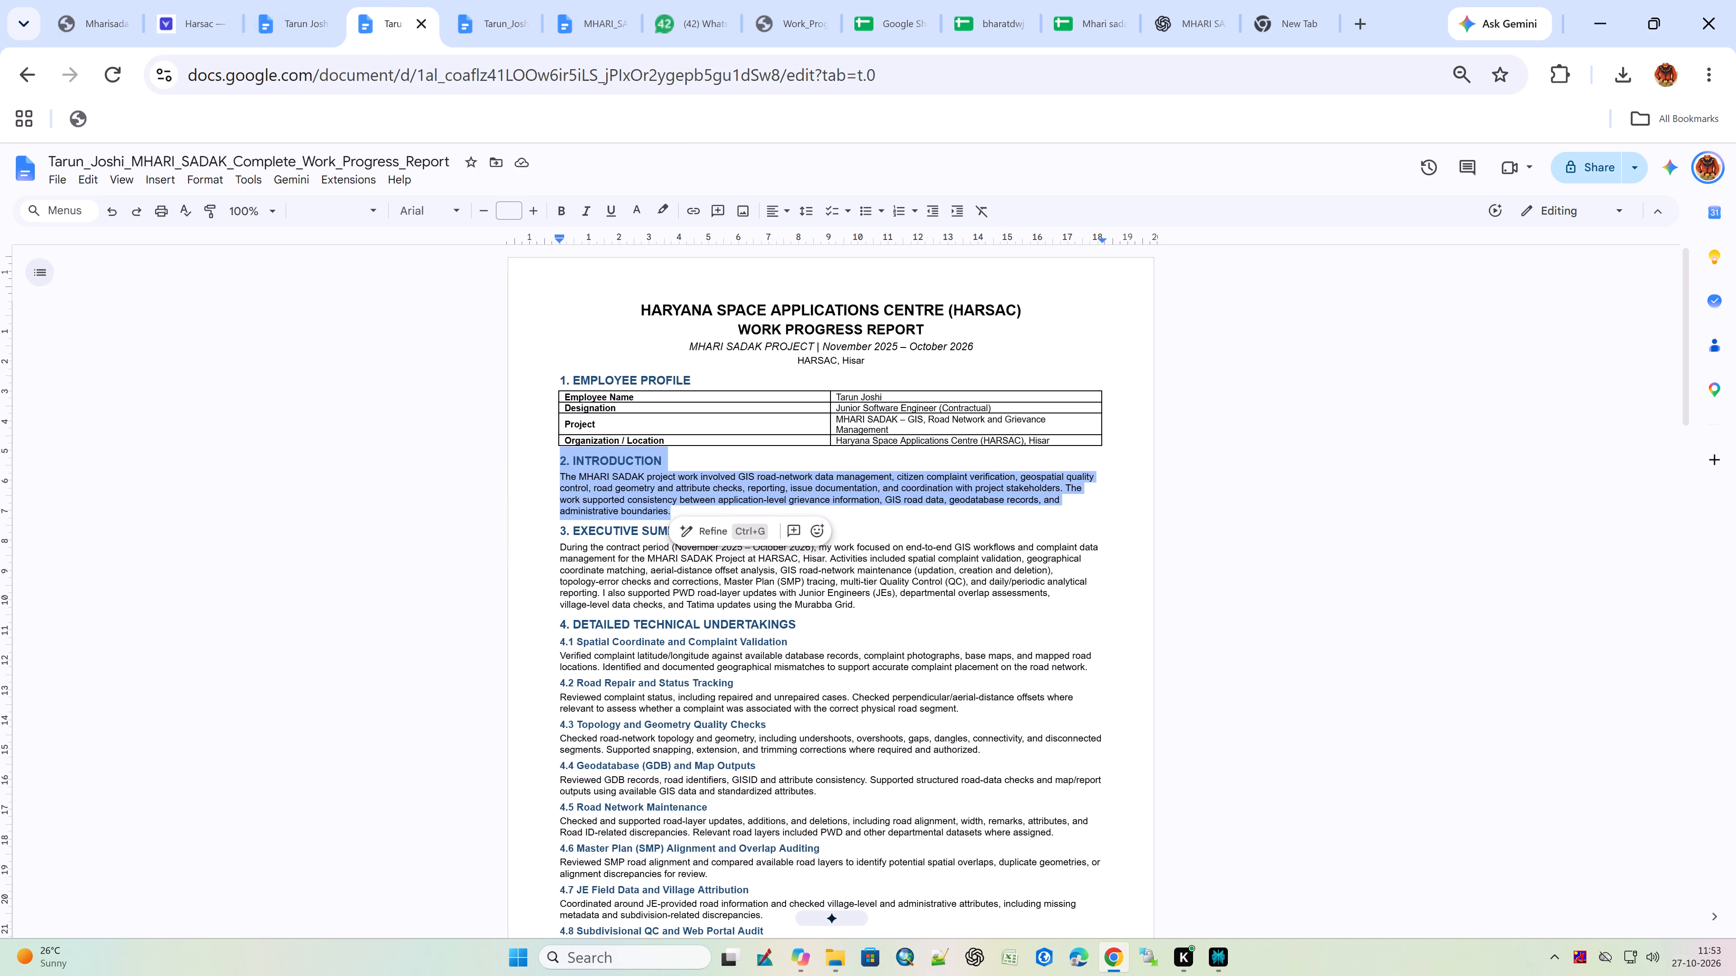
pyautogui.click(696, 601)
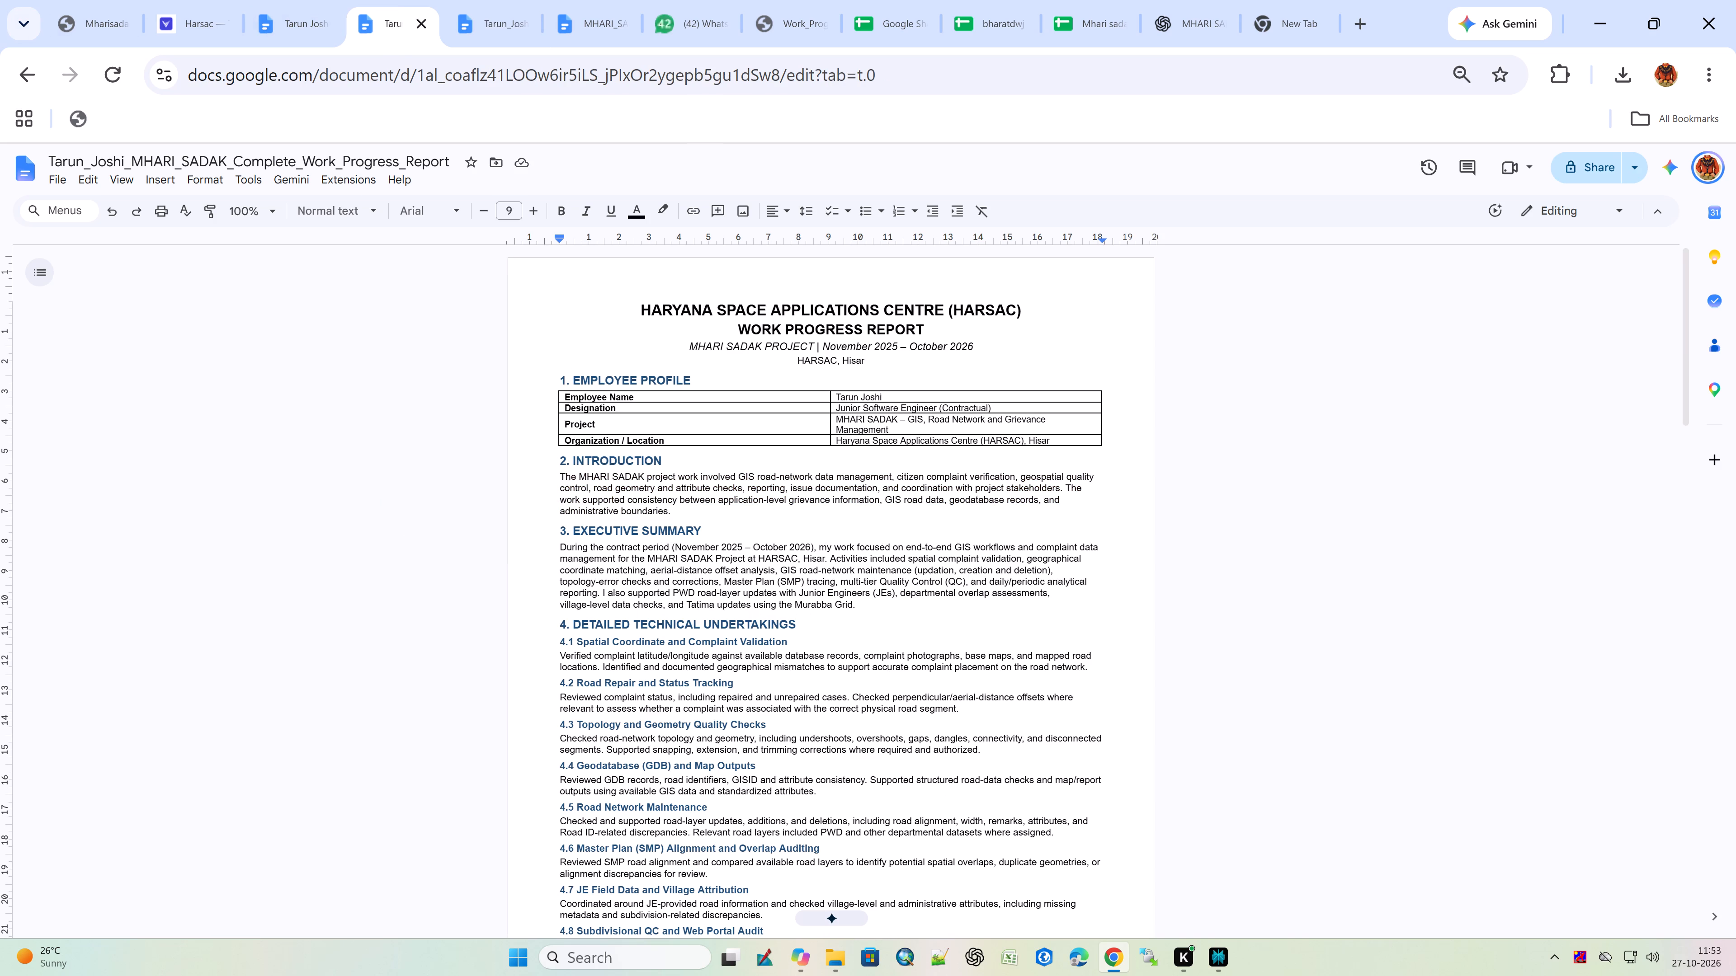
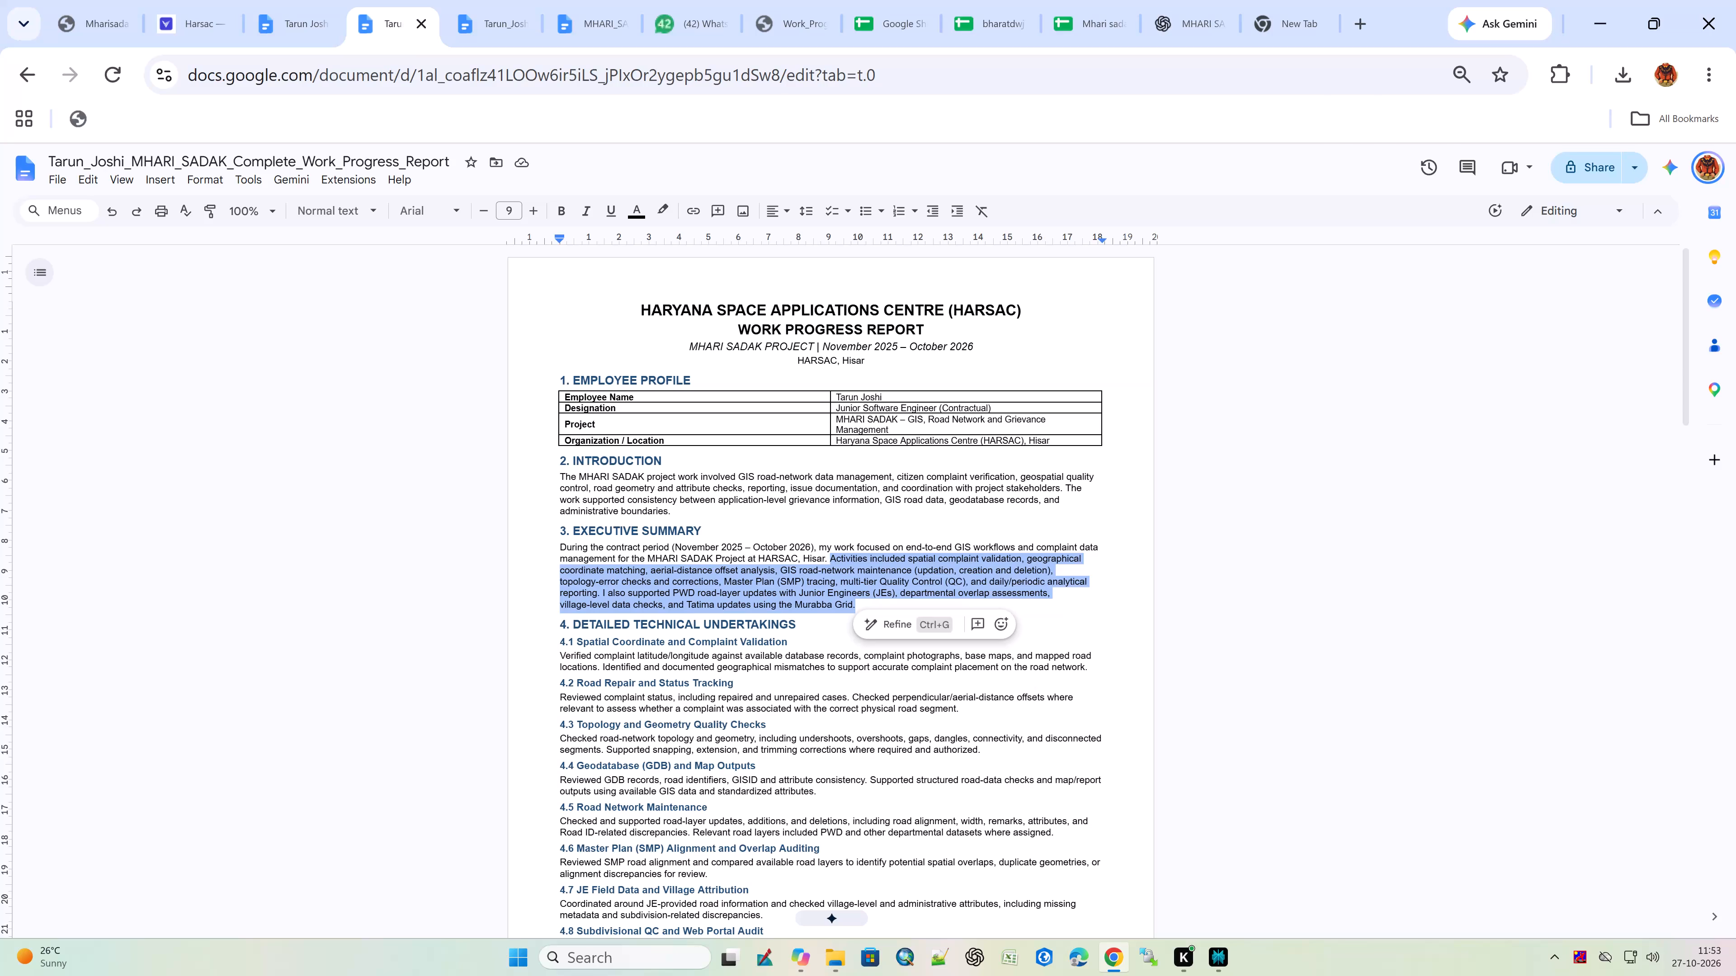
# Replace the end of the shorter report's Introduction, from "The work supported consistency", with the complete report's Executive Summary text starting "Activities included spatial complaint validation".
pyautogui.hotkey('ctrl', 'c')
pyautogui.hotkey('ctrl', 'c')
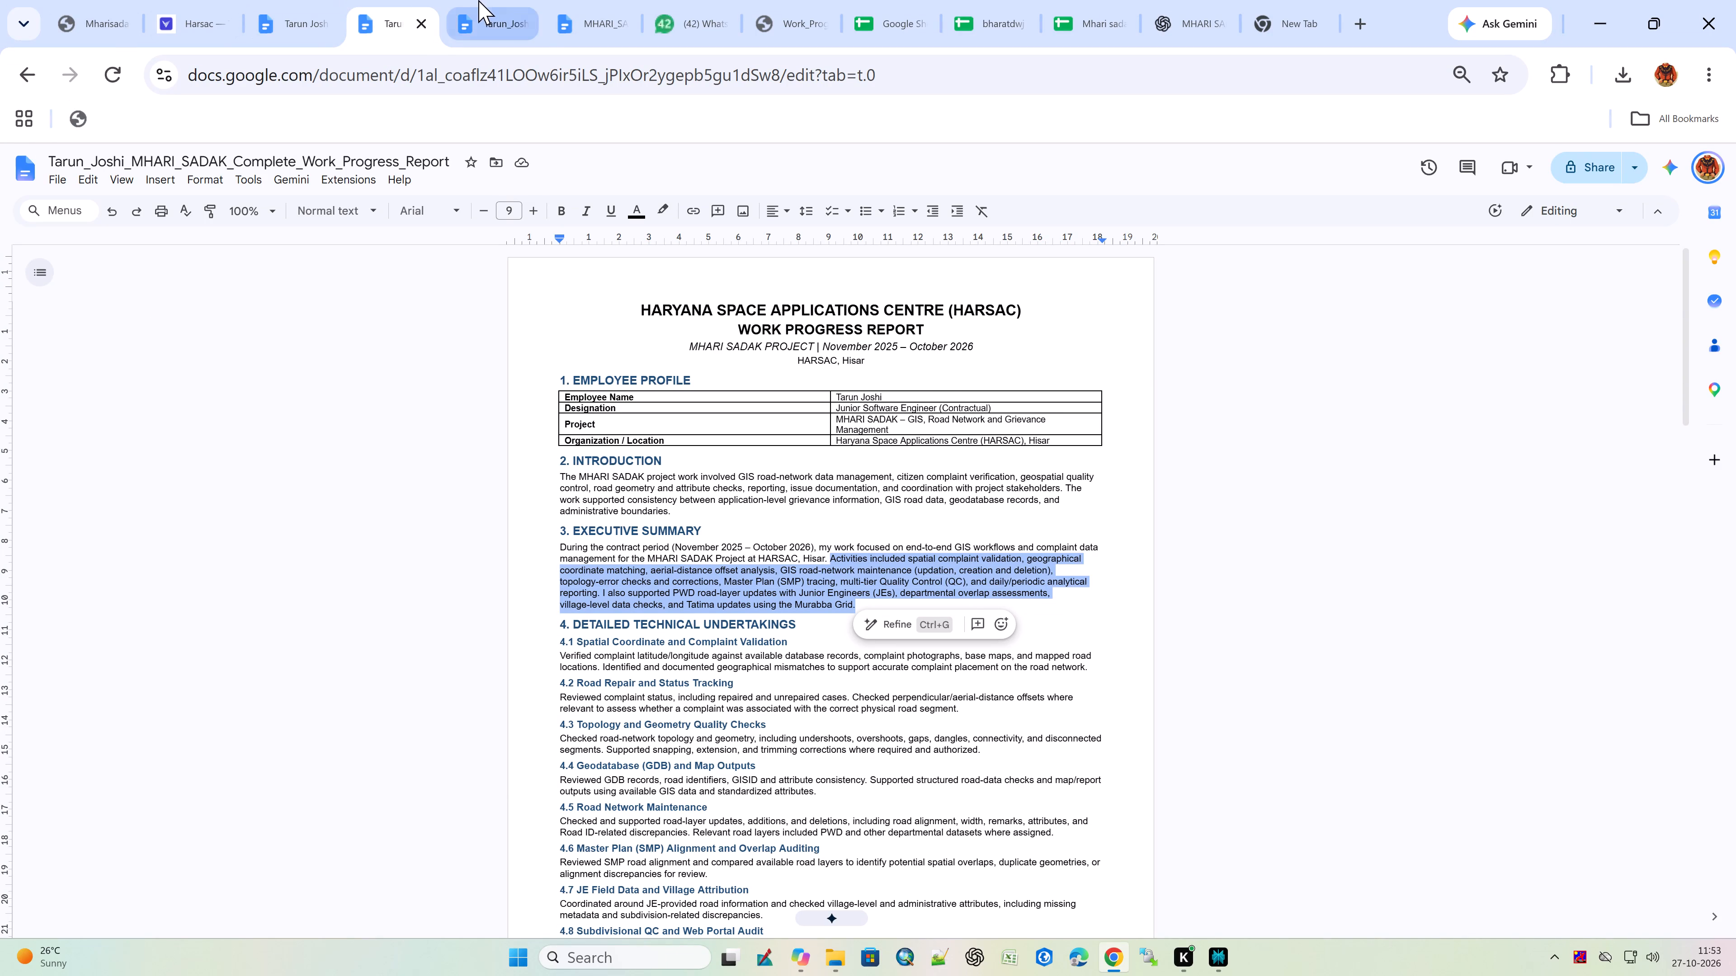
pyautogui.click(479, 0)
pyautogui.click(630, 467)
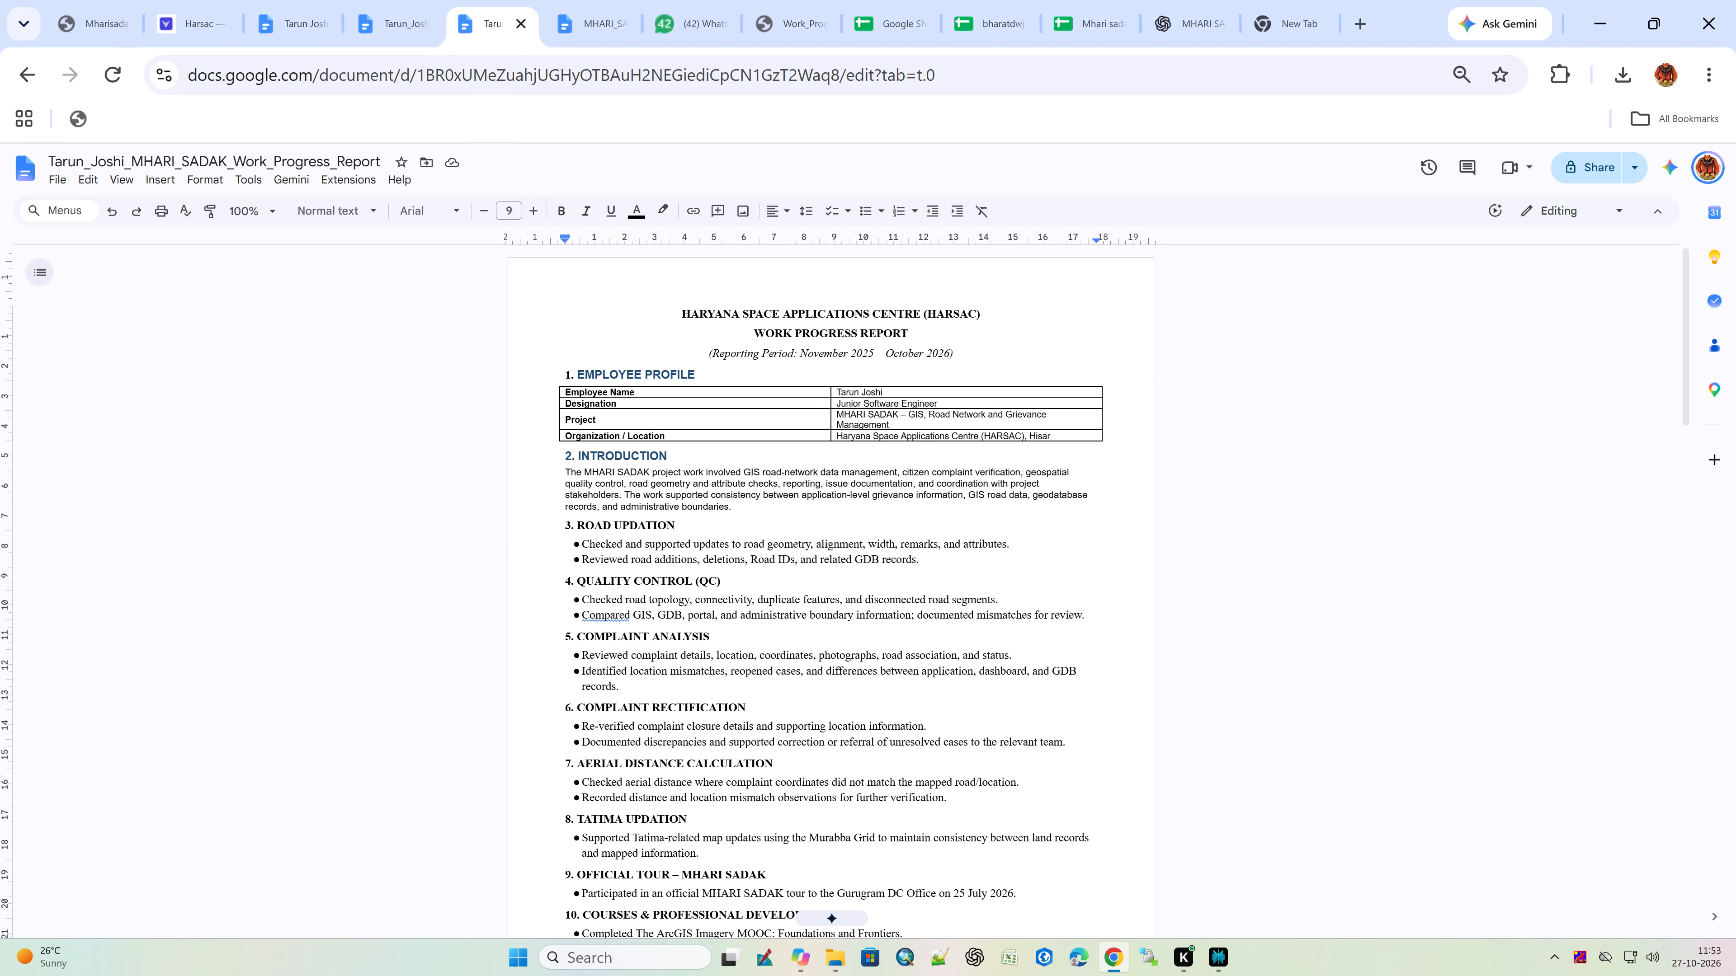
pyautogui.moveTo(780, 502); pyautogui.dragTo(591, 488)
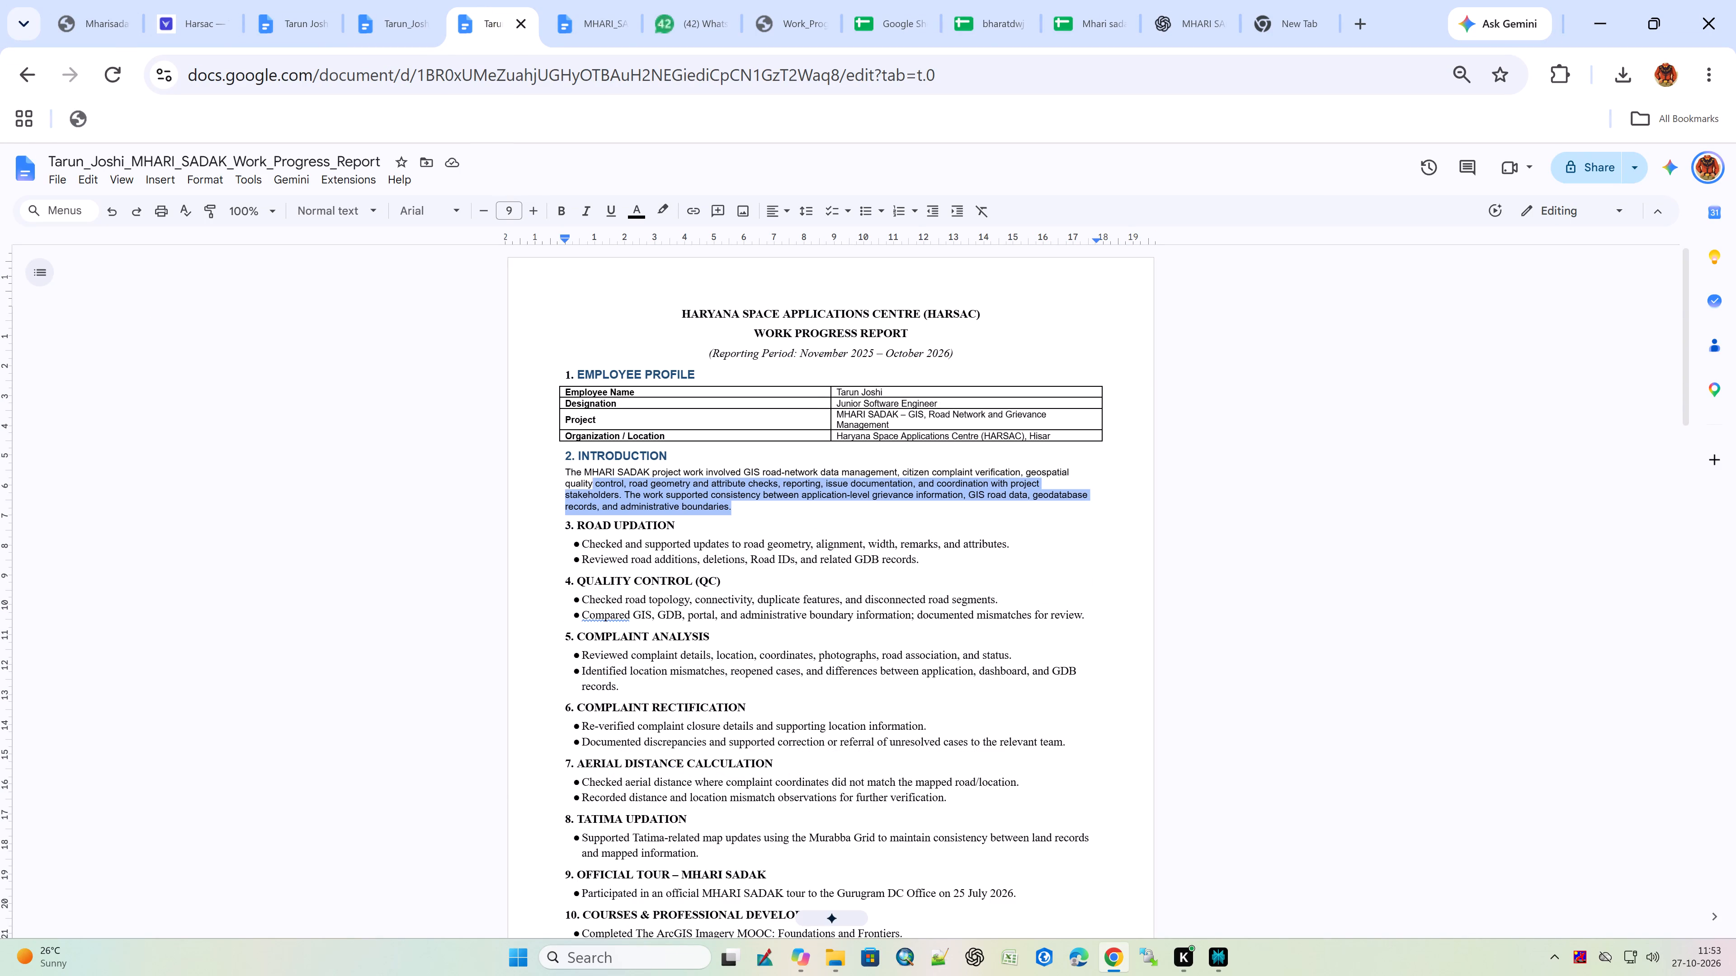
pyautogui.moveTo(591, 488); pyautogui.dragTo(741, 475)
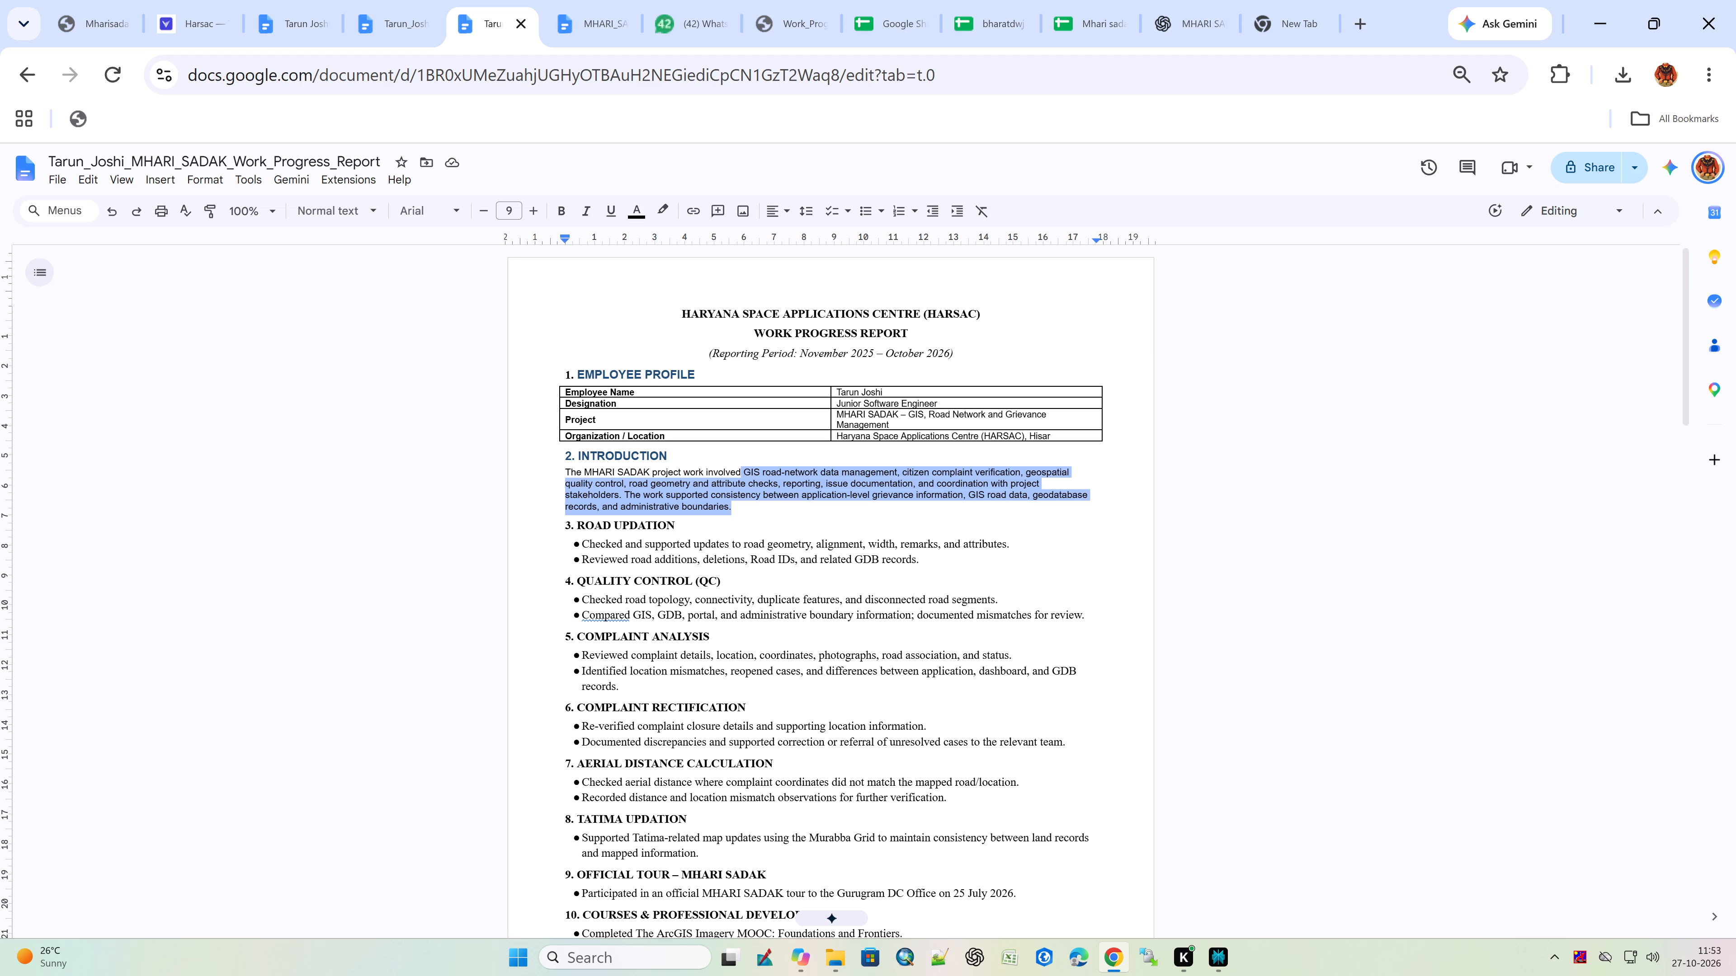
pyautogui.moveTo(741, 475); pyautogui.dragTo(702, 488)
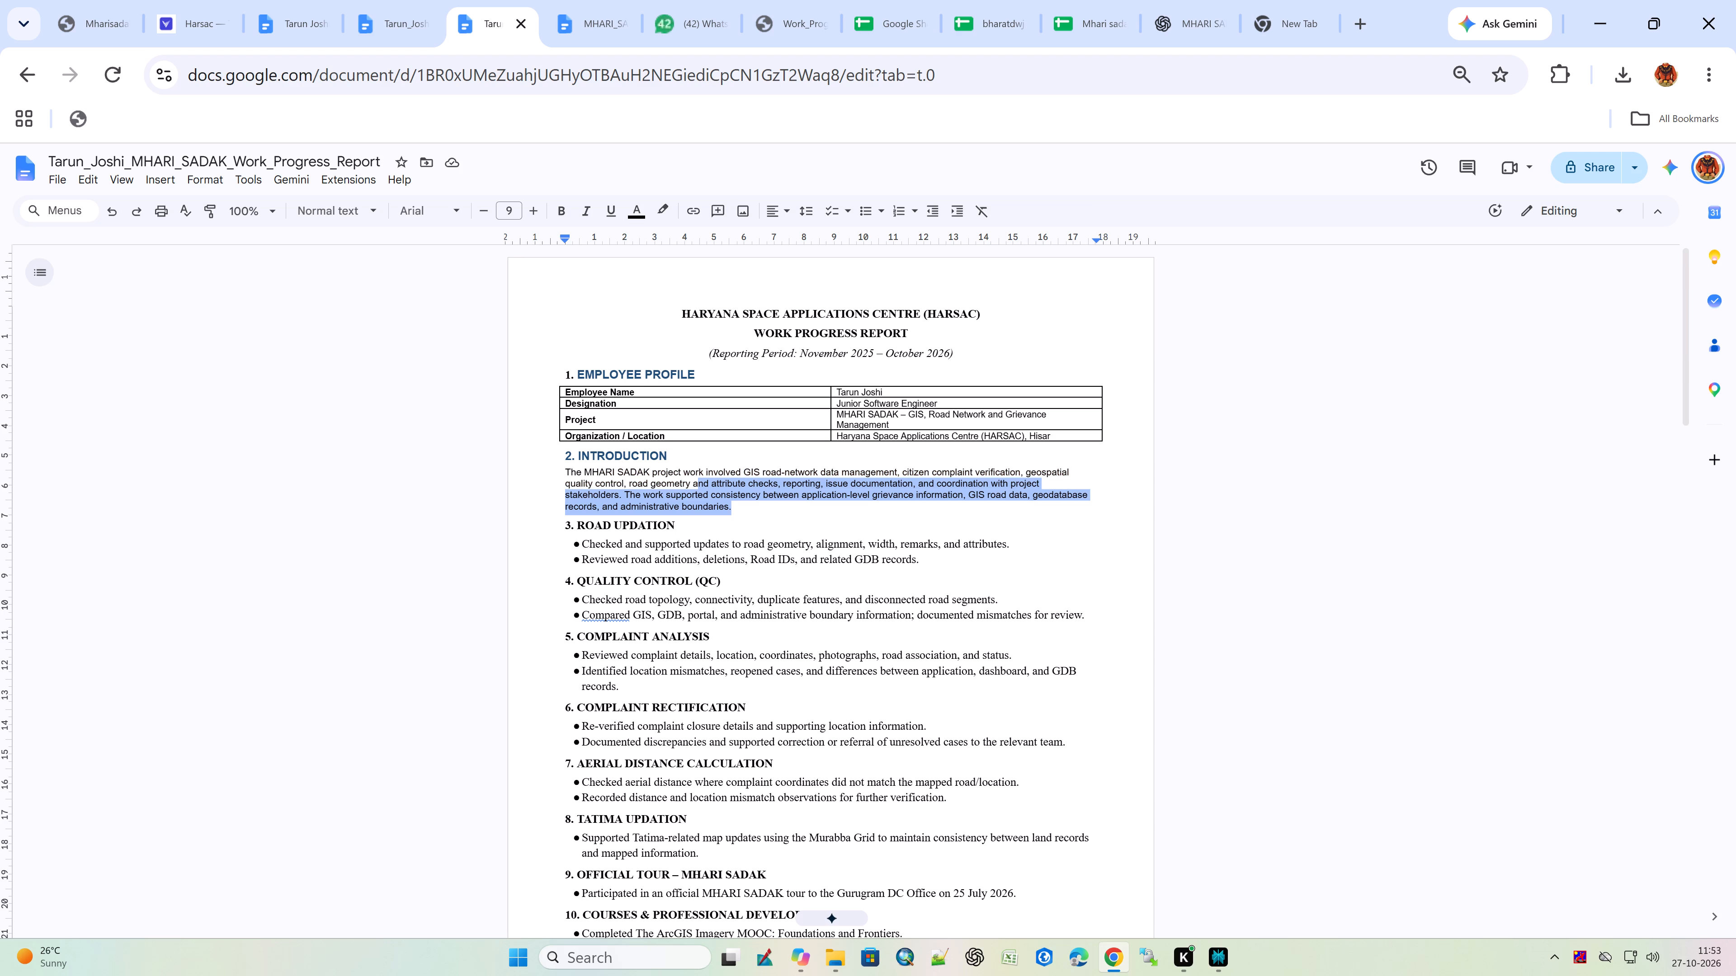
pyautogui.moveTo(702, 488); pyautogui.dragTo(630, 492)
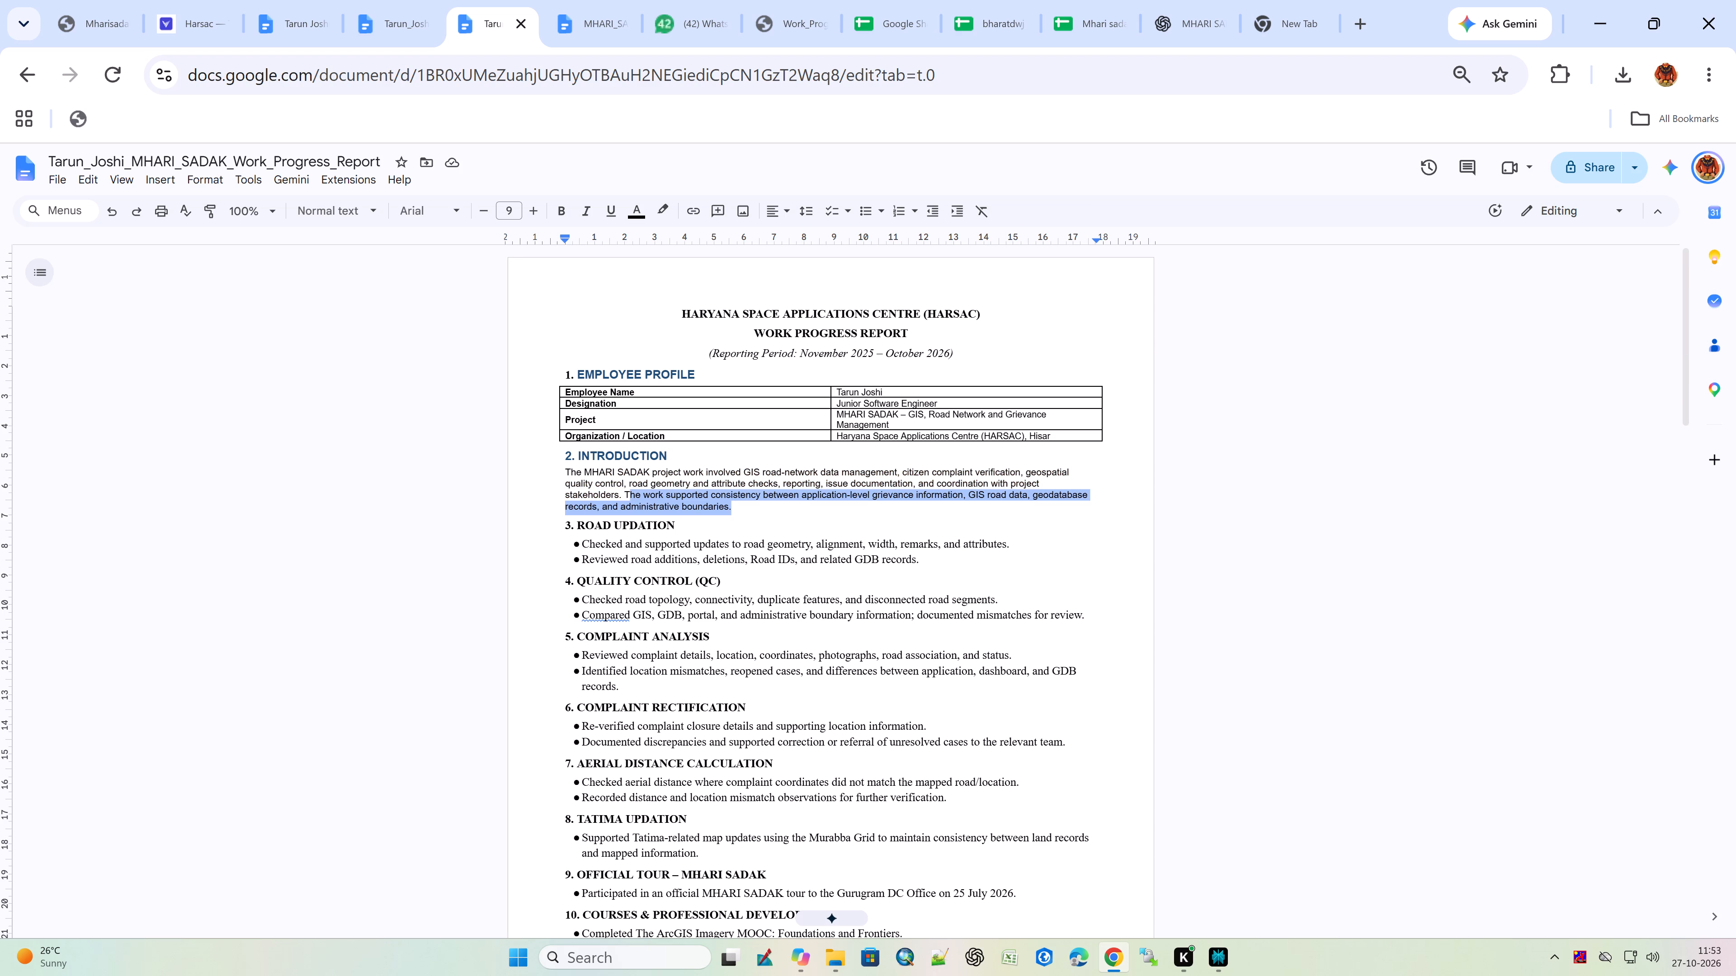
pyautogui.moveTo(630, 492); pyautogui.dragTo(621, 491)
pyautogui.hotkey('ctrl', 'v')
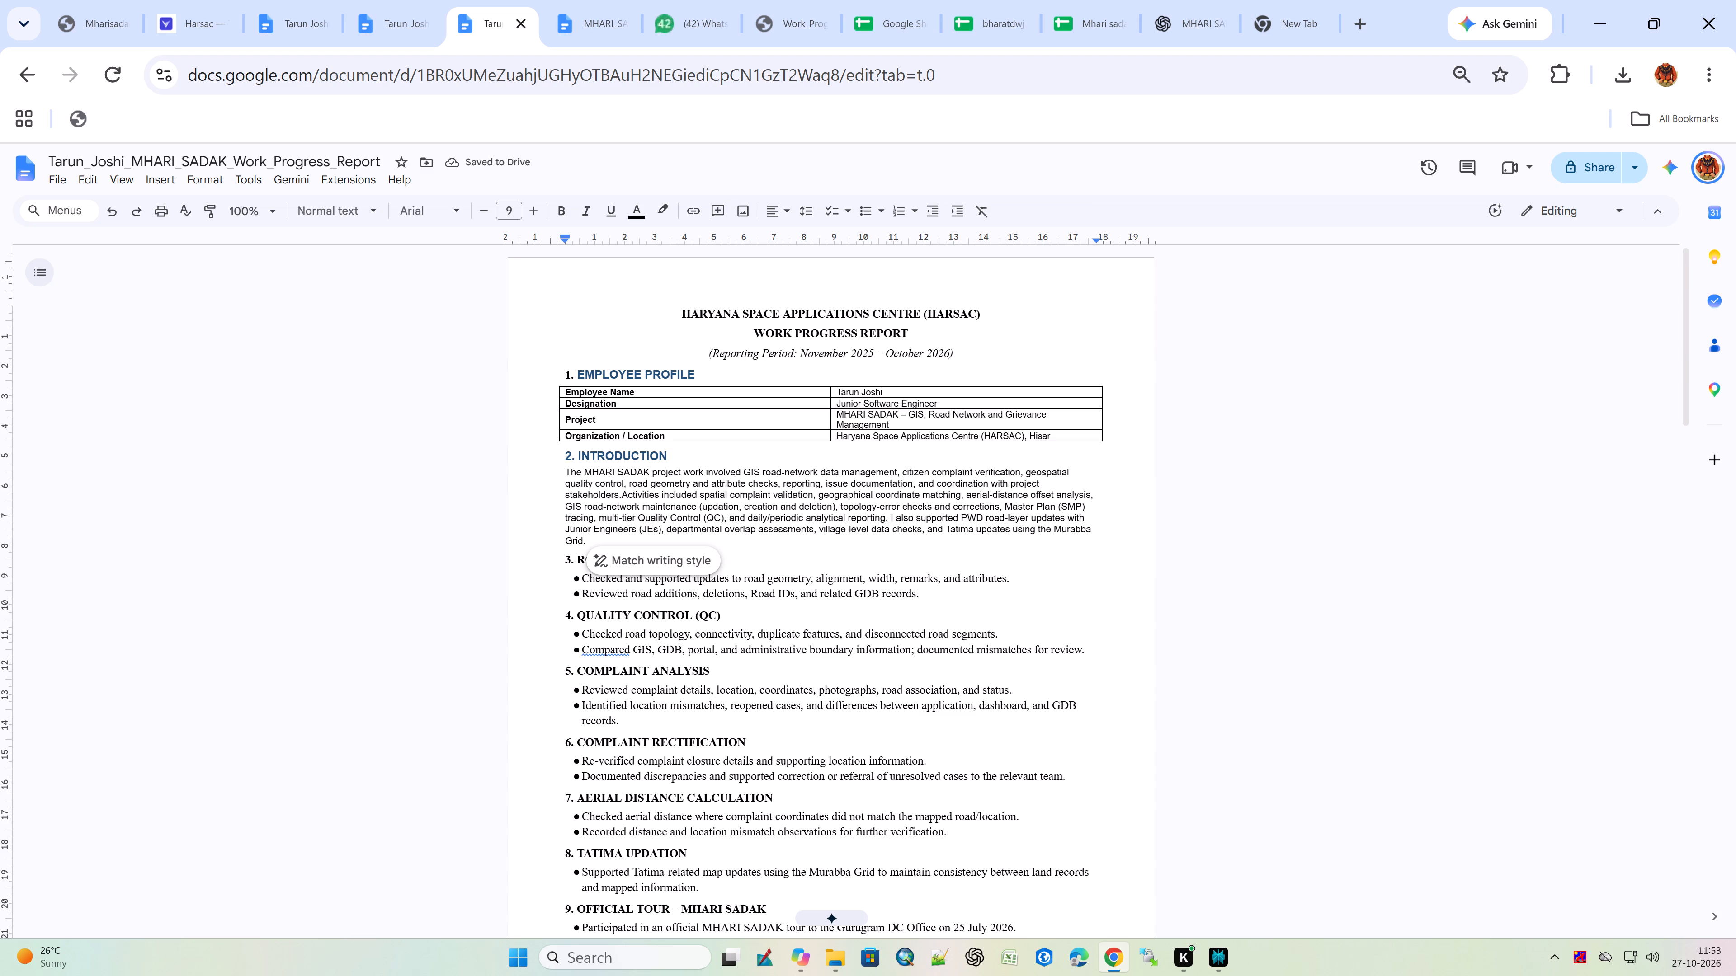
# Delete the Introduction text between "The MHARI SADAK project work" and "Activities included" in the shorter report.
pyautogui.moveTo(620, 497); pyautogui.dragTo(616, 477)
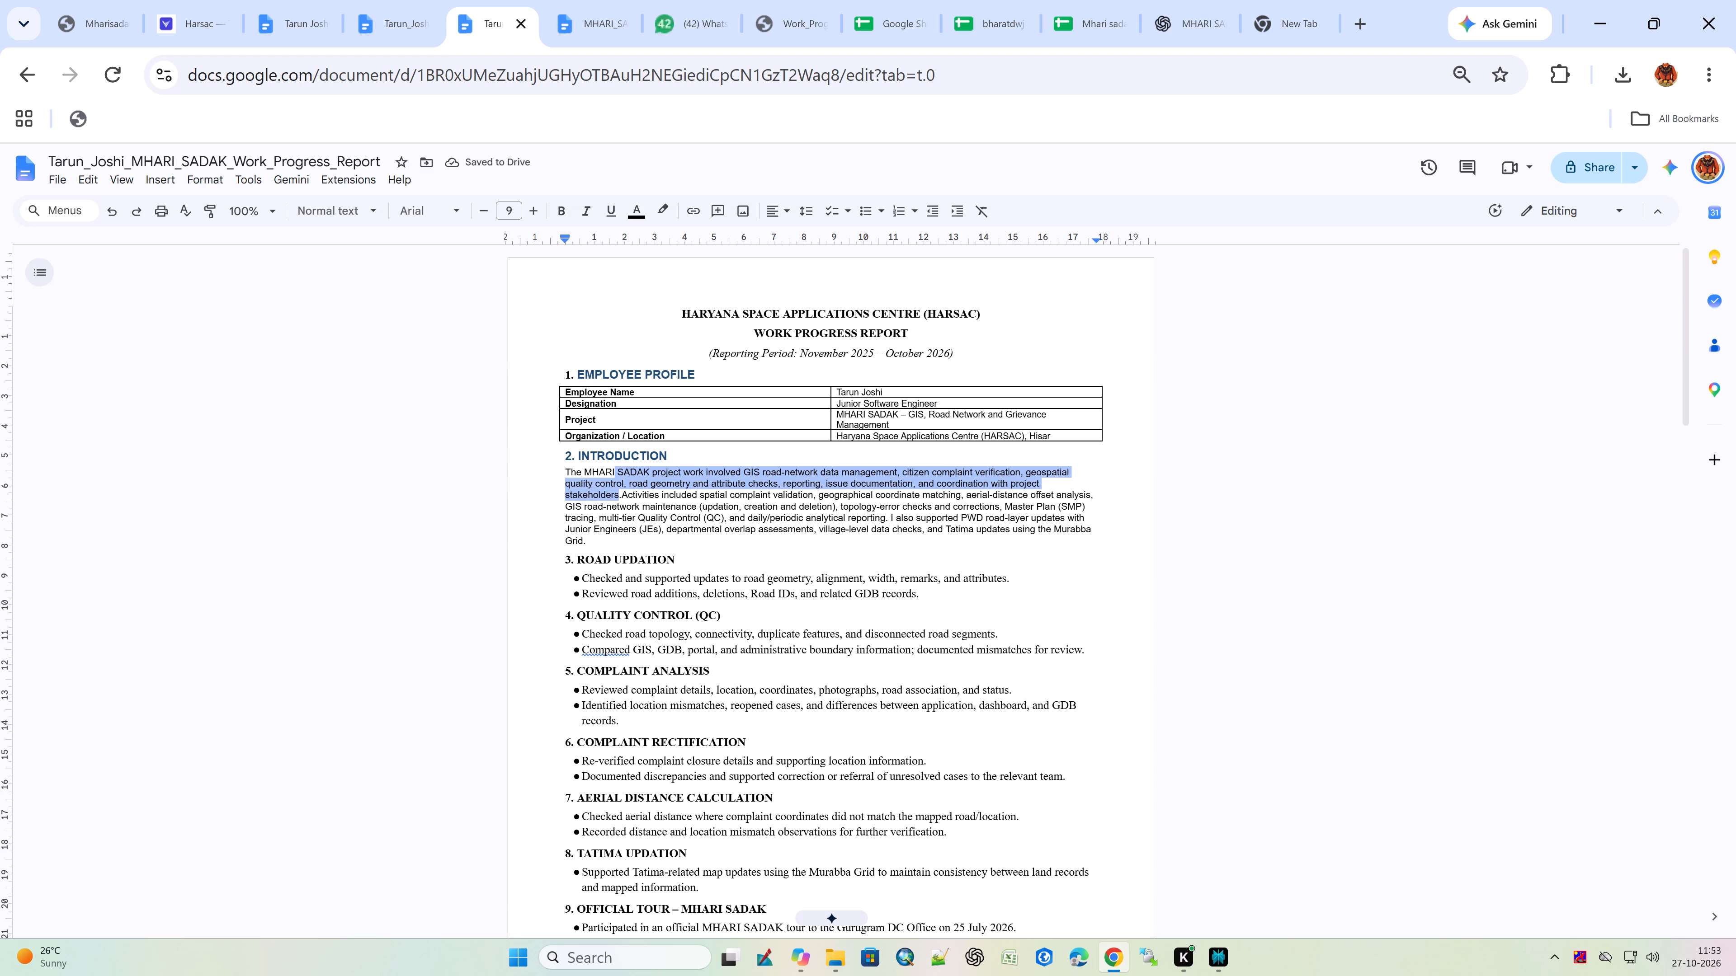
pyautogui.moveTo(616, 477); pyautogui.dragTo(704, 471)
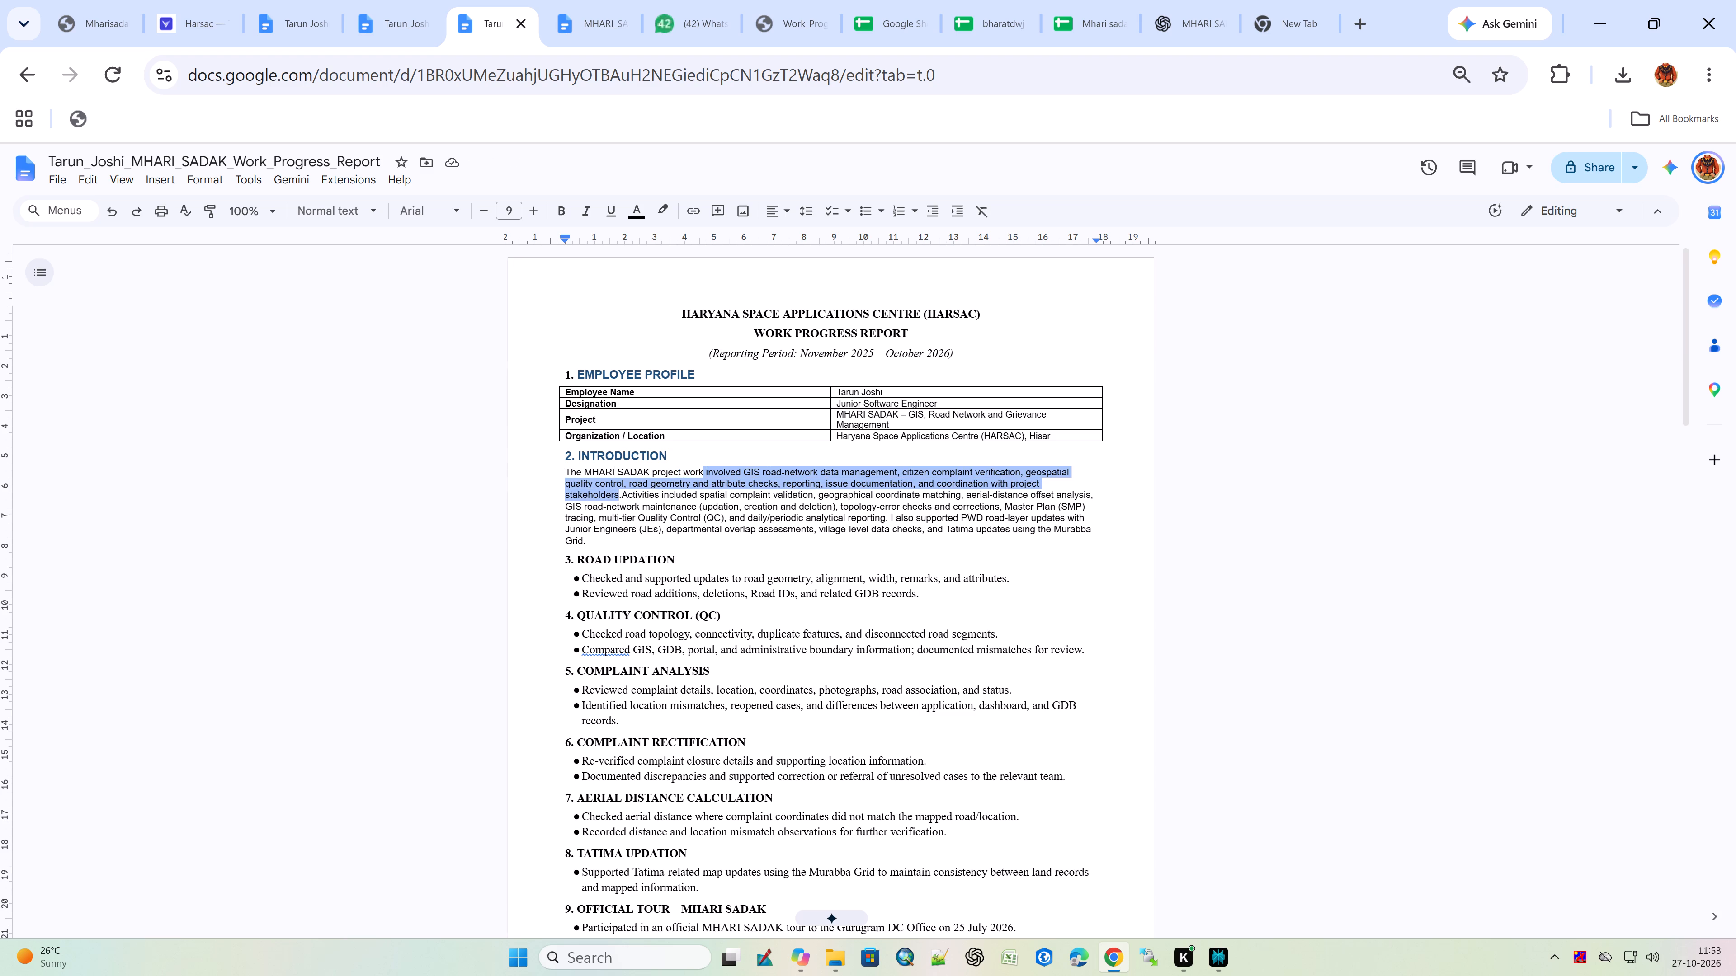
pyautogui.moveTo(704, 471); pyautogui.dragTo(741, 476)
pyautogui.moveTo(741, 476); pyautogui.dragTo(819, 477)
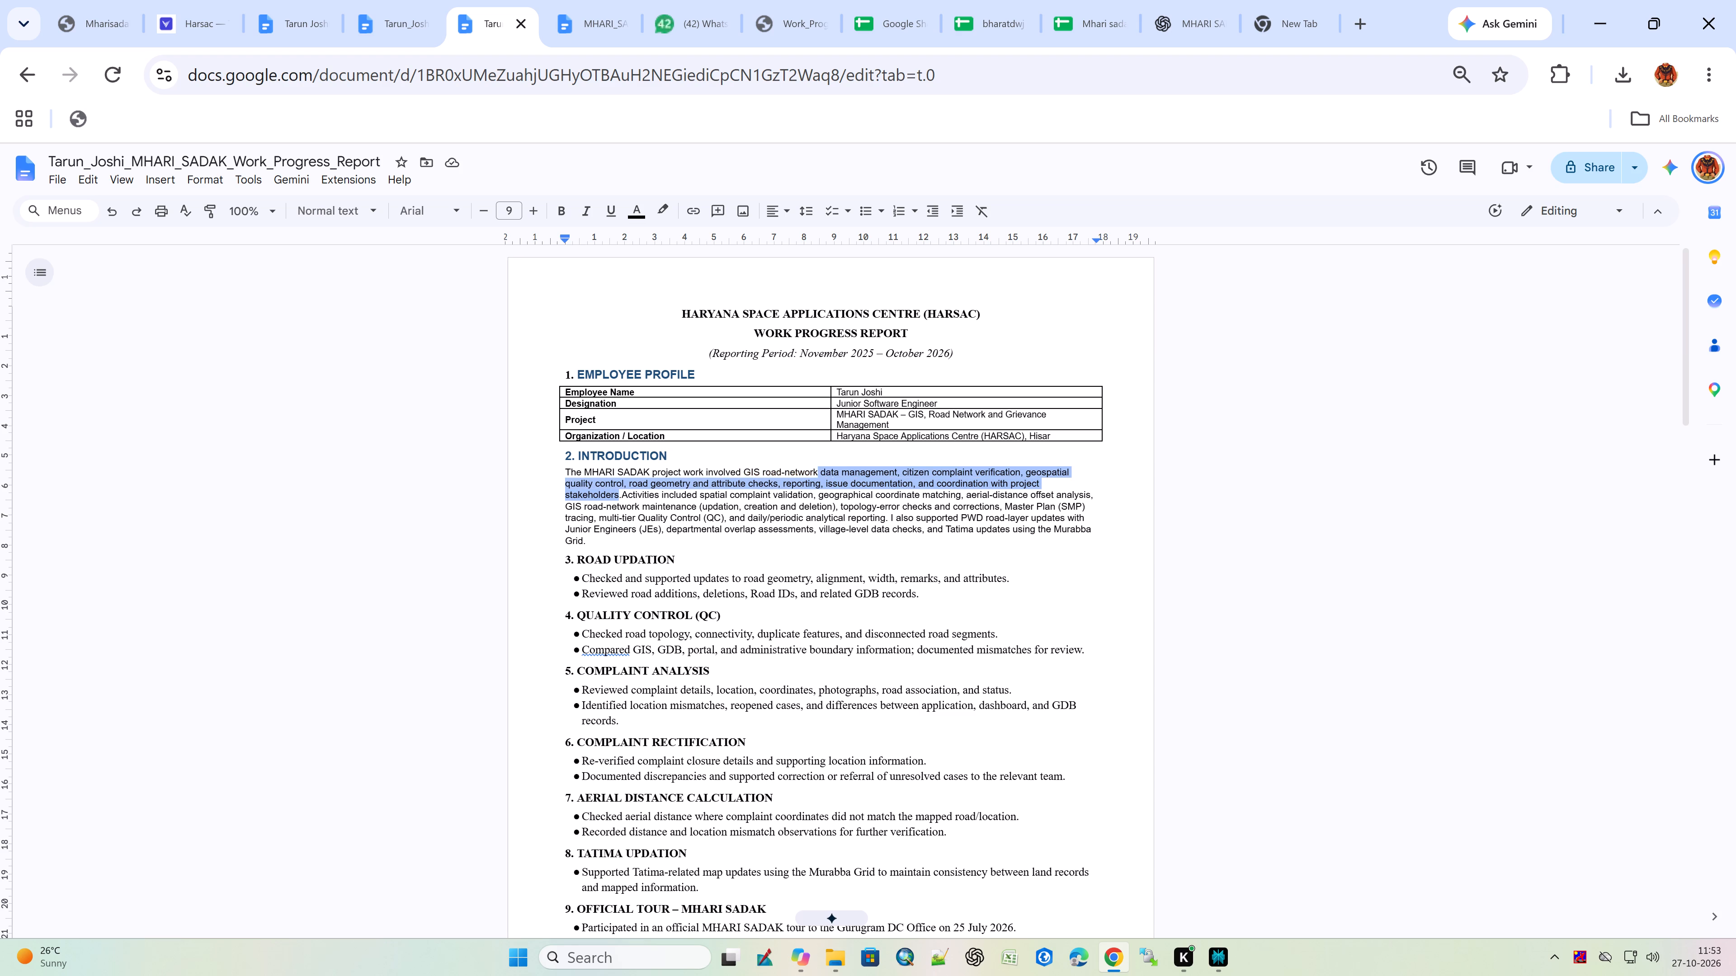
pyautogui.moveTo(819, 477); pyautogui.dragTo(903, 467)
pyautogui.moveTo(903, 467); pyautogui.dragTo(839, 485)
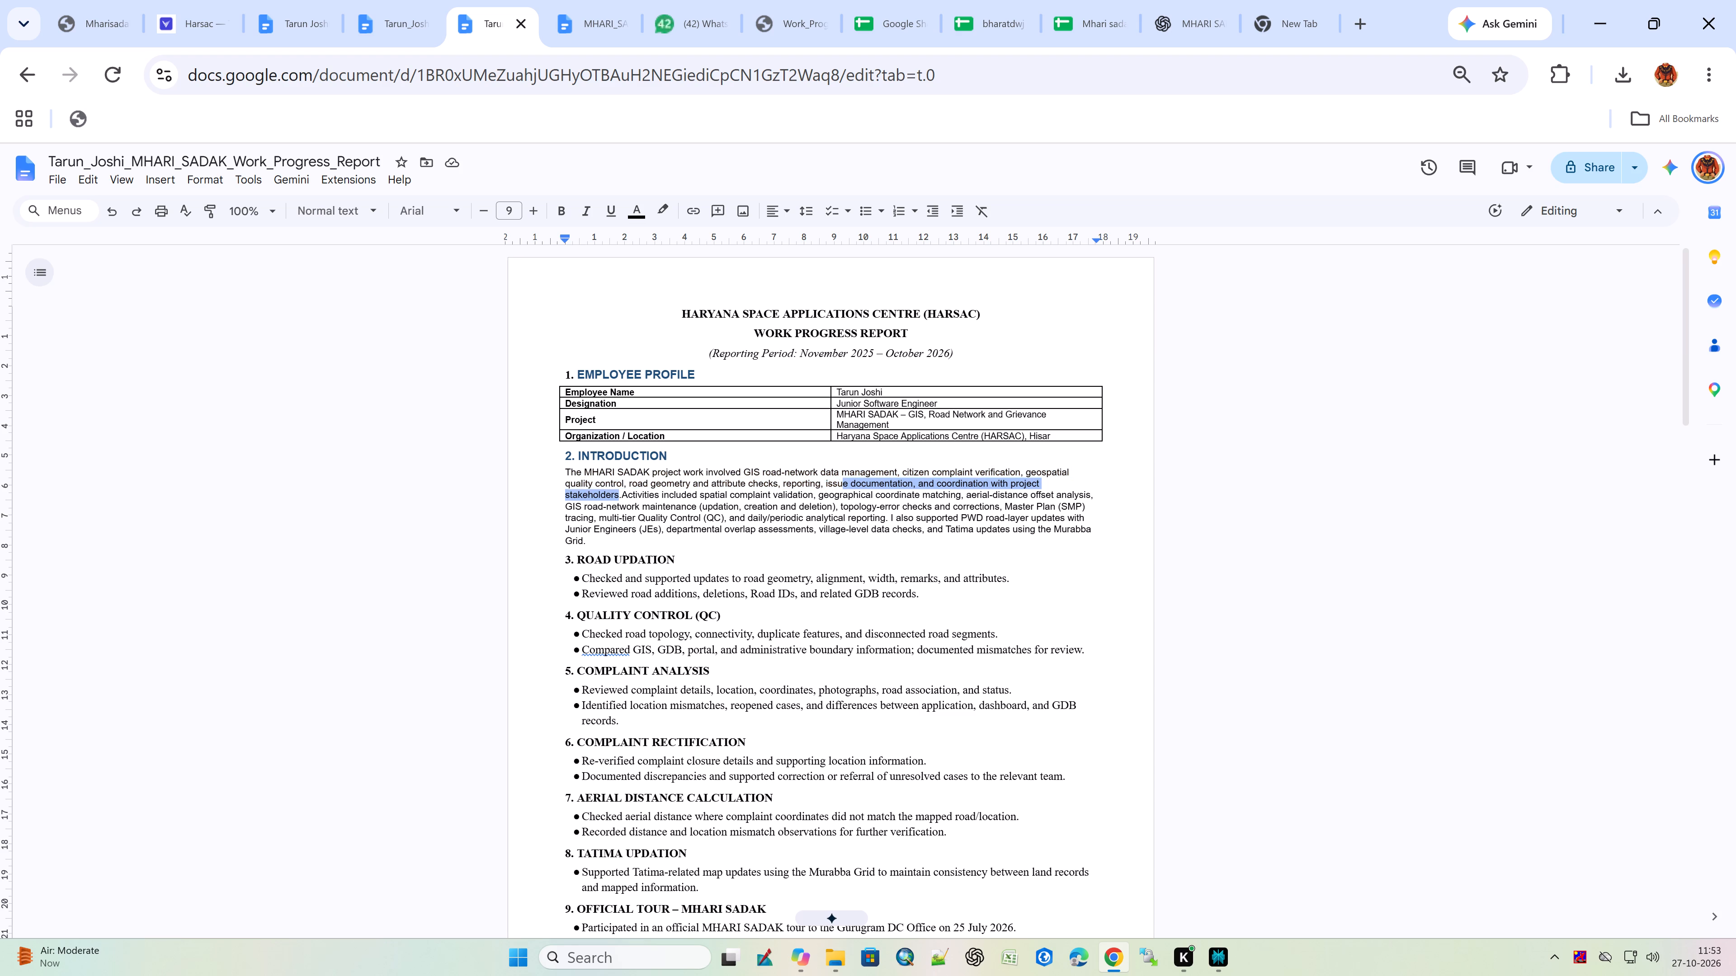
pyautogui.moveTo(839, 485); pyautogui.dragTo(676, 468)
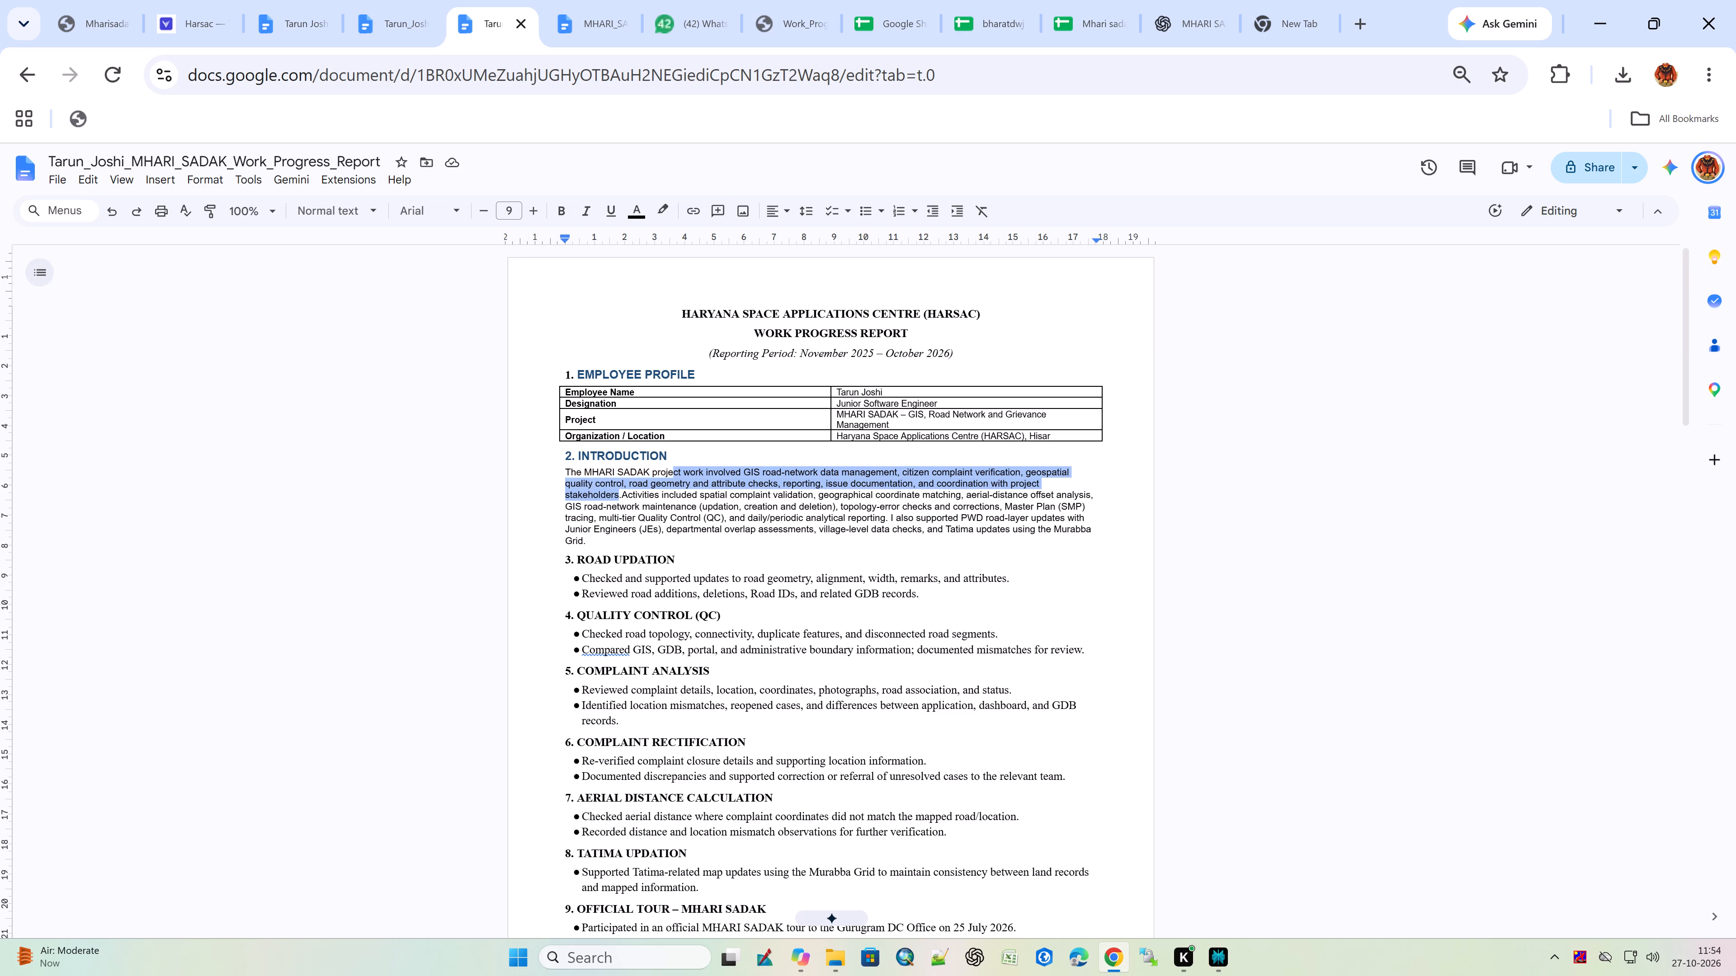
pyautogui.moveTo(676, 468); pyautogui.dragTo(709, 471)
pyautogui.moveTo(709, 471); pyautogui.dragTo(702, 474)
pyautogui.press('BackSpace')
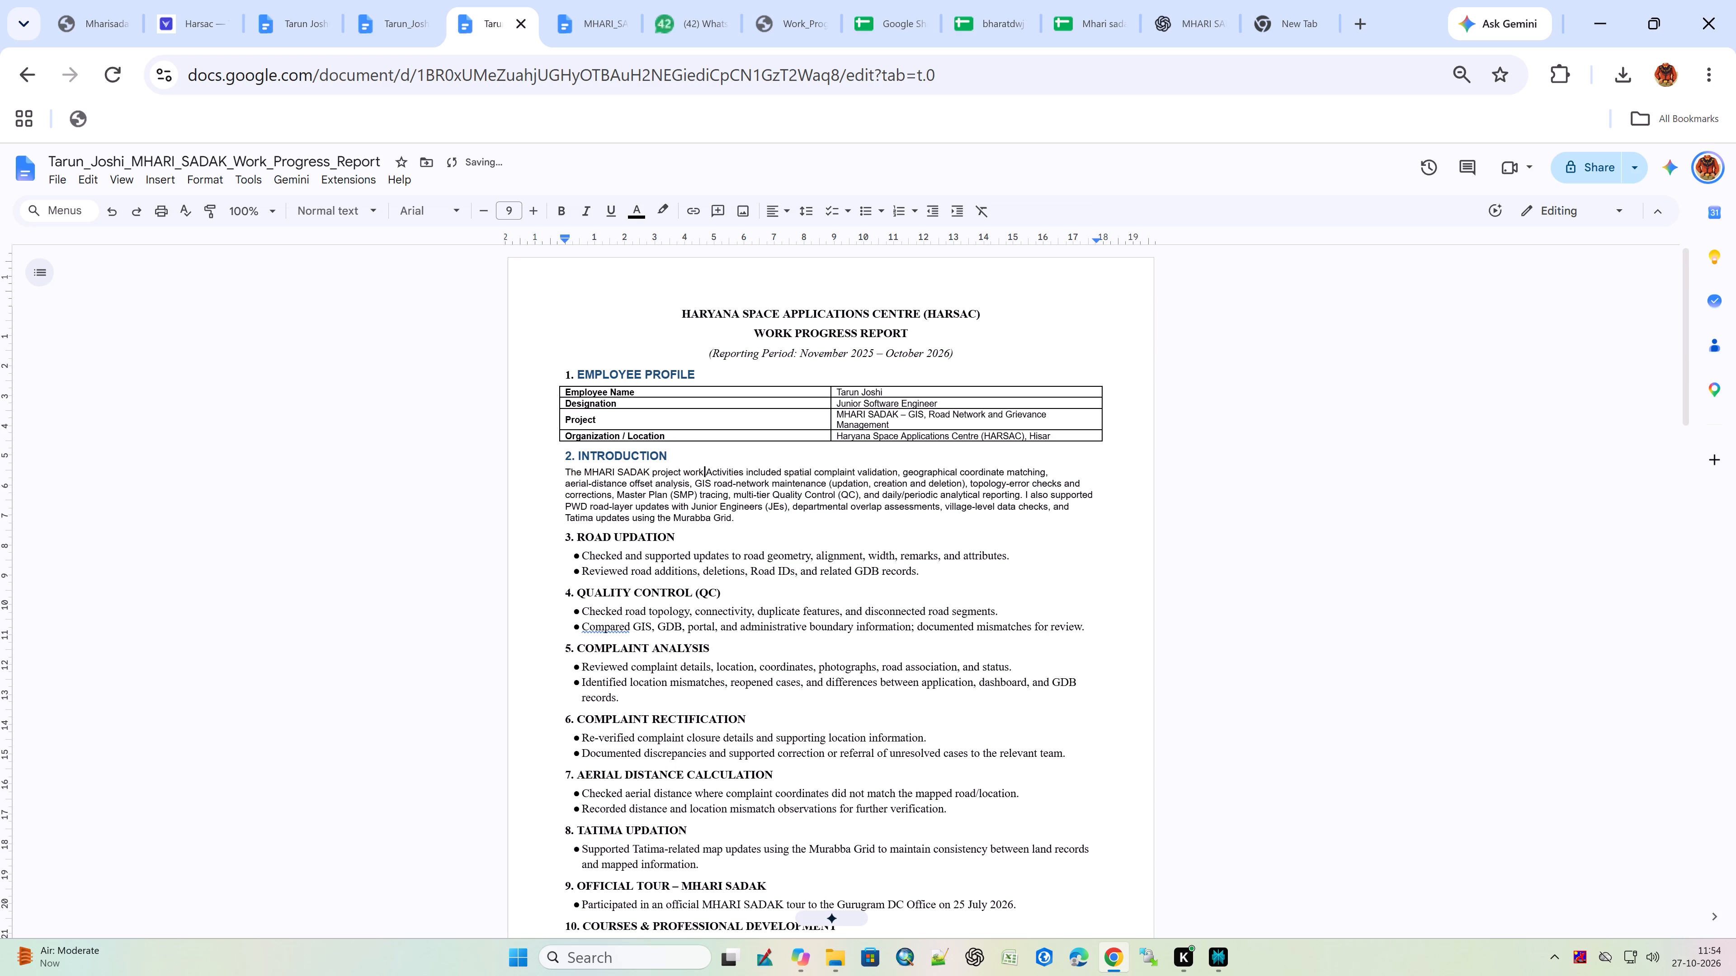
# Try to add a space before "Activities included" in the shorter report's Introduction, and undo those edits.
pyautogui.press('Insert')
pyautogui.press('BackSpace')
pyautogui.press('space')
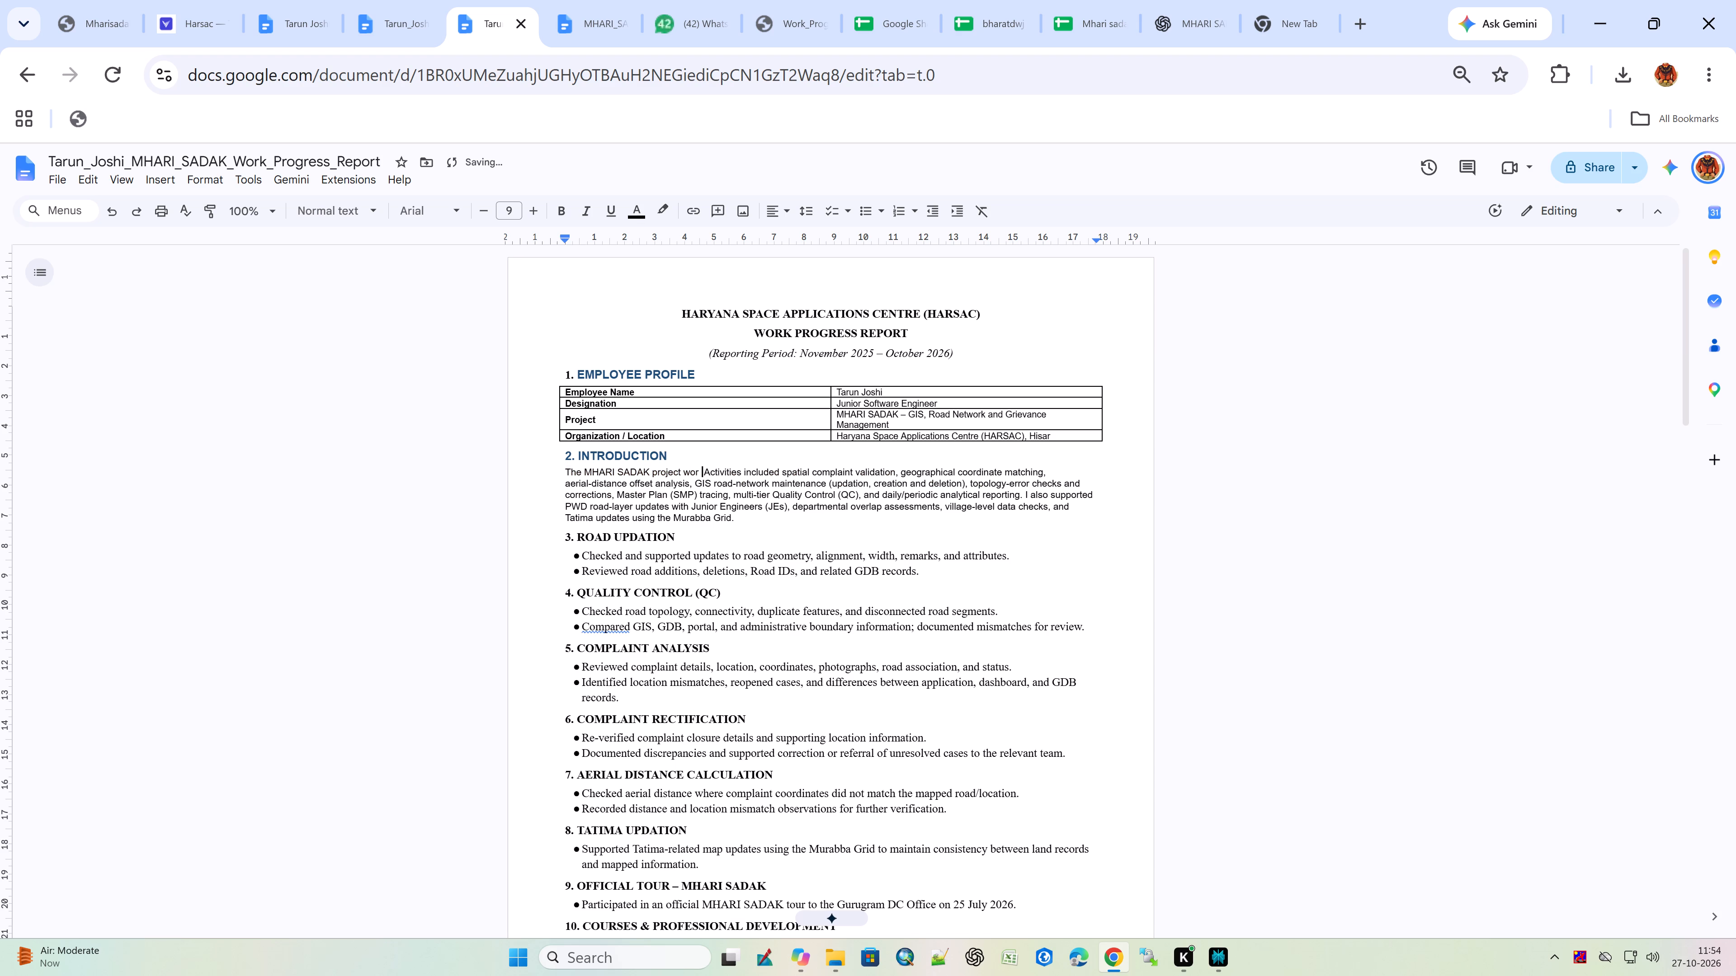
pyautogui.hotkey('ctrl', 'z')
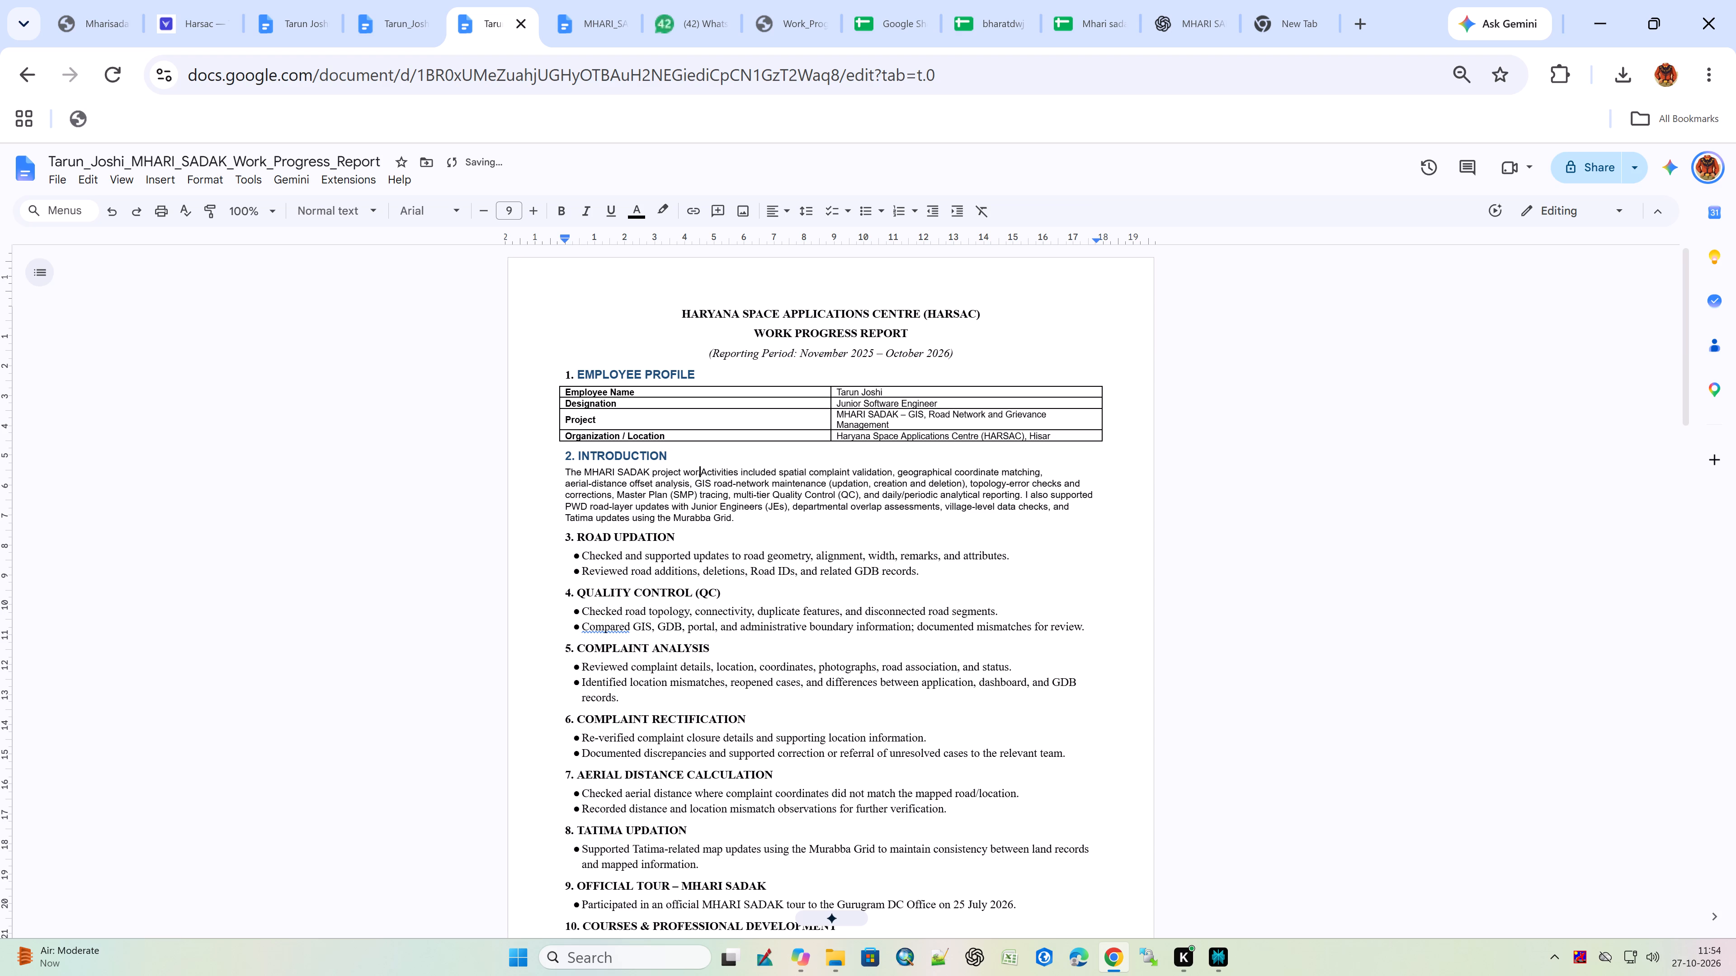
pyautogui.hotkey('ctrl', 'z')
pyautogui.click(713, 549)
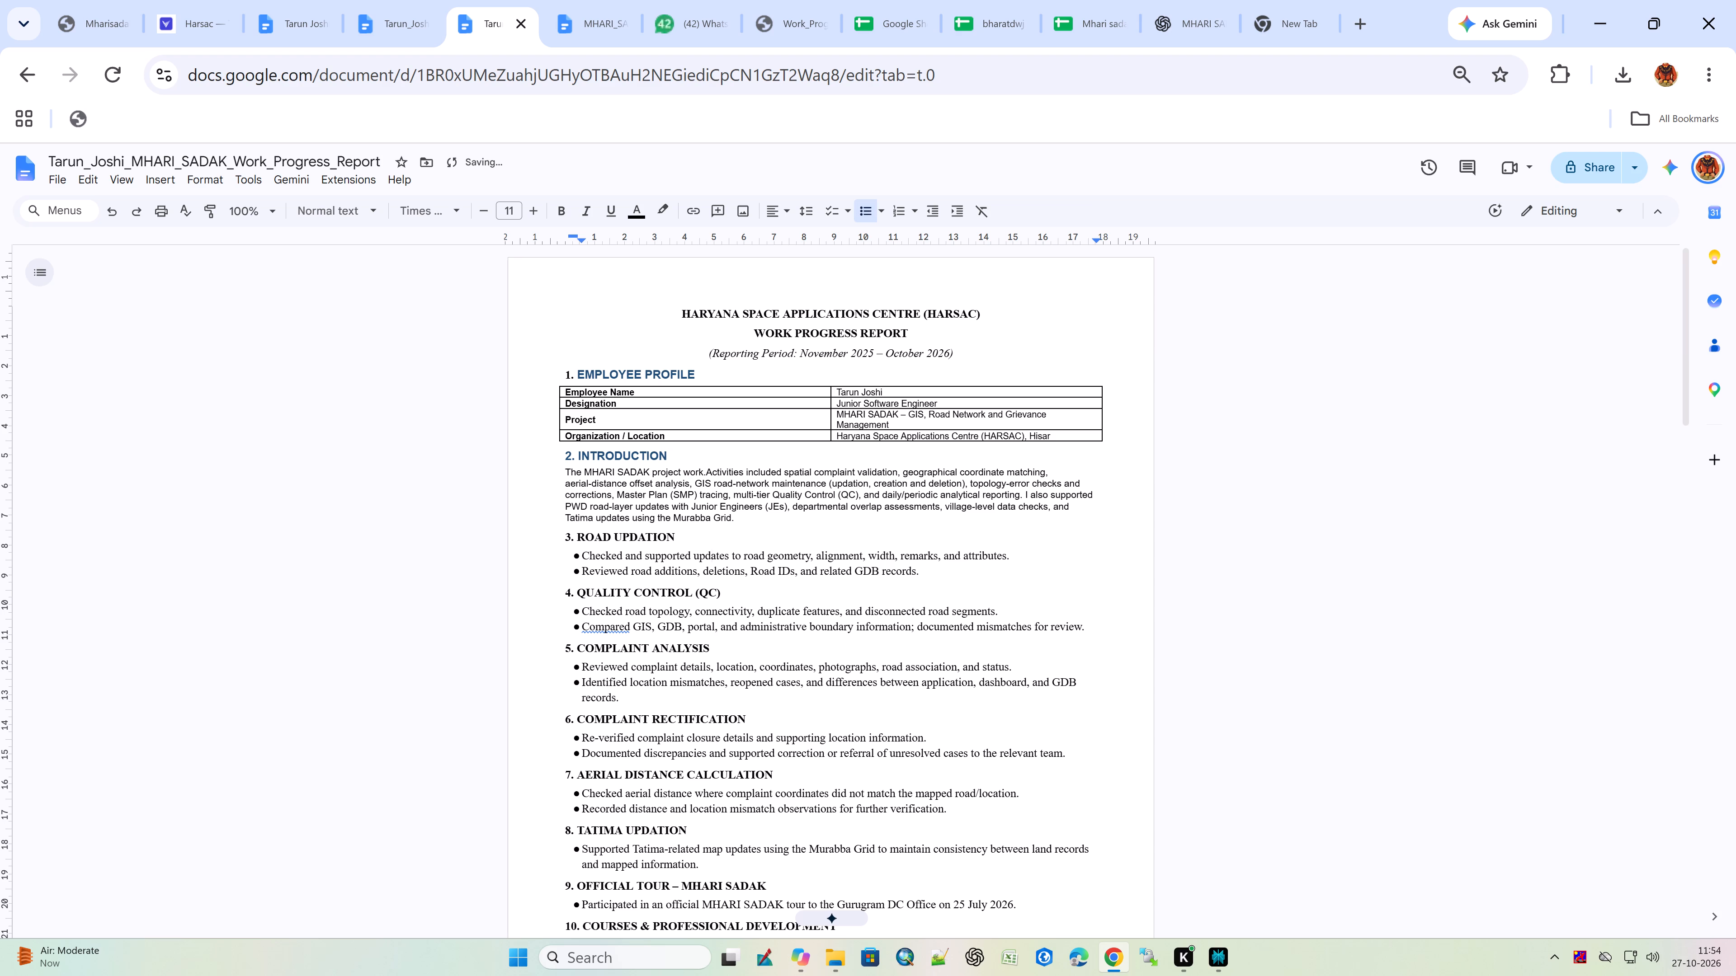
# Return to the complete report and look through the sections after the Executive Summary for the next text to transfer.
pyautogui.click(348, 0)
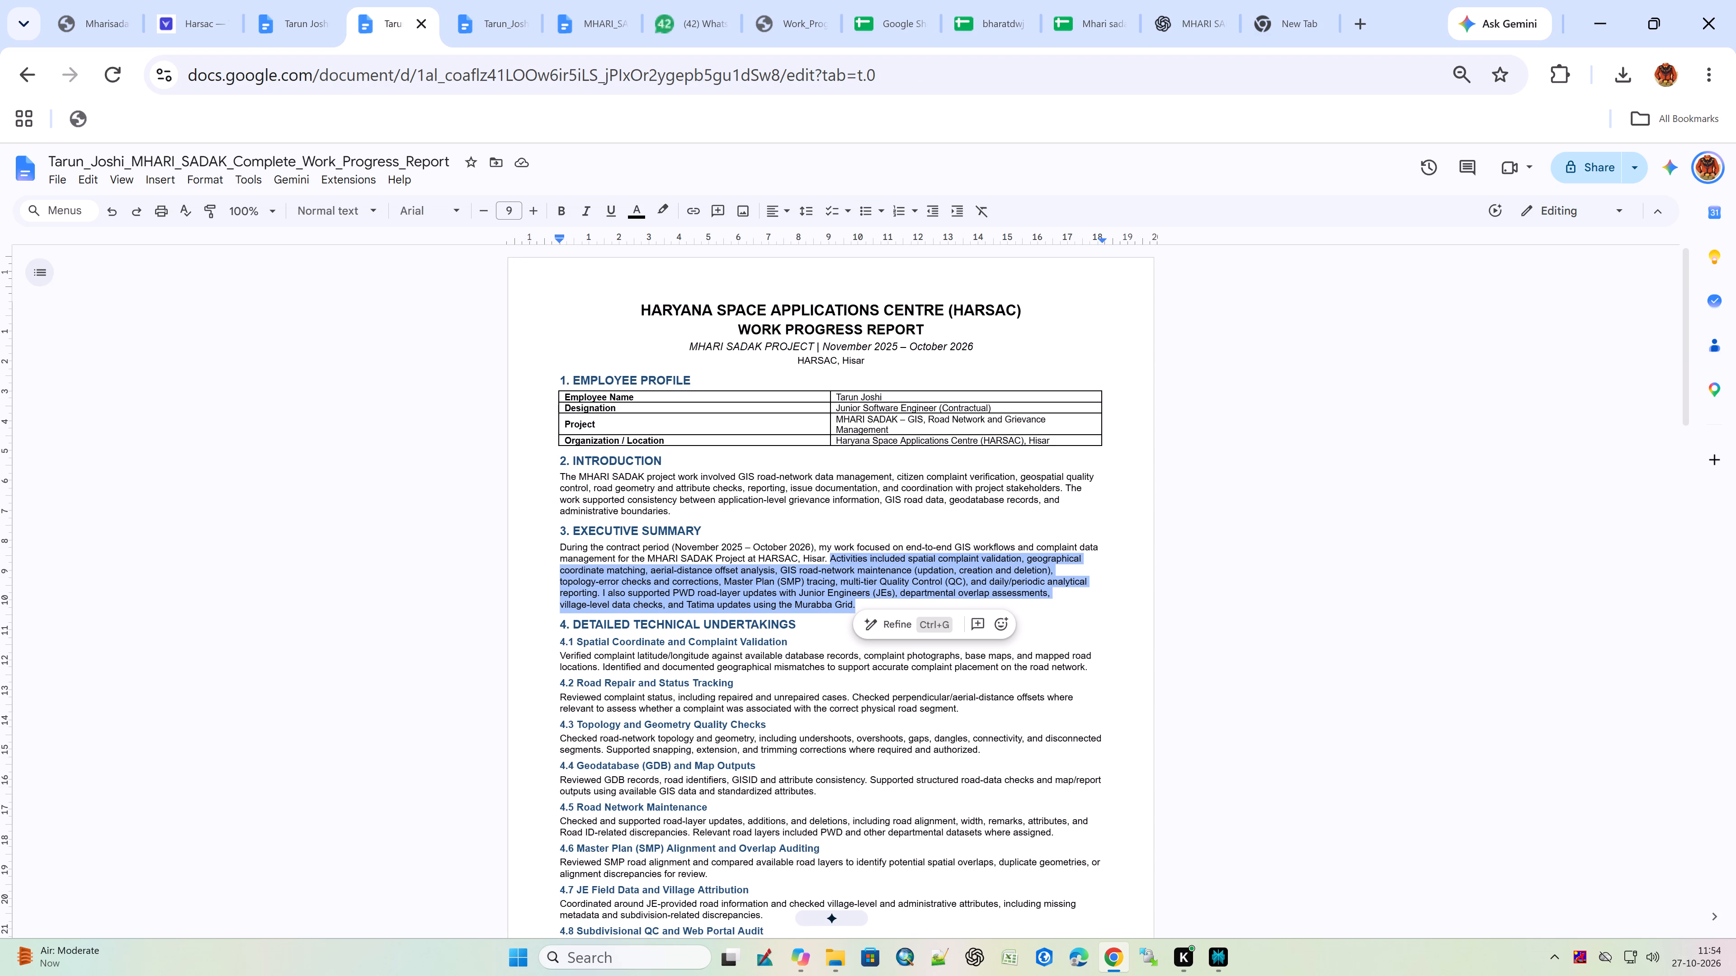
pyautogui.click(731, 659)
pyautogui.scroll(-1, 732, 662)
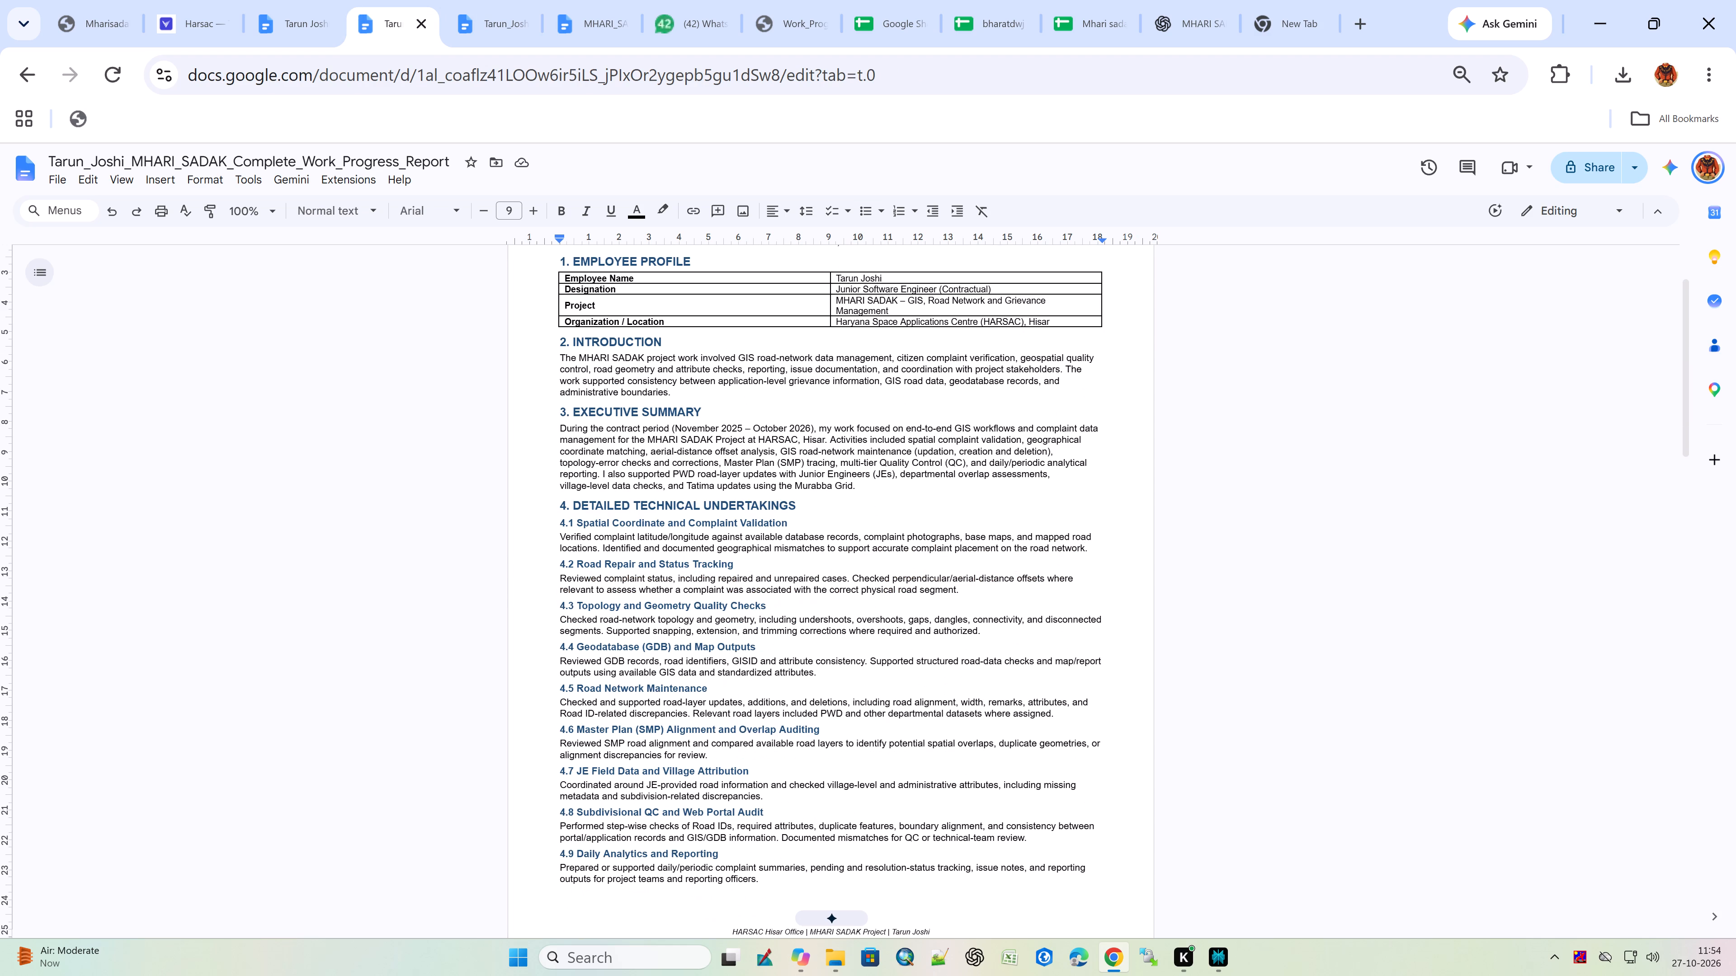
pyautogui.scroll(-3, 1057, 558)
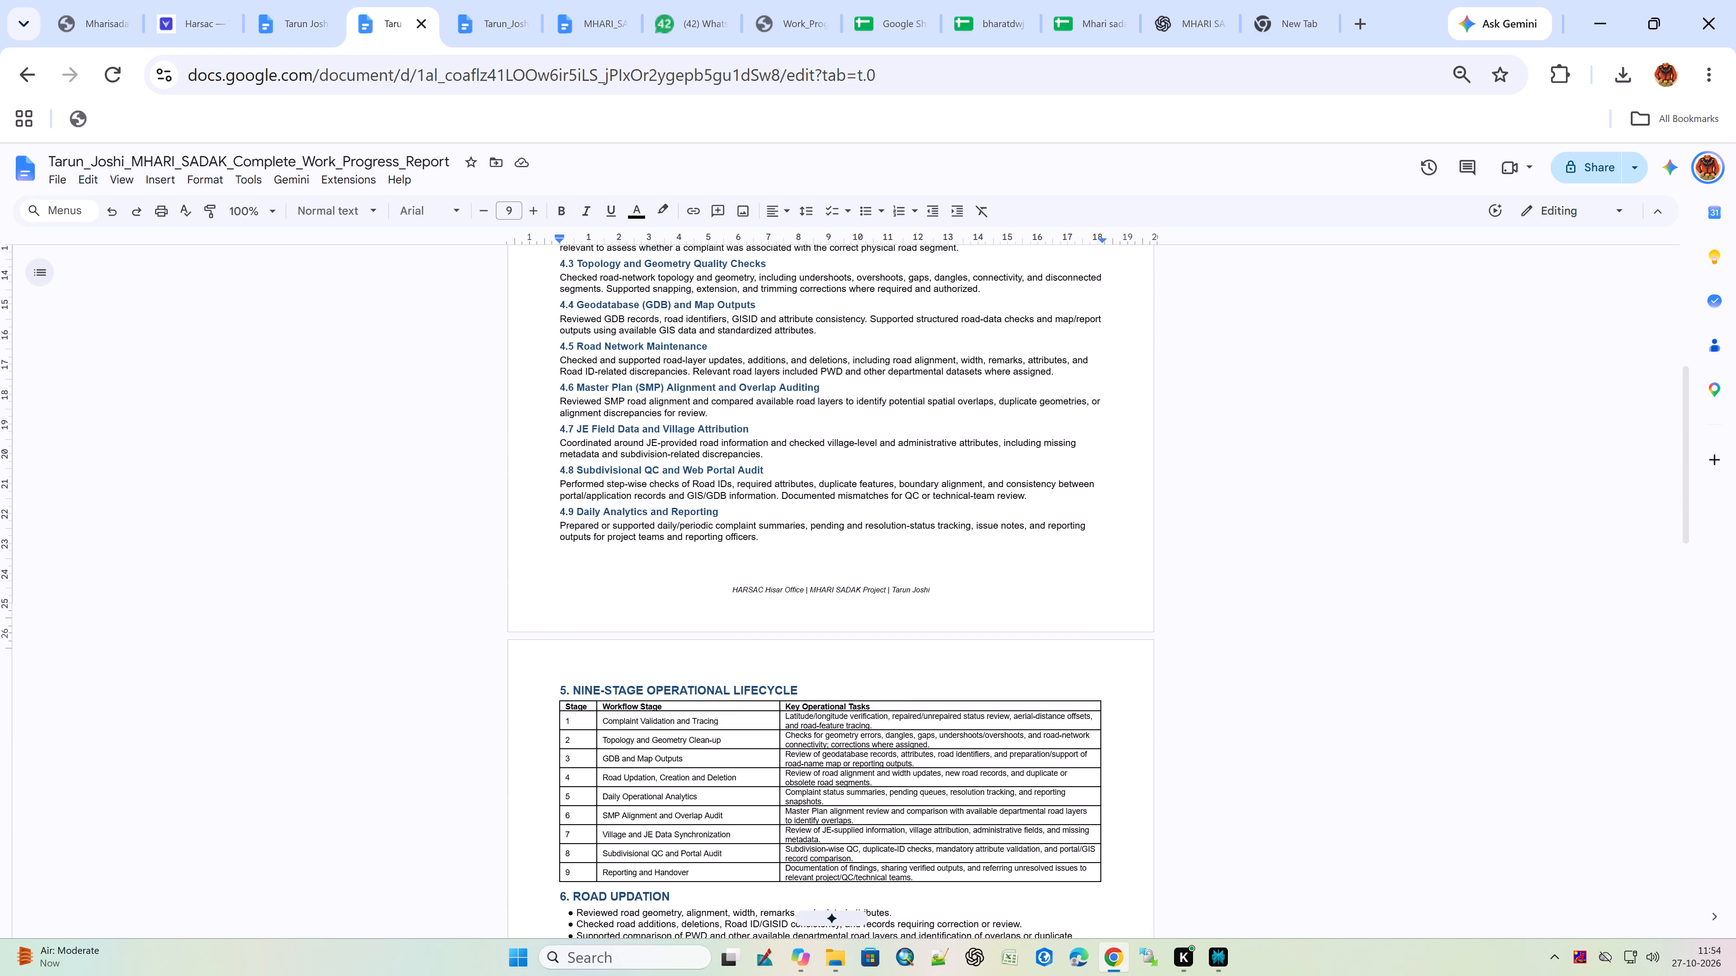
pyautogui.scroll(-3, 1057, 563)
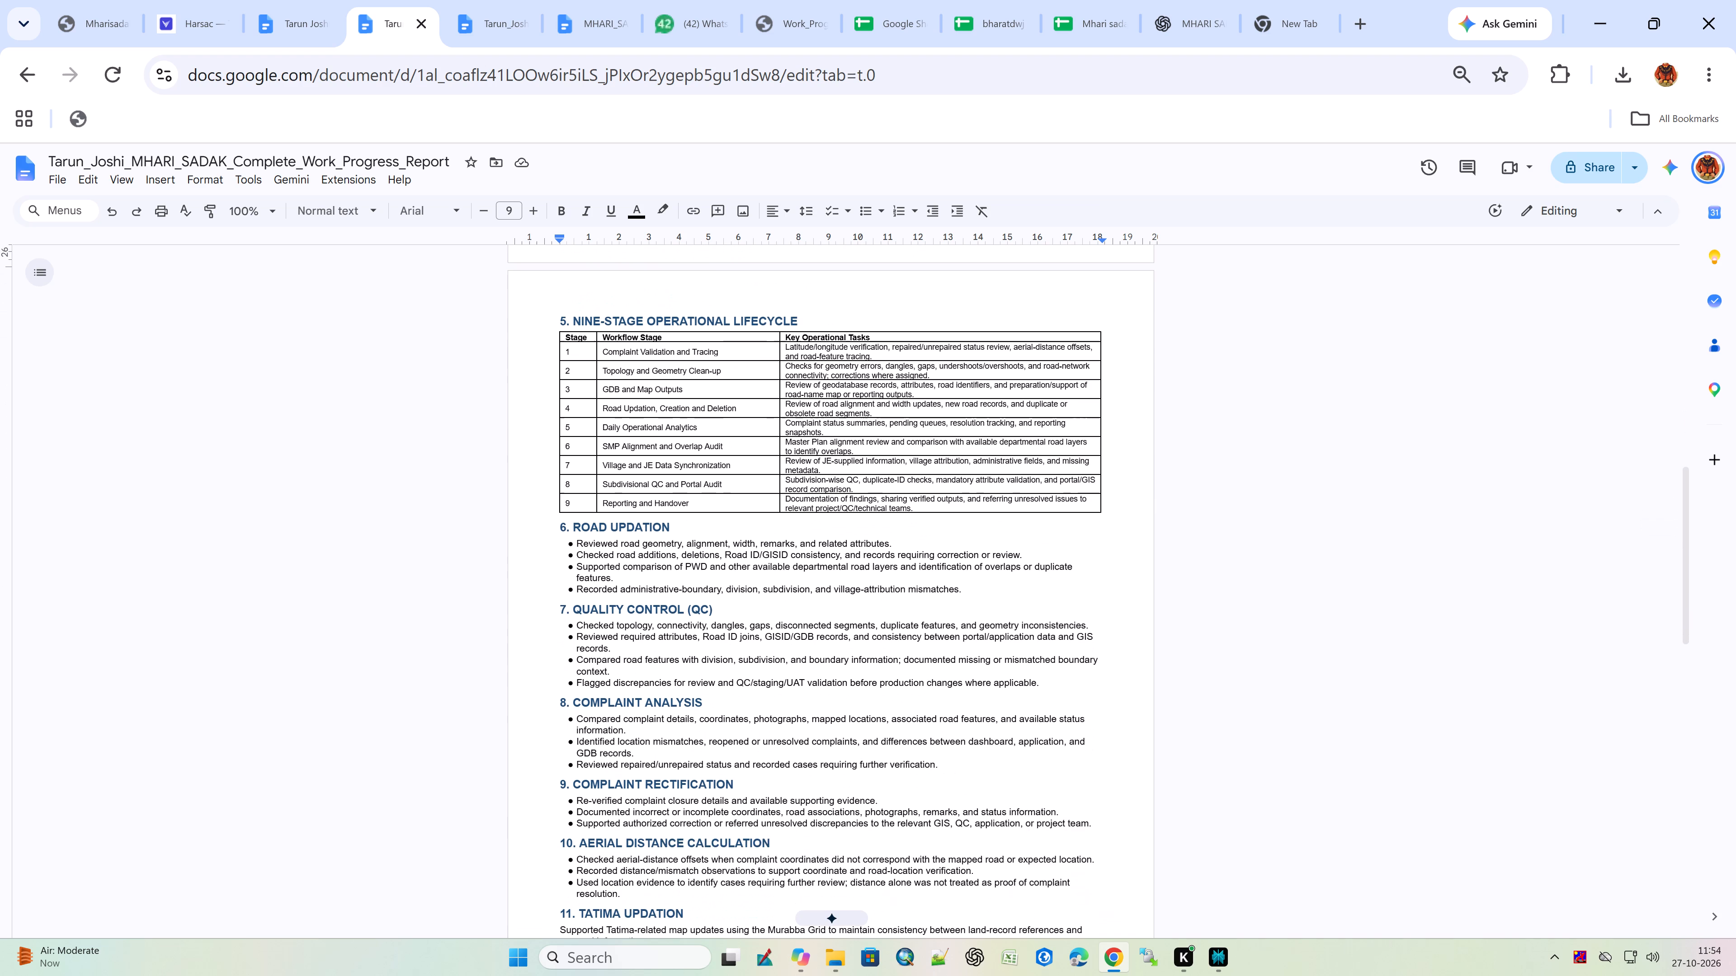
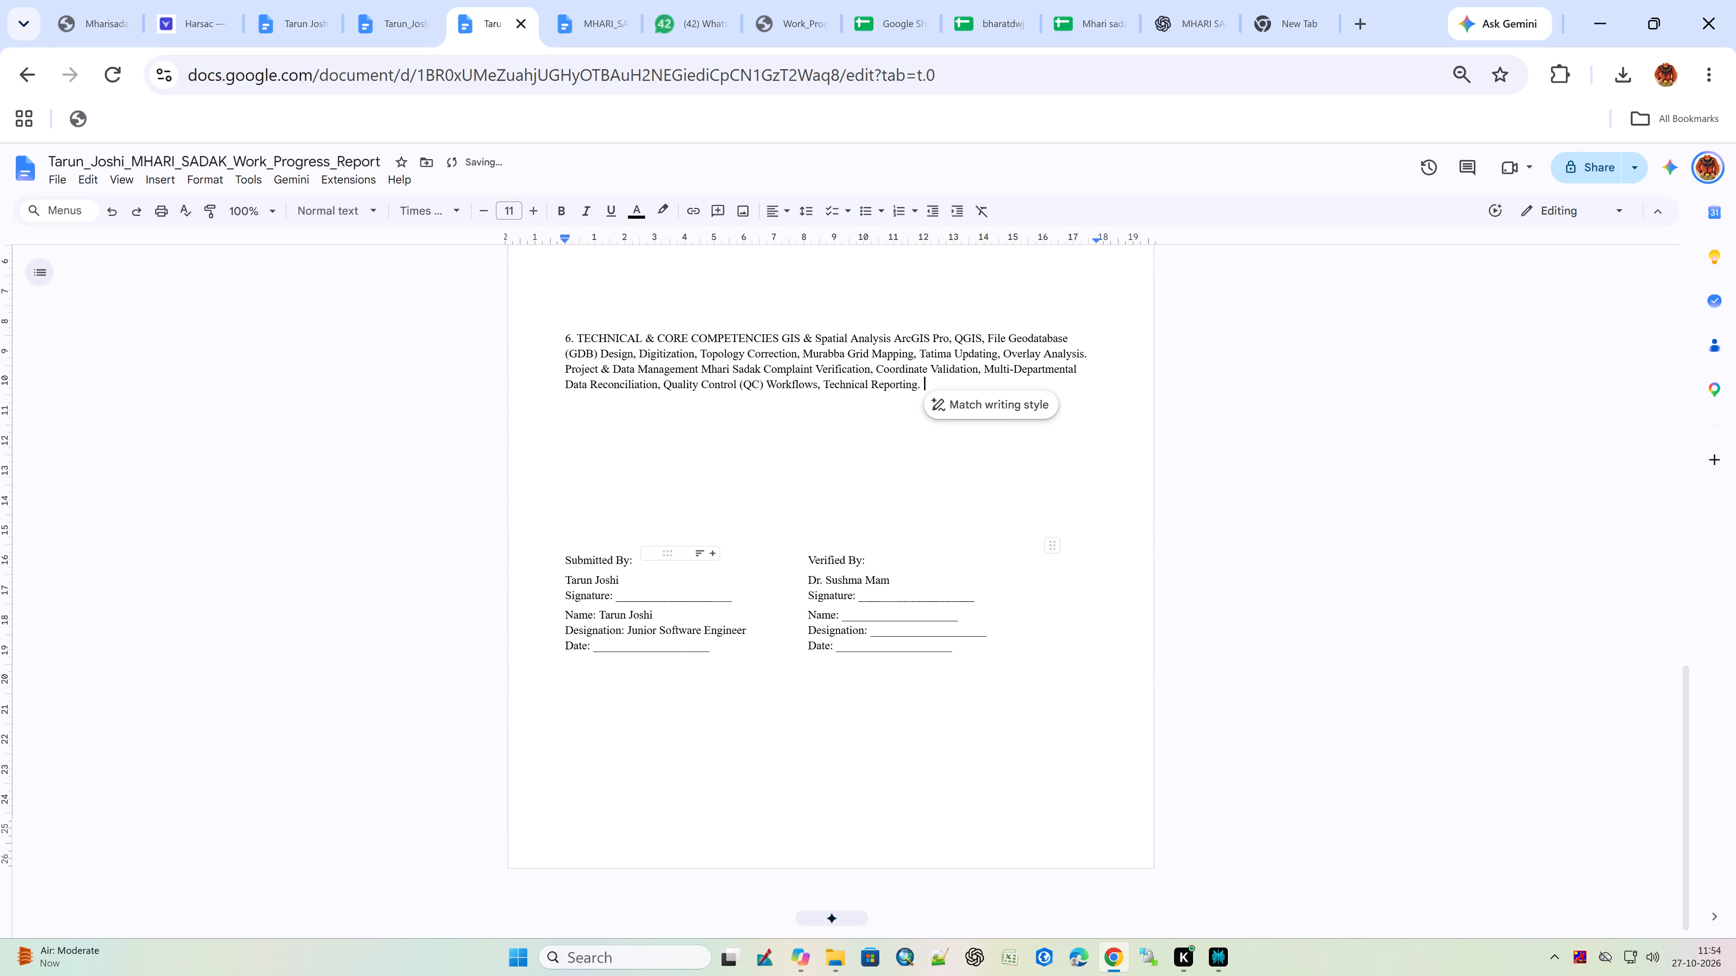
# Undo the insertion of the Technical & Core Competencies text below the shorter report's Conclusion.
pyautogui.scroll(2, 734, 686)
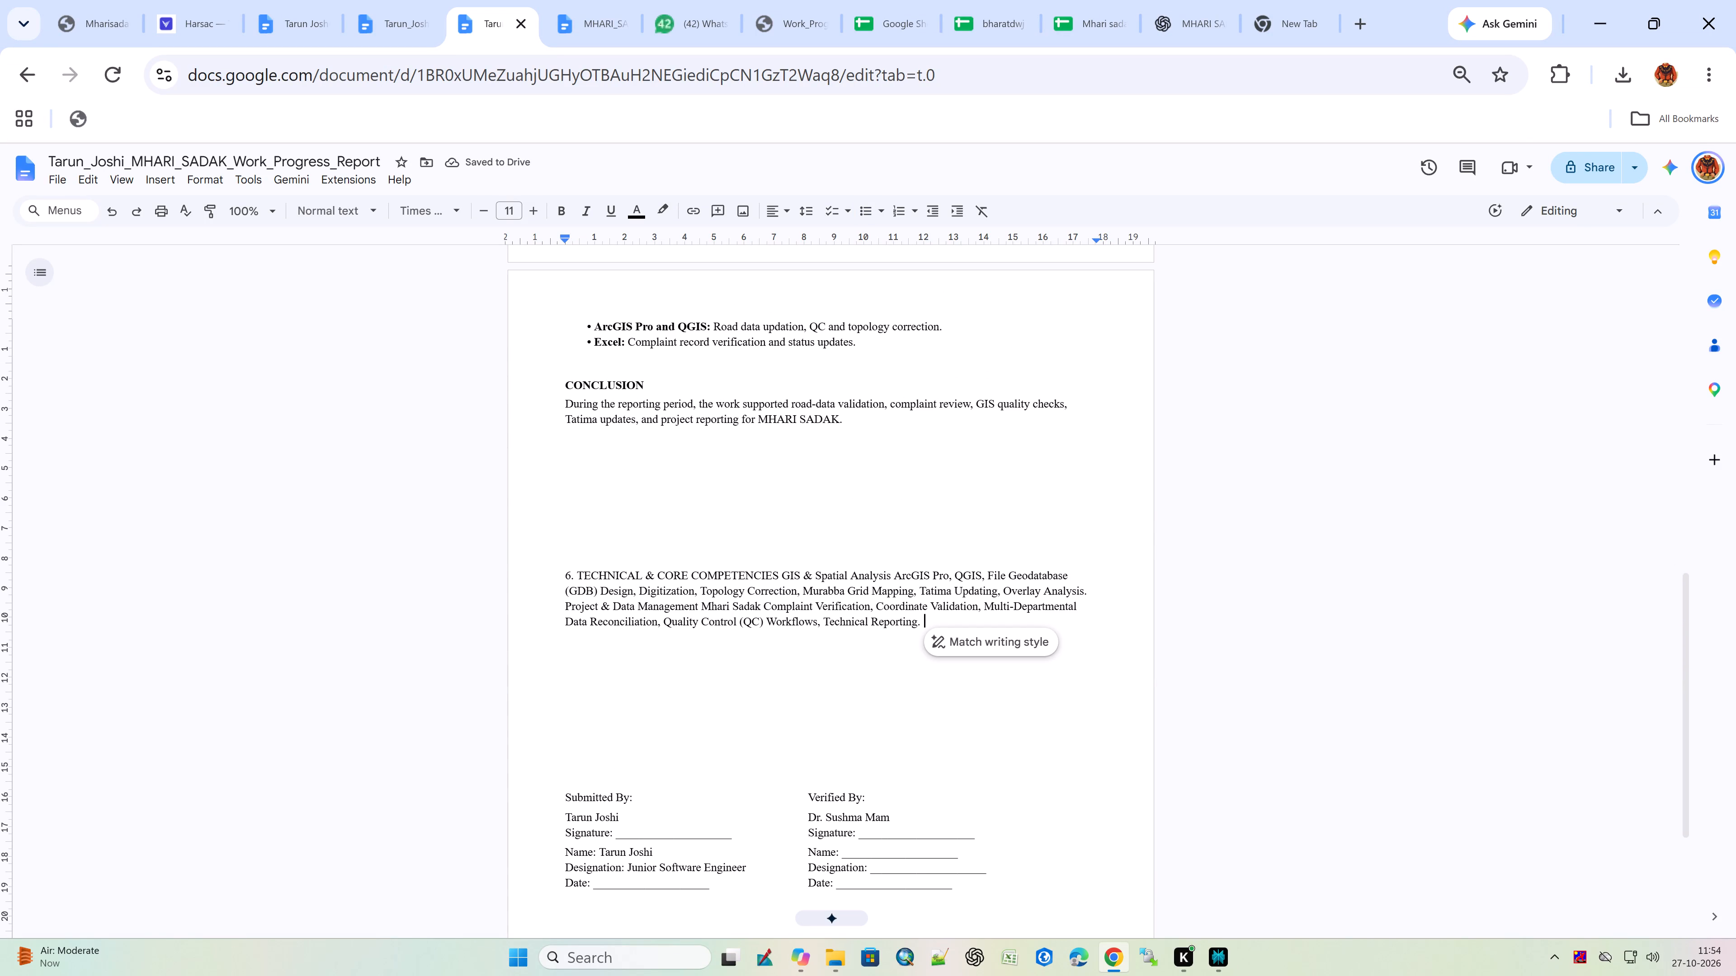
pyautogui.hotkey('ctrl', 'z')
# Delete five blank lines between the Conclusion paragraph and the Submitted By and Verified By signature block.
pyautogui.click(724, 444)
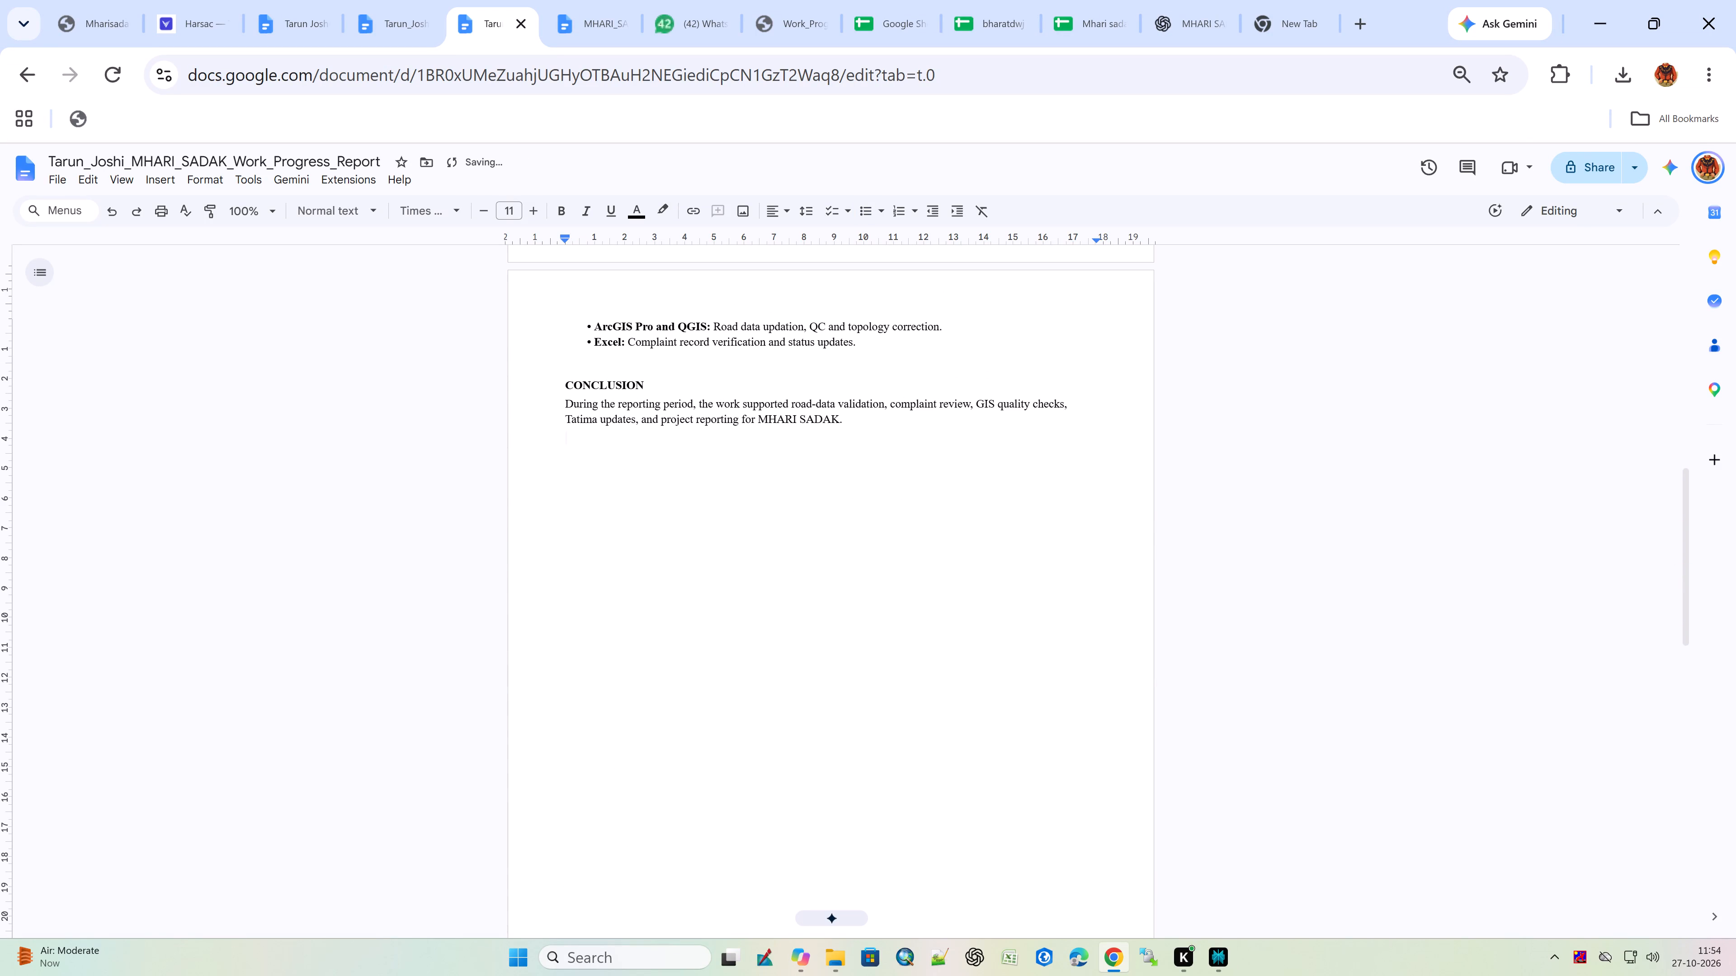
pyautogui.click(688, 580)
pyautogui.press('BackSpace')
pyautogui.press('BackSpace')
pyautogui.press('BackSpace')
pyautogui.press('BackSpace')
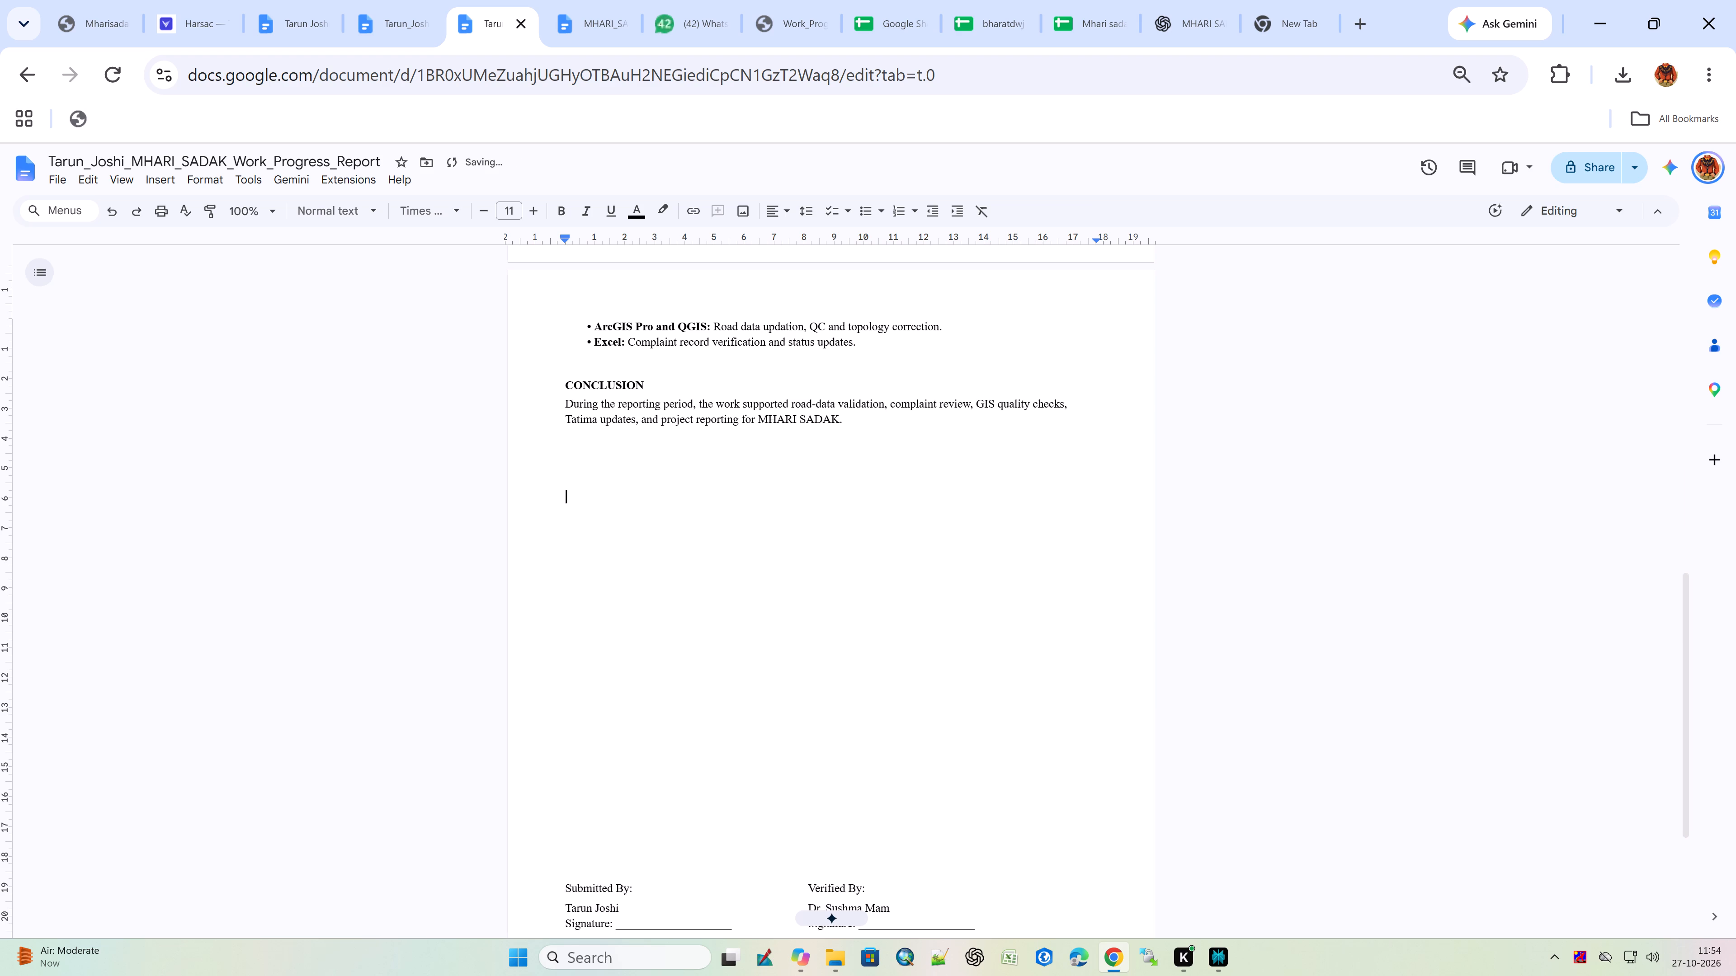
pyautogui.press('BackSpace')
pyautogui.click(641, 656)
pyautogui.scroll(-3, 658, 669)
pyautogui.scroll(2, 665, 551)
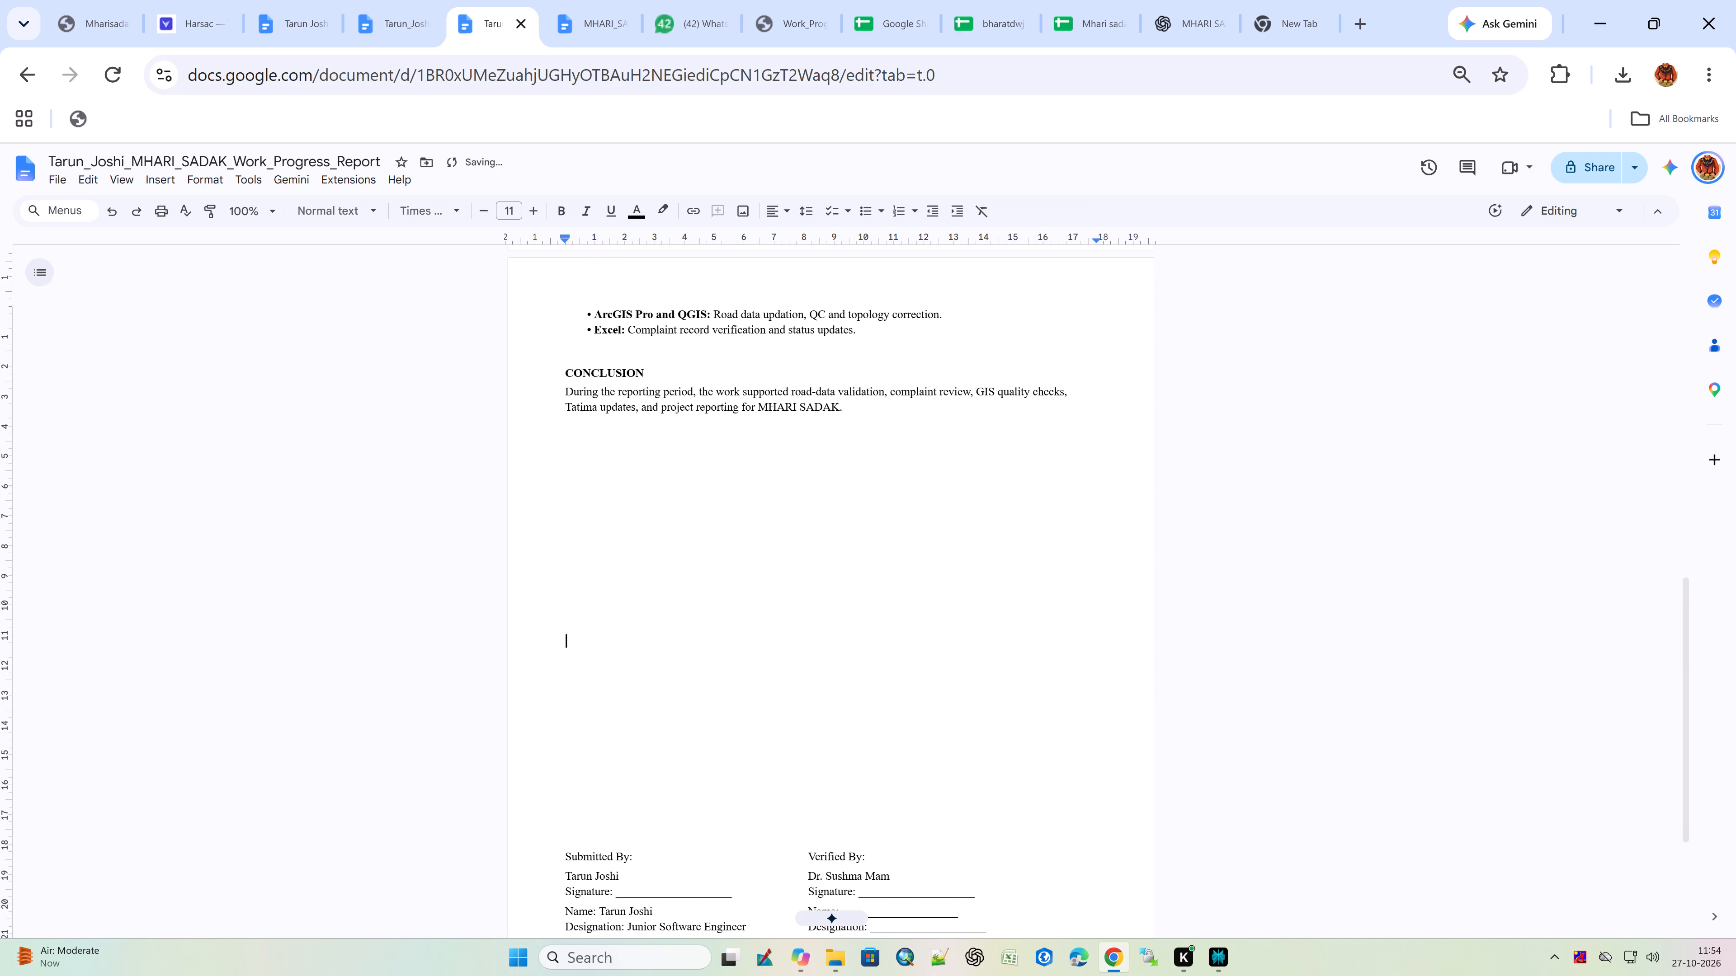
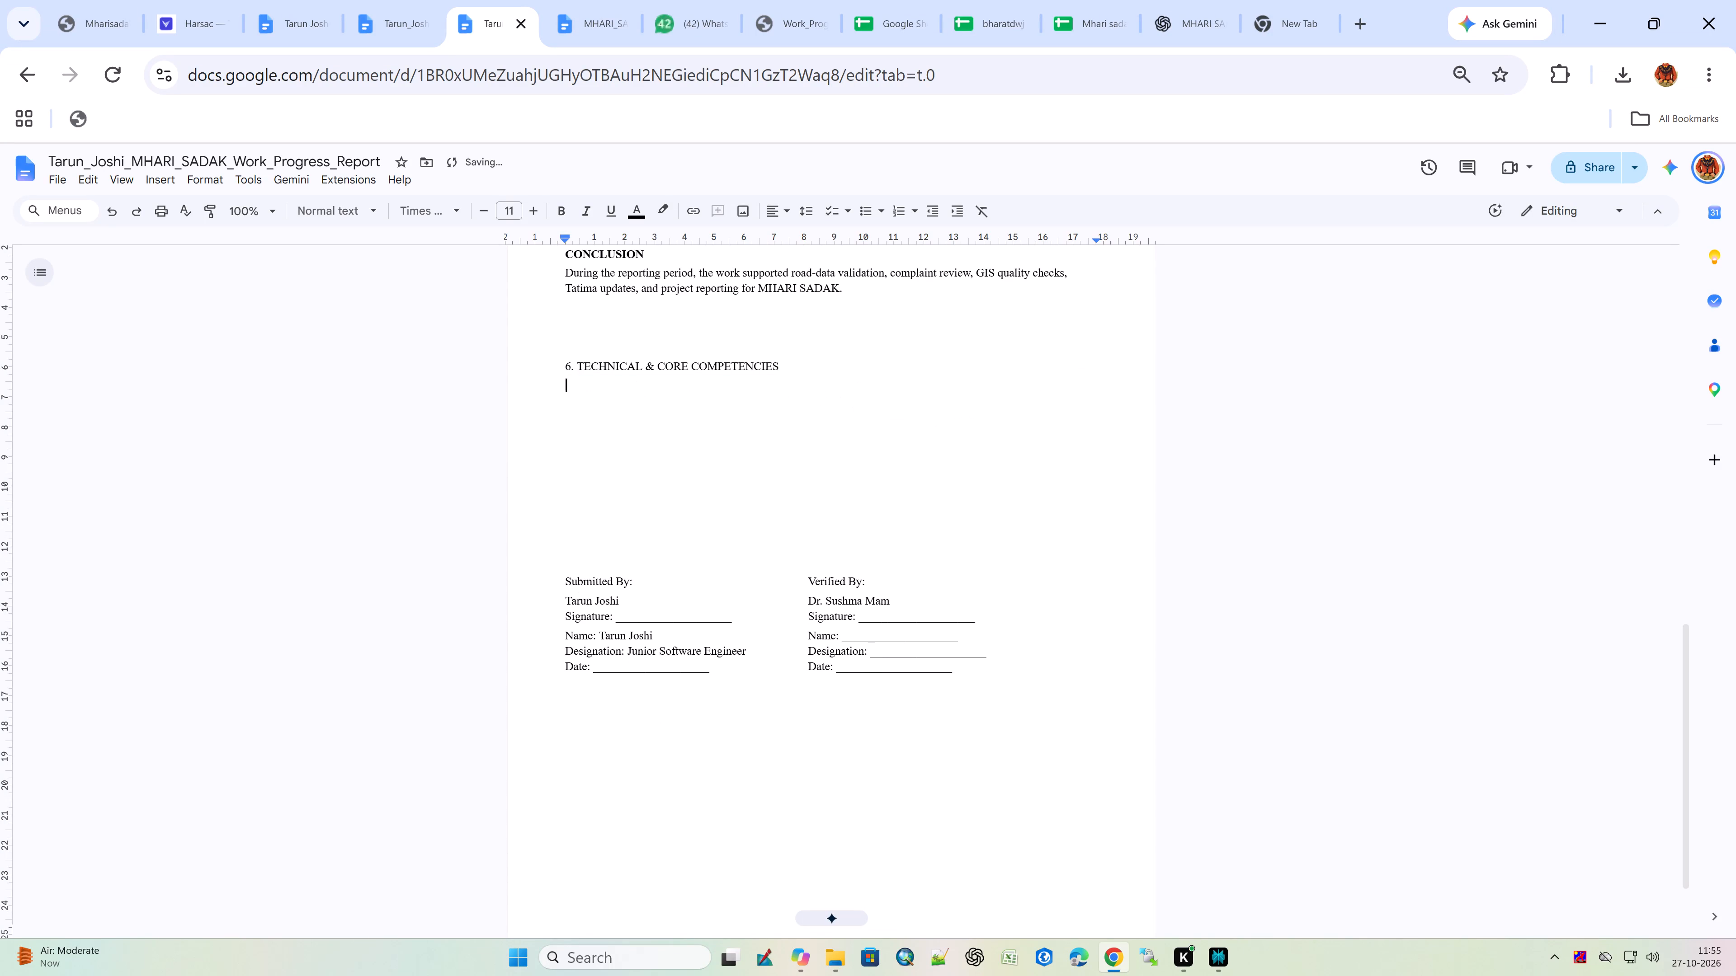
# Insert a table with two columns and one row below the "6. TECHNICAL & CORE COMPETENCIES" heading.
pyautogui.click(166, 180)
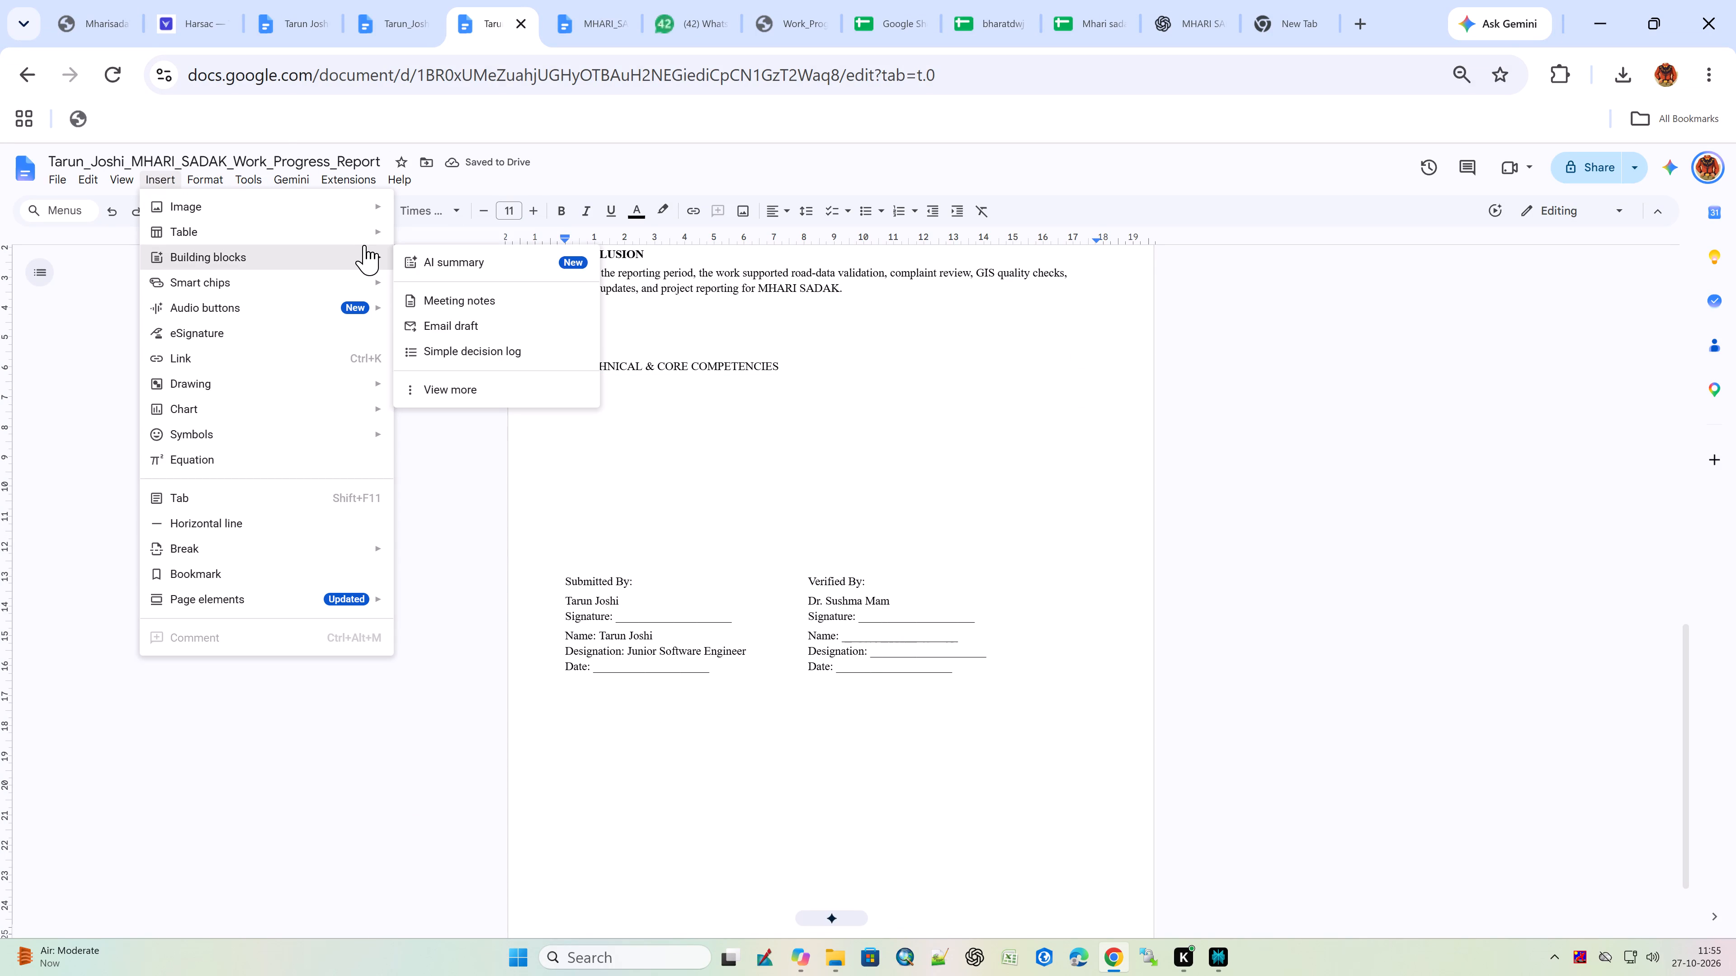
pyautogui.click(418, 272)
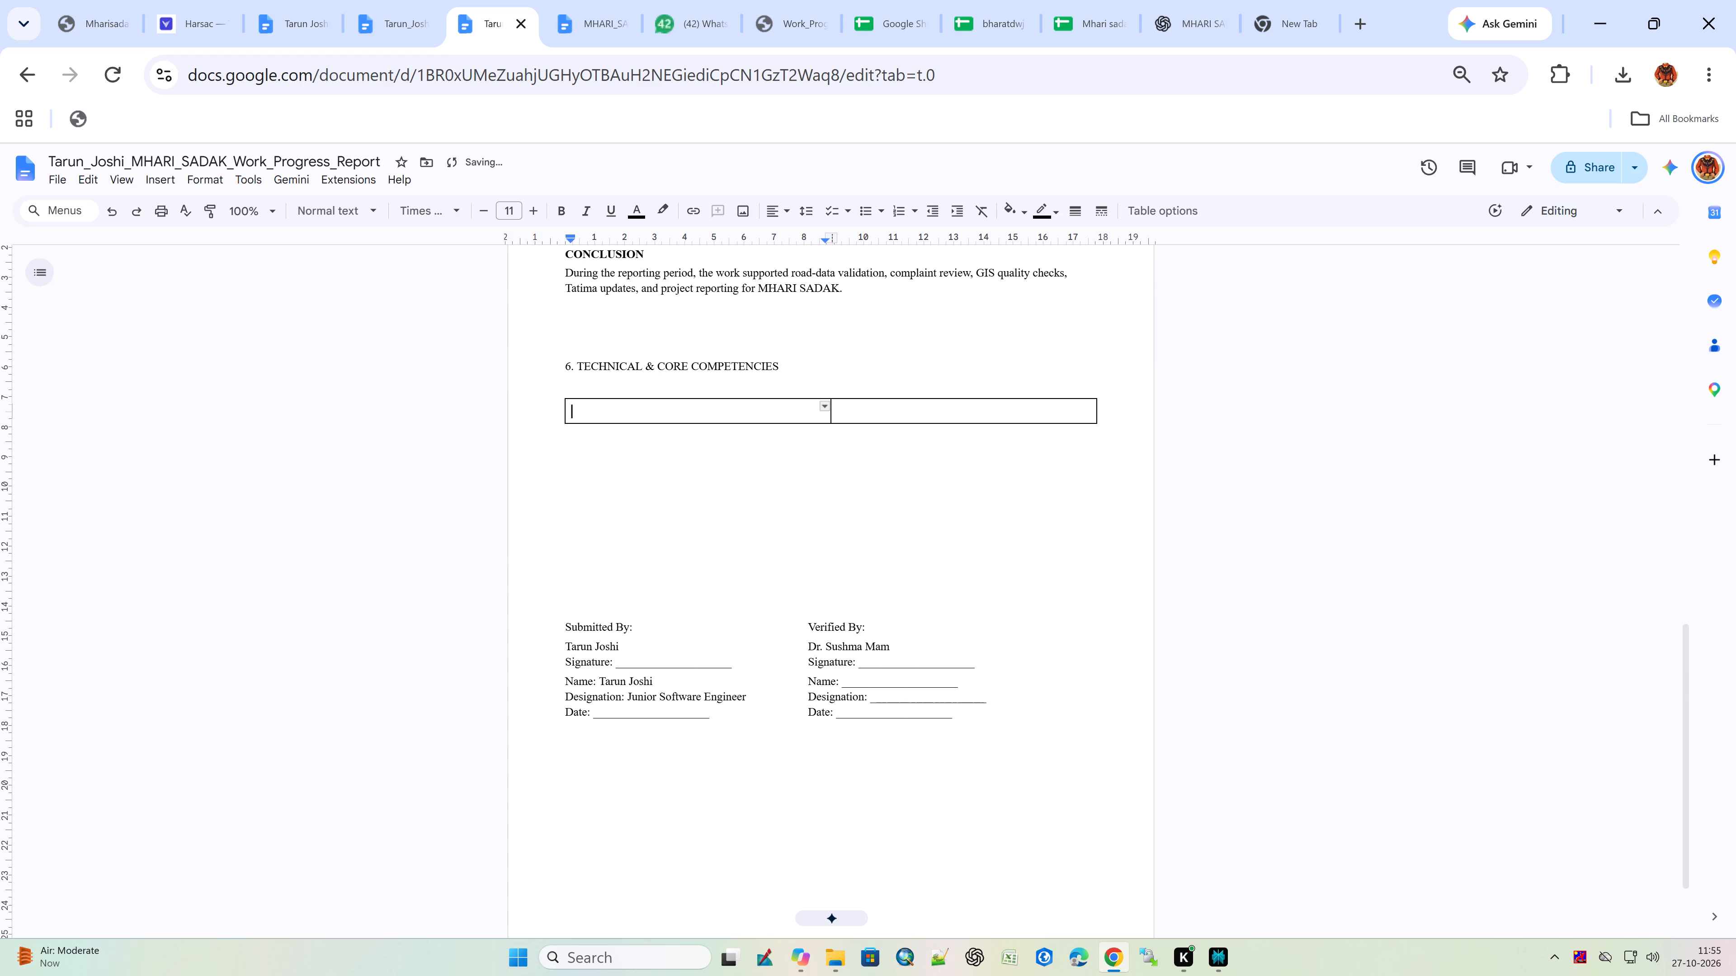
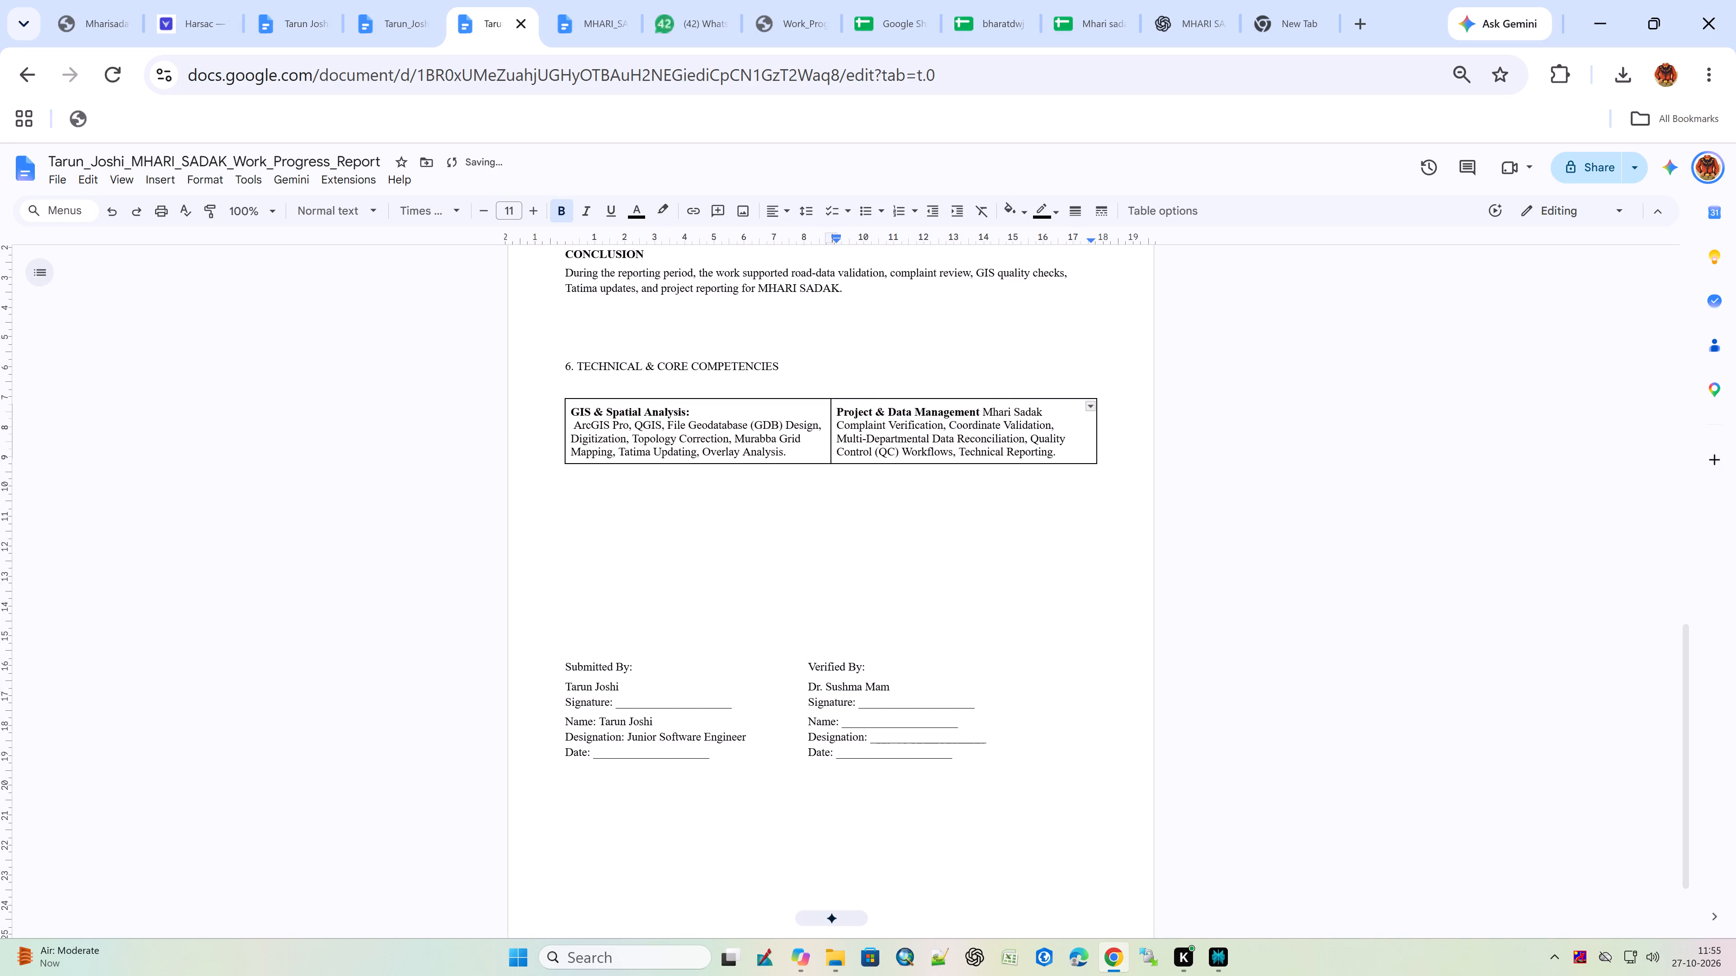
# Add a colon after the "Project & Data Management" heading in the competencies table and start its description on a new line.
pyautogui.press('Left')
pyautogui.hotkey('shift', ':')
pyautogui.press('Return')
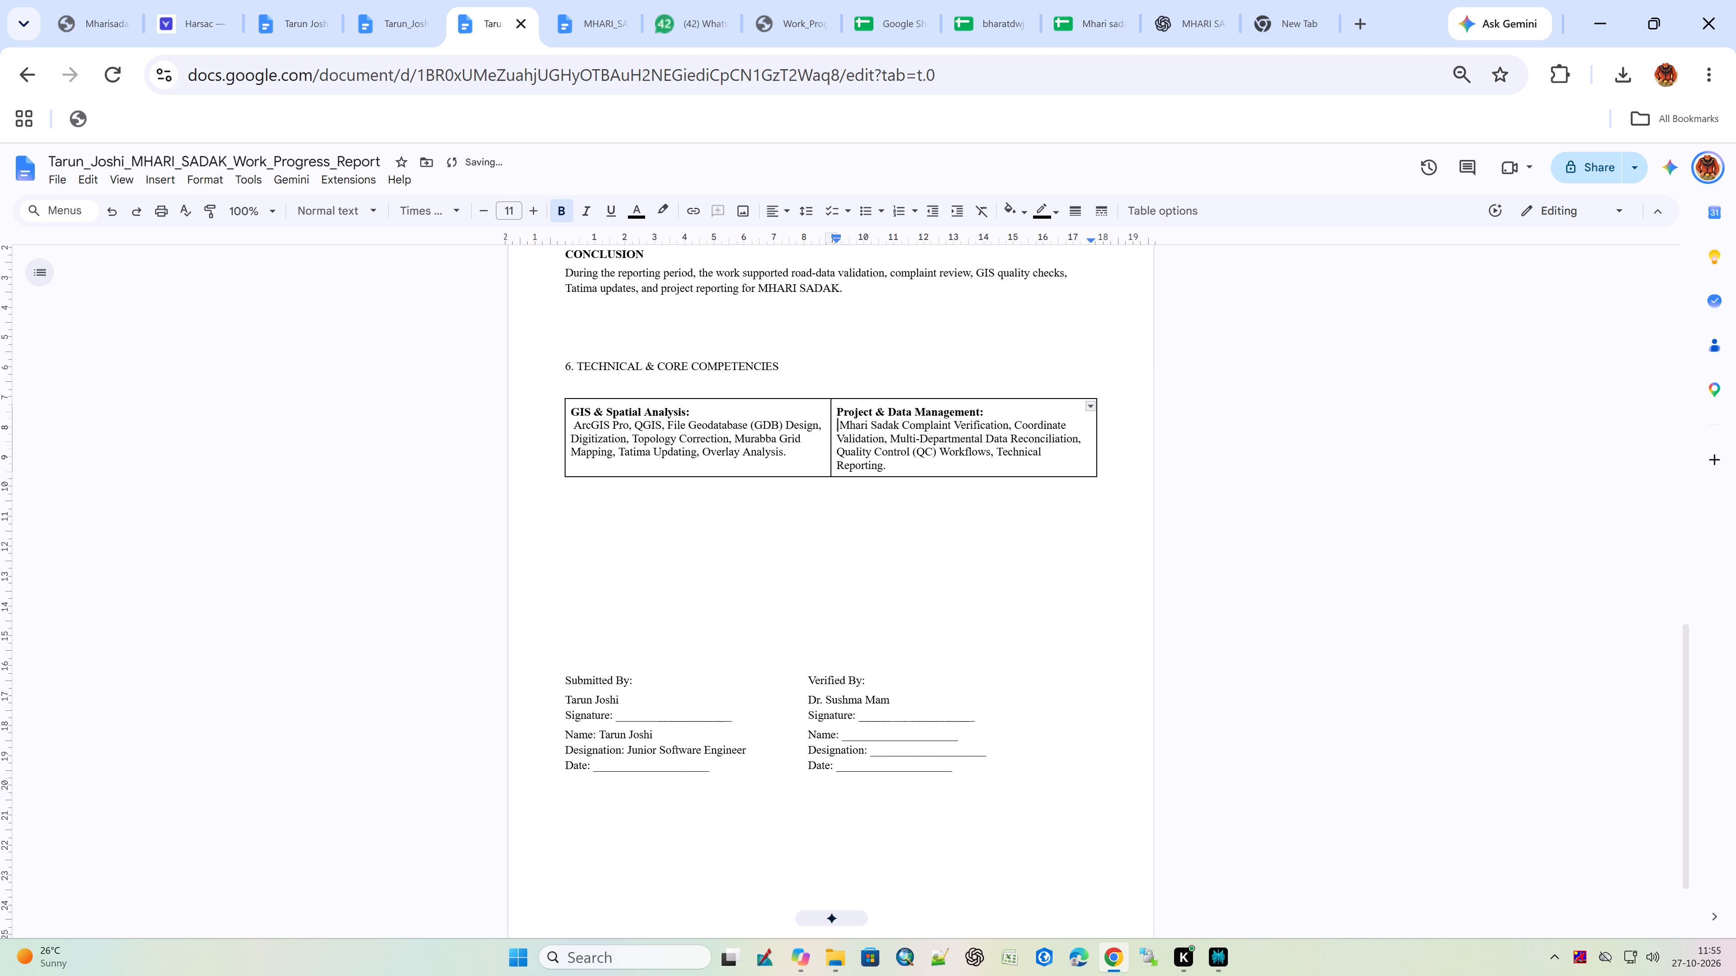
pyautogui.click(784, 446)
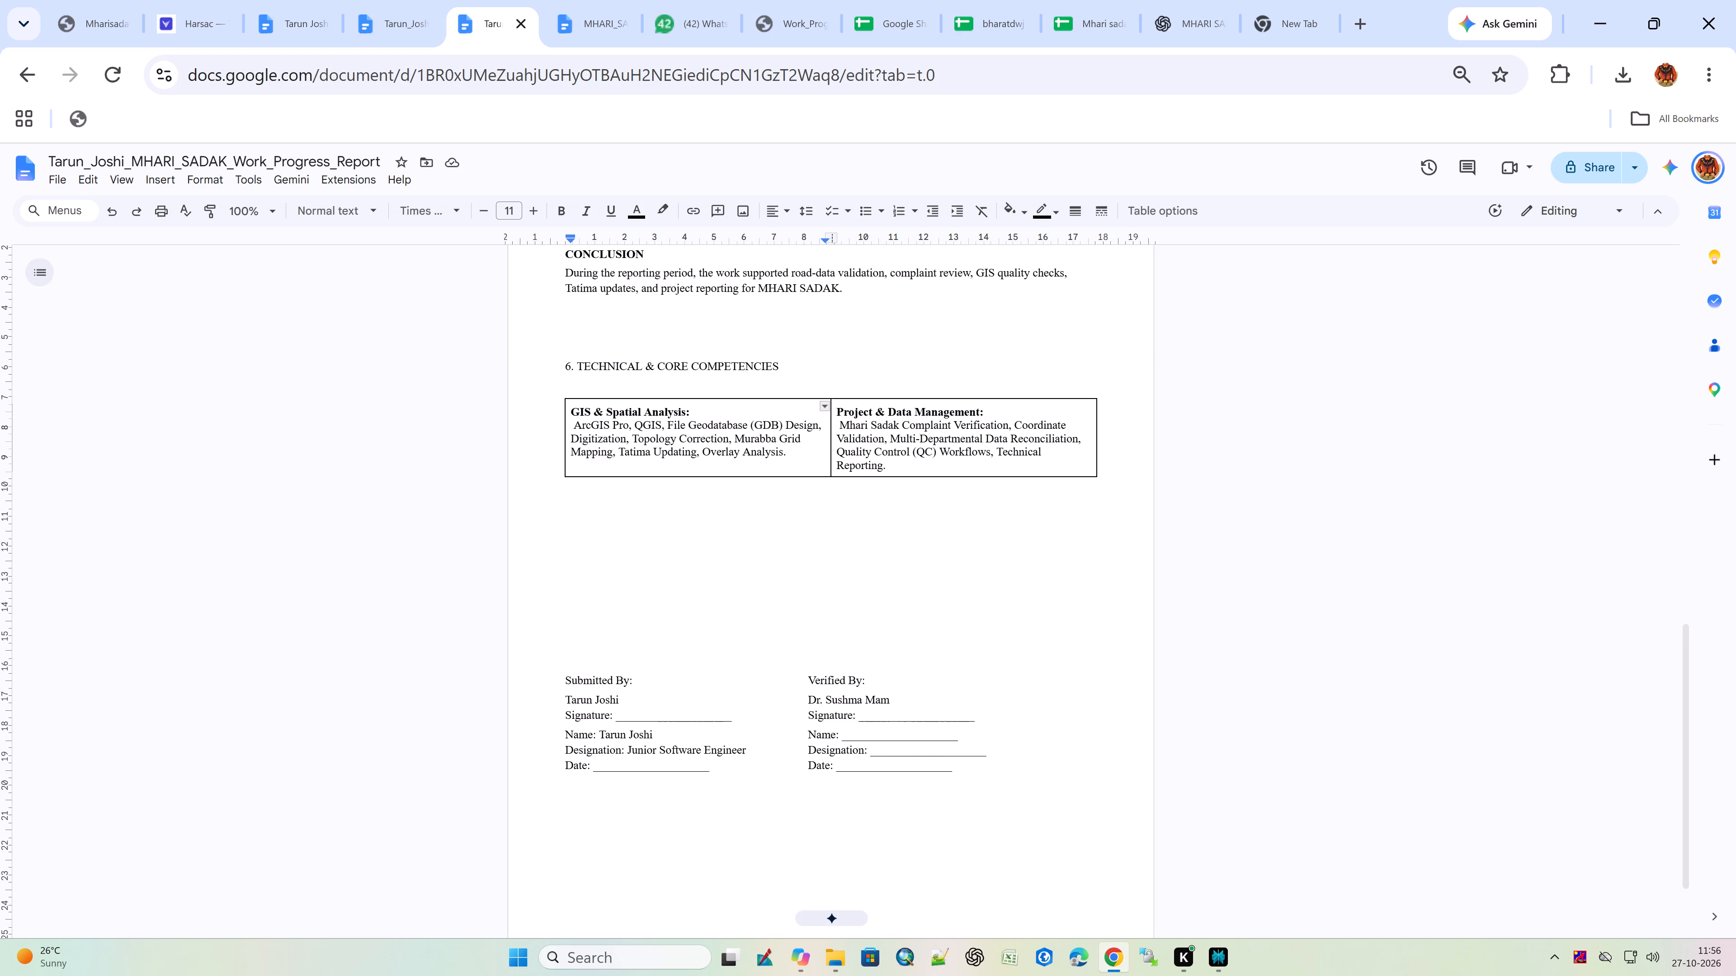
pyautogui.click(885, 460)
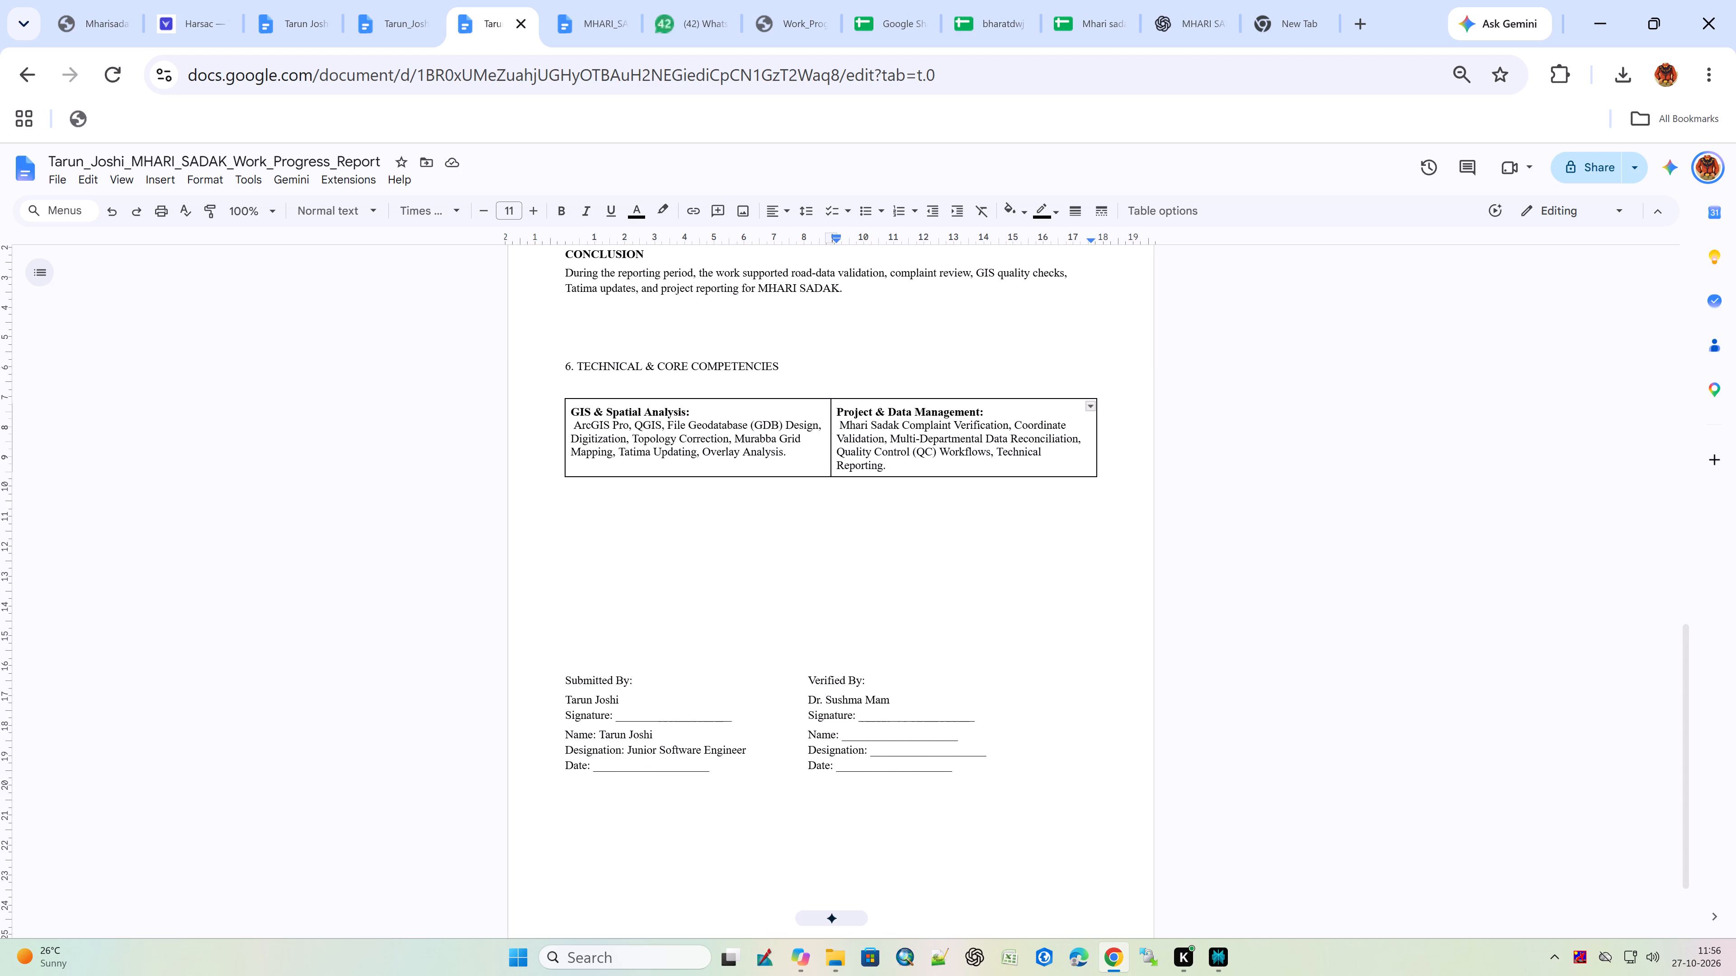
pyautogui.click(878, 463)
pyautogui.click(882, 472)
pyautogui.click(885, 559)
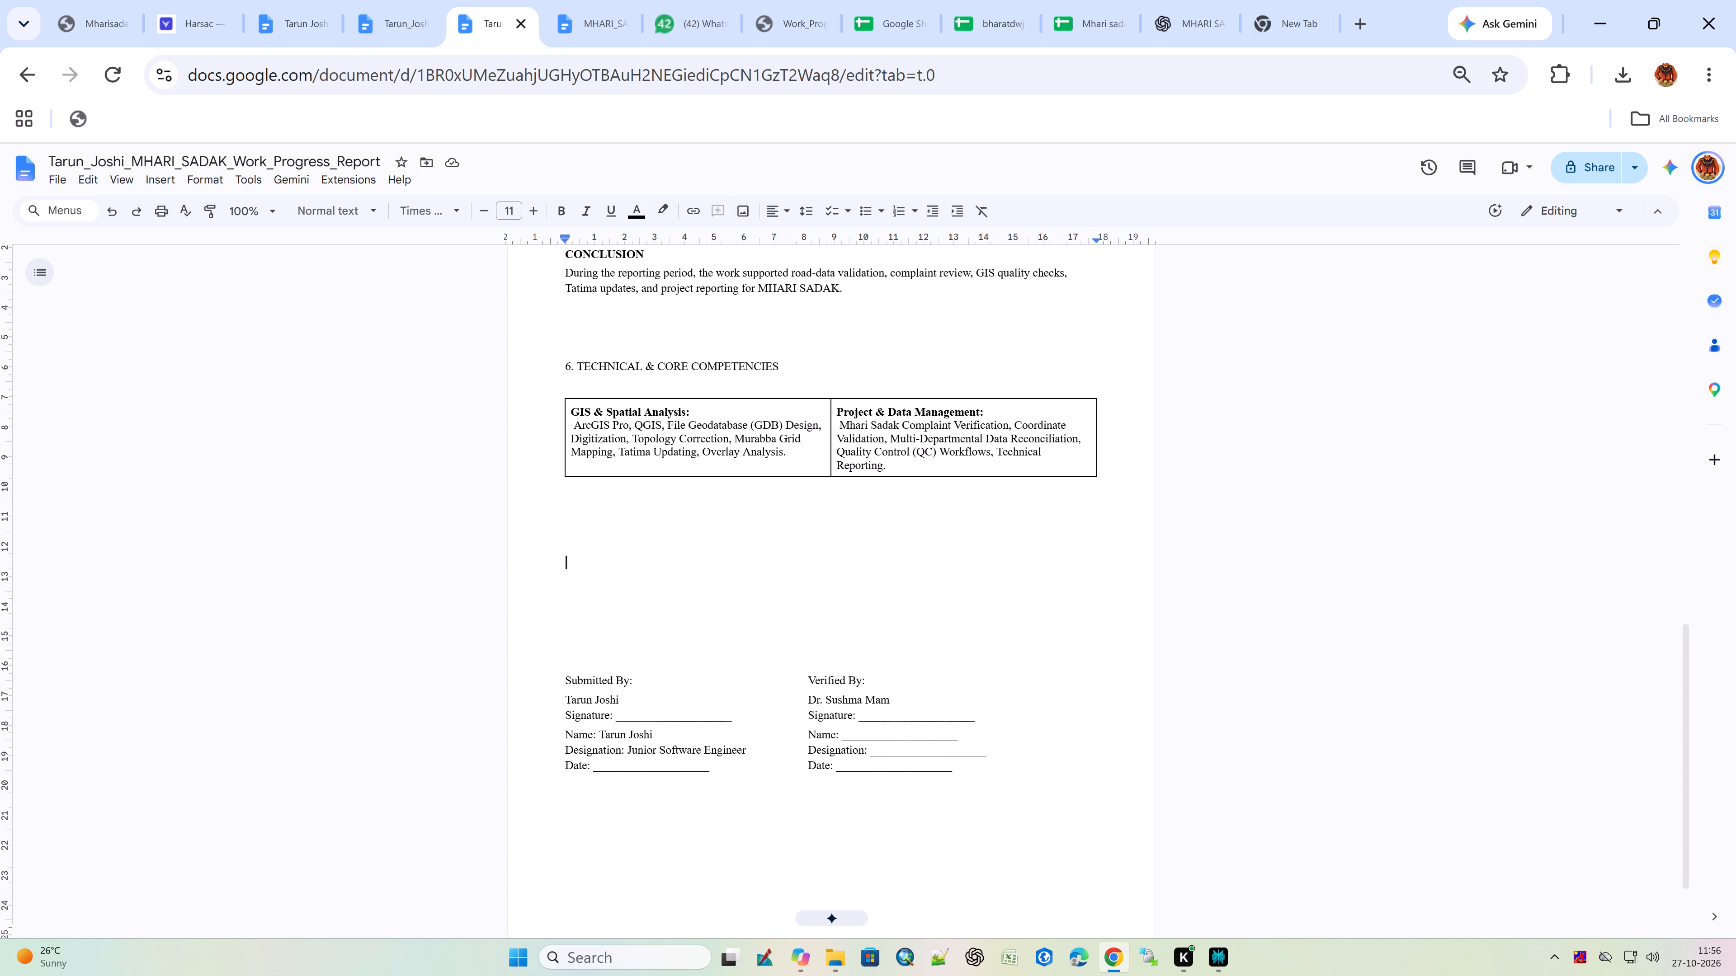
# Make the "6. TECHNICAL & CORE COMPETENCIES" heading above the two-column table bold.
pyautogui.scroll(2, 718, 424)
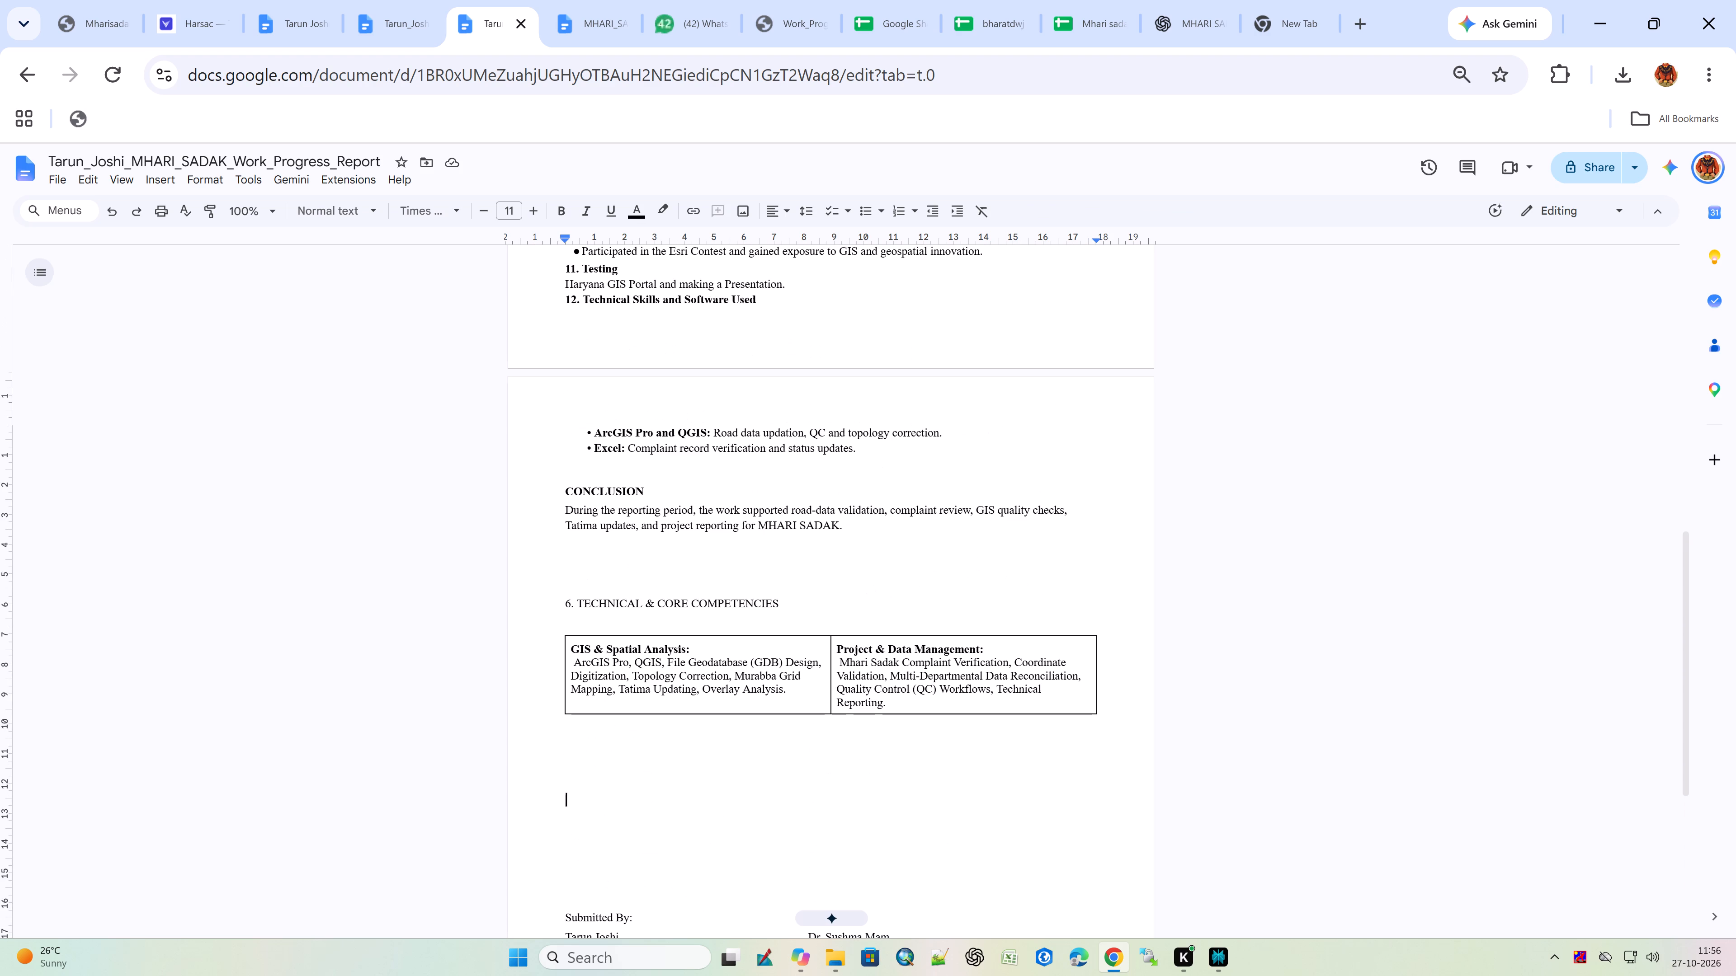
pyautogui.moveTo(789, 599); pyautogui.dragTo(509, 606)
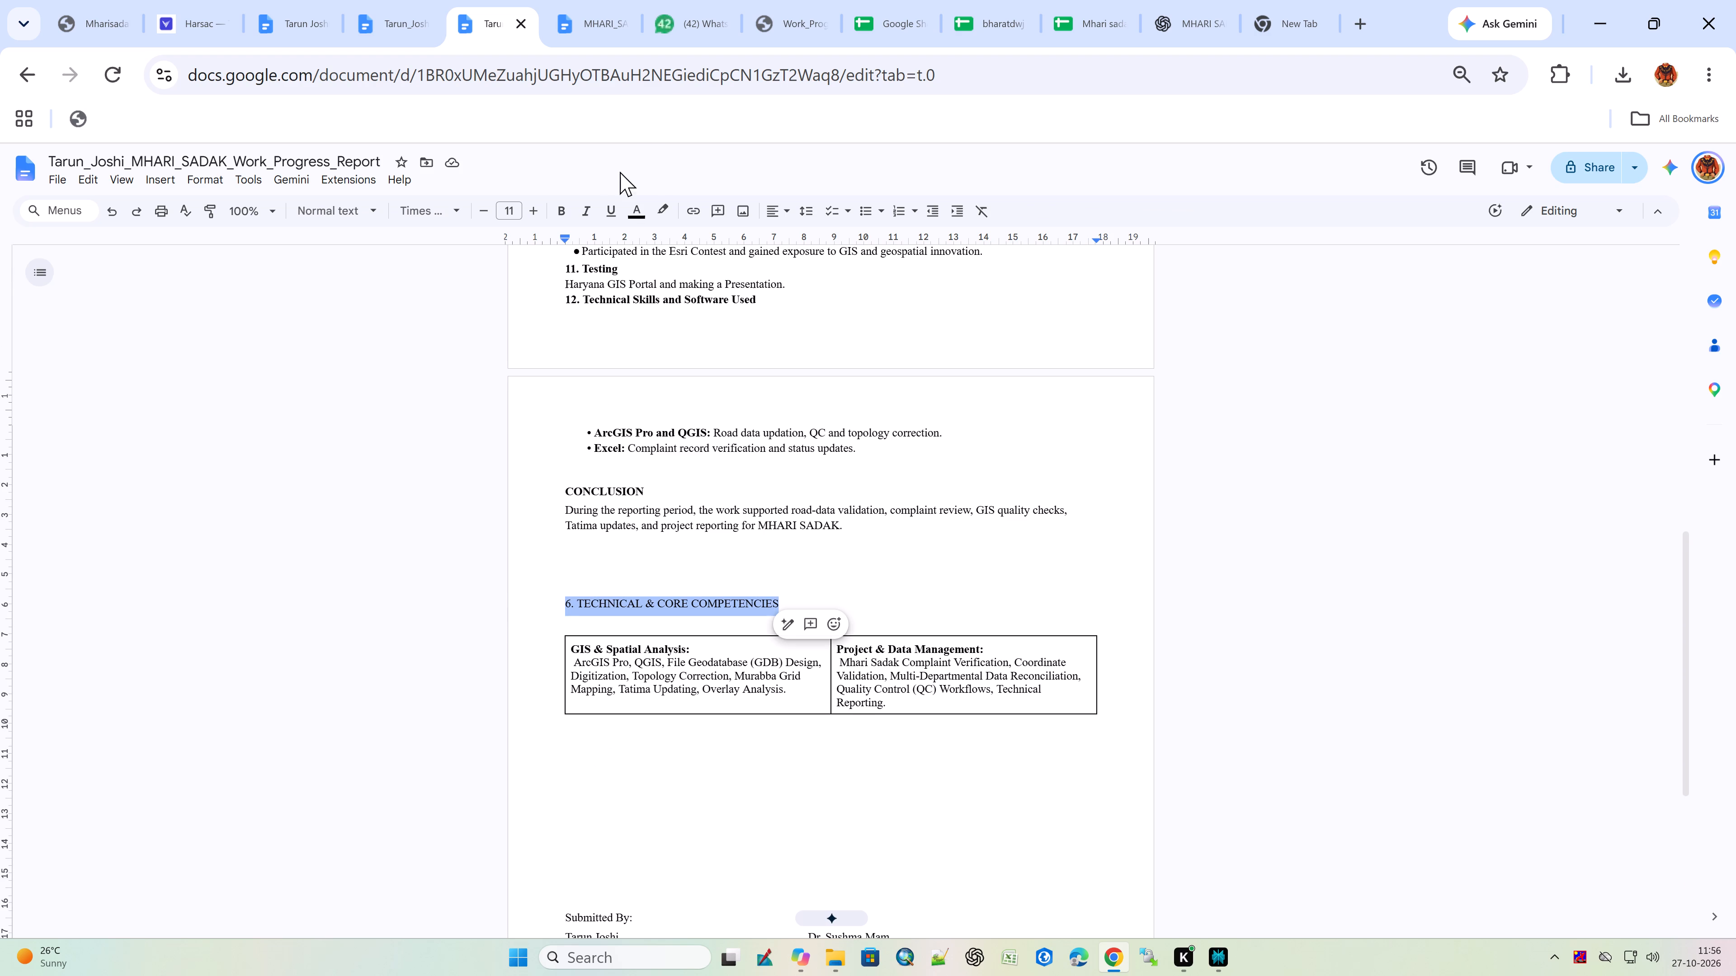
pyautogui.click(552, 204)
# Remove the number "6." from the Technical & Core Competencies heading and delete one blank line above it.
pyautogui.click(593, 582)
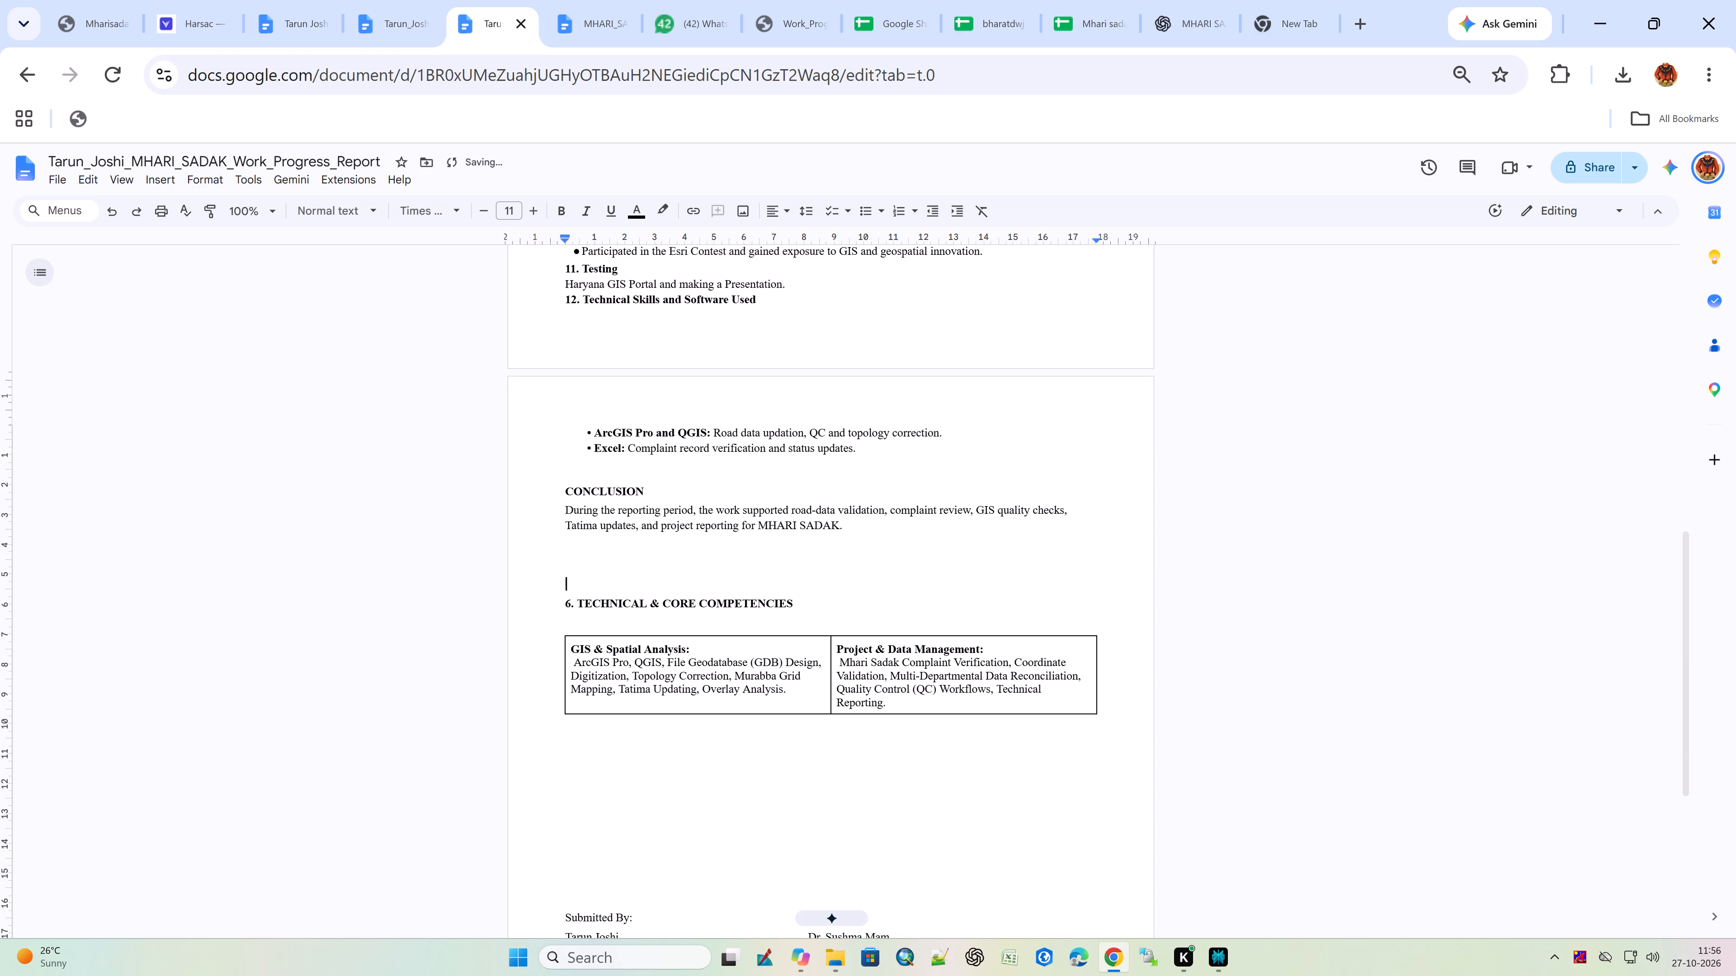
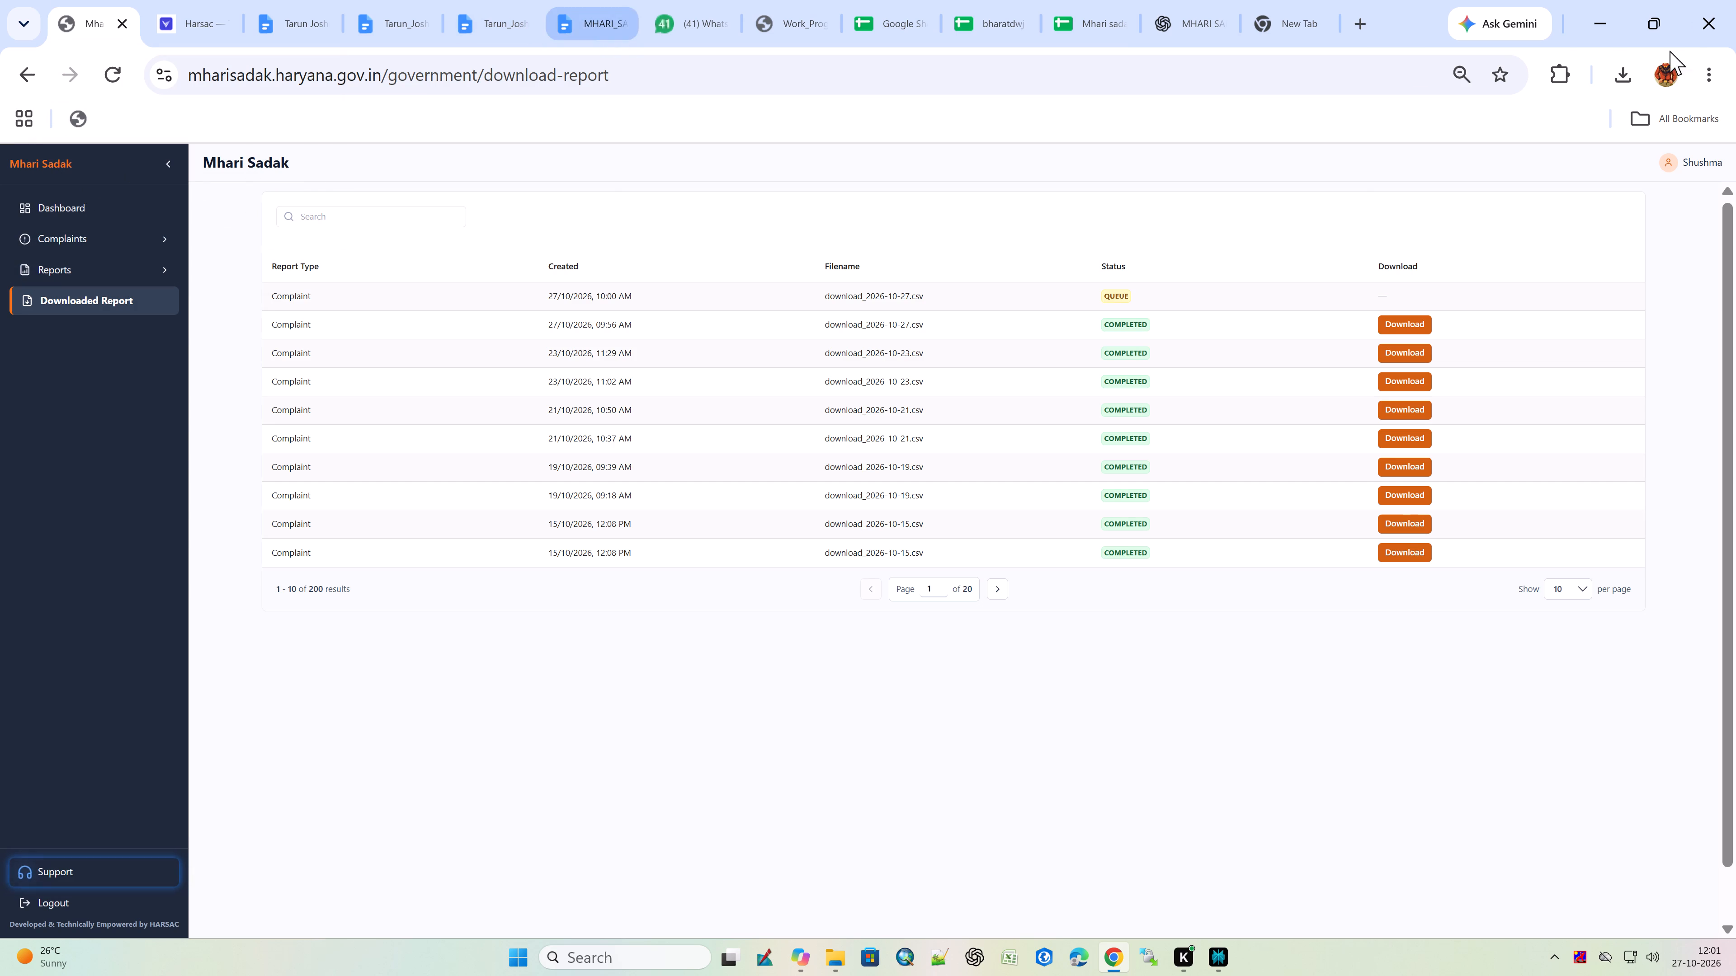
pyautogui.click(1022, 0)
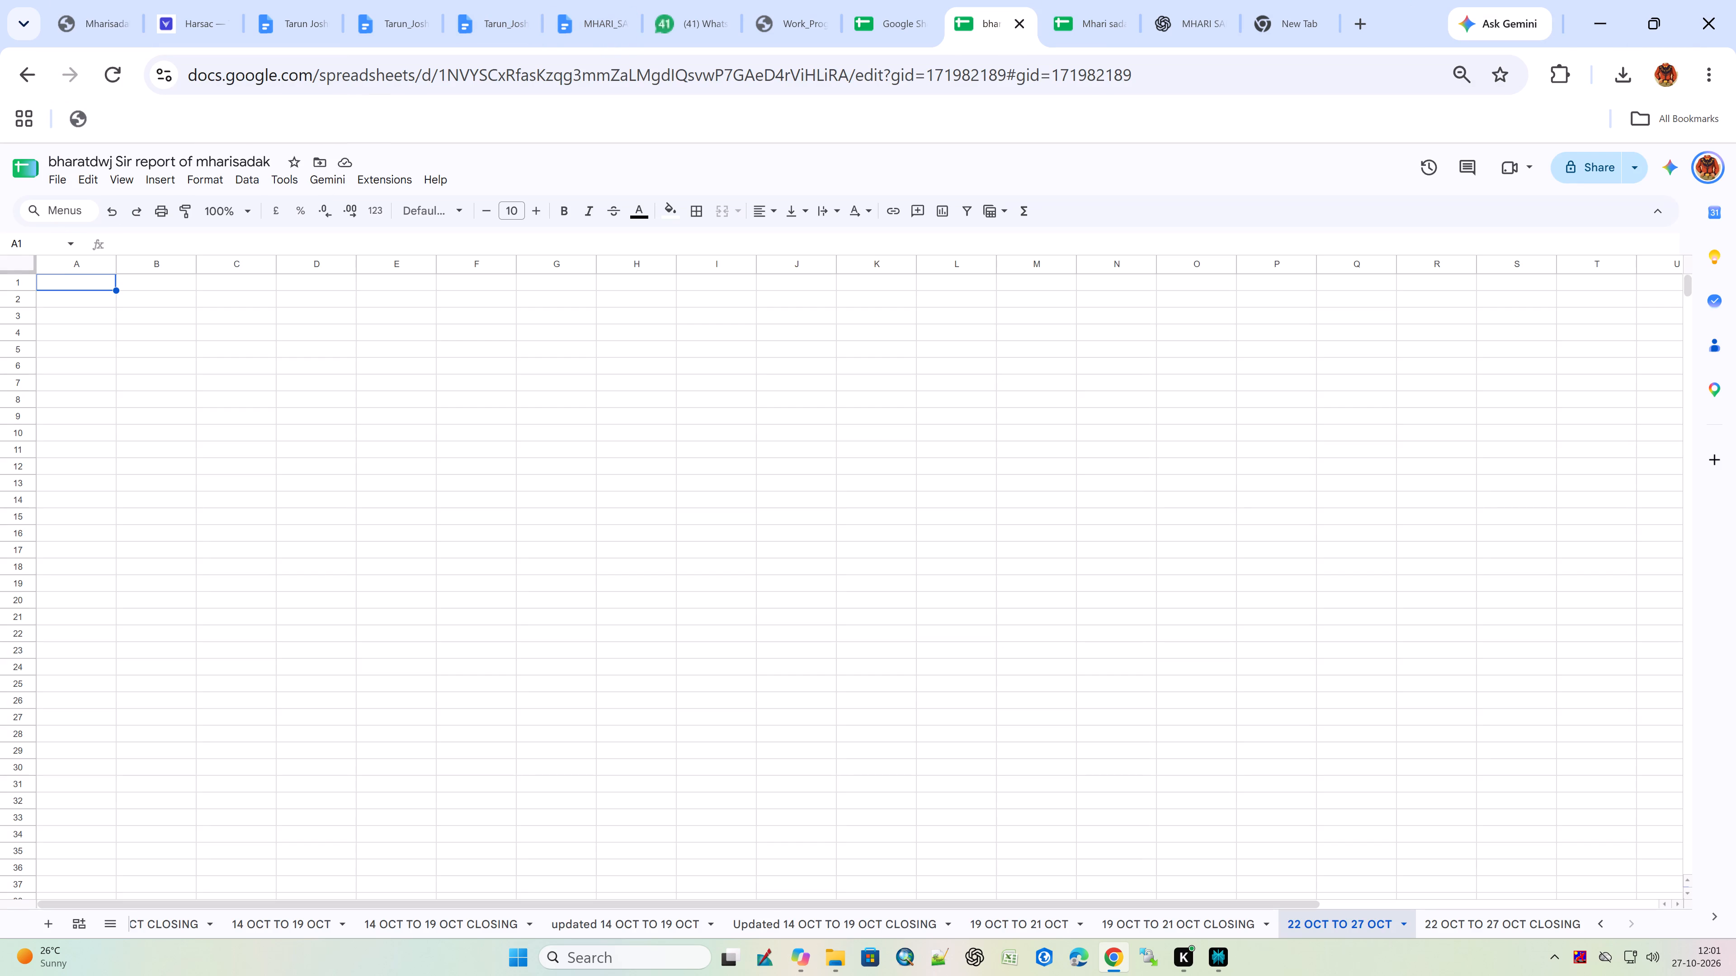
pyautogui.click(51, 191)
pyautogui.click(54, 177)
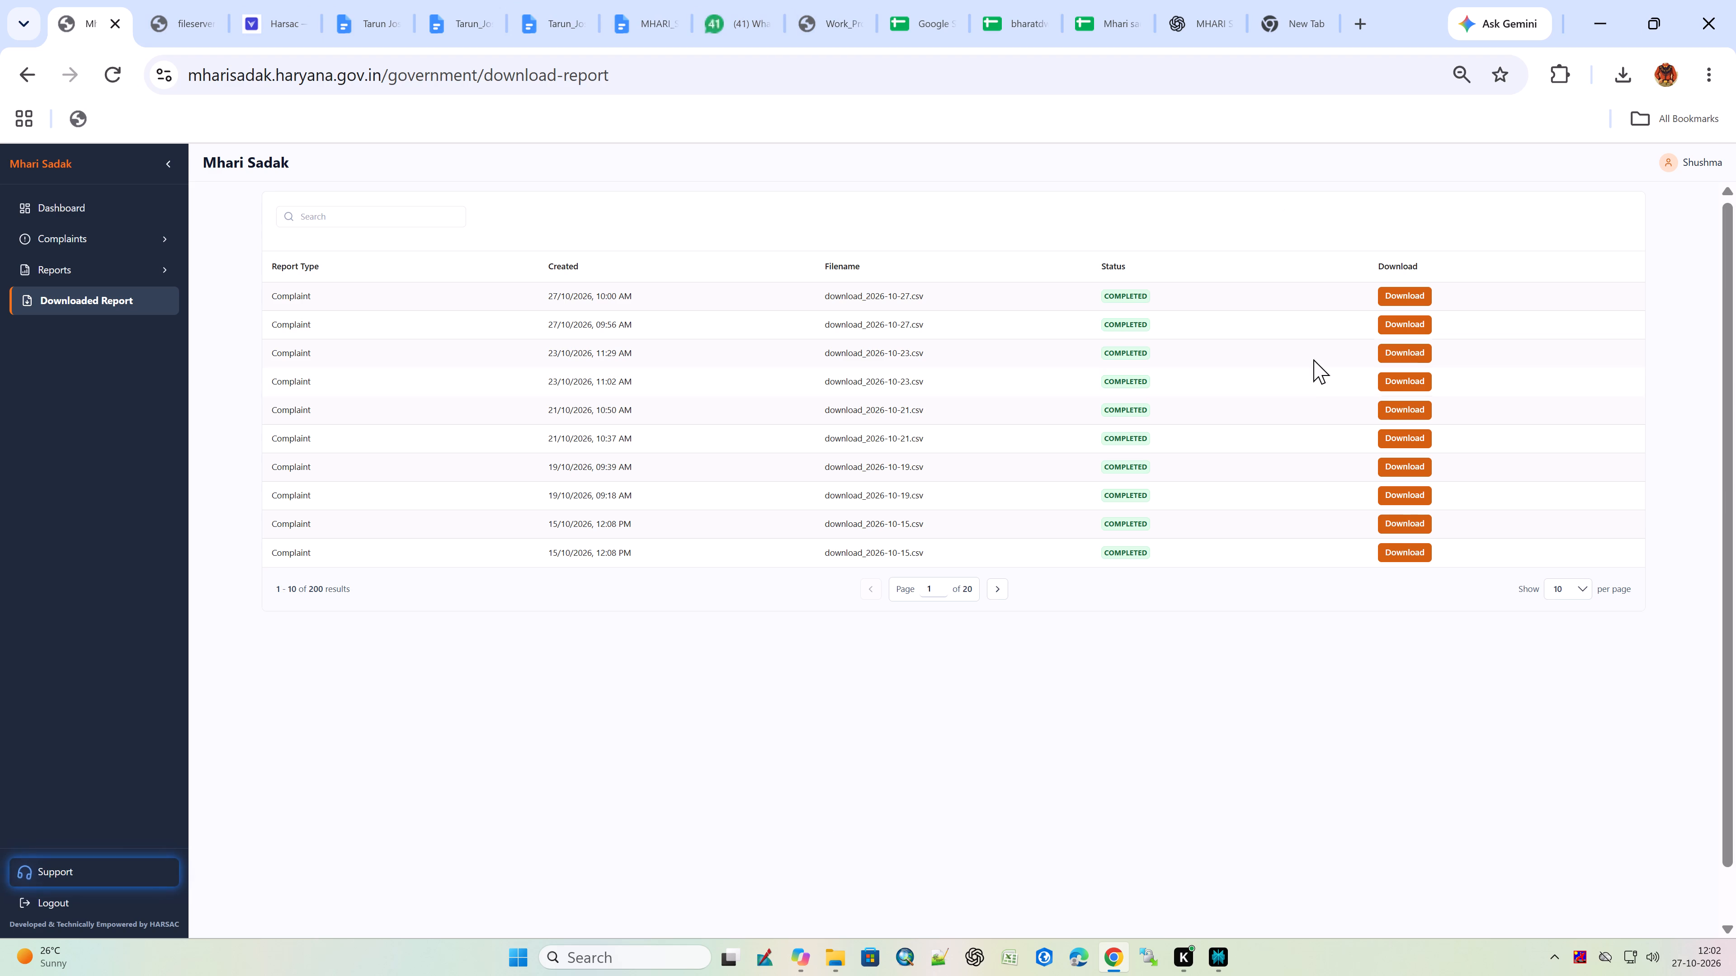
pyautogui.click(1391, 317)
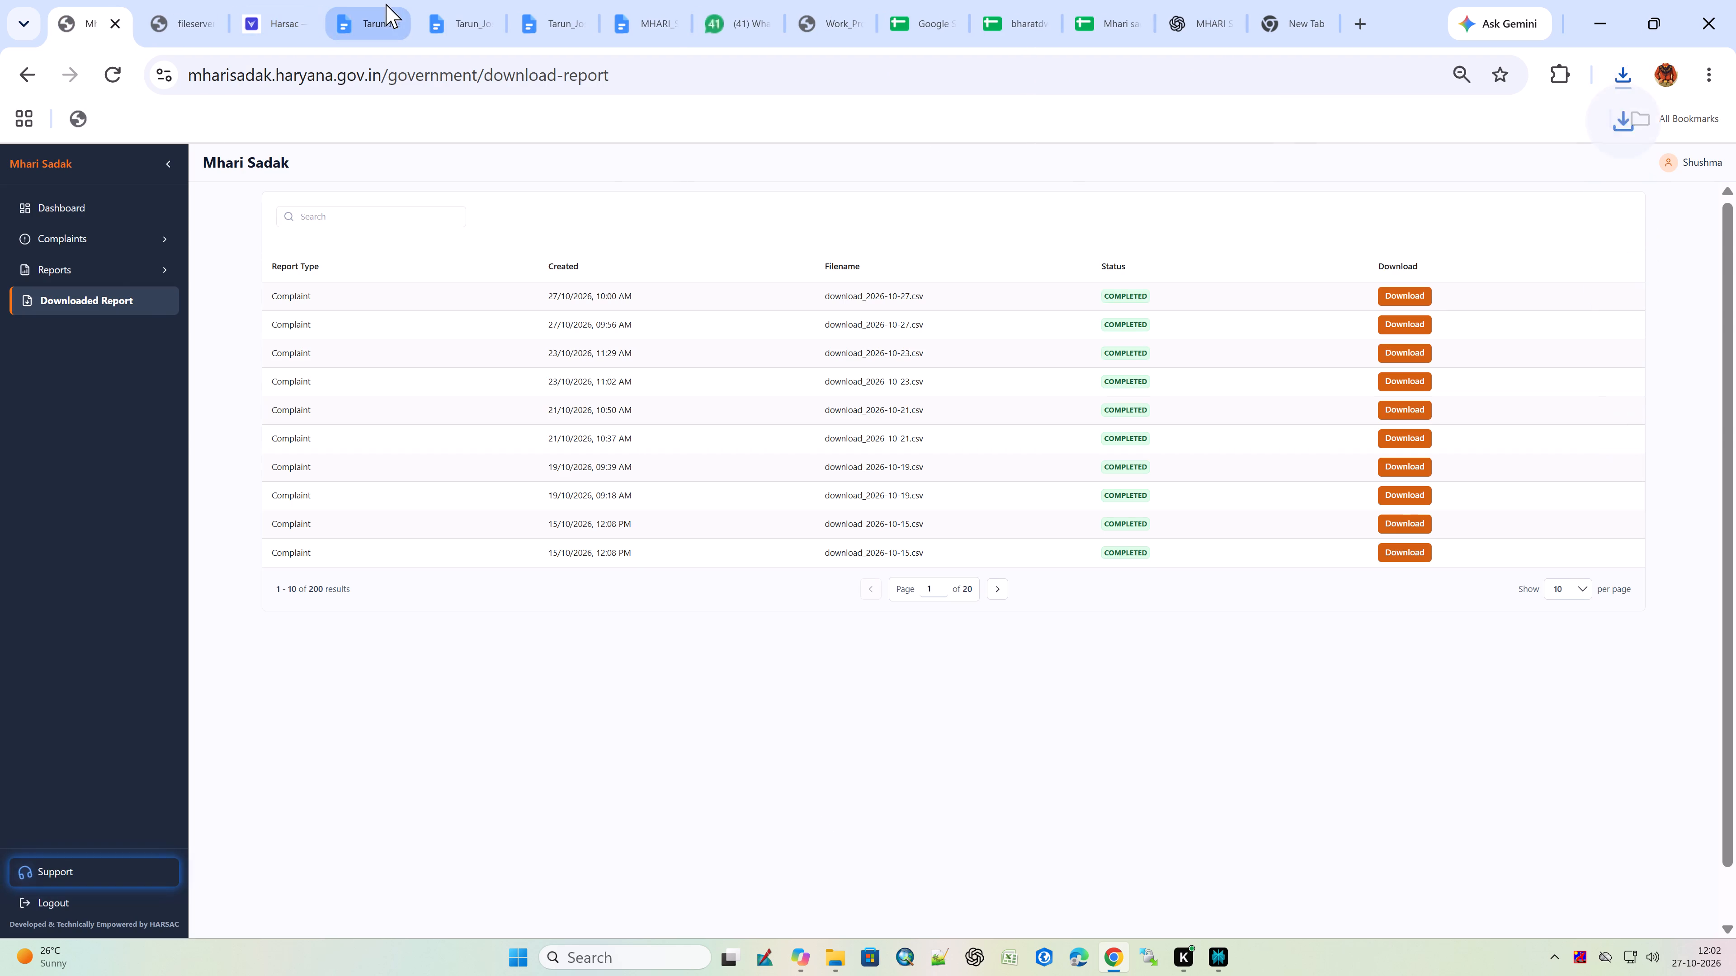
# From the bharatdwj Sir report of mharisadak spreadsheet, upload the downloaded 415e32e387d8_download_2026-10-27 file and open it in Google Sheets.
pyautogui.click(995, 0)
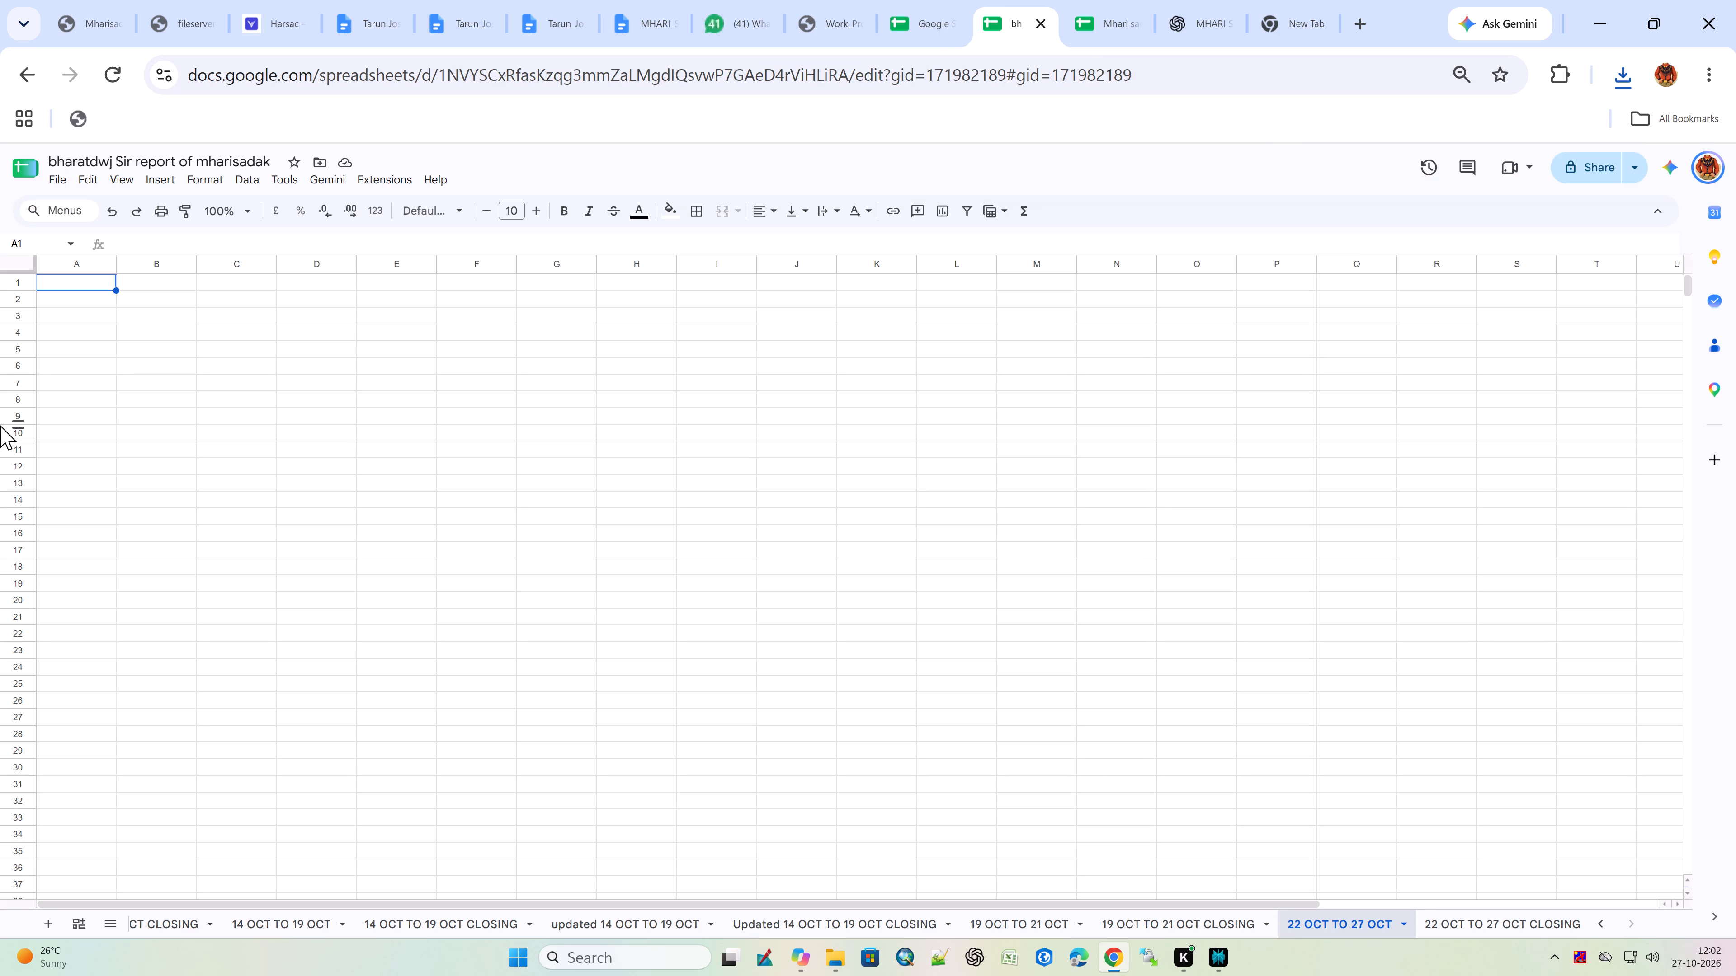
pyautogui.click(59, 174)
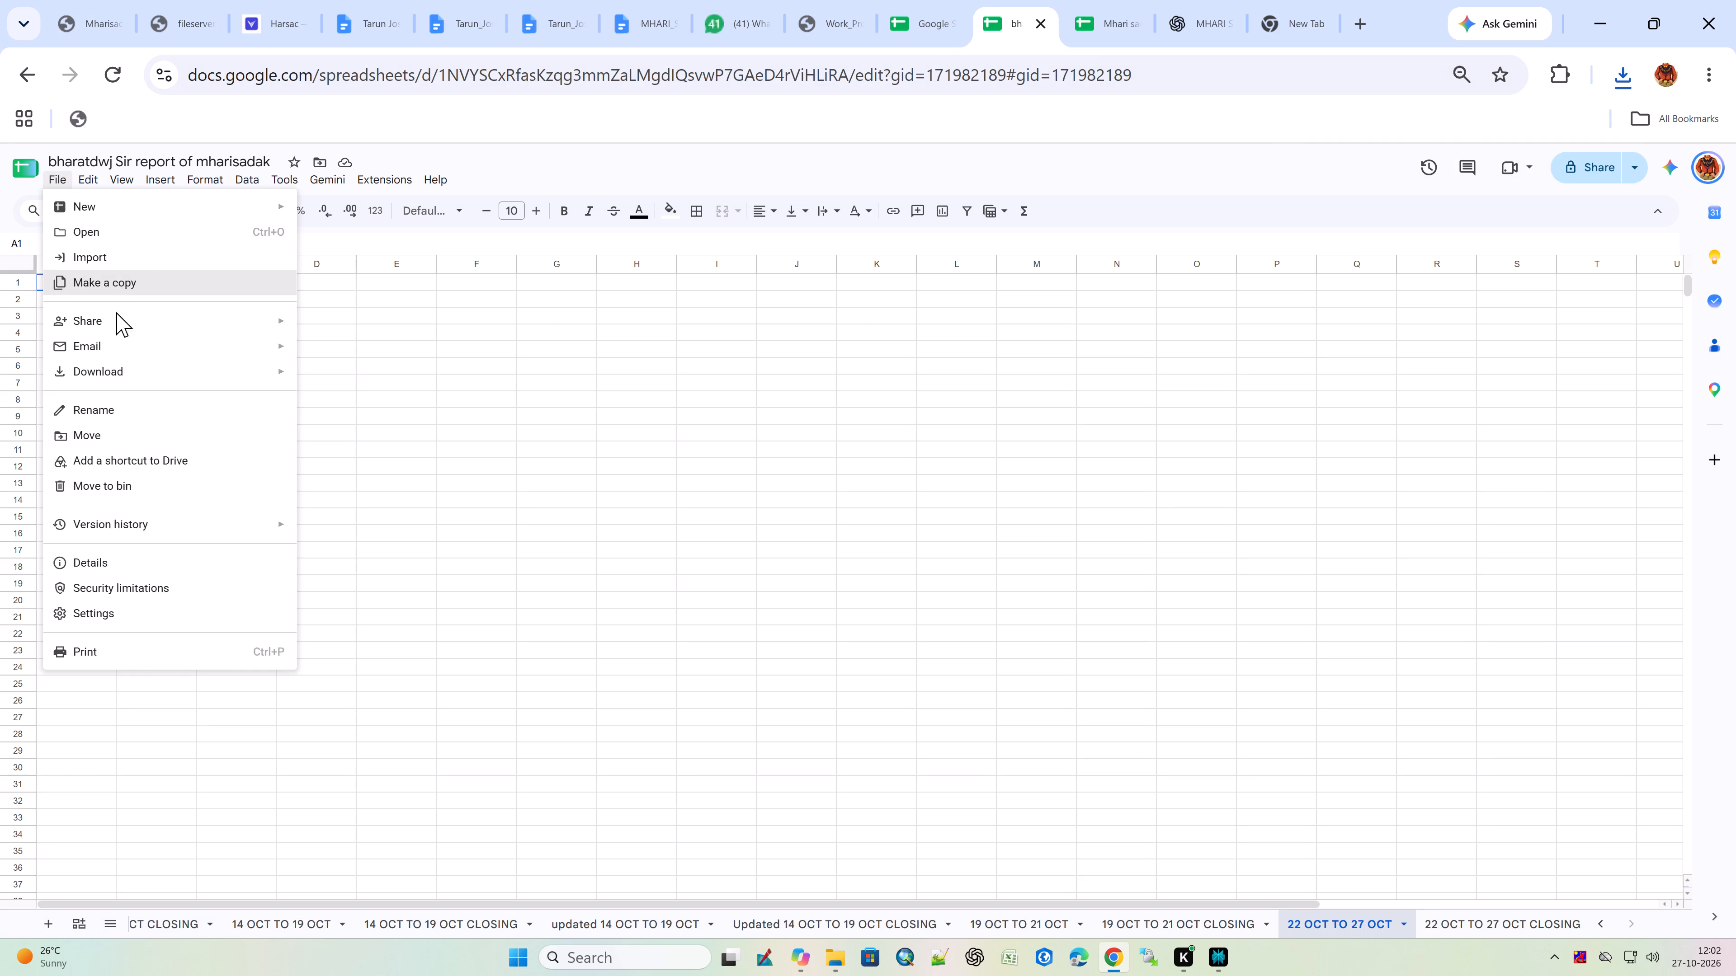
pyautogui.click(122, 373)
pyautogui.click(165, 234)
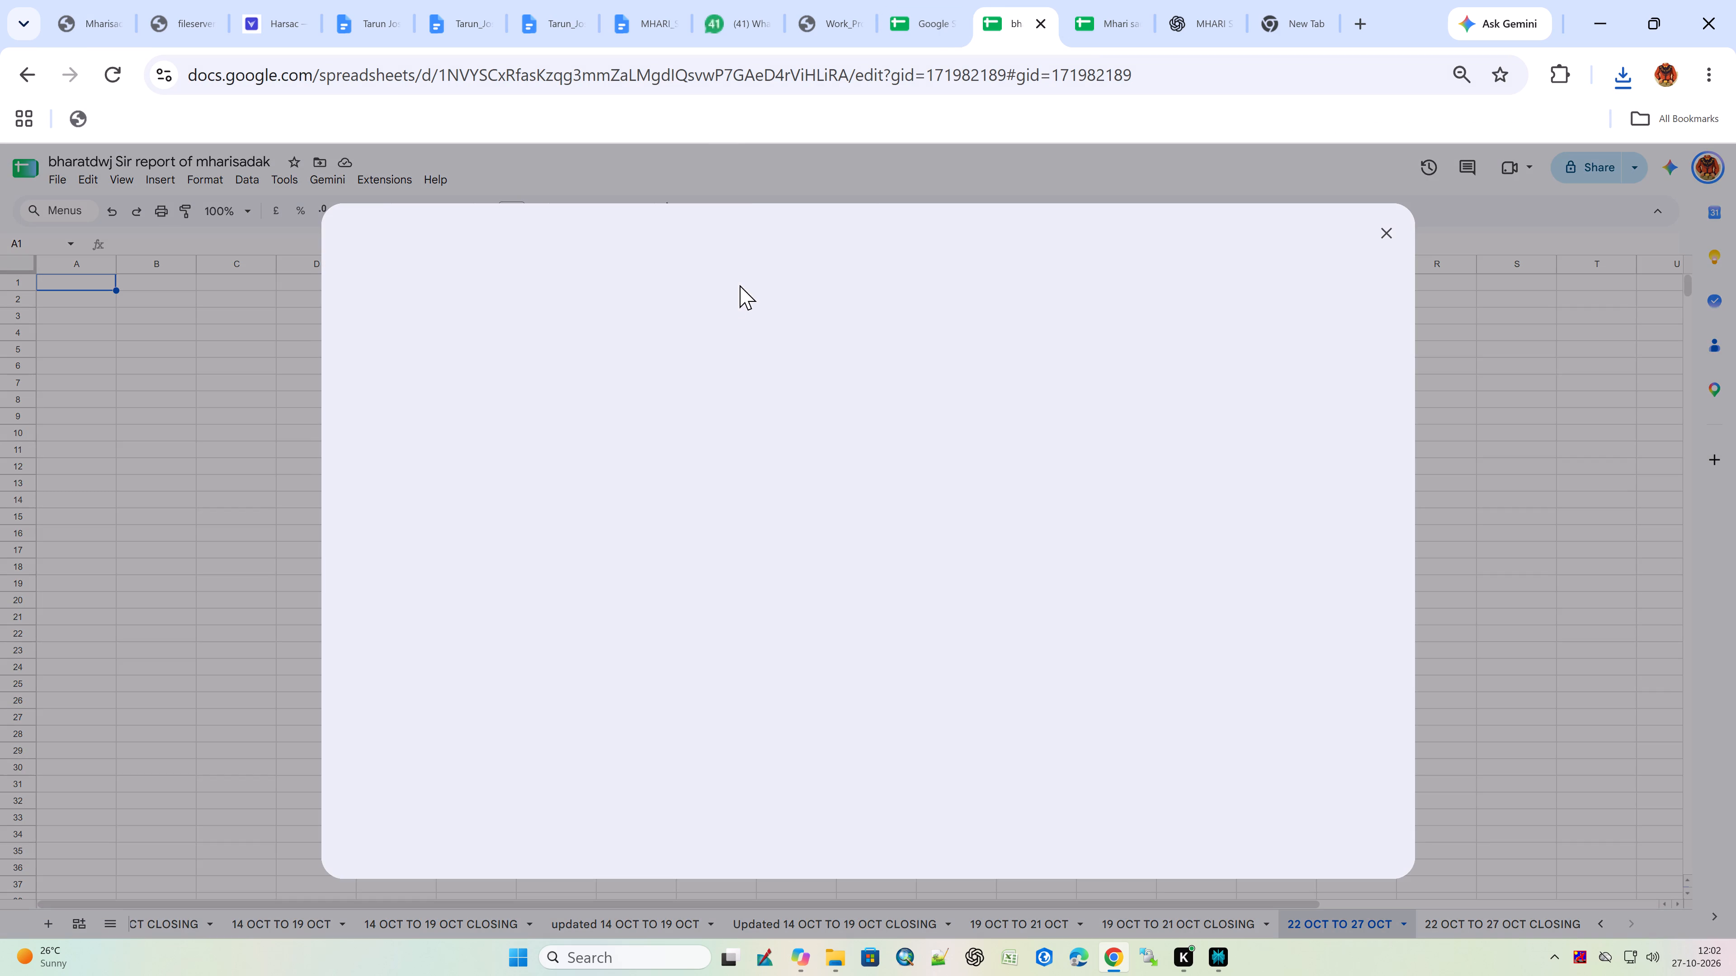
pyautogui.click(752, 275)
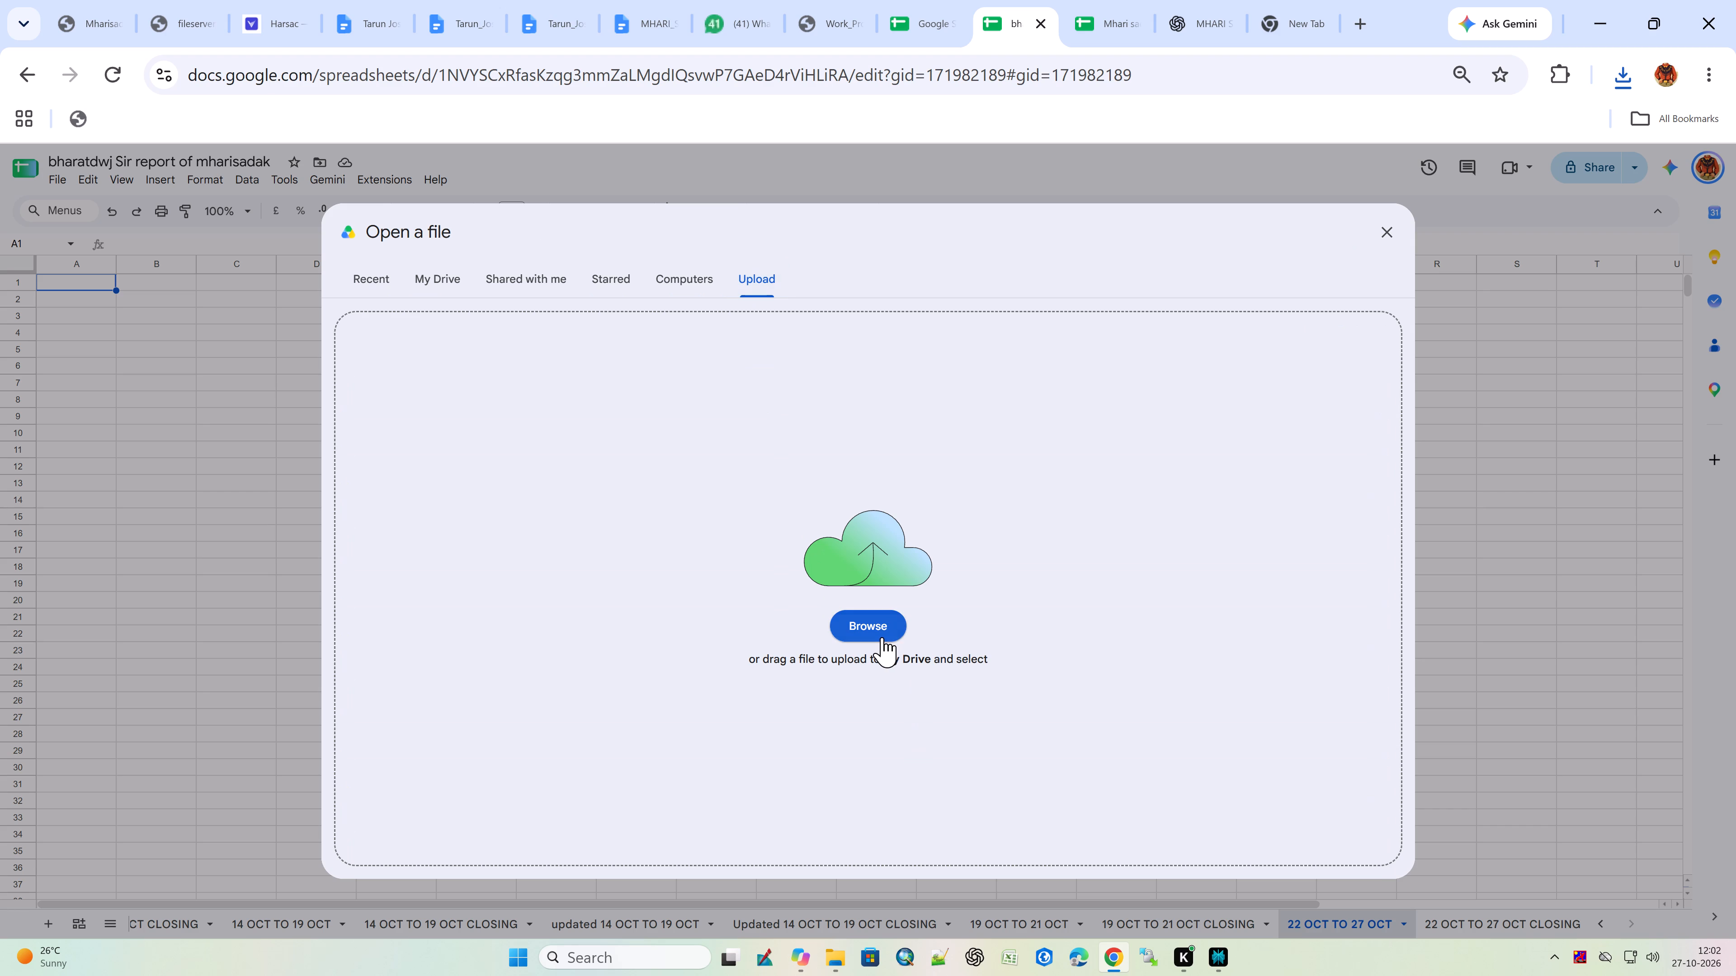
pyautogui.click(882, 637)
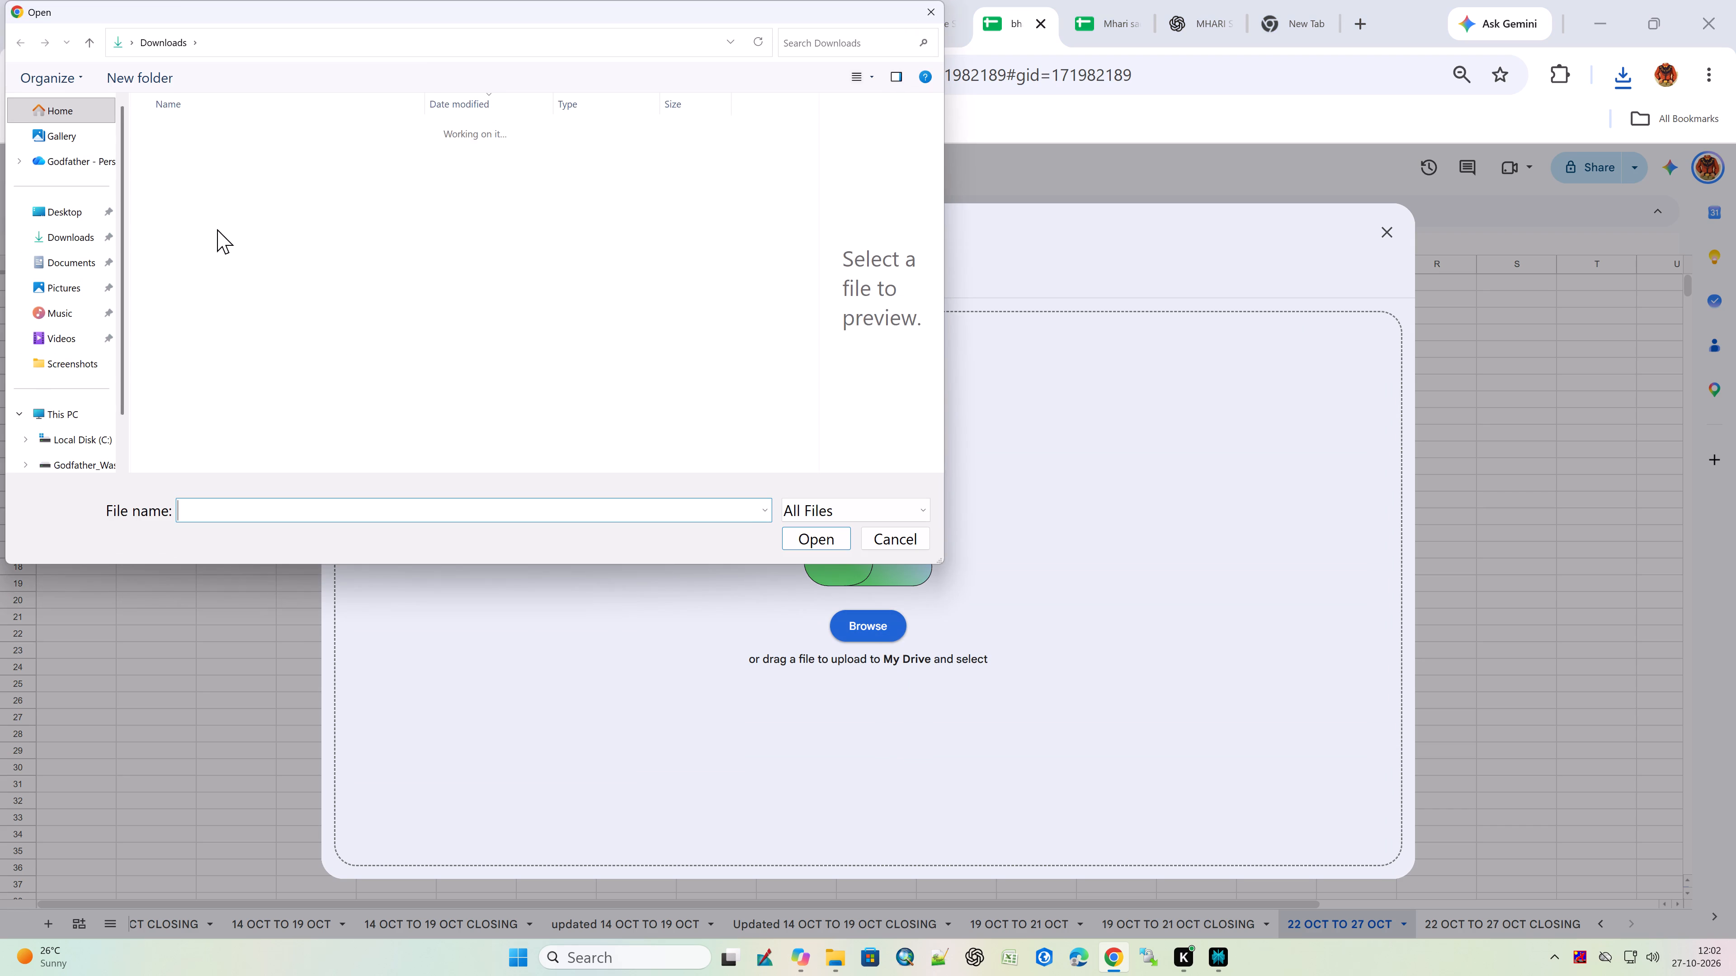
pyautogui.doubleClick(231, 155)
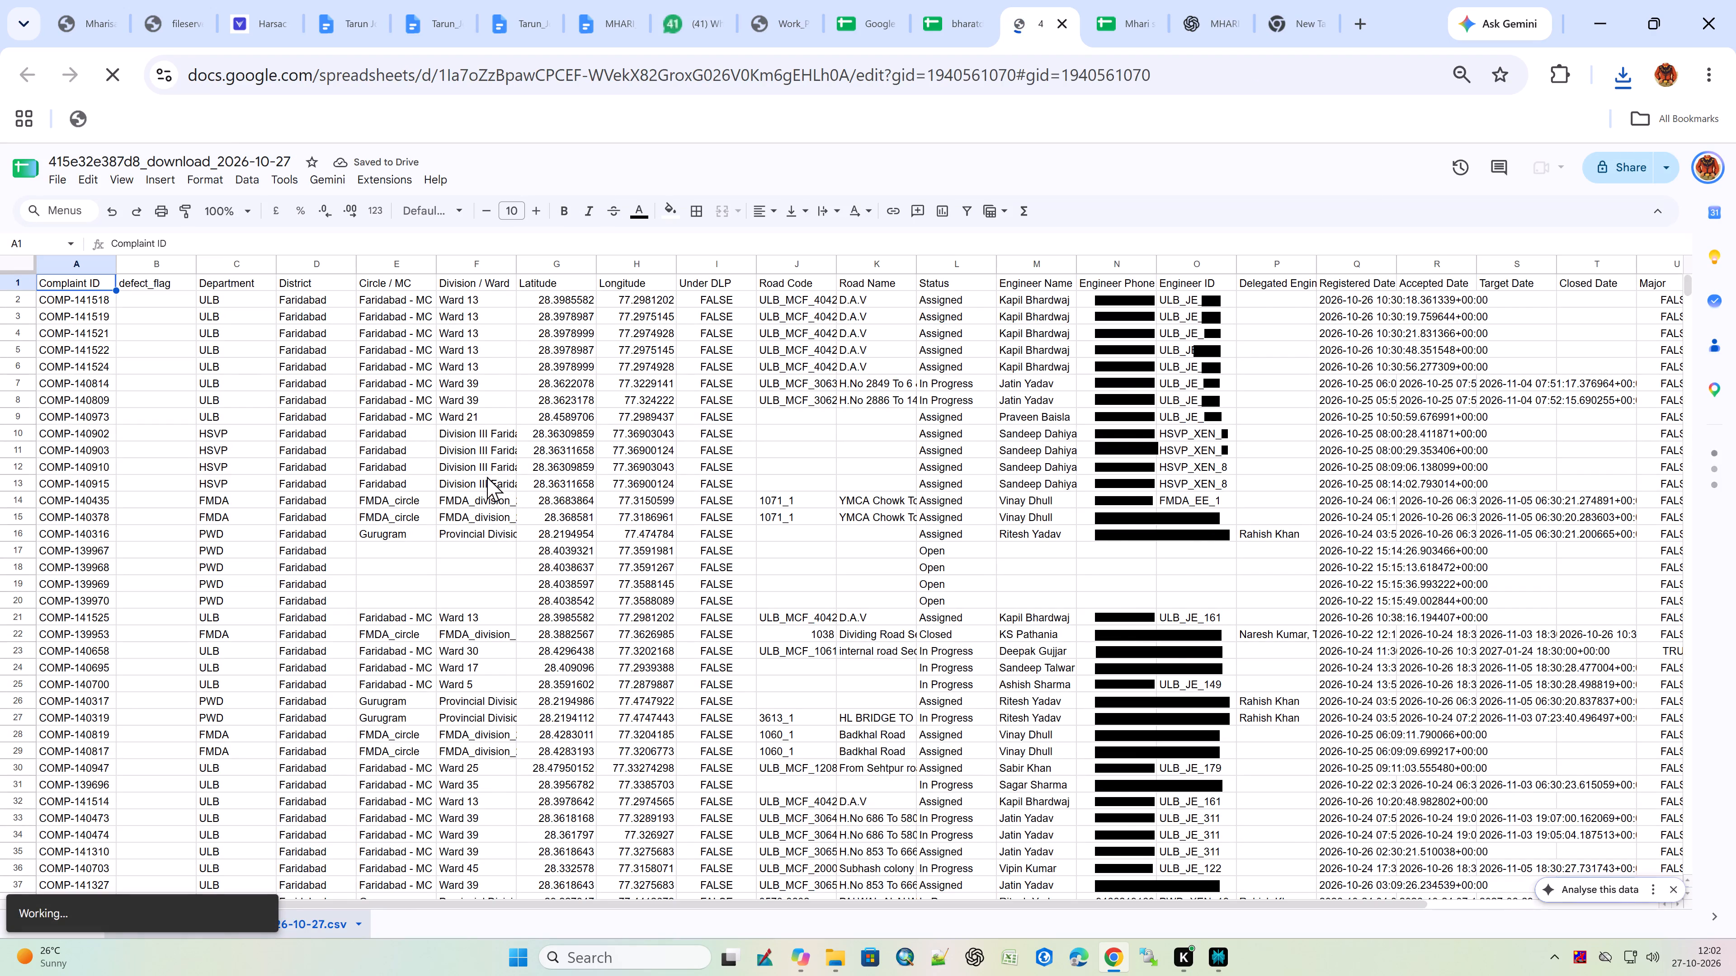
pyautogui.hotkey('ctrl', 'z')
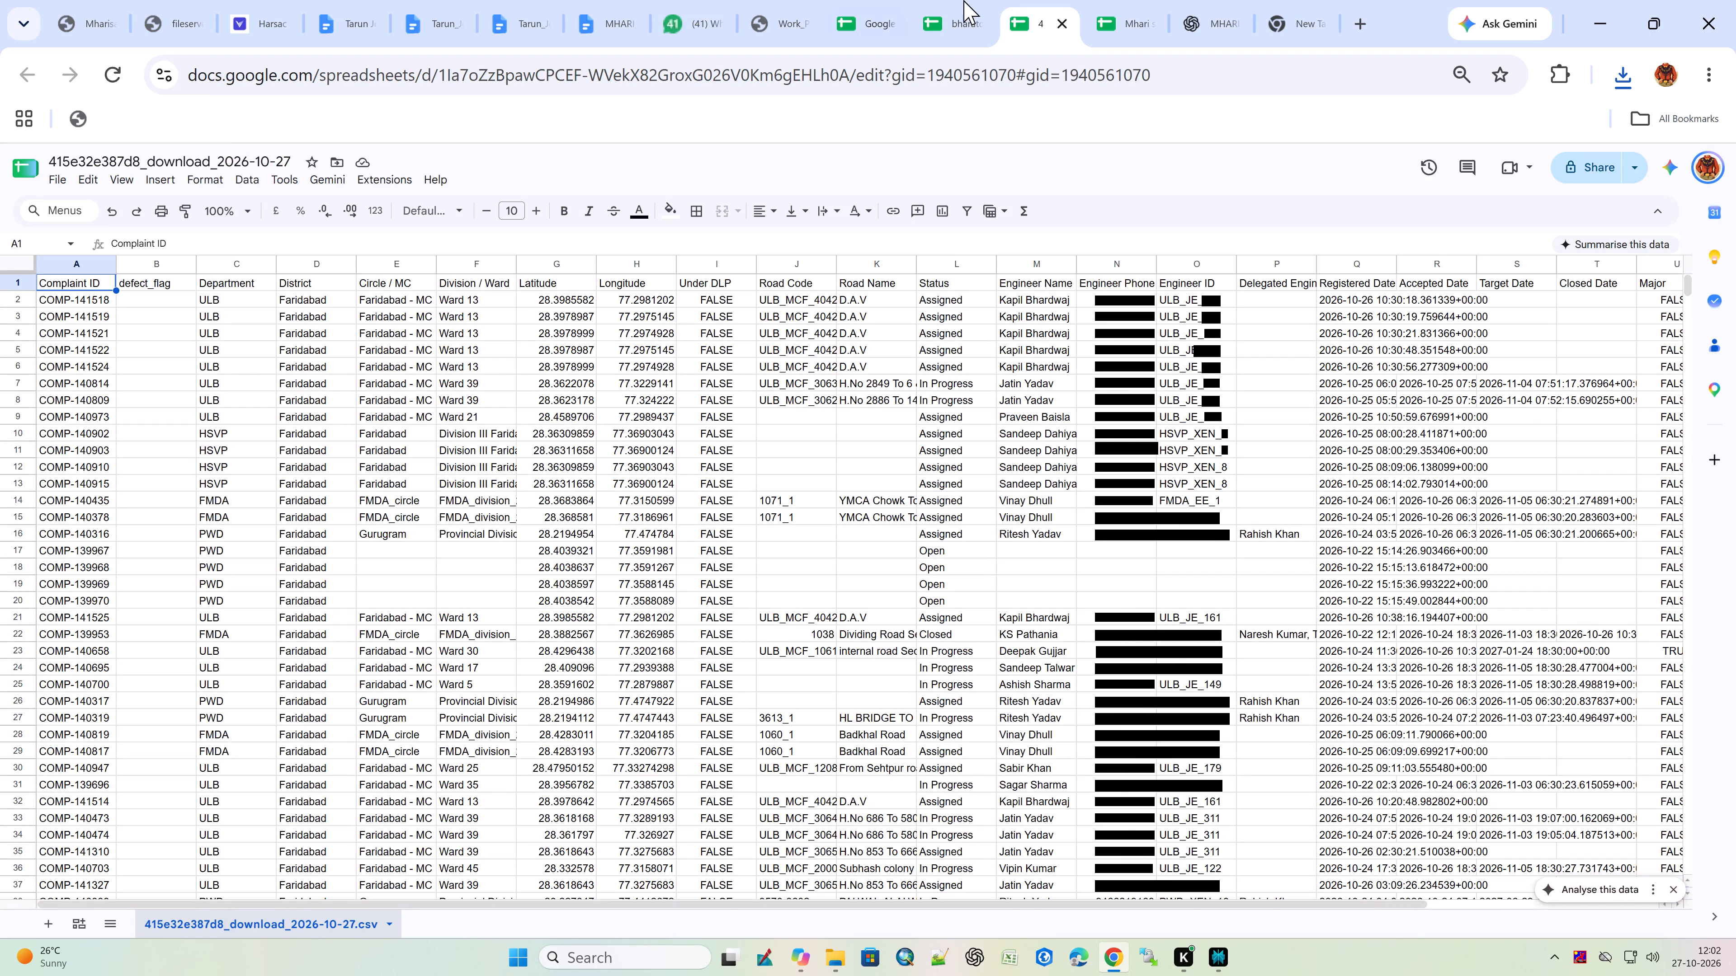
# Upload 415e32e387d8_download_2026-10-27 again from the bharatdwj Sir report of mharisadak spreadsheet and open it as a new spreadsheet.
pyautogui.click(962, 0)
pyautogui.click(59, 183)
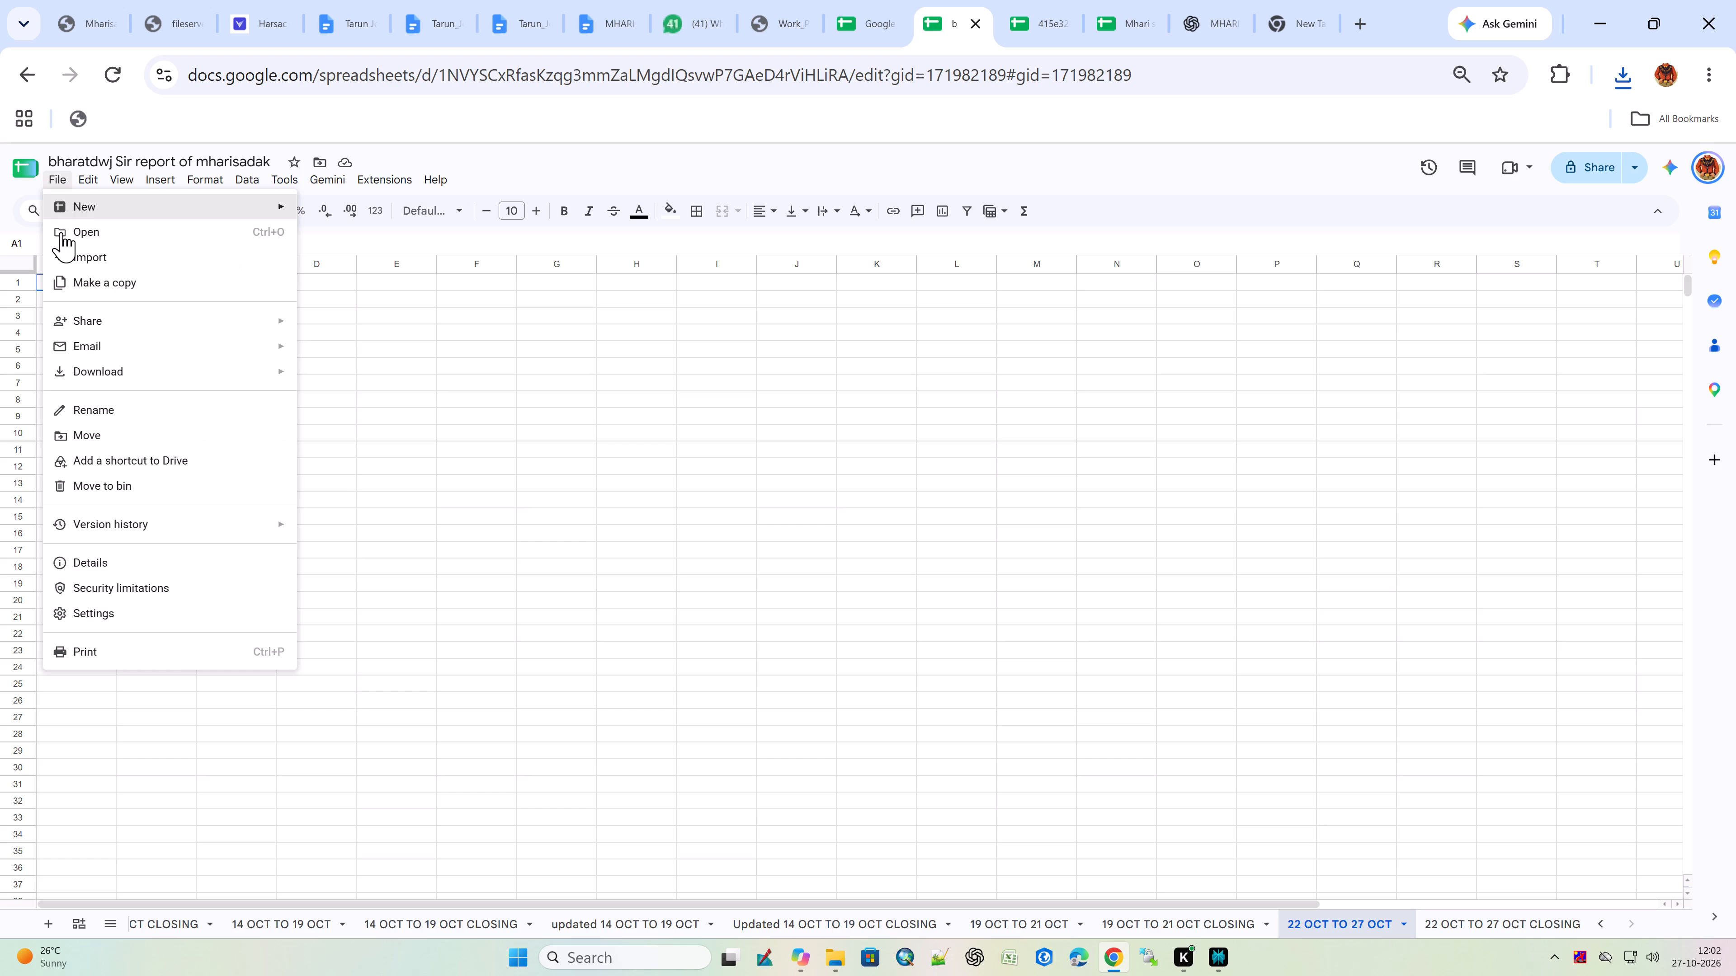
pyautogui.click(66, 240)
pyautogui.click(765, 271)
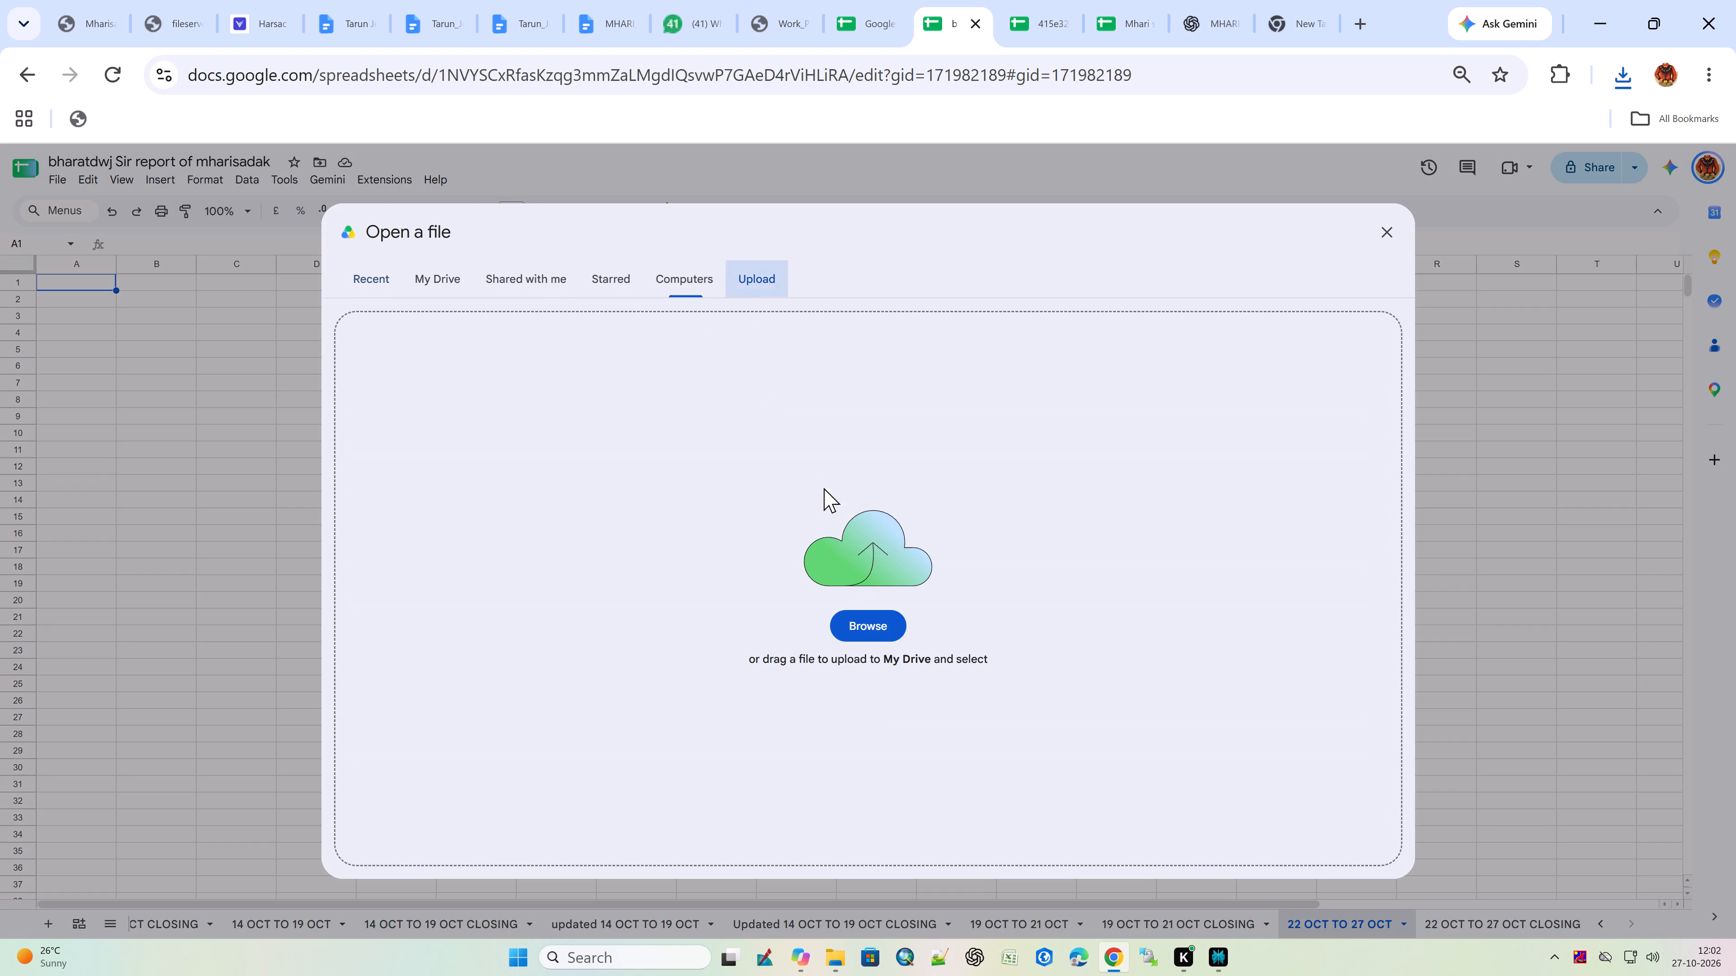
pyautogui.click(872, 628)
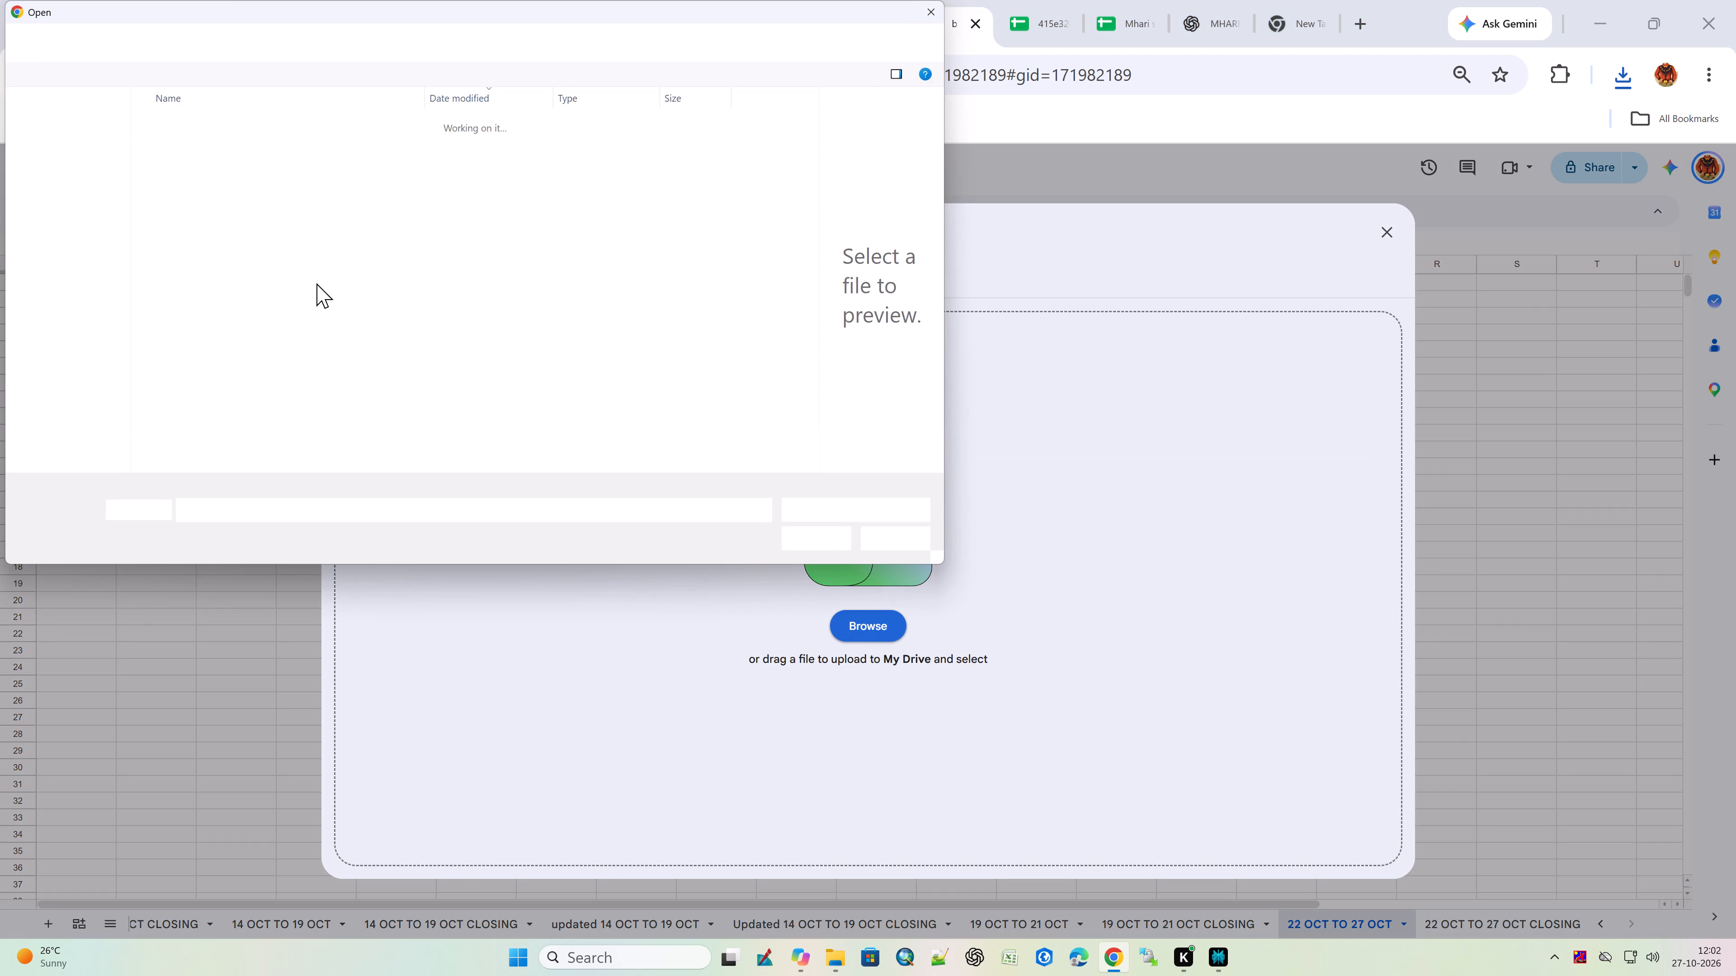
pyautogui.click(223, 130)
pyautogui.doubleClick(223, 139)
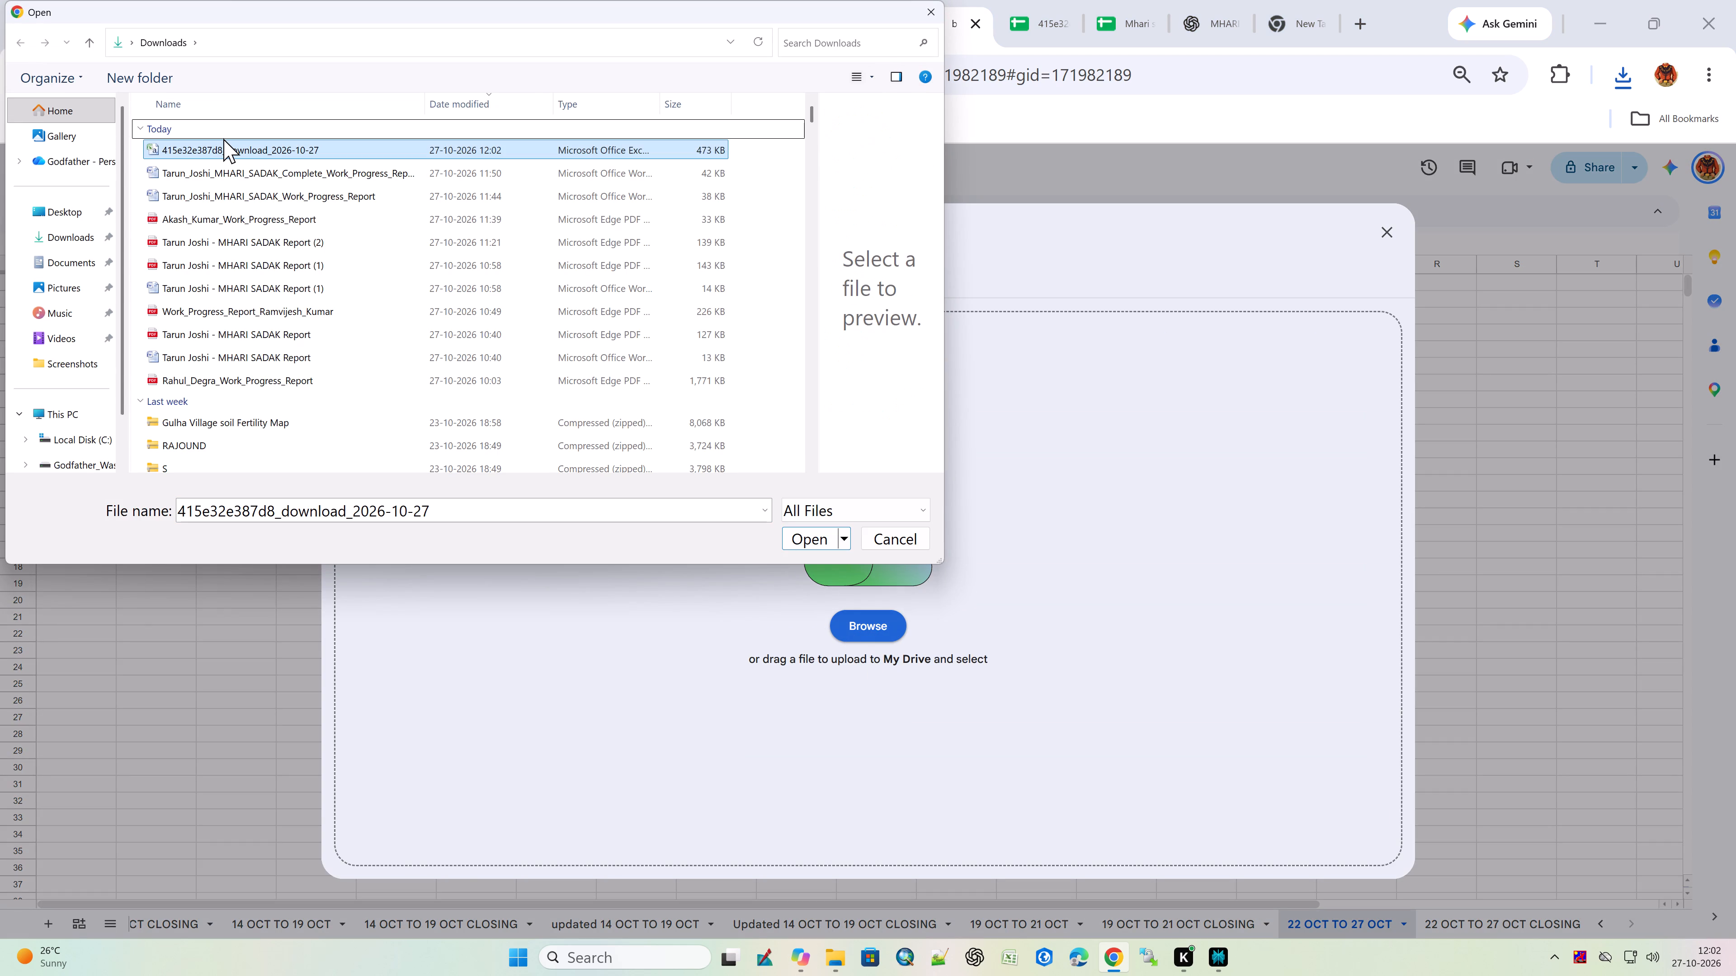
pyautogui.doubleClick(230, 146)
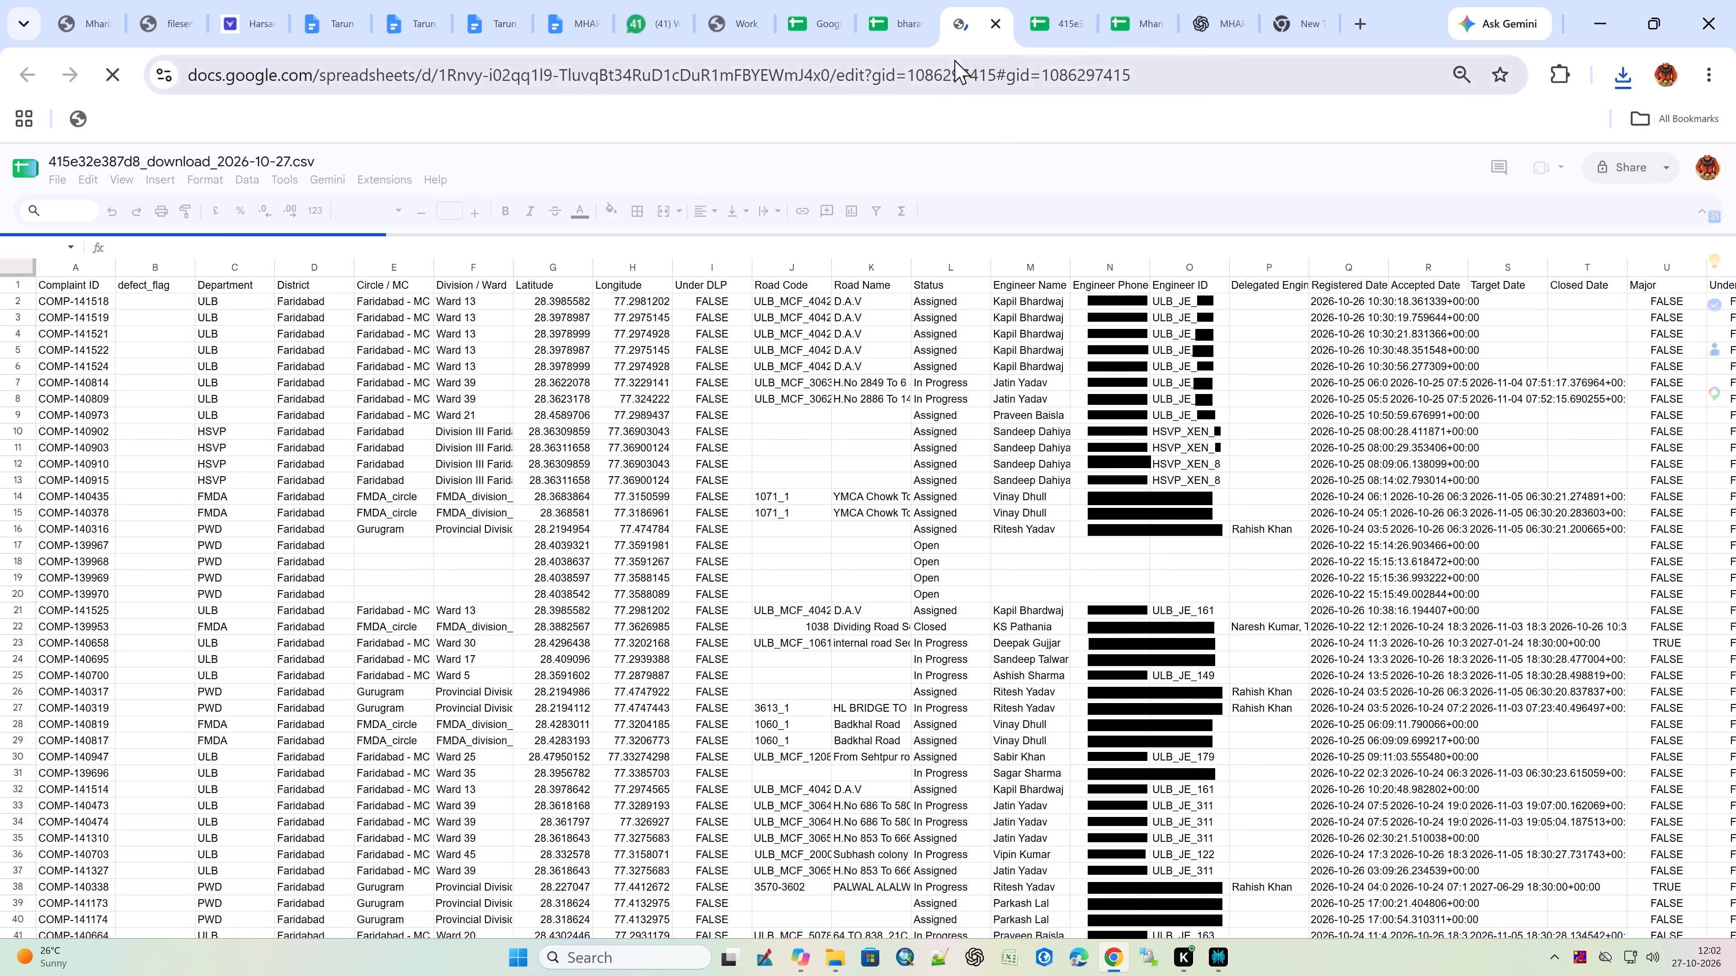
# Cut all the complaint data from the uploaded spreadsheet and paste it into the 22 OCT TO 27 OCT sheet of bharatdwj Sir report of mharisadak.
pyautogui.click(1088, 17)
pyautogui.click(1085, 25)
pyautogui.click(348, 587)
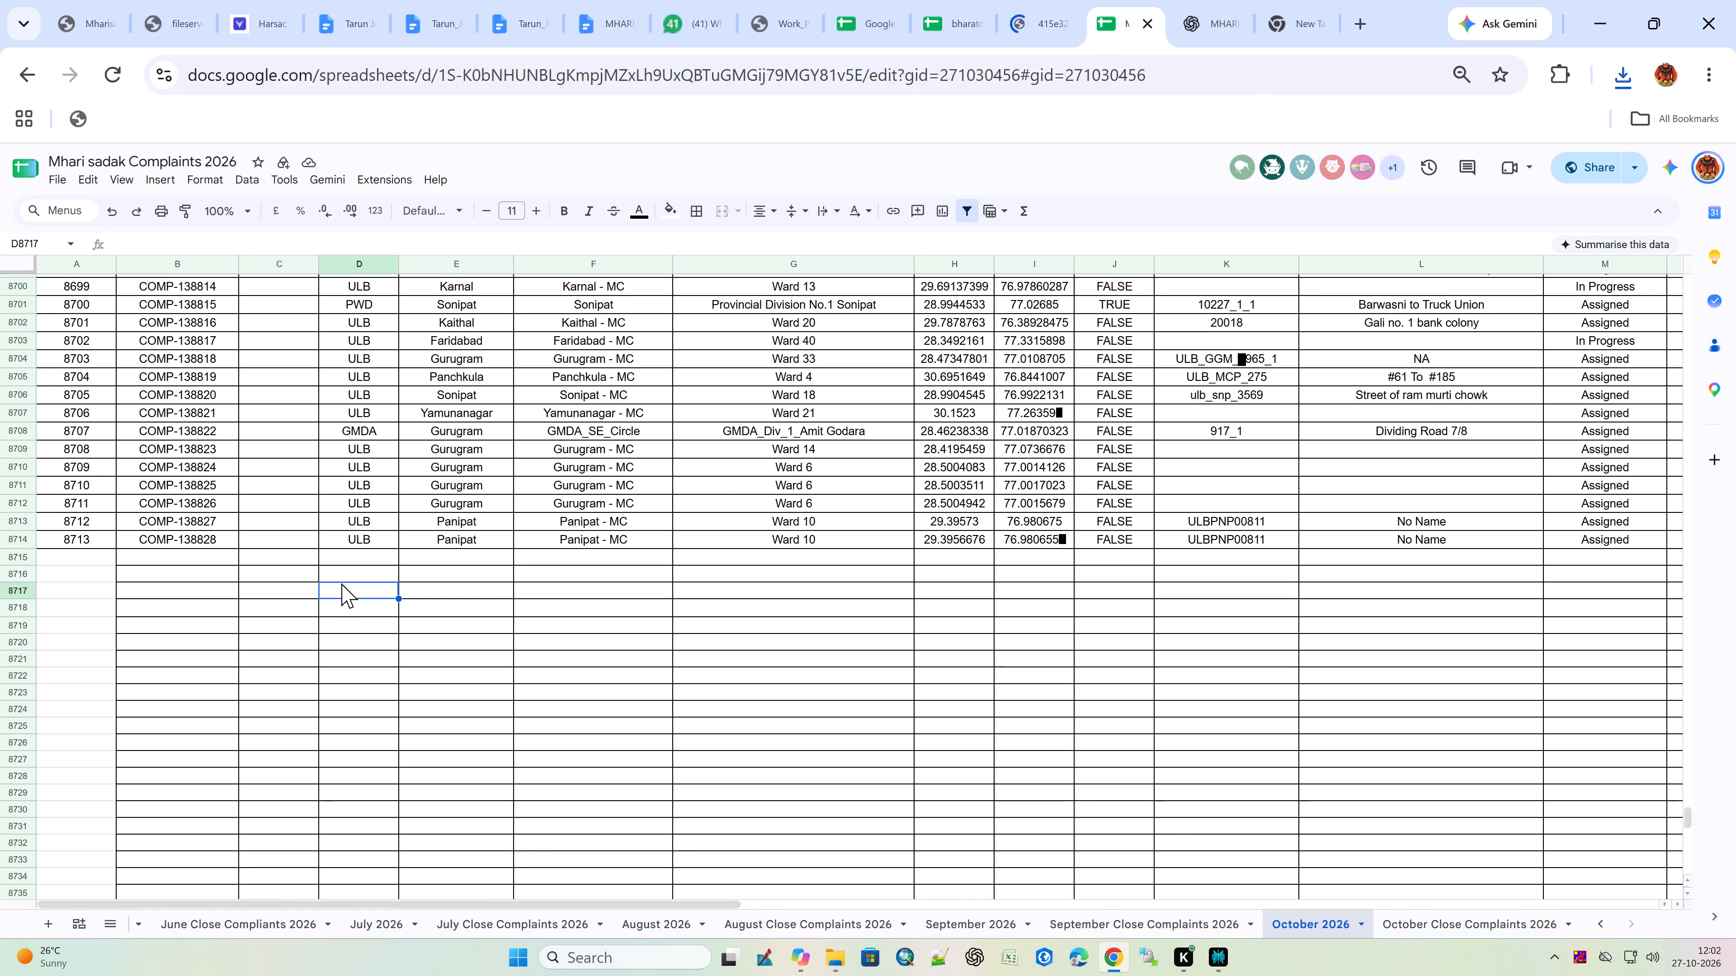
pyautogui.click(1080, 0)
pyautogui.keyDown('ctrl'); pyautogui.click(1035, 666); pyautogui.keyUp('ctrl')
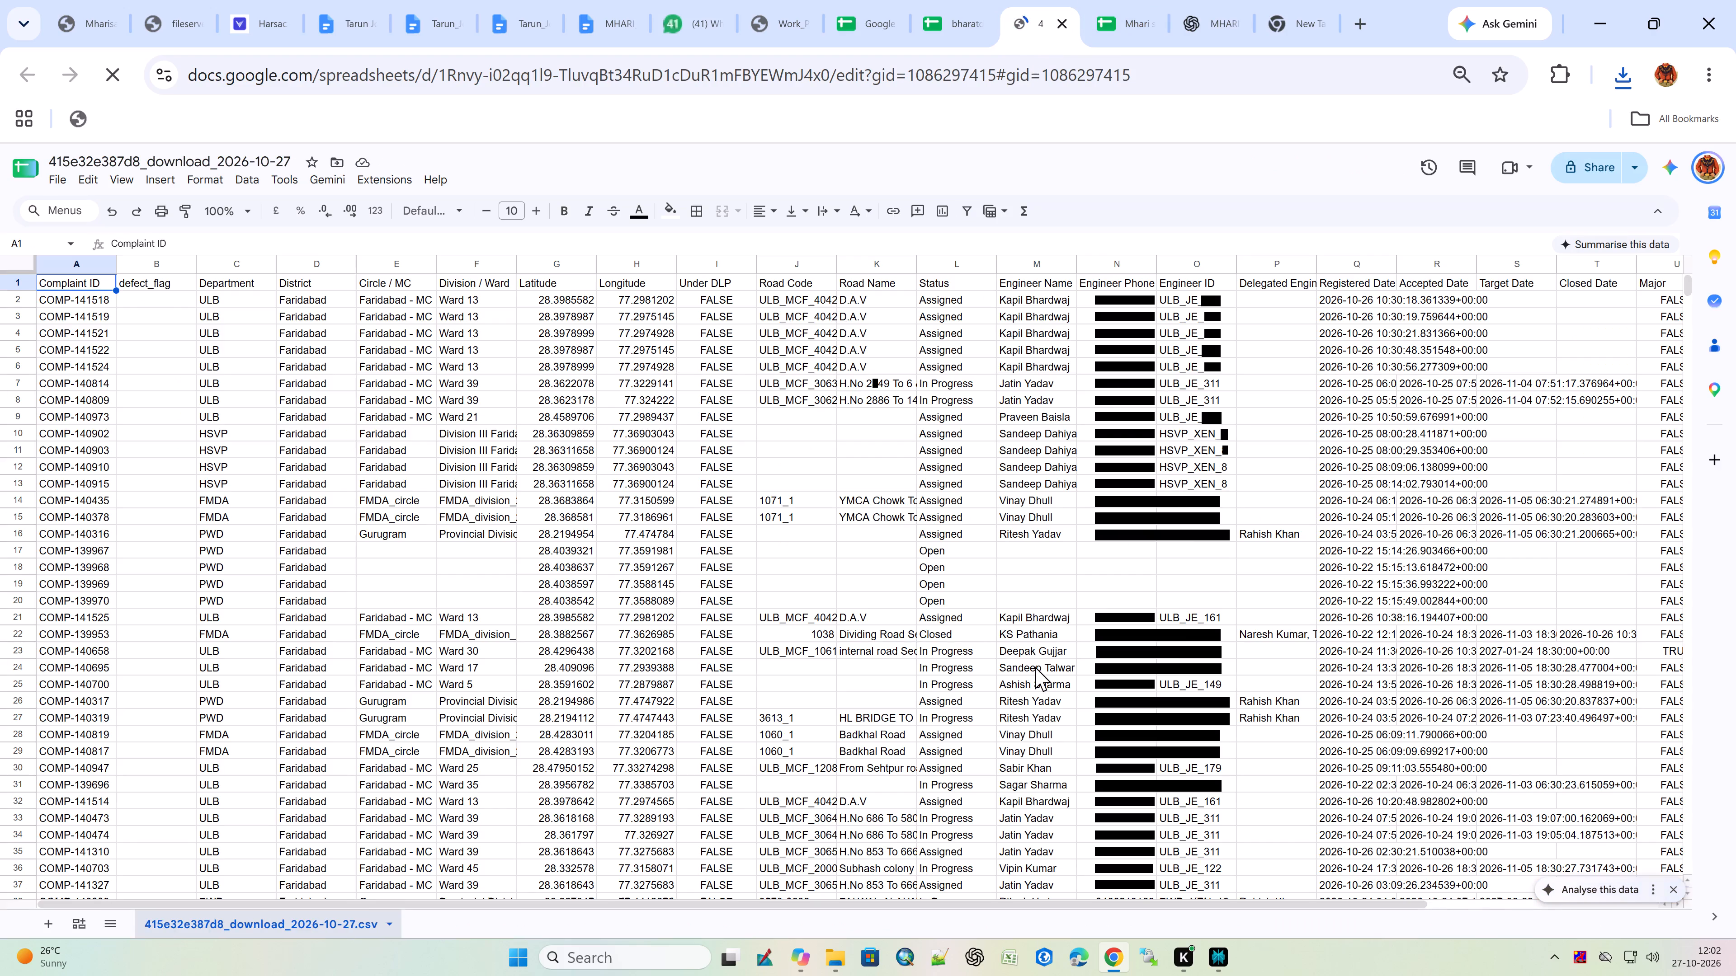
pyautogui.hotkey('ctrl', 'a')
pyautogui.hotkey('ctrl', 'a')
pyautogui.hotkey('ctrl', 'x')
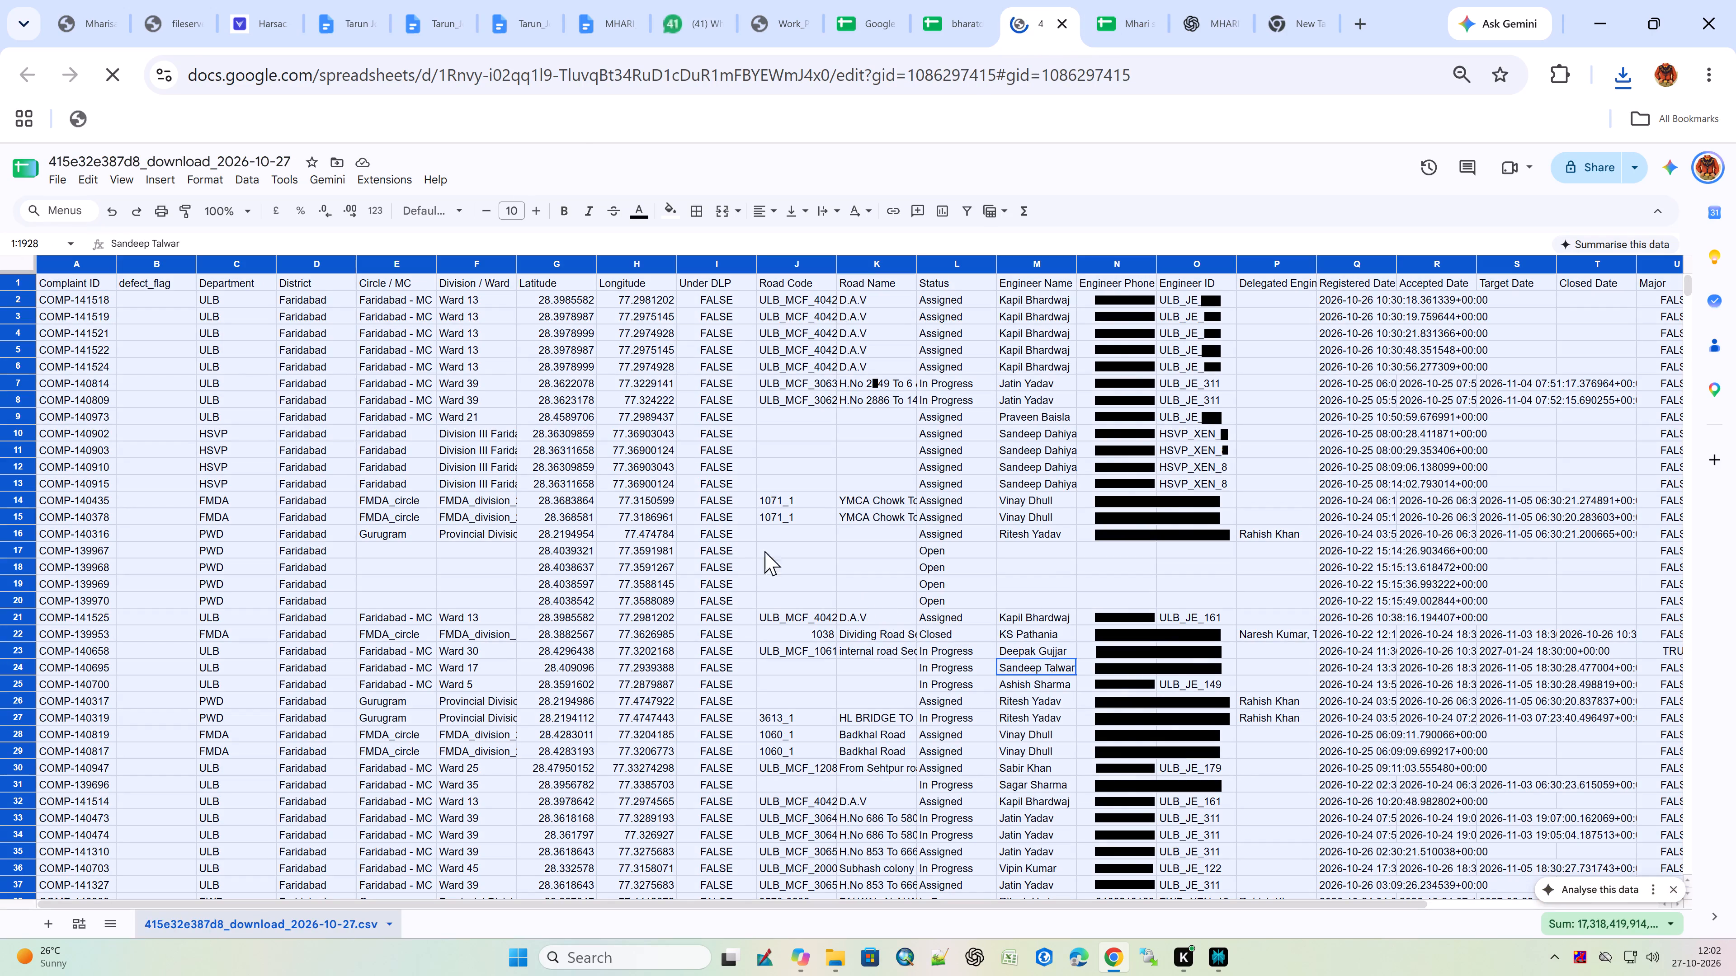
pyautogui.click(928, 0)
pyautogui.hotkey('ctrl', 'v')
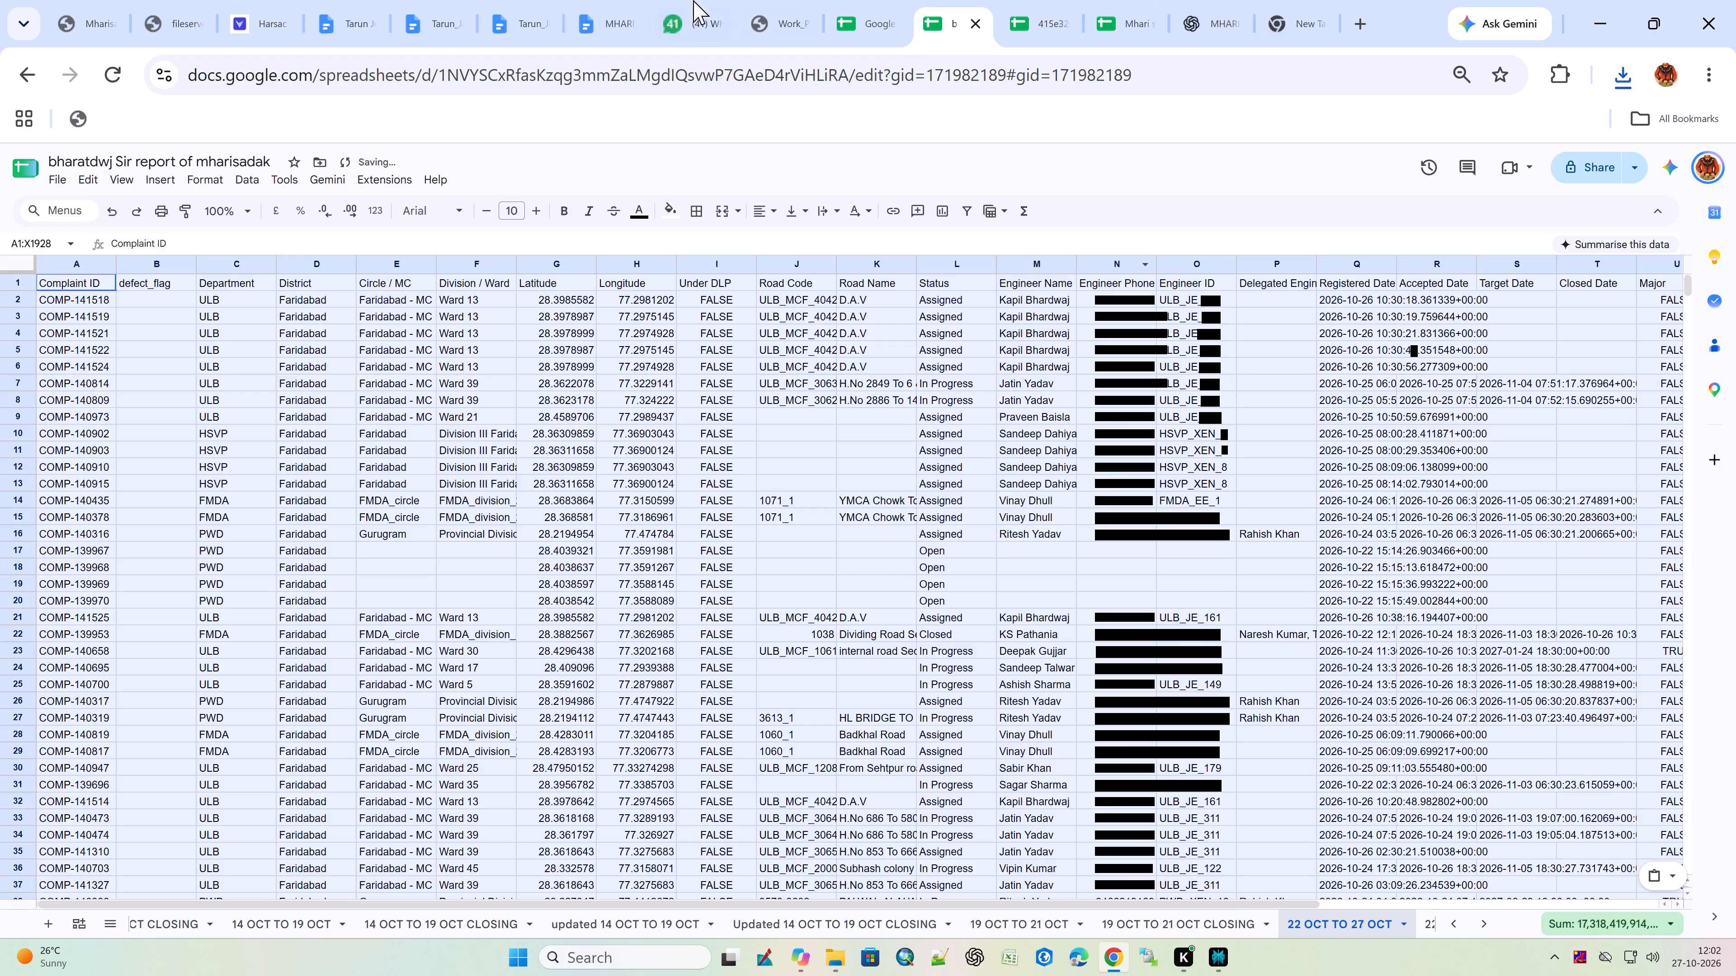
# Close the uploaded CSV spreadsheet and return to bharatdwj Sir report of mharisadak.
pyautogui.click(1053, 0)
pyautogui.click(1057, 23)
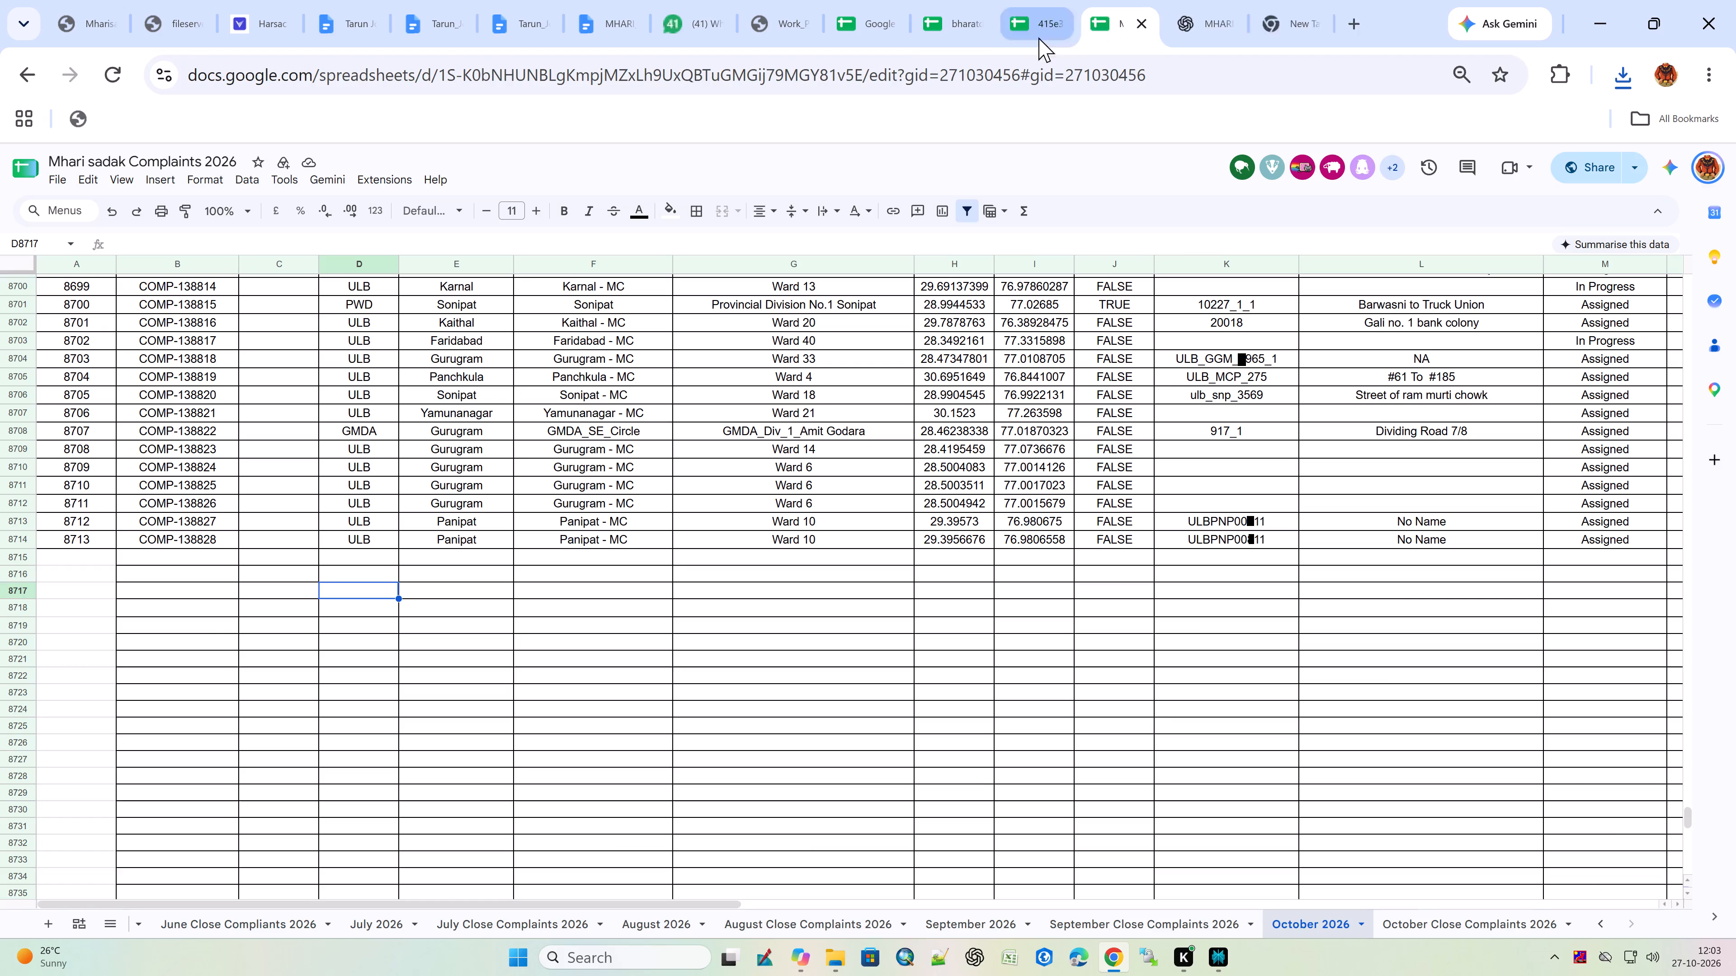
pyautogui.click(996, 0)
# Add a filter to the header row of the 22 OCT TO 27 OCT sheet and sort Complaint ID A to Z.
pyautogui.click(113, 404)
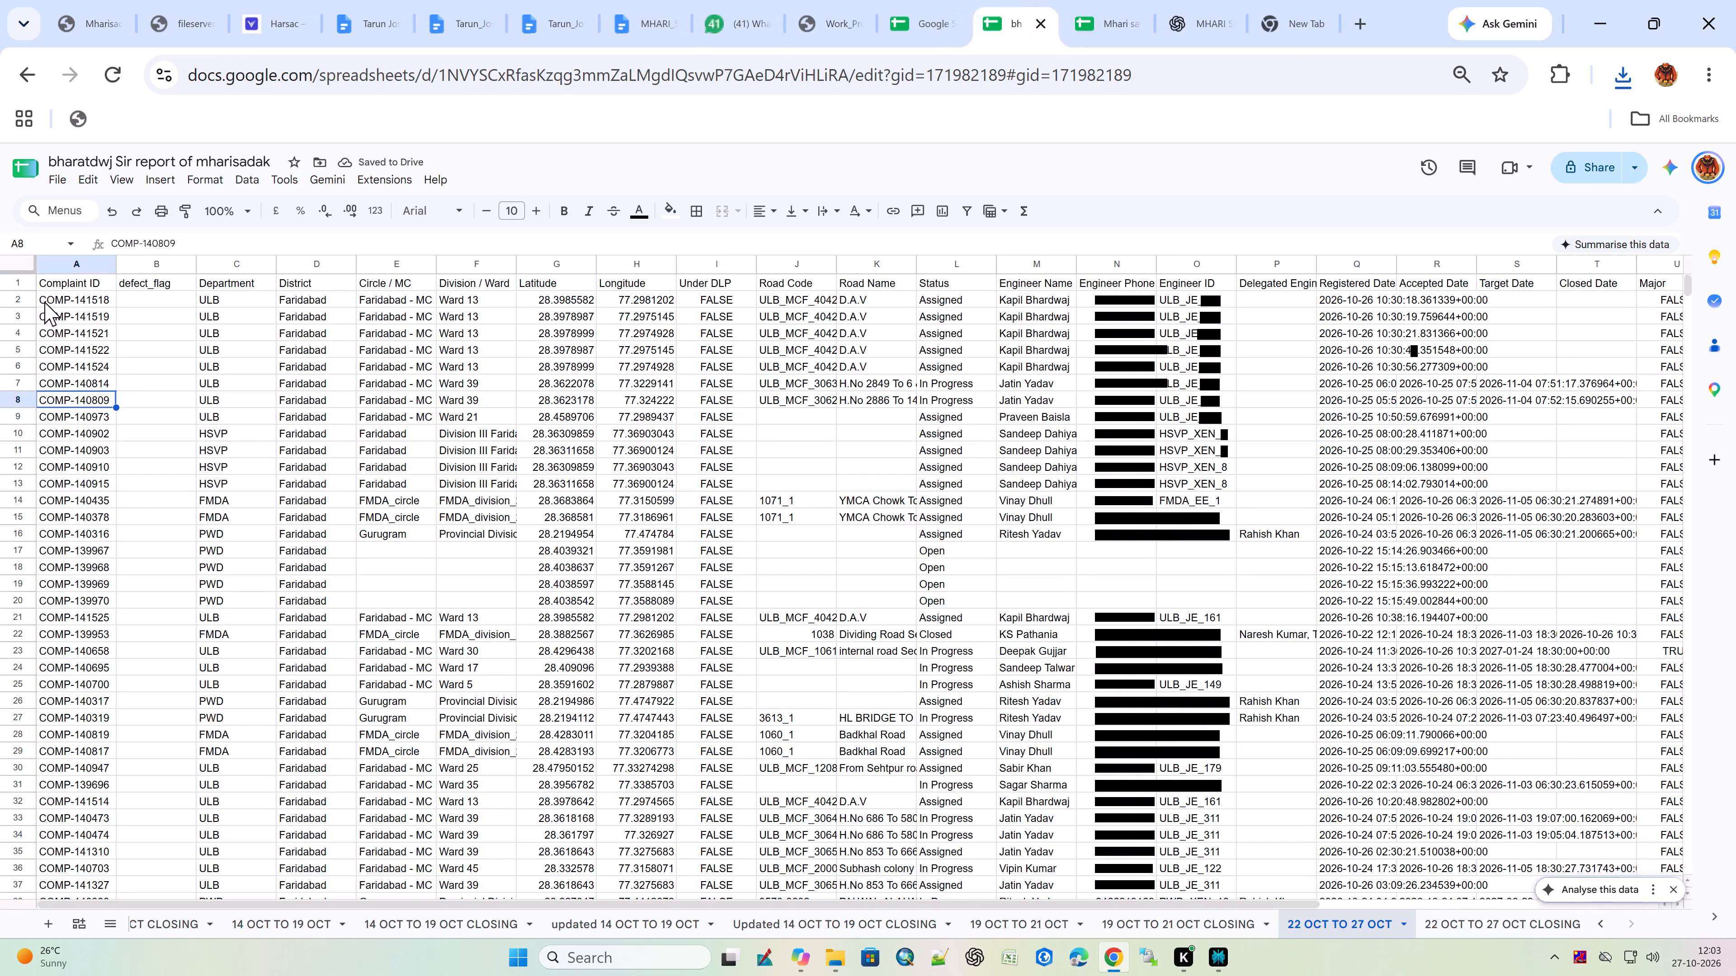
pyautogui.click(28, 293)
pyautogui.click(24, 280)
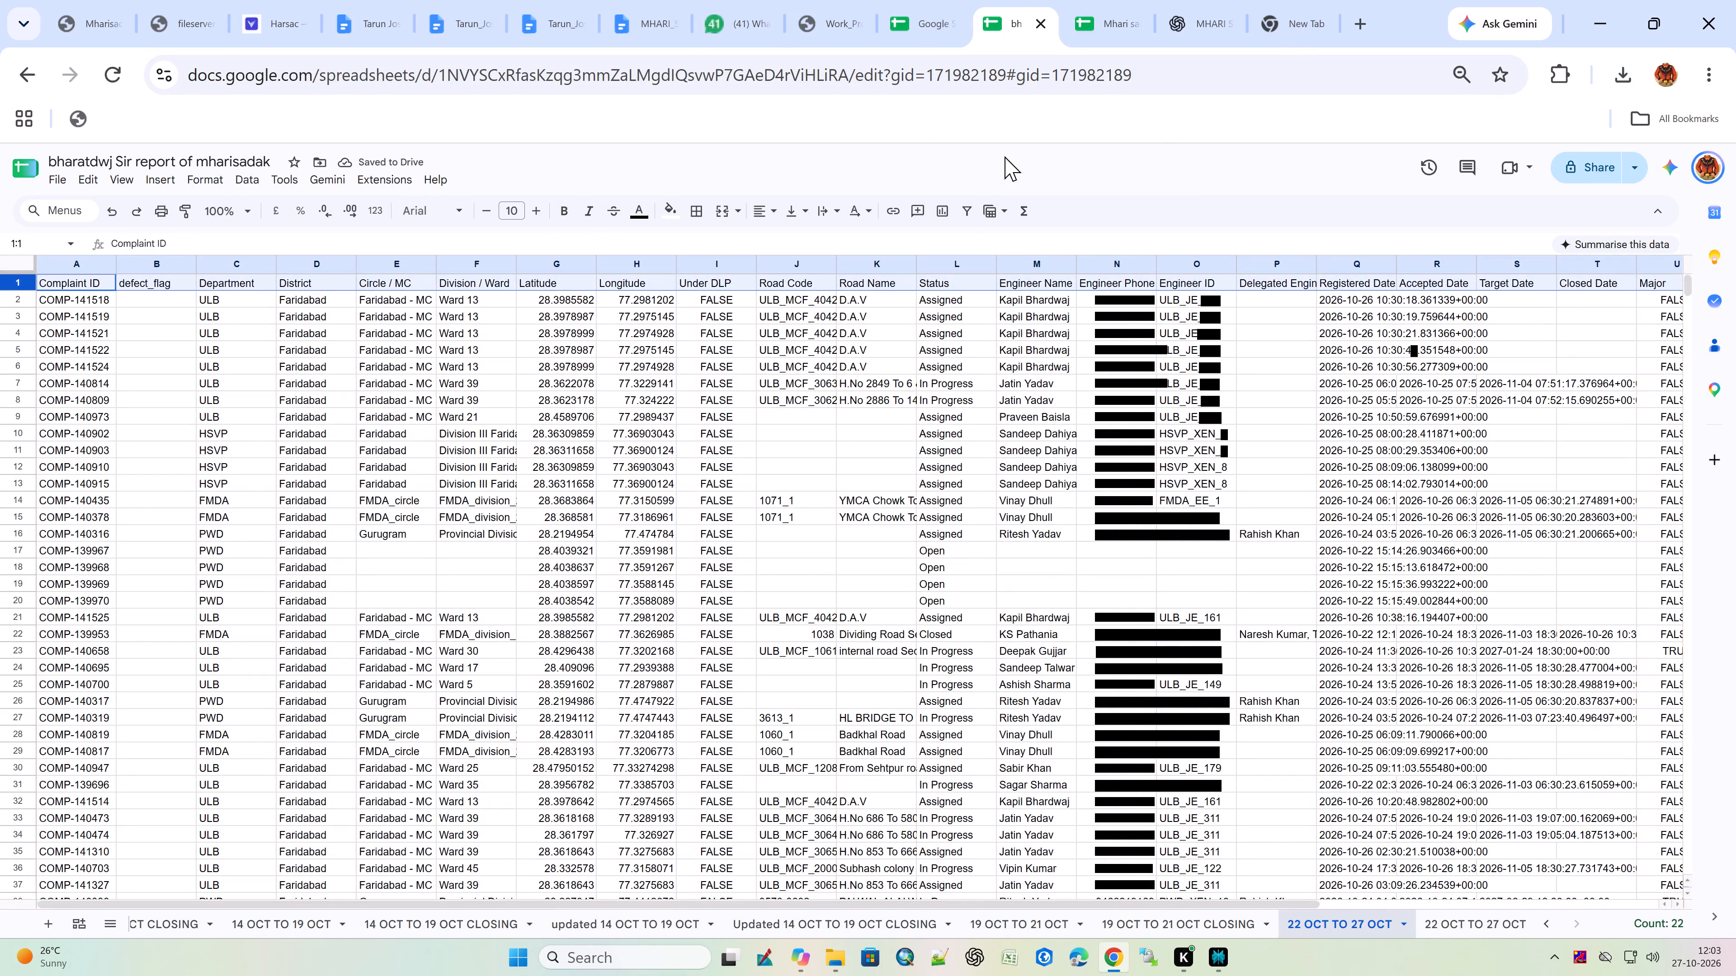
pyautogui.click(967, 201)
pyautogui.click(65, 449)
pyautogui.click(105, 282)
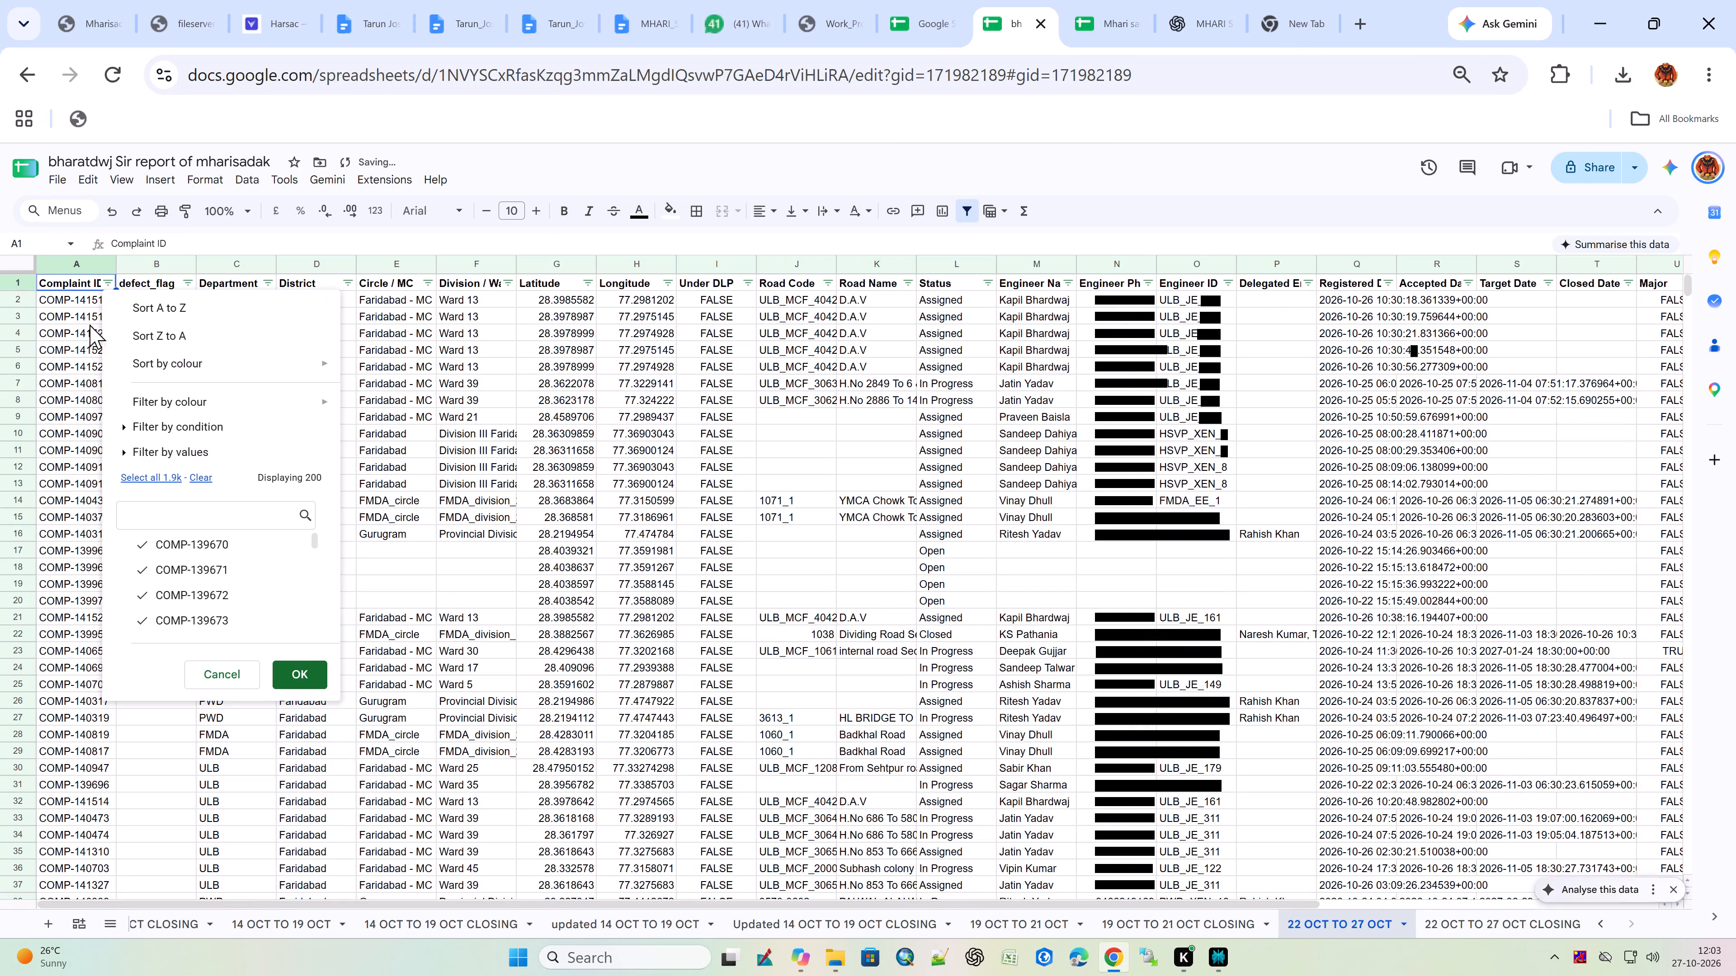
pyautogui.click(163, 301)
pyautogui.click(108, 472)
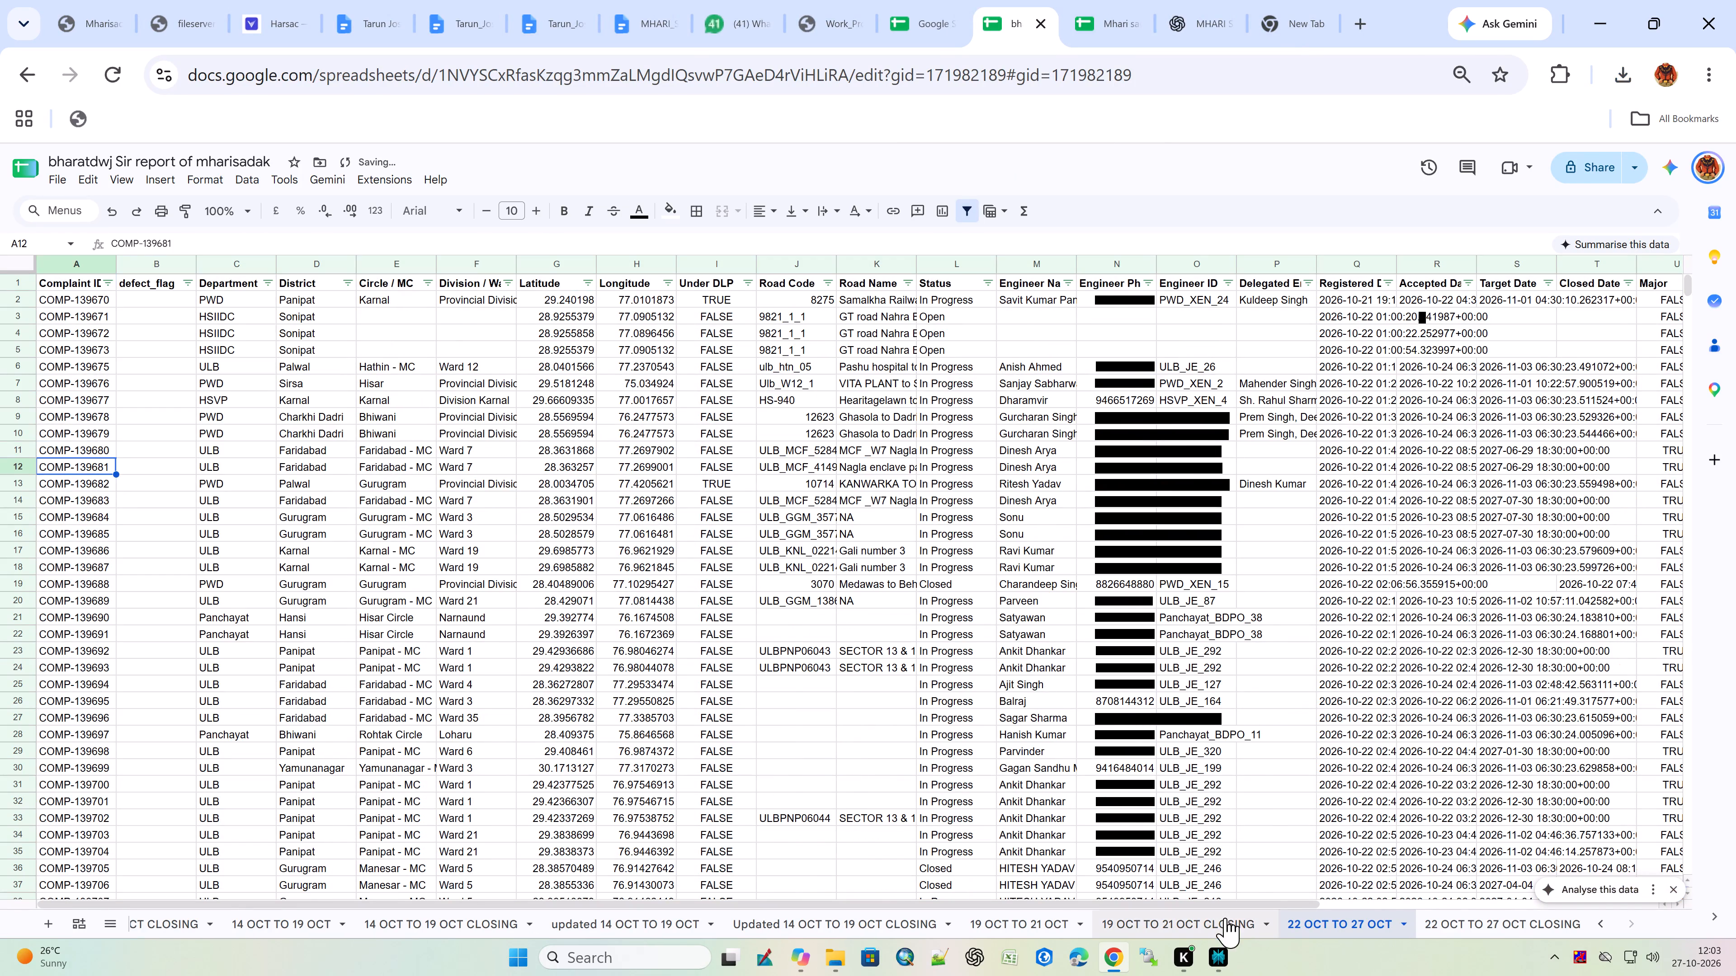
# Check the Complaint ID column down to its last row in the 19 OCT TO 21 OCT CLOSING sheet.
pyautogui.click(1225, 918)
pyautogui.click(97, 677)
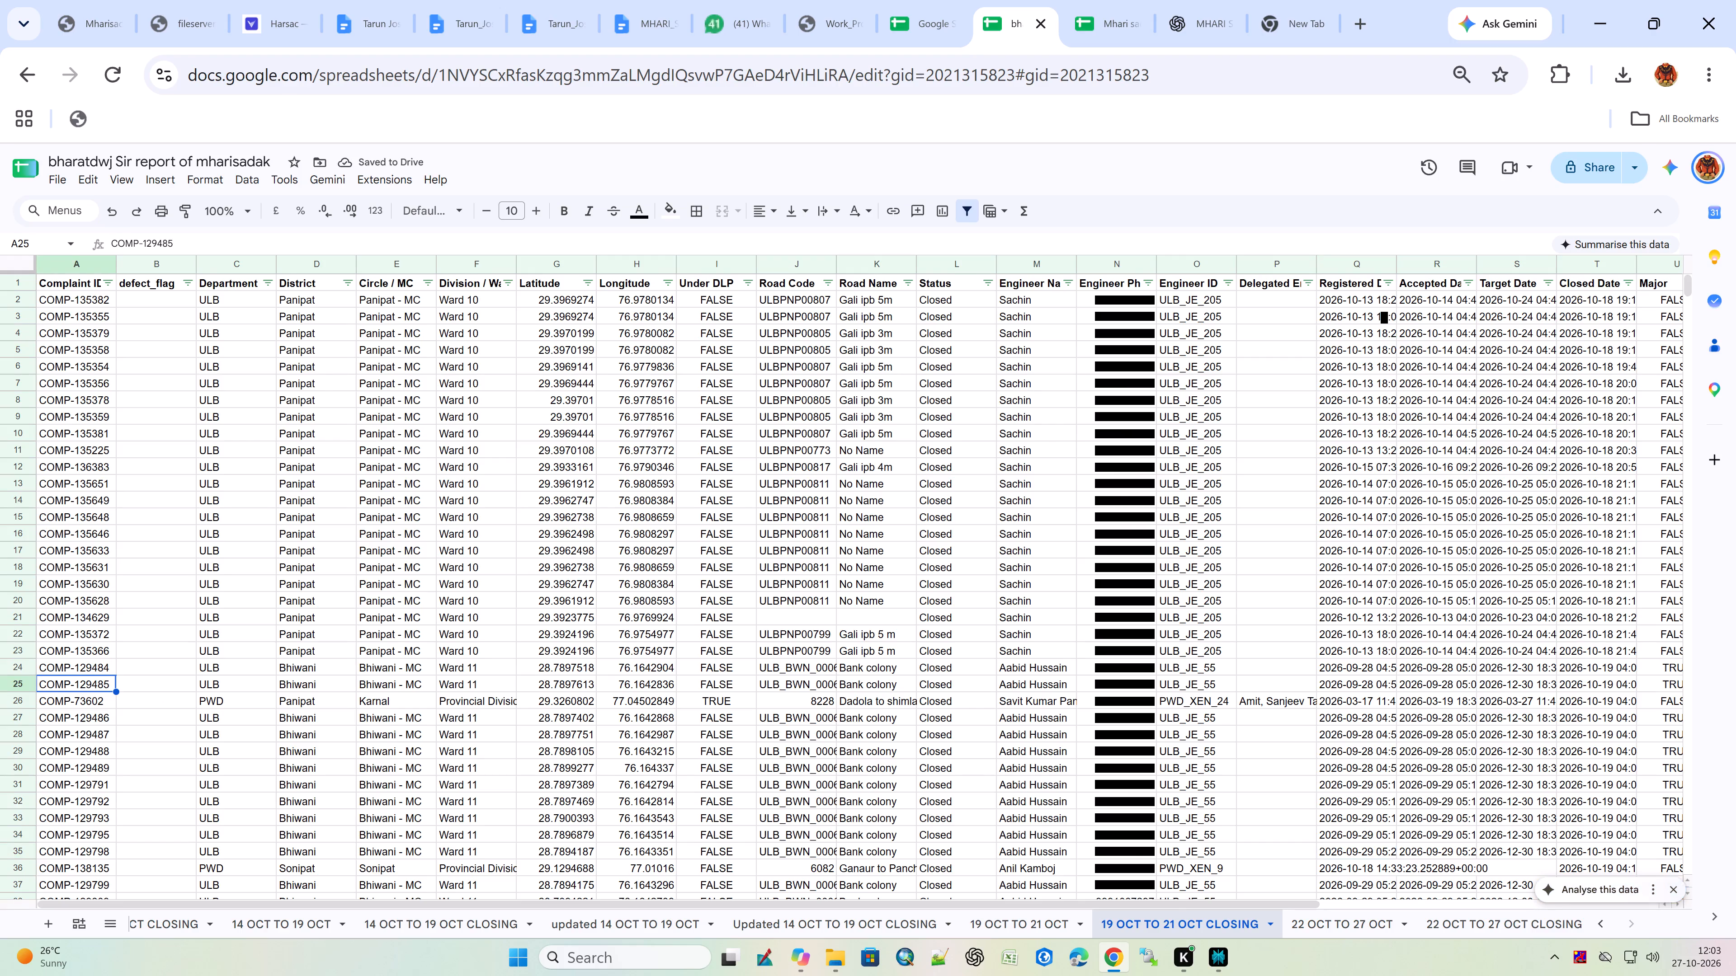
pyautogui.hotkey('ctrl', 'shift', 'Down')
pyautogui.scroll(-1, 41, 676)
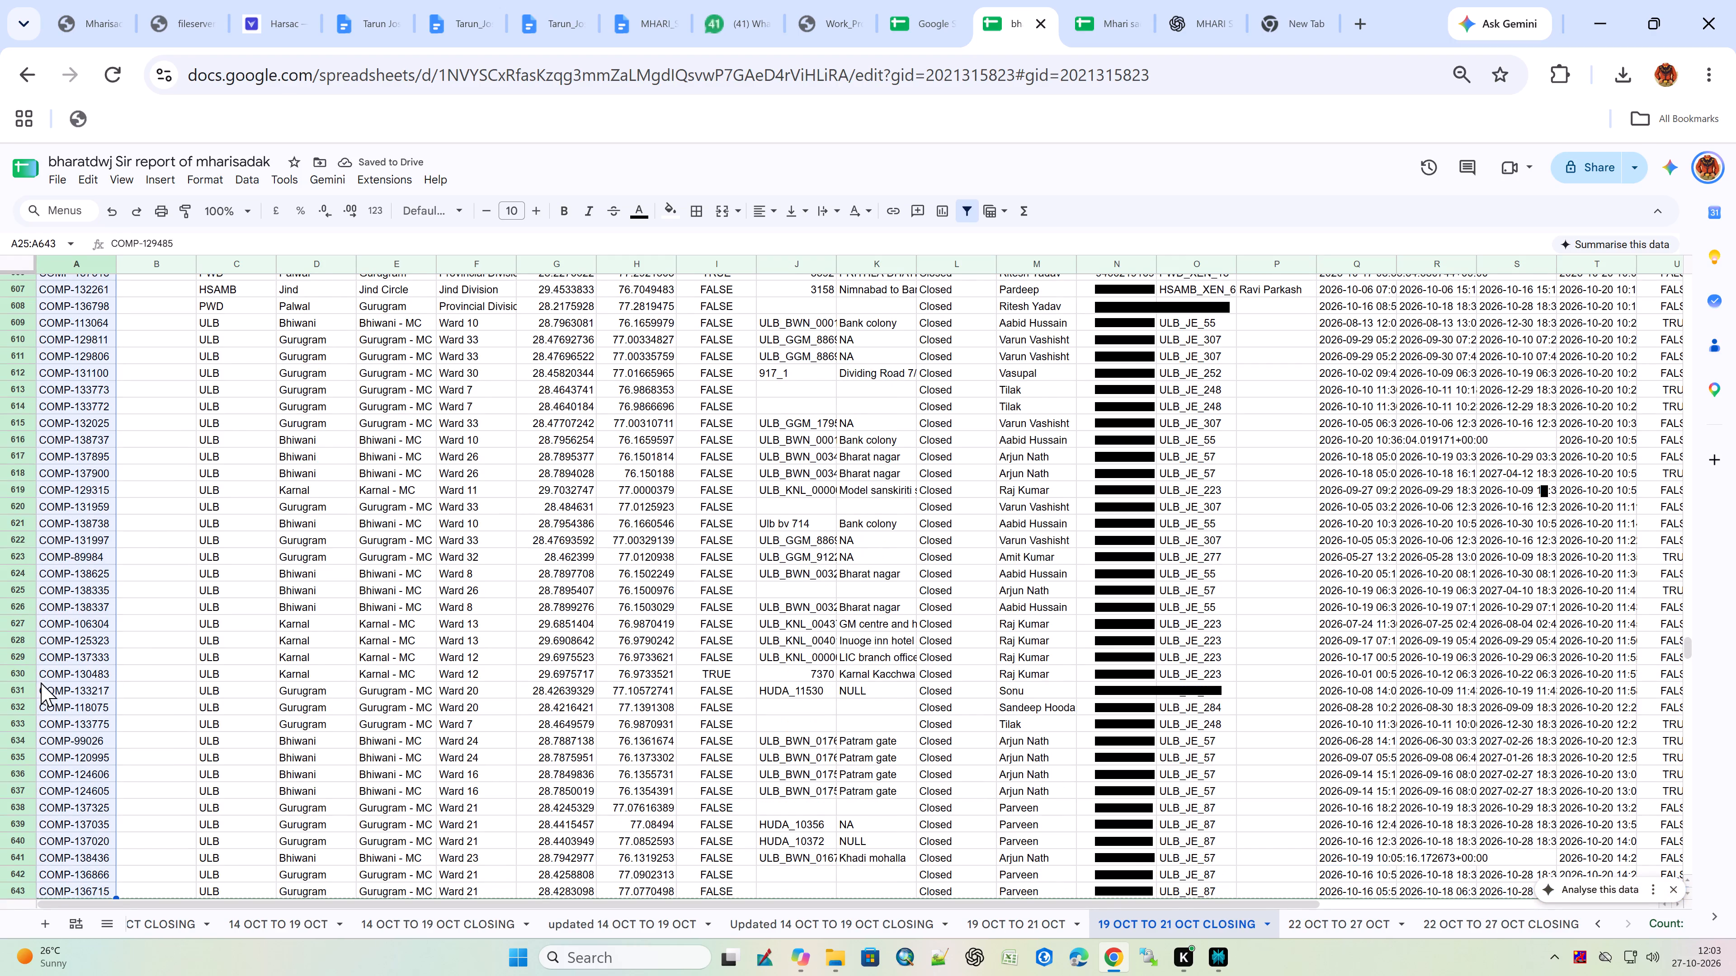
pyautogui.click(344, 779)
pyautogui.moveTo(229, 816); pyautogui.dragTo(226, 817)
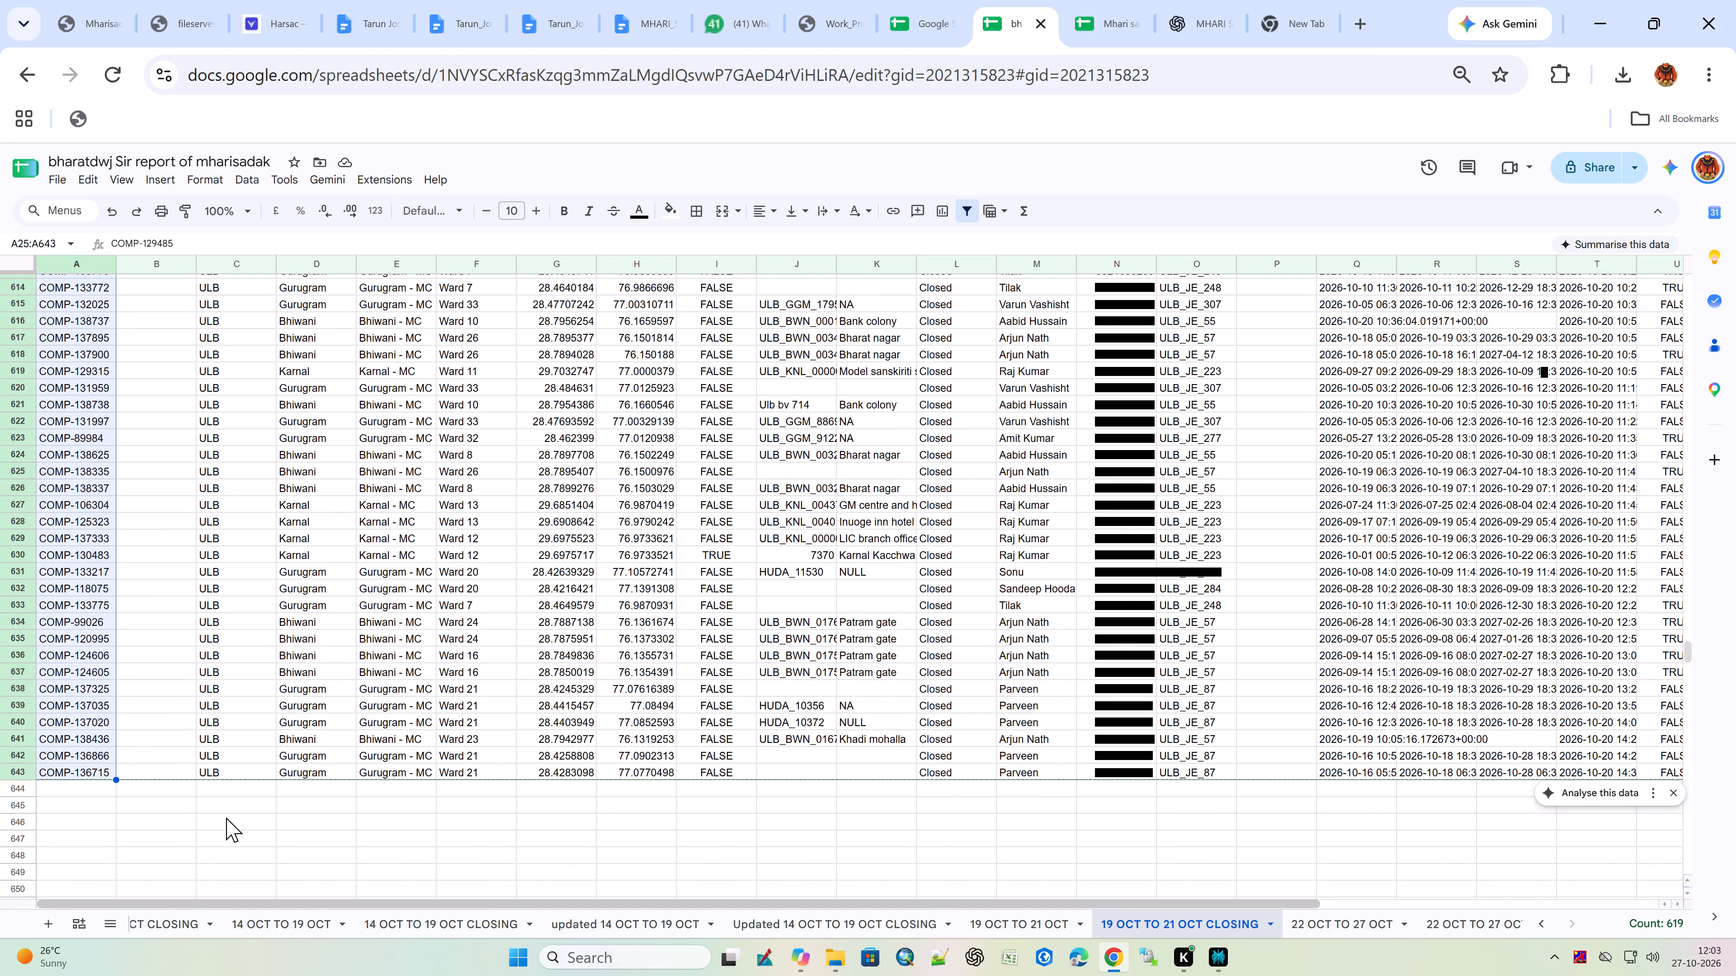
# Compare the Complaint IDs in the 22 OCT TO 27 OCT sheet with the last ones in 19 OCT TO 21 OCT CLOSING.
pyautogui.moveTo(226, 817); pyautogui.dragTo(225, 817)
pyautogui.click(1320, 924)
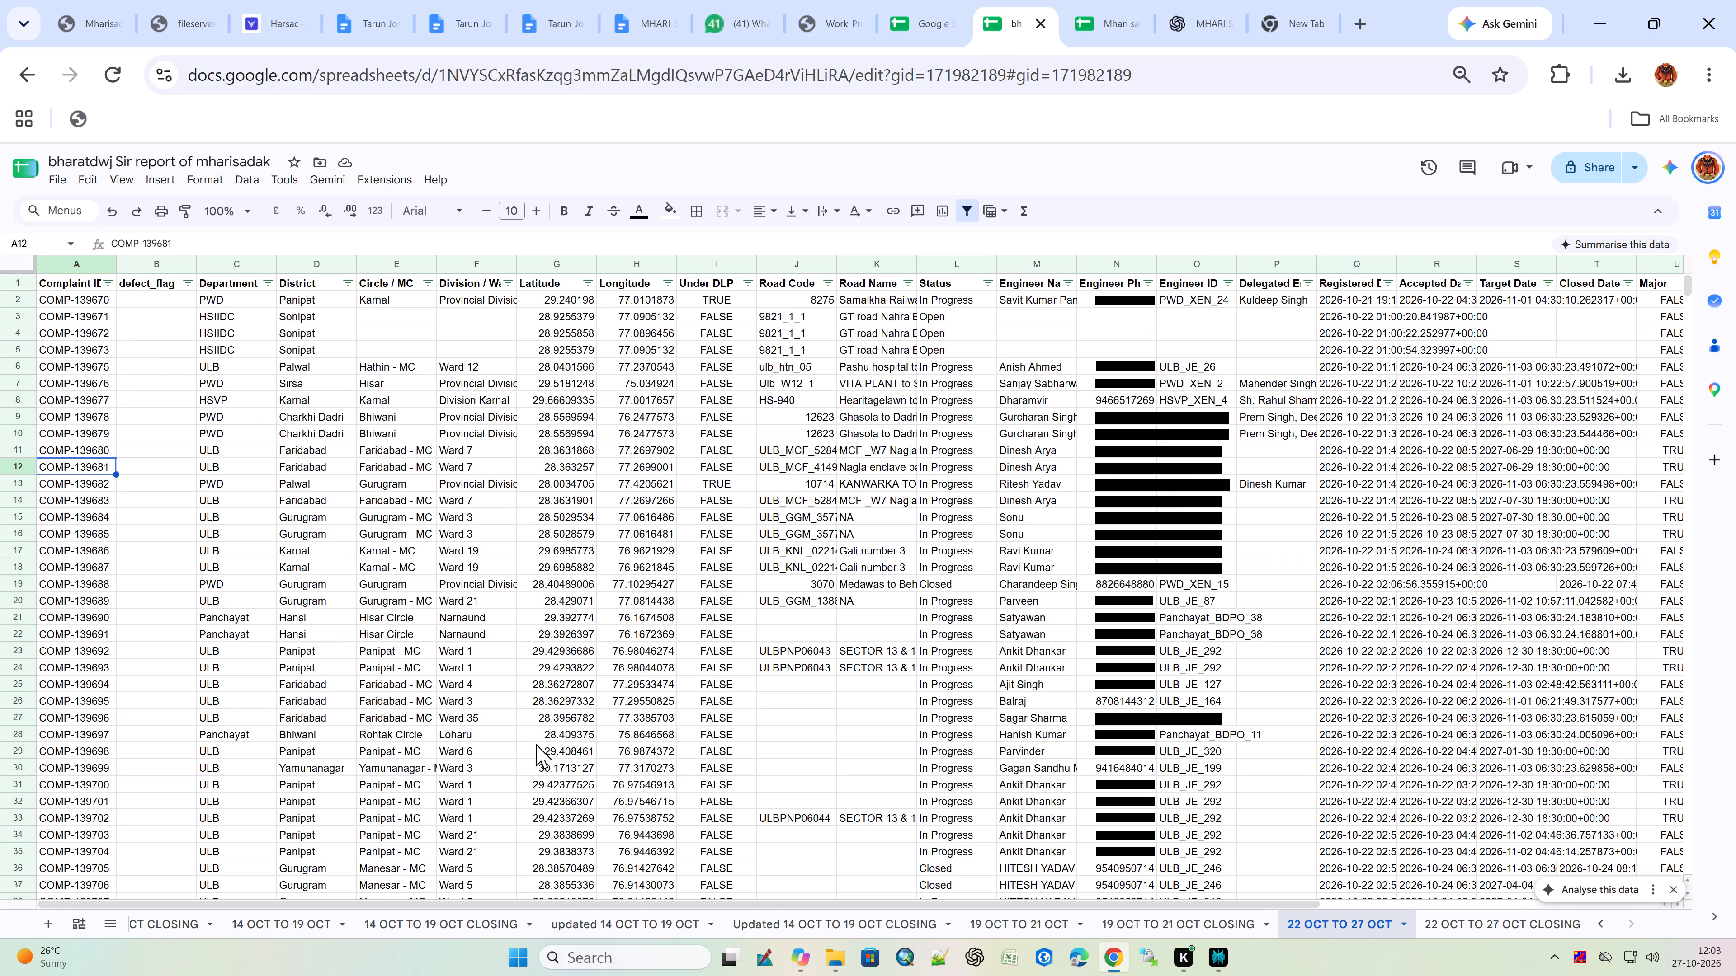
pyautogui.moveTo(1221, 911); pyautogui.dragTo(1217, 902)
pyautogui.click(87, 759)
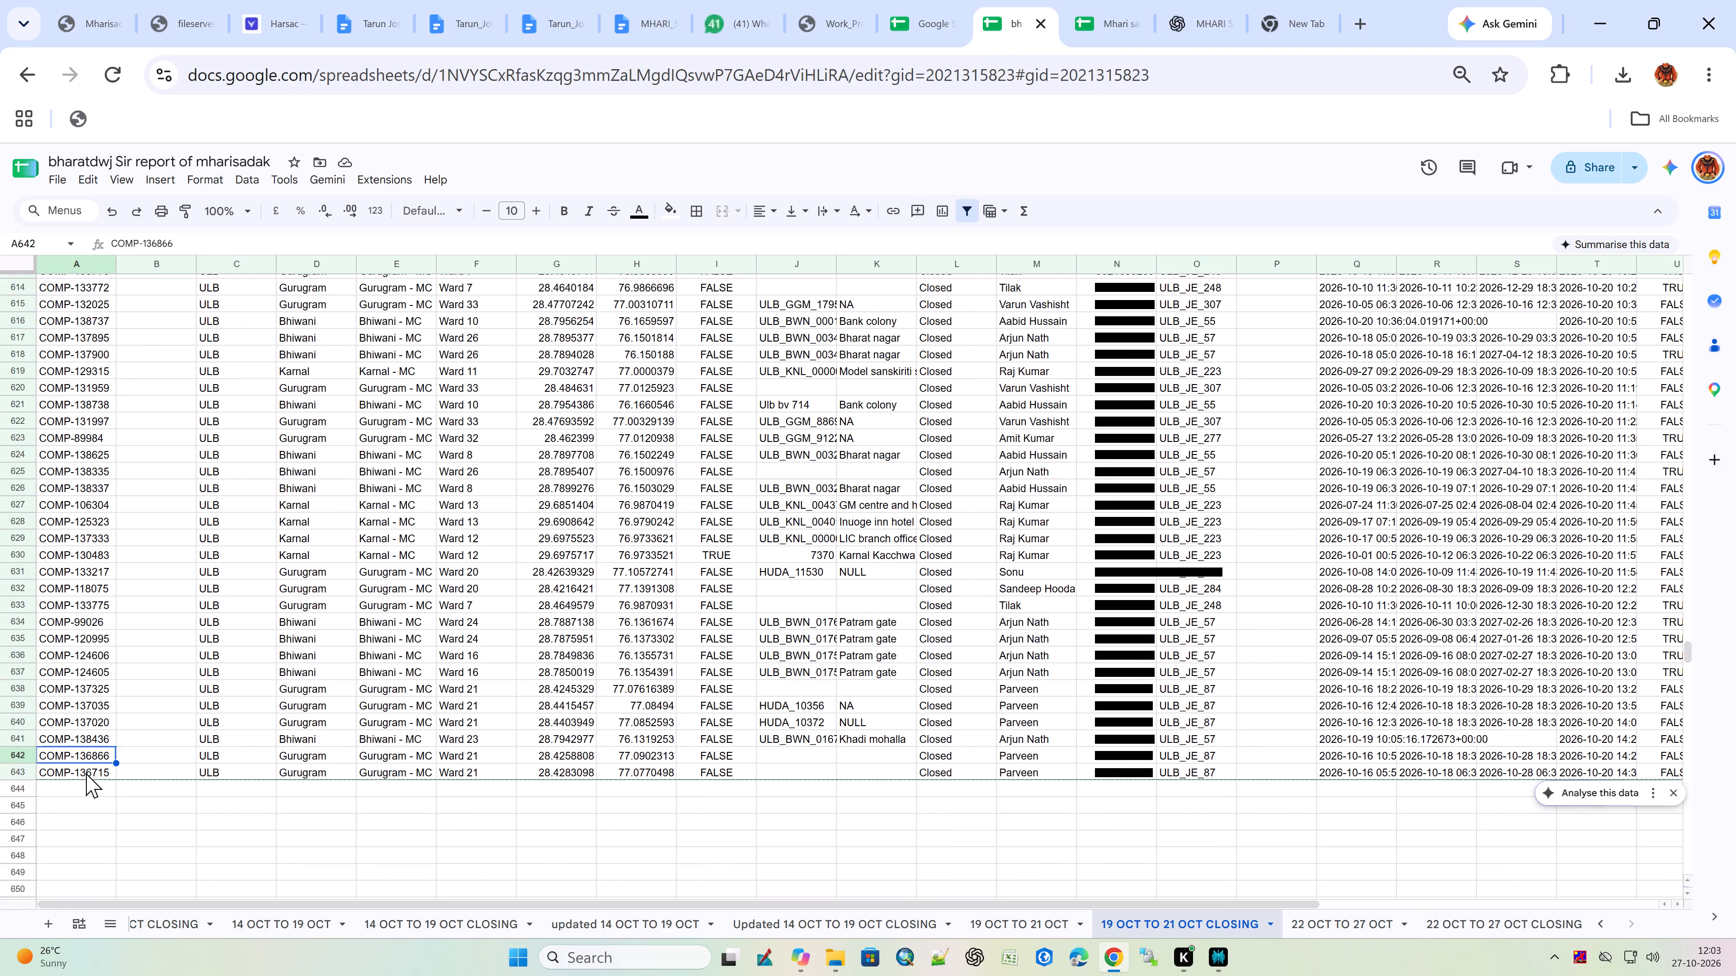
pyautogui.click(86, 777)
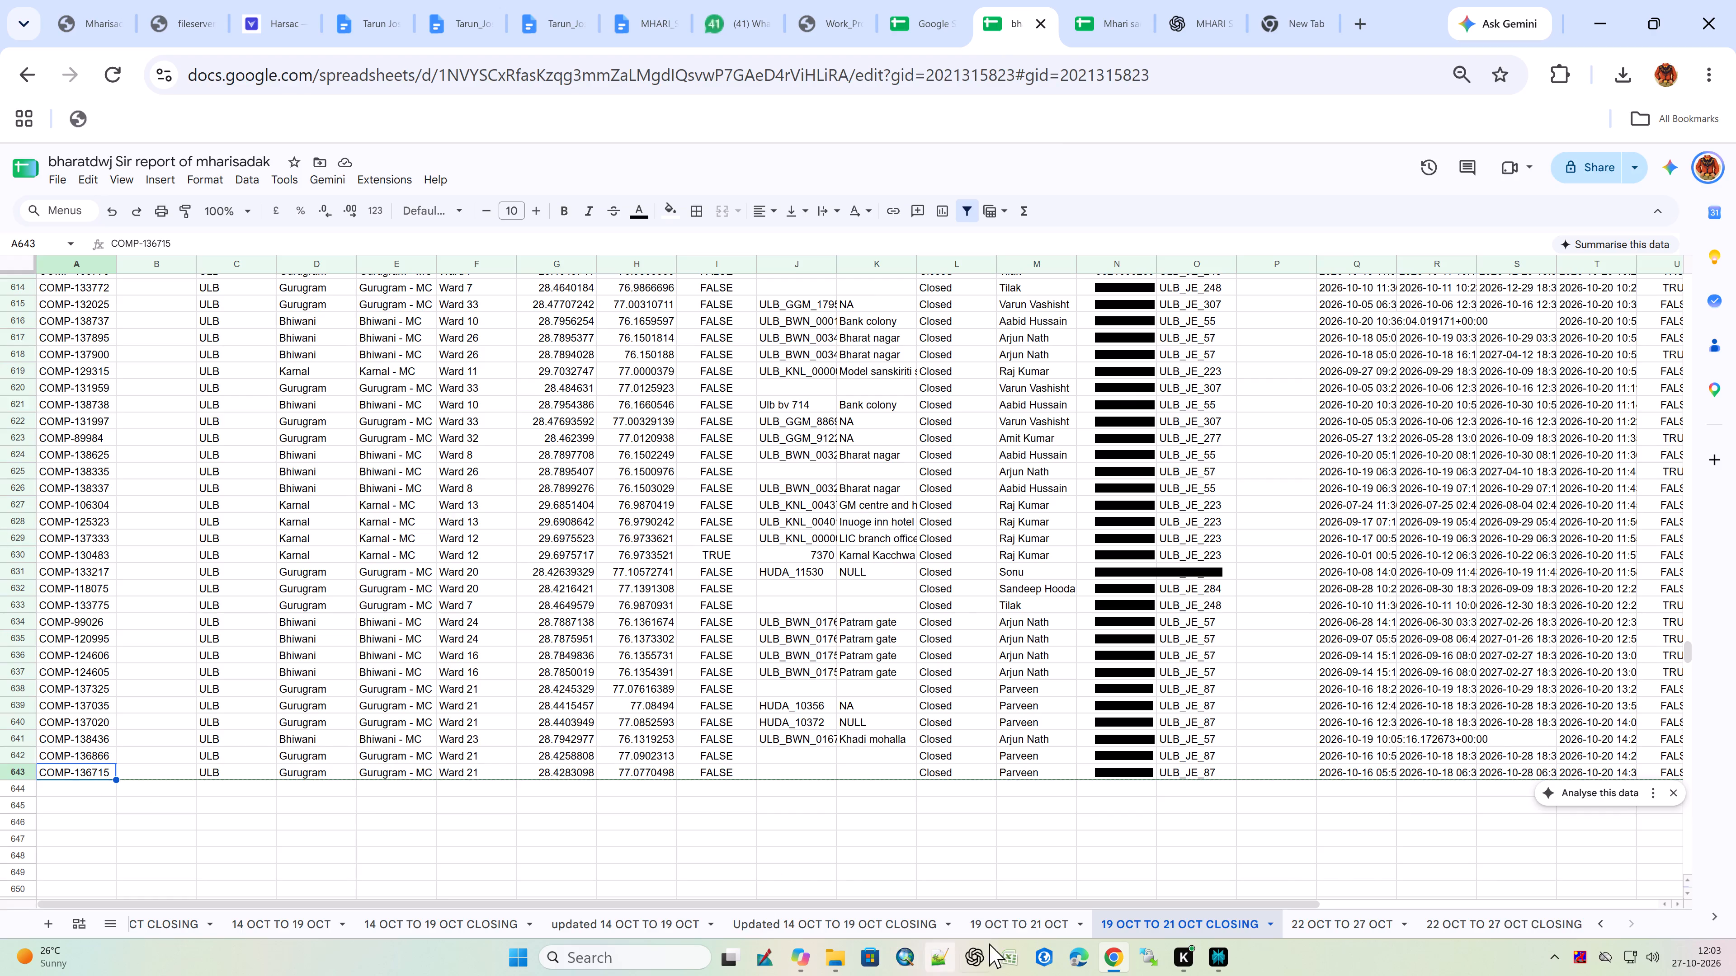
pyautogui.click(1005, 929)
pyautogui.click(66, 771)
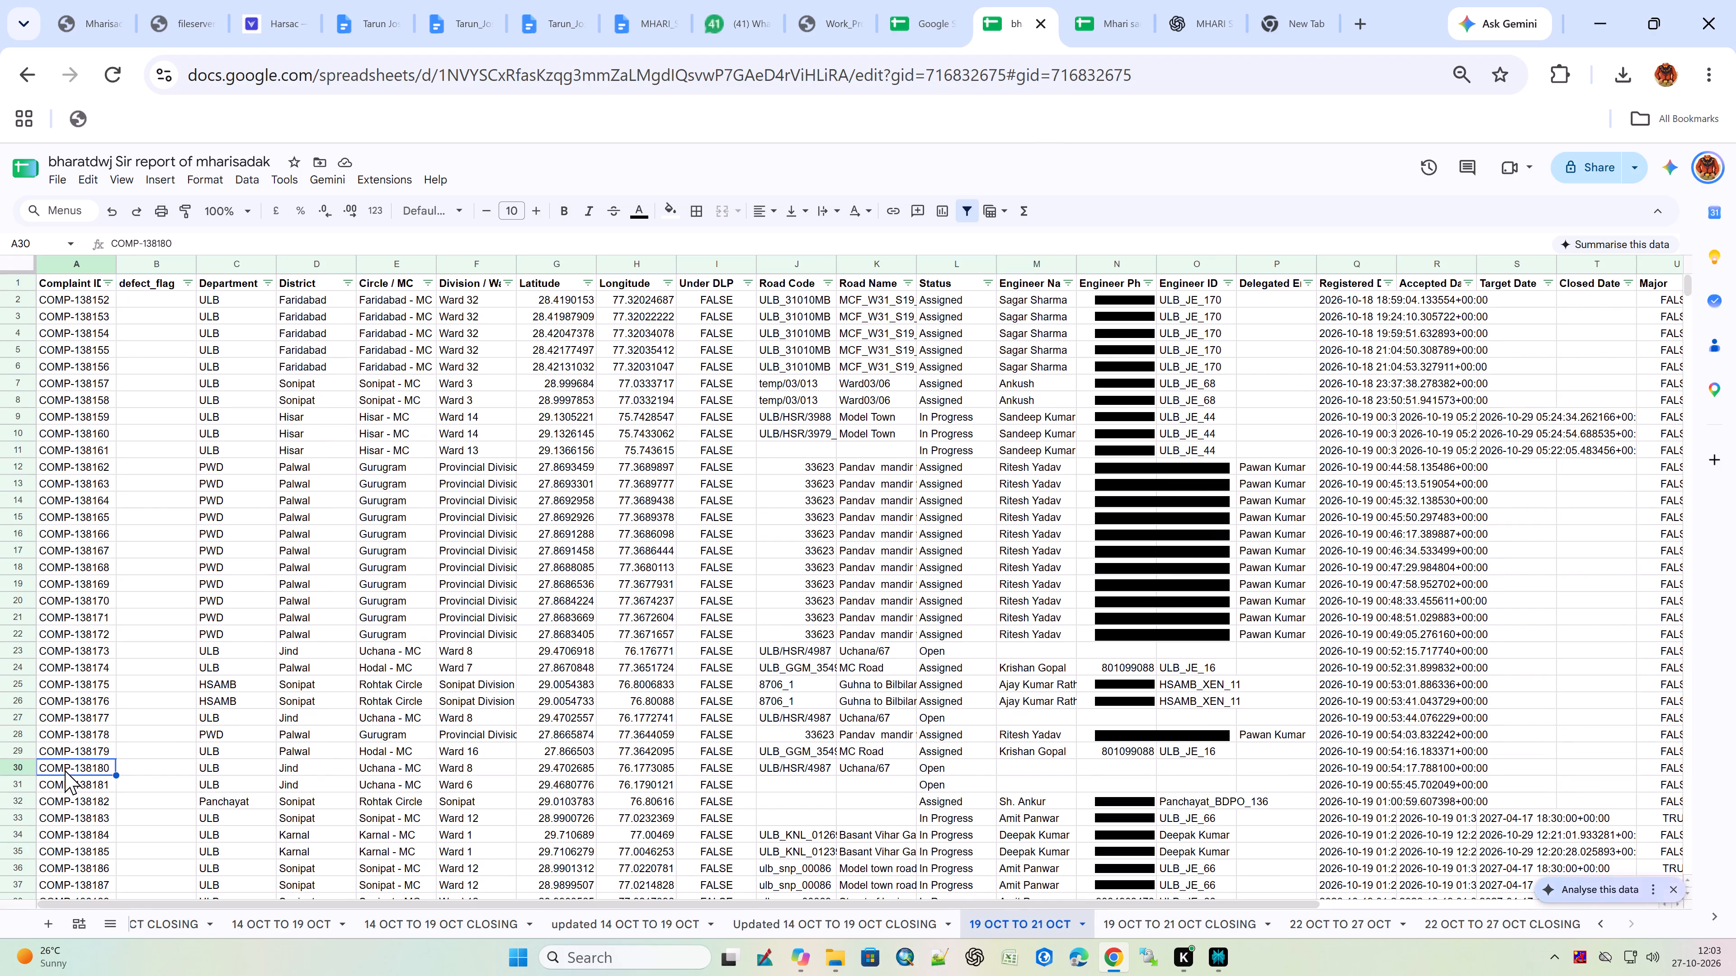
pyautogui.hotkey('ctrl', 'shift', 'Down')
pyautogui.scroll(-2, 93, 779)
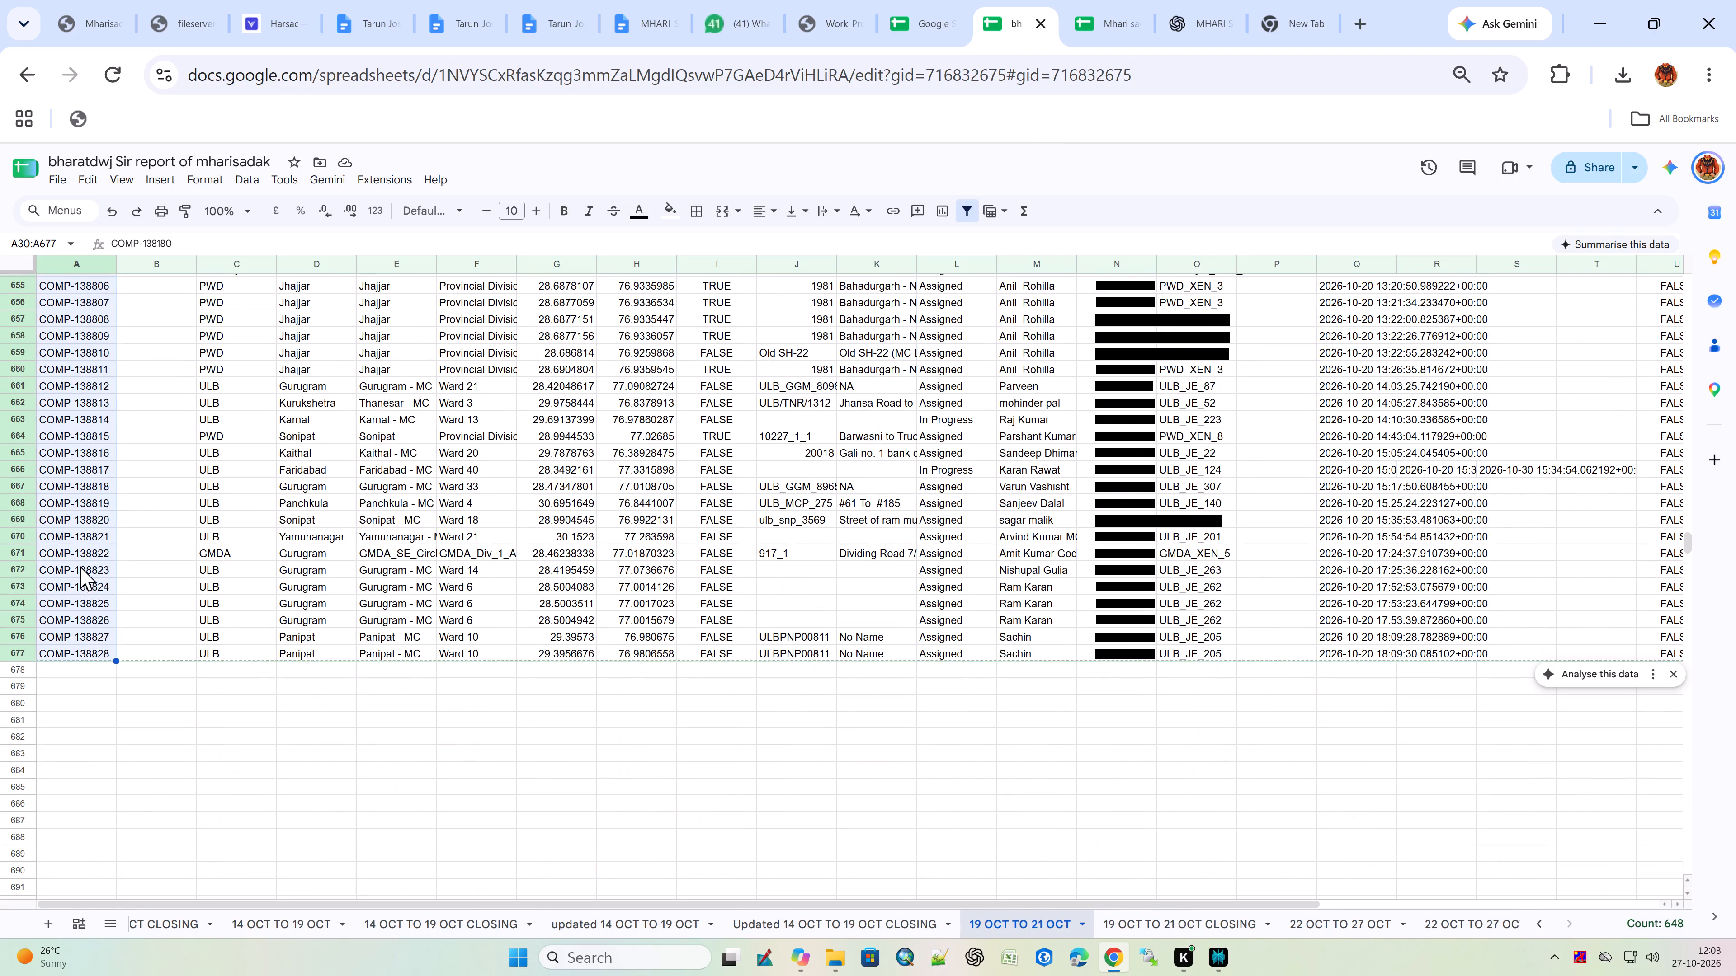
pyautogui.click(83, 649)
pyautogui.hotkey('ctrl', 'c')
pyautogui.hotkey('ctrl', 'c')
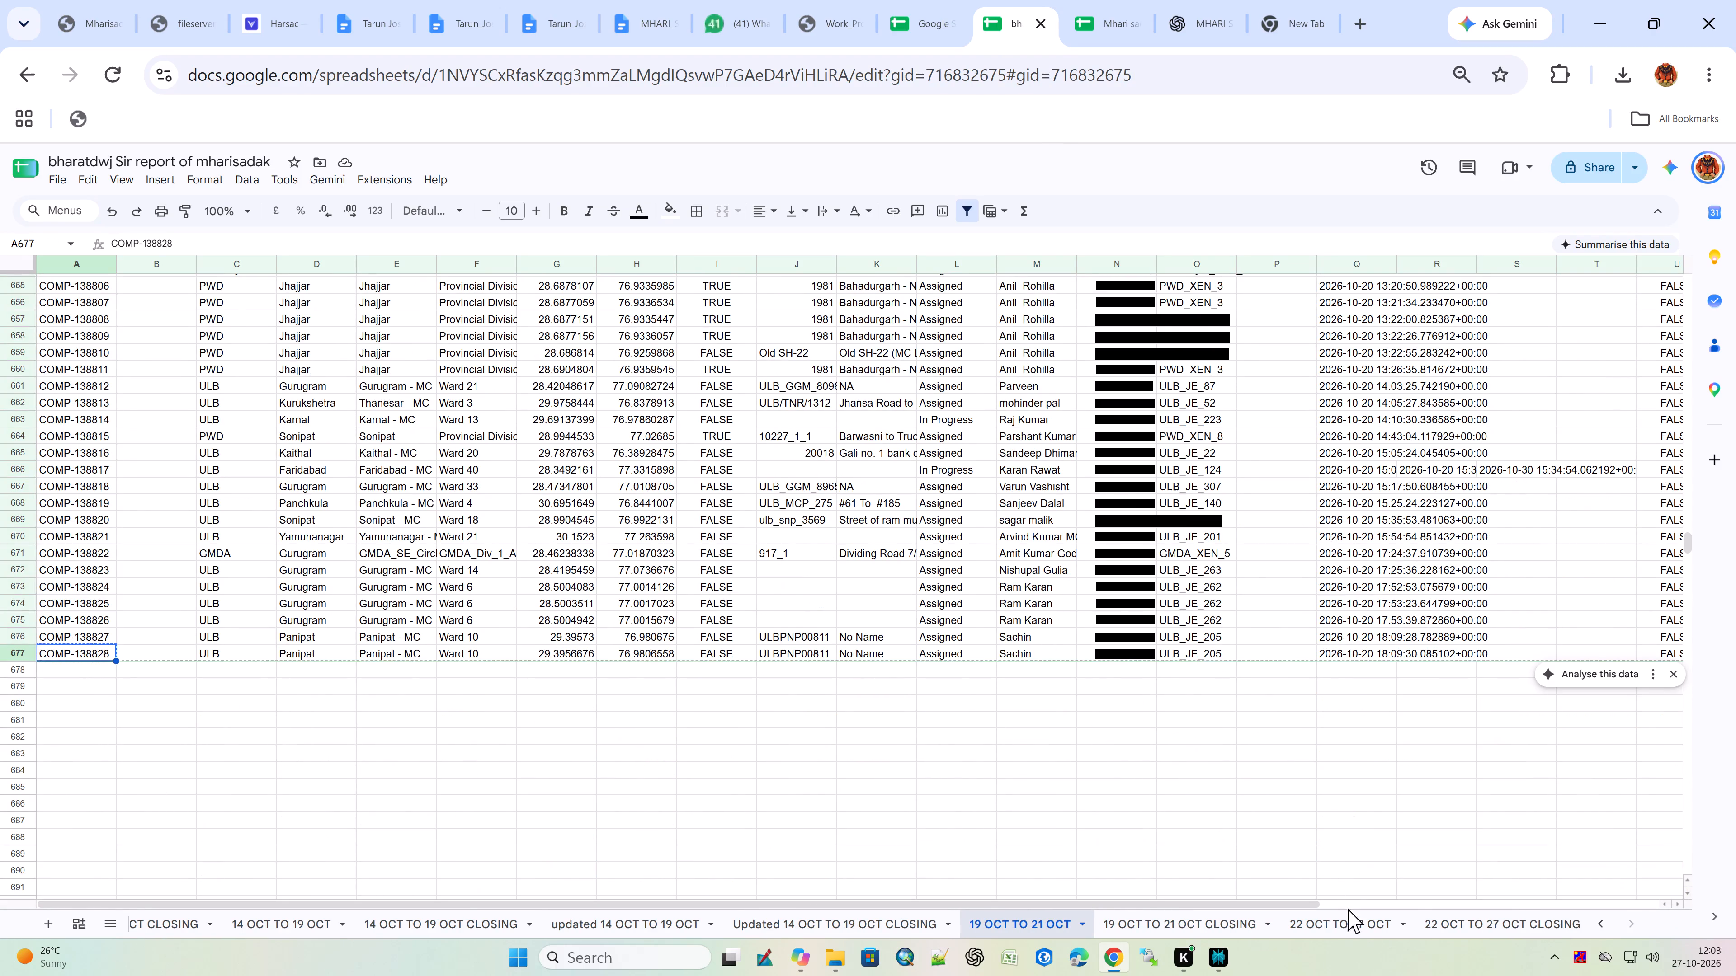
pyautogui.click(1354, 920)
pyautogui.hotkey('ctrl', 'f')
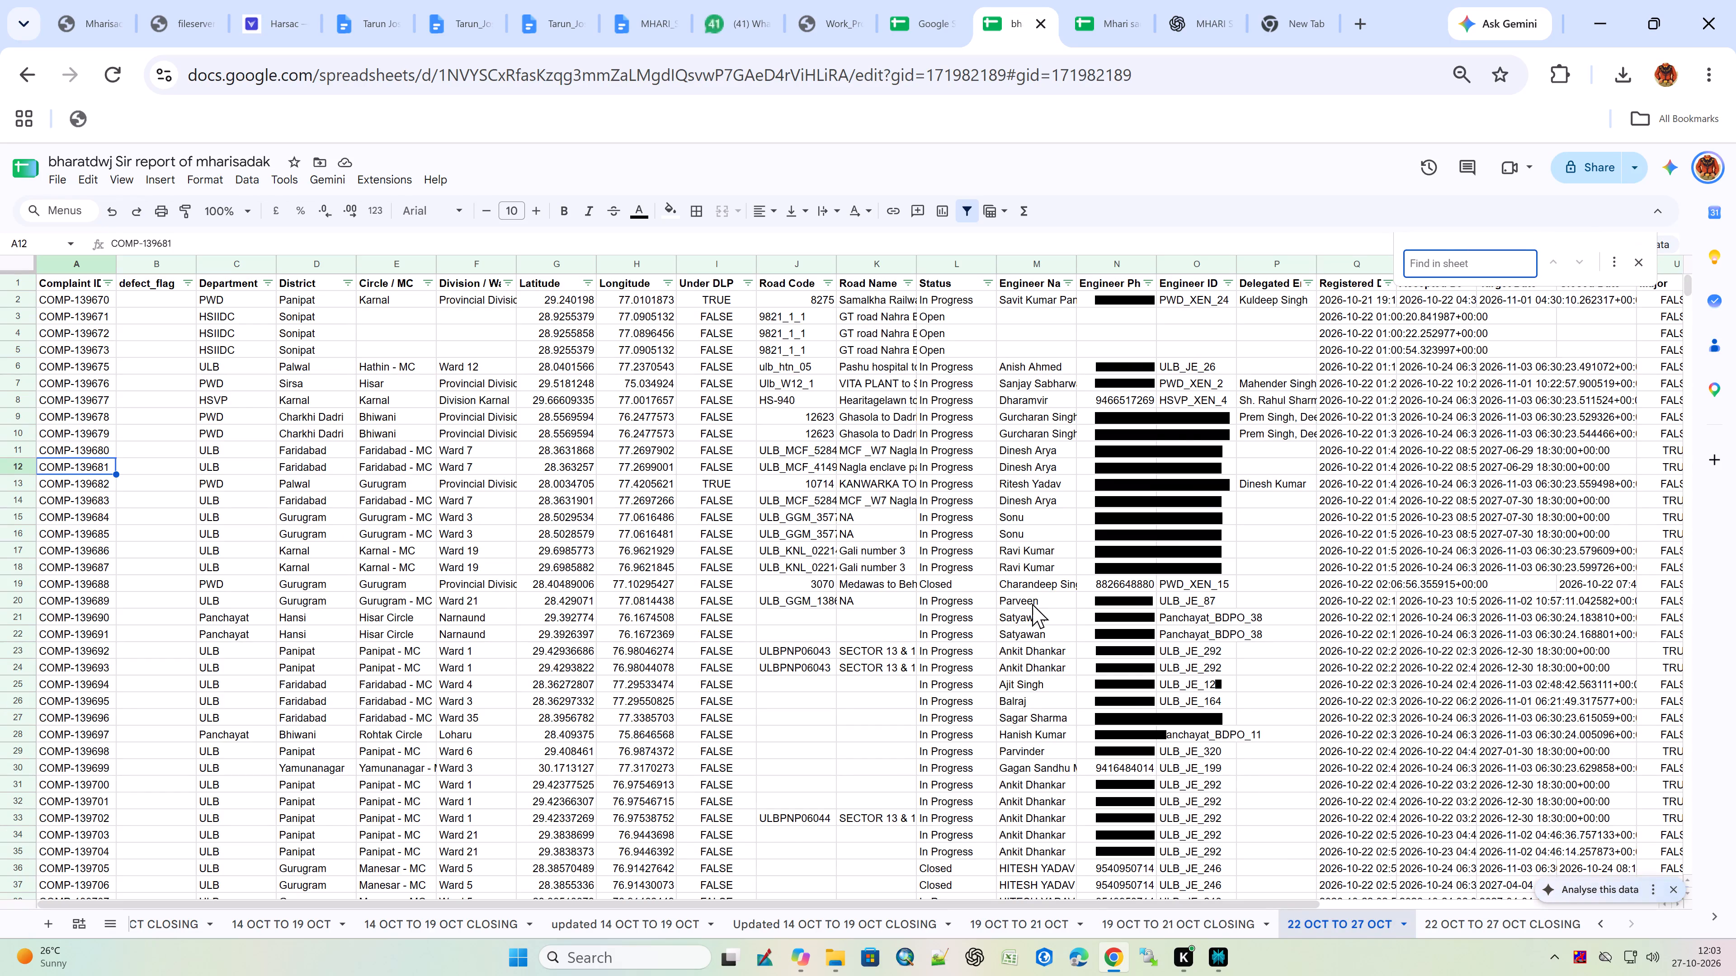
pyautogui.hotkey('ctrl', 'v')
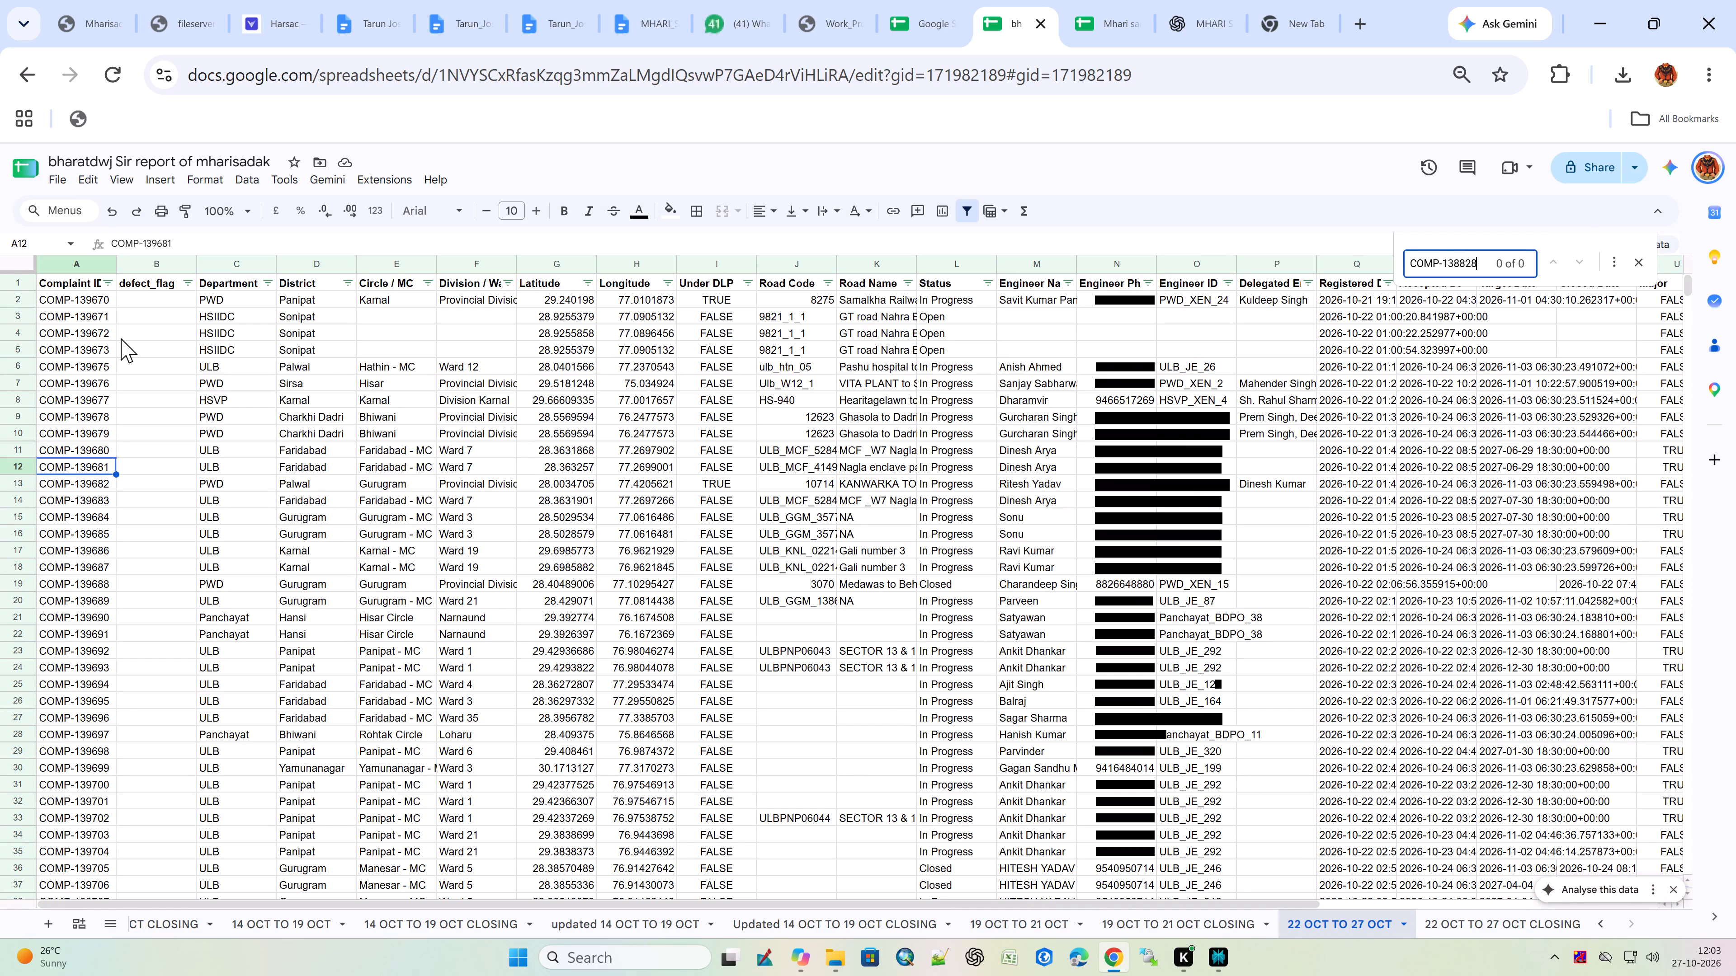
pyautogui.click(129, 360)
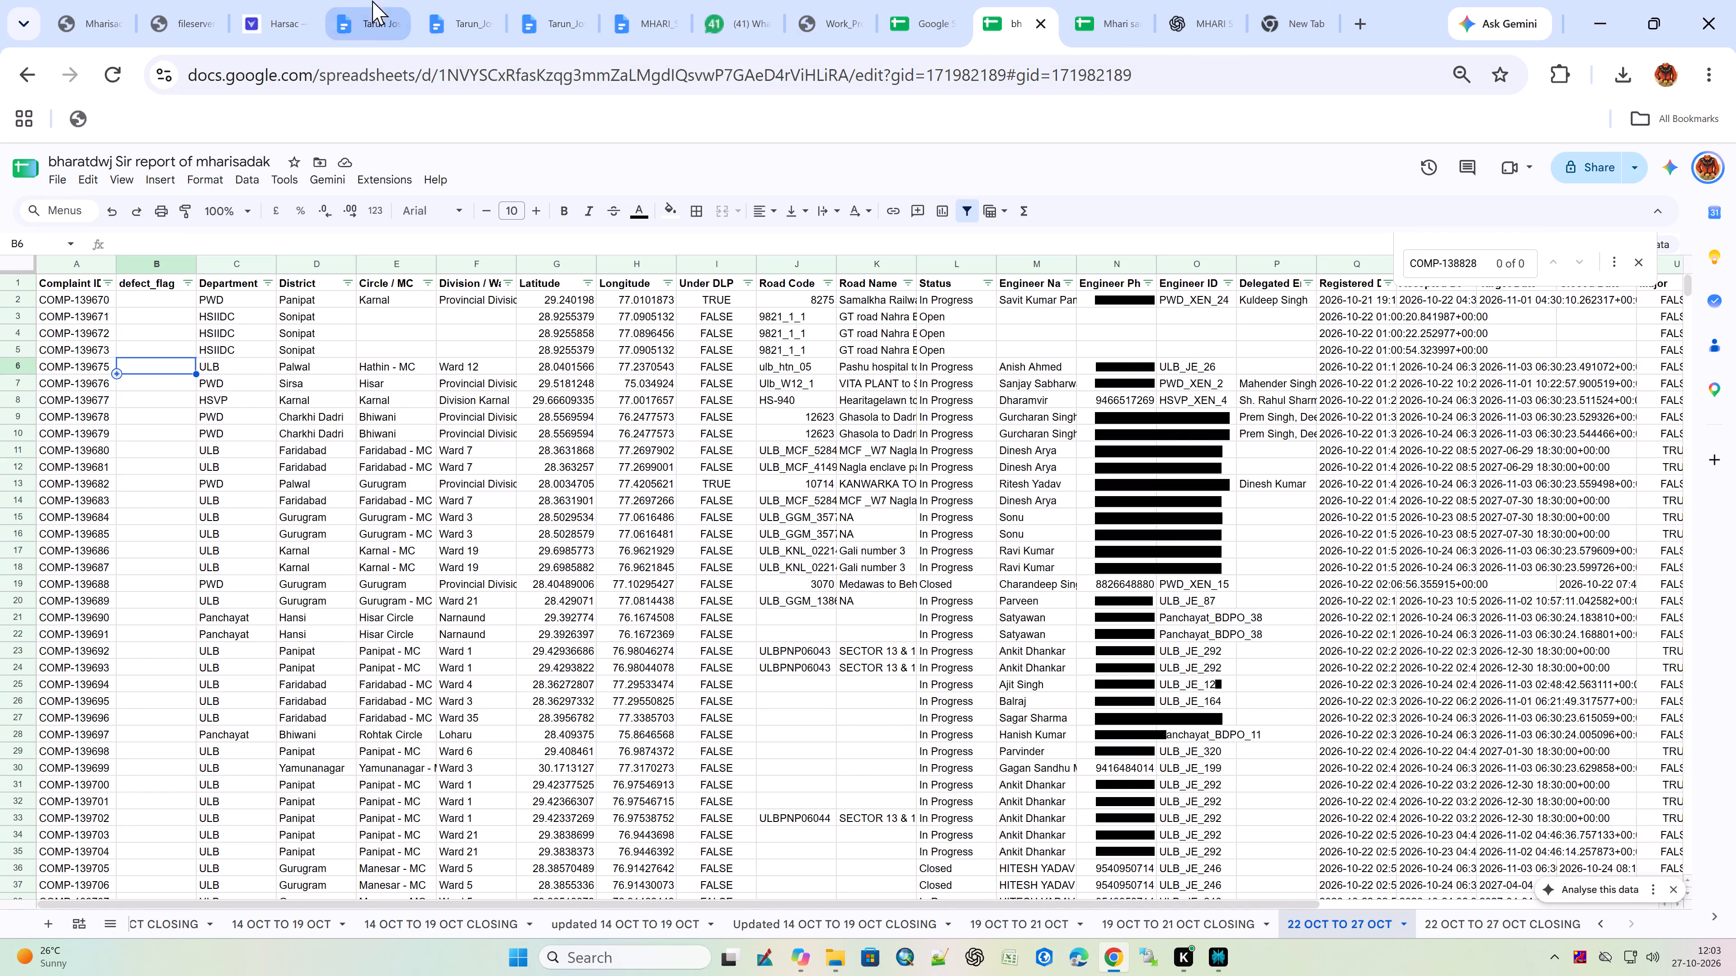
# In the Mhari Sadak portal, set the All Complaints Created On start date to 21-10-2026, apply the filter and request an Excel export.
pyautogui.click(108, 0)
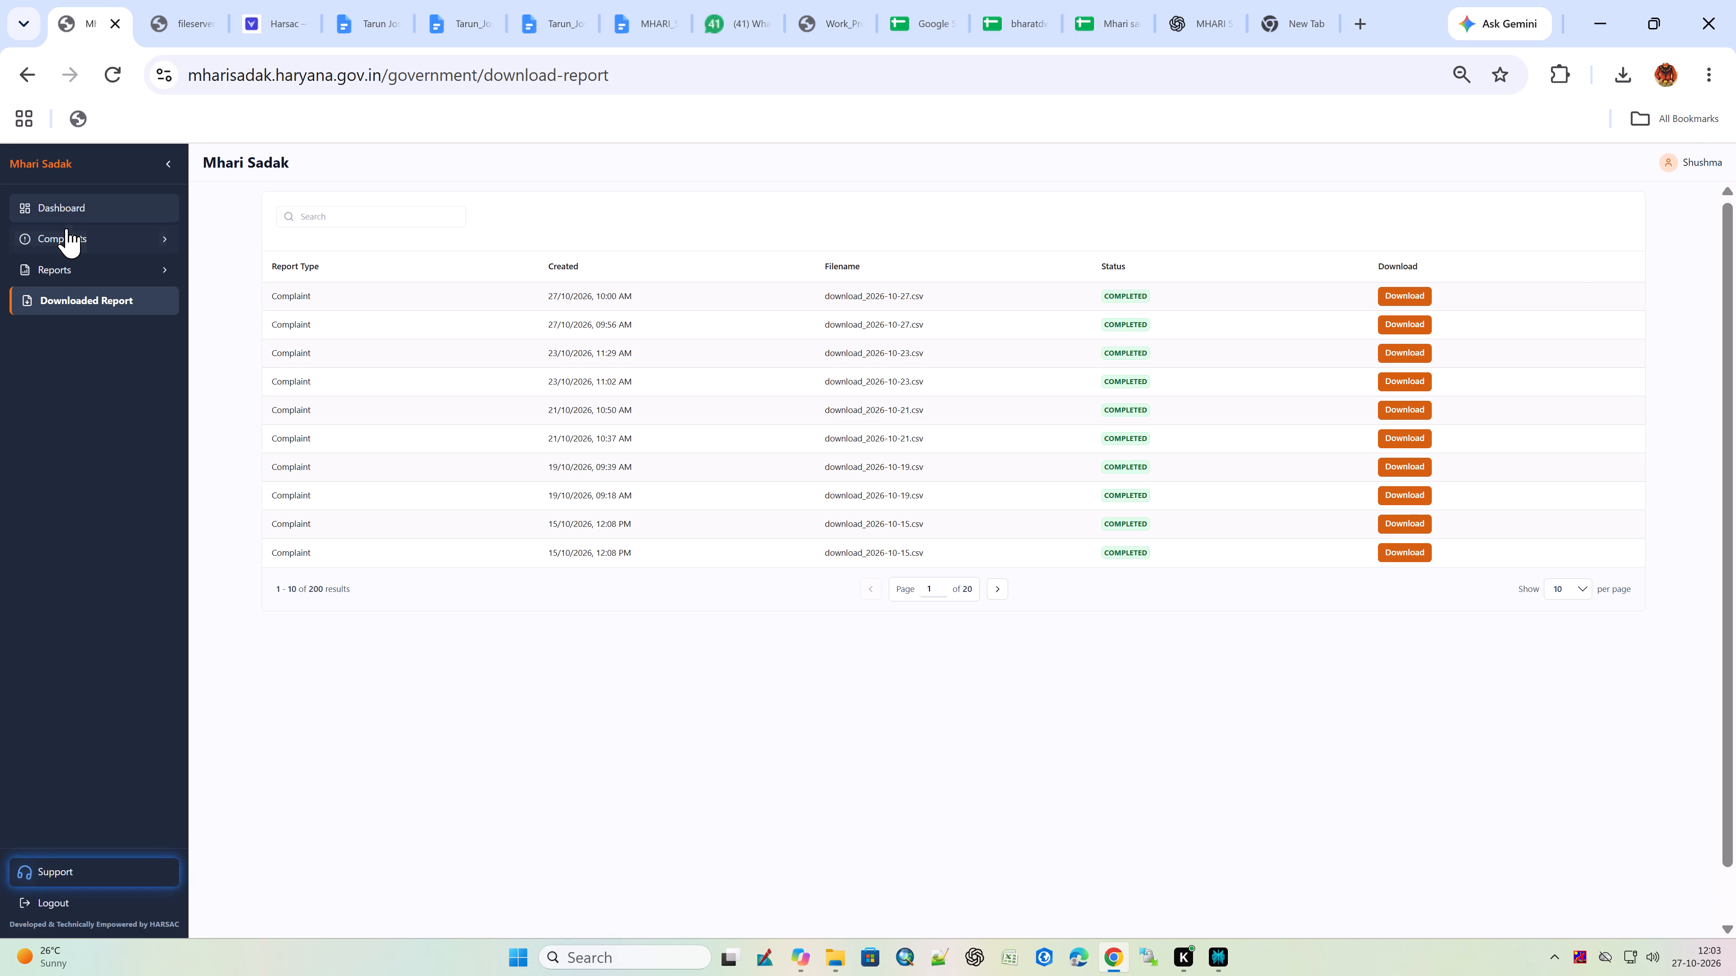
pyautogui.click(66, 228)
pyautogui.click(70, 277)
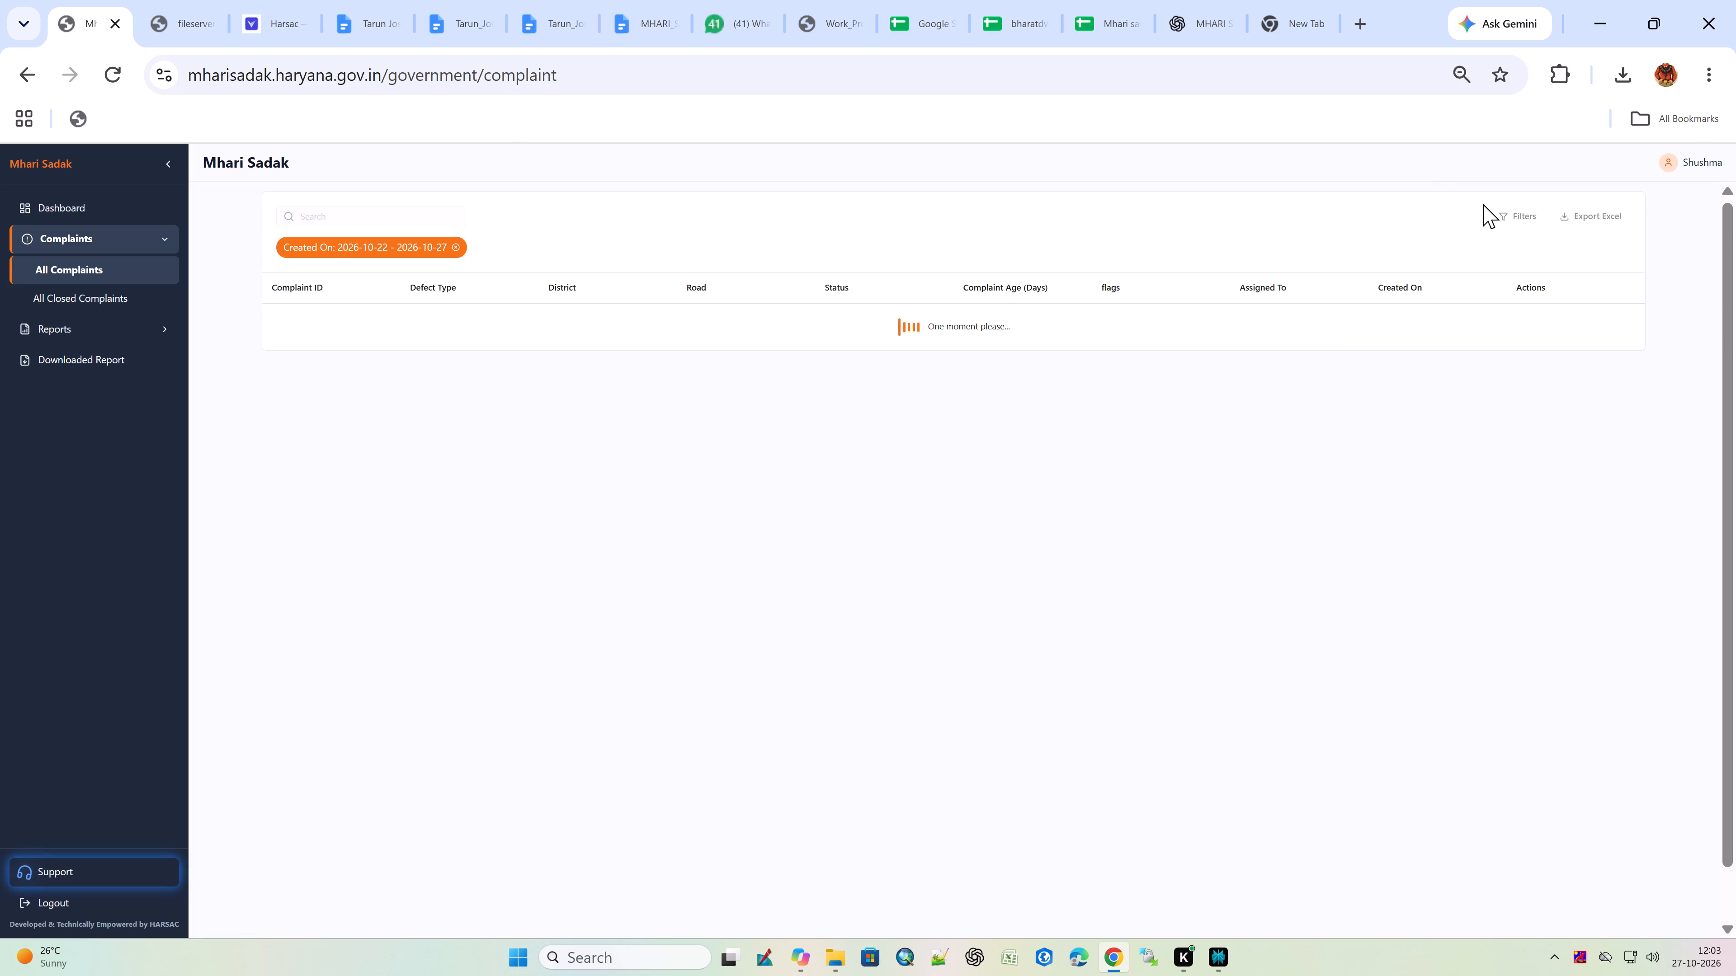
pyautogui.click(1509, 215)
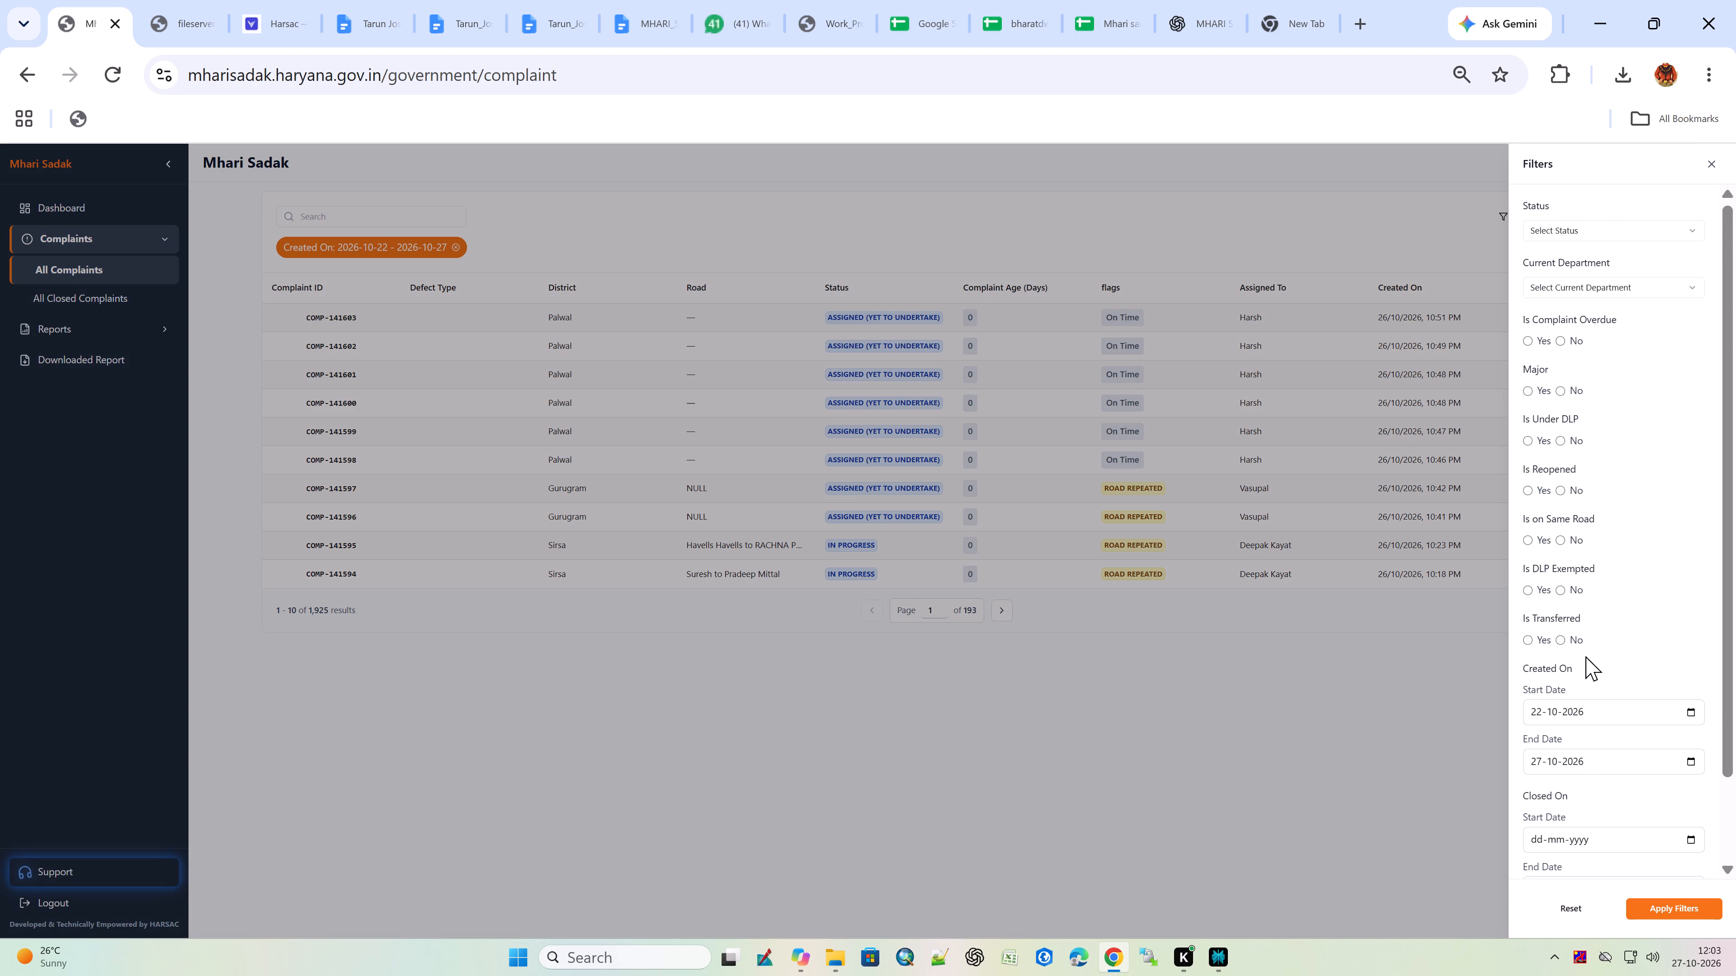
pyautogui.click(1692, 719)
pyautogui.click(1689, 714)
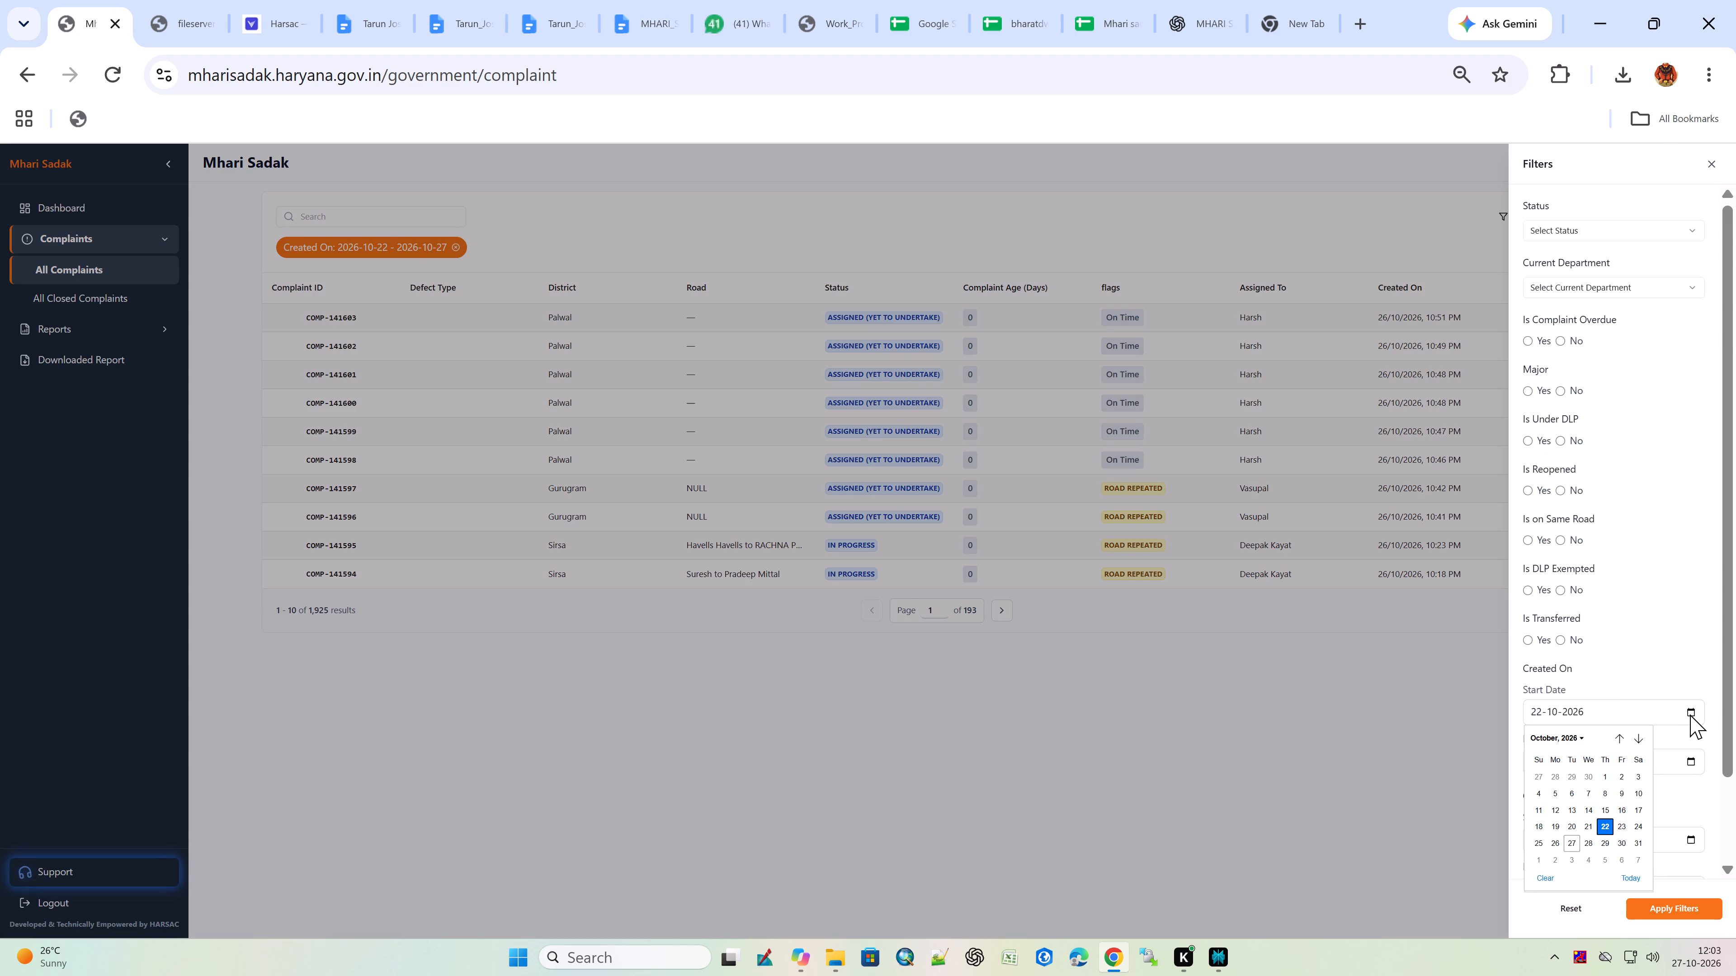
pyautogui.click(1585, 830)
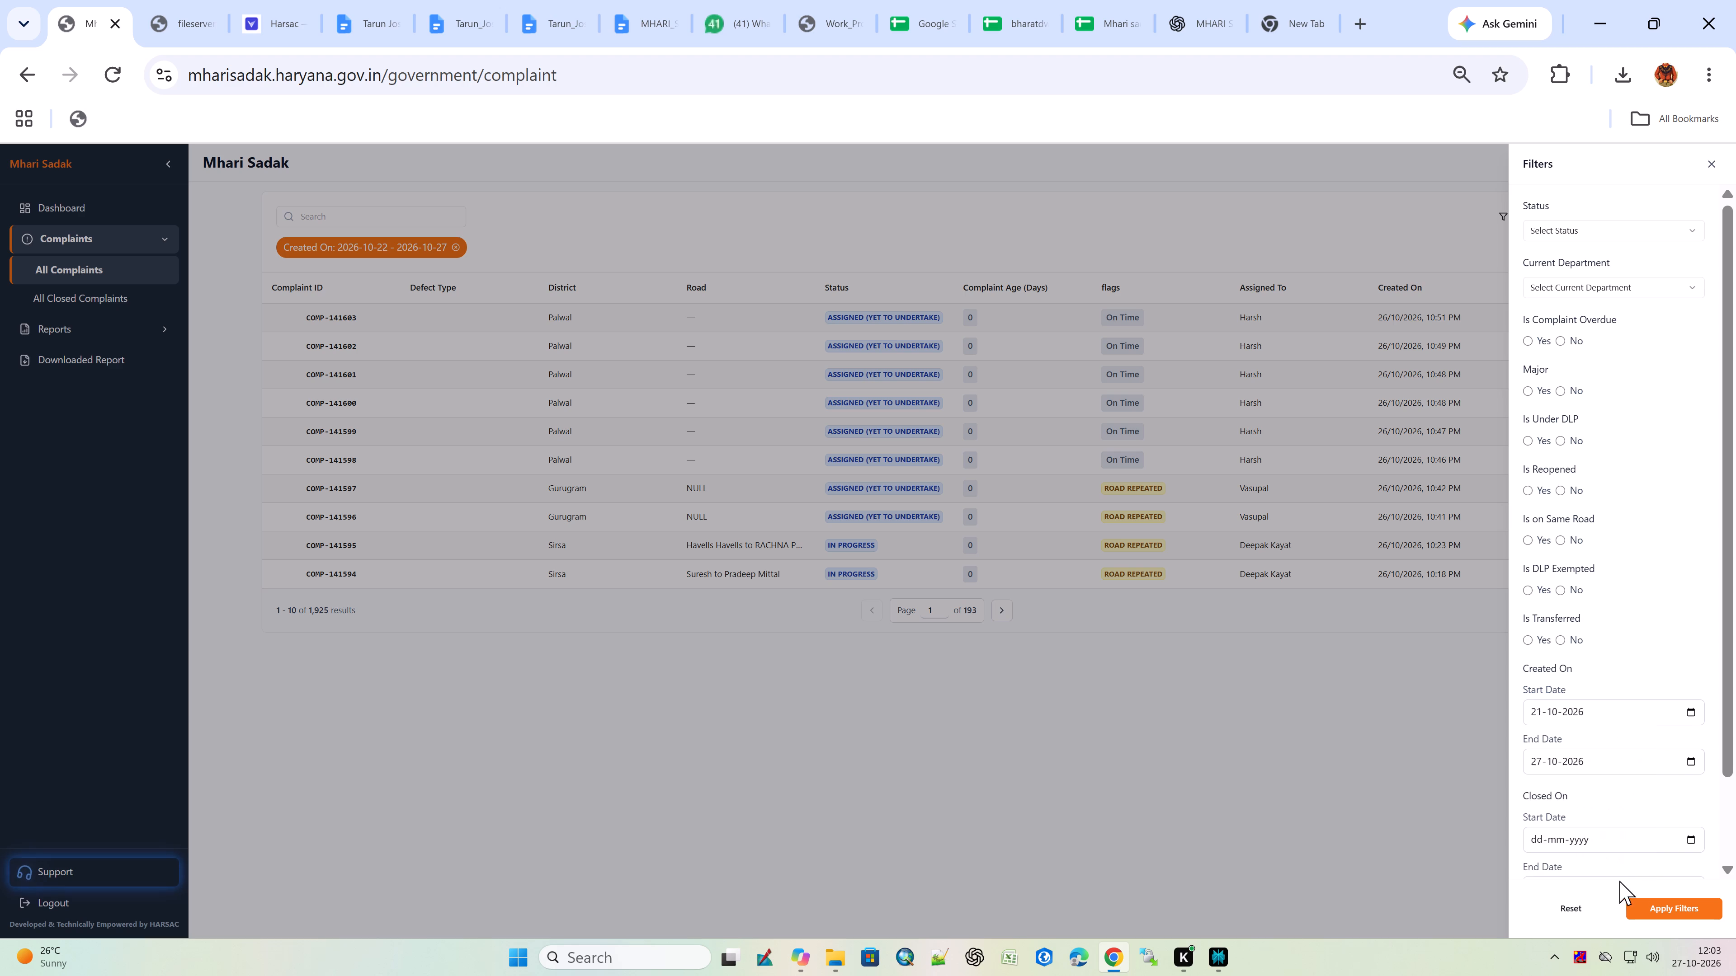
pyautogui.click(1663, 907)
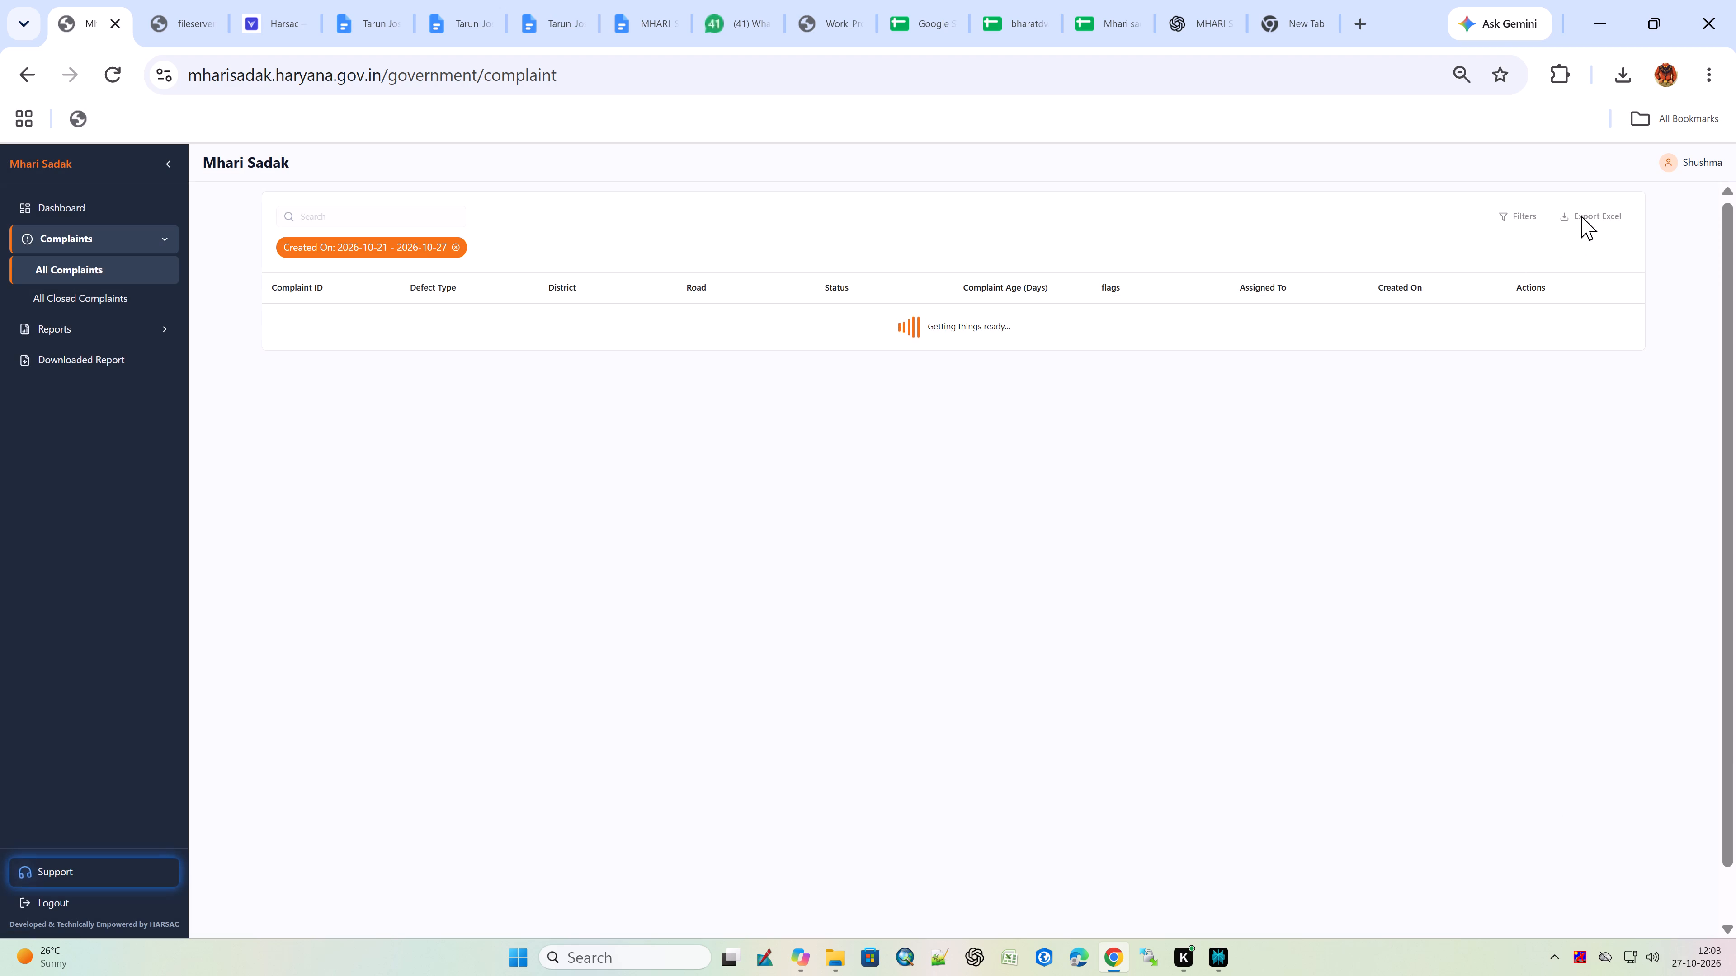
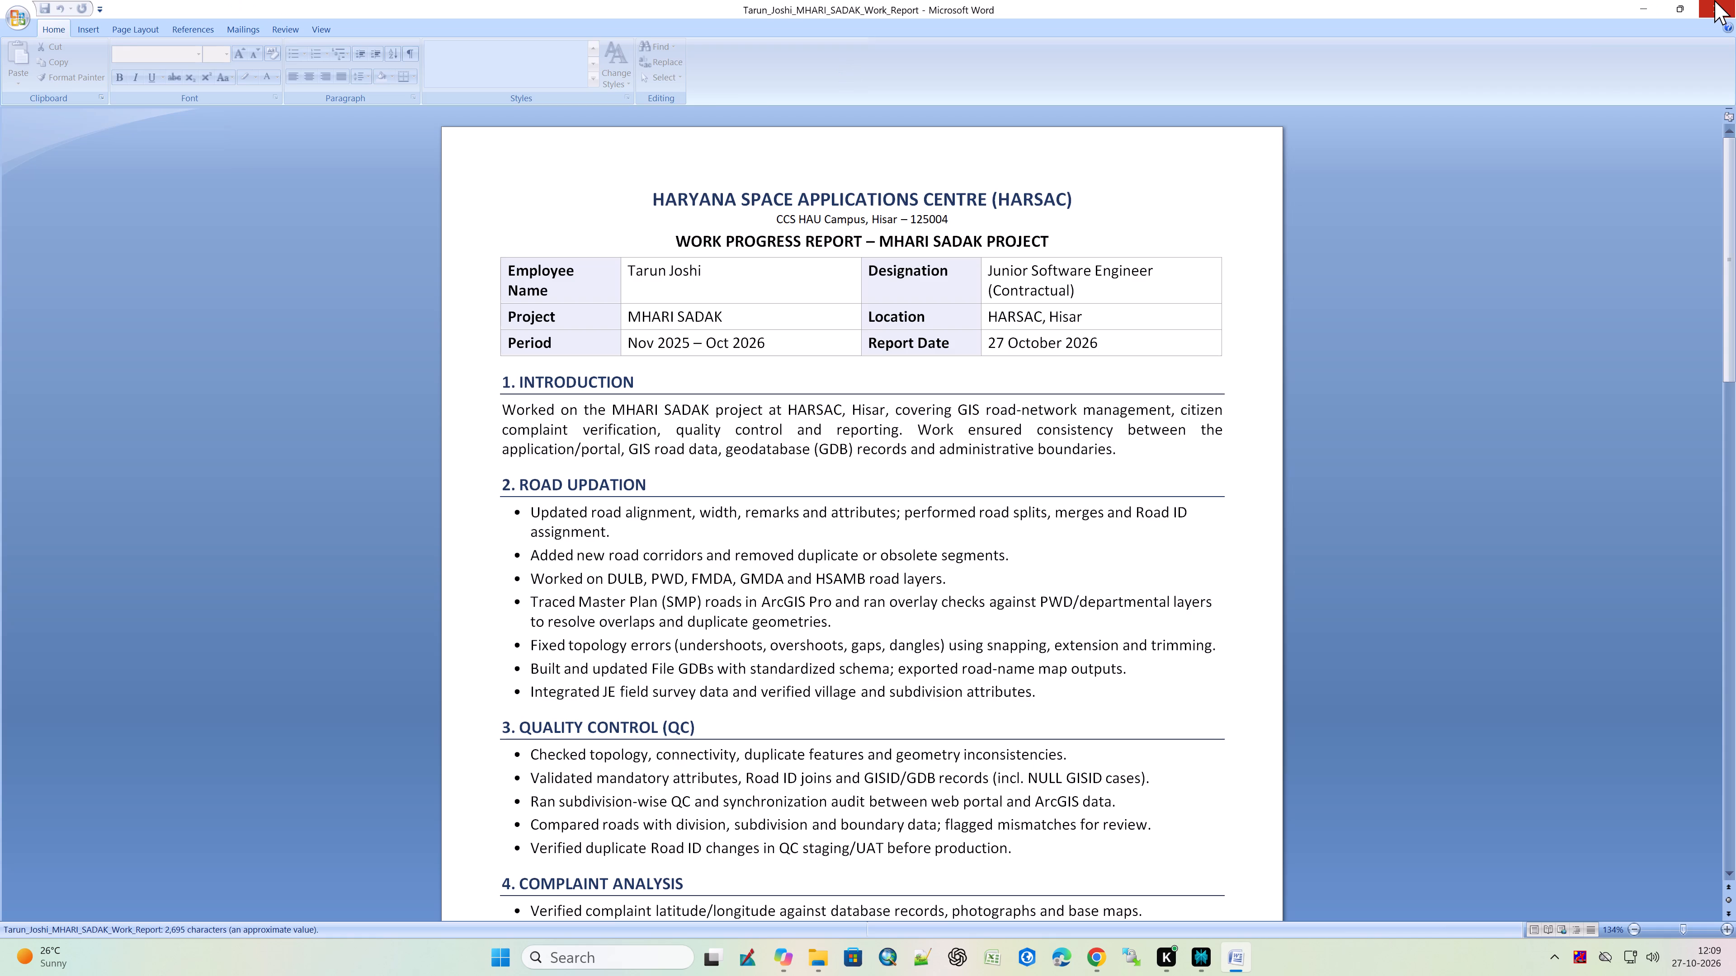
pyautogui.click(1714, 0)
# Upload the newly downloaded MHARI SADAK work report Word file from Downloads to Google Docs and close the older complete report.
pyautogui.click(359, 15)
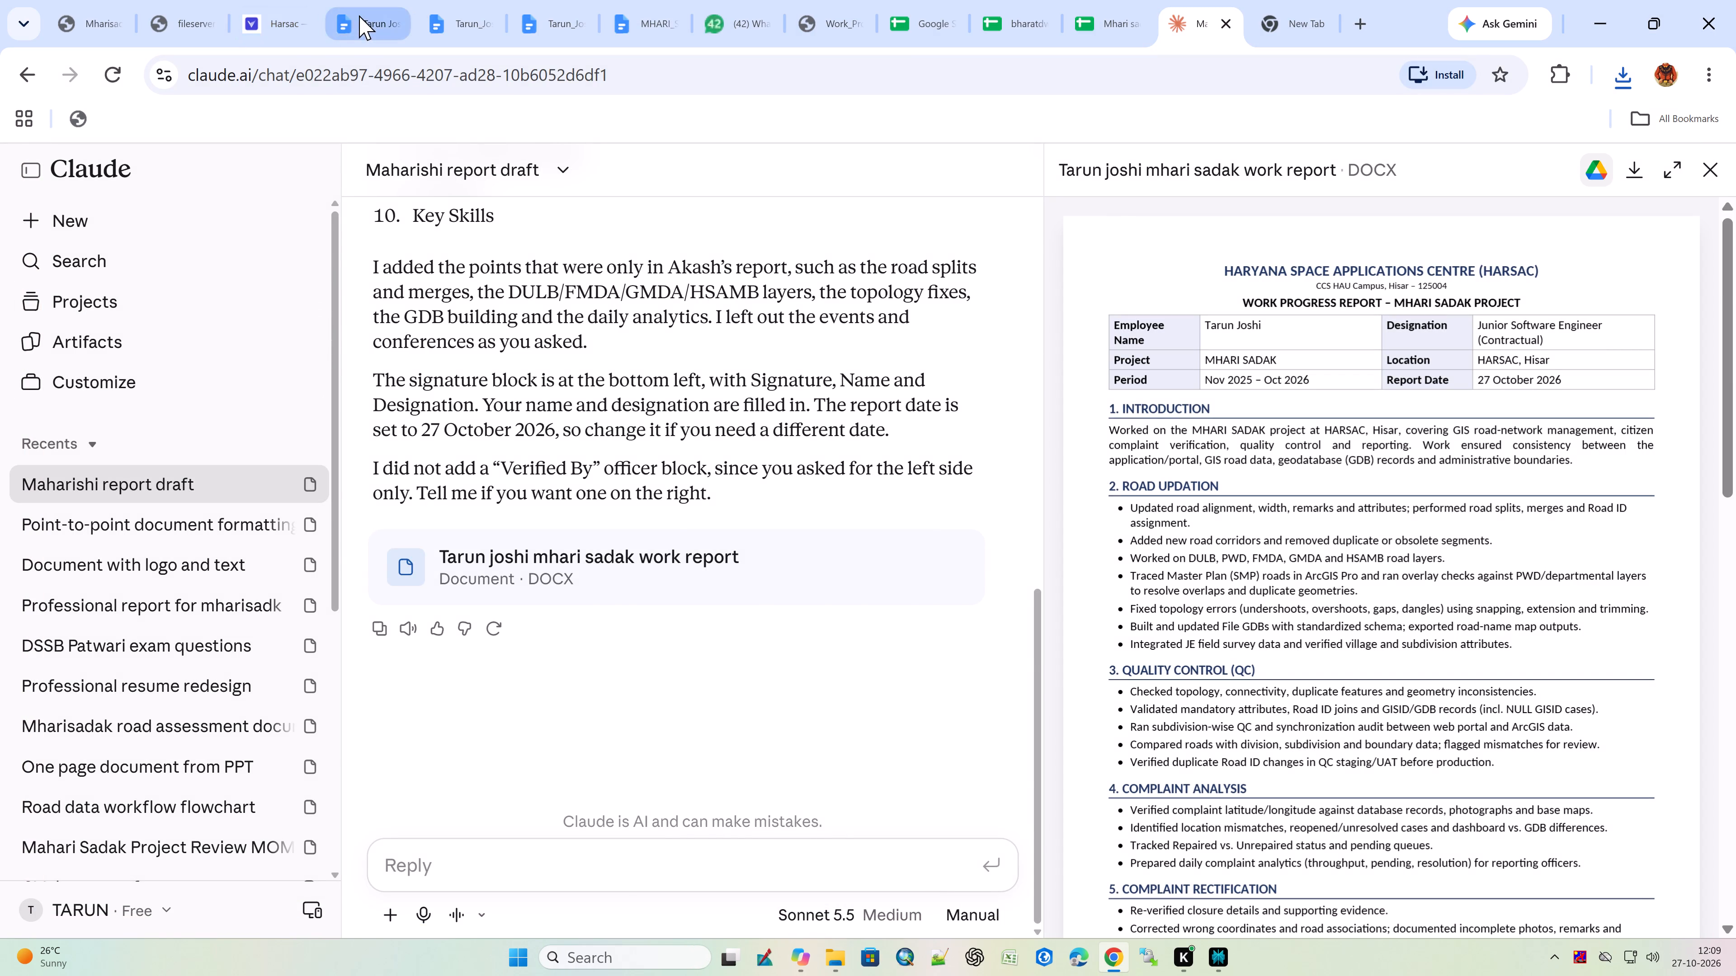
pyautogui.click(440, 15)
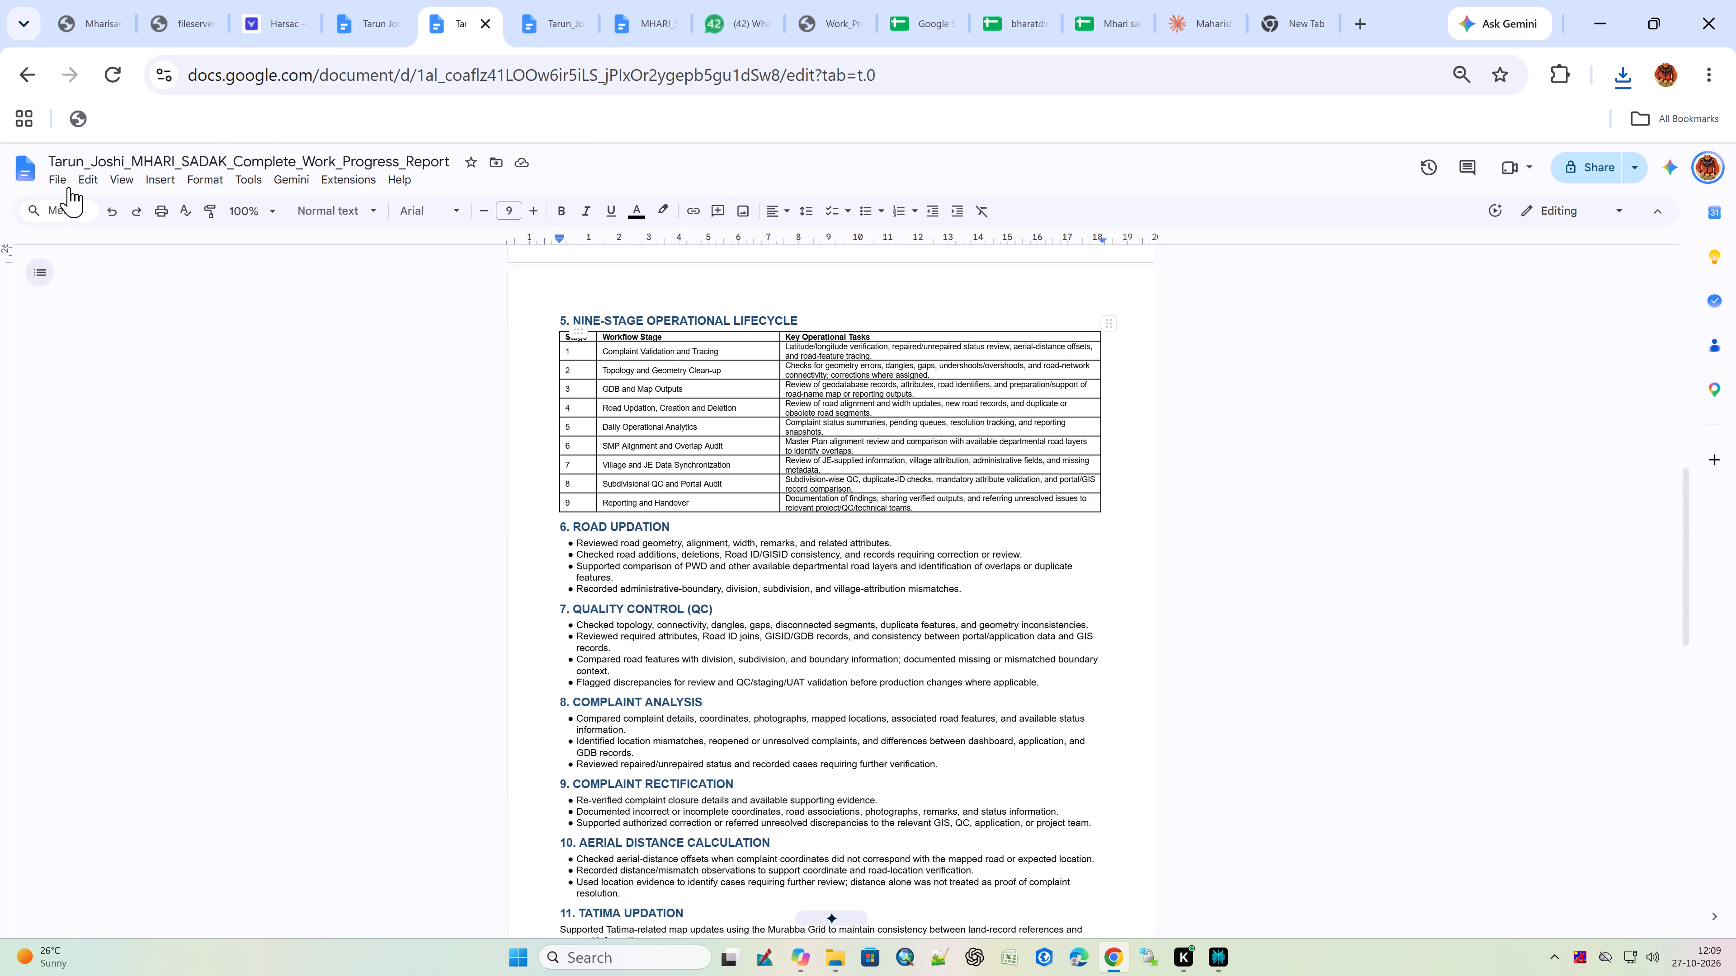
pyautogui.click(69, 187)
pyautogui.click(101, 231)
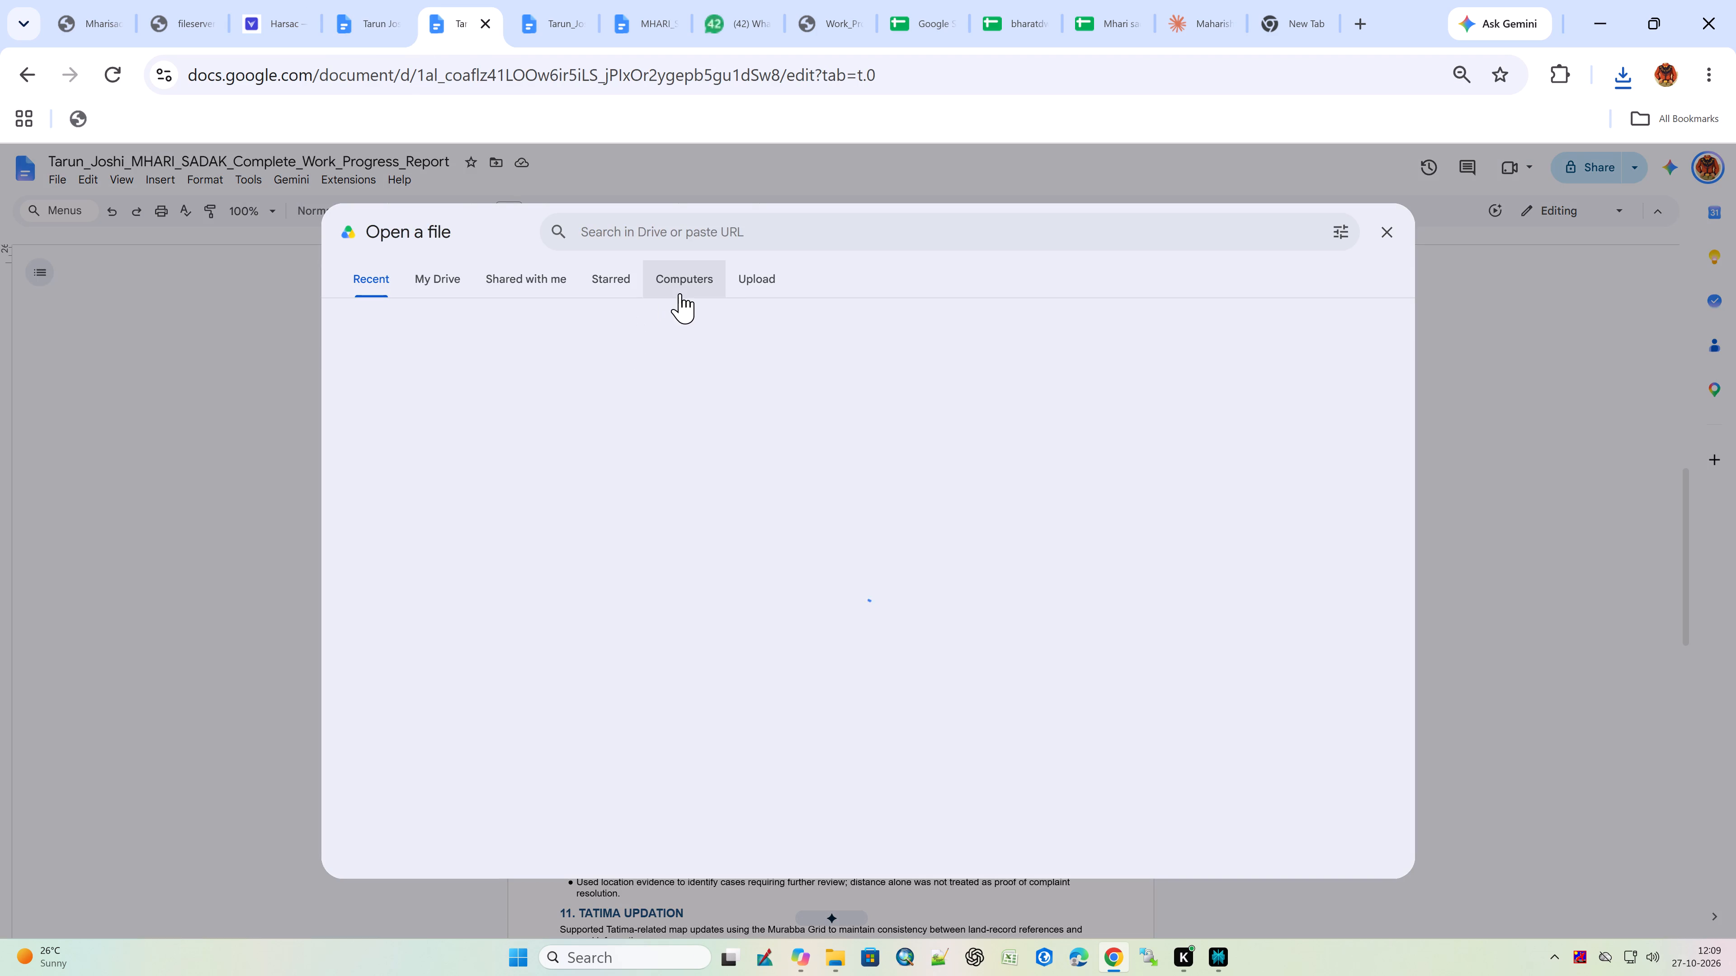
pyautogui.click(786, 292)
pyautogui.click(877, 639)
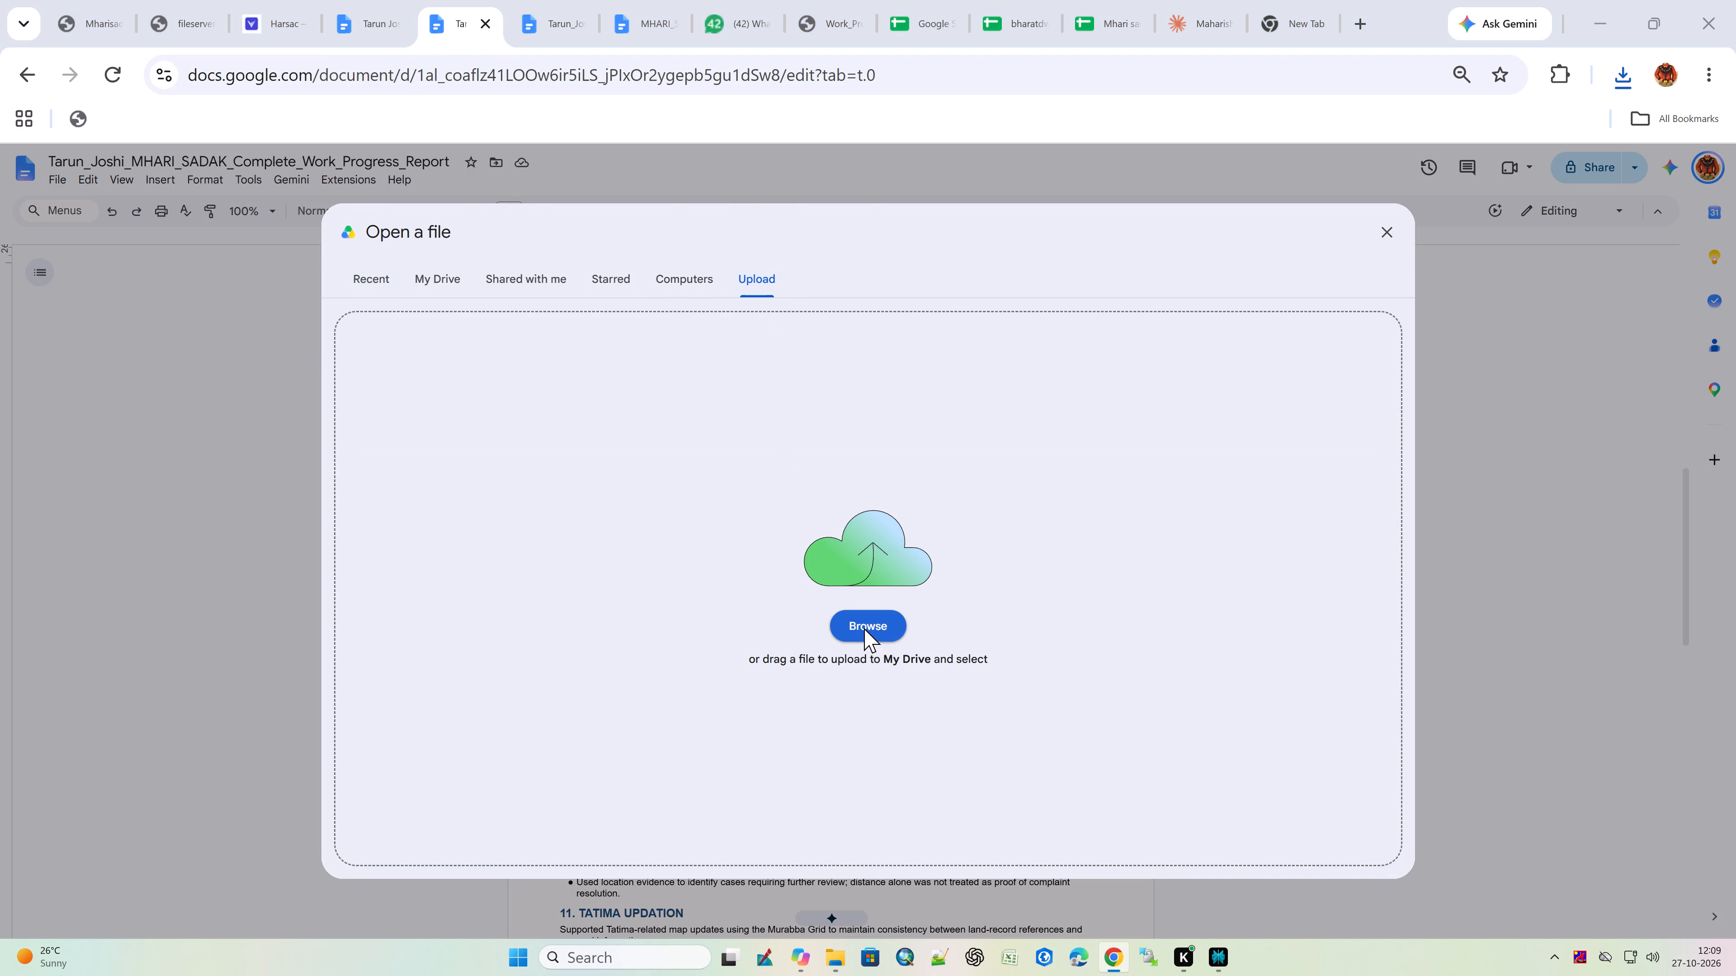
pyautogui.click(860, 628)
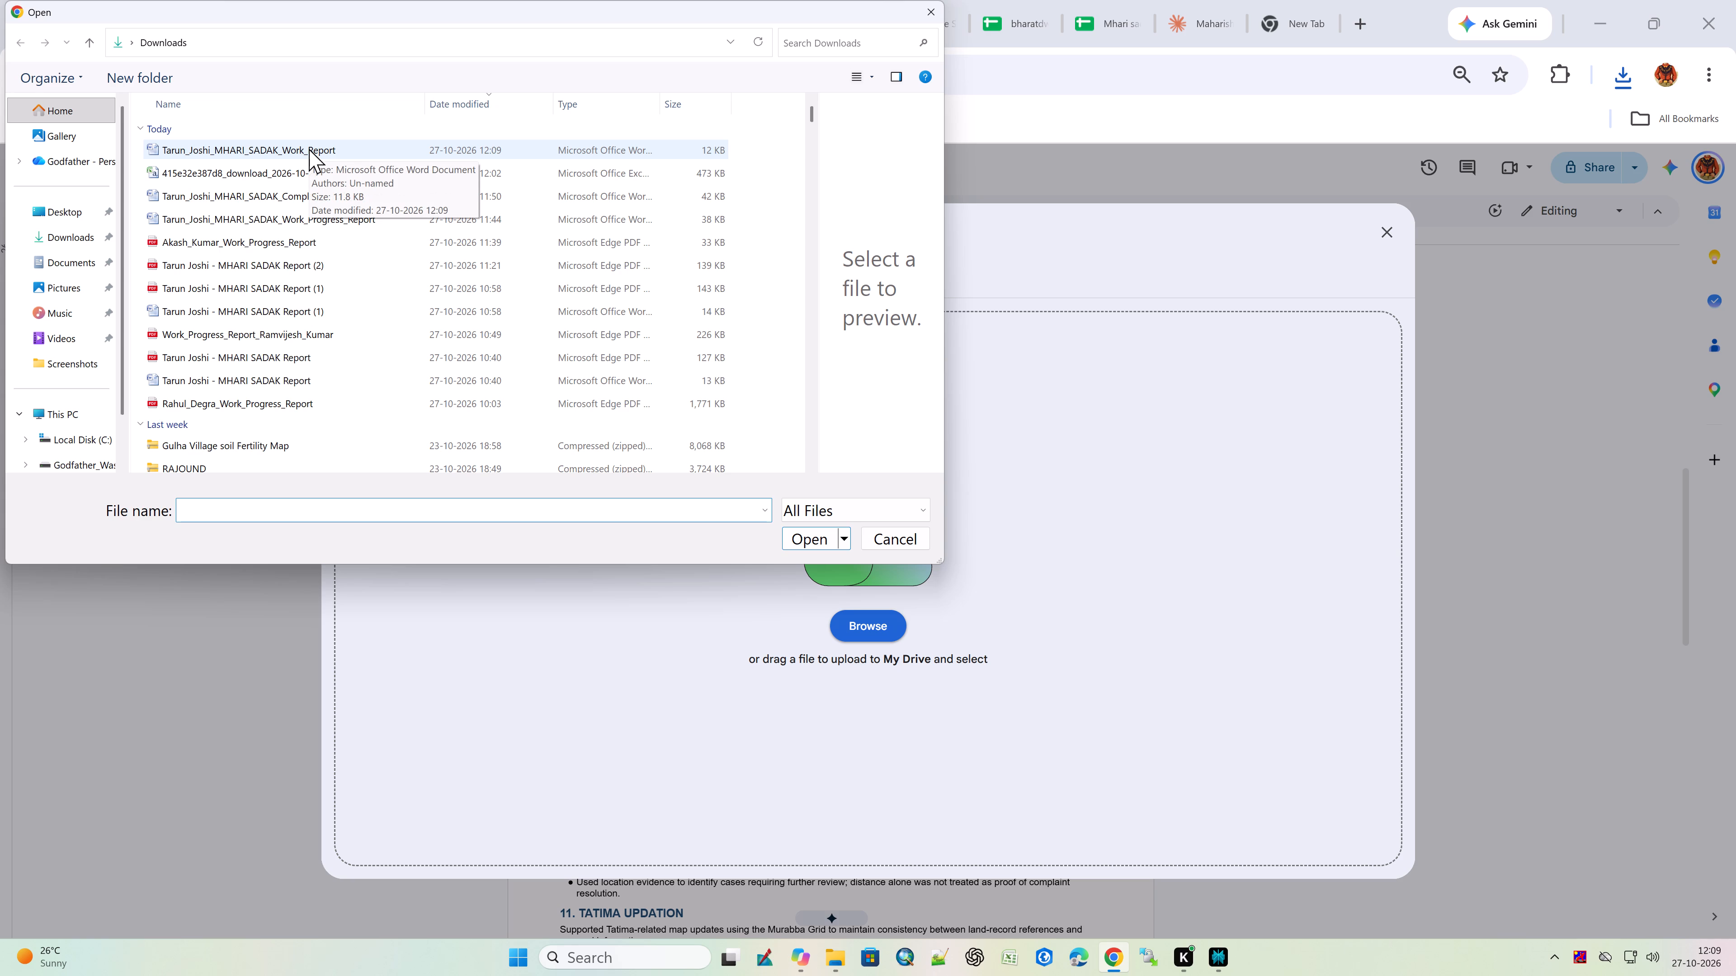
pyautogui.doubleClick(309, 149)
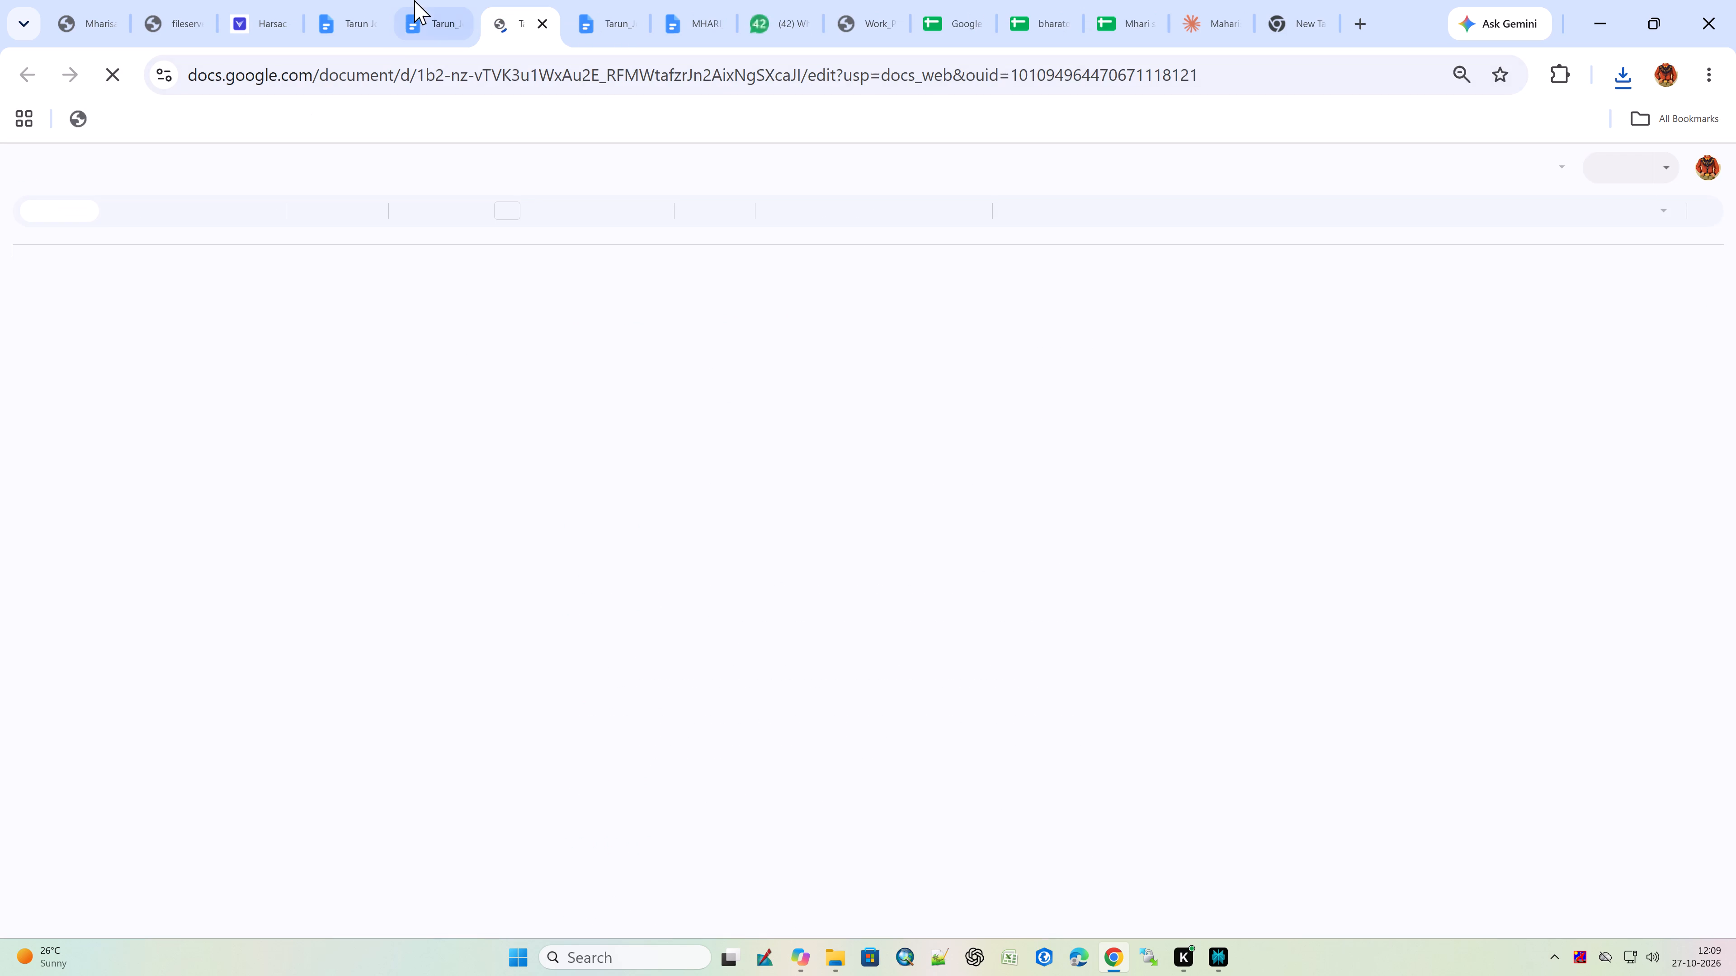
pyautogui.click(429, 13)
pyautogui.click(455, 20)
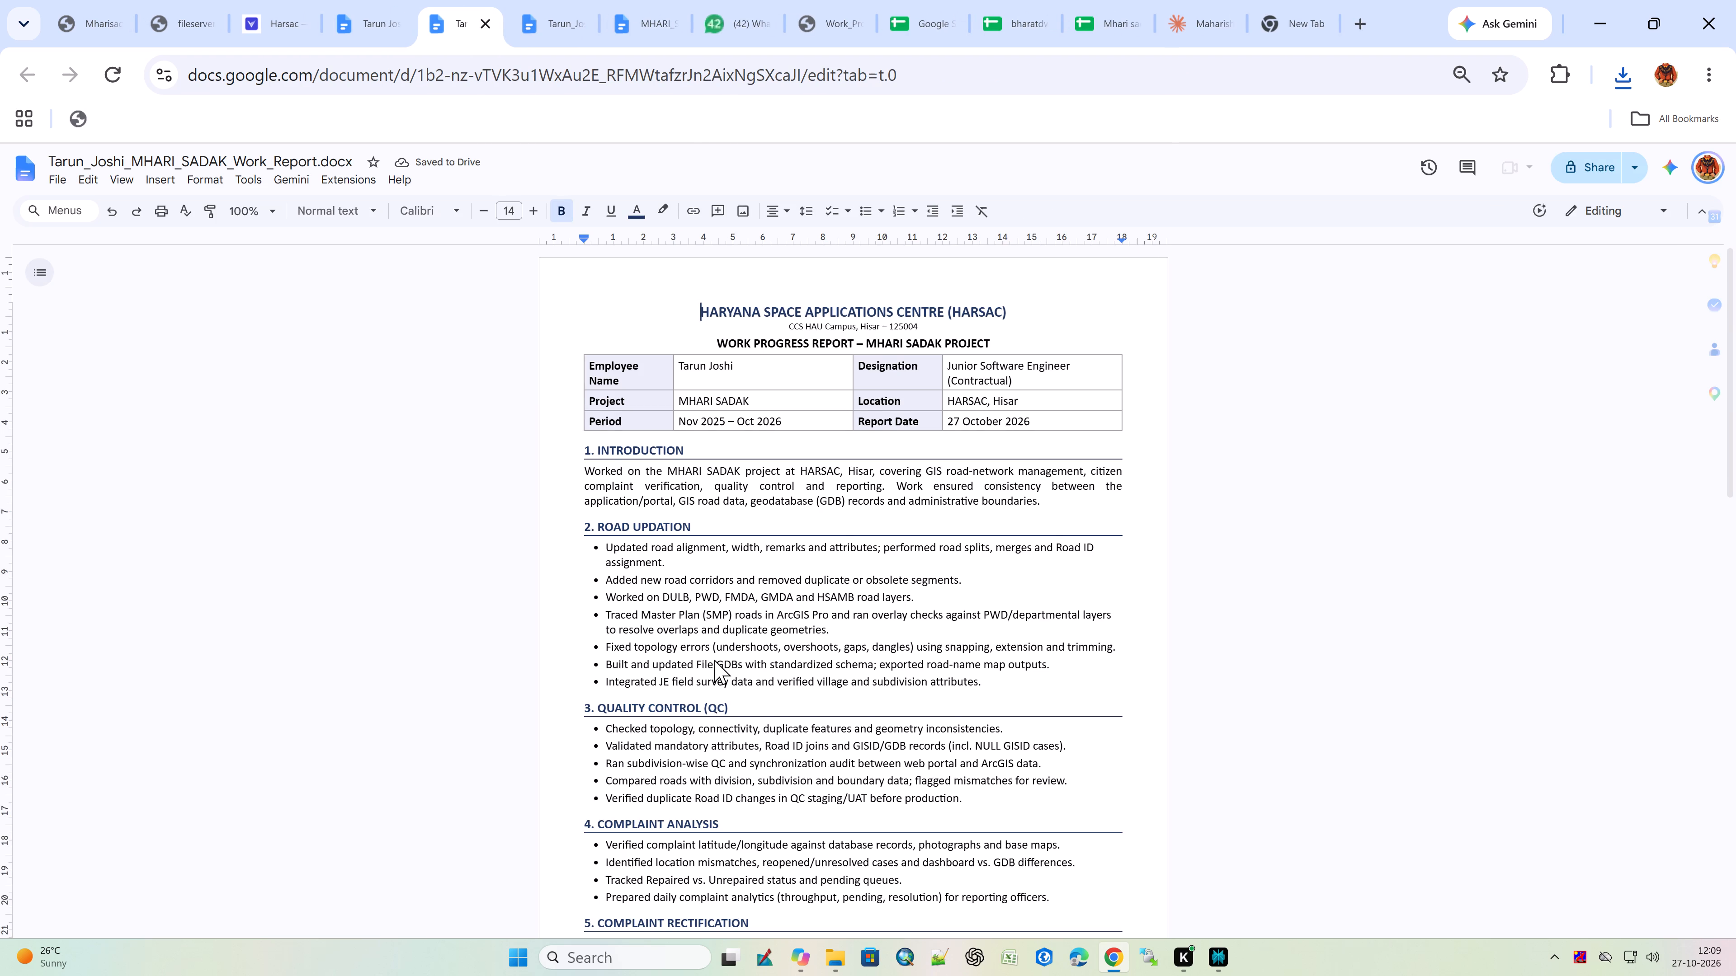
# Examine the uploaded report through its second page, including the designation line in the signature block.
pyautogui.scroll(-5, 773, 711)
pyautogui.scroll(-1, 740, 688)
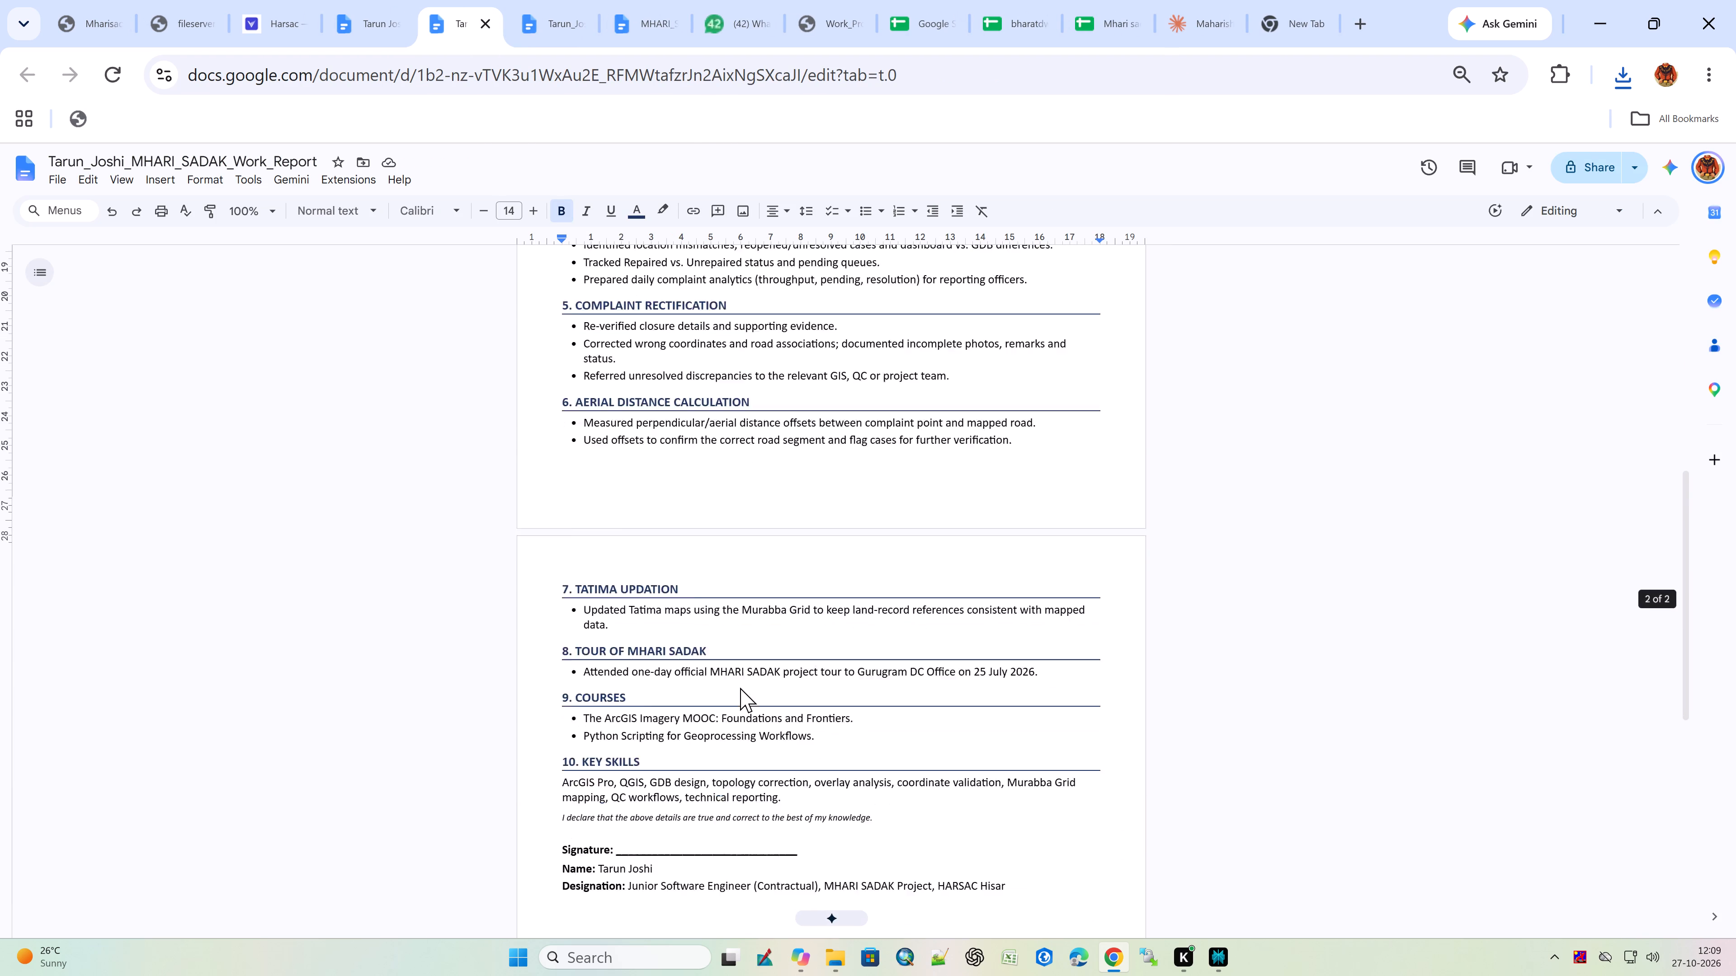
pyautogui.scroll(-1, 740, 688)
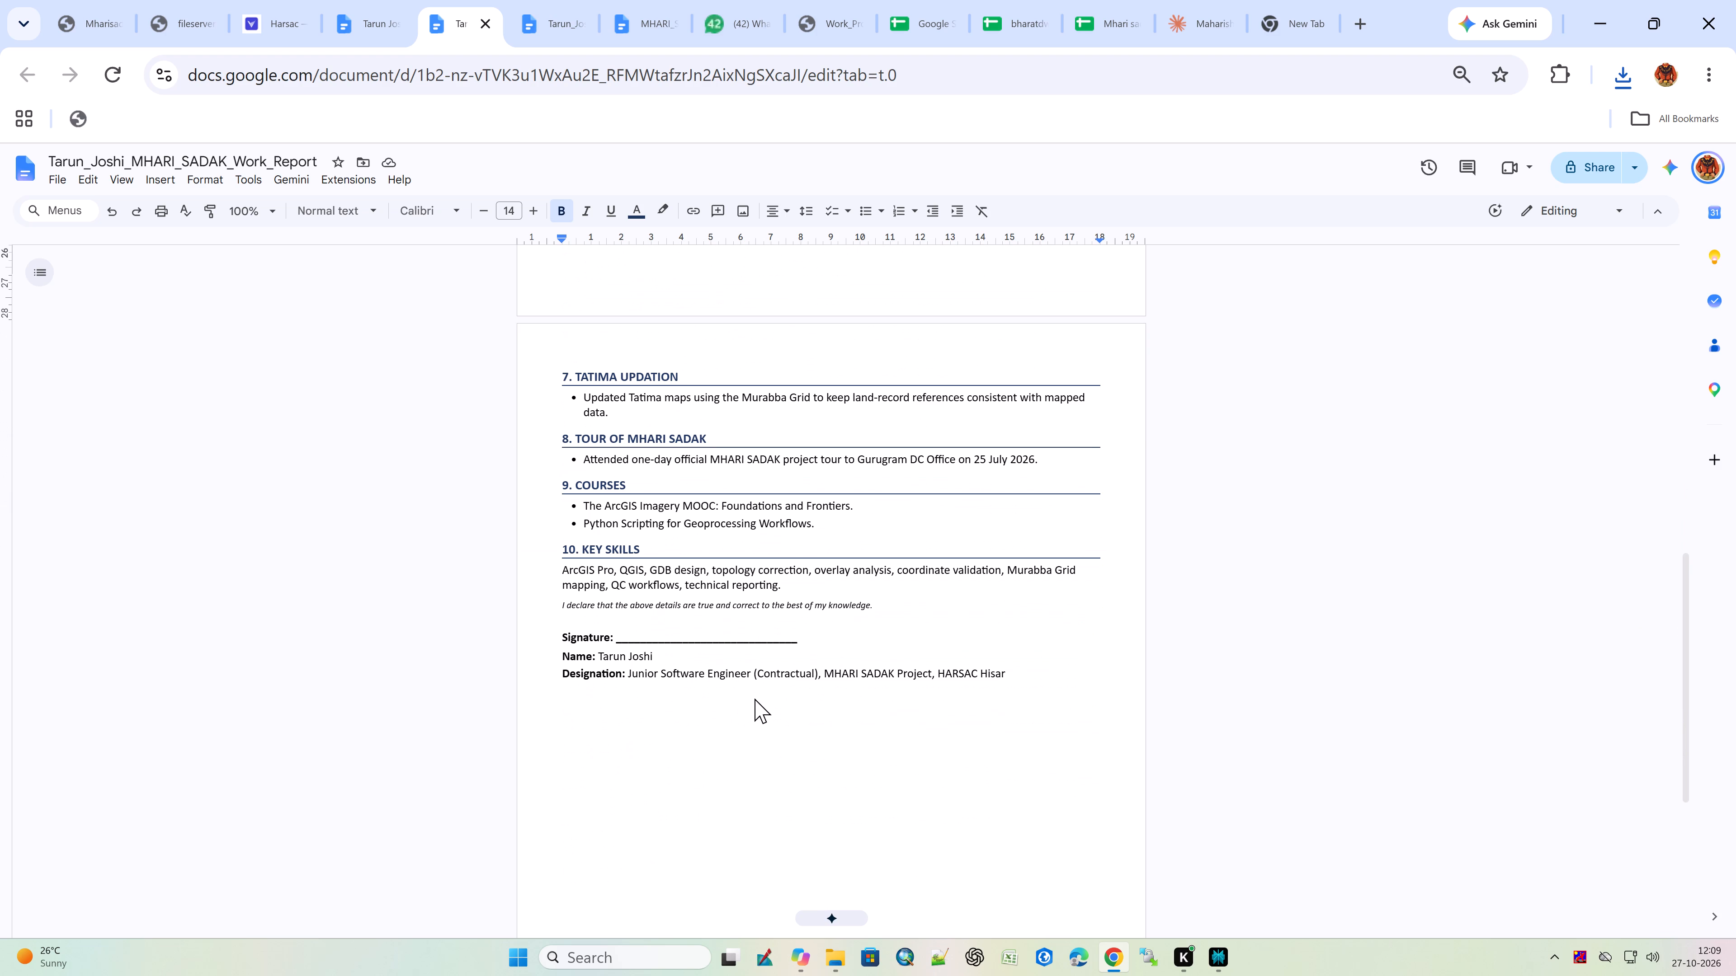
pyautogui.moveTo(753, 678); pyautogui.dragTo(805, 690)
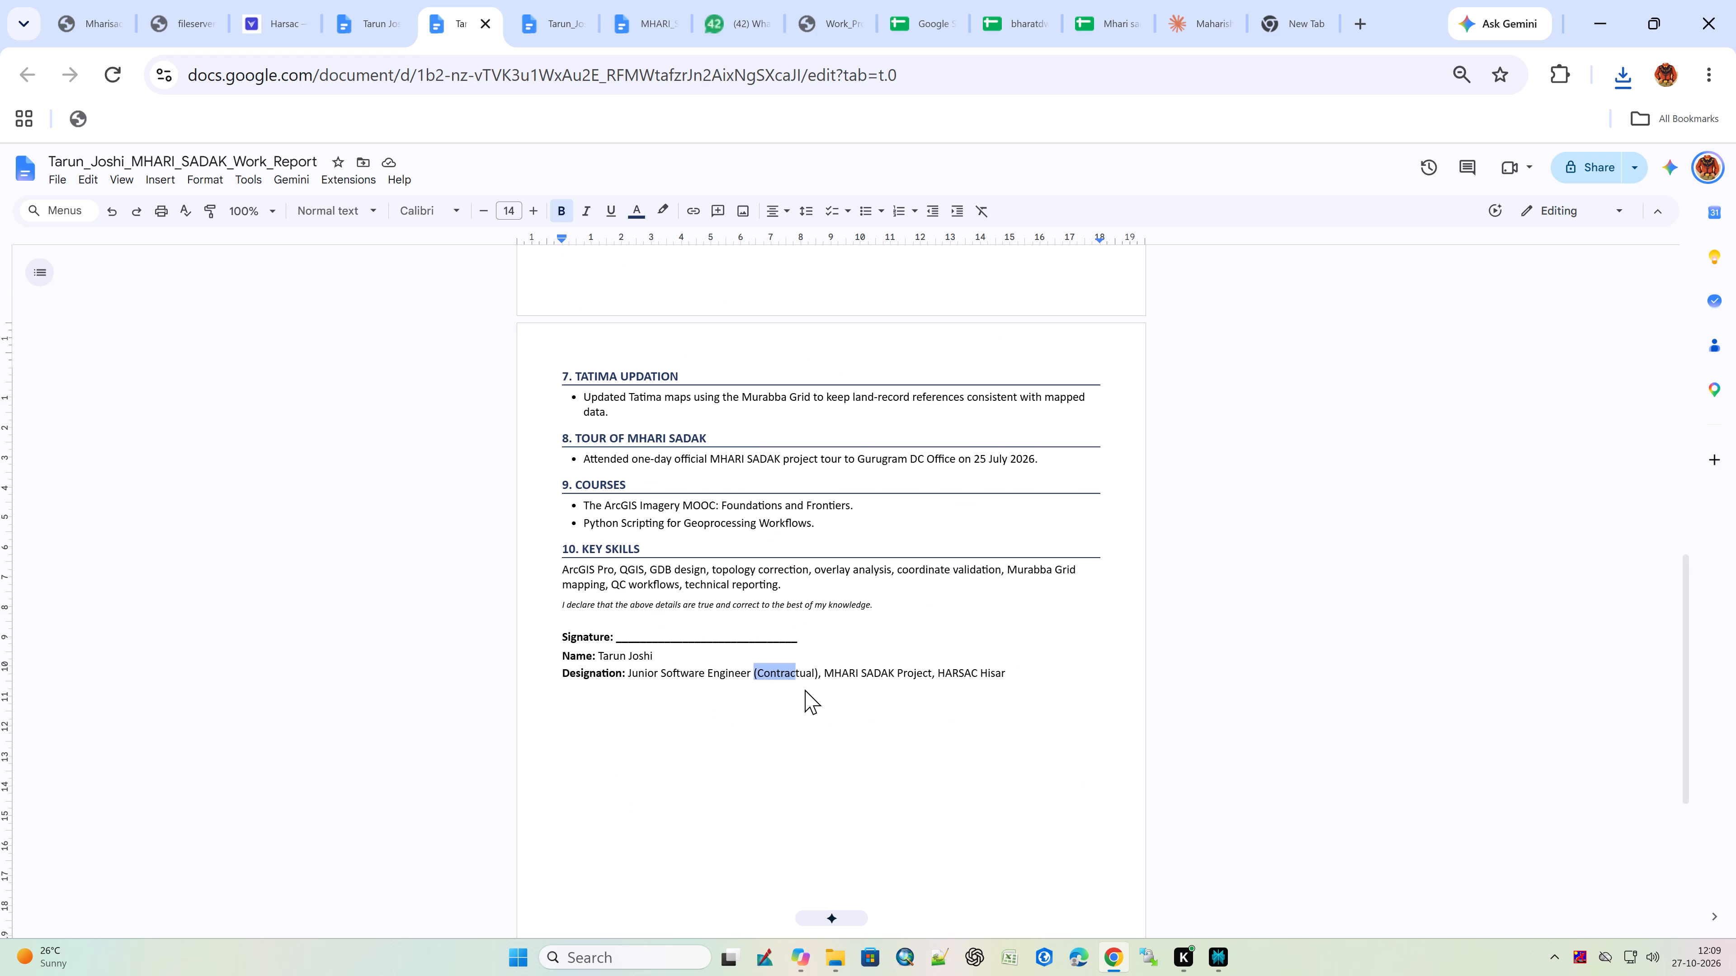
pyautogui.moveTo(805, 690); pyautogui.dragTo(1001, 699)
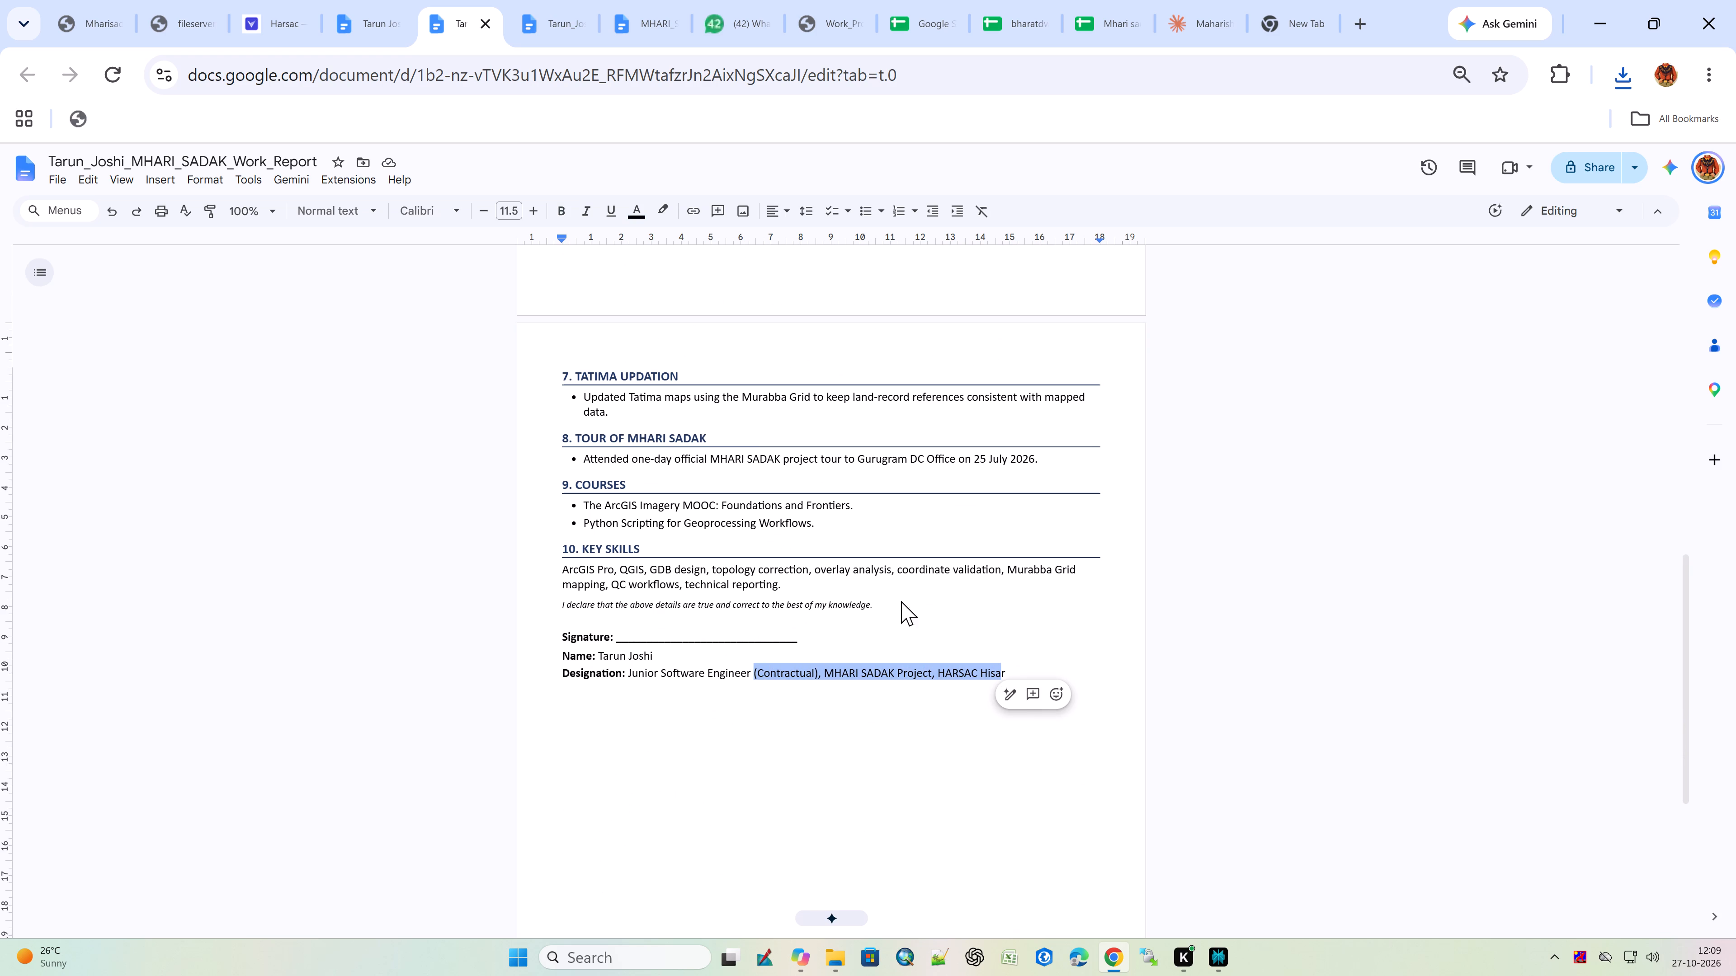
pyautogui.click(1274, 0)
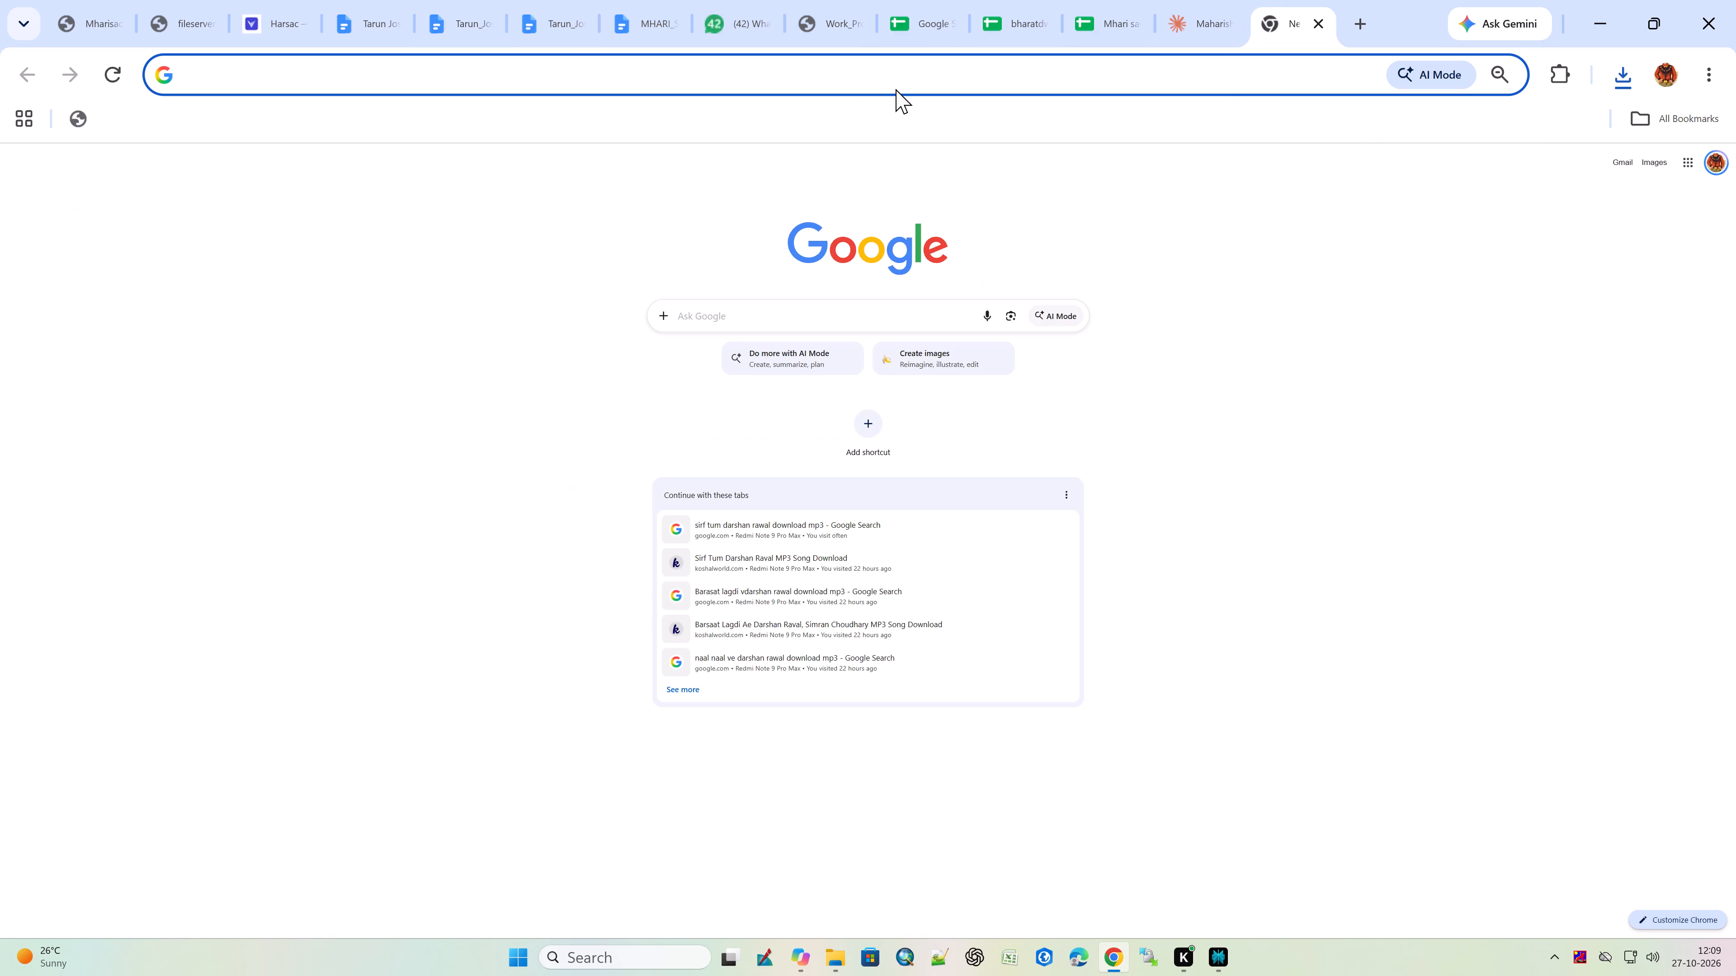
pyautogui.write('pdf to word')
pyautogui.press('Down')
pyautogui.press('Down')
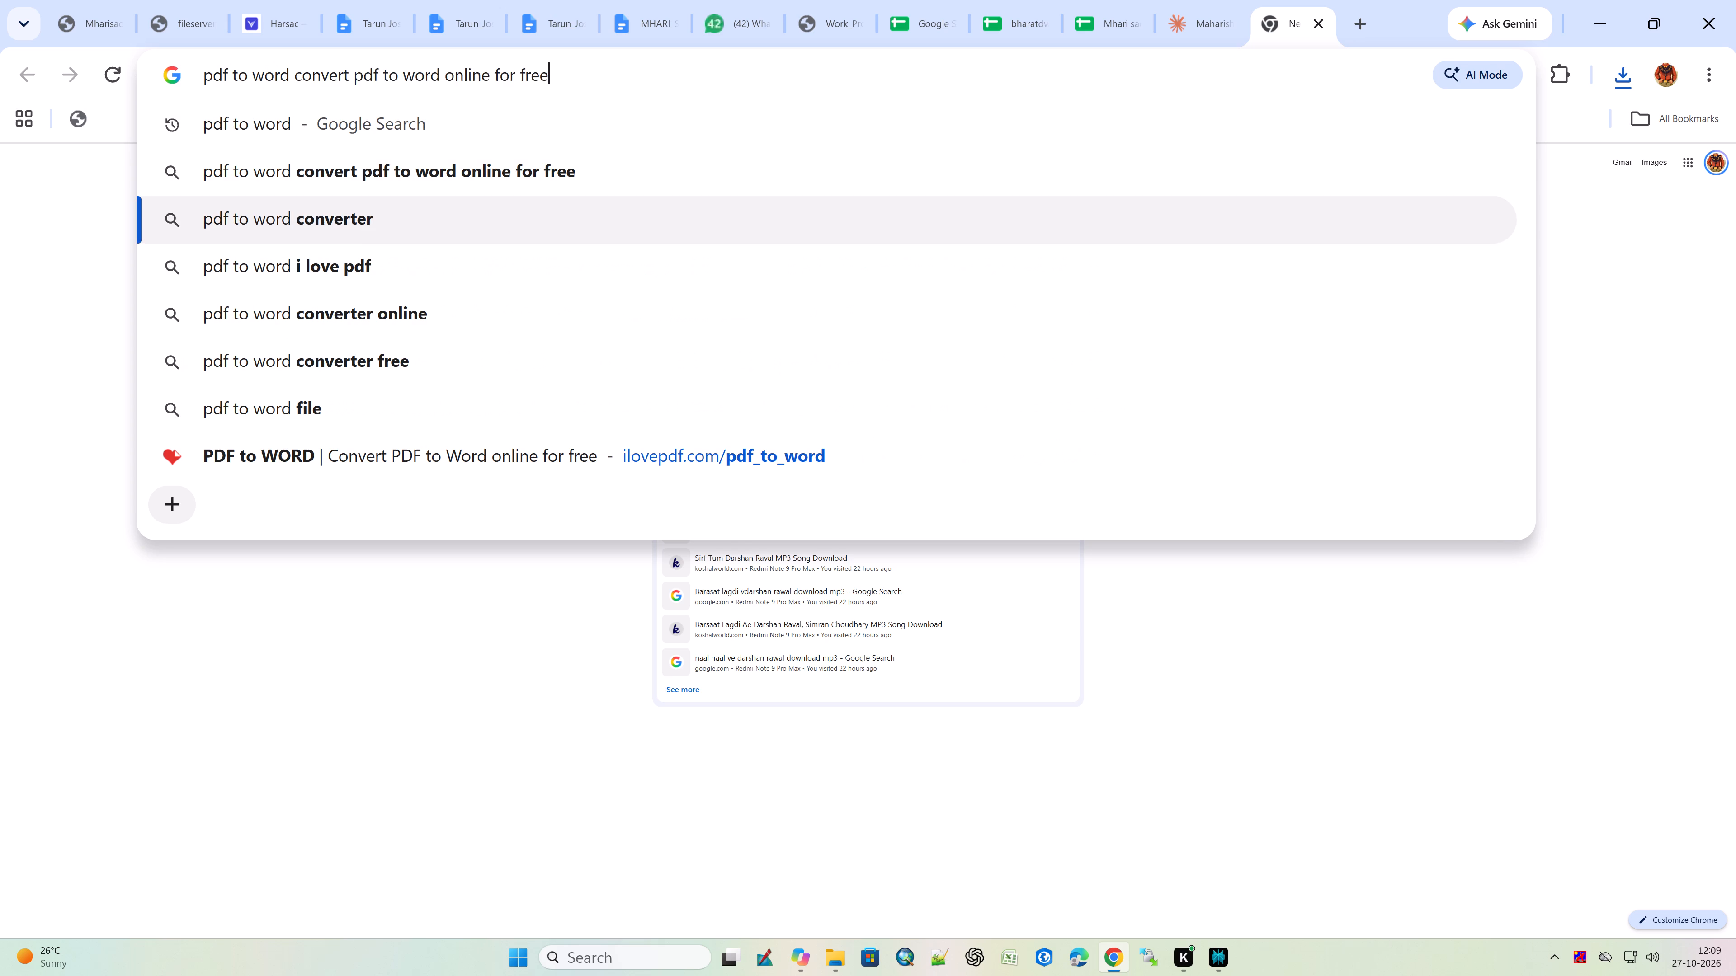
pyautogui.press('Return')
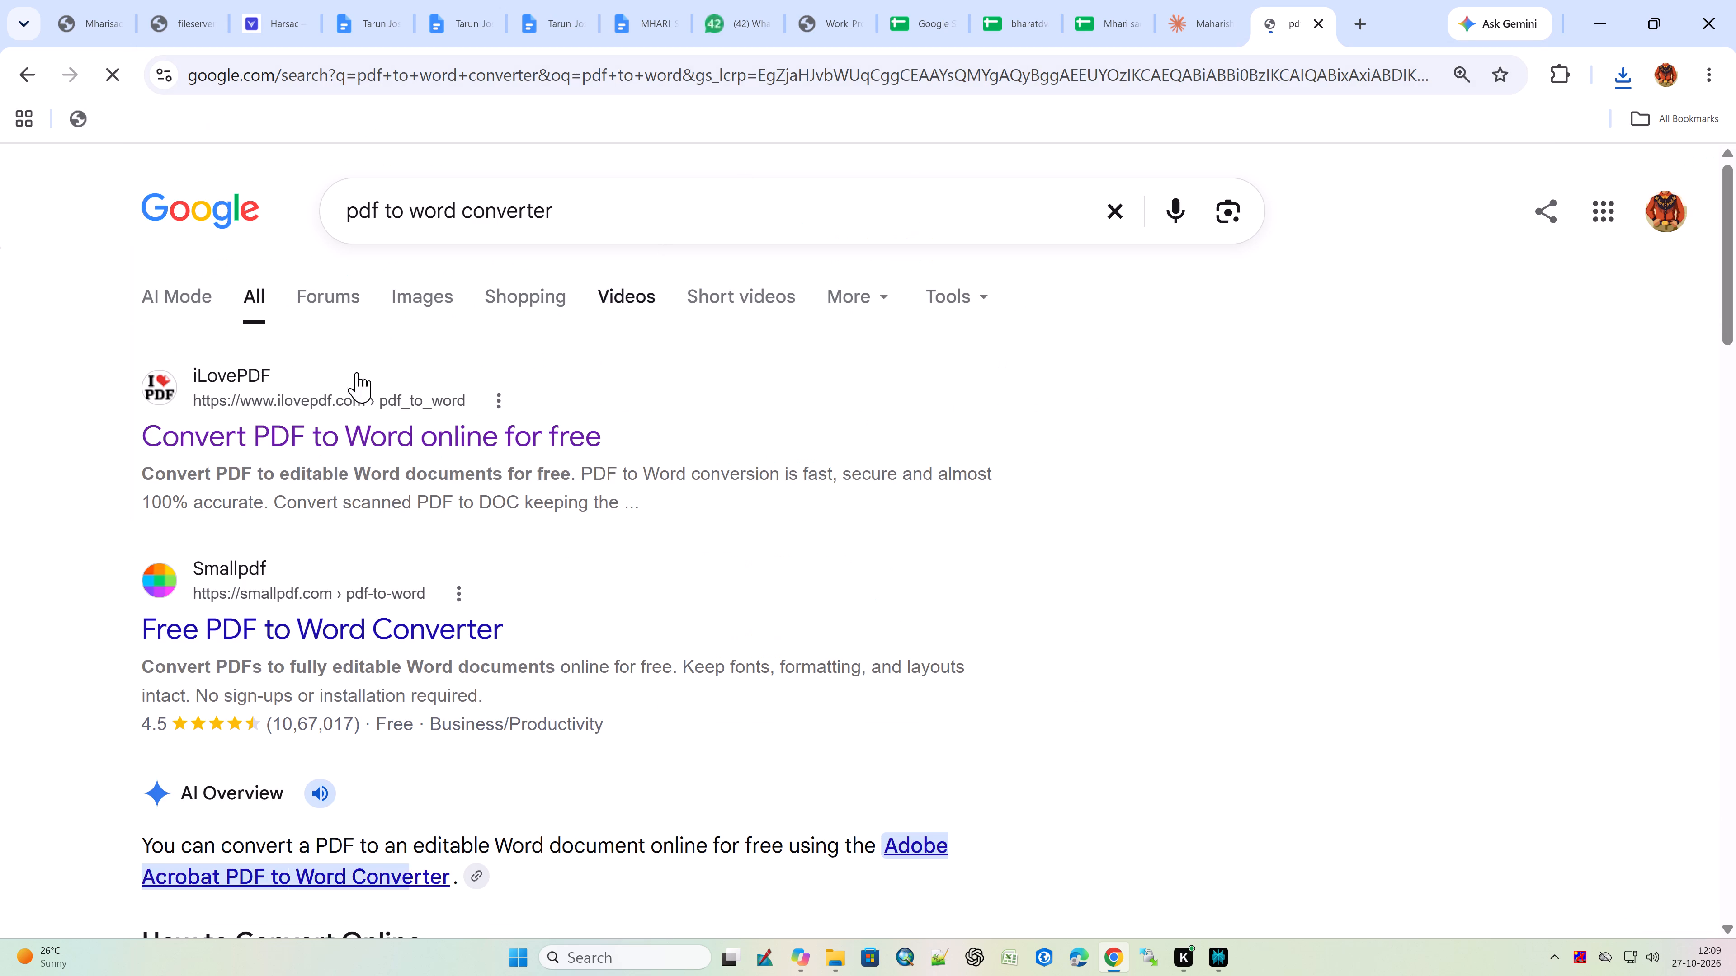
pyautogui.click(250, 445)
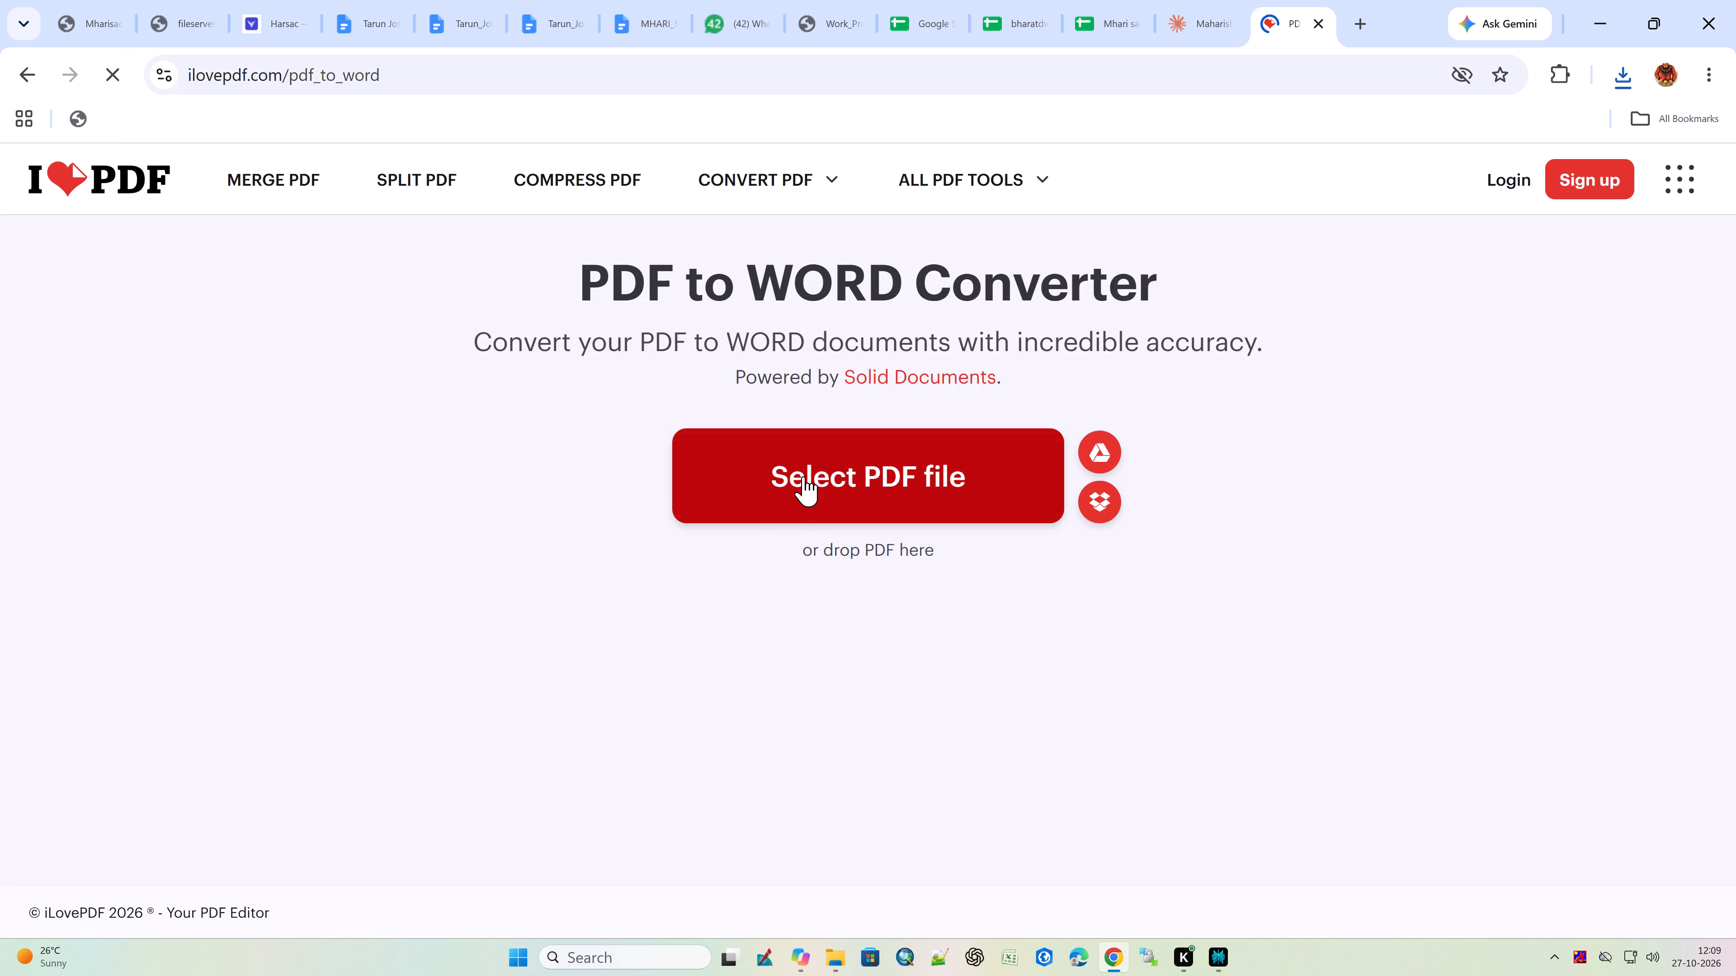
pyautogui.click(803, 476)
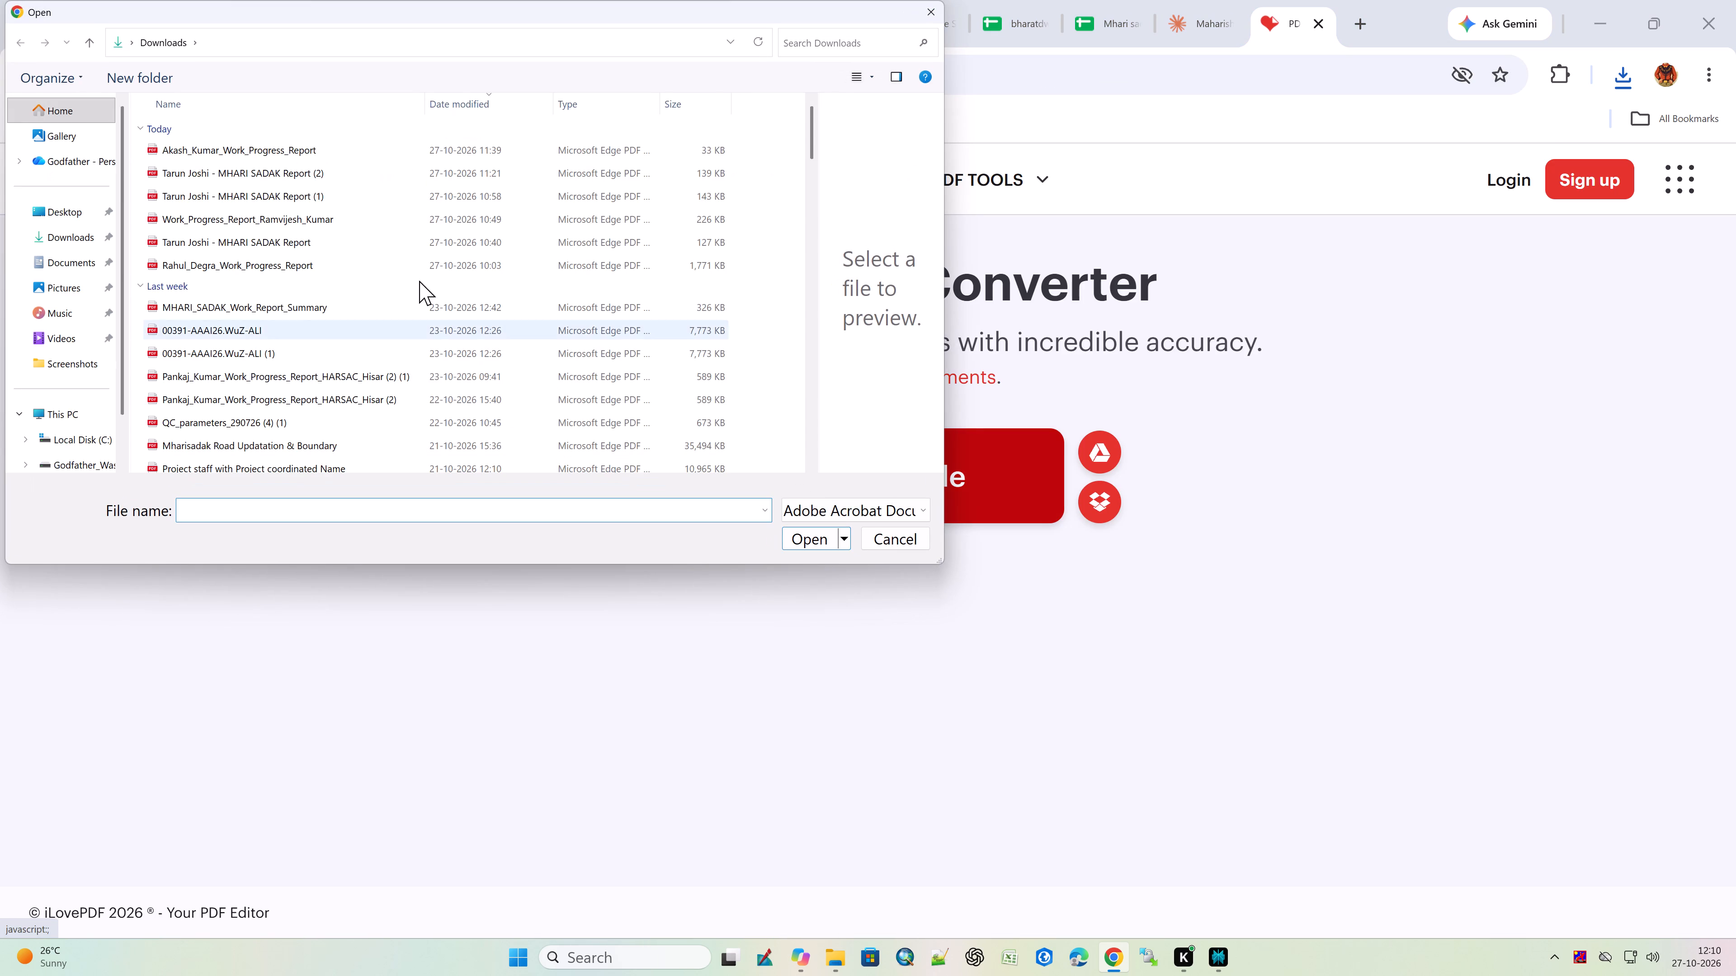
pyautogui.doubleClick(229, 144)
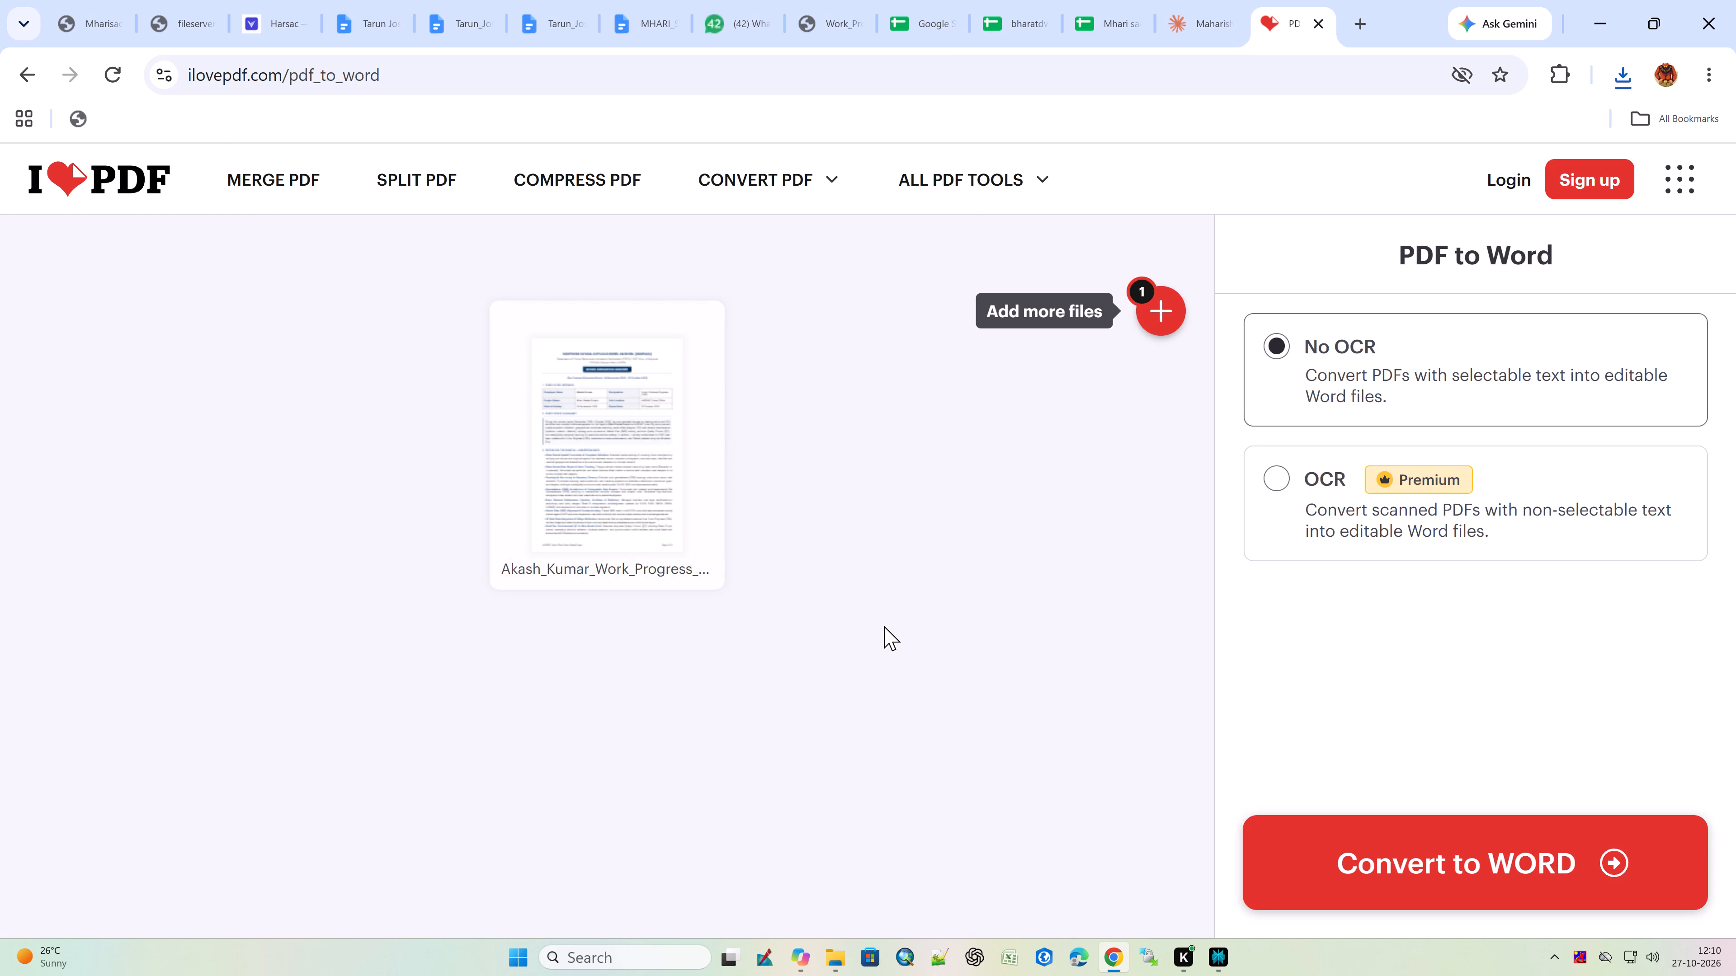
pyautogui.click(1298, 826)
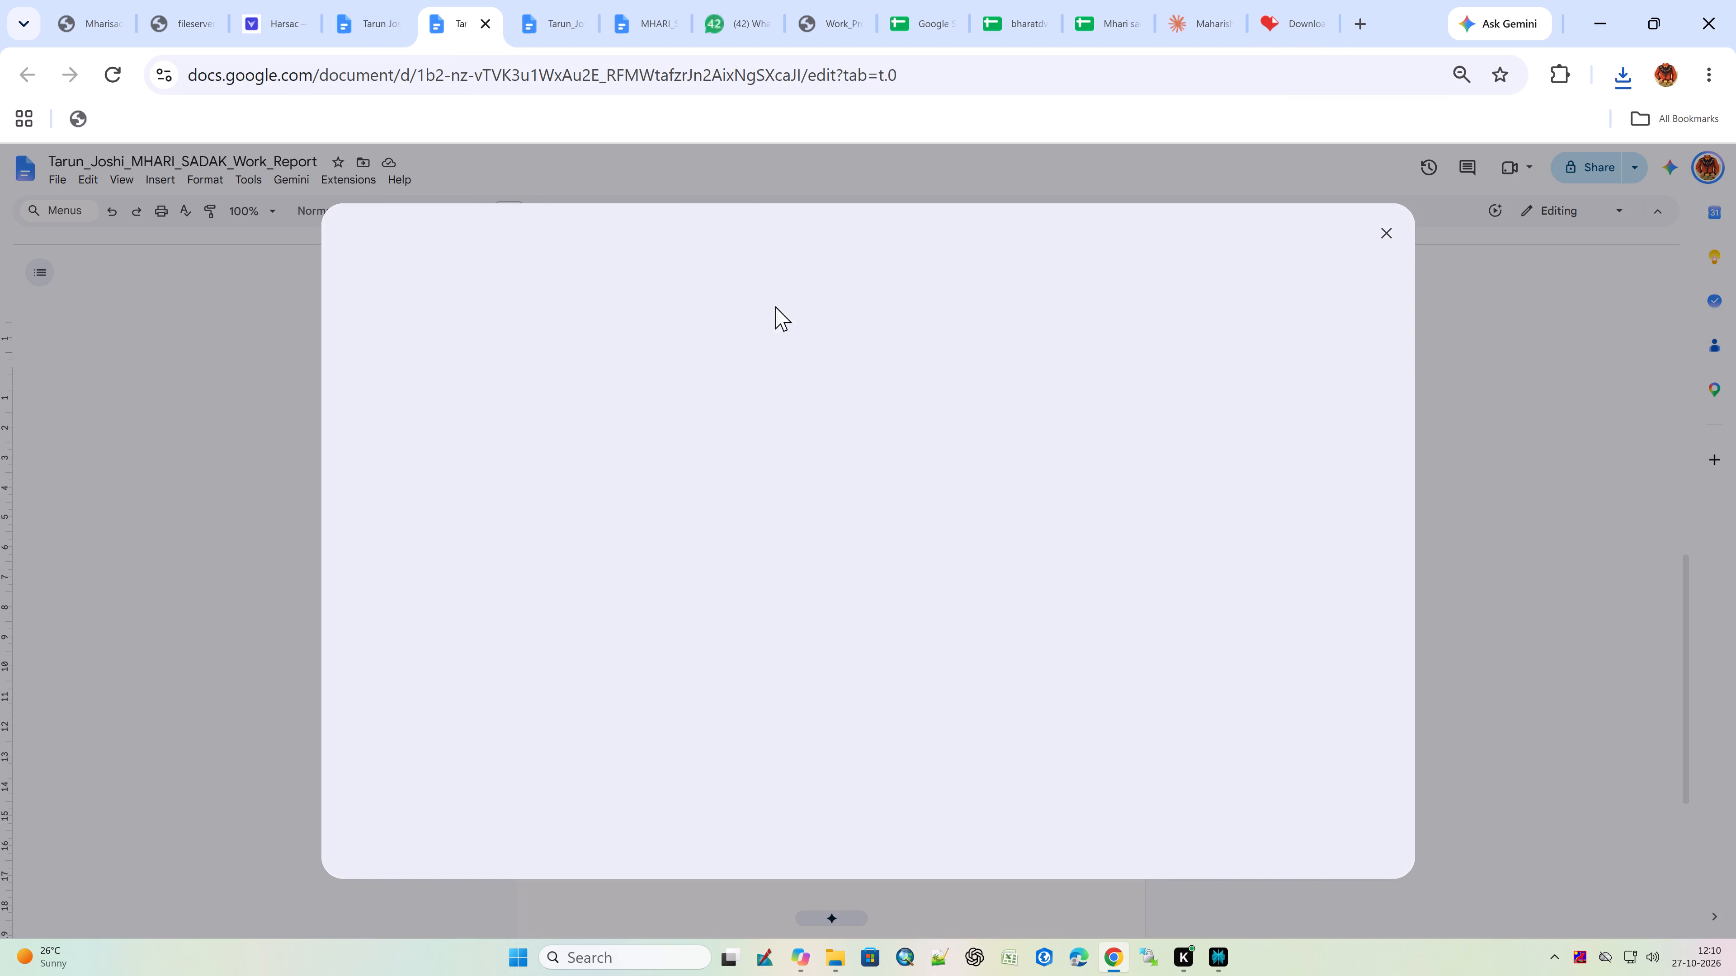
pyautogui.click(773, 282)
pyautogui.click(873, 621)
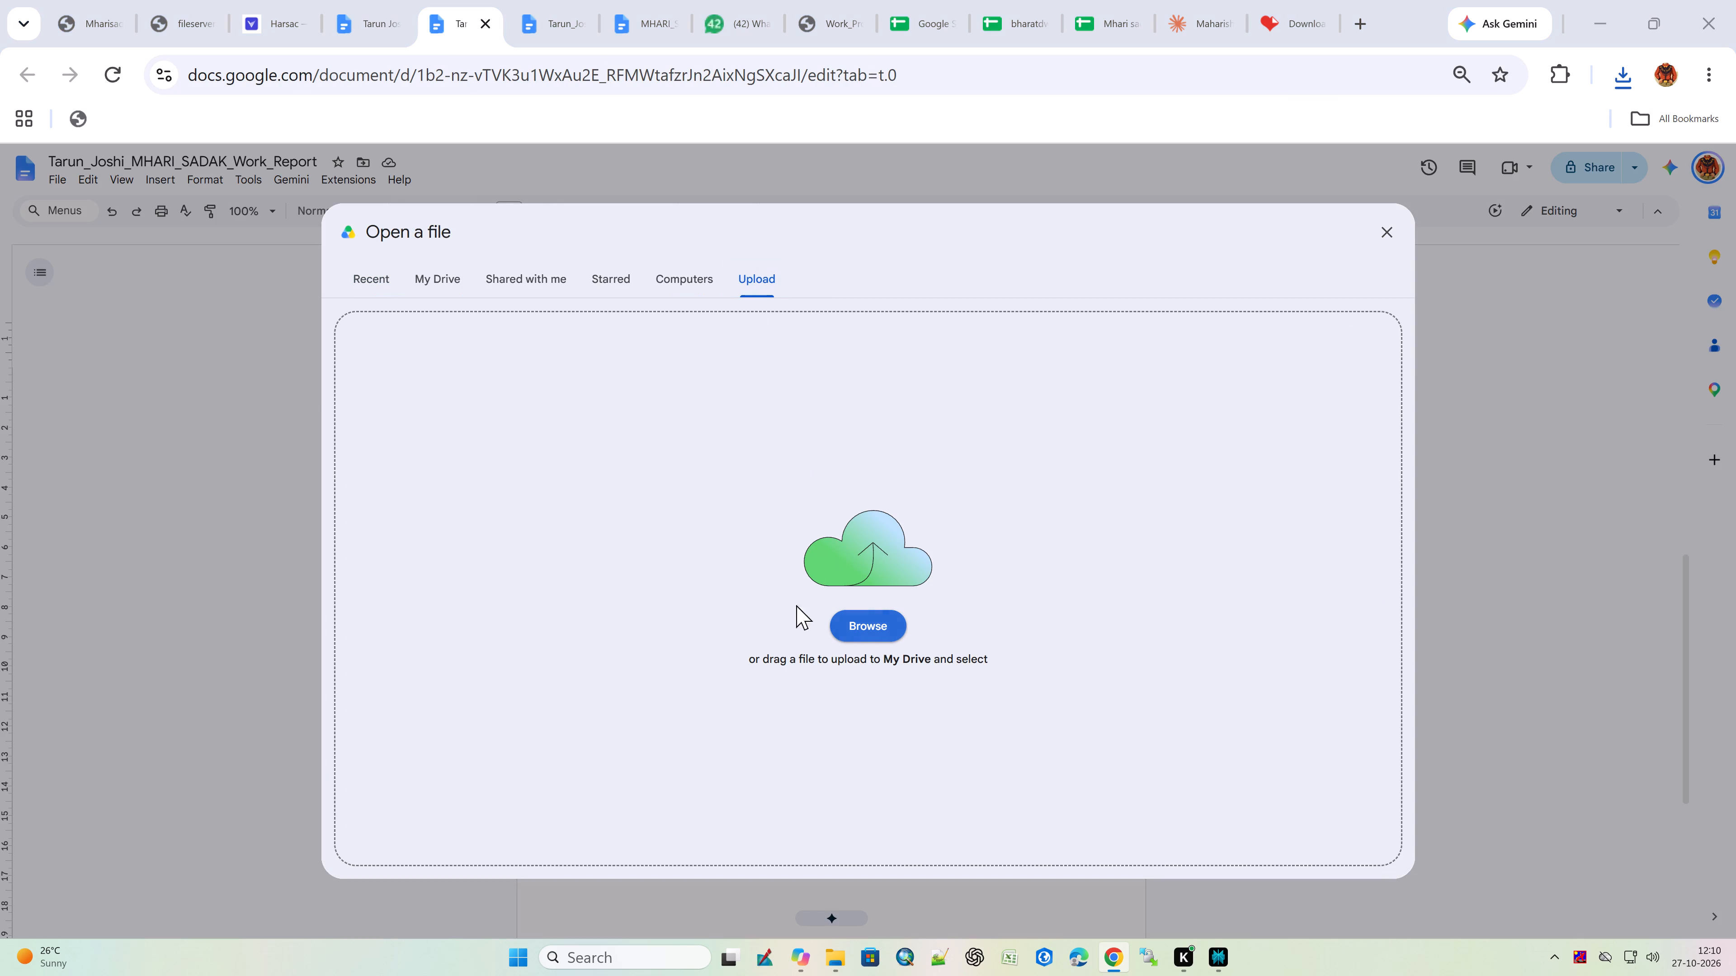
pyautogui.click(308, 153)
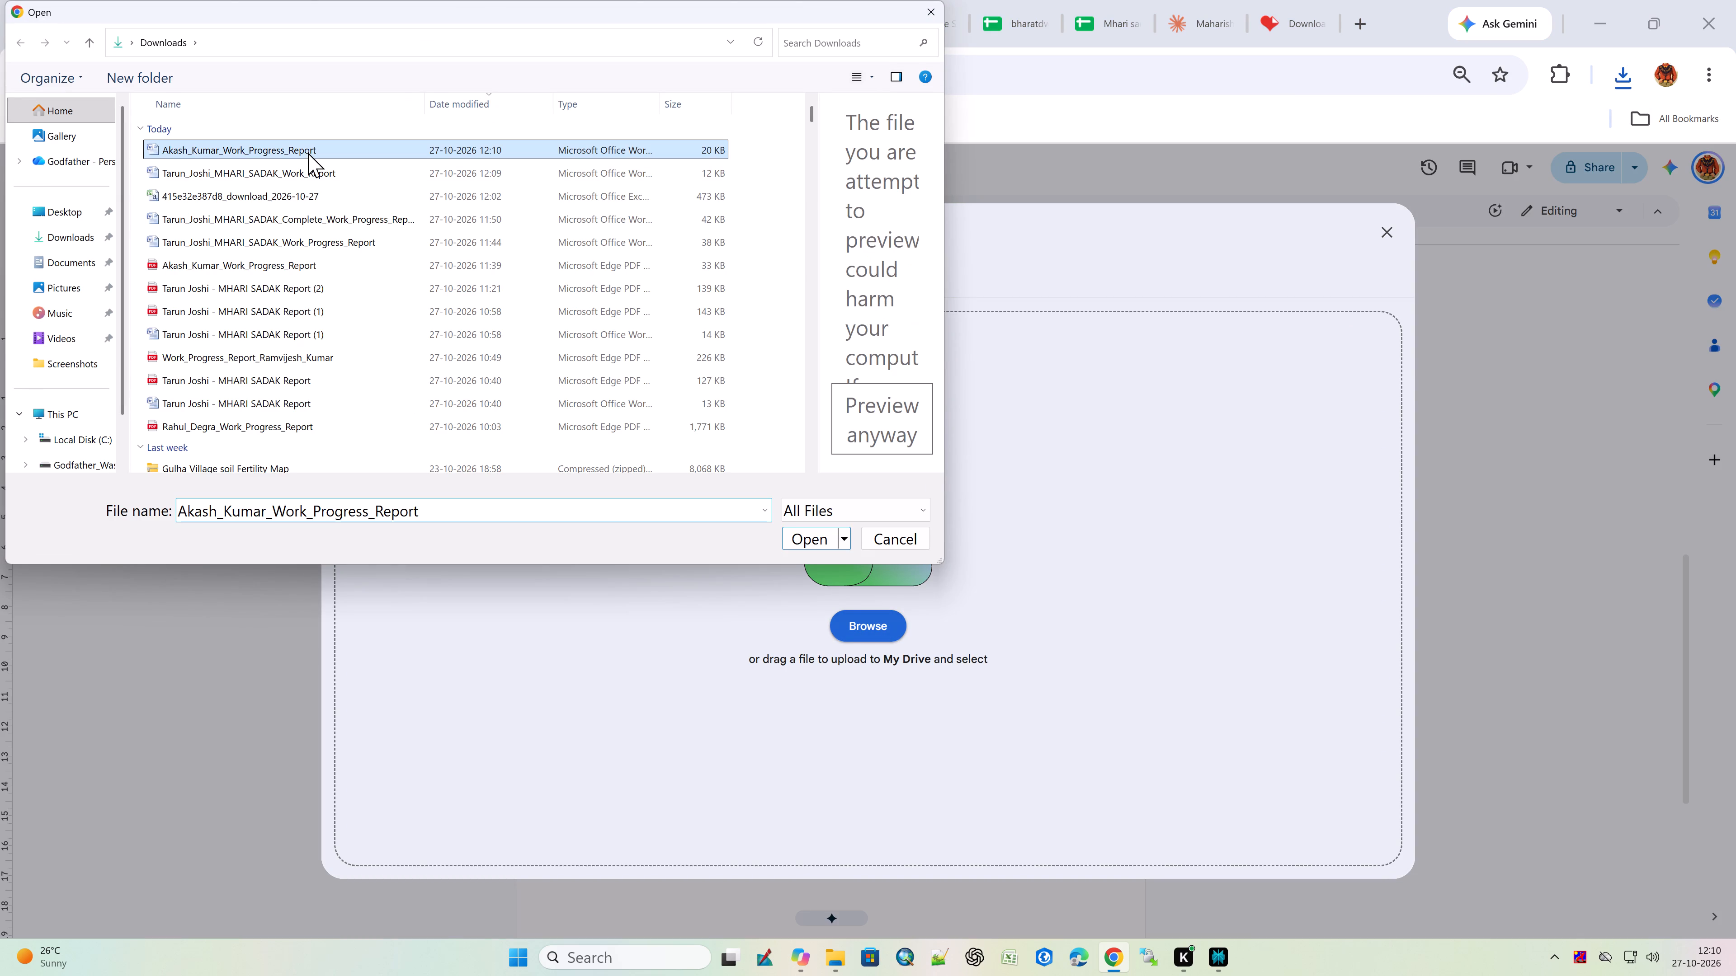
pyautogui.doubleClick(307, 153)
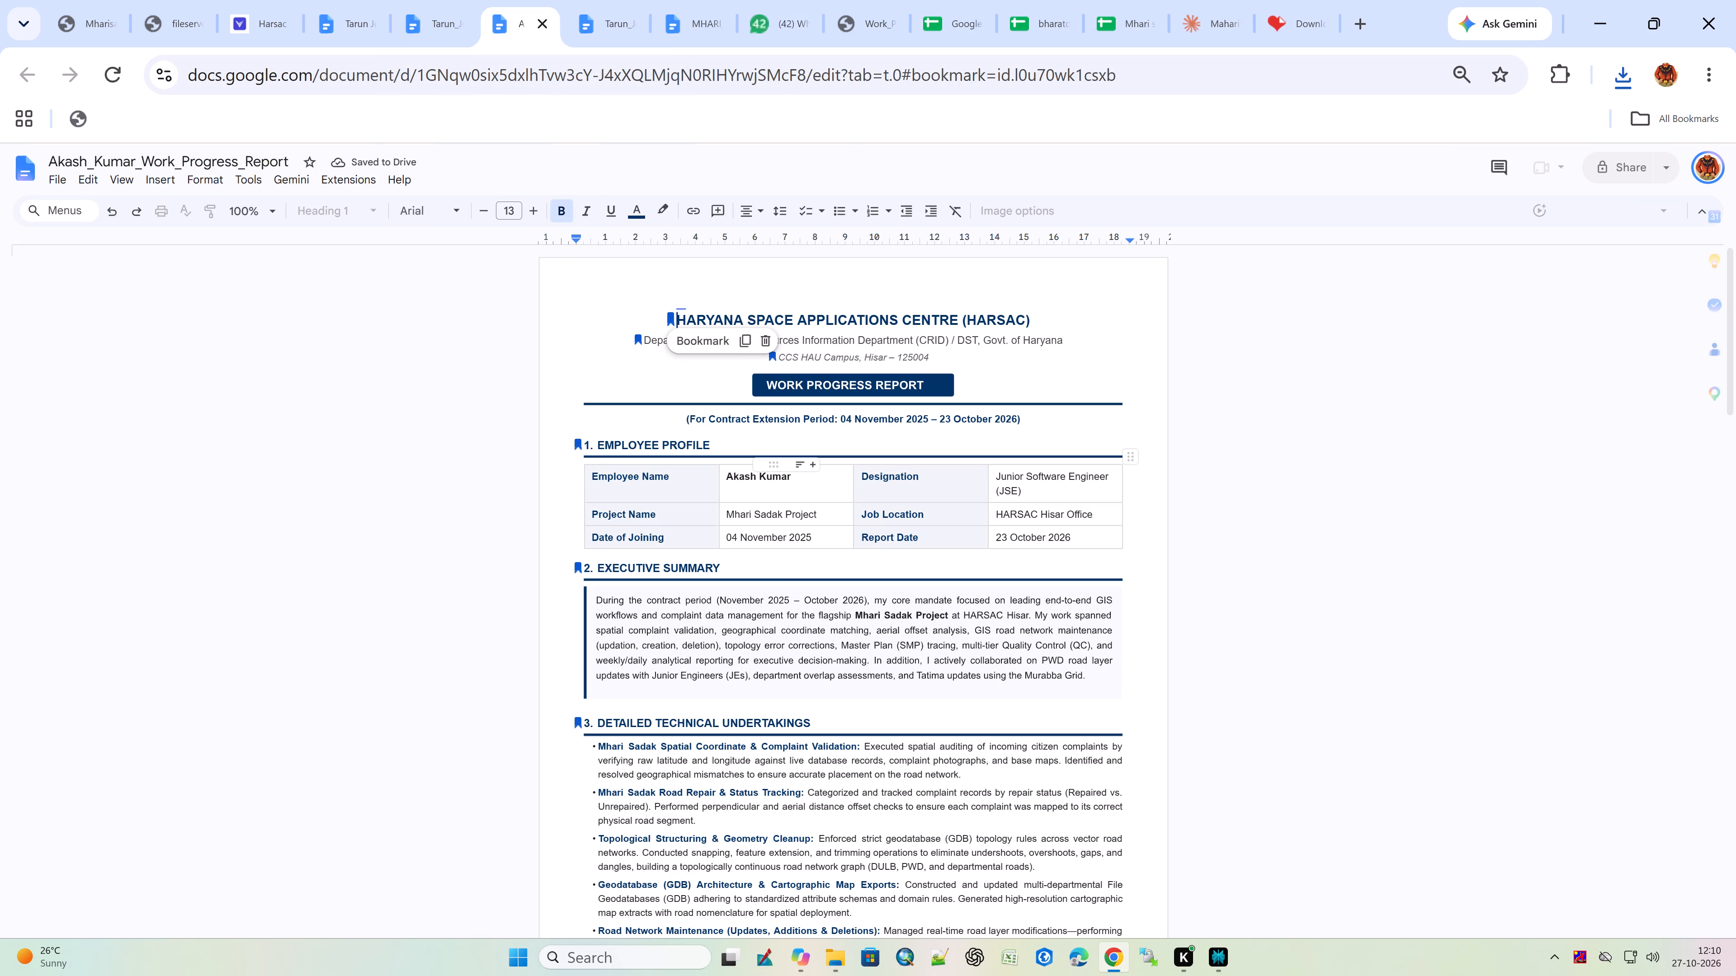
# Replace Akash's name in the Employee Name cell of the Employee Profile table with Tarun's full name.
pyautogui.moveTo(802, 483); pyautogui.dragTo(726, 484)
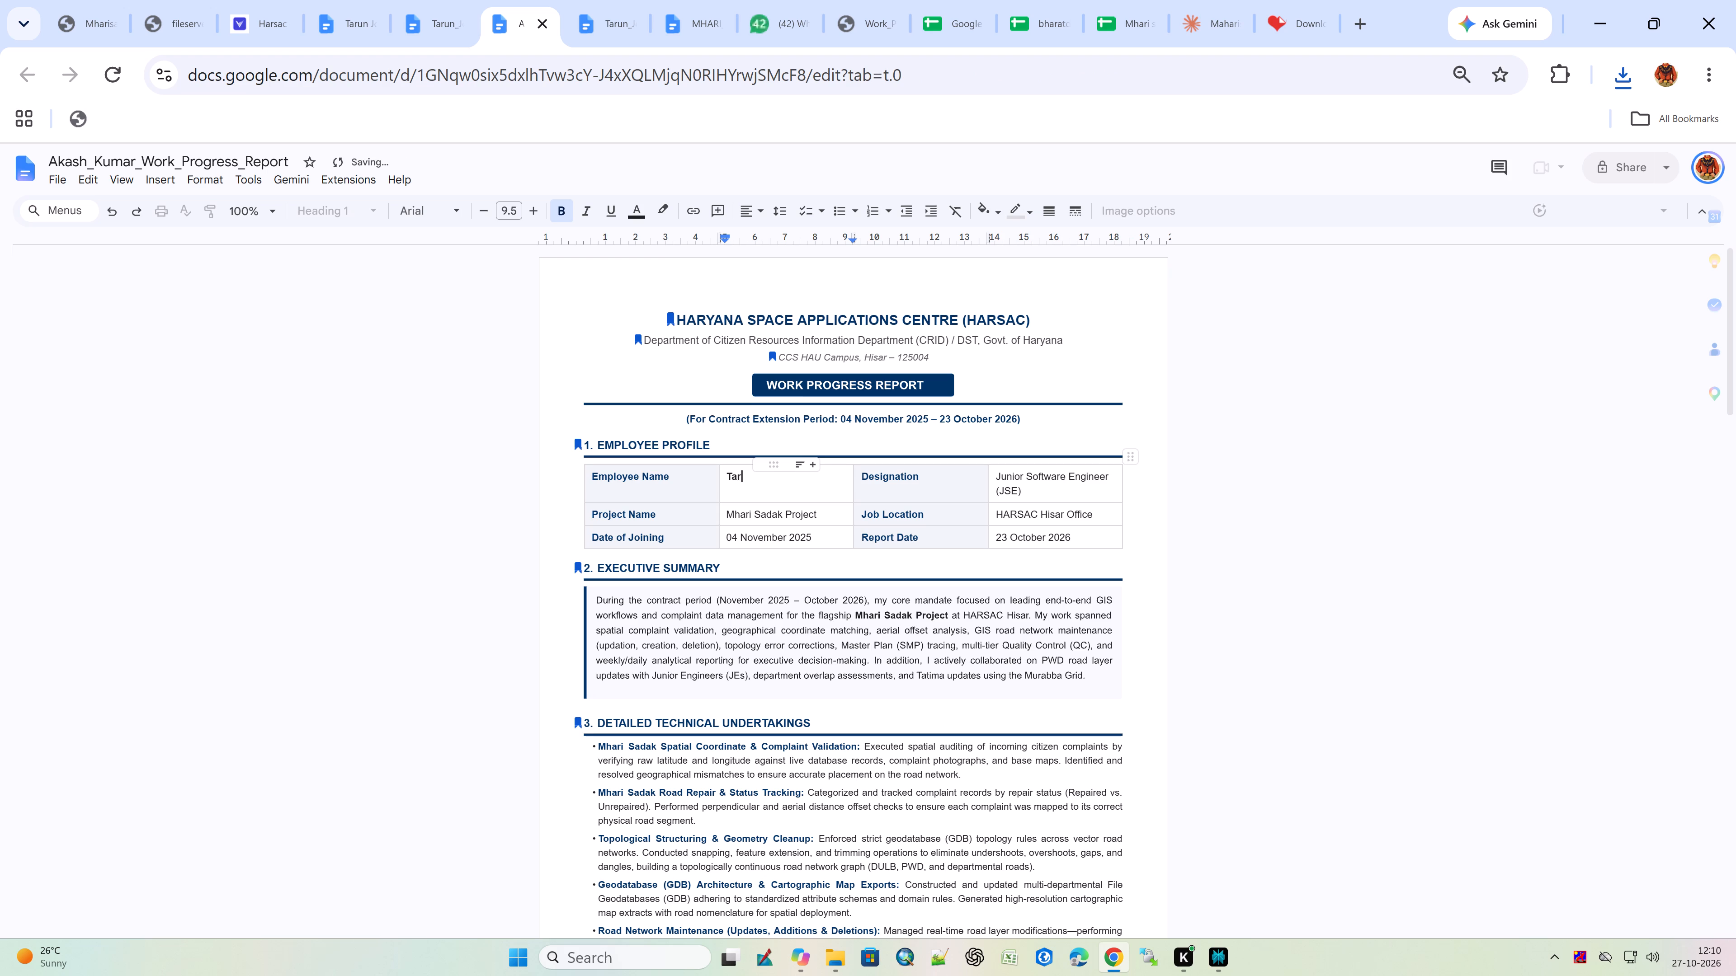
pyautogui.press('BackSpace')
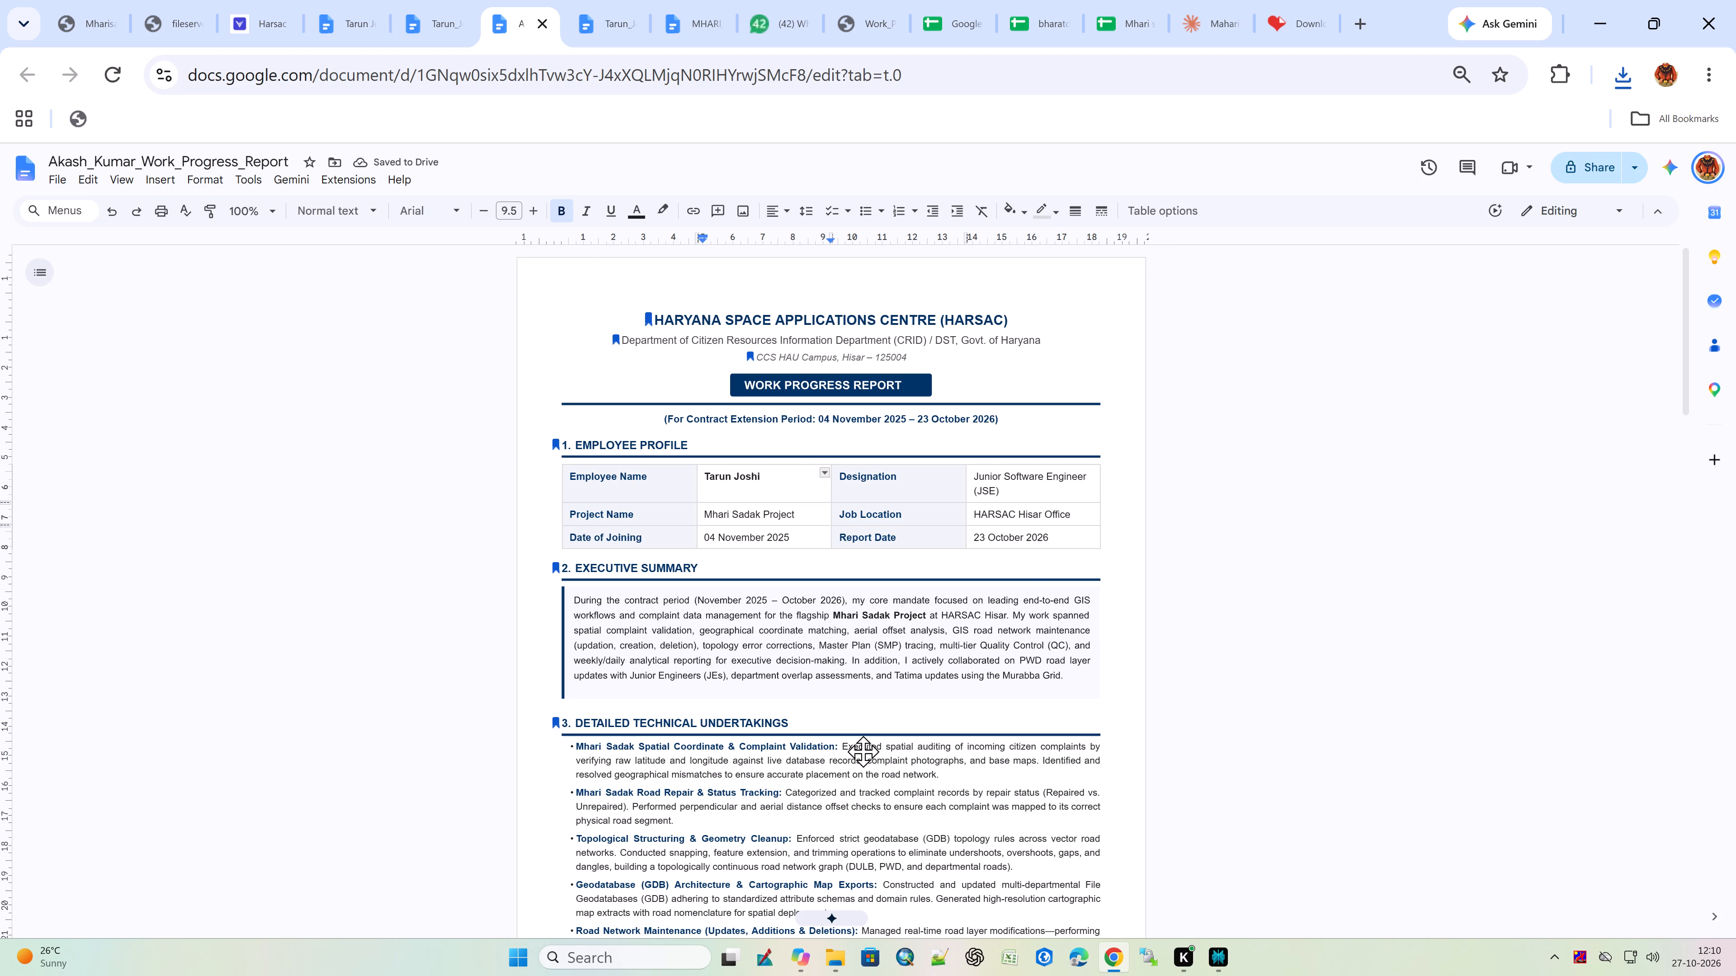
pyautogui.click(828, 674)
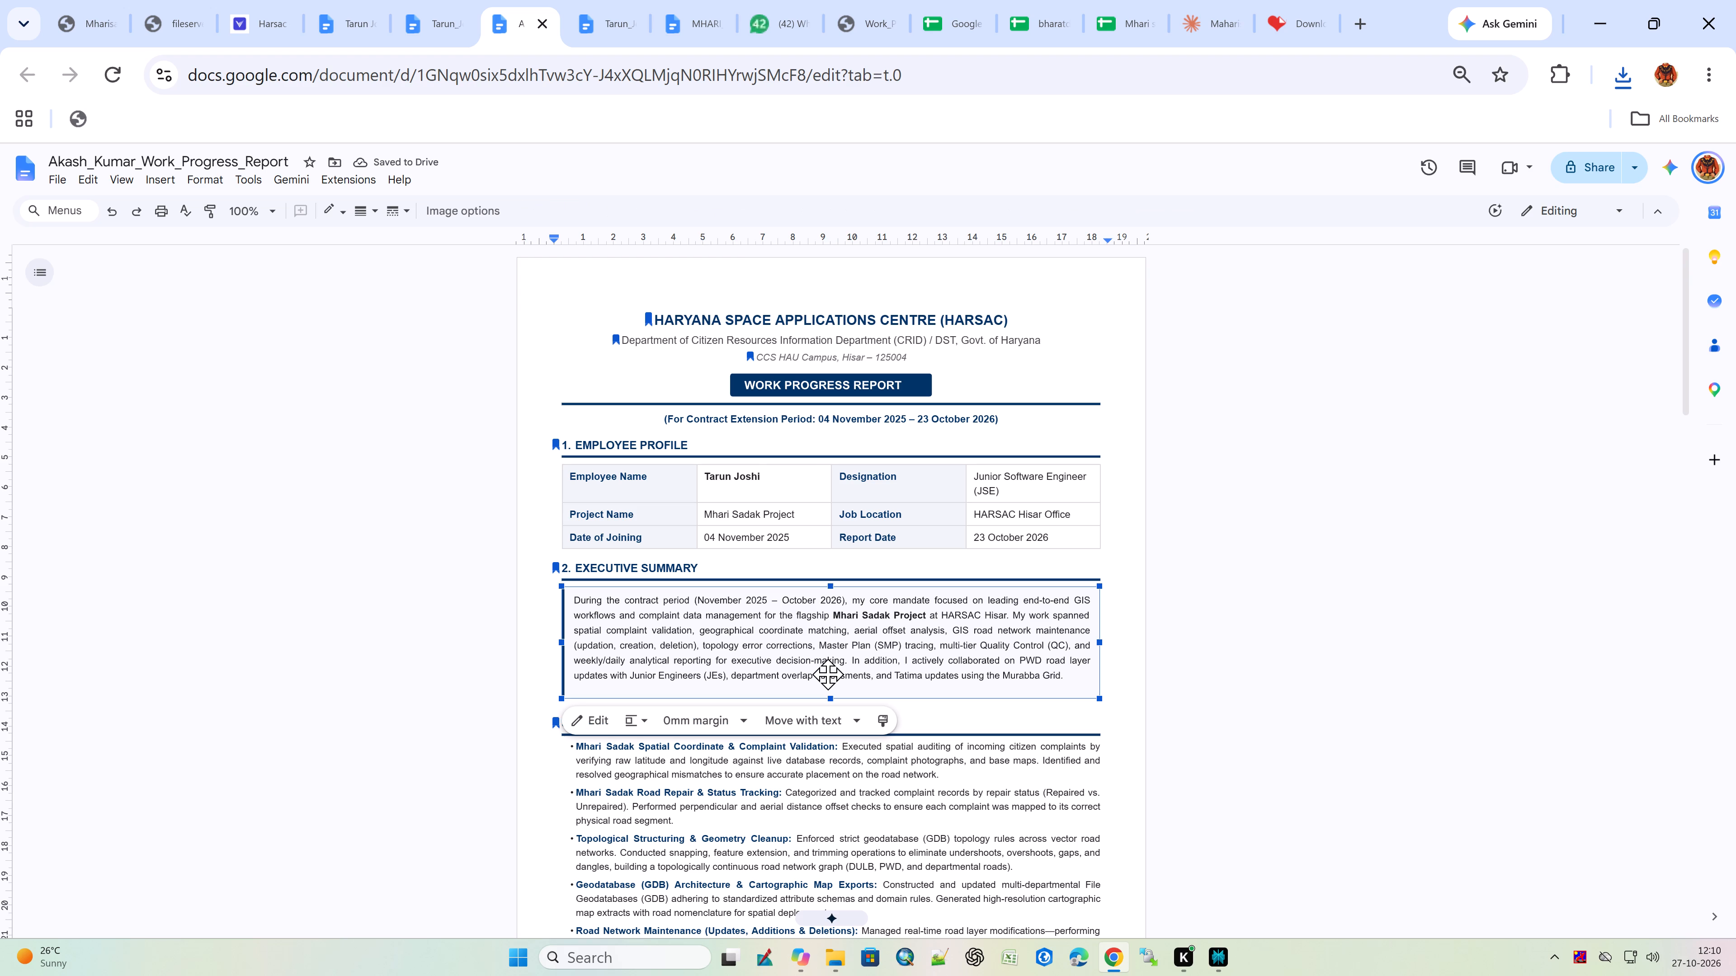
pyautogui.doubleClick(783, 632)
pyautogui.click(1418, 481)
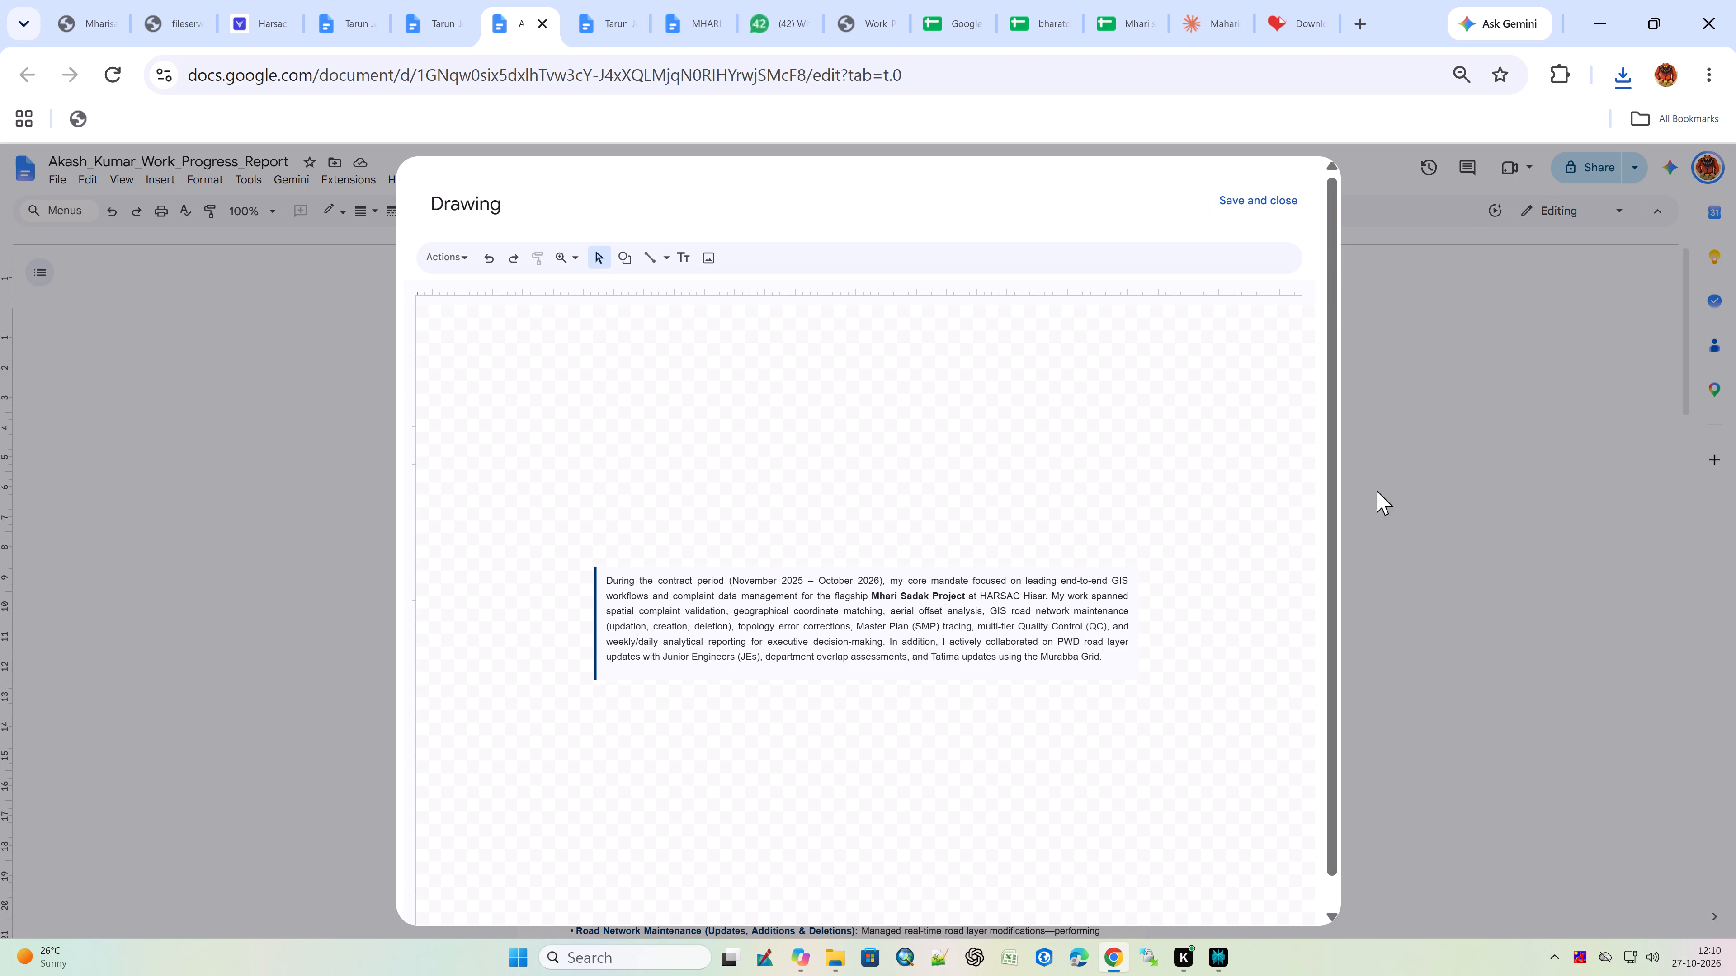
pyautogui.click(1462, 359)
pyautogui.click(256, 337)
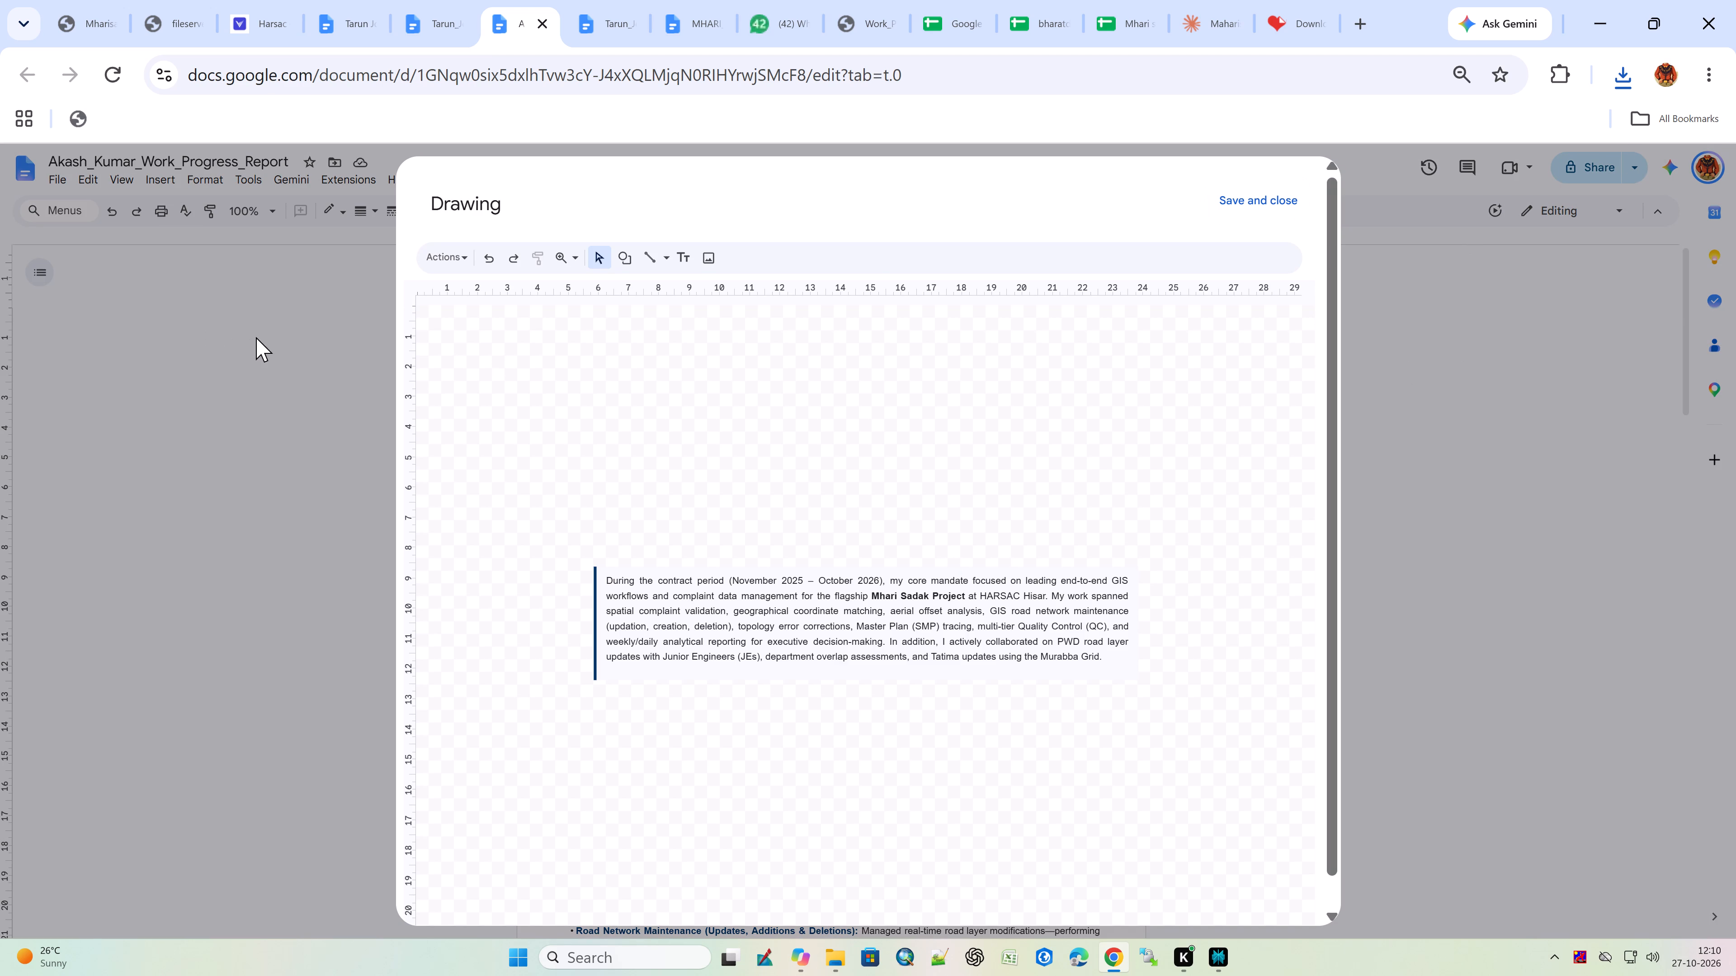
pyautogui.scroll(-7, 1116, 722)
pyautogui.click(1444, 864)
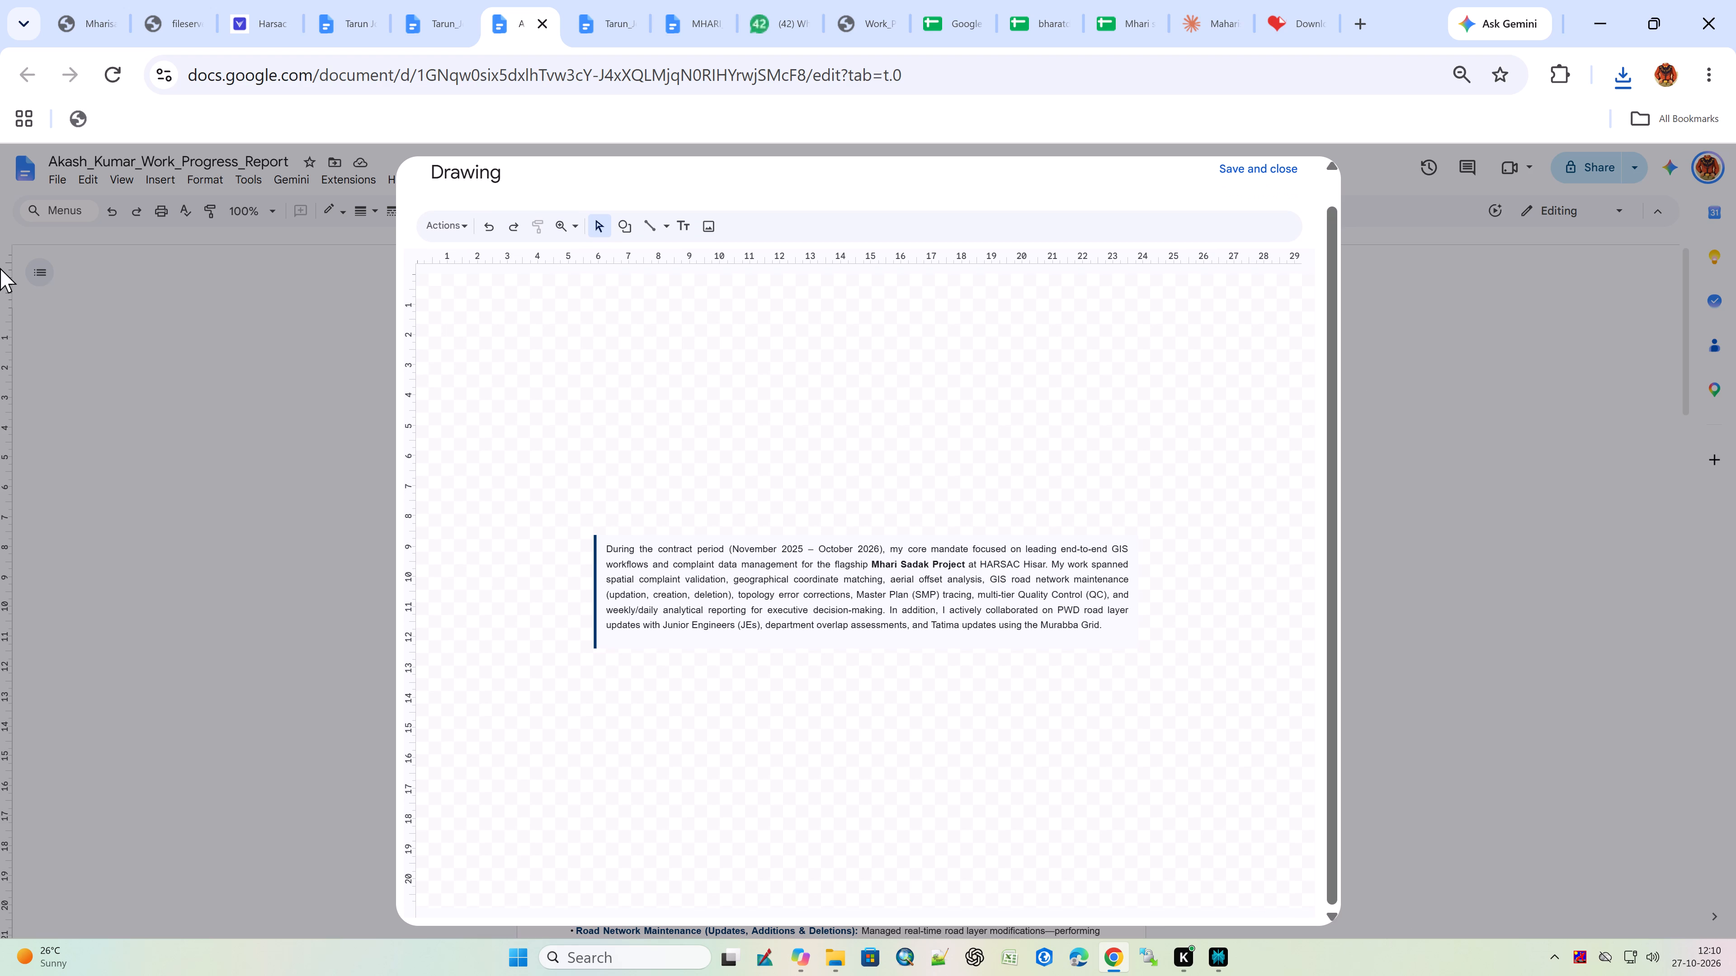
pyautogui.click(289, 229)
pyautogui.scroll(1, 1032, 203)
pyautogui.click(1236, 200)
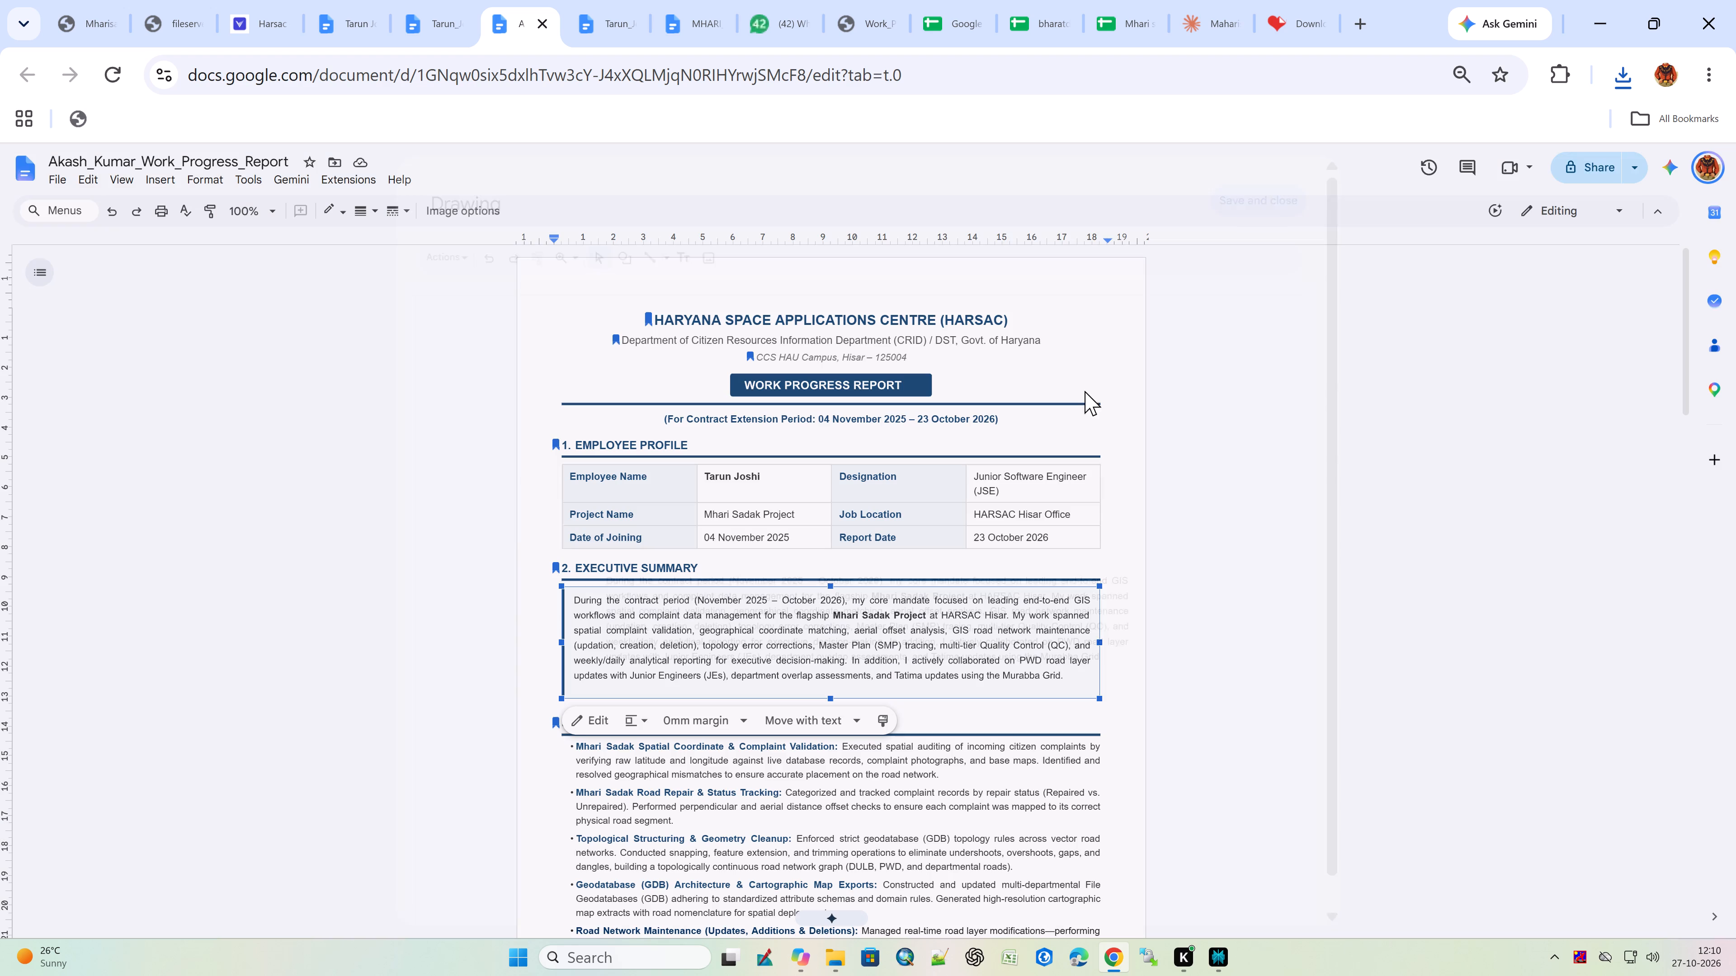
# Copy the full paragraph out of the Executive Summary drawing, delete the drawing, and paste the paragraph as regular text under the heading.
pyautogui.click(632, 606)
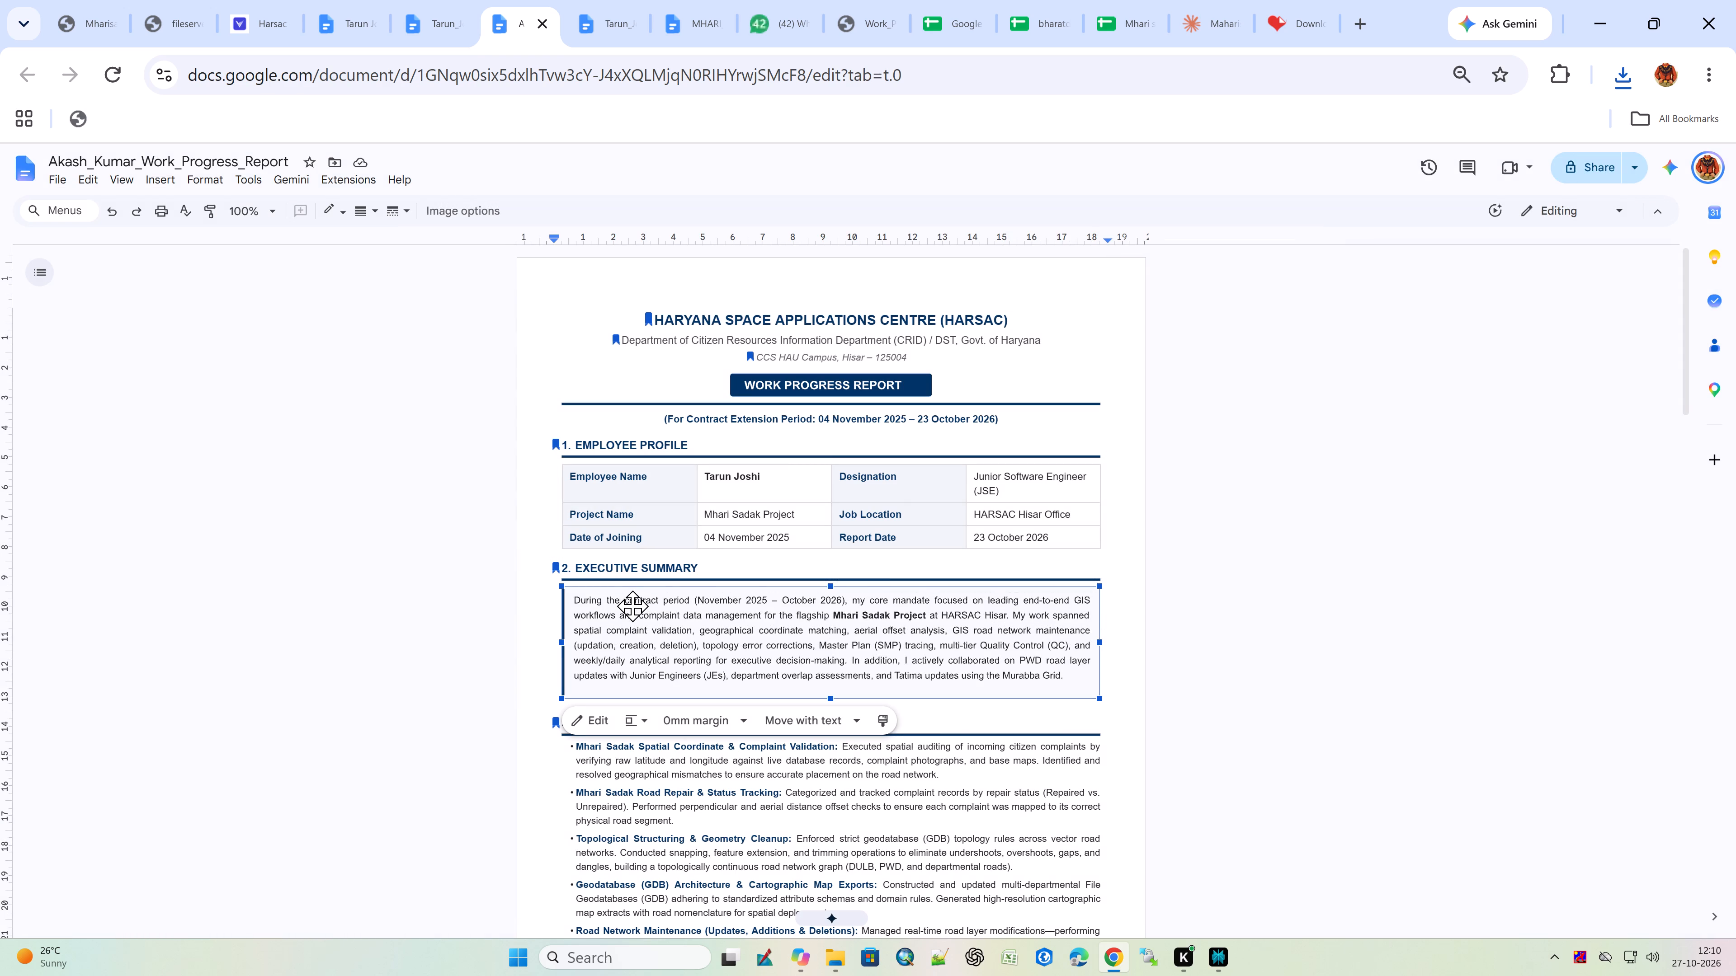
pyautogui.click(579, 721)
pyautogui.doubleClick(617, 581)
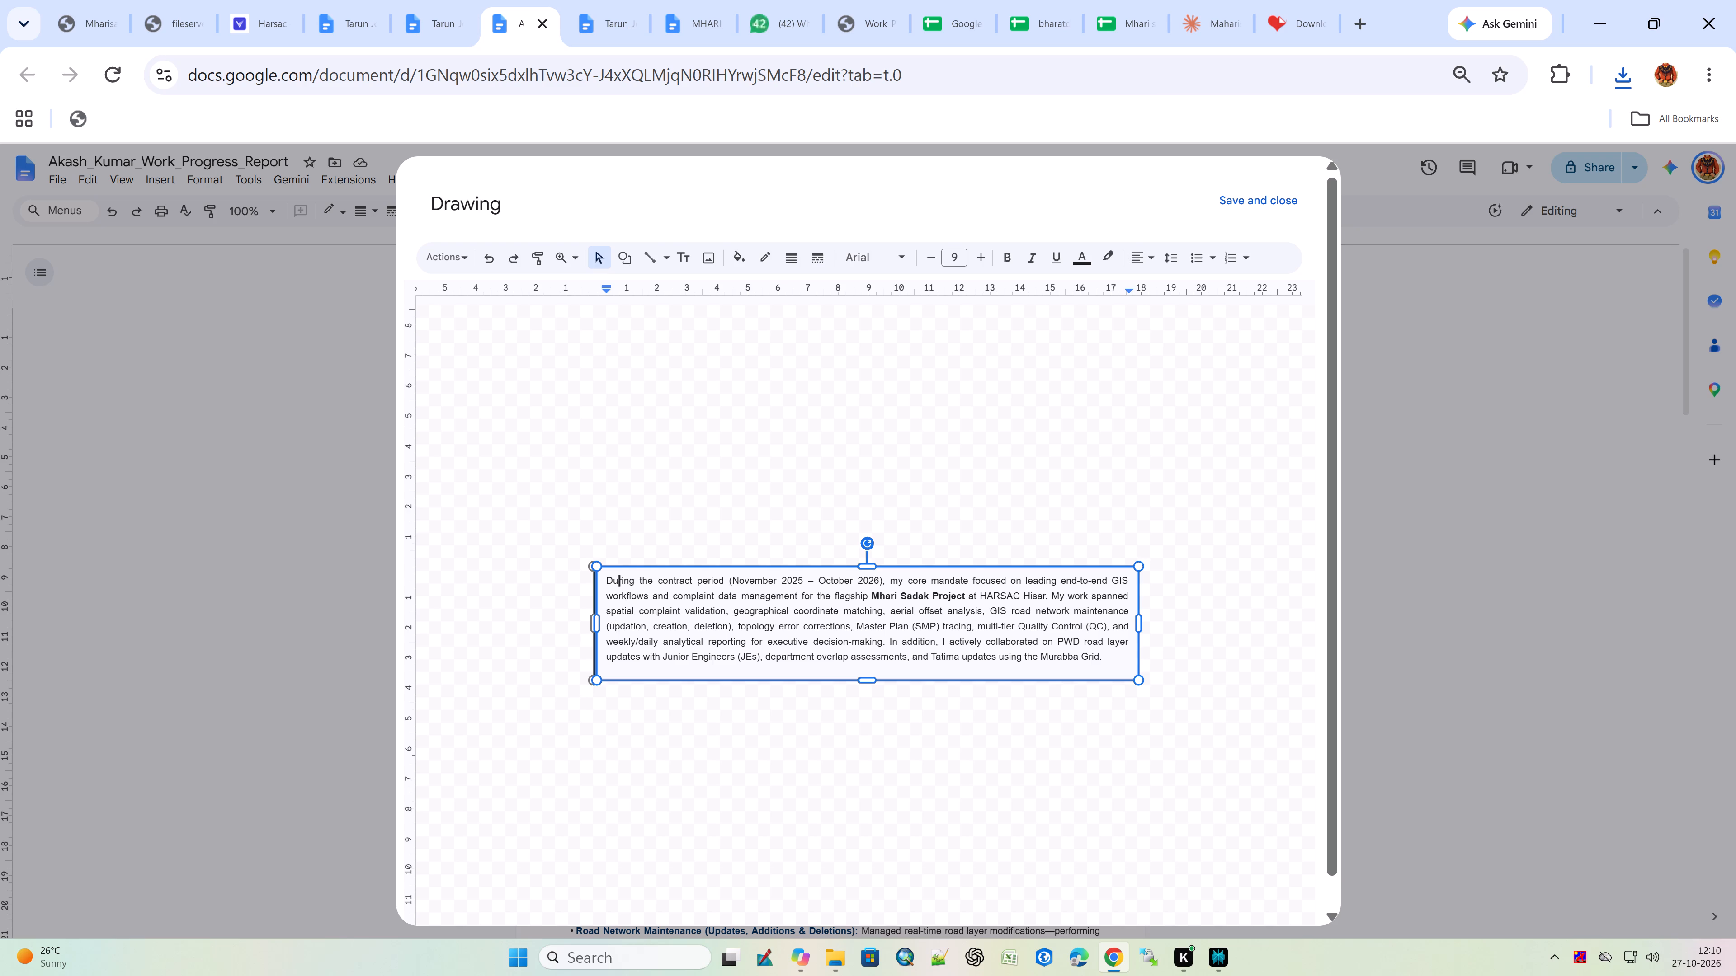
pyautogui.click(607, 581)
pyautogui.moveTo(605, 583); pyautogui.dragTo(943, 678)
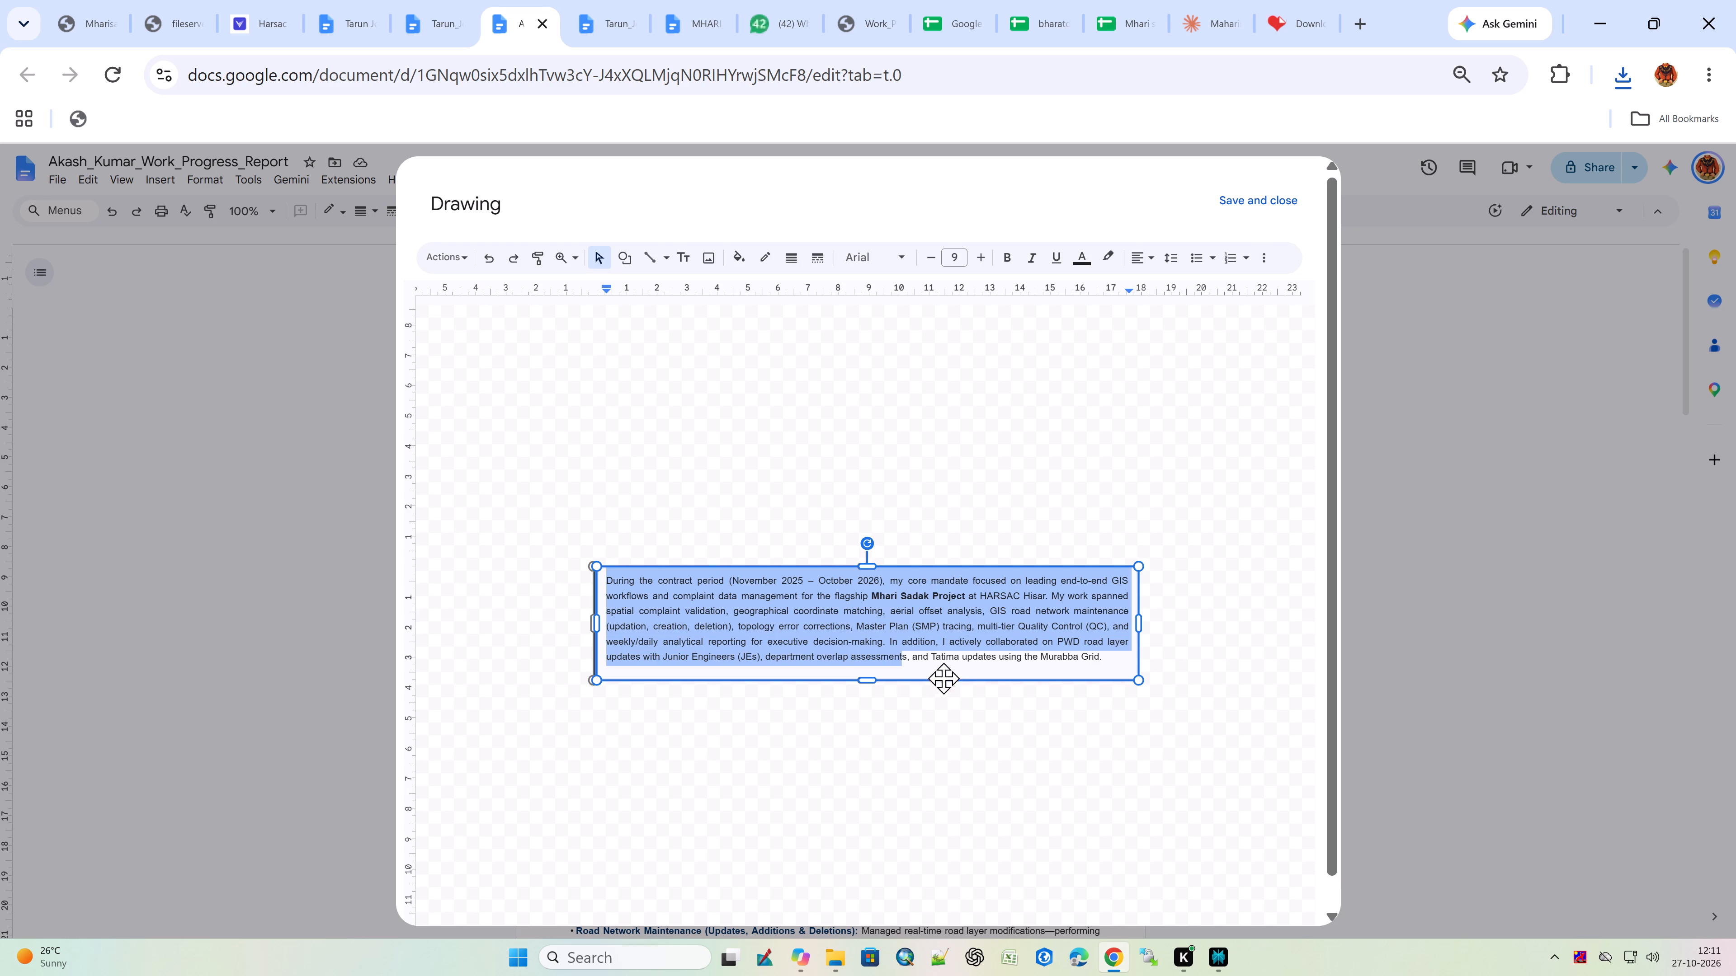
pyautogui.moveTo(943, 678); pyautogui.dragTo(1259, 653)
pyautogui.hotkey('ctrl', 'c')
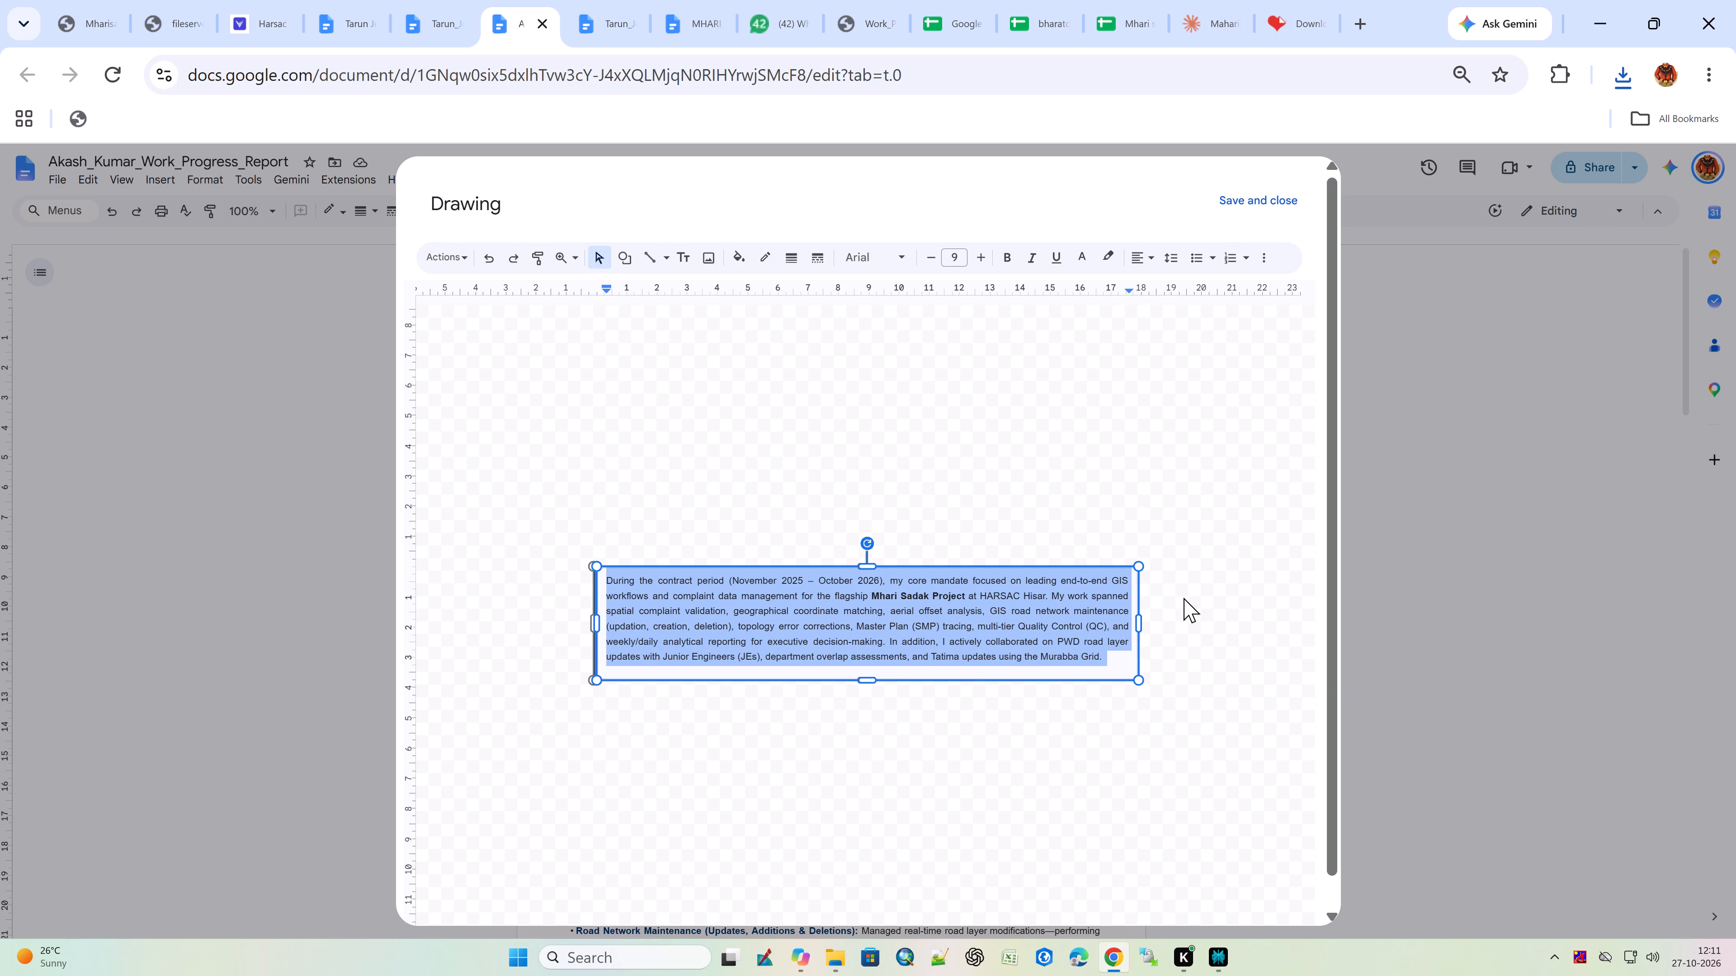
pyautogui.hotkey('ctrl', 'c')
pyautogui.click(1248, 185)
pyautogui.click(694, 610)
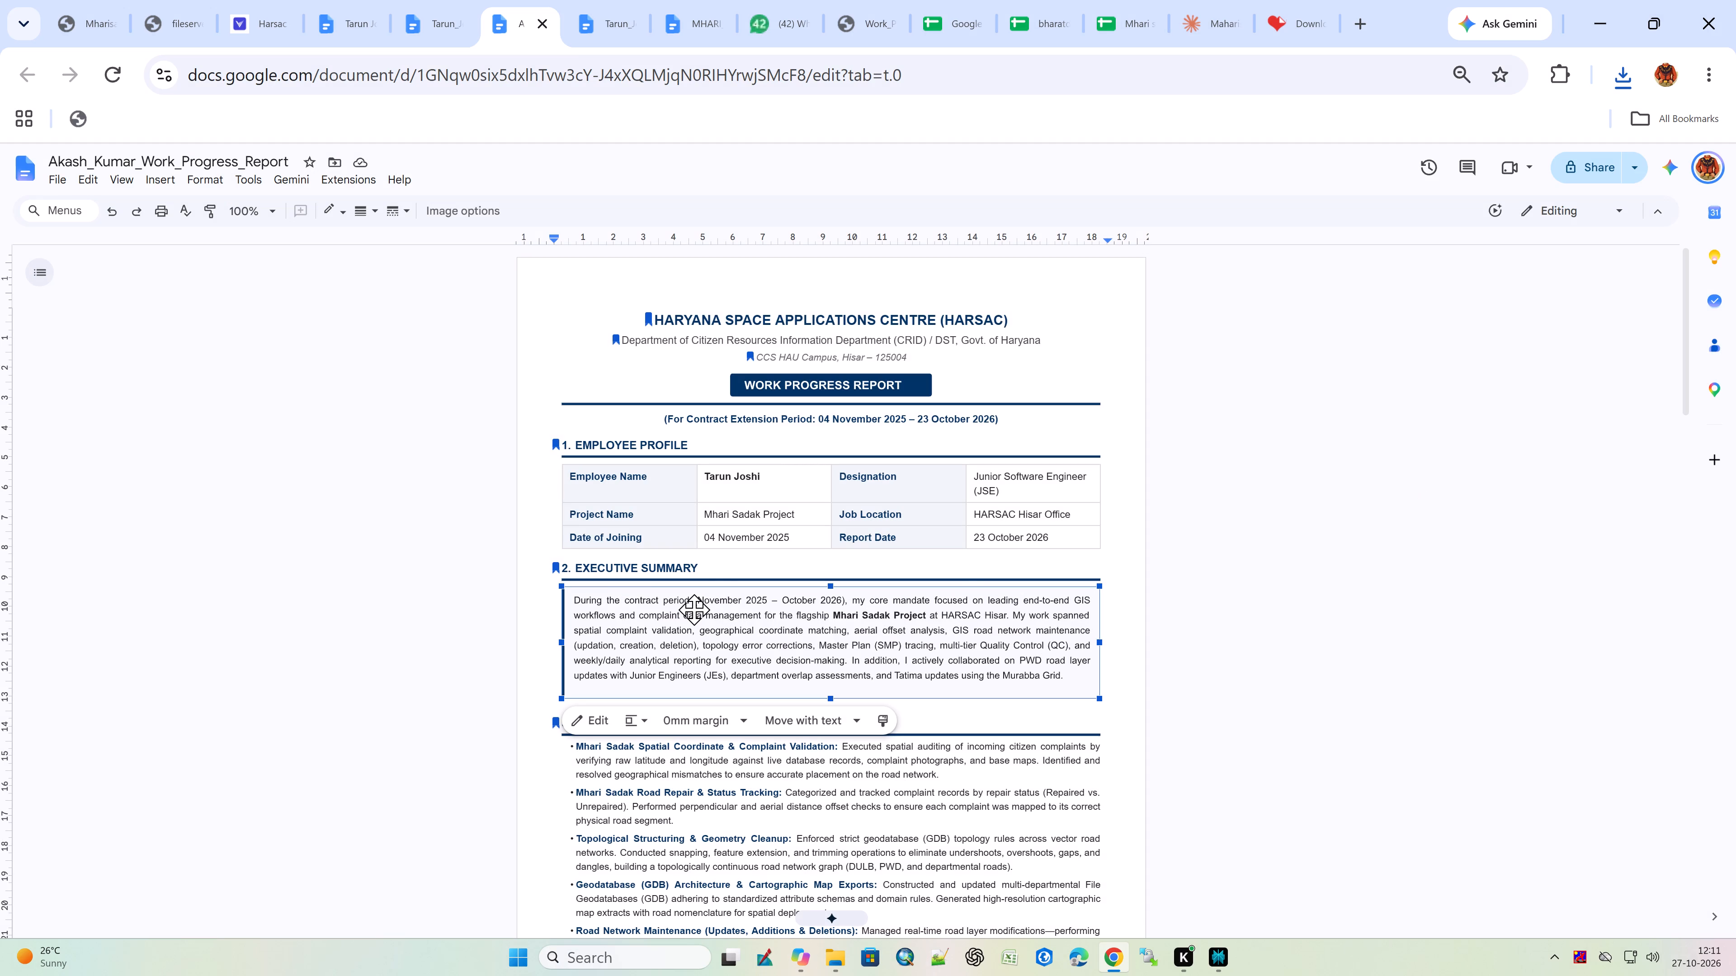
pyautogui.press('BackSpace')
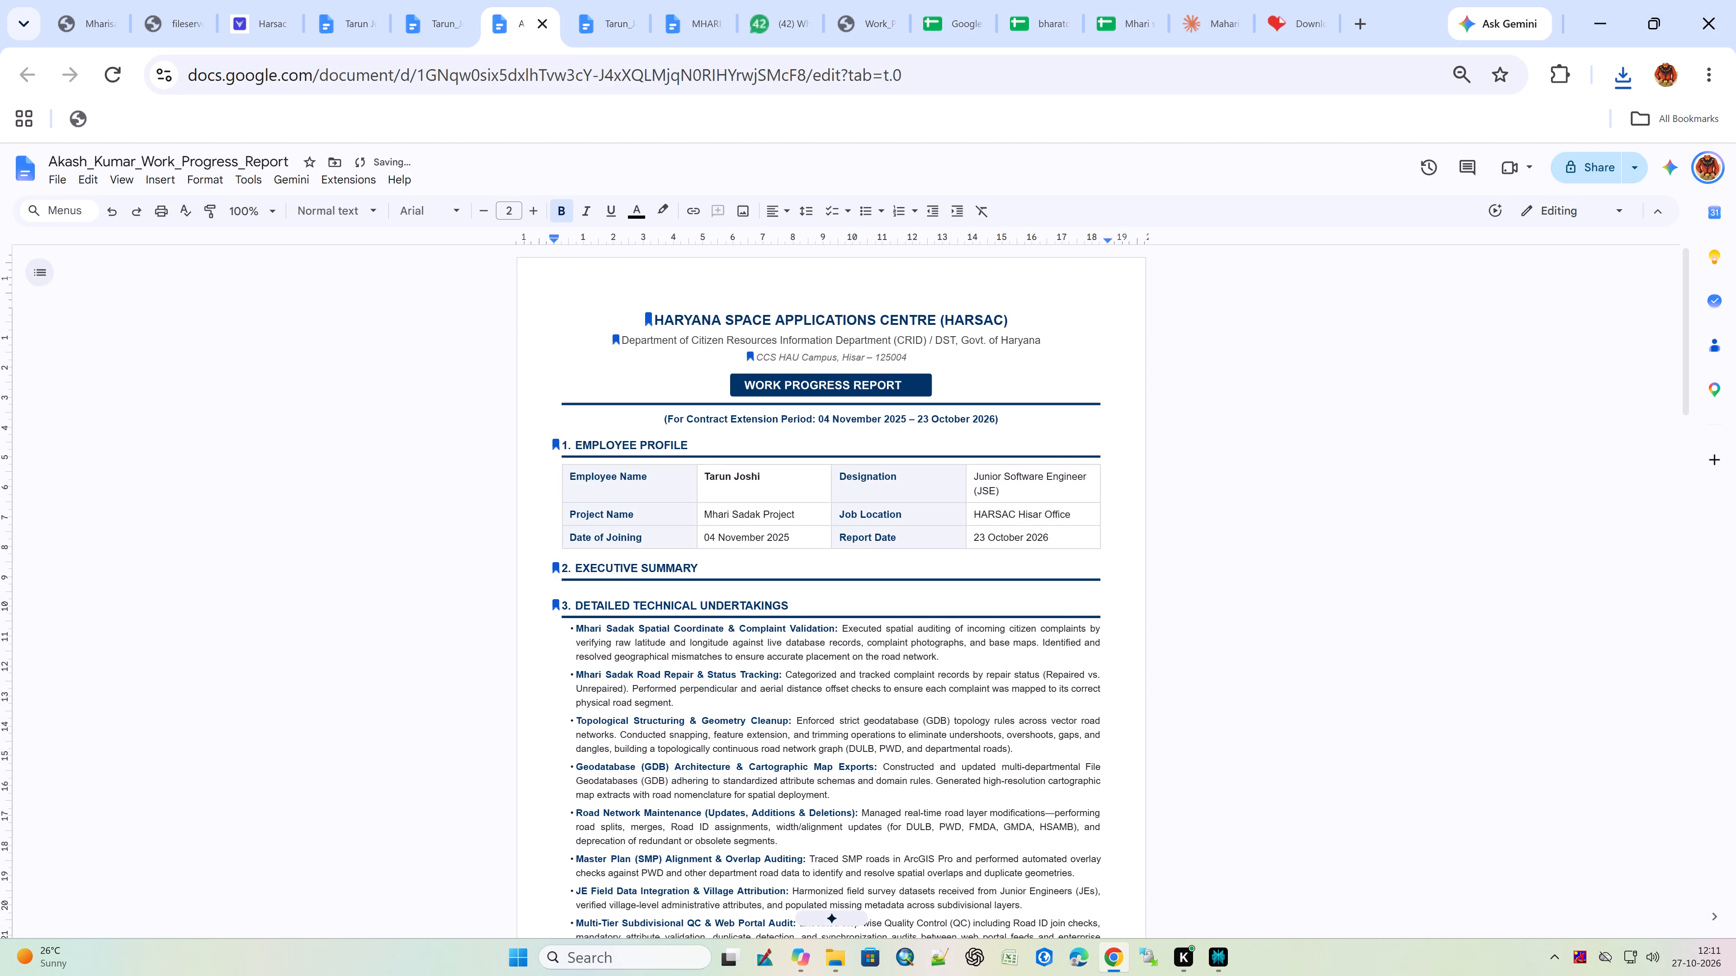
pyautogui.hotkey('ctrl', 'v')
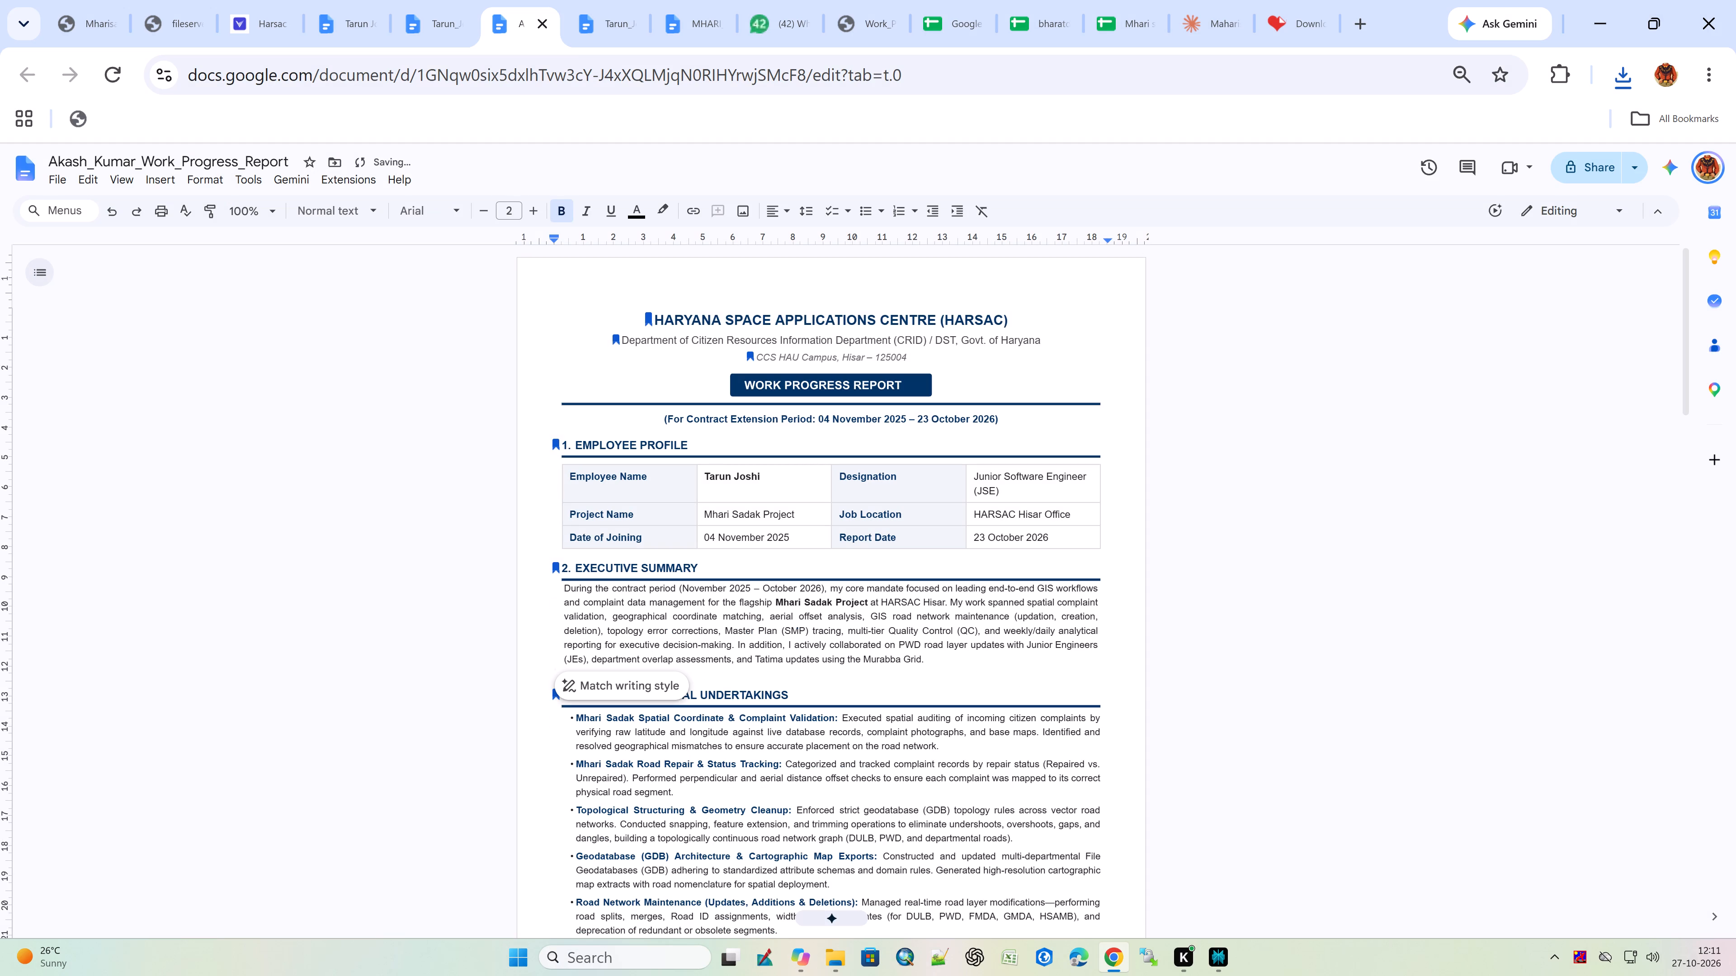
# Remove the empty lines directly above and below the pasted Executive Summary paragraph.
pyautogui.click(562, 593)
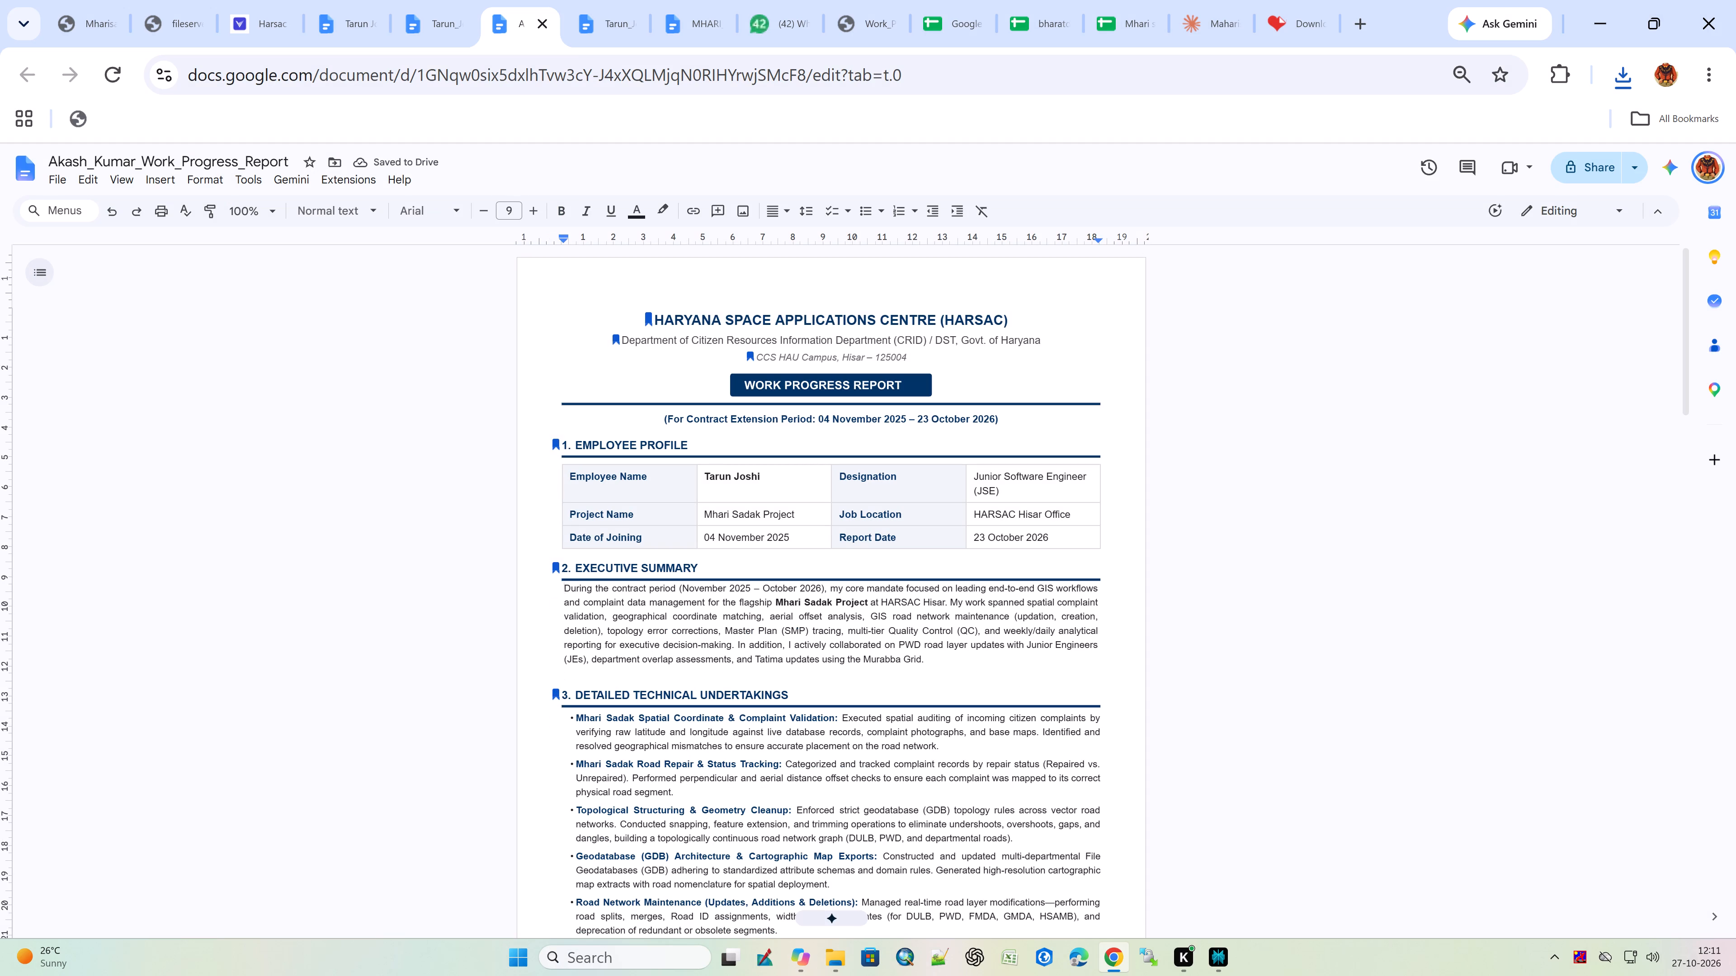
pyautogui.press('Return')
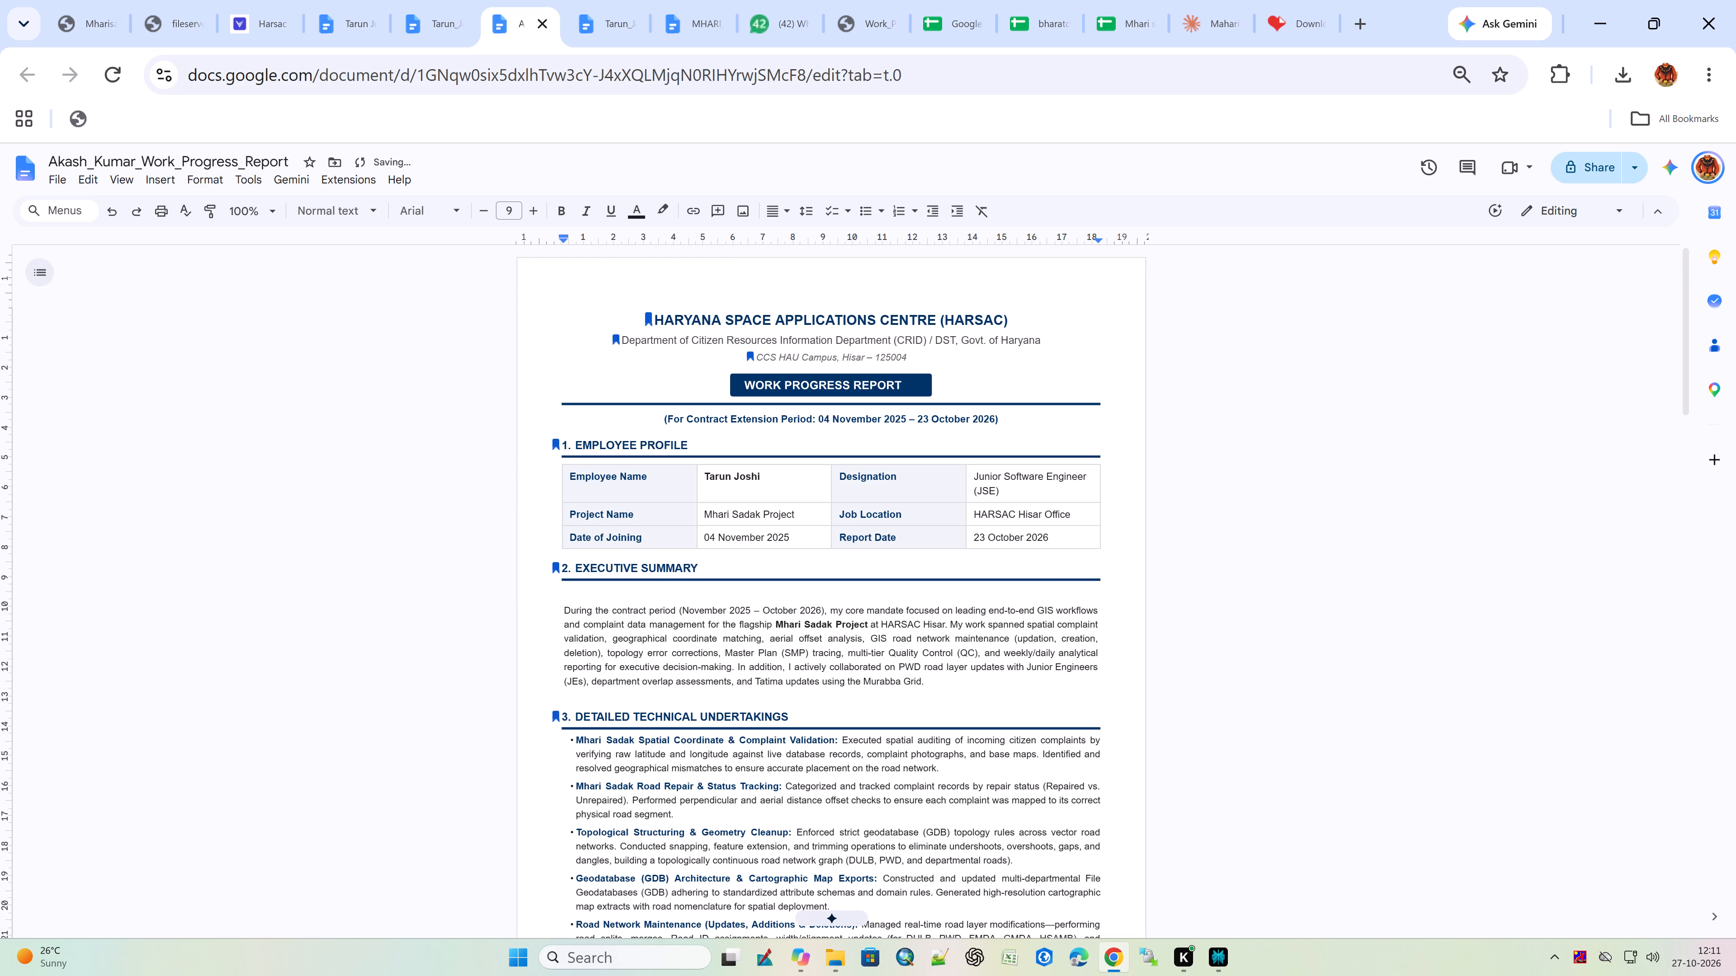
pyautogui.press('BackSpace')
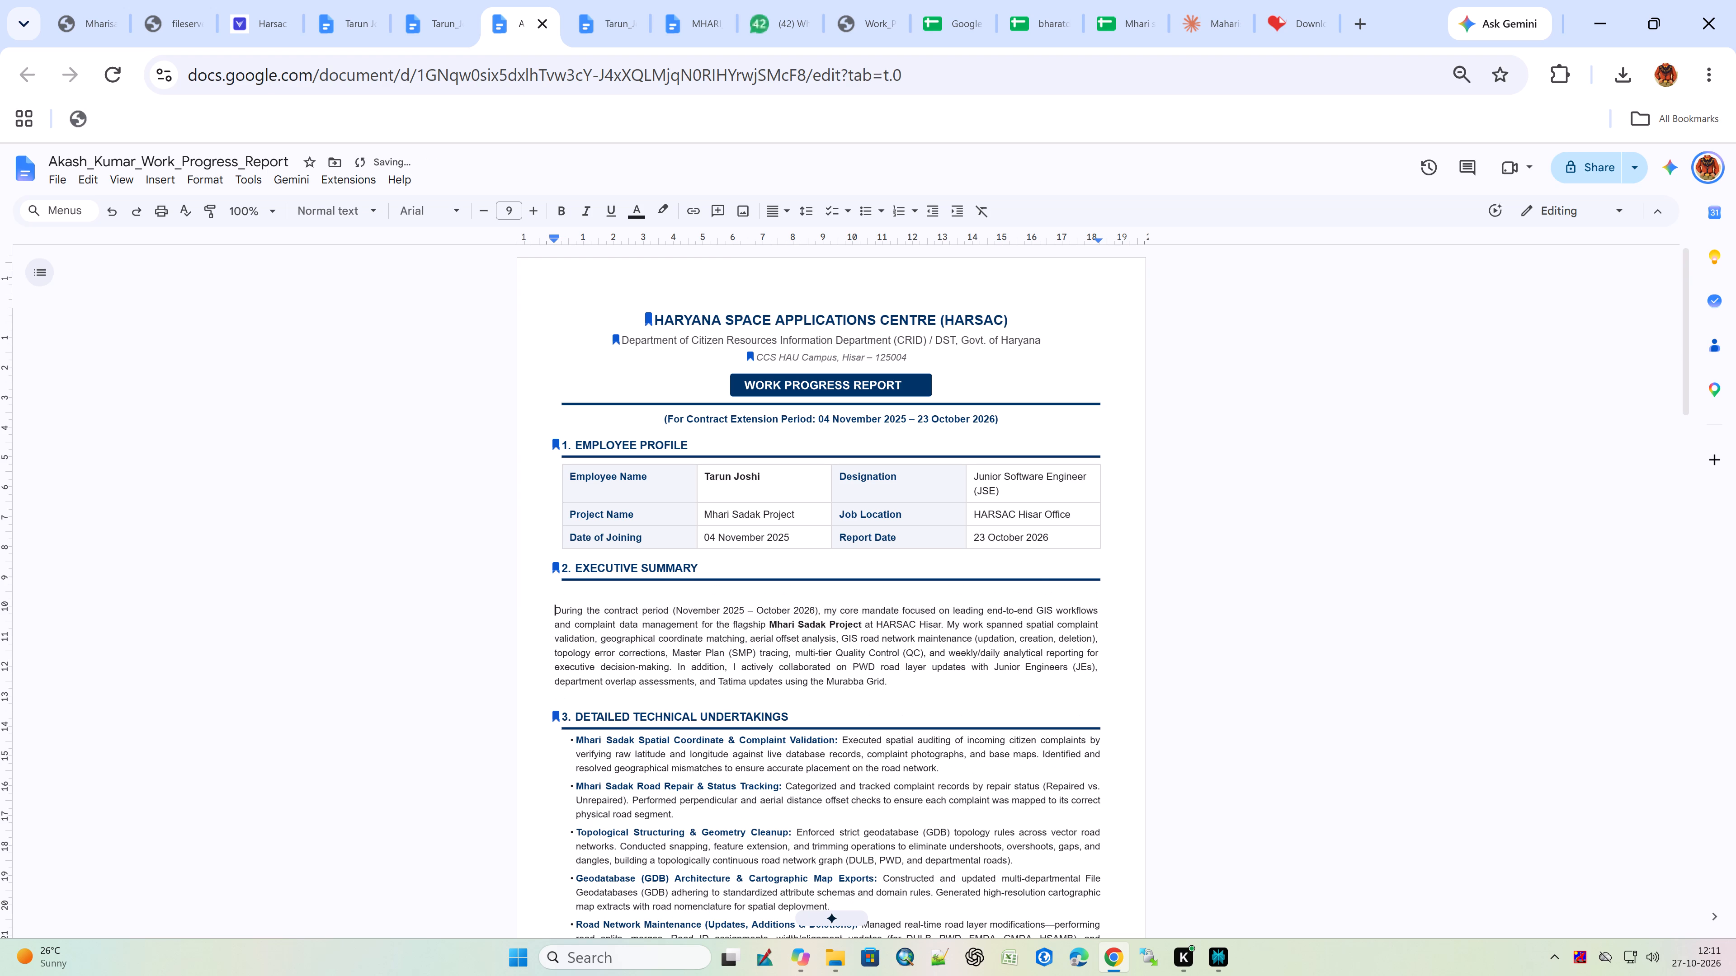
pyautogui.hotkey('ctrl', 'z')
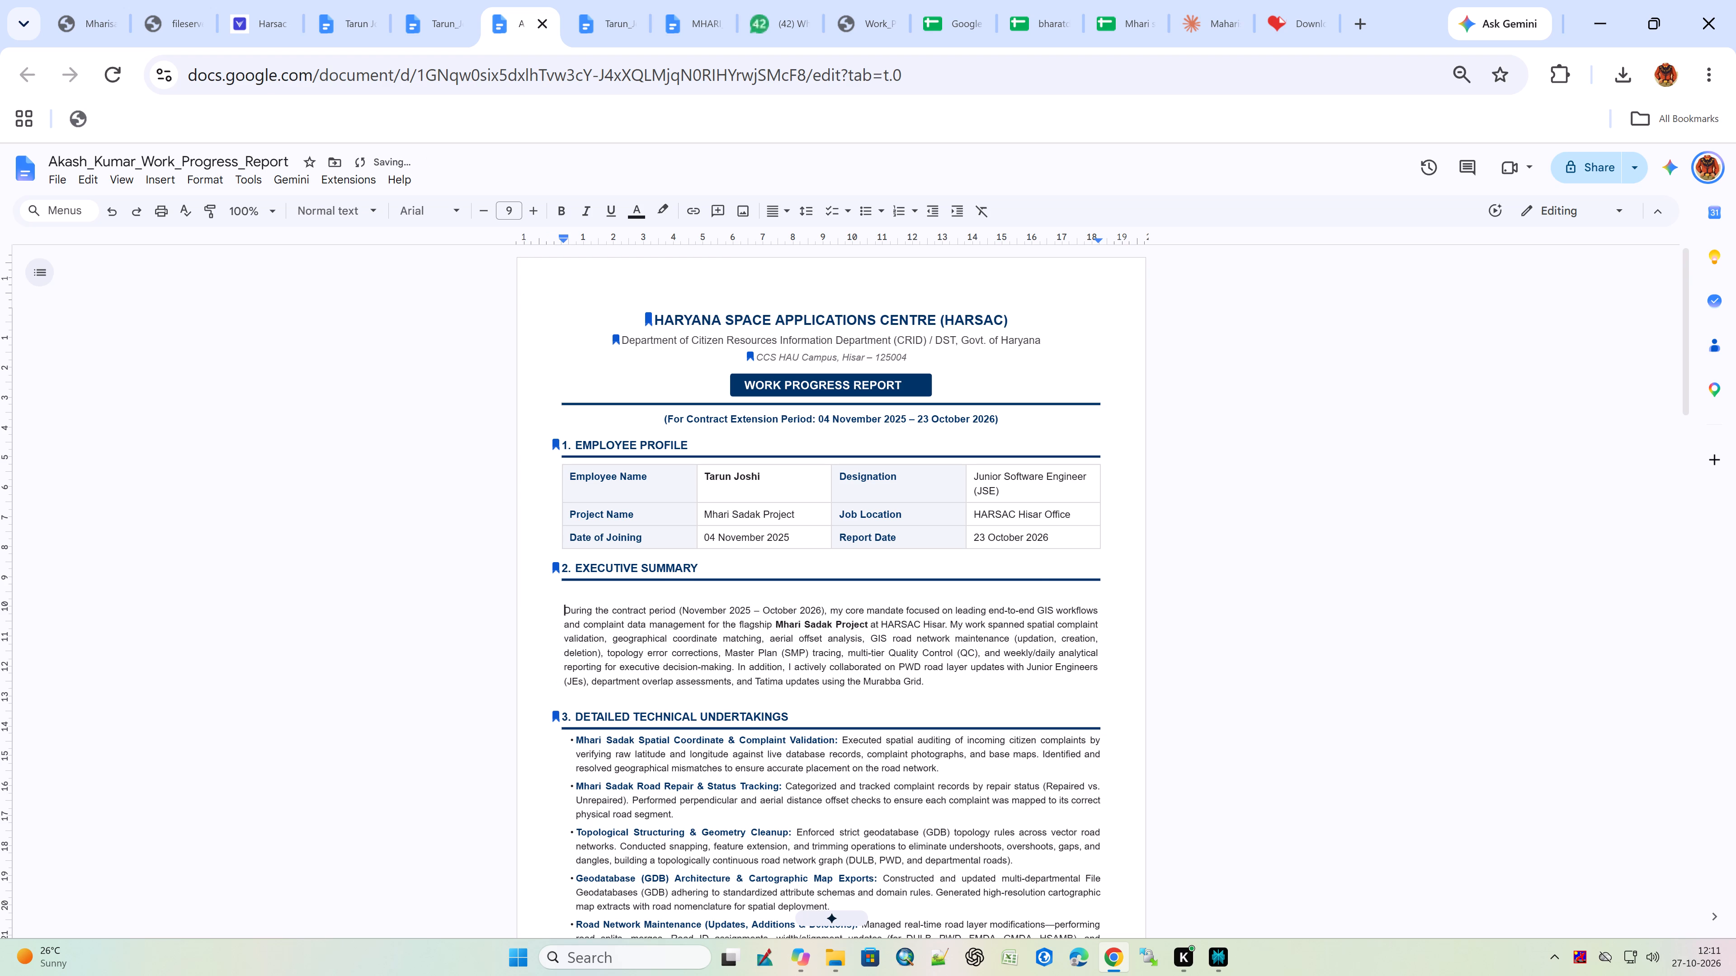
pyautogui.press('Up')
pyautogui.press('BackSpace')
pyautogui.press('BackSpace')
pyautogui.press('Down')
pyautogui.press('Down')
pyautogui.press('Down')
pyautogui.press('Down')
pyautogui.press('Down')
pyautogui.press('Down')
pyautogui.press('Down')
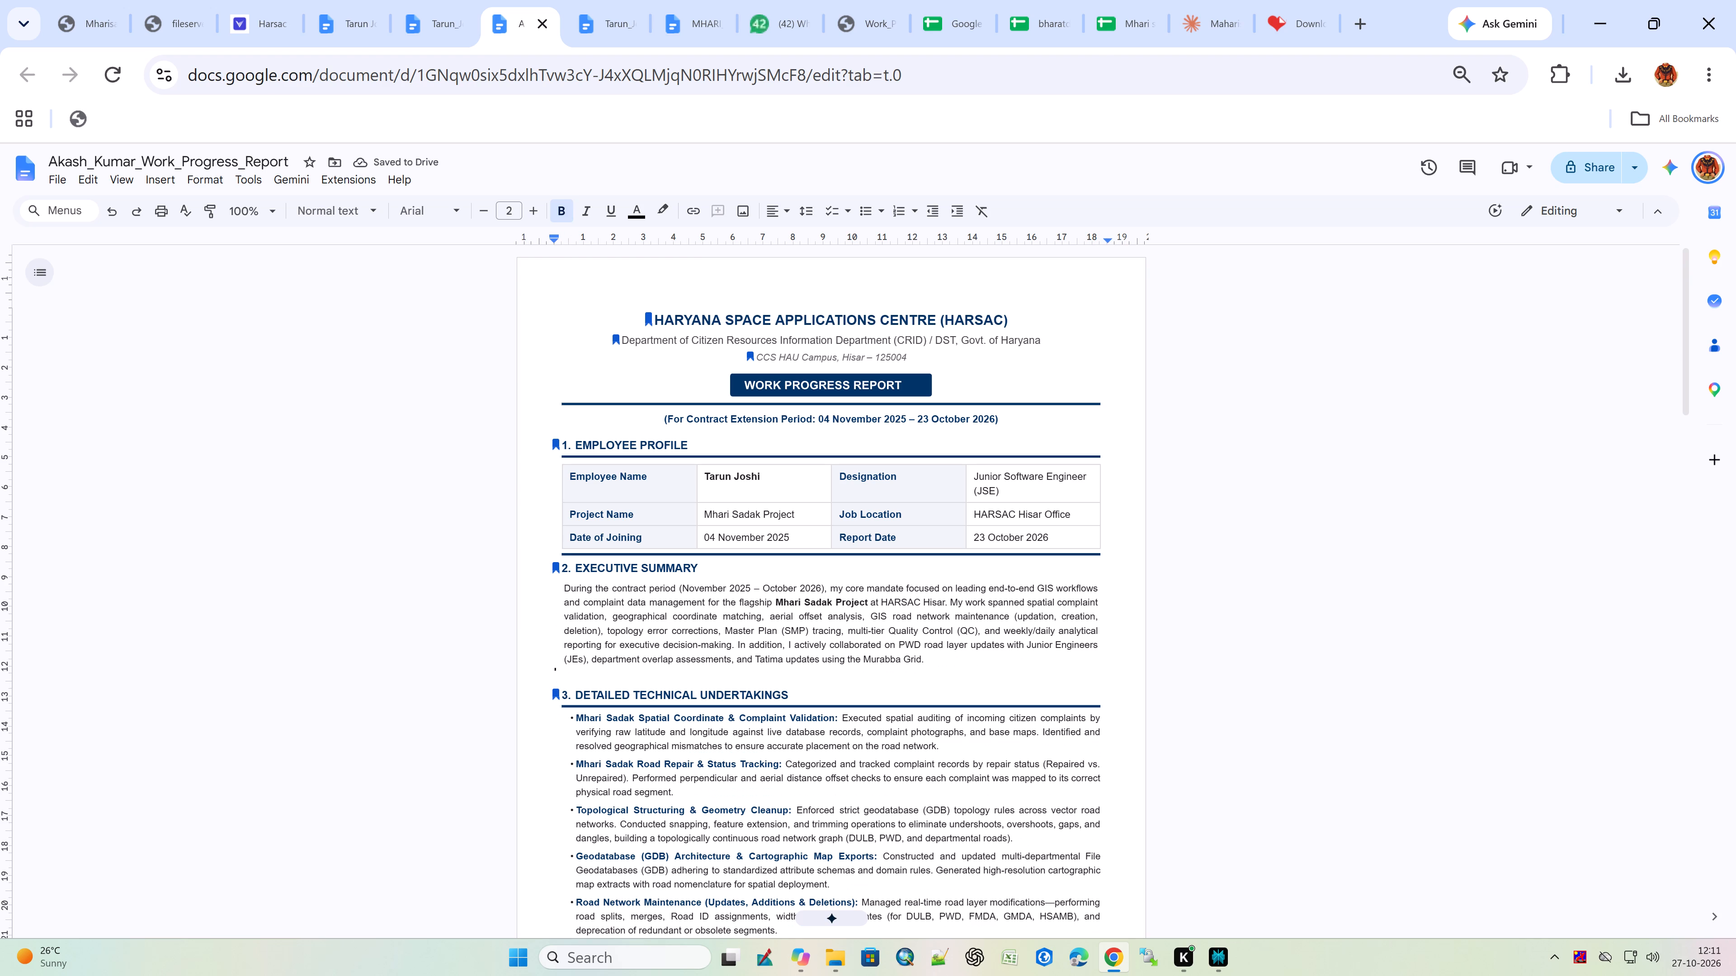
pyautogui.press('BackSpace')
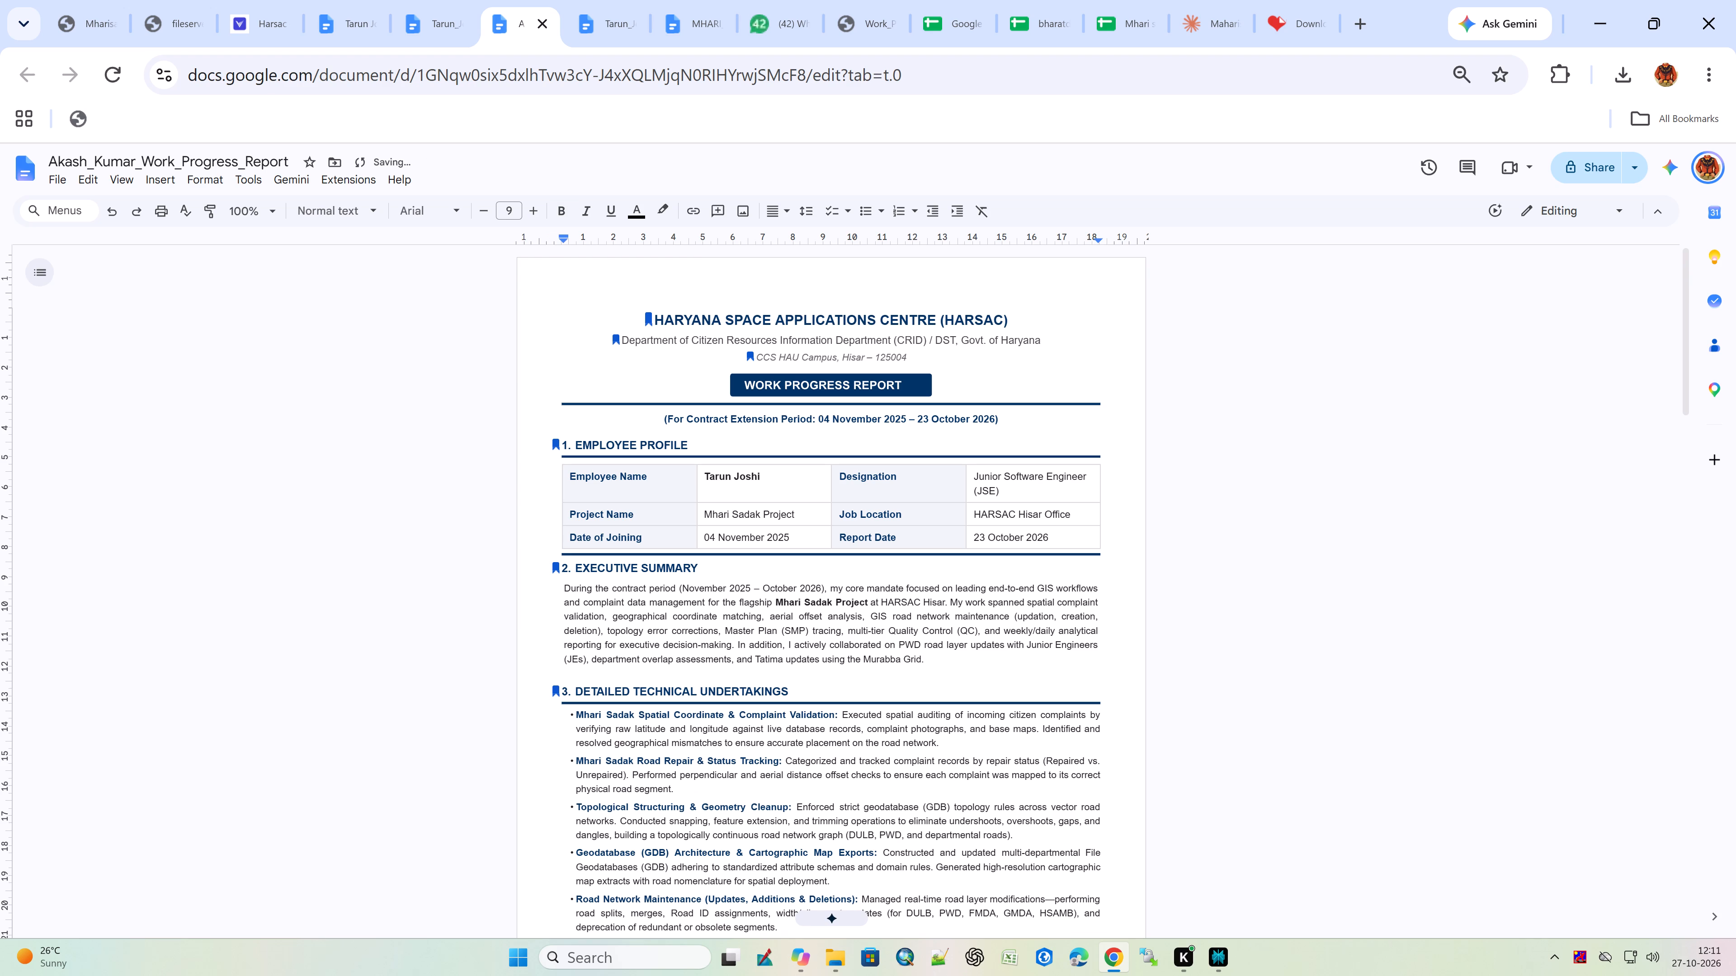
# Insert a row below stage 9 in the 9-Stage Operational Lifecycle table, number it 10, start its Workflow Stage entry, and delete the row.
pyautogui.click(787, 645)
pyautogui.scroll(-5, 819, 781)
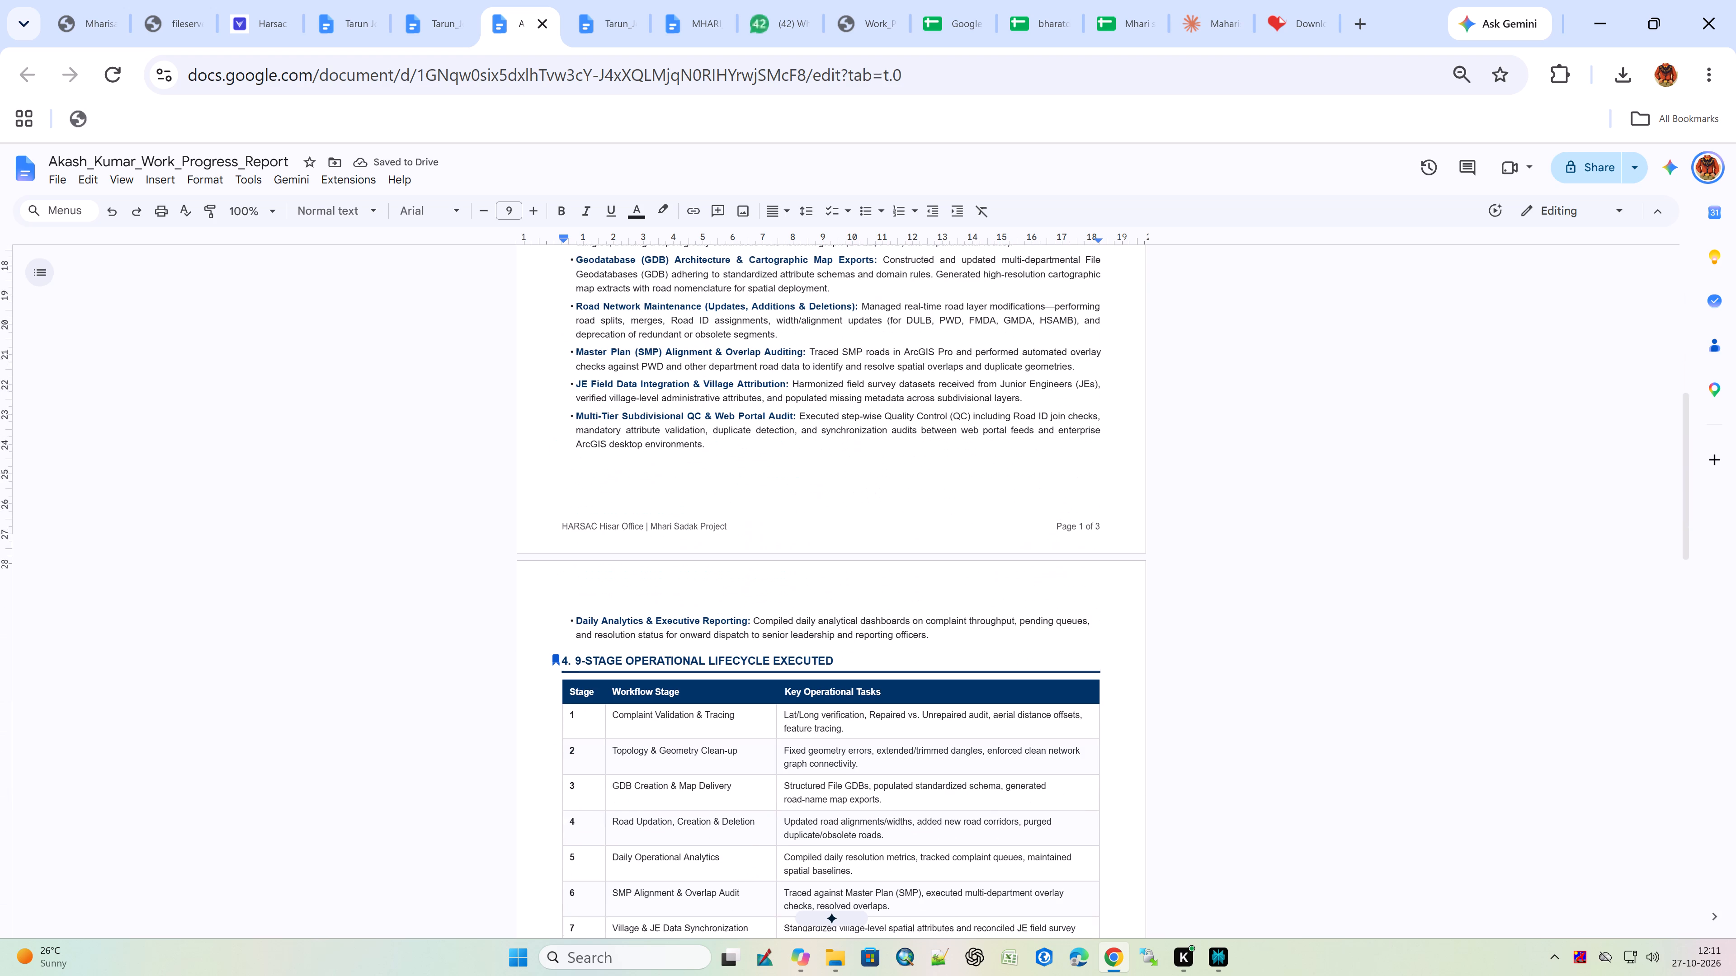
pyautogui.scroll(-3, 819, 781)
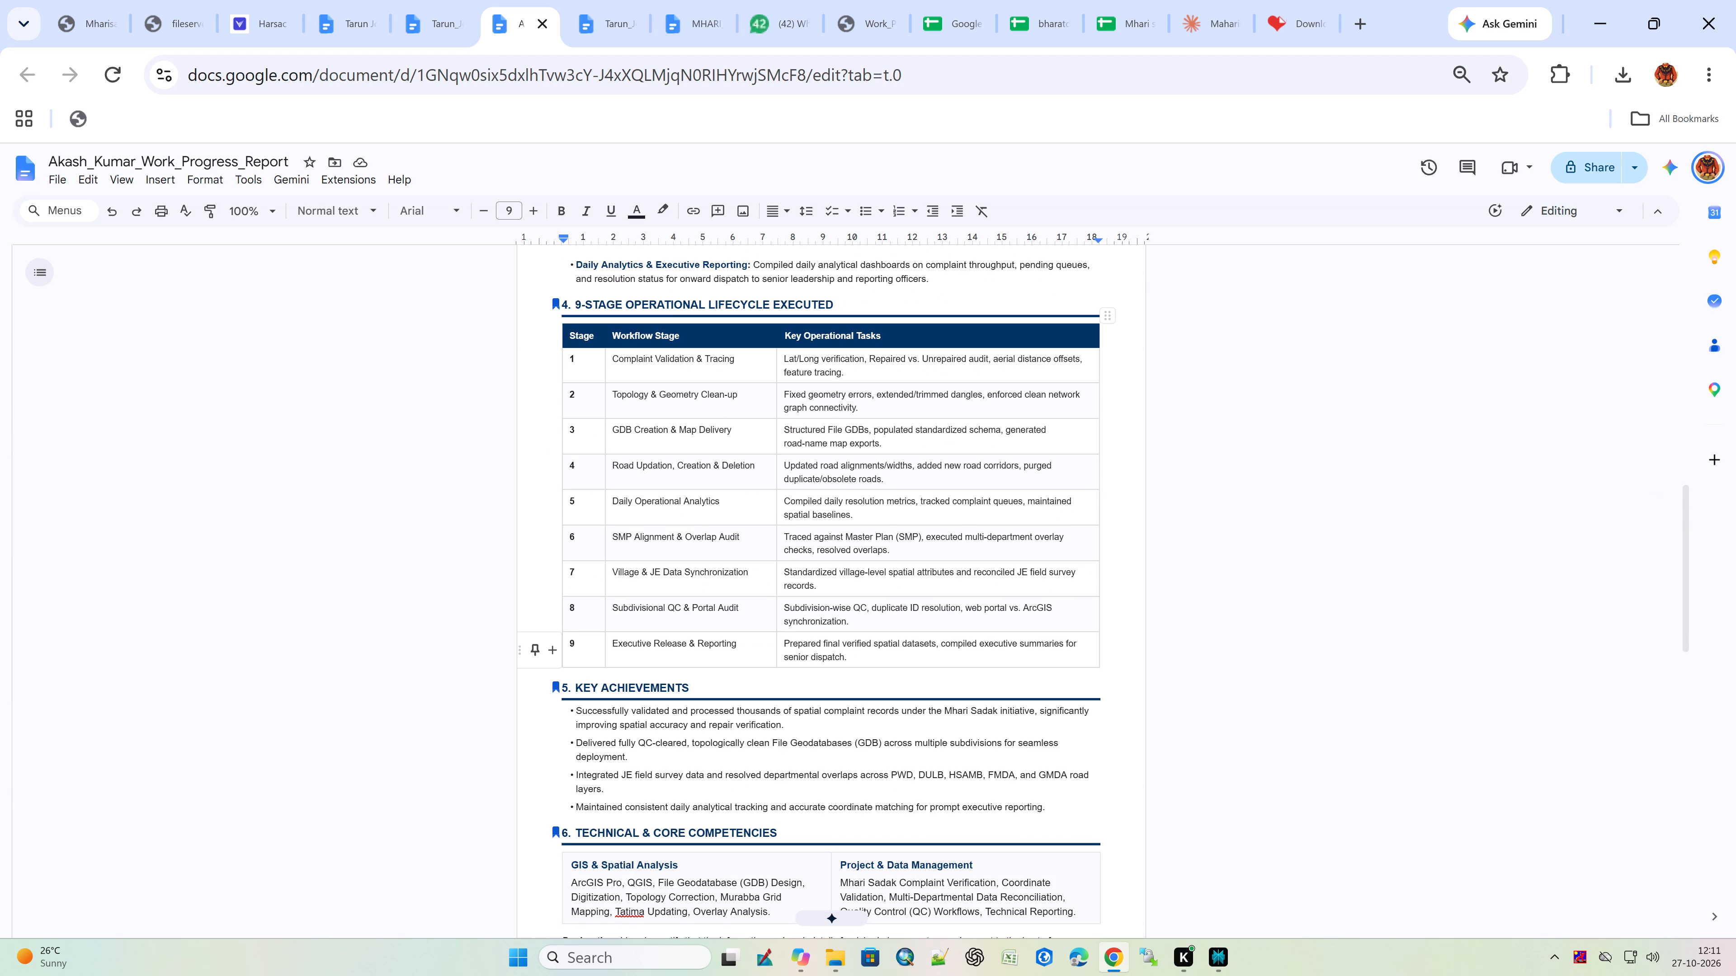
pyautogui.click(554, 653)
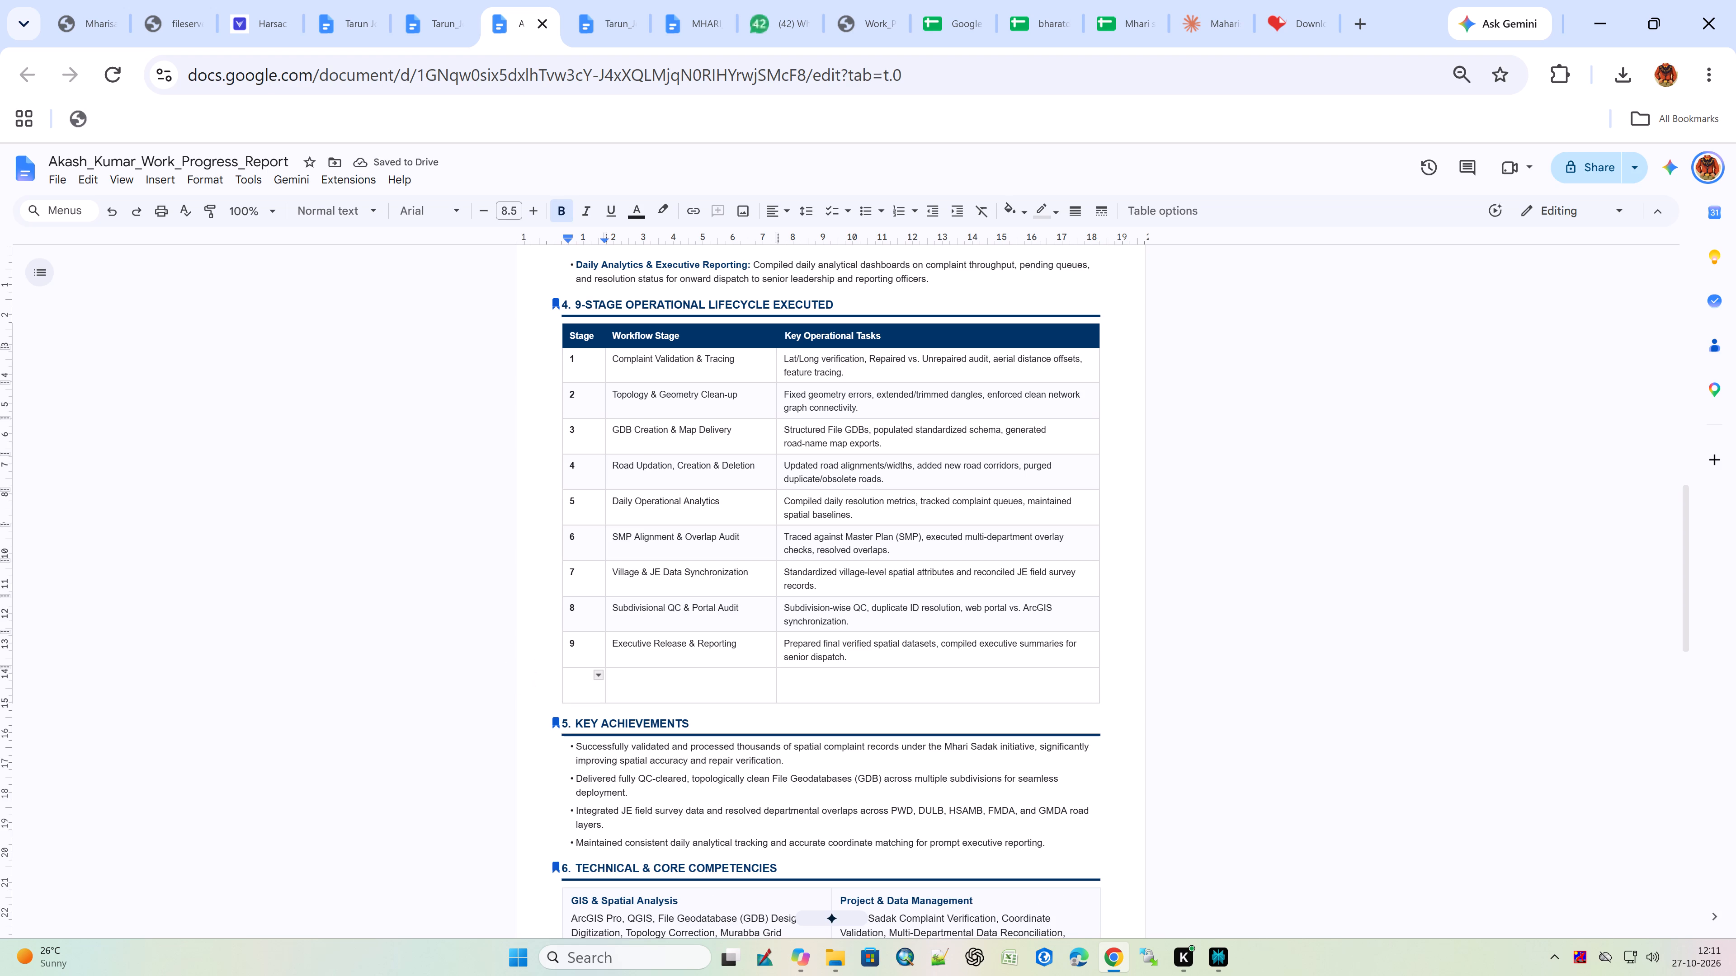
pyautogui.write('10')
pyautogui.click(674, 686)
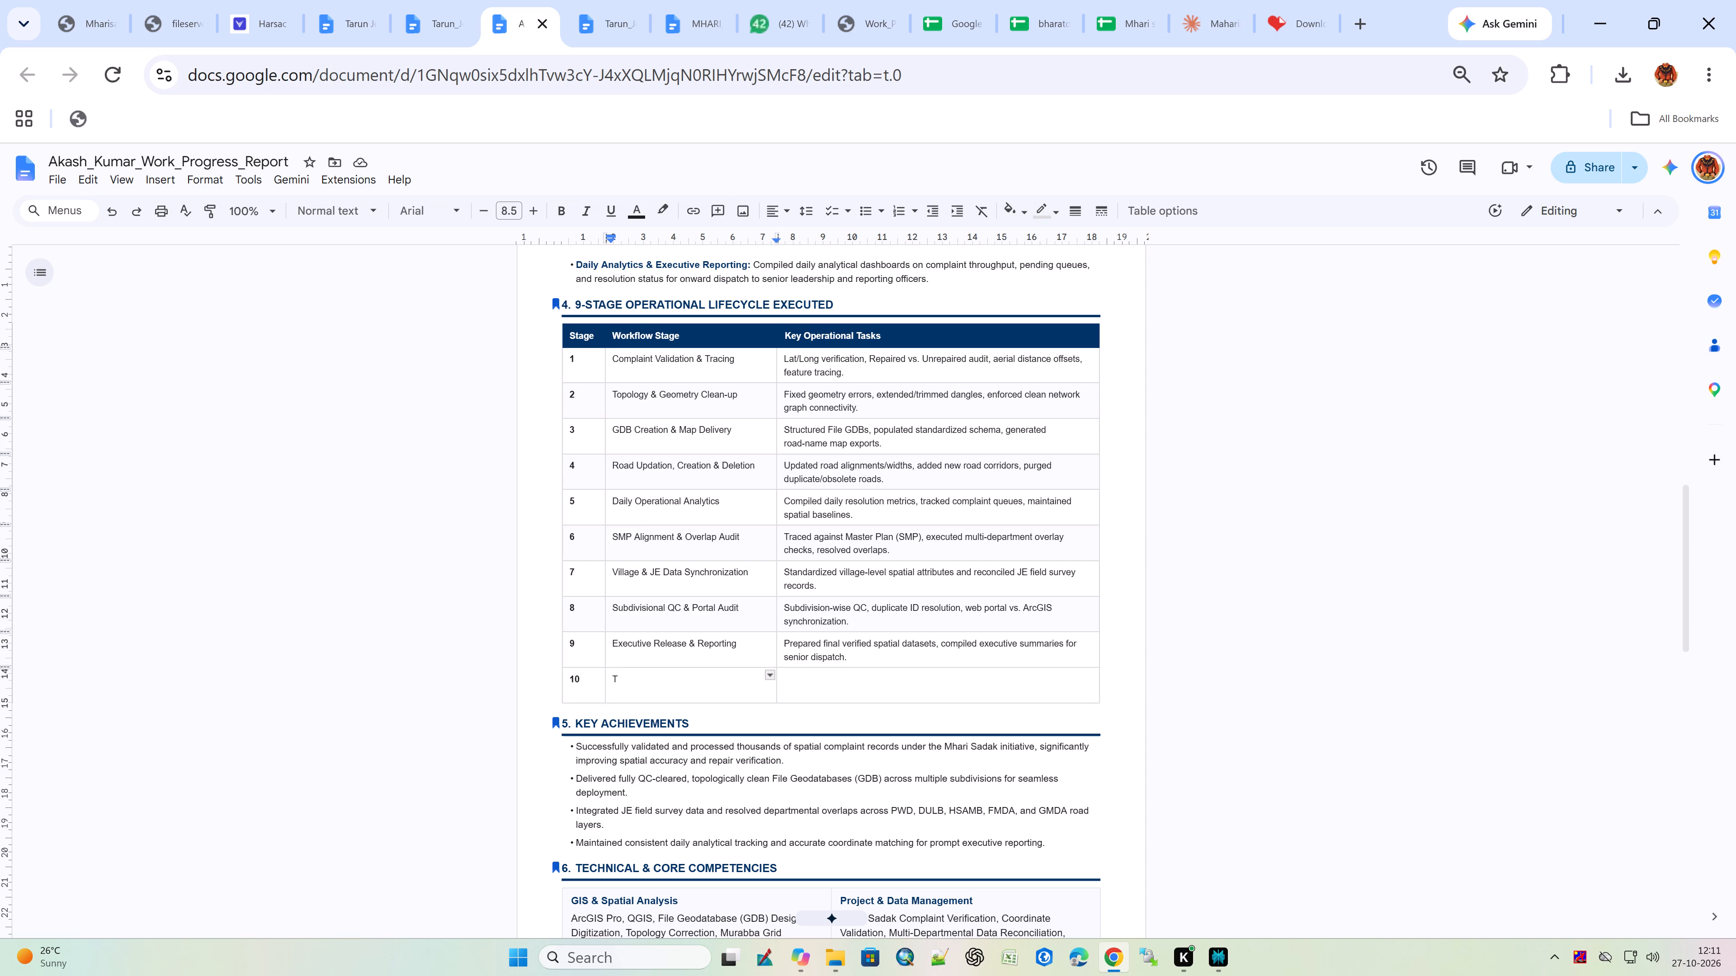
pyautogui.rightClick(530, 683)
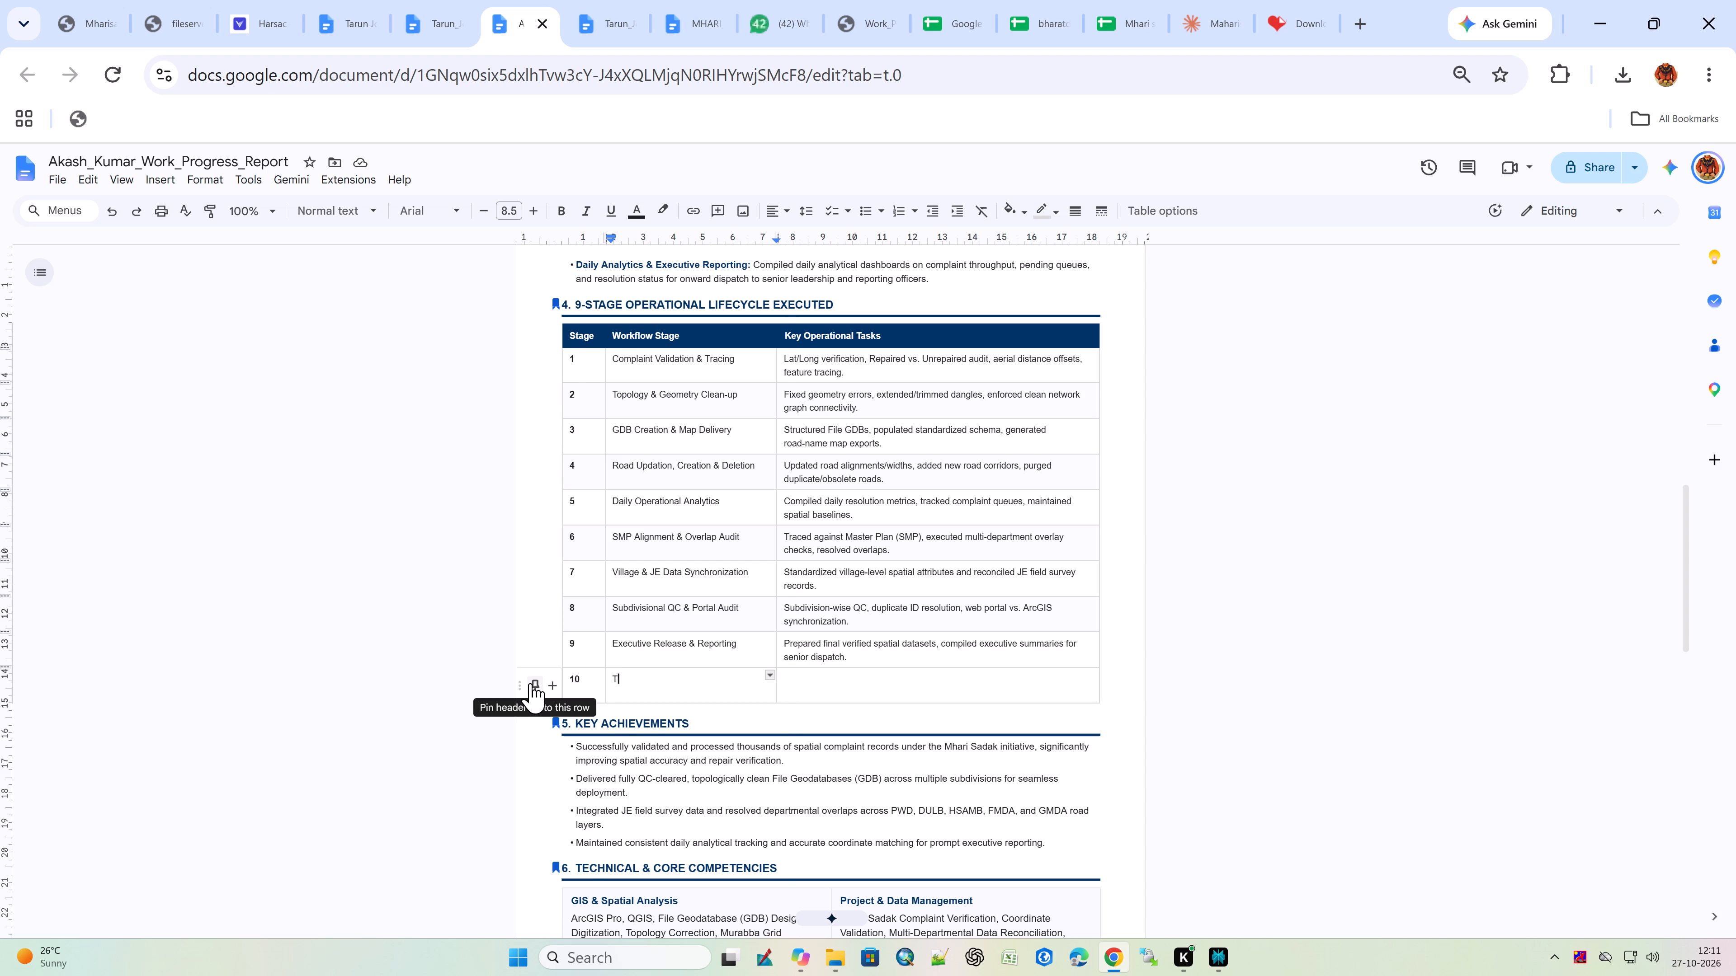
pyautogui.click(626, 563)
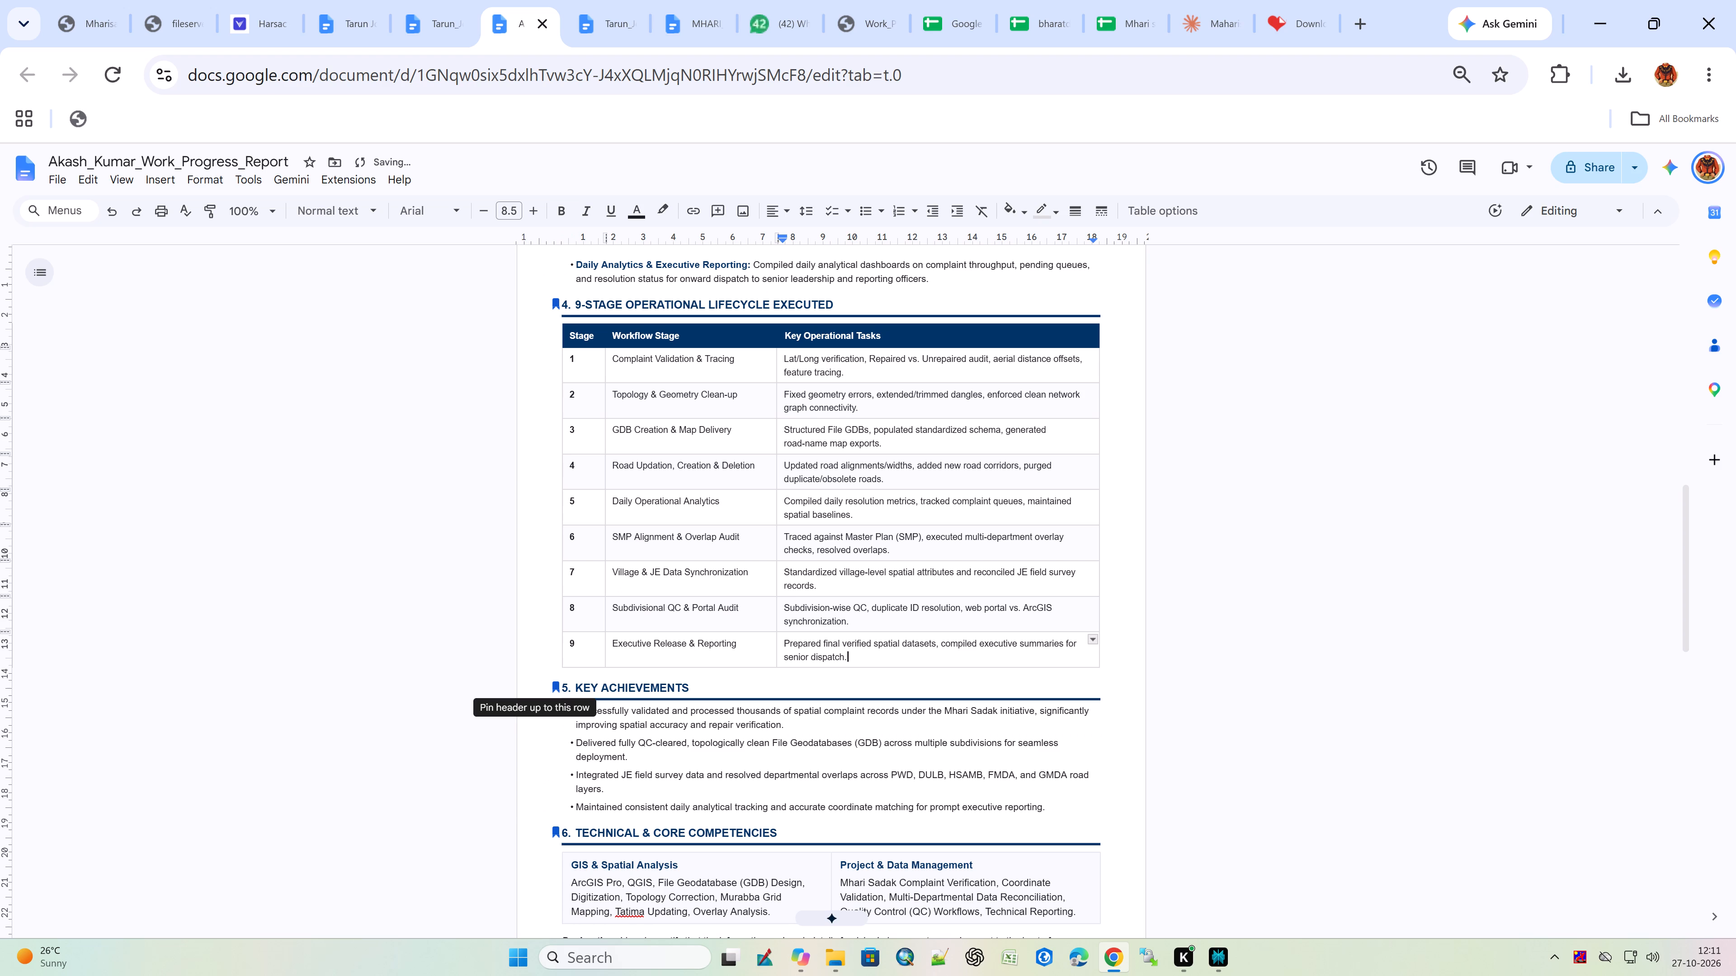
# Examine the Key Achievements and Technical & Core Competencies sections, and the Detailed Technical Undertakings list through its last bullet on page one.
pyautogui.scroll(-1, 763, 771)
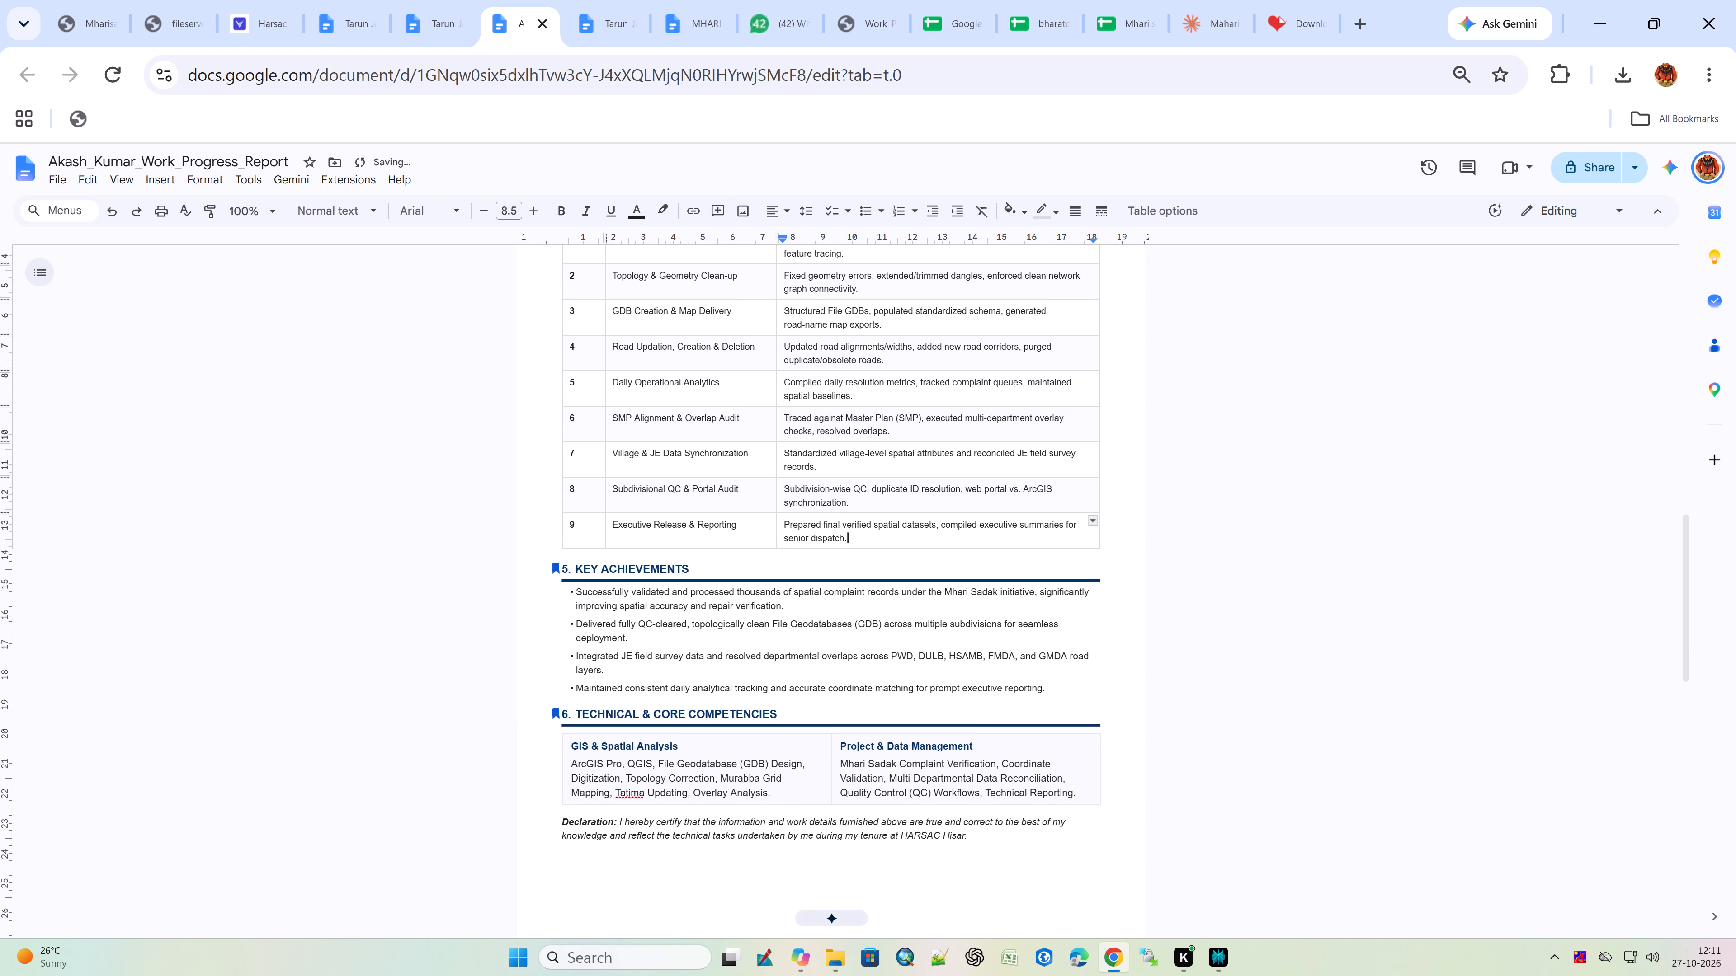
pyautogui.click(632, 792)
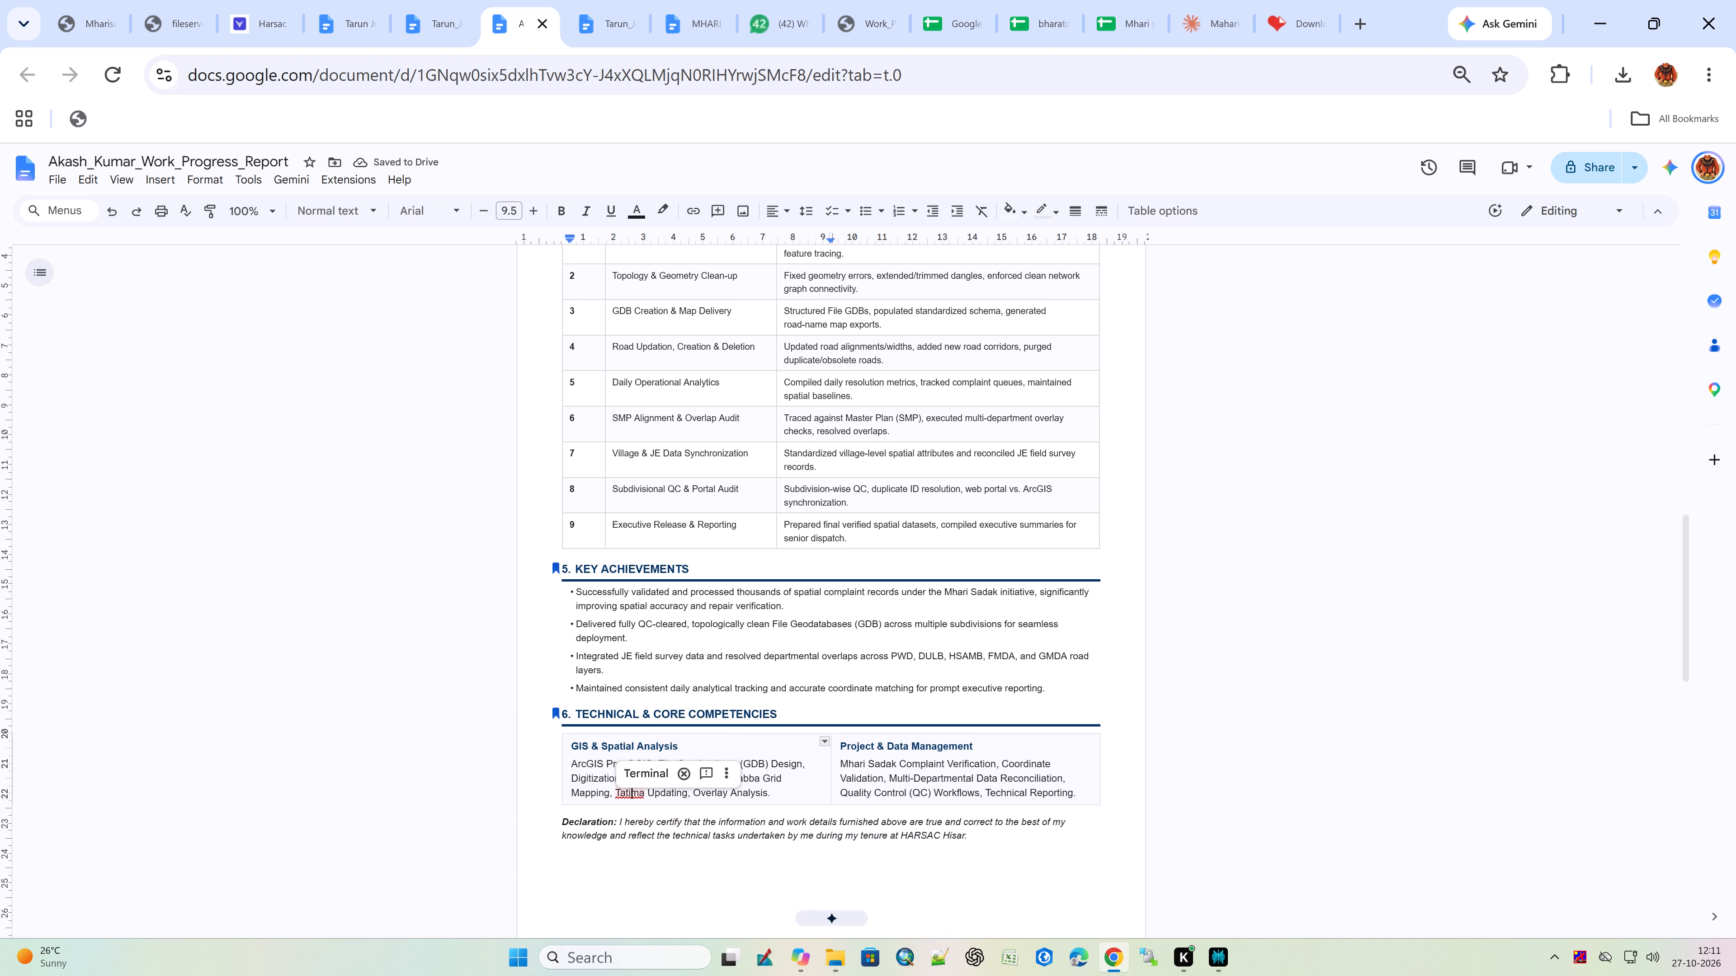
pyautogui.click(654, 798)
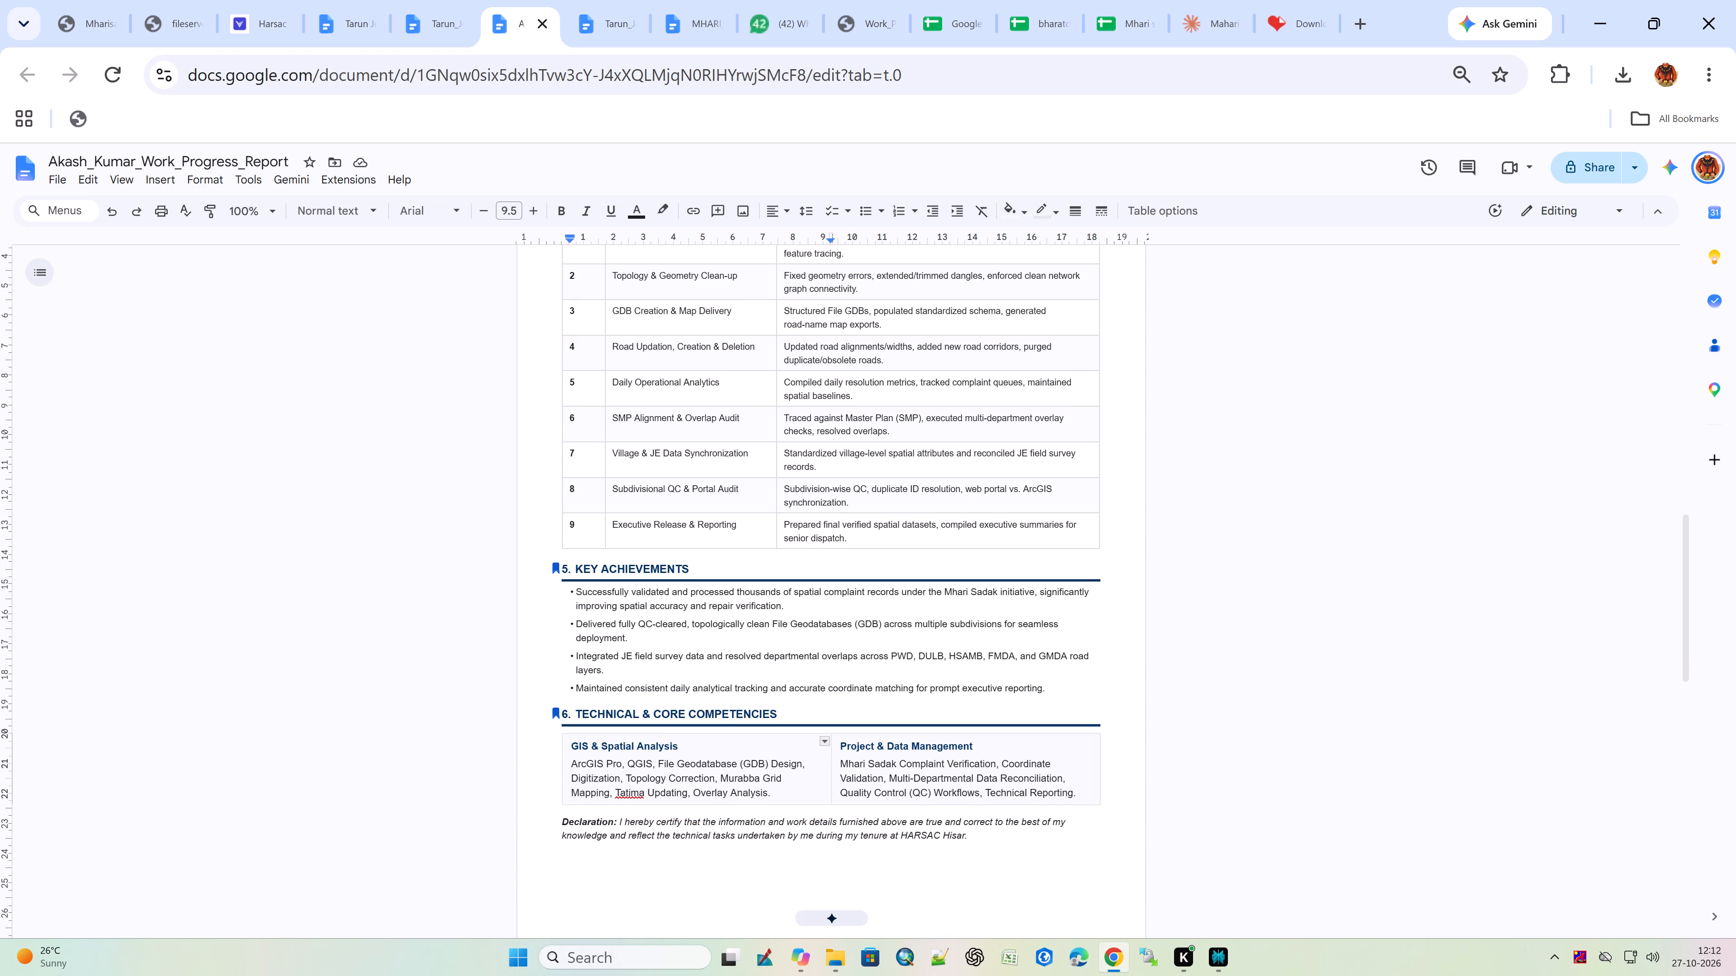
pyautogui.moveTo(800, 788); pyautogui.dragTo(792, 789)
pyautogui.scroll(11, 687, 616)
pyautogui.scroll(-1, 709, 643)
pyautogui.click(716, 756)
pyautogui.scroll(-1, 716, 756)
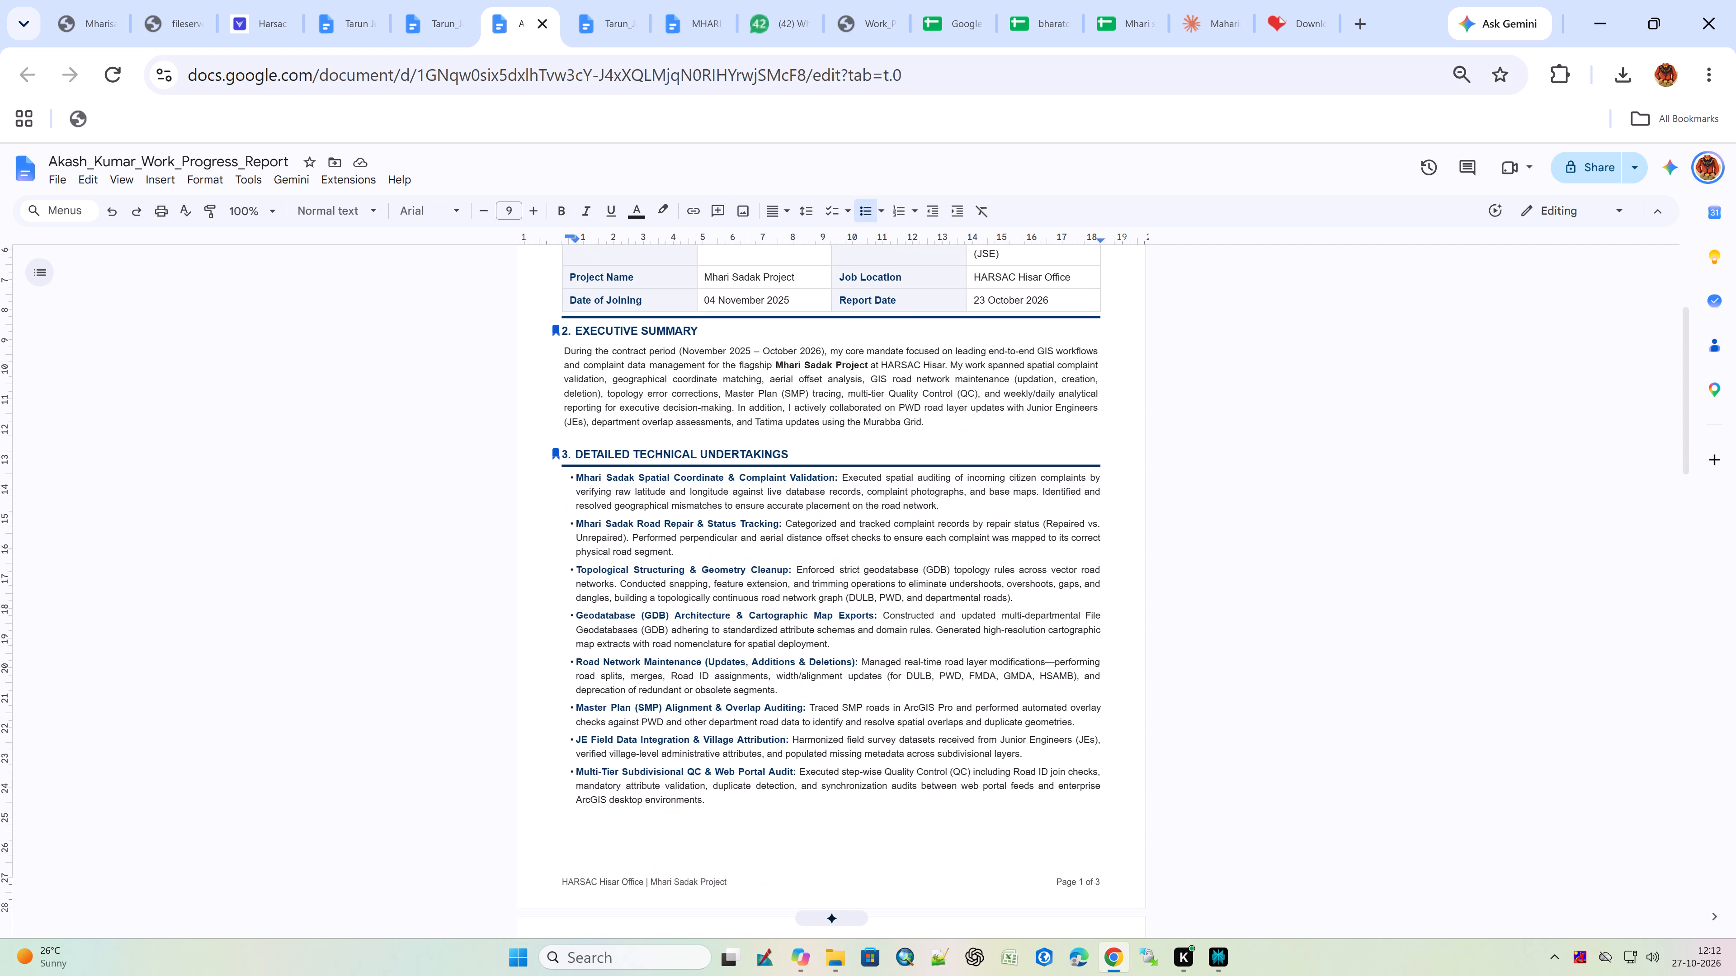
pyautogui.click(753, 803)
# Copy the Official Tour, Courses & Professional Development and Testing sections from Tarun's report and paste them after the last Detailed Technical Undertakings bullet in Akash's report.
pyautogui.click(622, 0)
pyautogui.scroll(2, 674, 506)
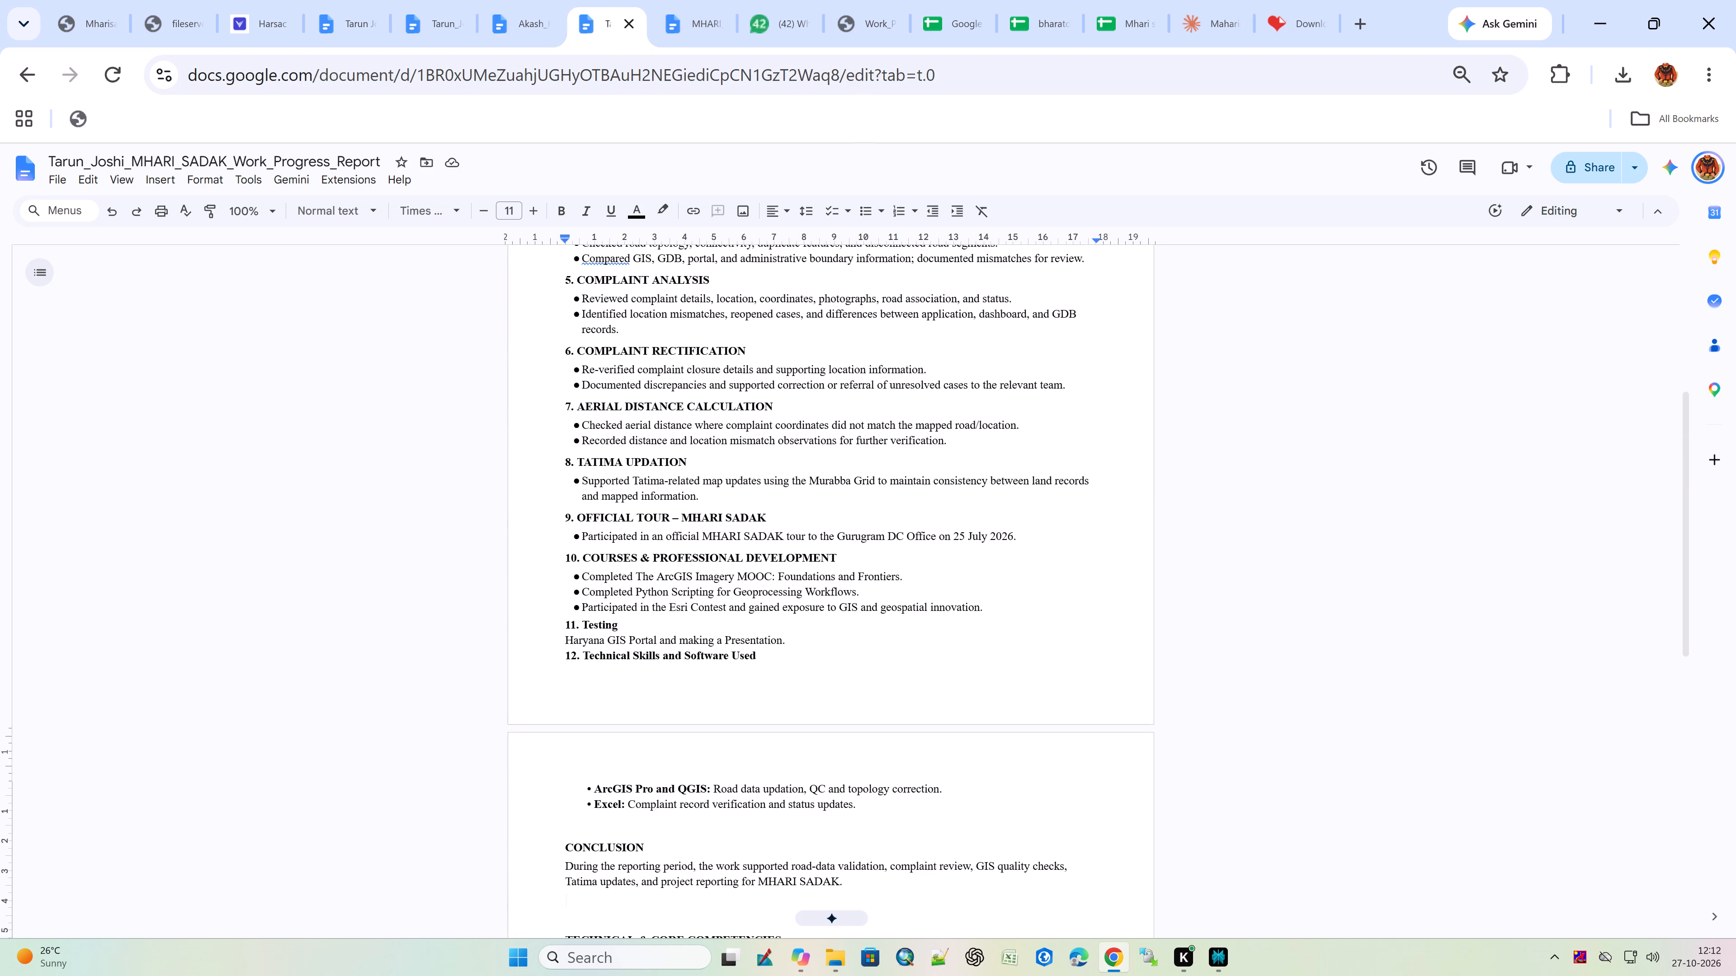
pyautogui.moveTo(806, 638); pyautogui.dragTo(615, 598)
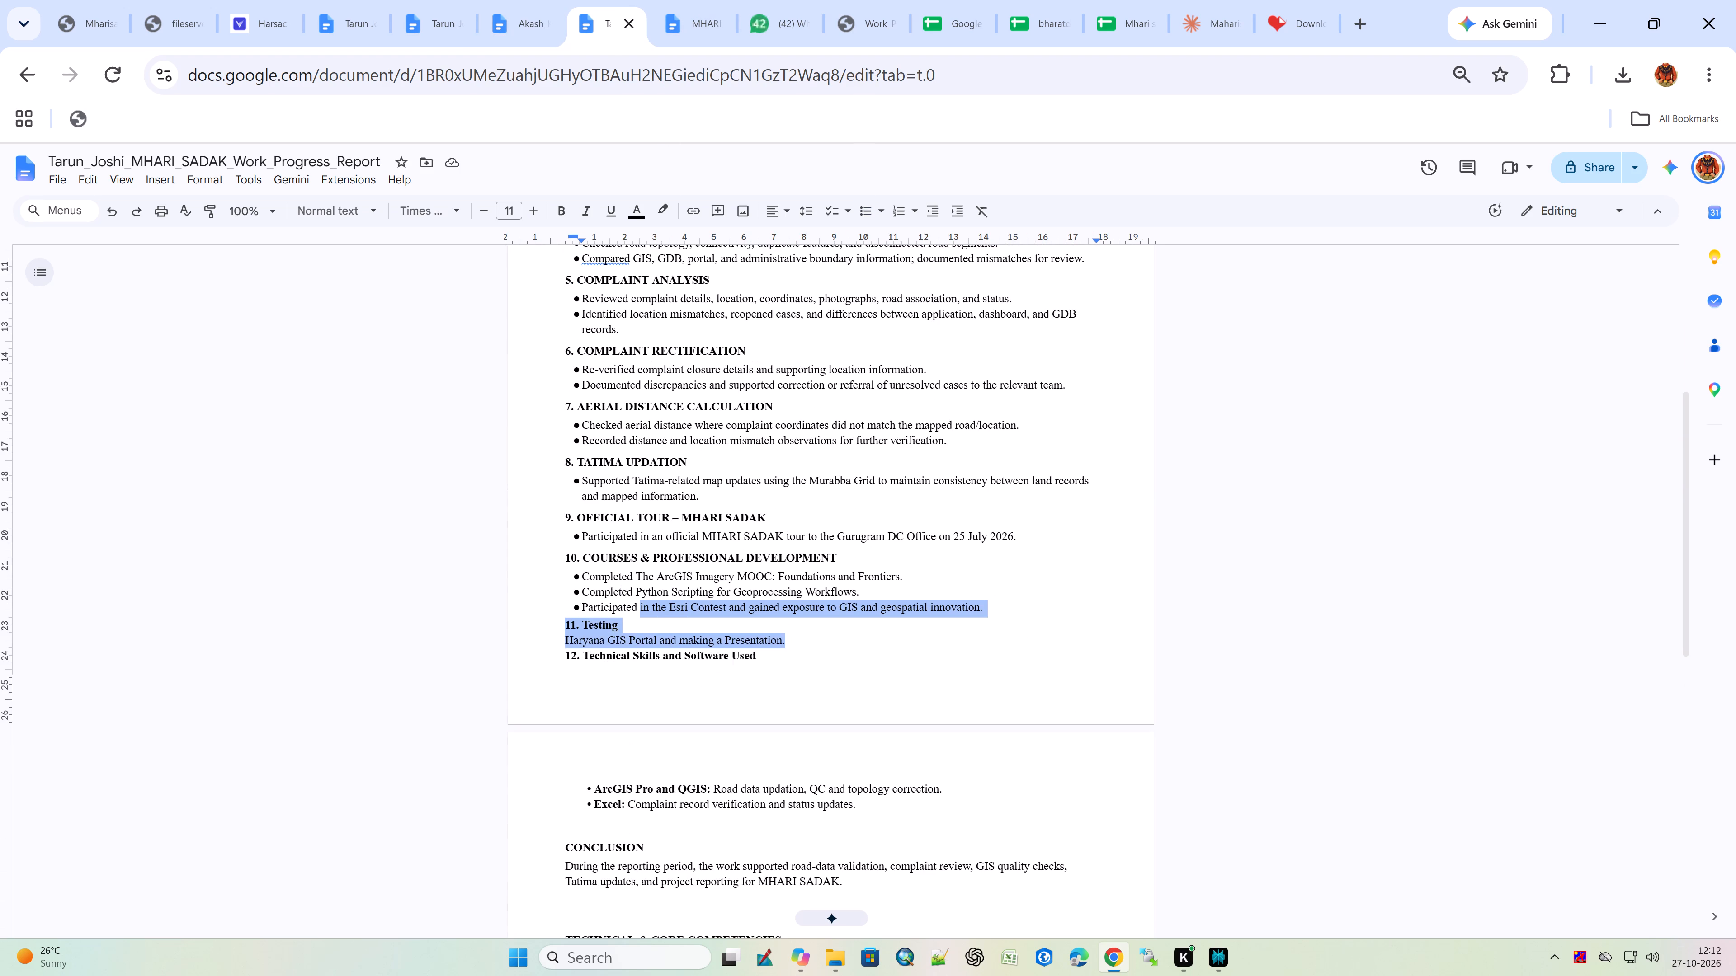
pyautogui.moveTo(615, 598); pyautogui.dragTo(551, 535)
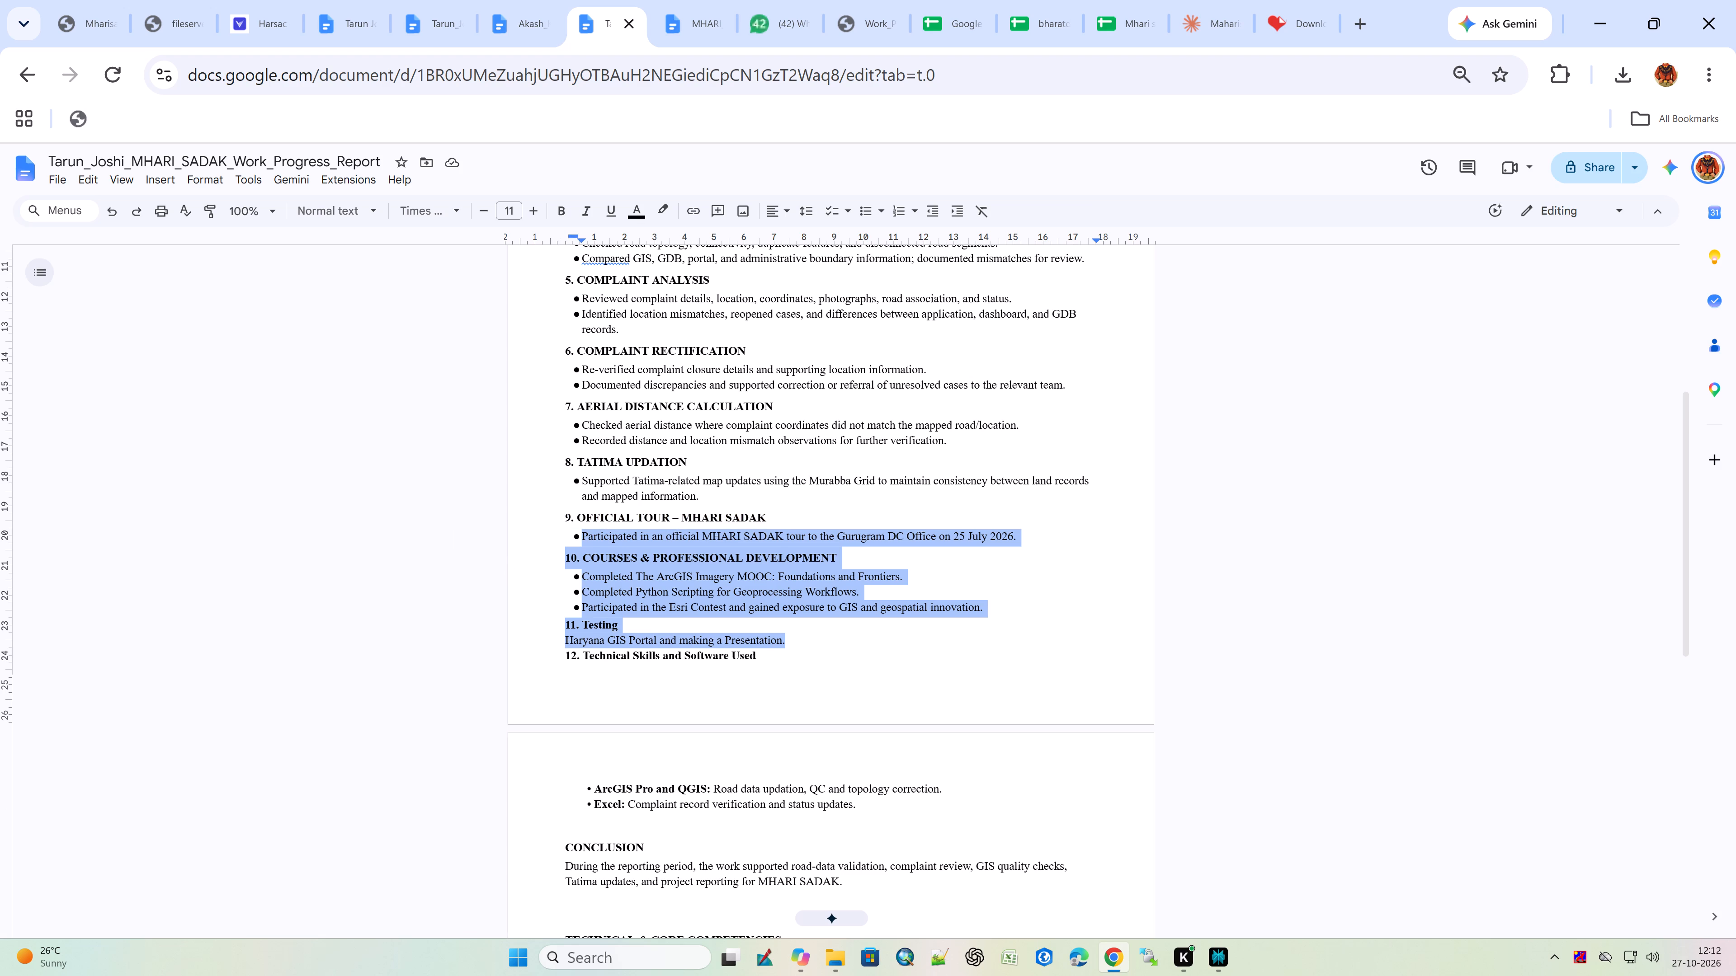
pyautogui.moveTo(551, 535); pyautogui.dragTo(570, 518)
pyautogui.hotkey('ctrl', 'c')
pyautogui.hotkey('ctrl', 'c')
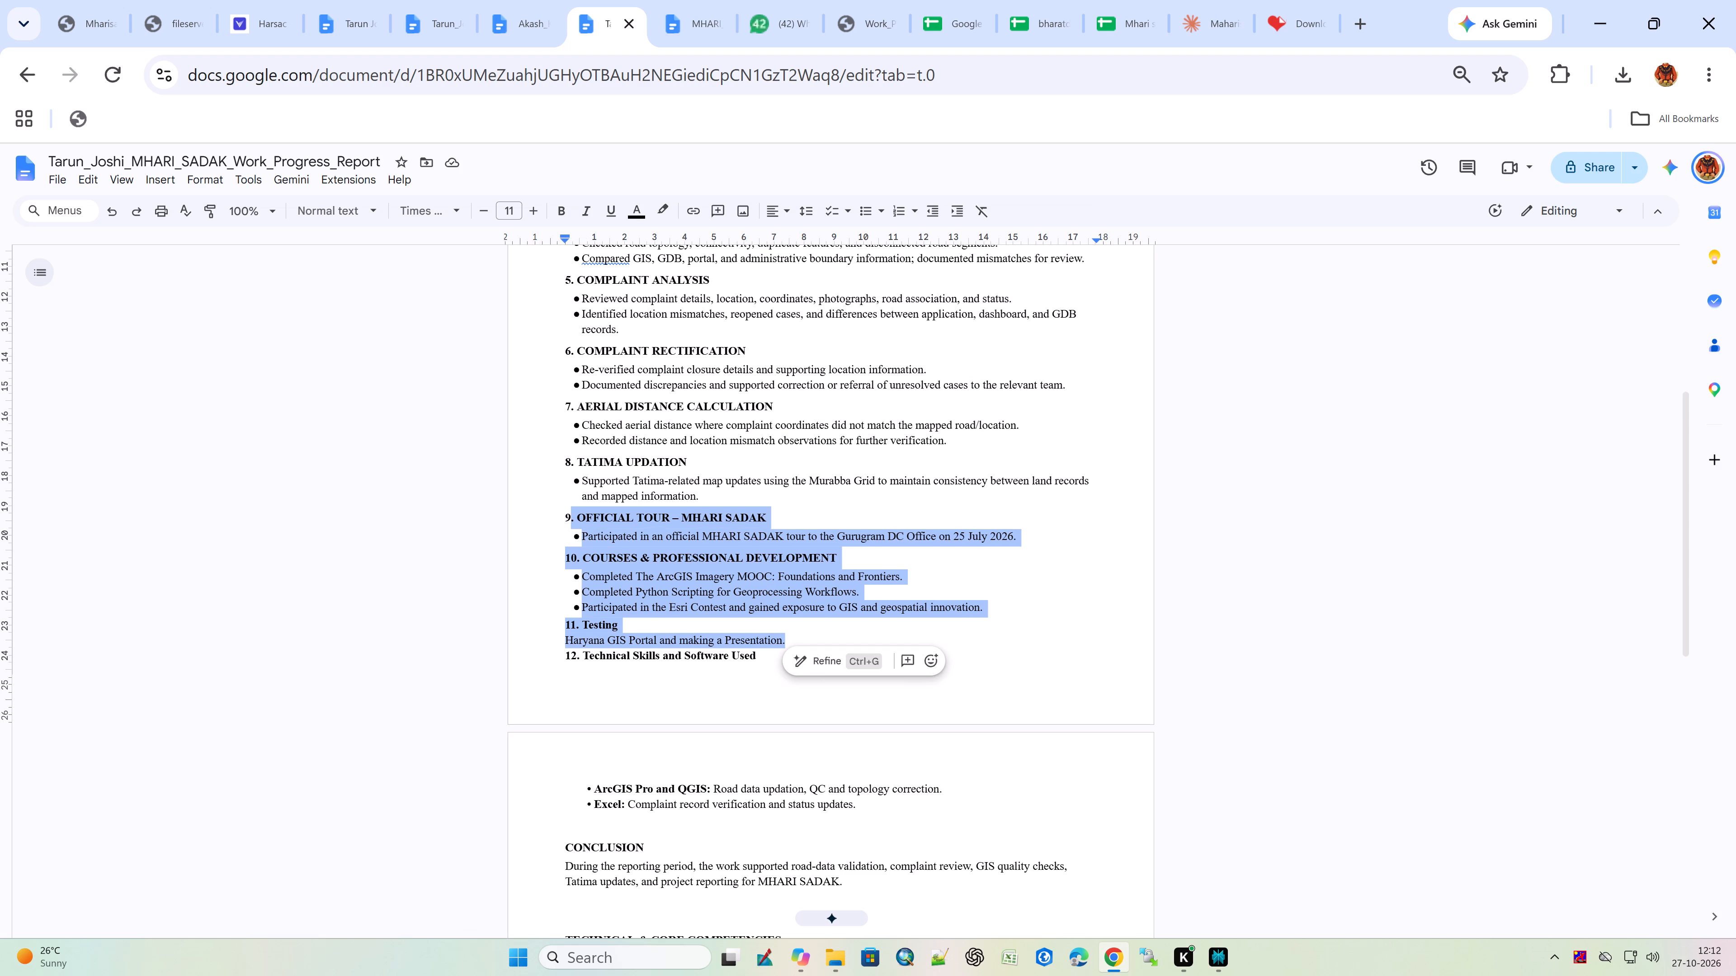
pyautogui.hotkey('ctrl', 'c')
pyautogui.scroll(3, 575, 613)
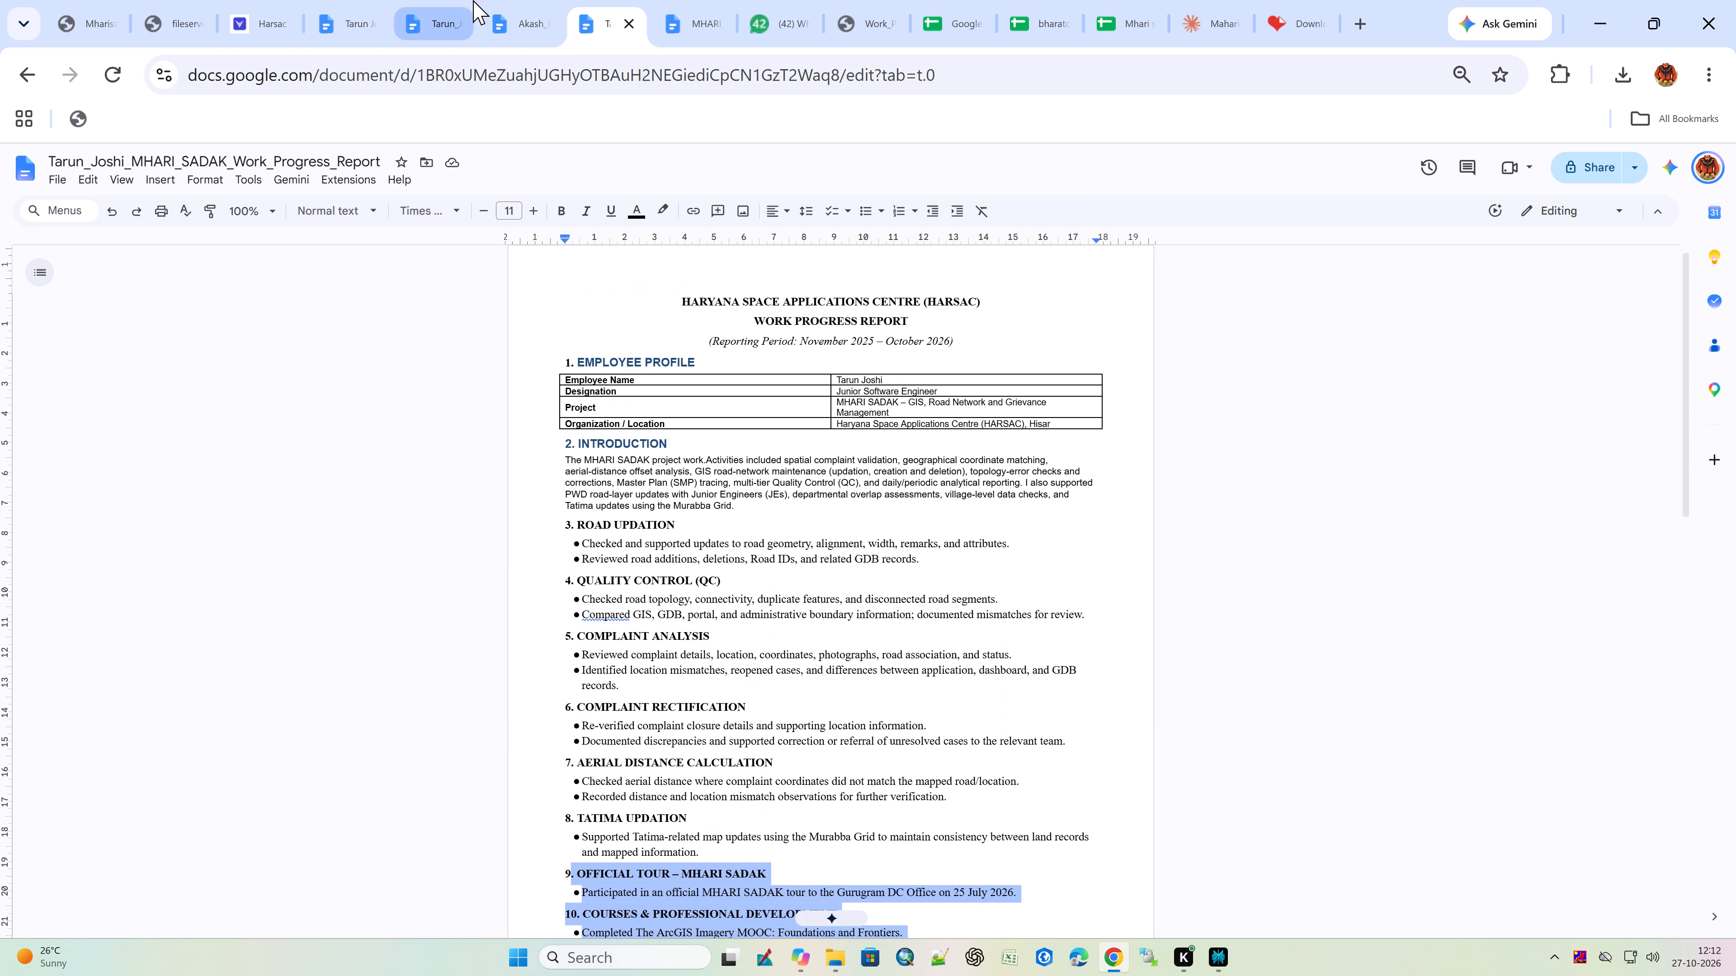
pyautogui.click(514, 5)
pyautogui.hotkey('ctrl', 'v')
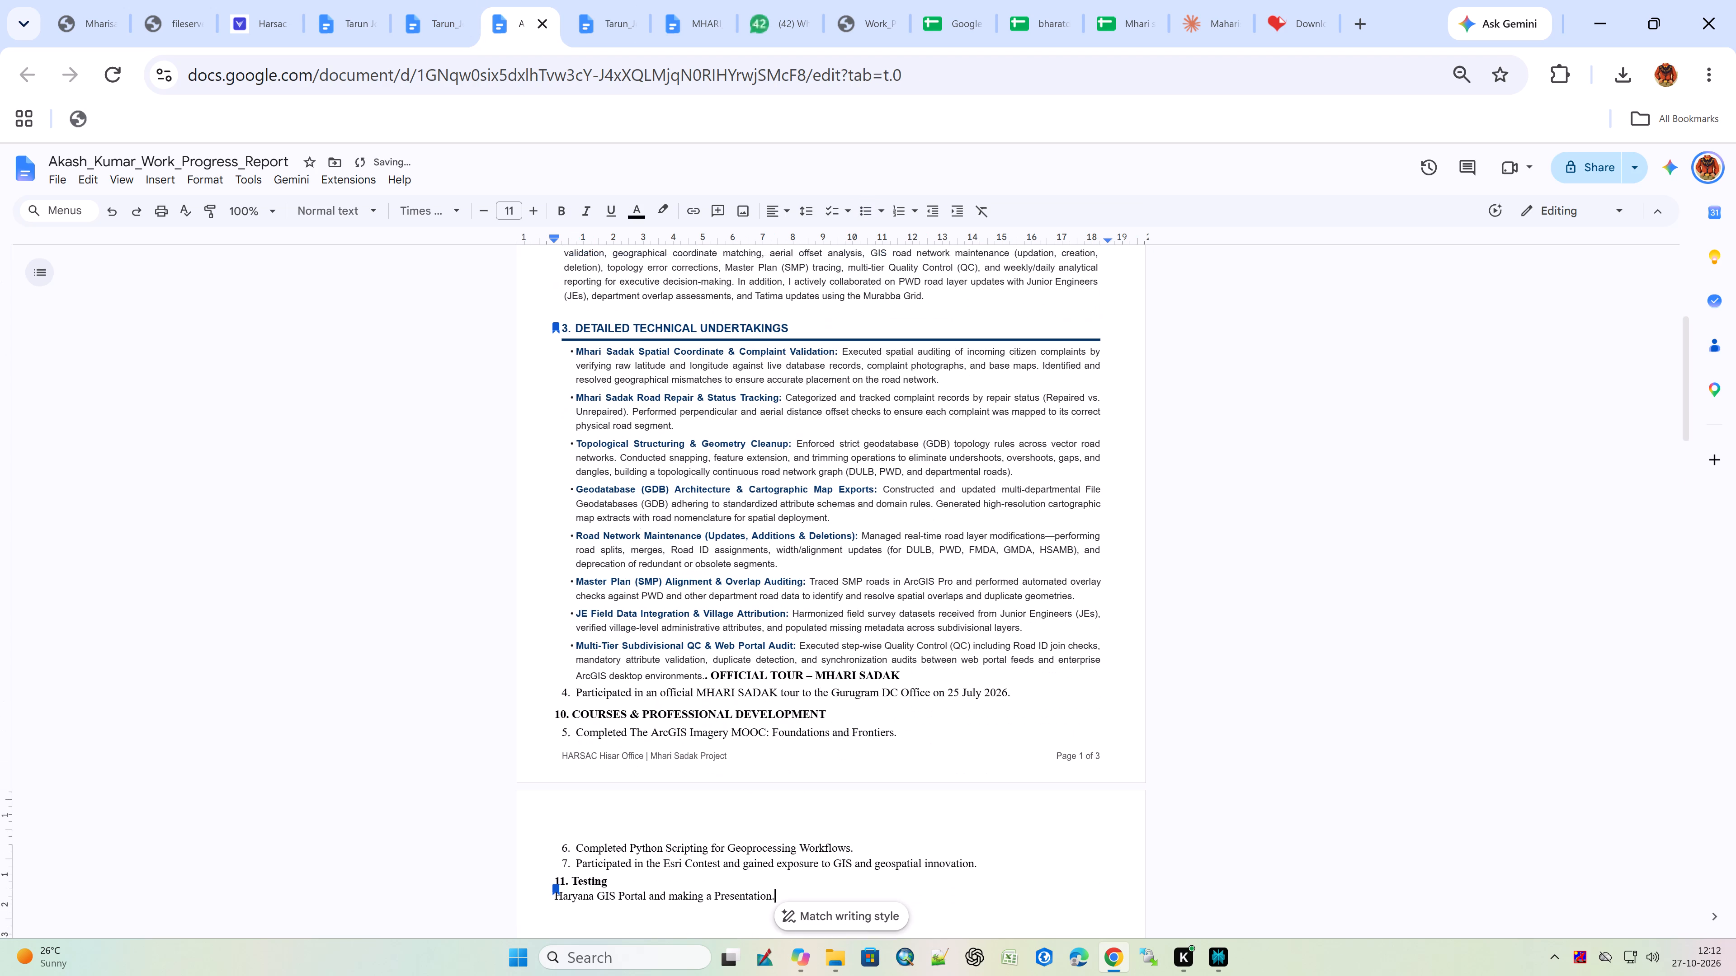
# Copy the formatting of the Multi-Tier Subdivisional QC bullet title onto the Courses & Professional Development and Official Tour – Mhari Sadak headings.
pyautogui.moveTo(578, 637); pyautogui.dragTo(589, 635)
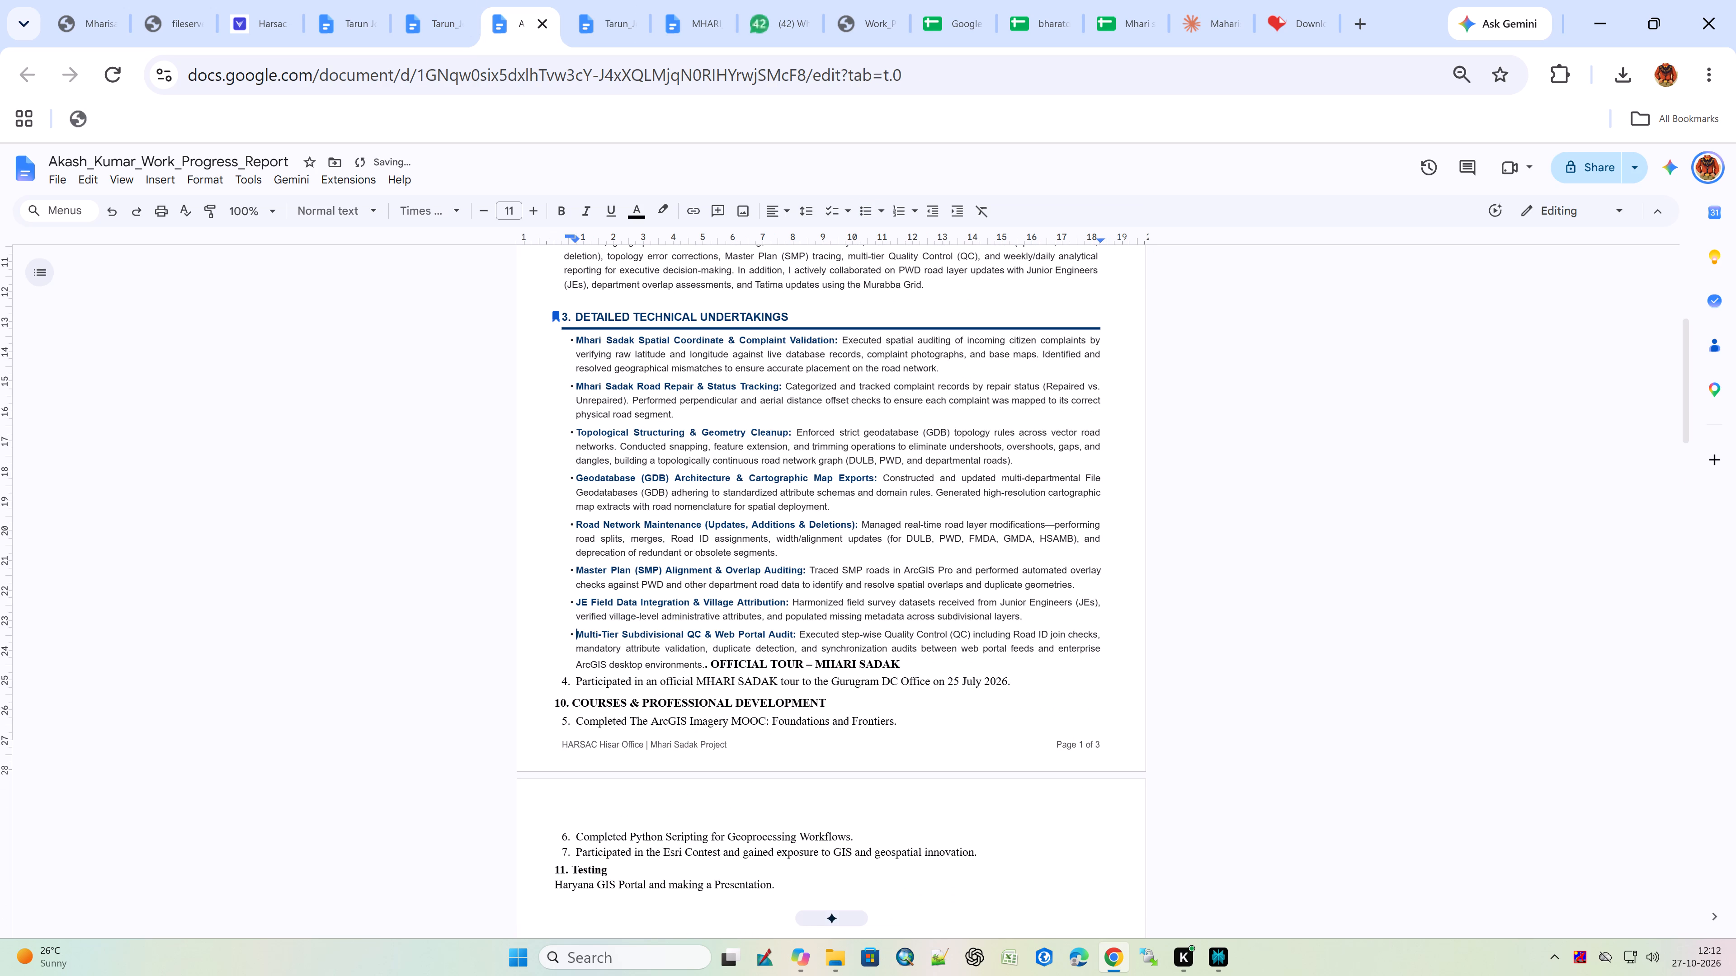
pyautogui.moveTo(589, 635); pyautogui.dragTo(641, 631)
pyautogui.click(212, 213)
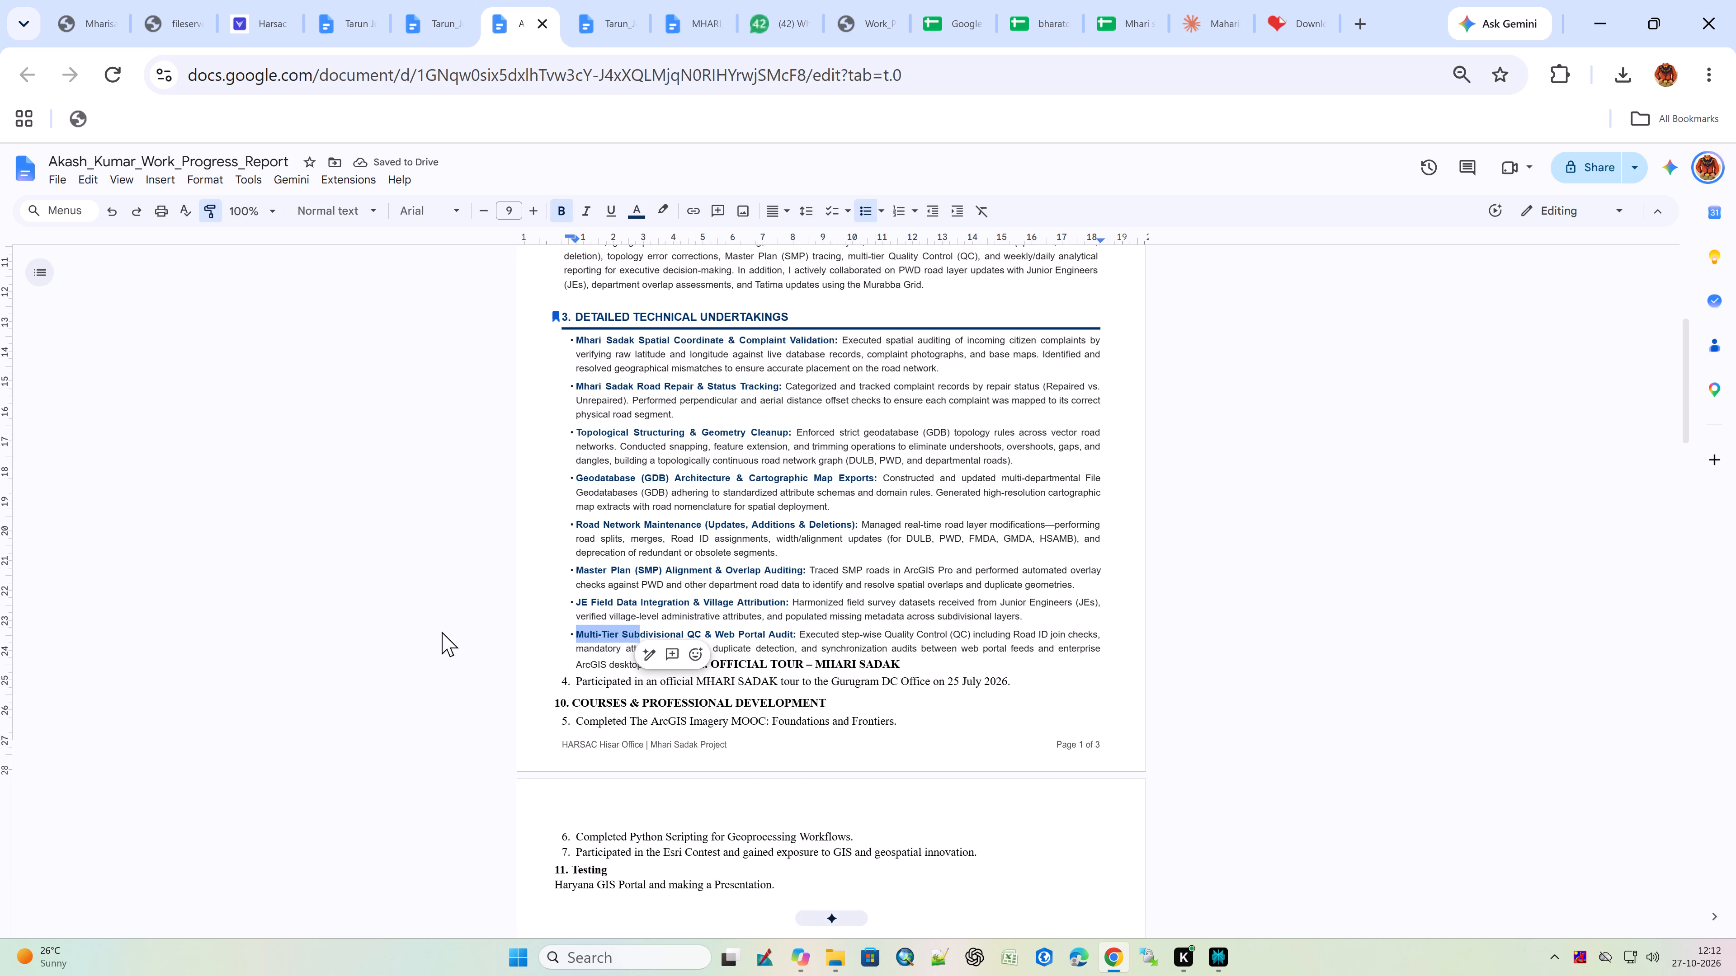
pyautogui.scroll(1, 700, 671)
pyautogui.scroll(-2, 700, 671)
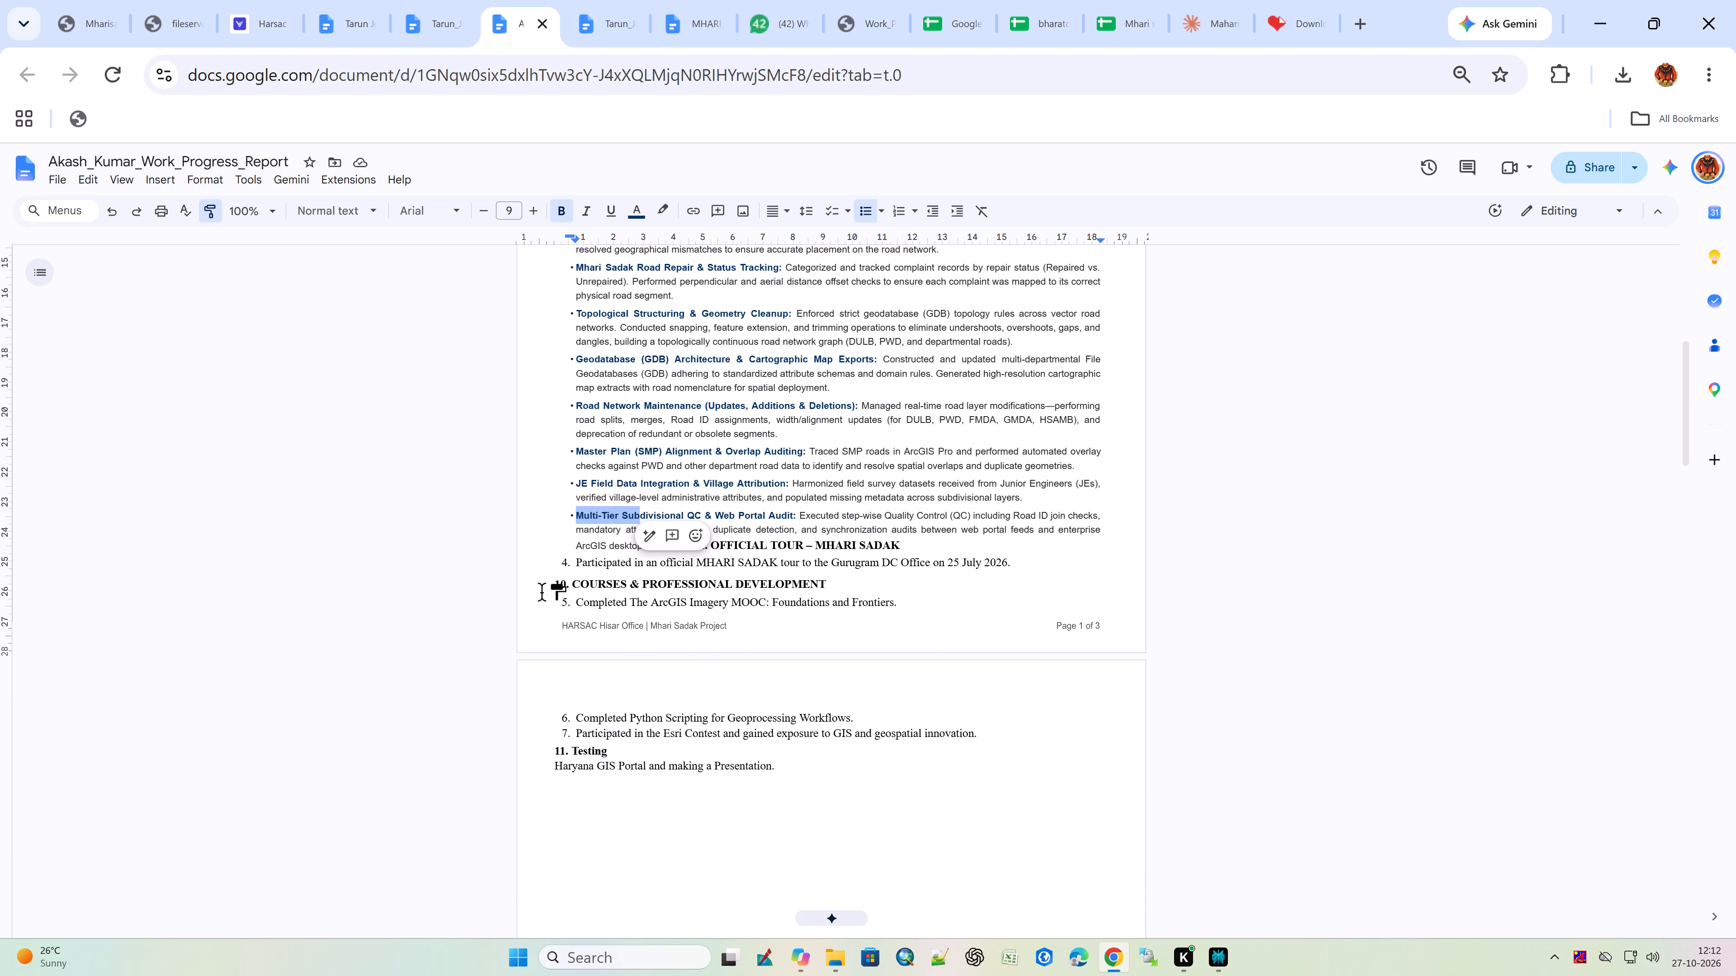
pyautogui.moveTo(547, 582); pyautogui.dragTo(829, 593)
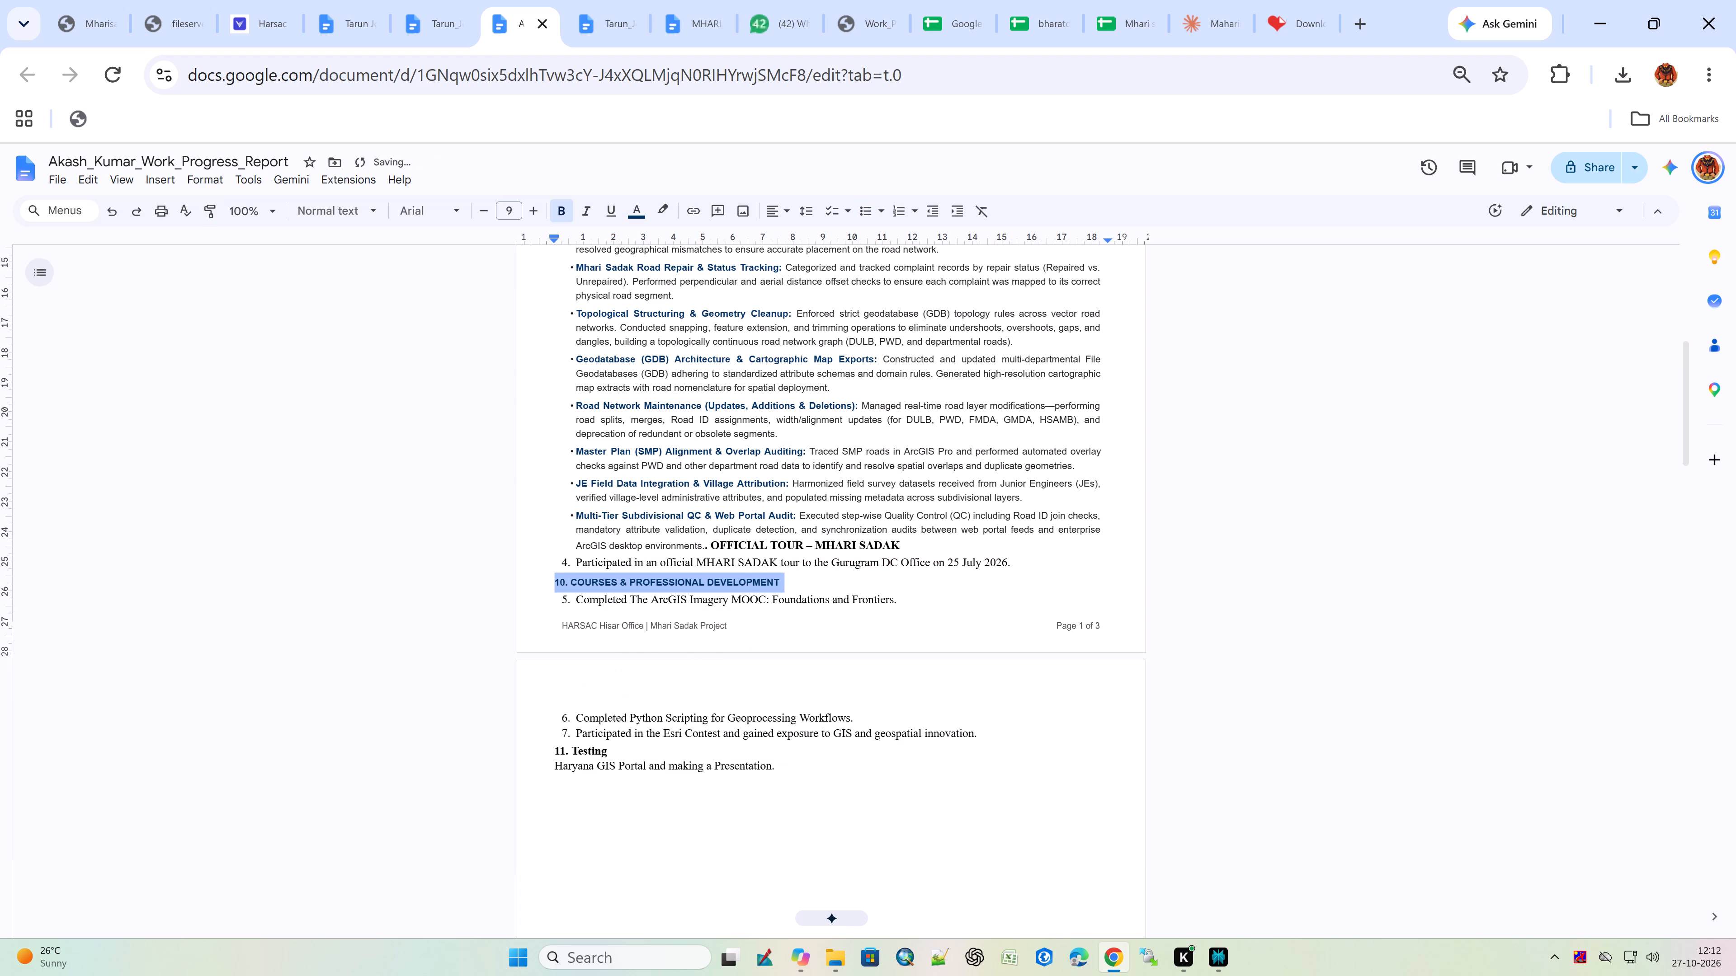
pyautogui.click(646, 558)
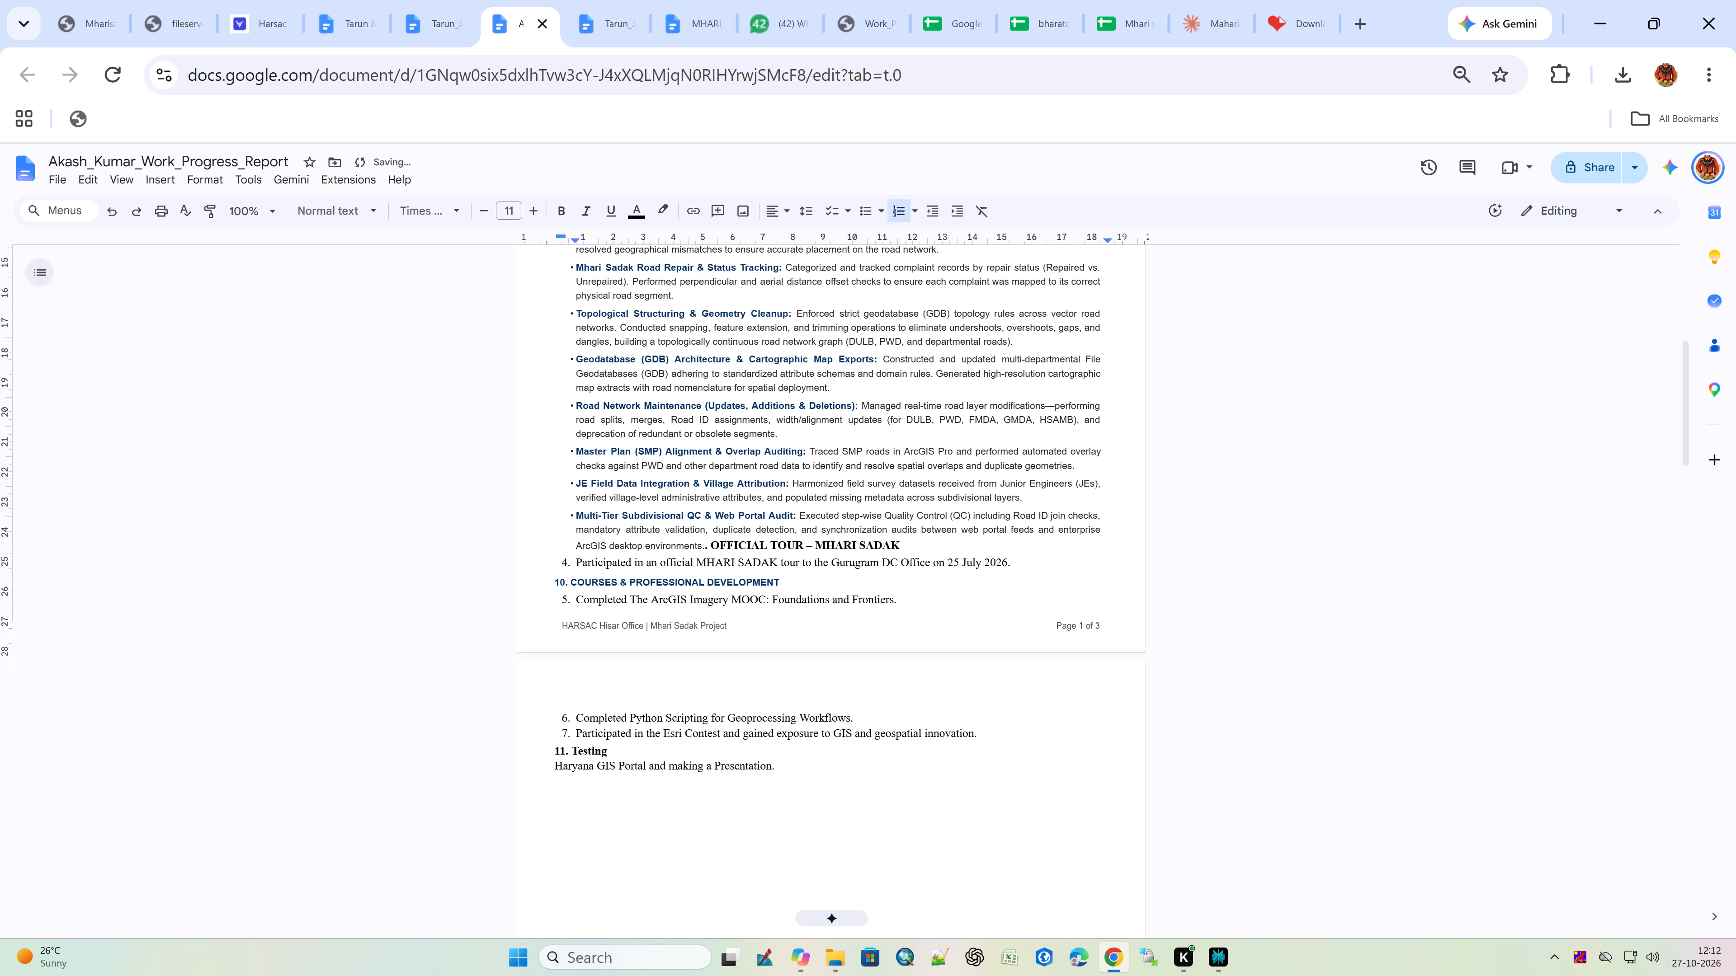
pyautogui.doubleClick(608, 574)
pyautogui.click(208, 212)
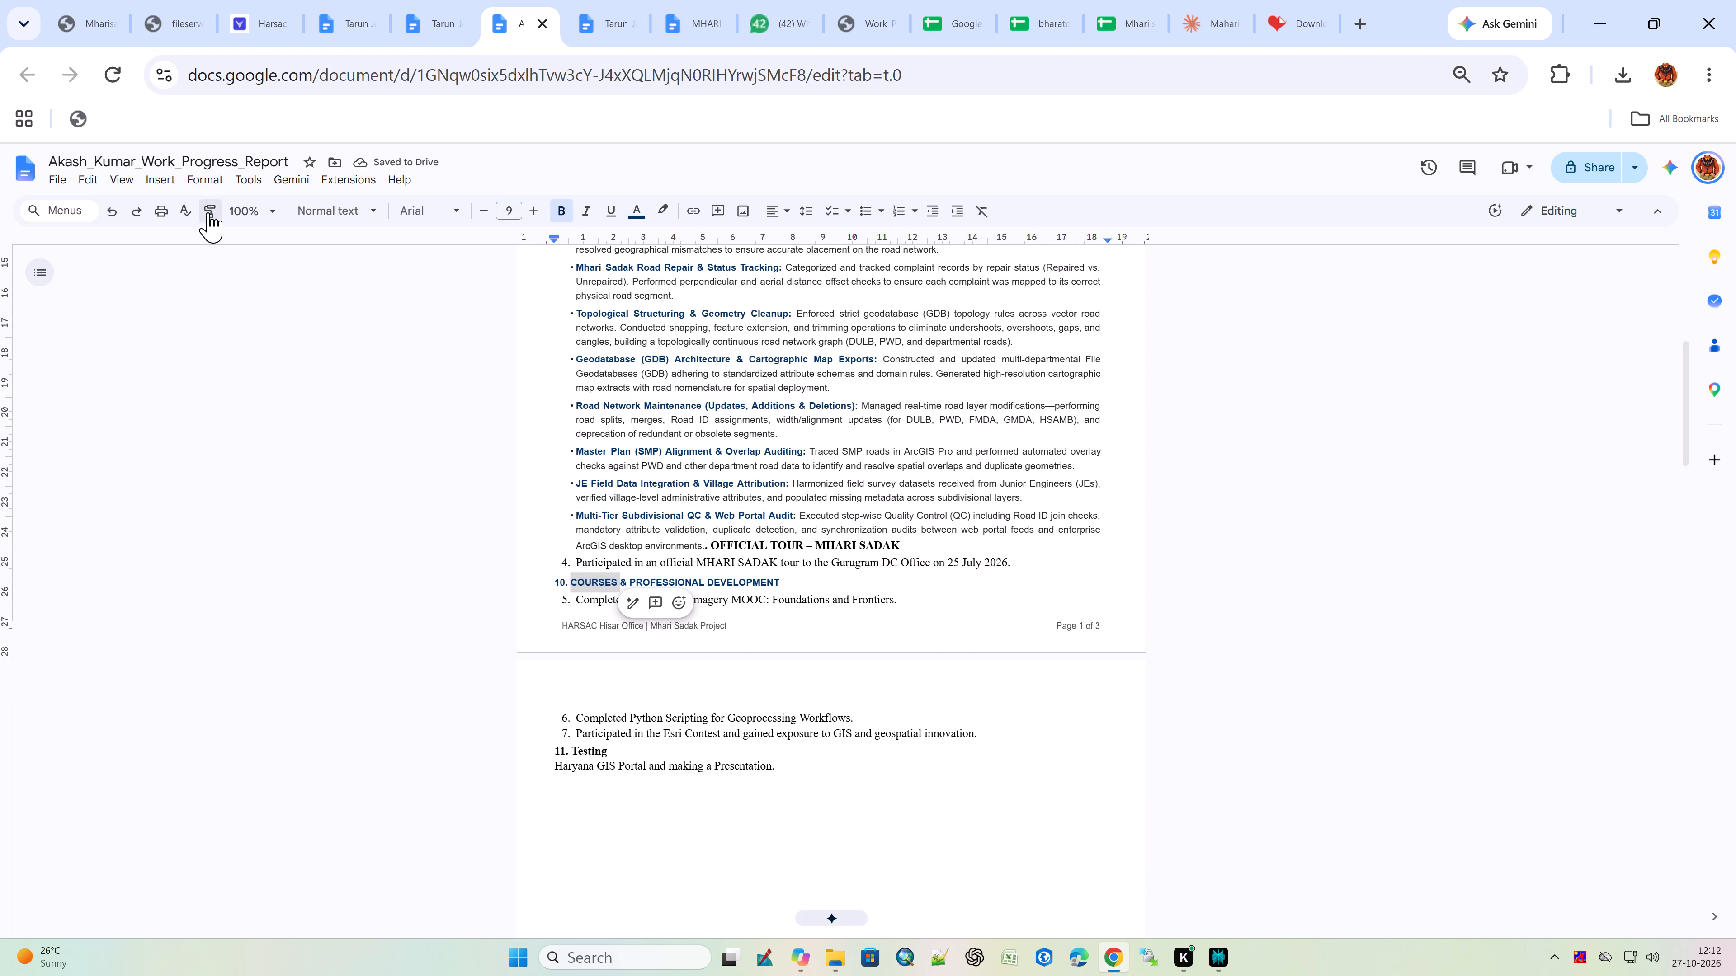
pyautogui.moveTo(707, 553); pyautogui.dragTo(852, 551)
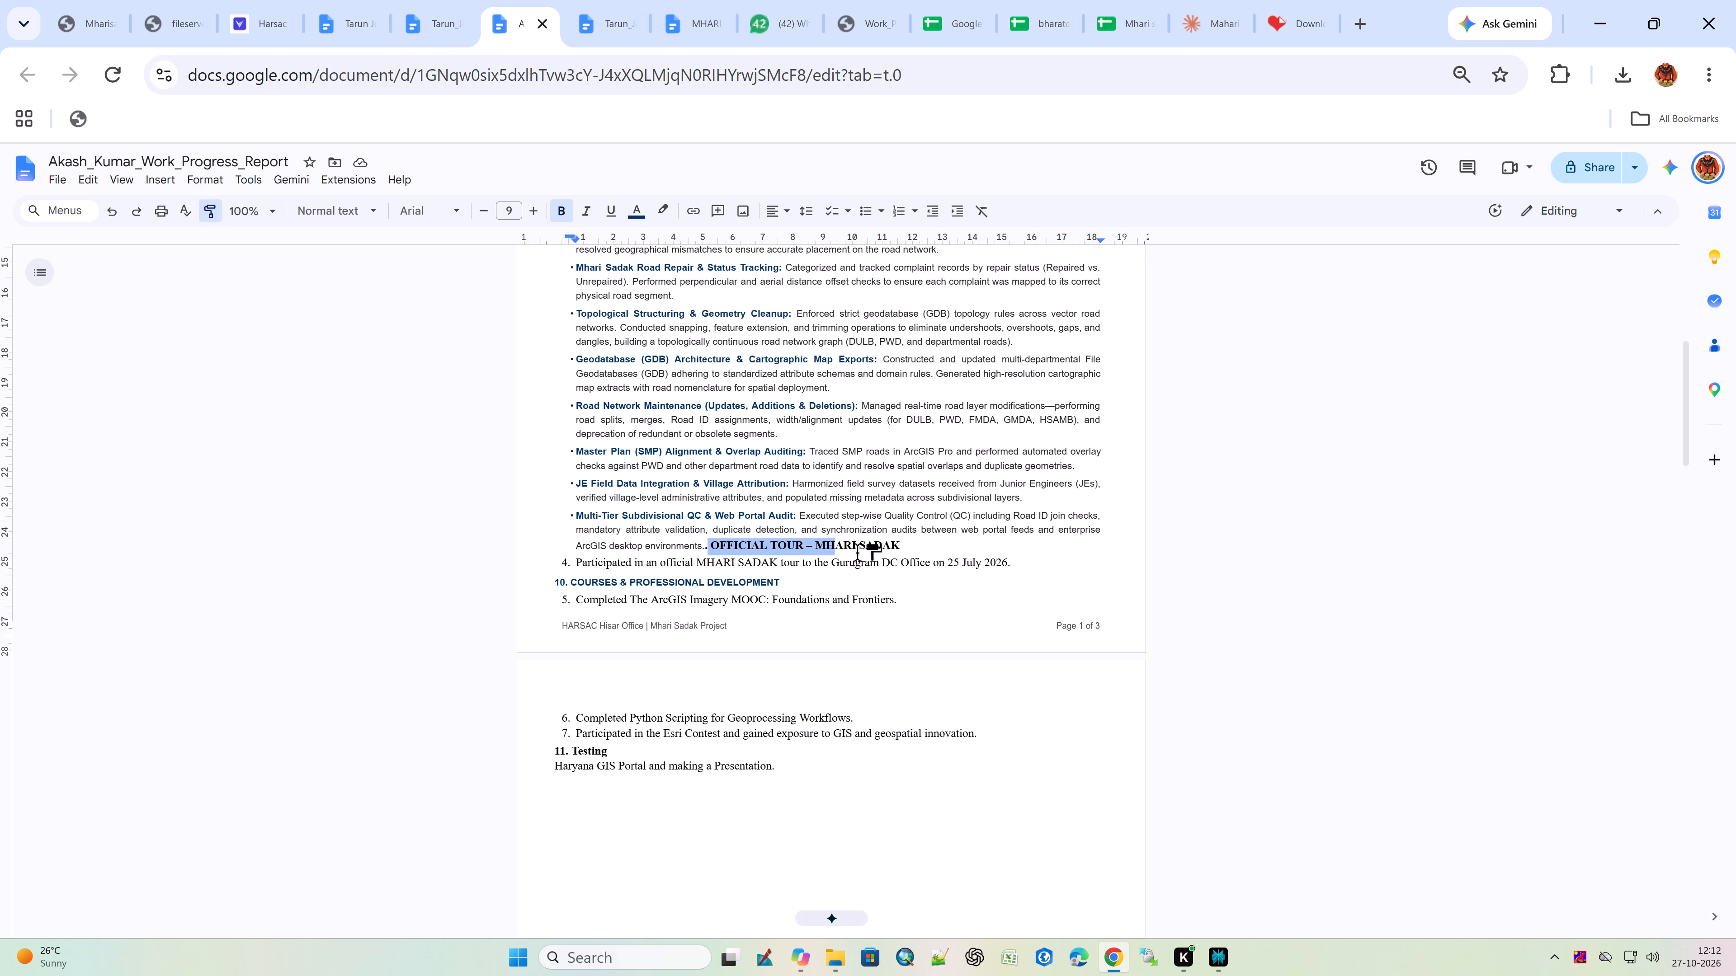
pyautogui.moveTo(852, 551); pyautogui.dragTo(922, 543)
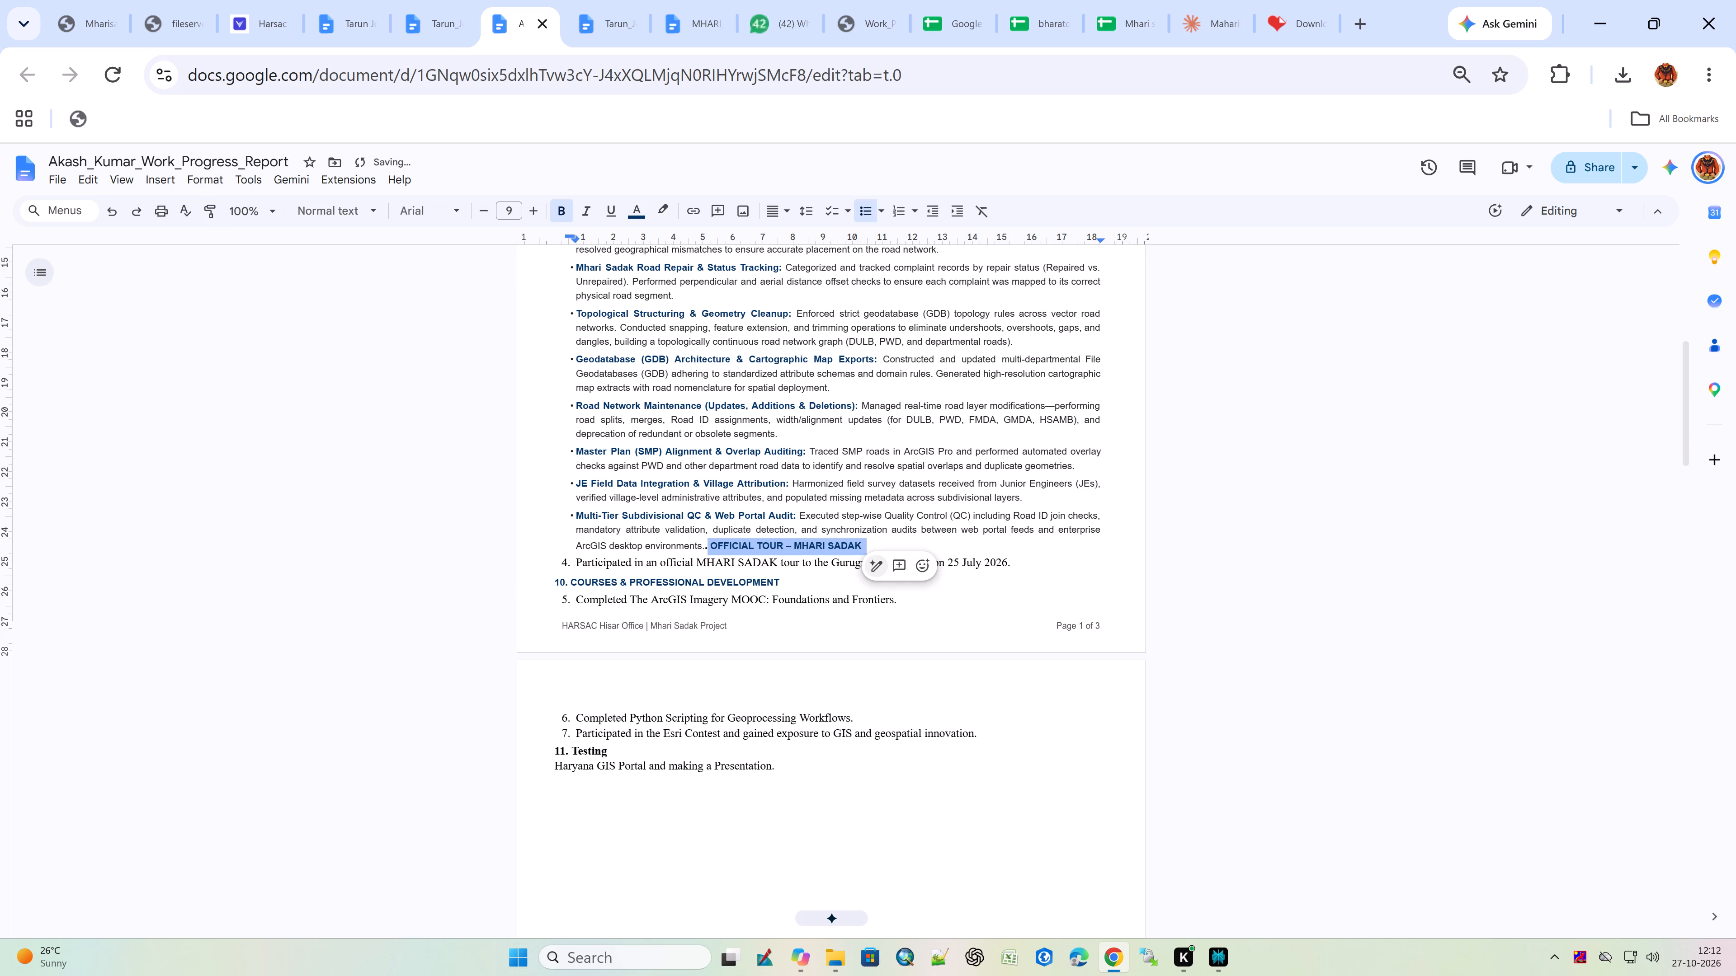
# Make Official Tour – Mhari Sadak its own bullet and join its unnumbered description onto the same line after a colon and space.
pyautogui.click(710, 547)
pyautogui.press('Return')
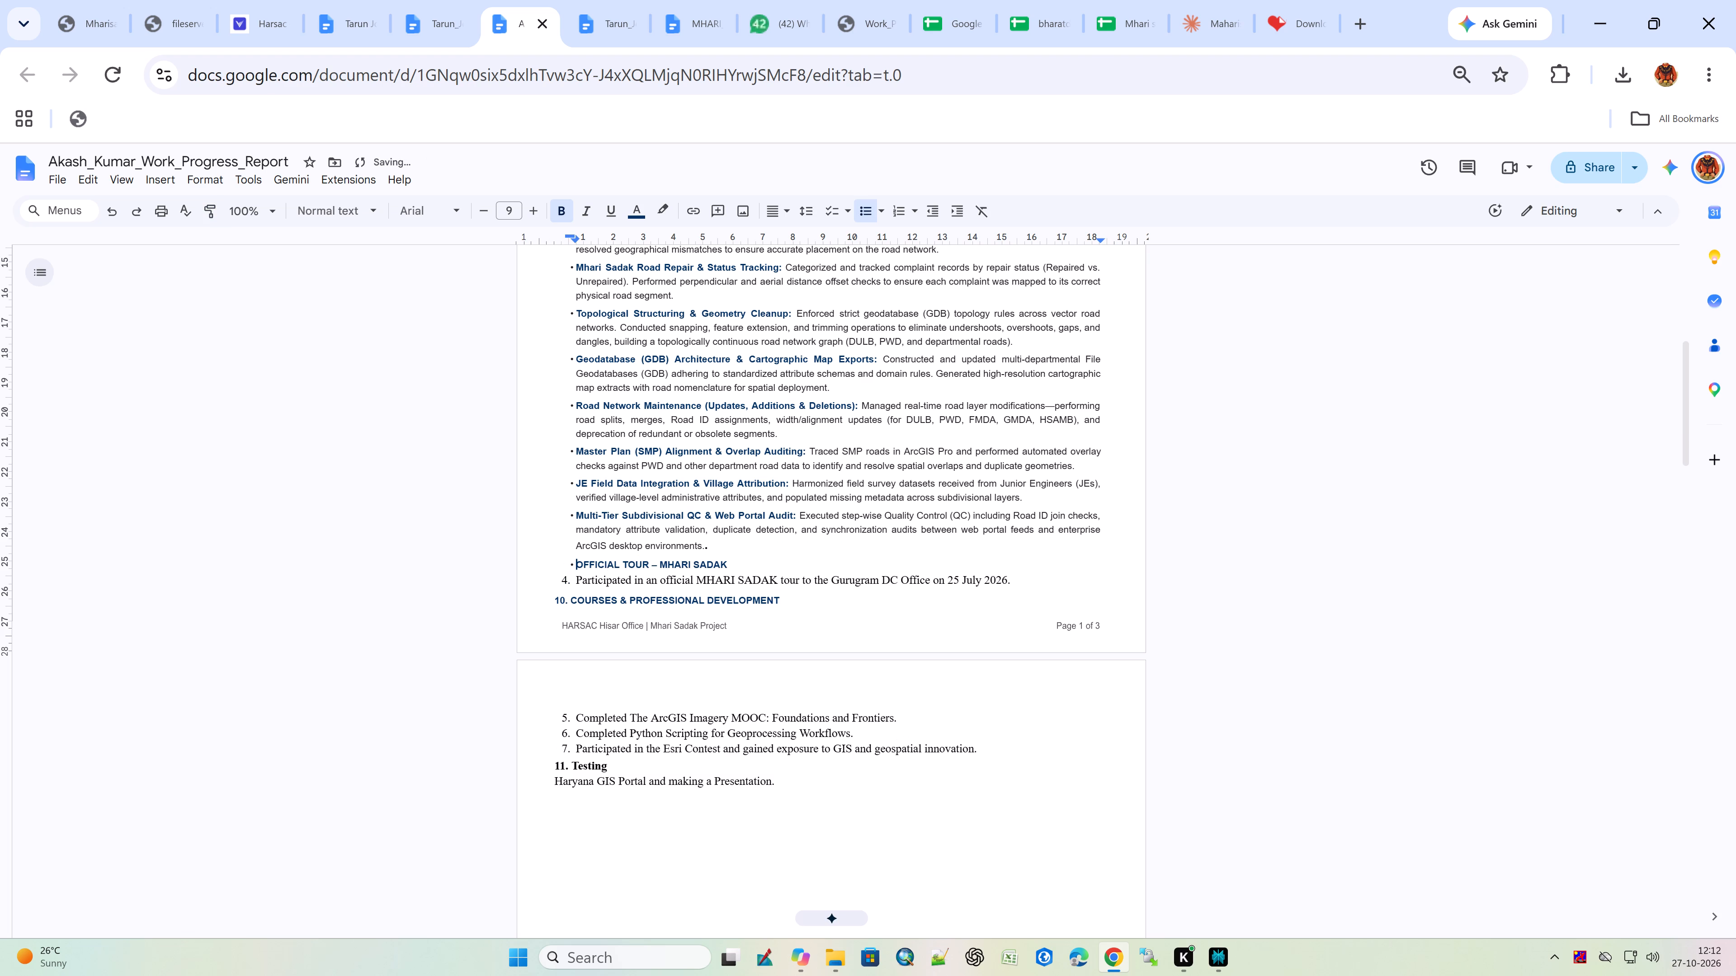
pyautogui.press('Right')
pyautogui.press('Down')
pyautogui.press('Down')
pyautogui.press('Left')
pyautogui.press('Up')
pyautogui.press('BackSpace')
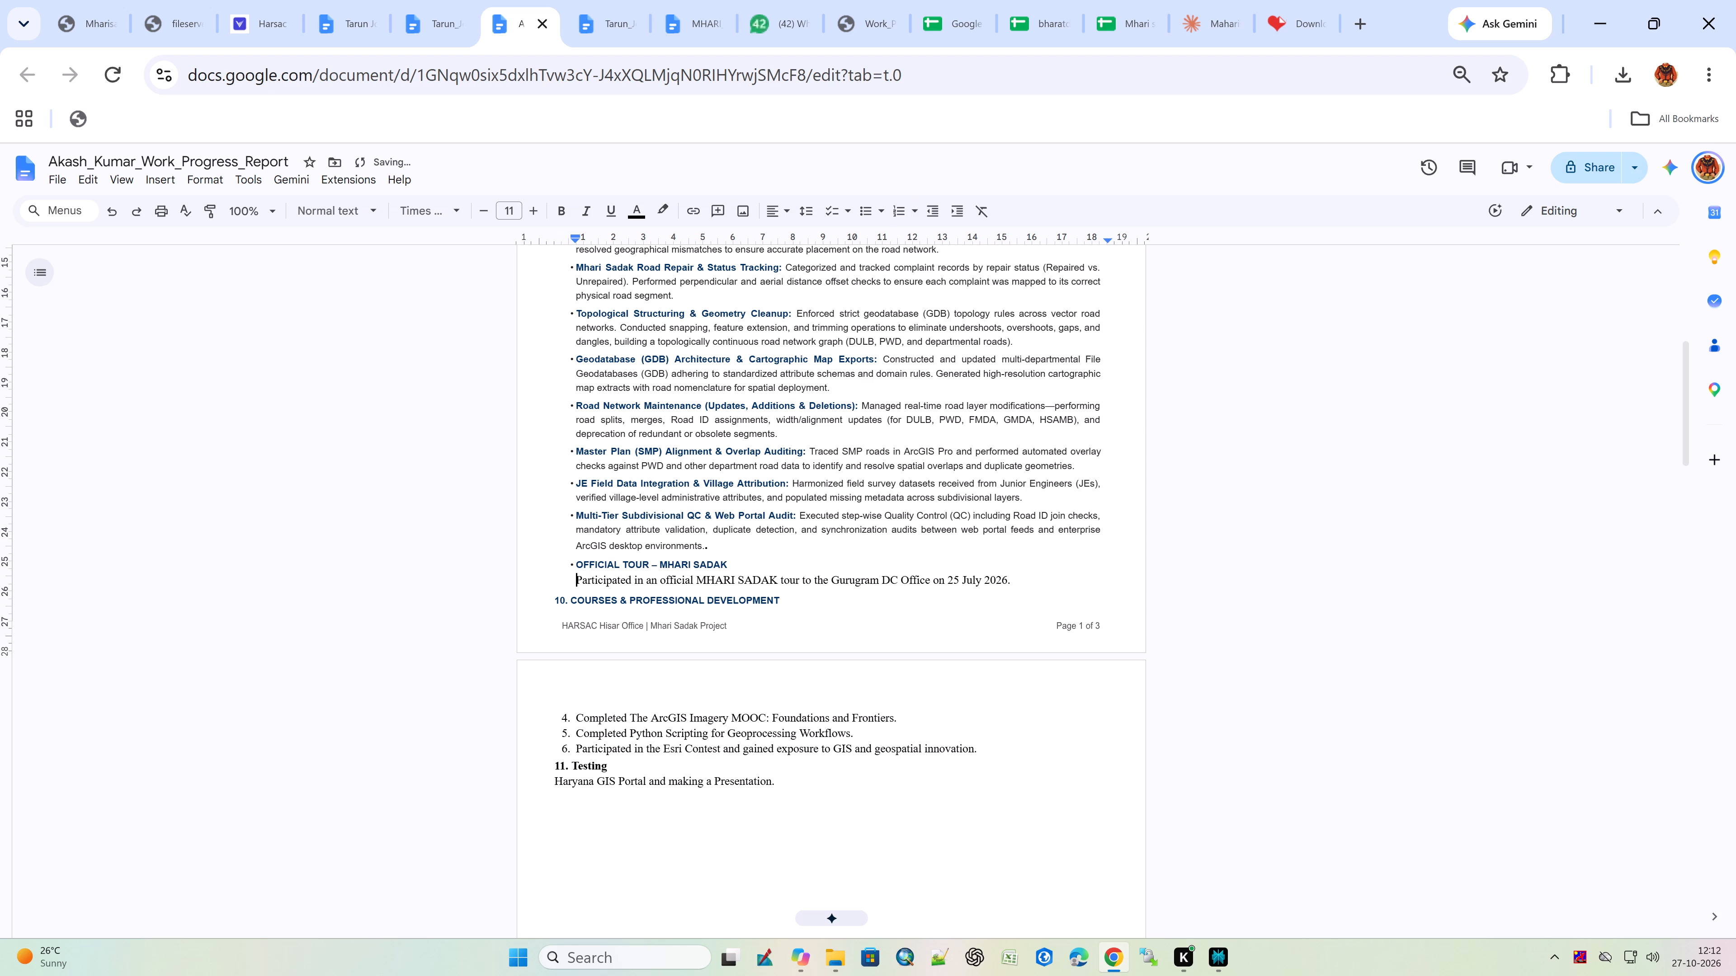
pyautogui.press('BackSpace')
pyautogui.press('BackSpace')
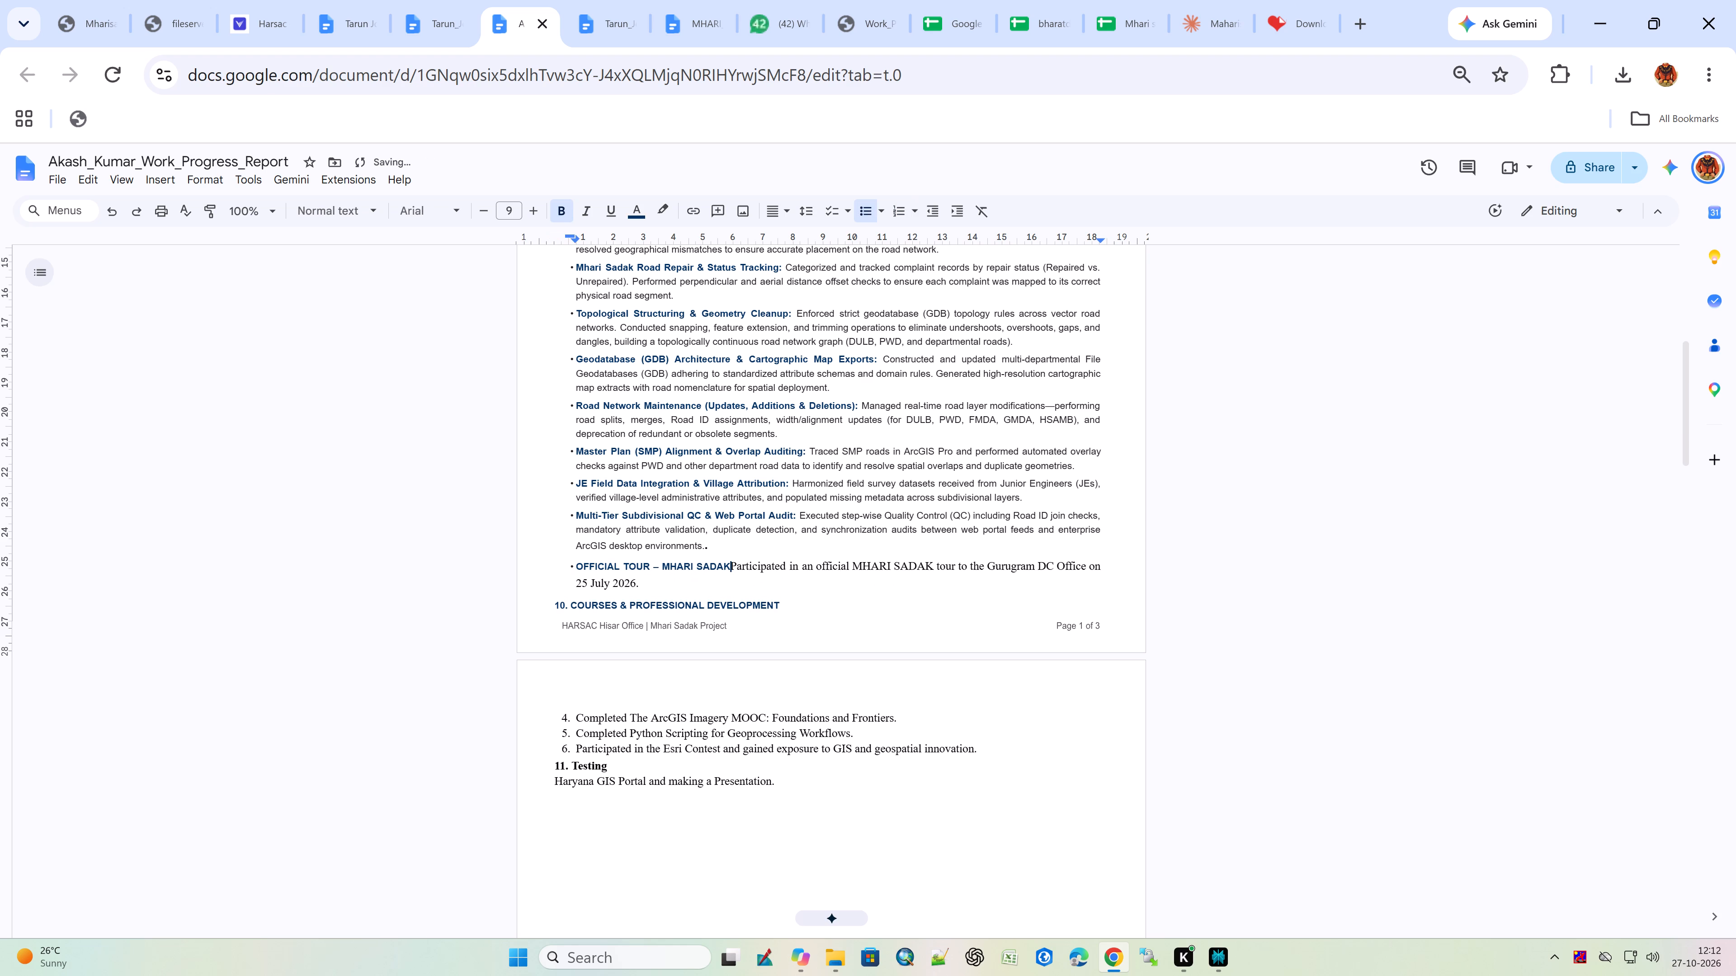
pyautogui.write(':')
pyautogui.press('space')
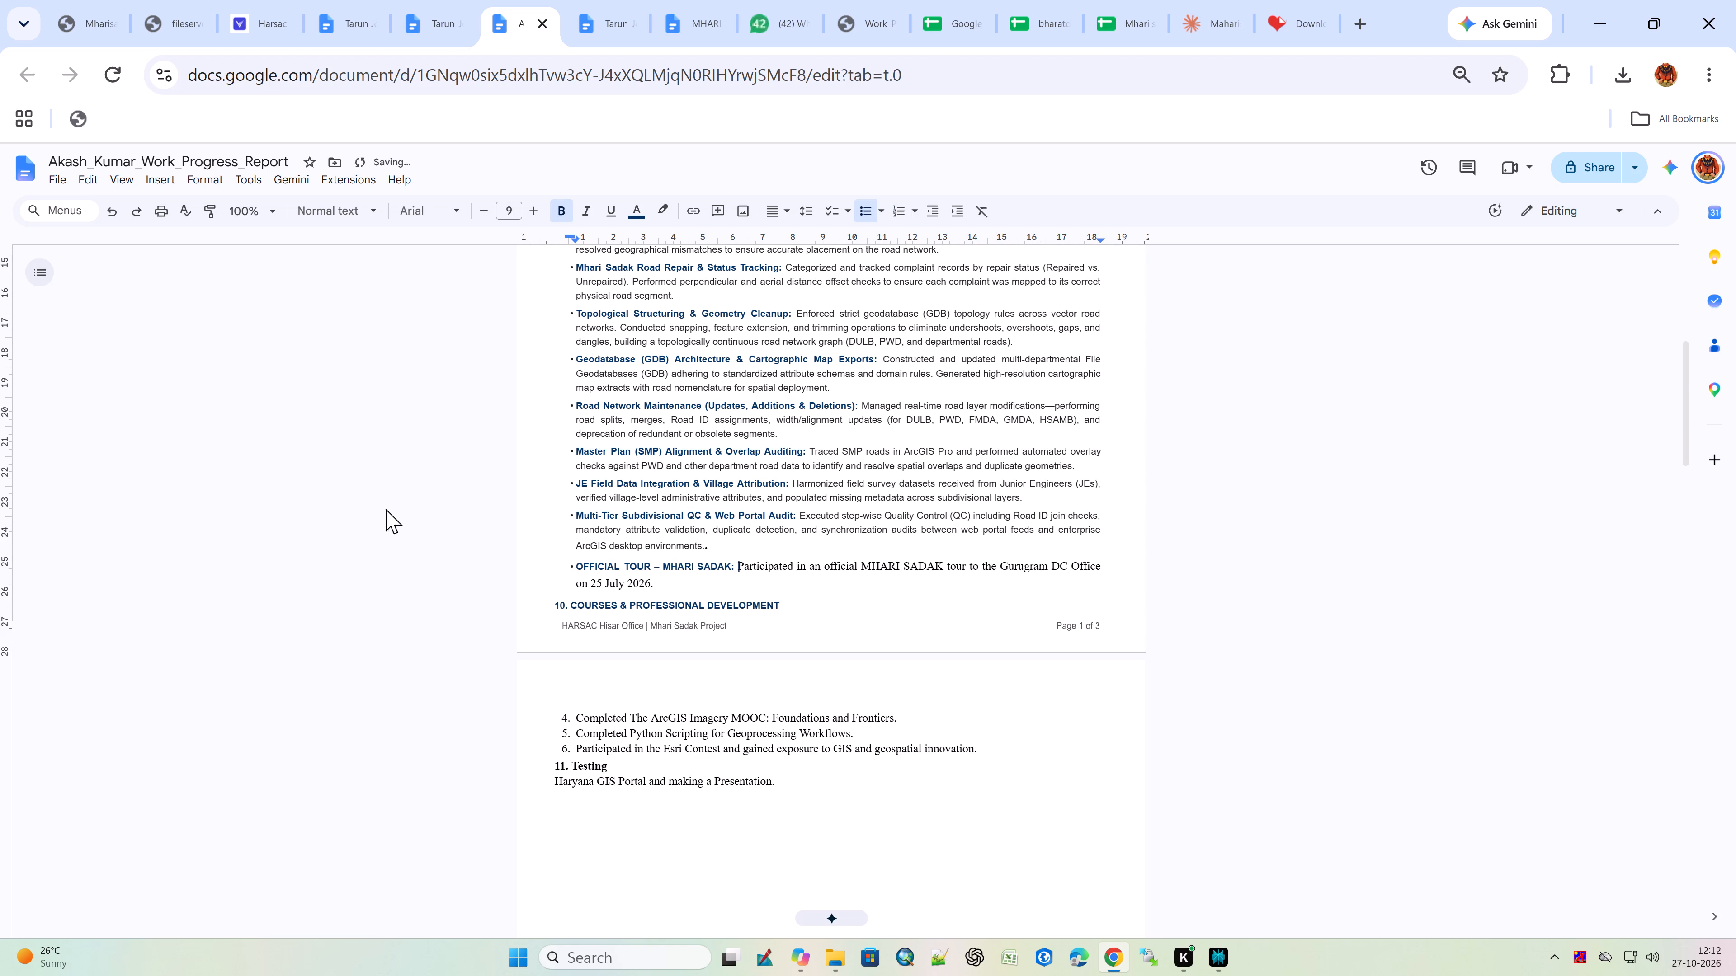
# Remove the number 10 from the Courses & Professional Development heading and turn it into a bullet in the list.
pyautogui.click(569, 608)
pyautogui.press('BackSpace')
pyautogui.press('BackSpace')
pyautogui.press('BackSpace')
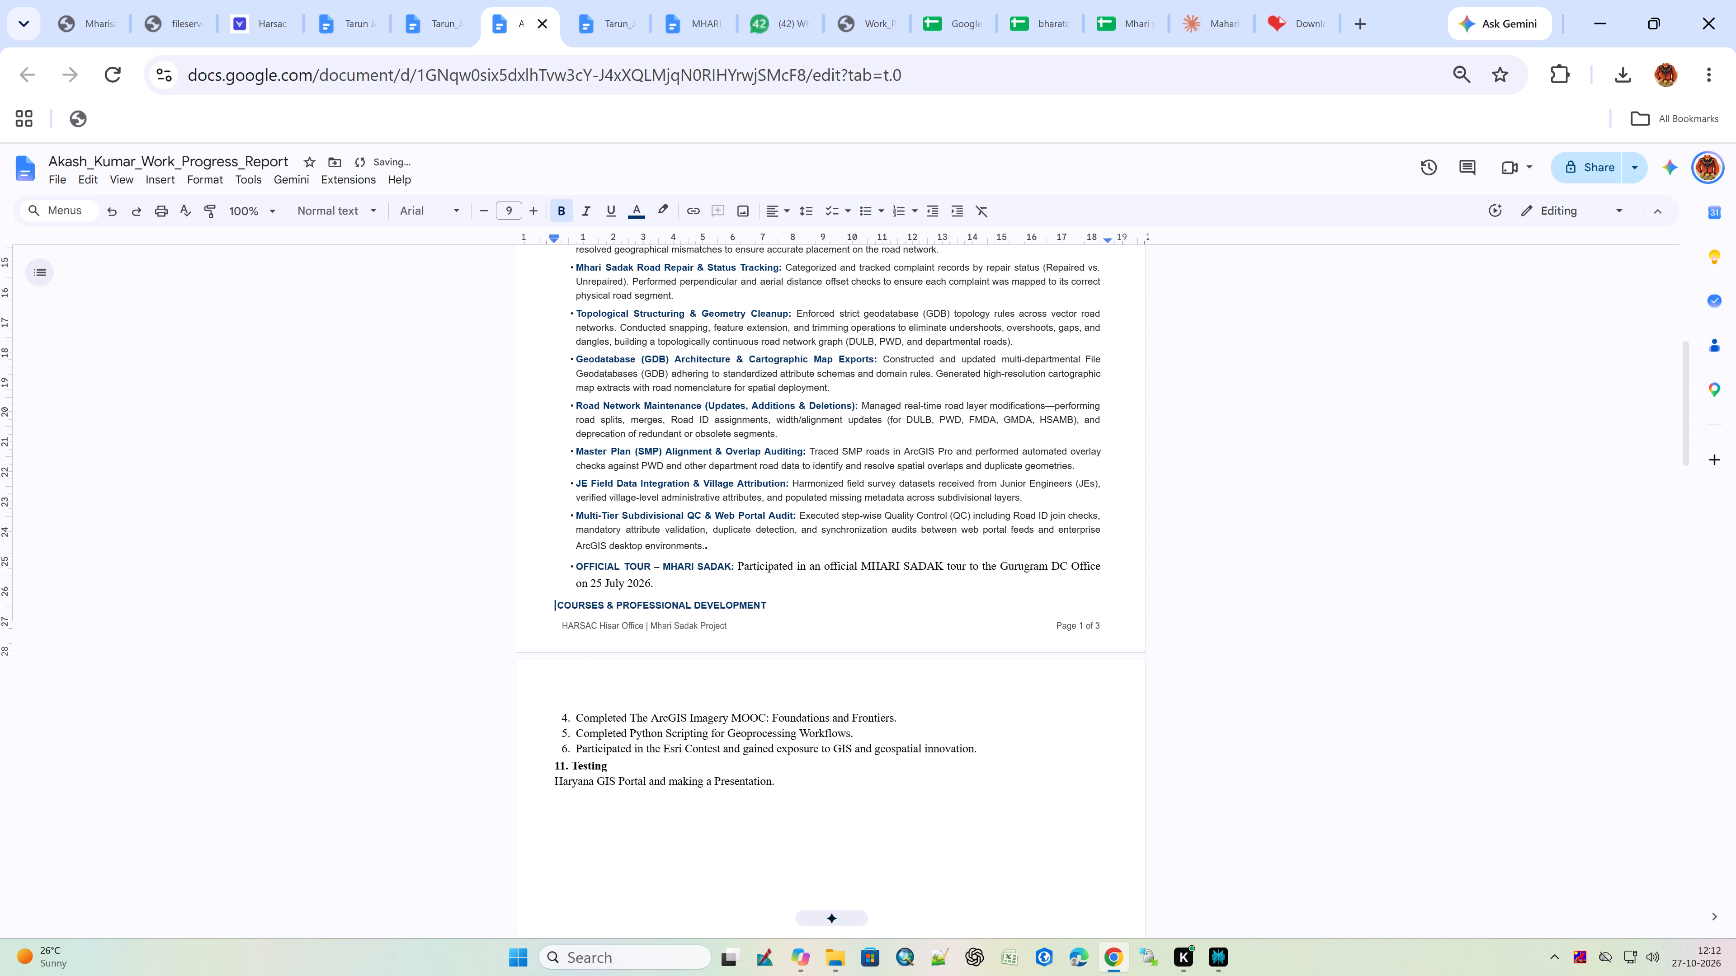
pyautogui.press('BackSpace')
pyautogui.press('Return')
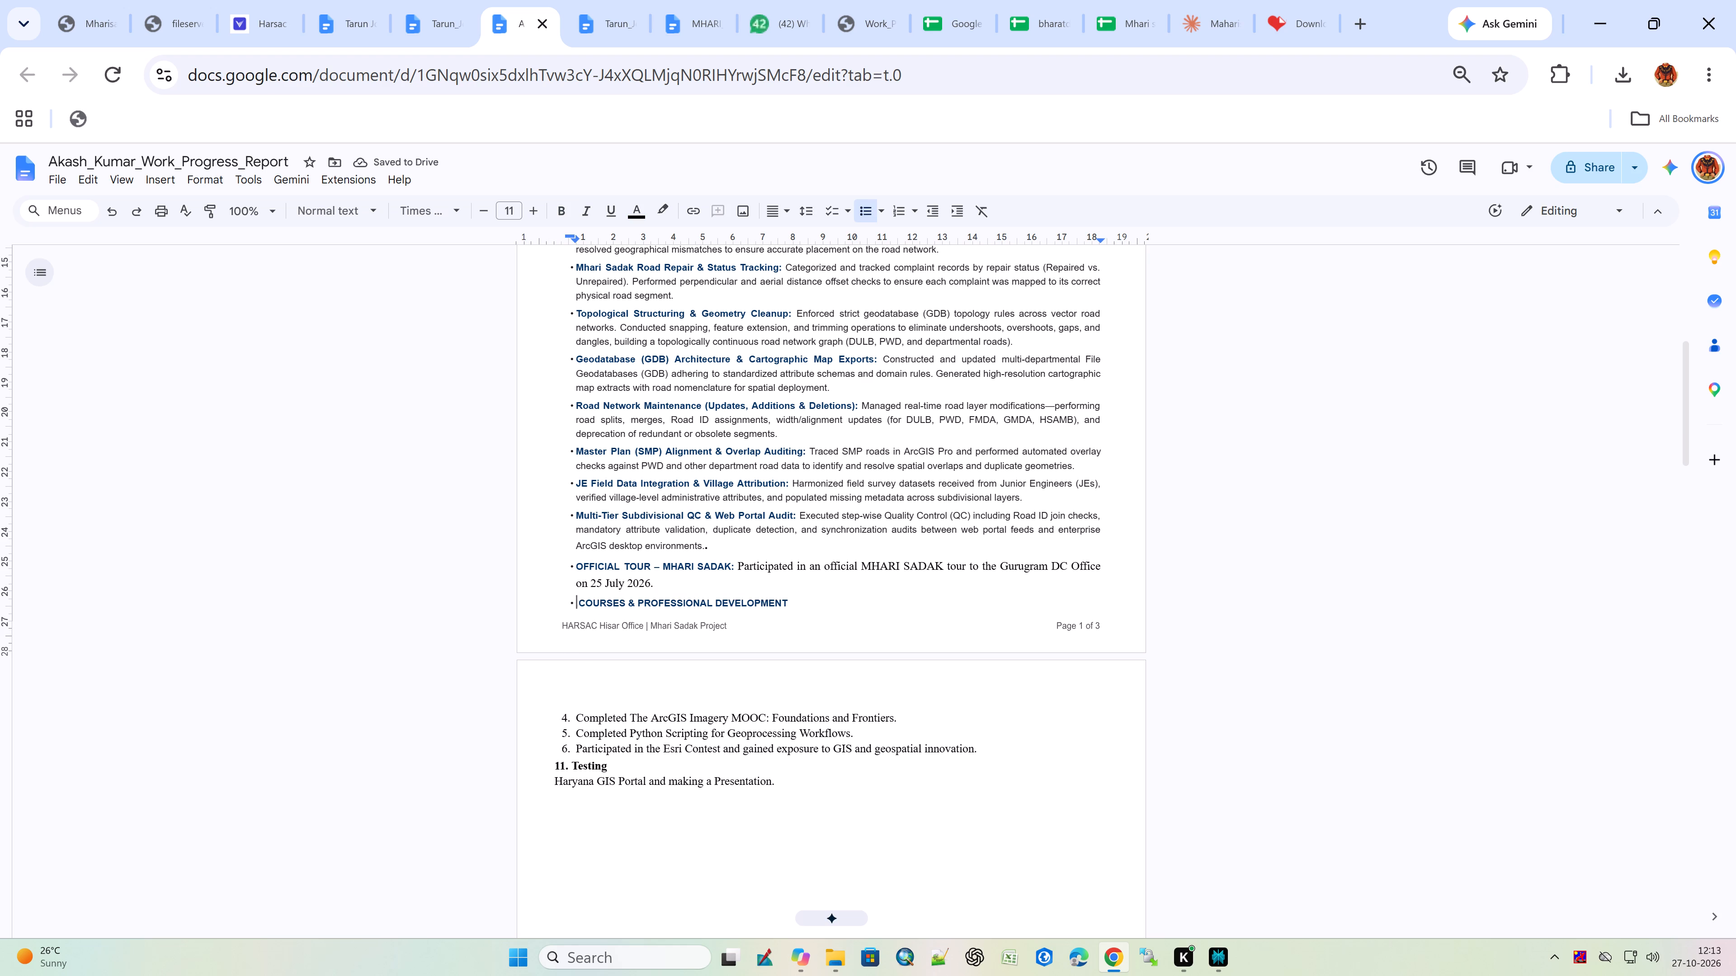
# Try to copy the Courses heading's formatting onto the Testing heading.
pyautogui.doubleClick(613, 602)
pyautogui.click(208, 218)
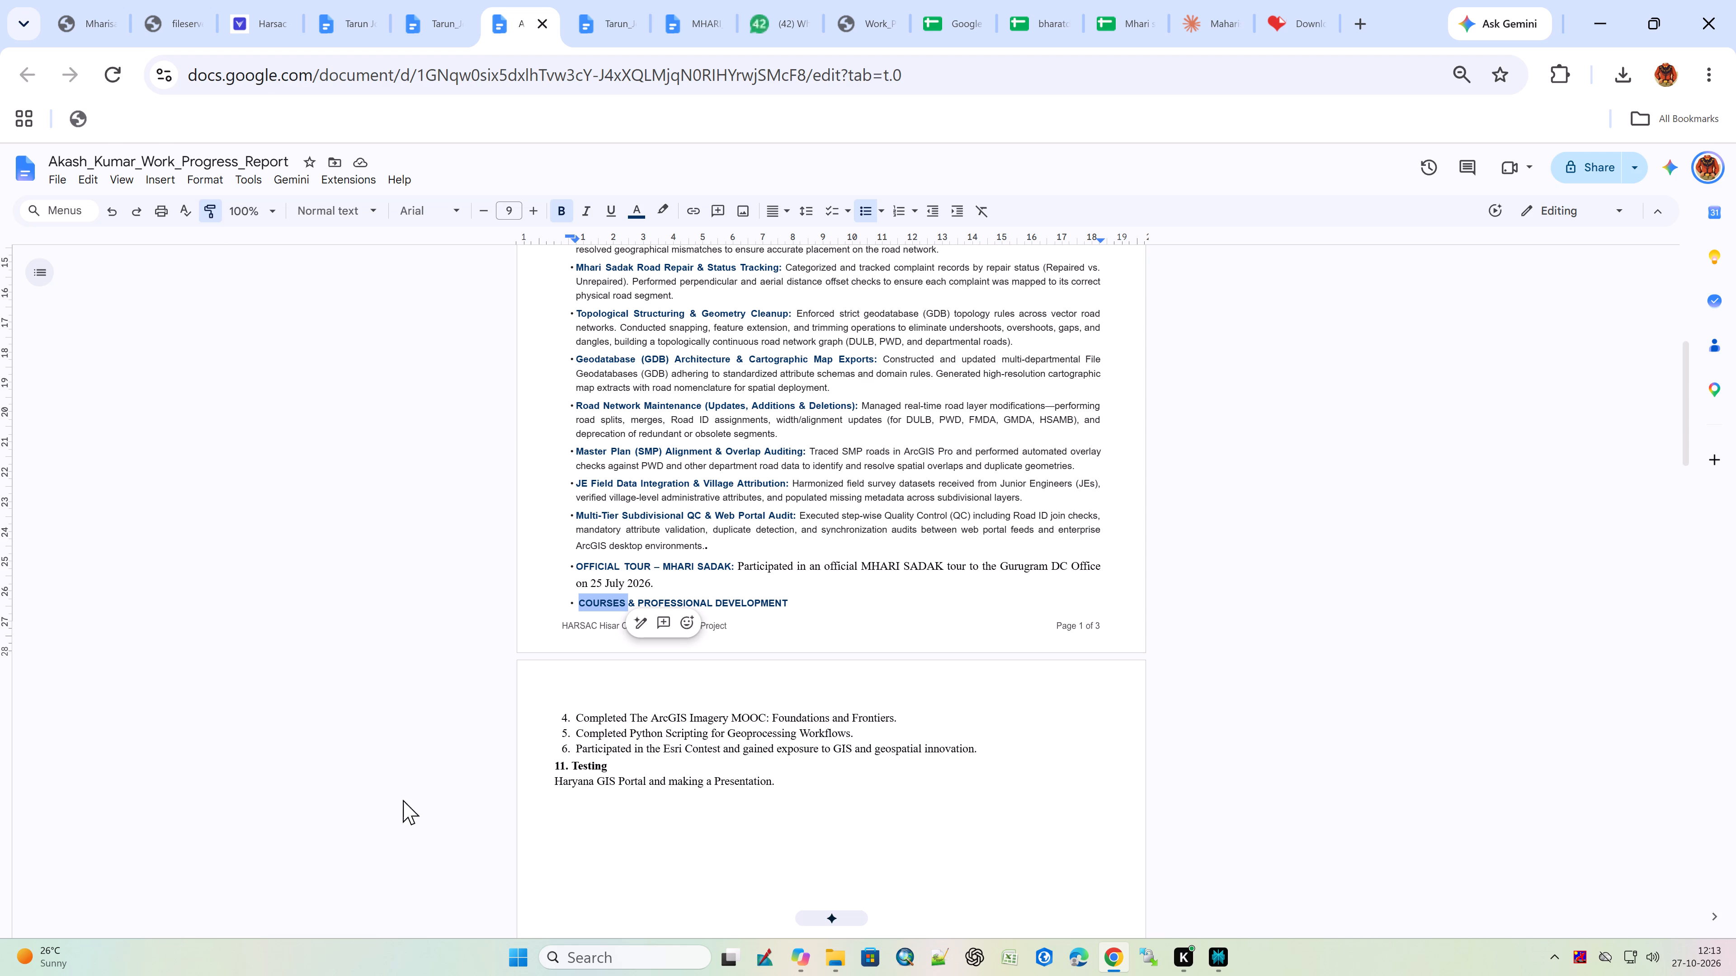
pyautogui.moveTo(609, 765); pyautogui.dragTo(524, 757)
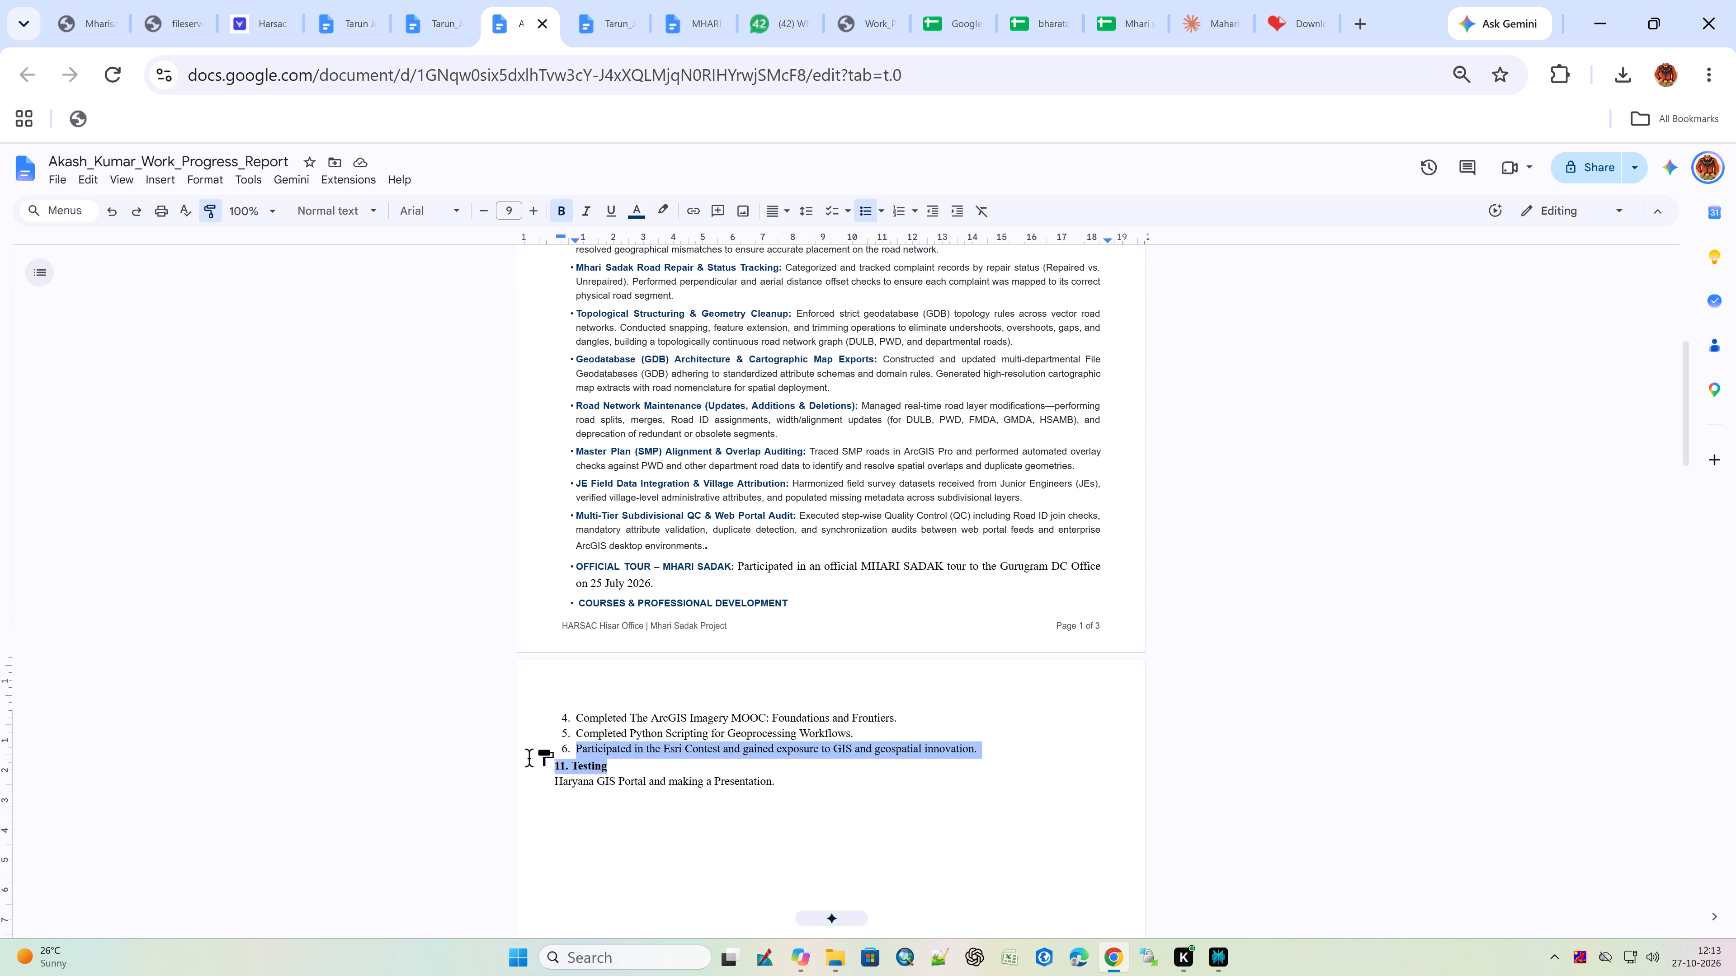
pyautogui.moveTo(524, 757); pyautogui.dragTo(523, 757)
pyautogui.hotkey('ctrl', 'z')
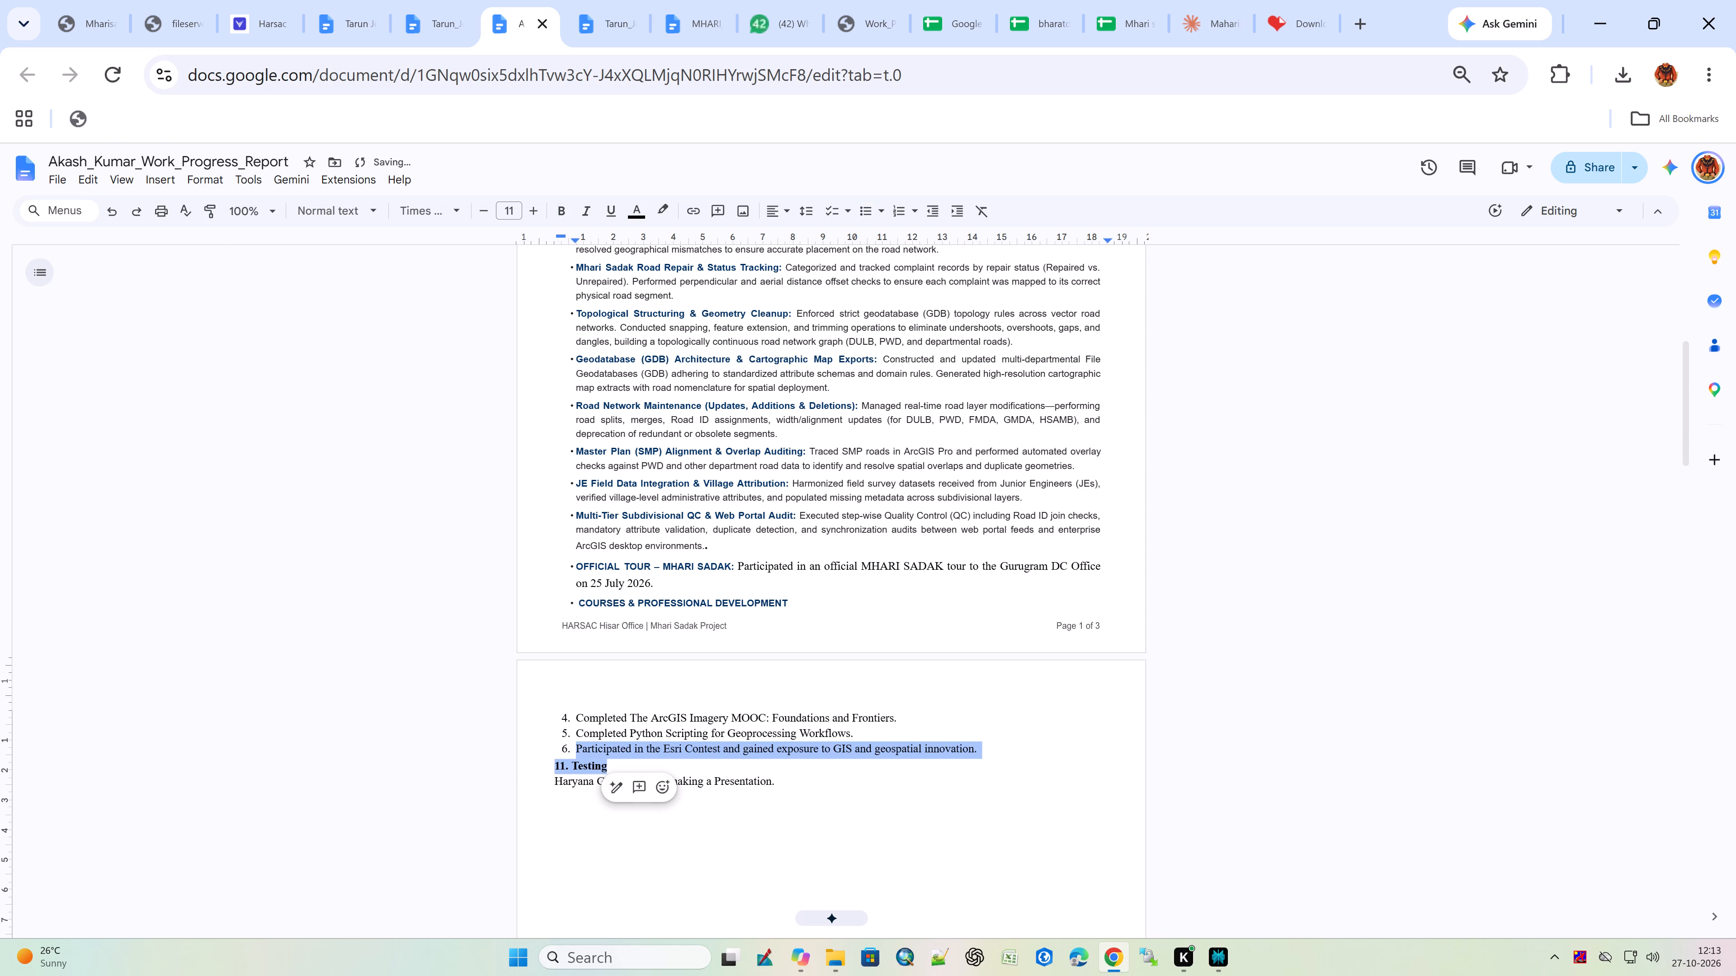
# Copy the Courses & Professional Development heading's formatting onto the word Testing.
pyautogui.click(581, 761)
pyautogui.doubleClick(642, 605)
pyautogui.click(226, 188)
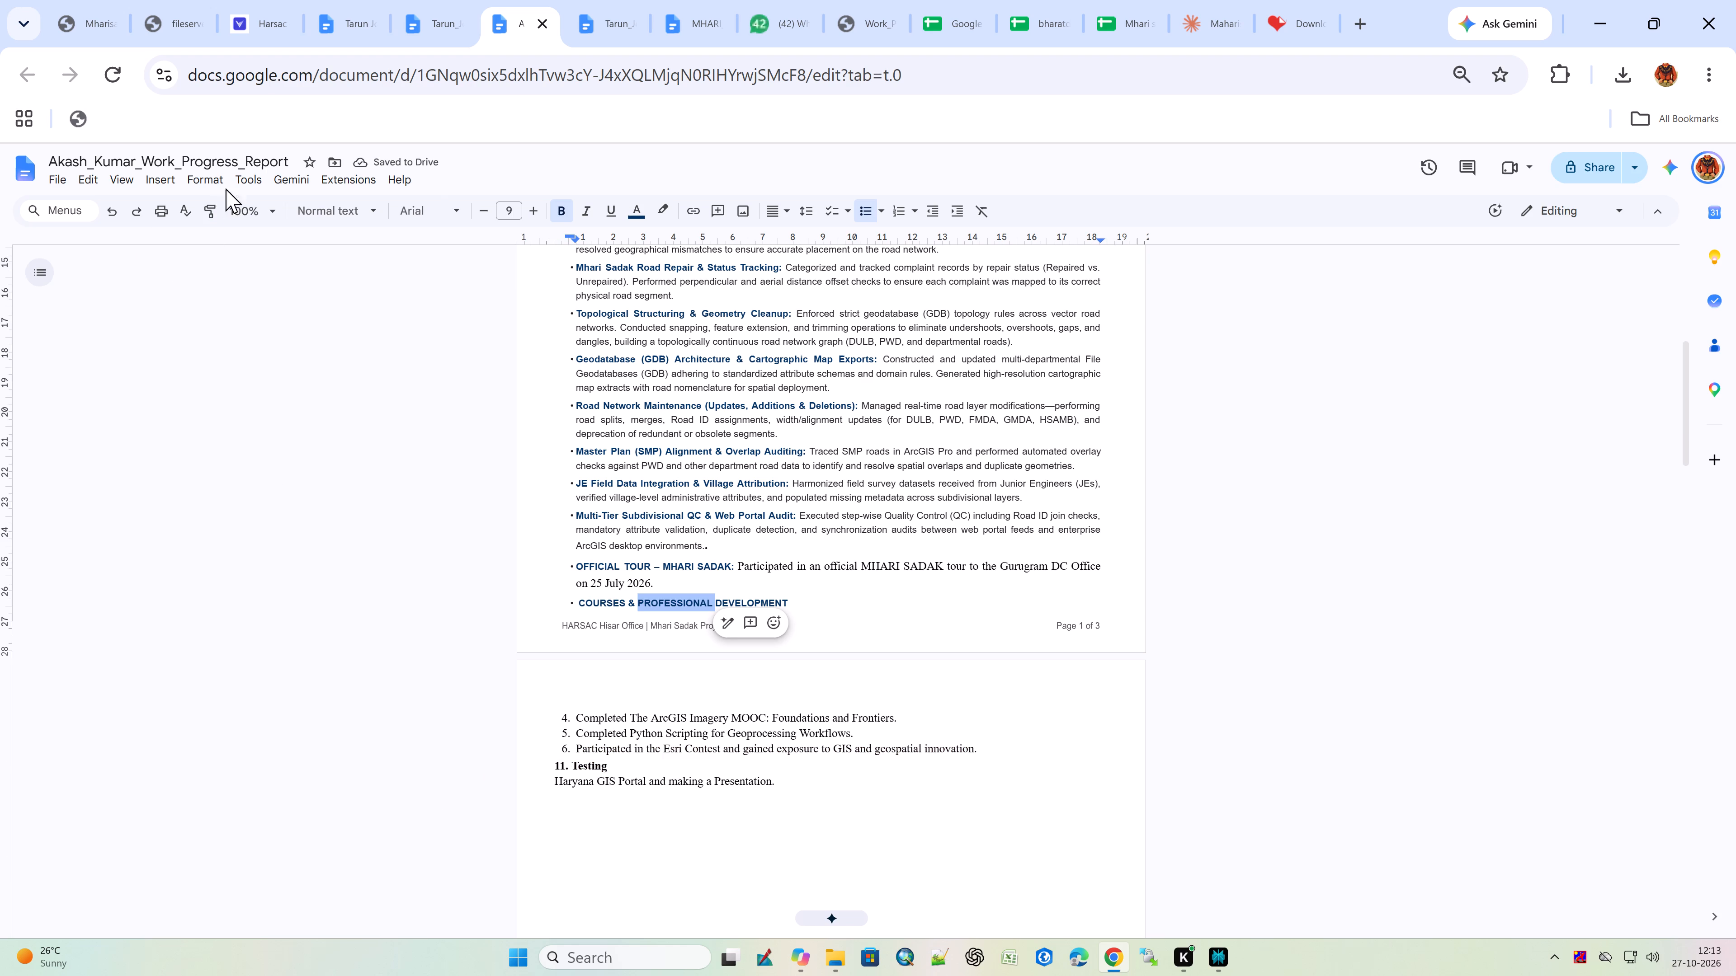
pyautogui.click(108, 222)
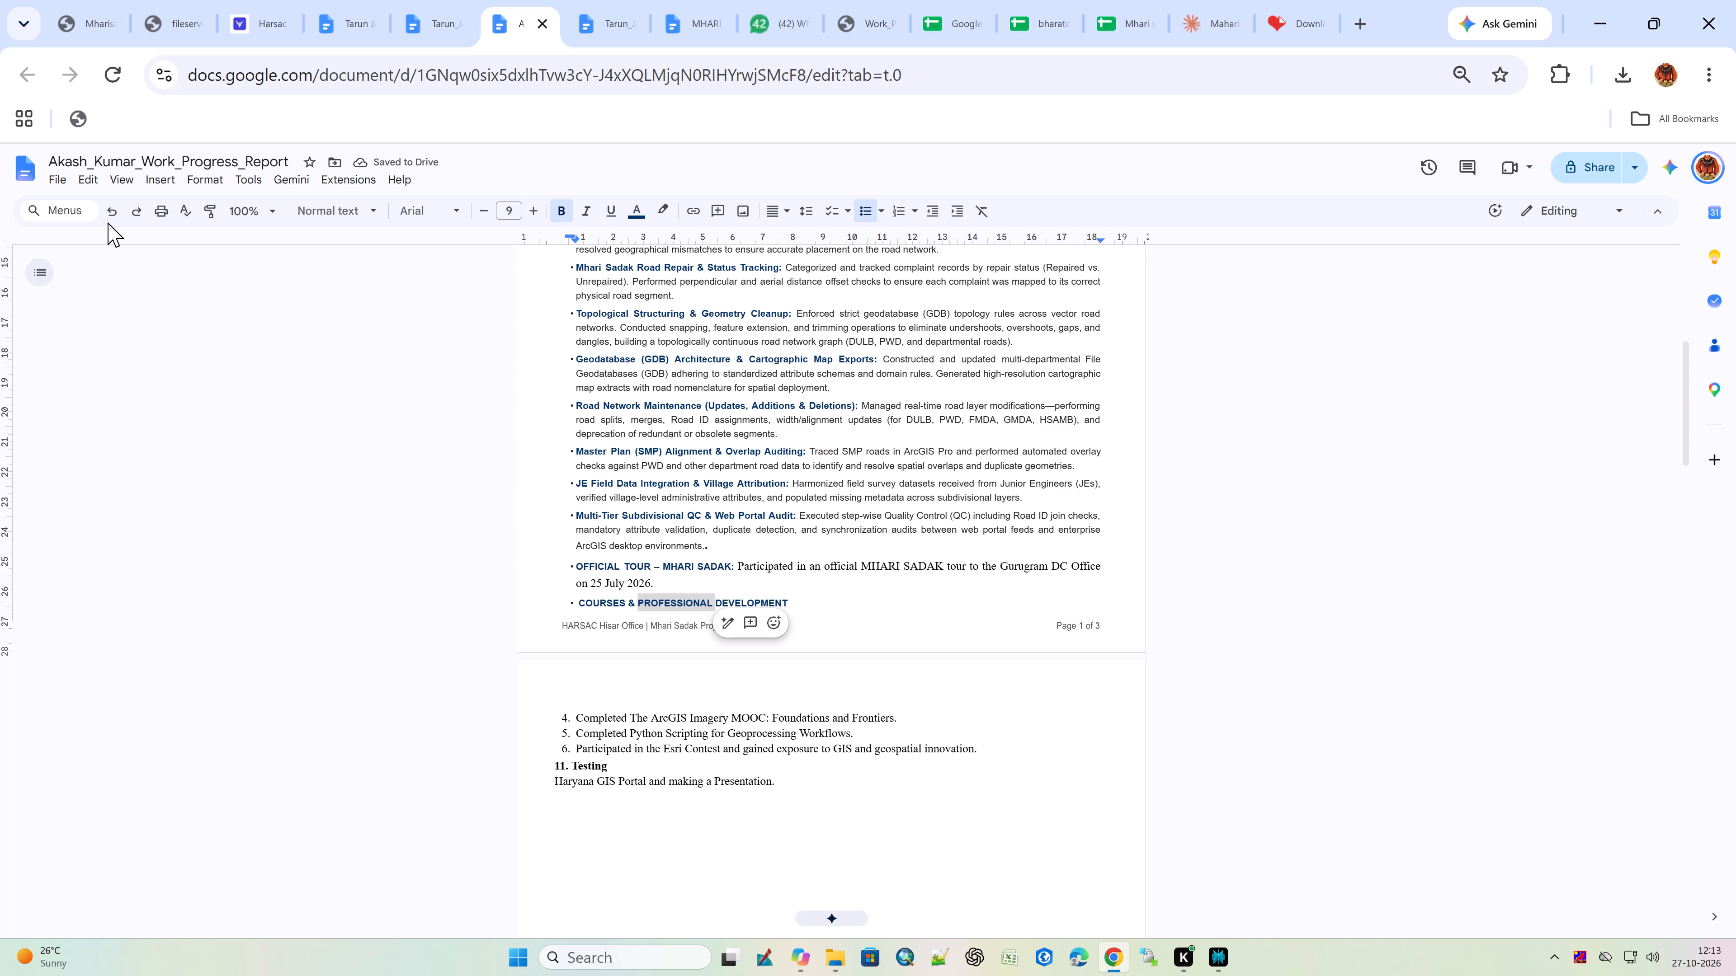
pyautogui.click(203, 213)
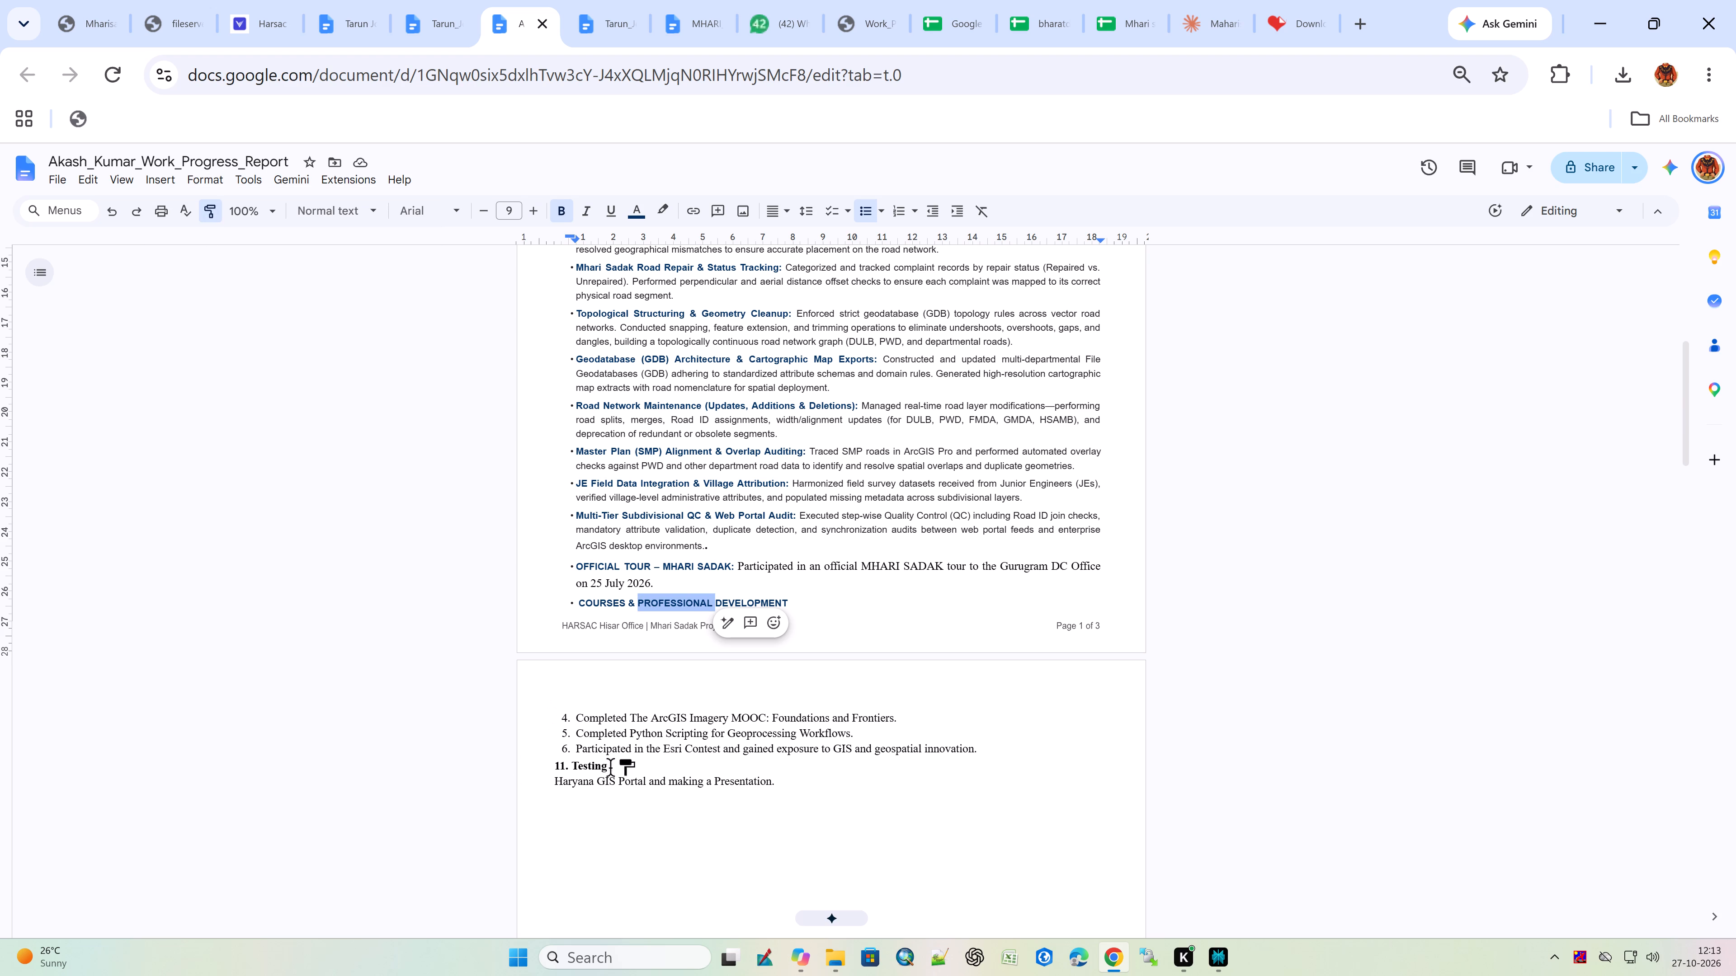
pyautogui.moveTo(608, 766); pyautogui.dragTo(570, 764)
# Remove the number 11 from the Testing heading and make it an unnumbered line indented to match the list items above.
pyautogui.click(569, 765)
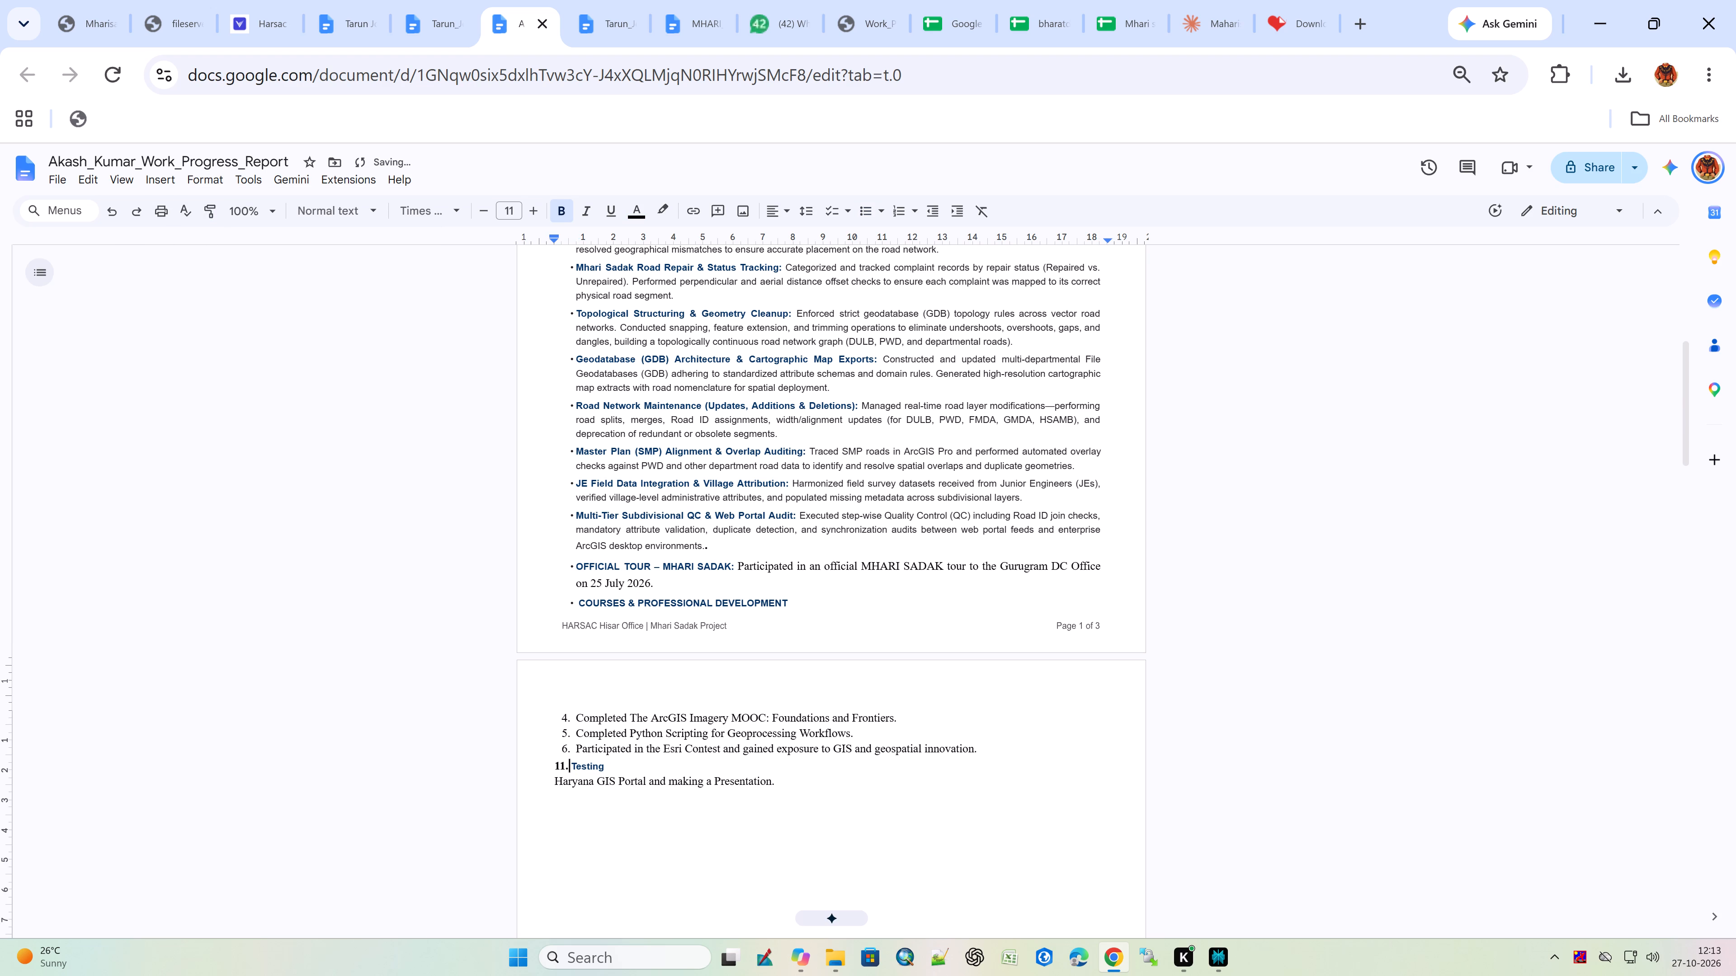
pyautogui.press('BackSpace')
pyautogui.press('BackSpace')
pyautogui.press('BackSpace')
pyautogui.press('BackSpace')
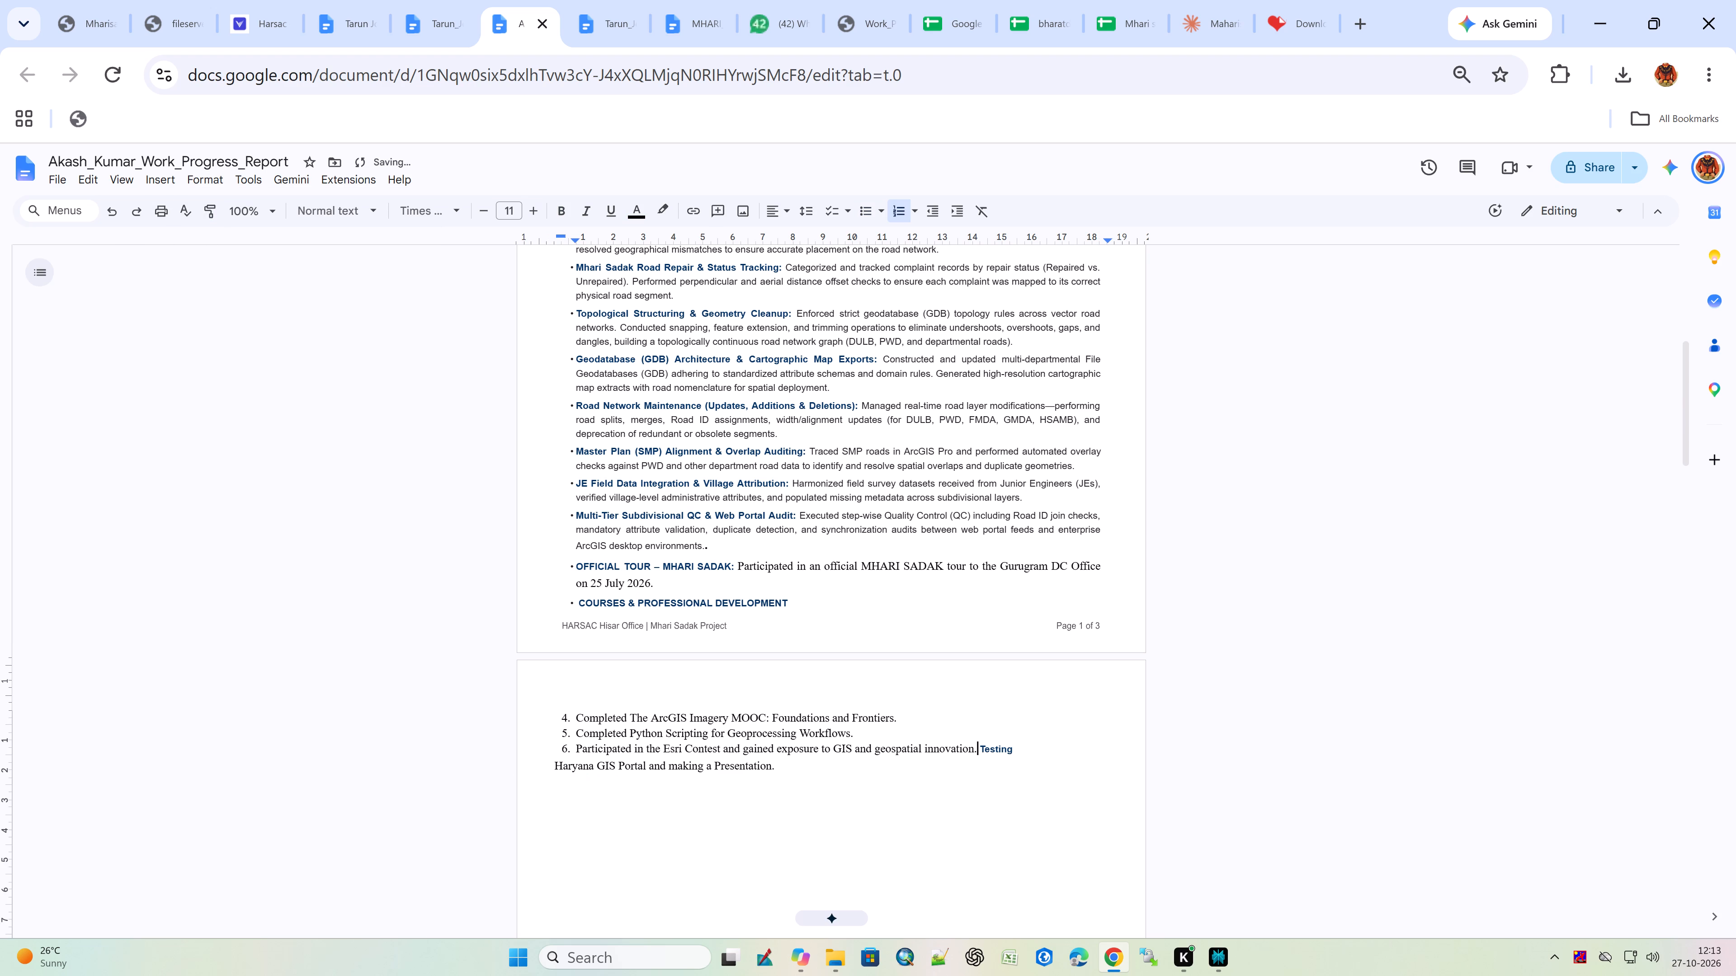
pyautogui.press('Return')
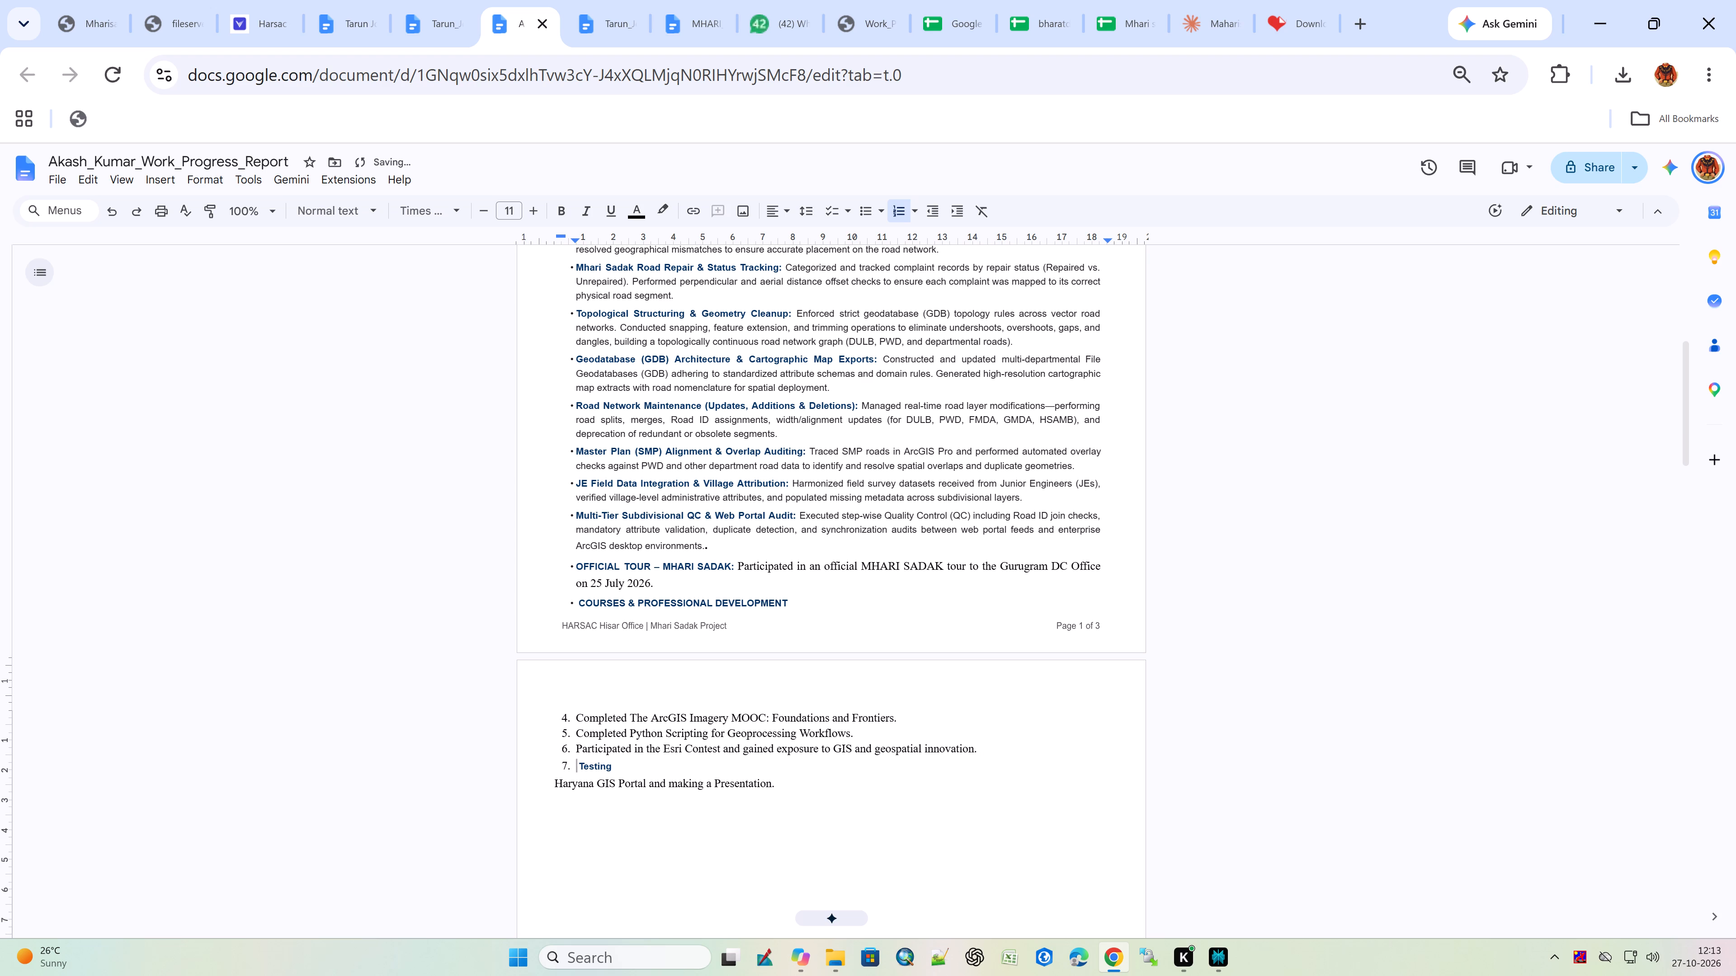
pyautogui.press('BackSpace')
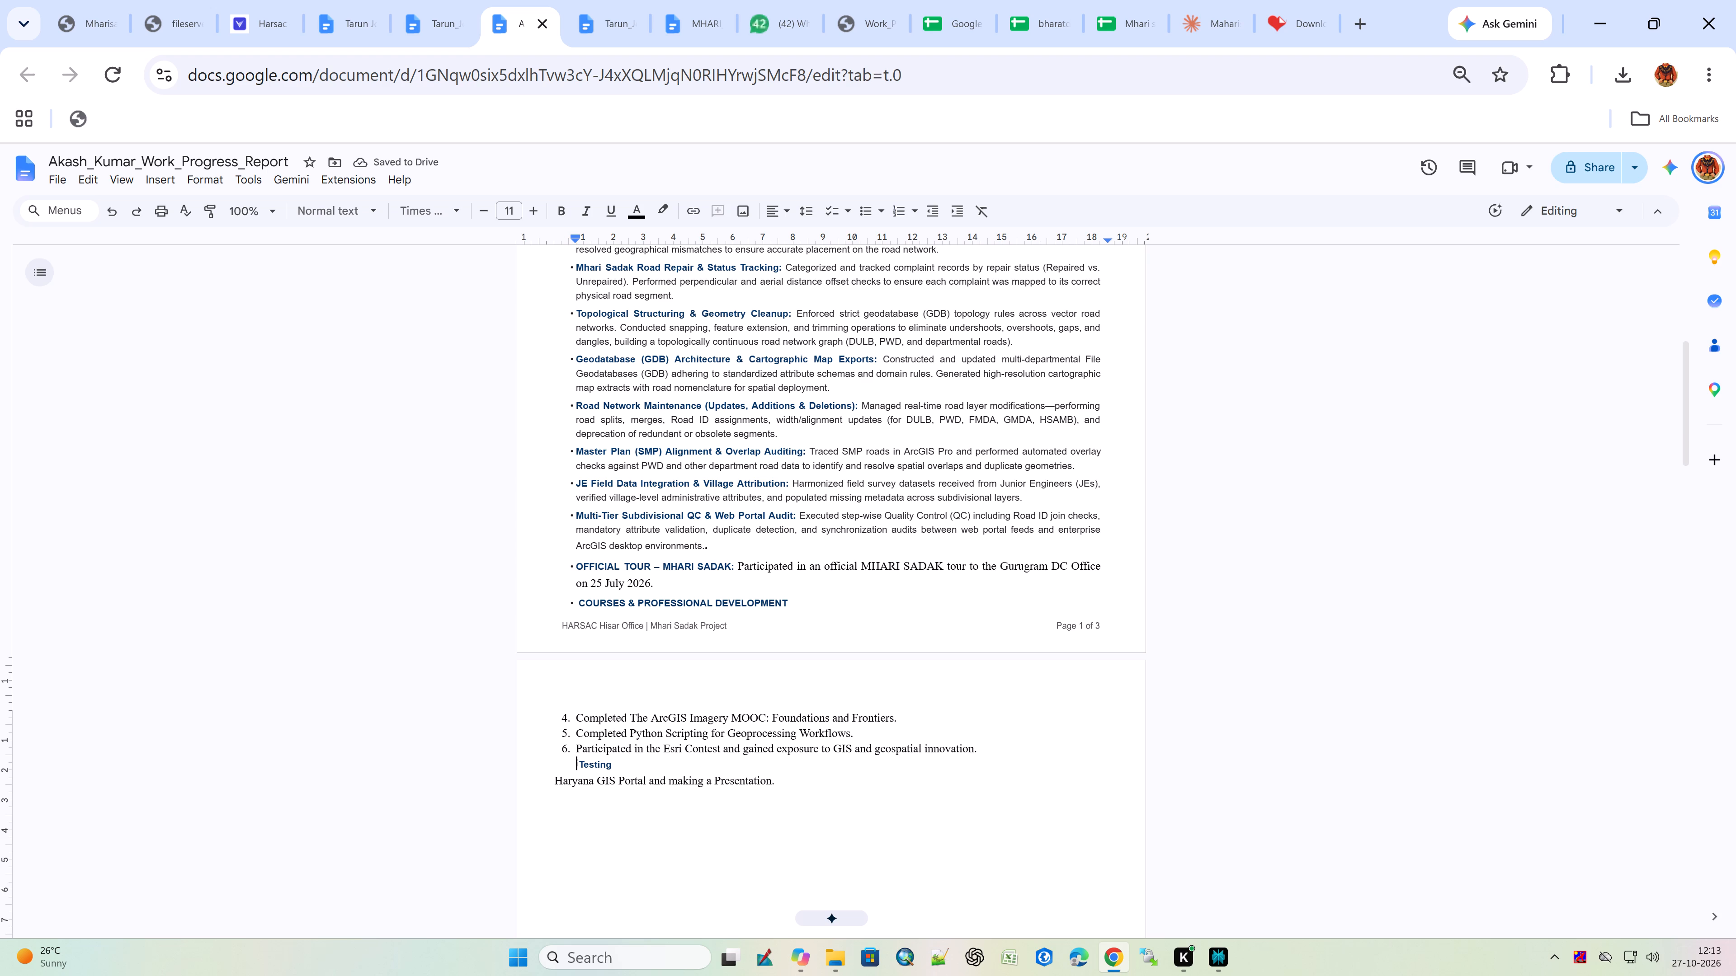
# Join the Haryana GIS Portal sentence onto the Testing line after a colon and space.
pyautogui.click(551, 779)
pyautogui.press('BackSpace')
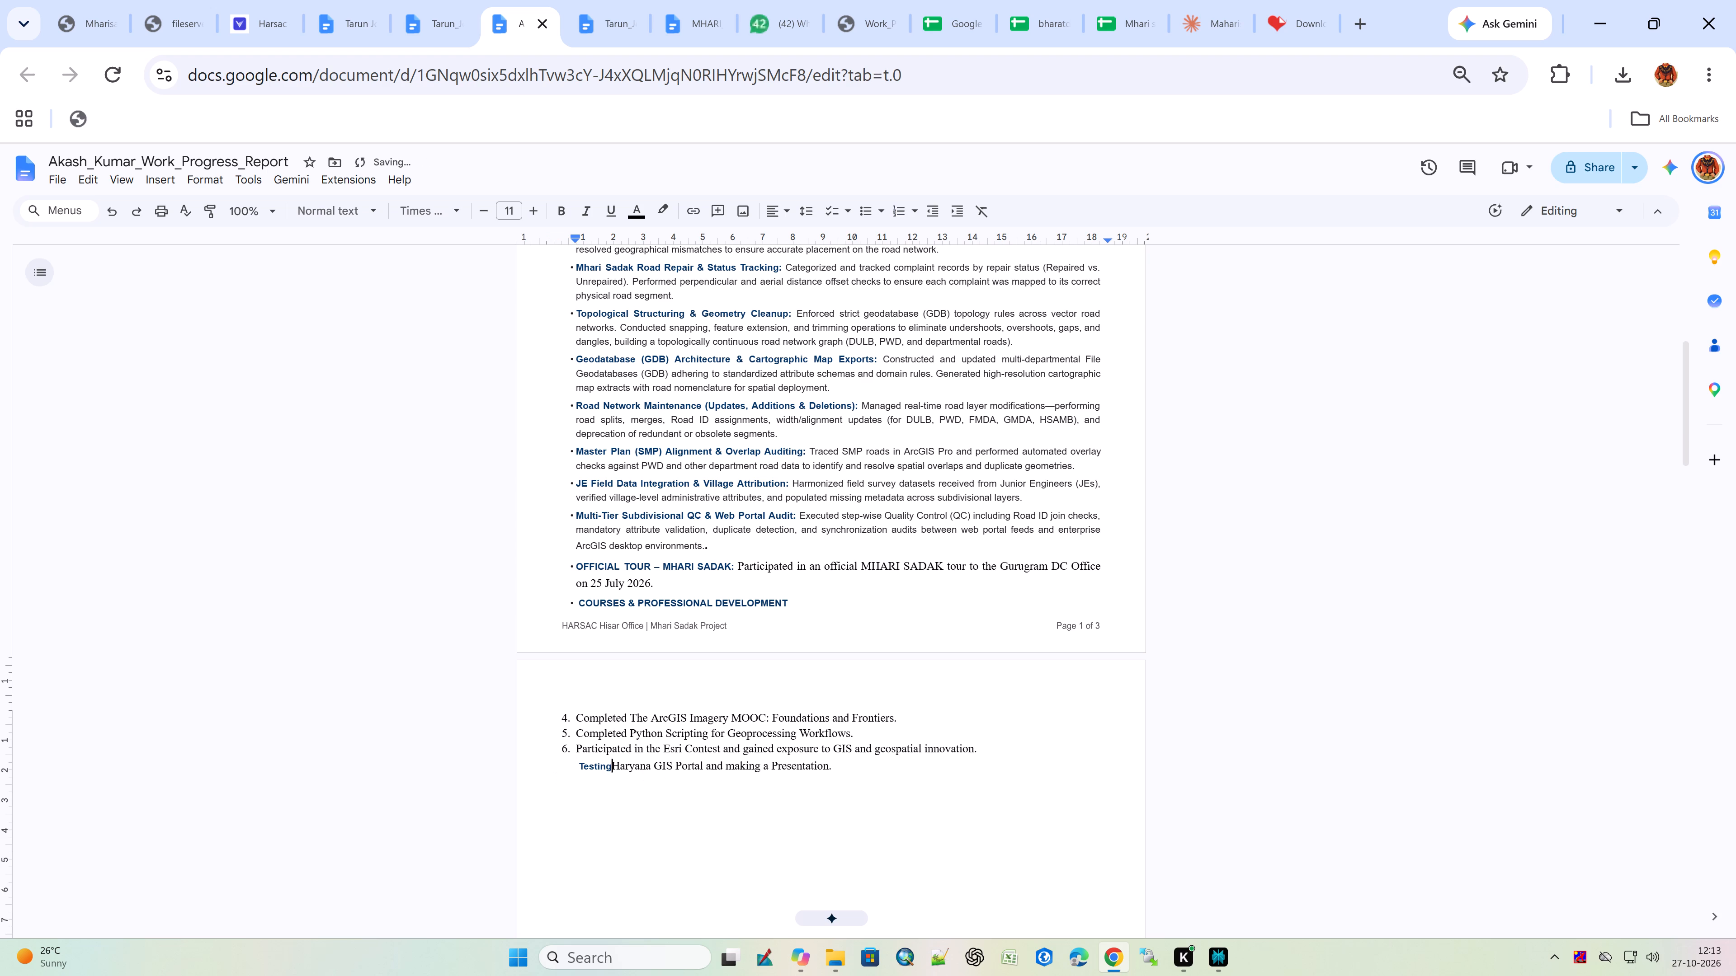
pyautogui.write(':')
pyautogui.press('space')
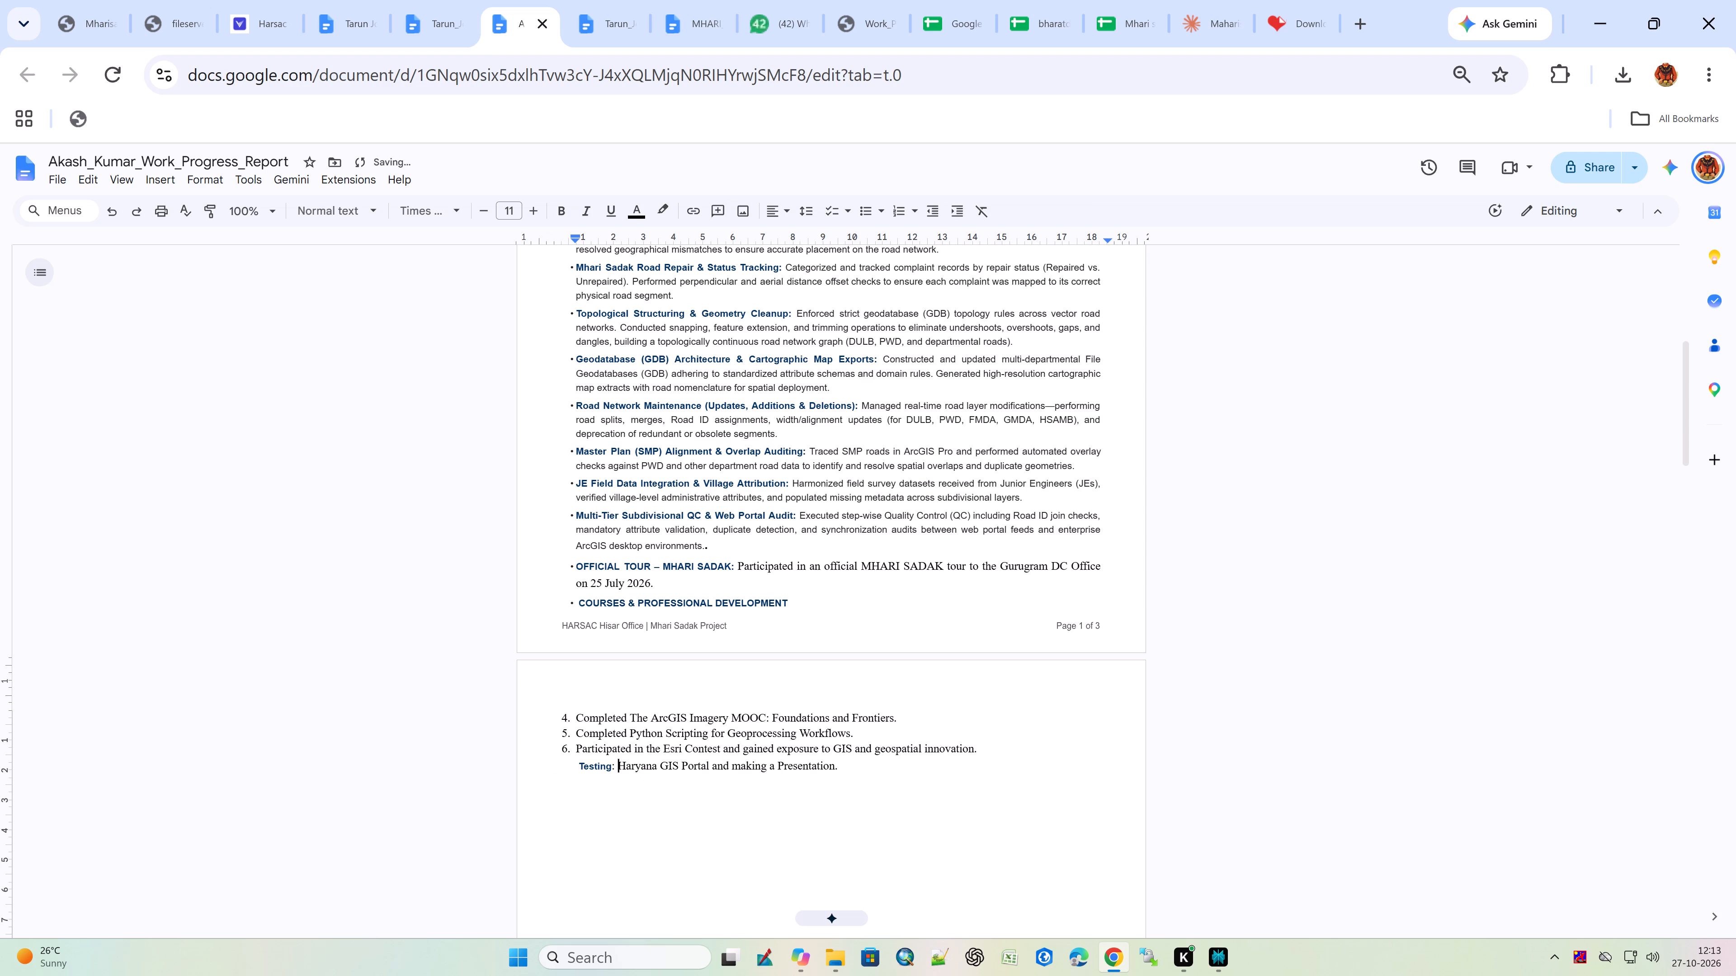
pyautogui.click(579, 764)
# Turn the Testing line below the course items into a bulleted list item.
pyautogui.click(868, 212)
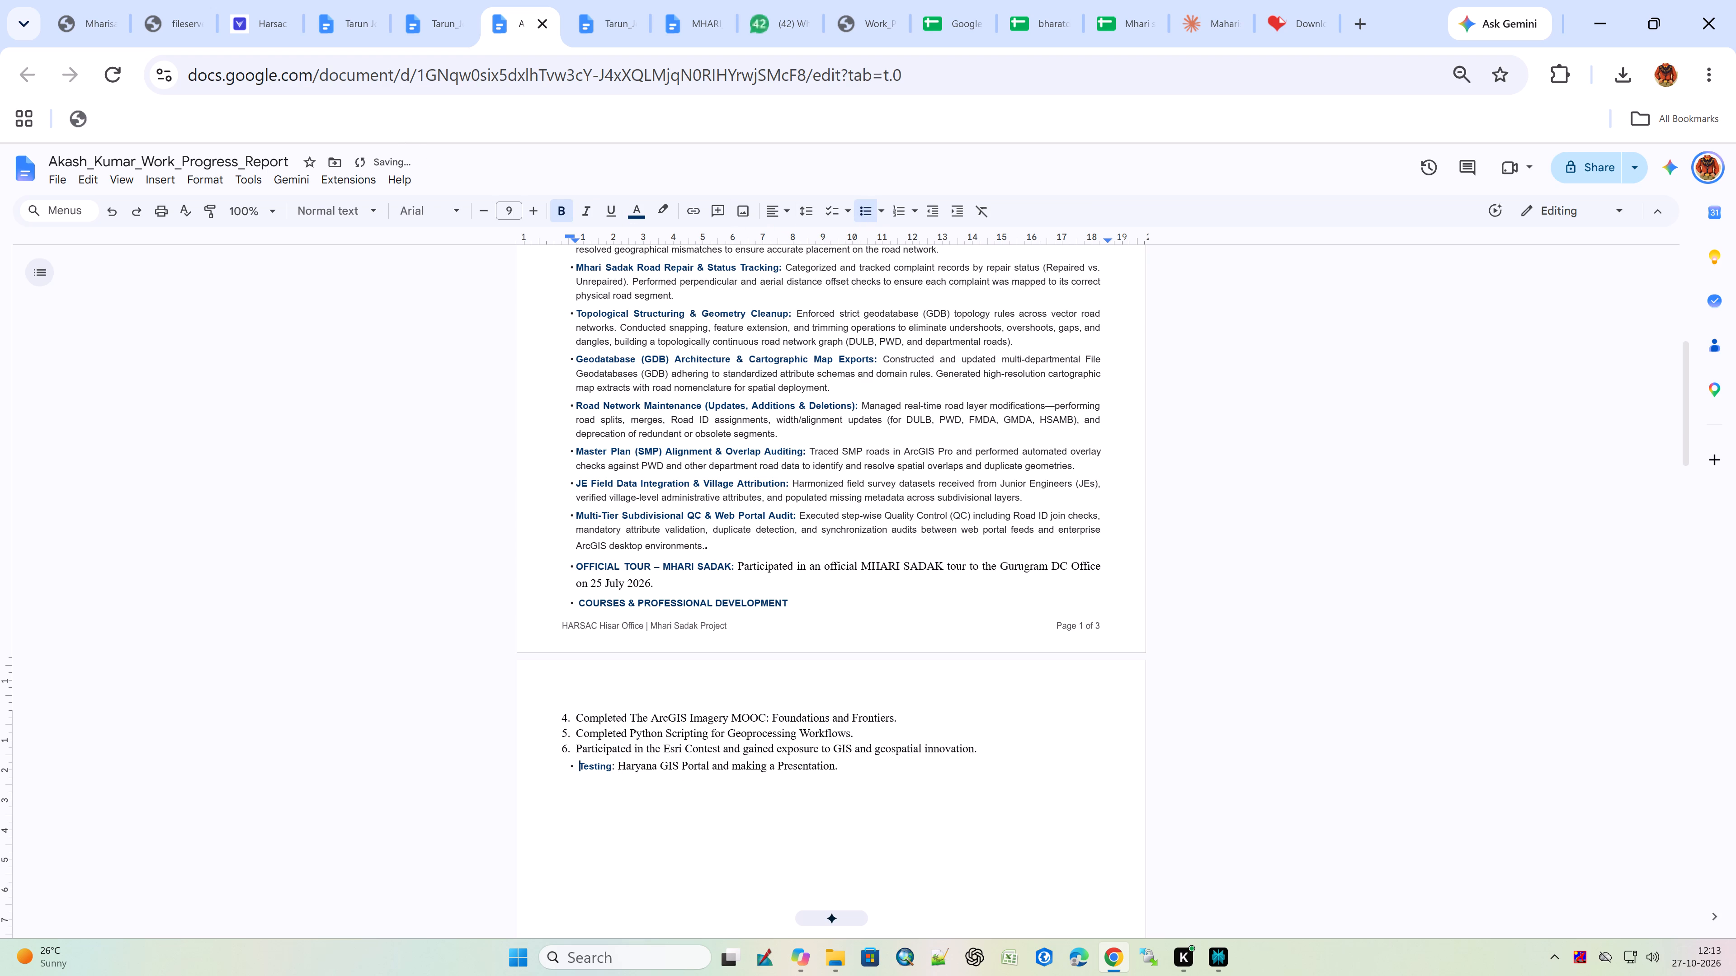
pyautogui.click(574, 791)
pyautogui.click(814, 849)
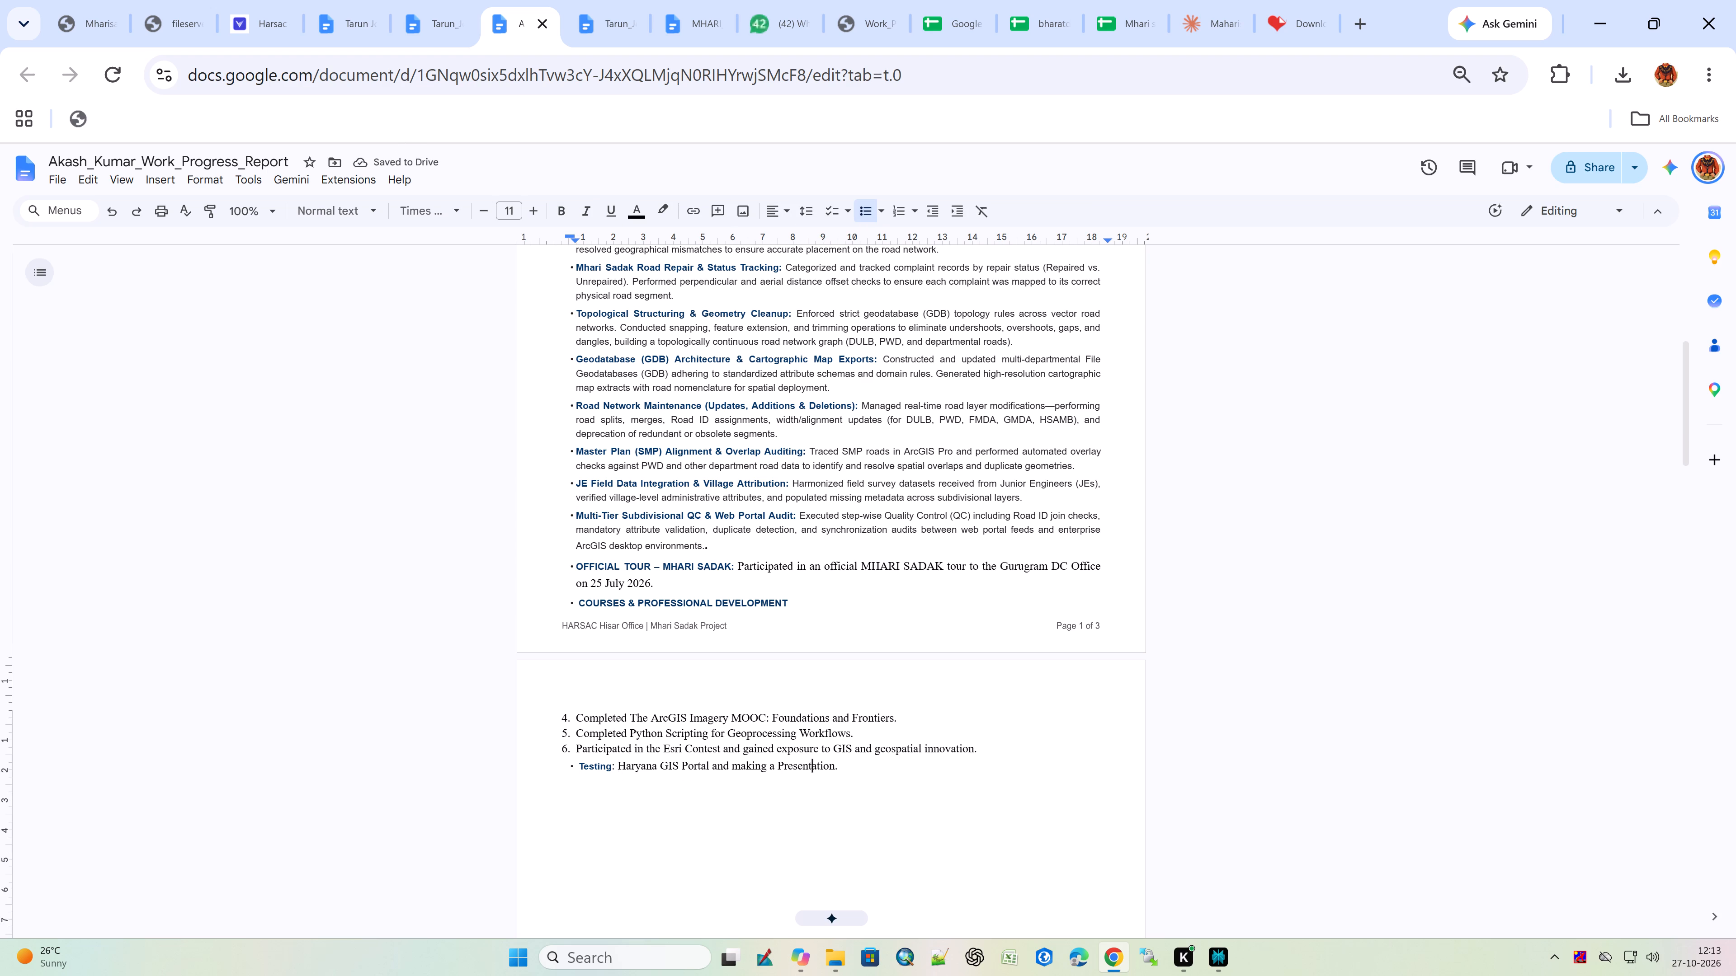
# Check how Tarun's original report lists the courses, and change the three numbered course items in Akash's report to bullets.
pyautogui.click(576, 722)
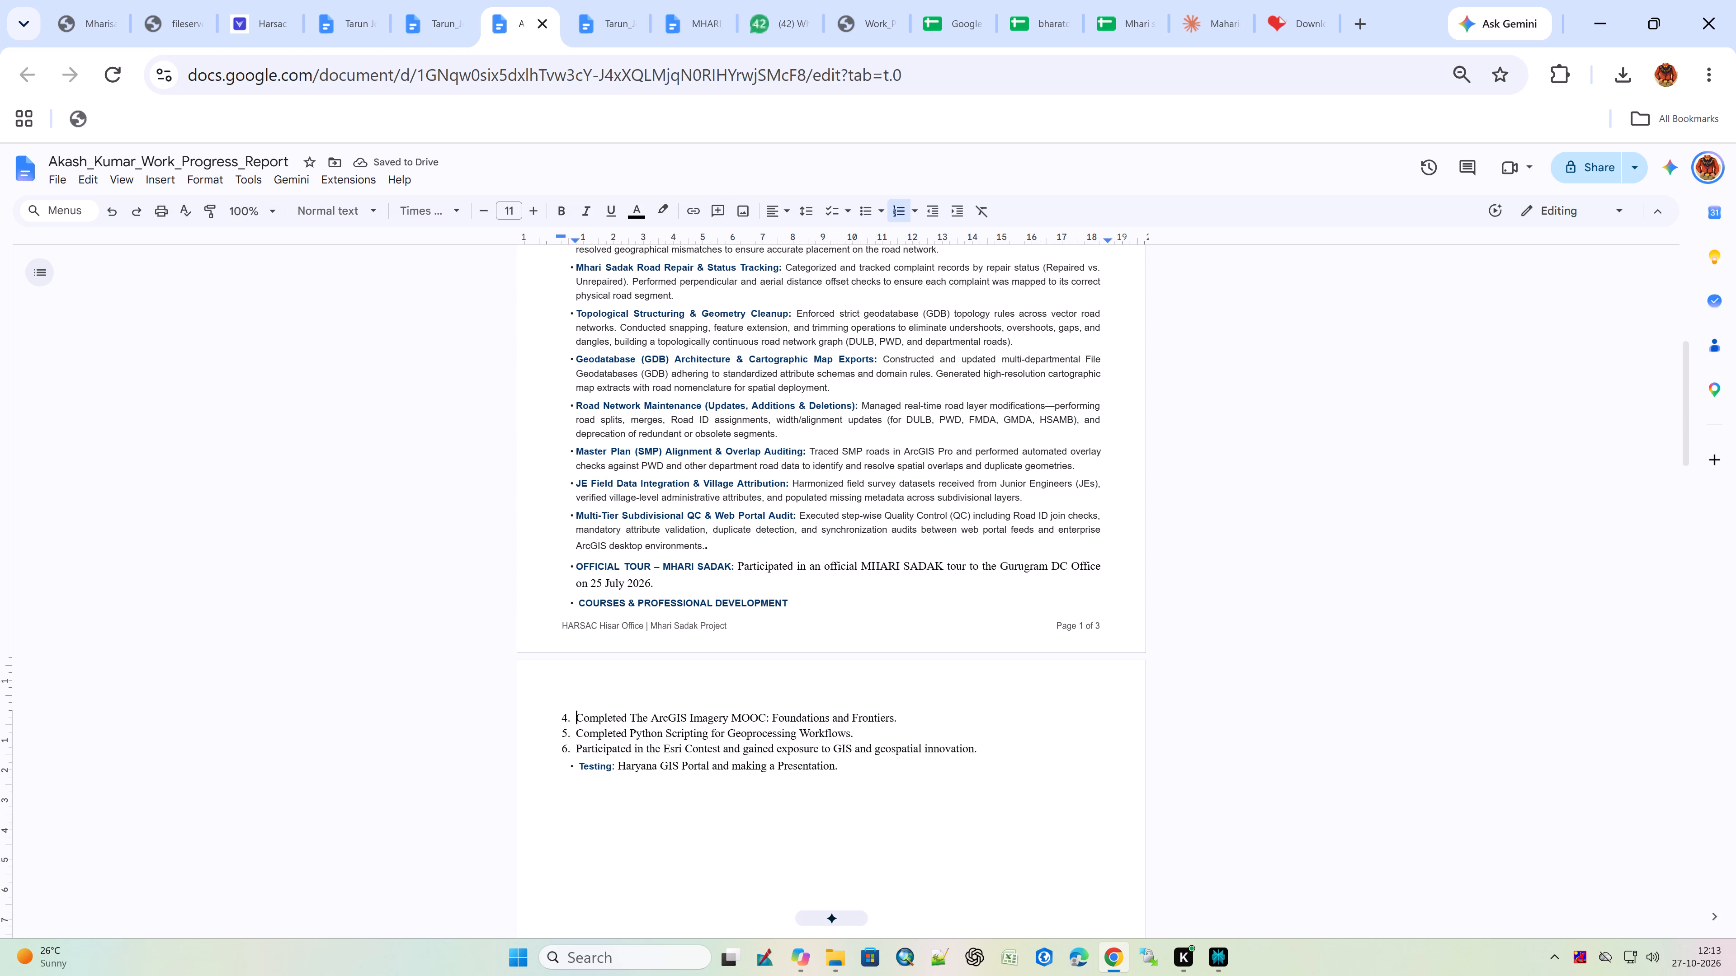
pyautogui.click(600, 0)
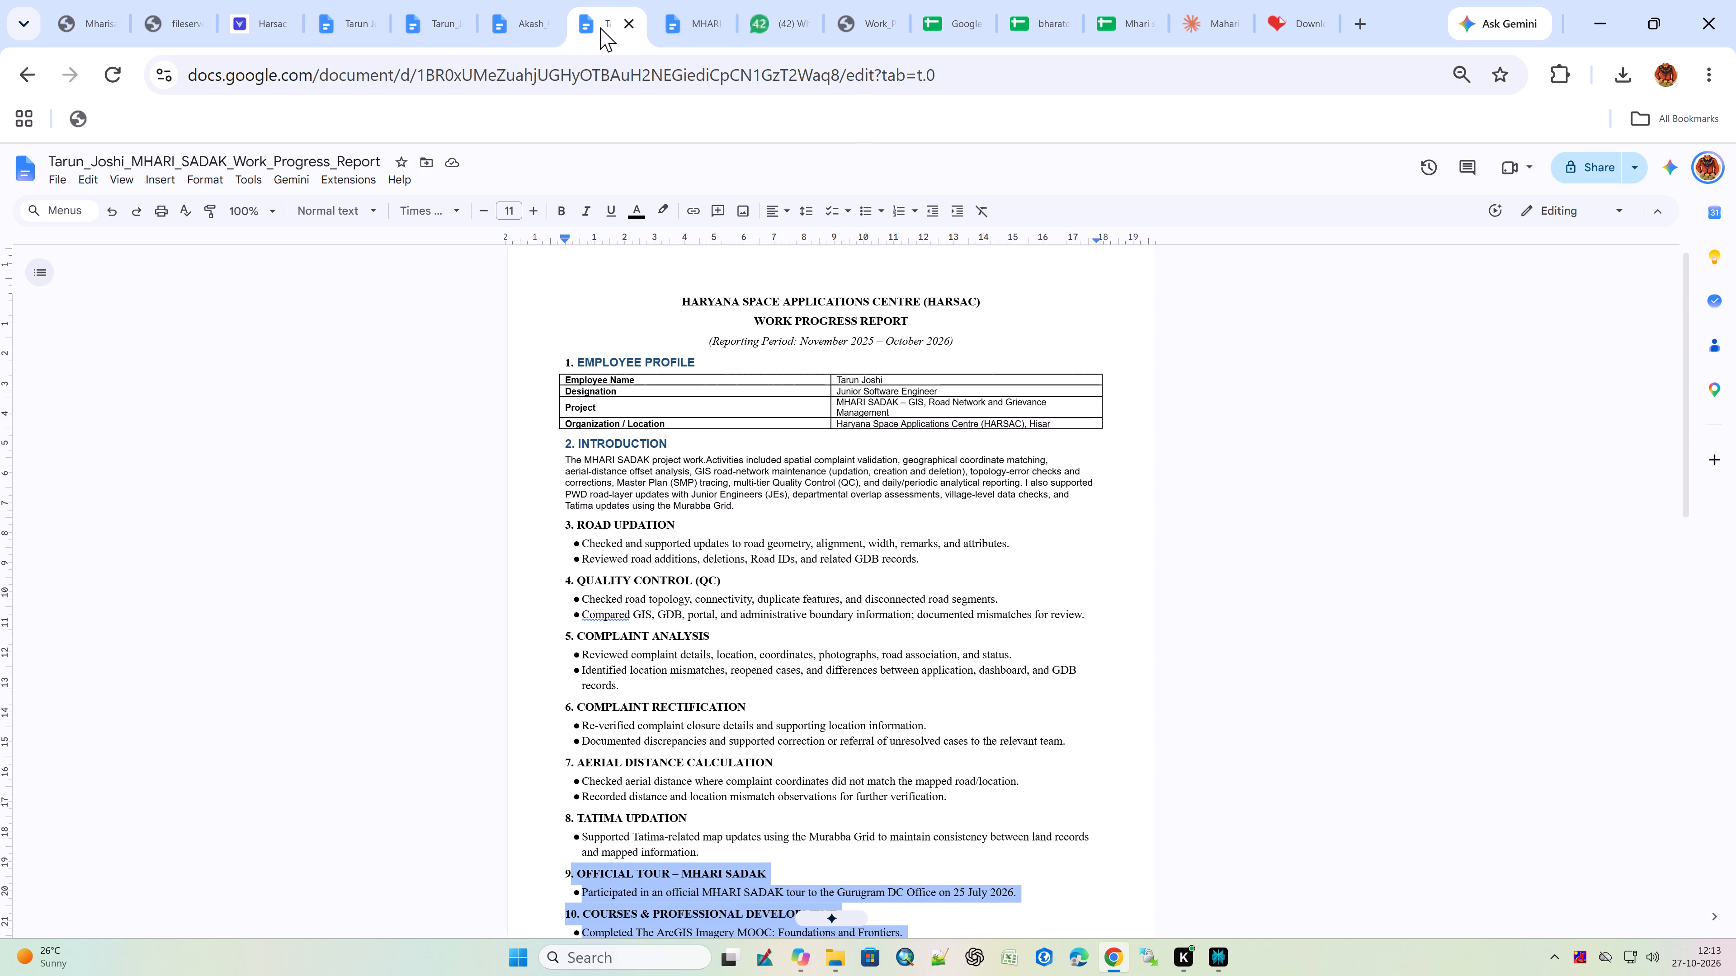
pyautogui.scroll(-3, 659, 741)
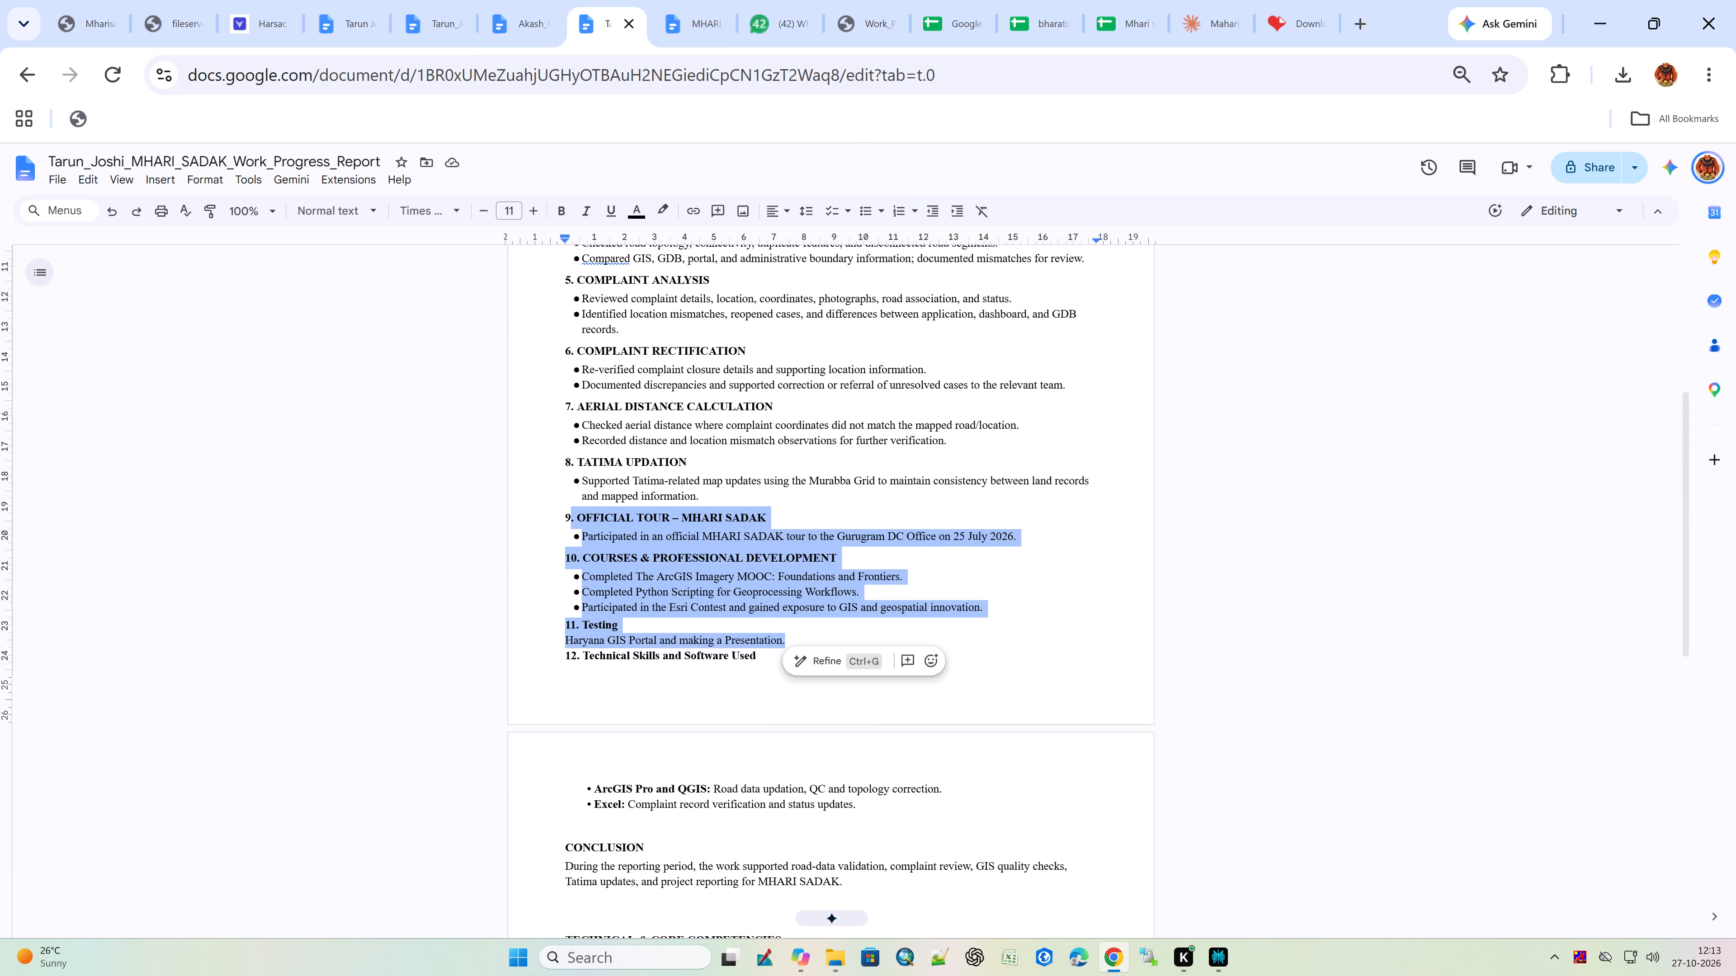
pyautogui.click(651, 737)
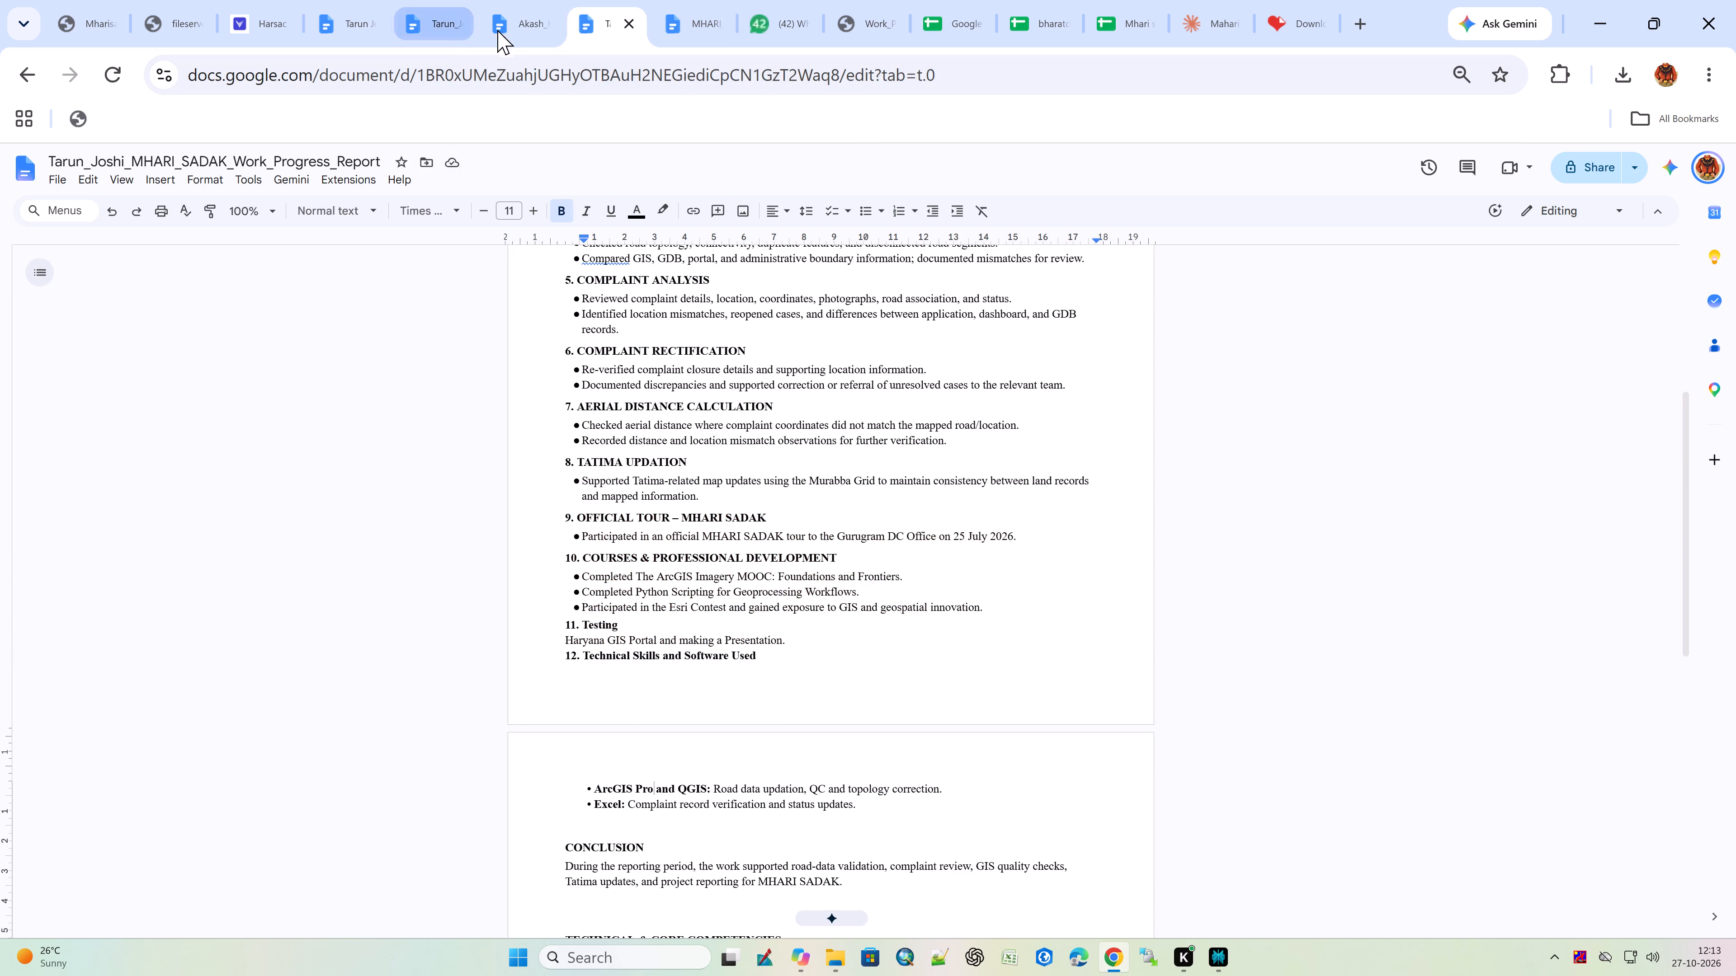
pyautogui.click(504, 27)
pyautogui.moveTo(575, 723); pyautogui.dragTo(873, 735)
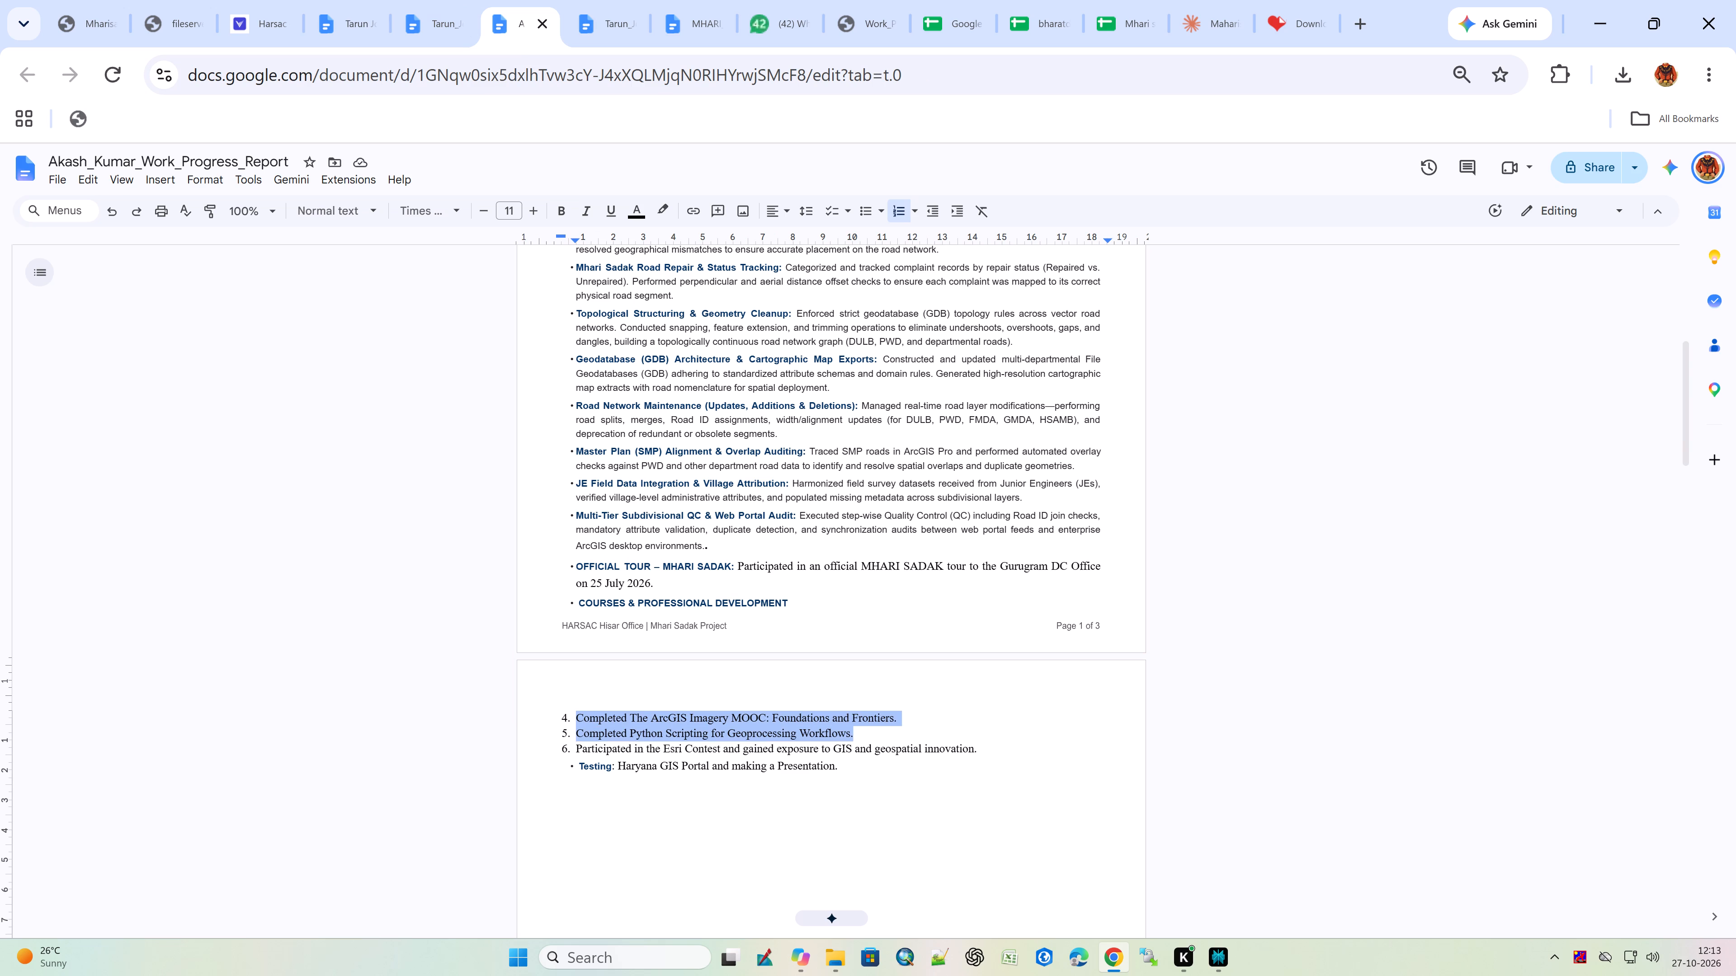
pyautogui.moveTo(873, 735); pyautogui.dragTo(989, 756)
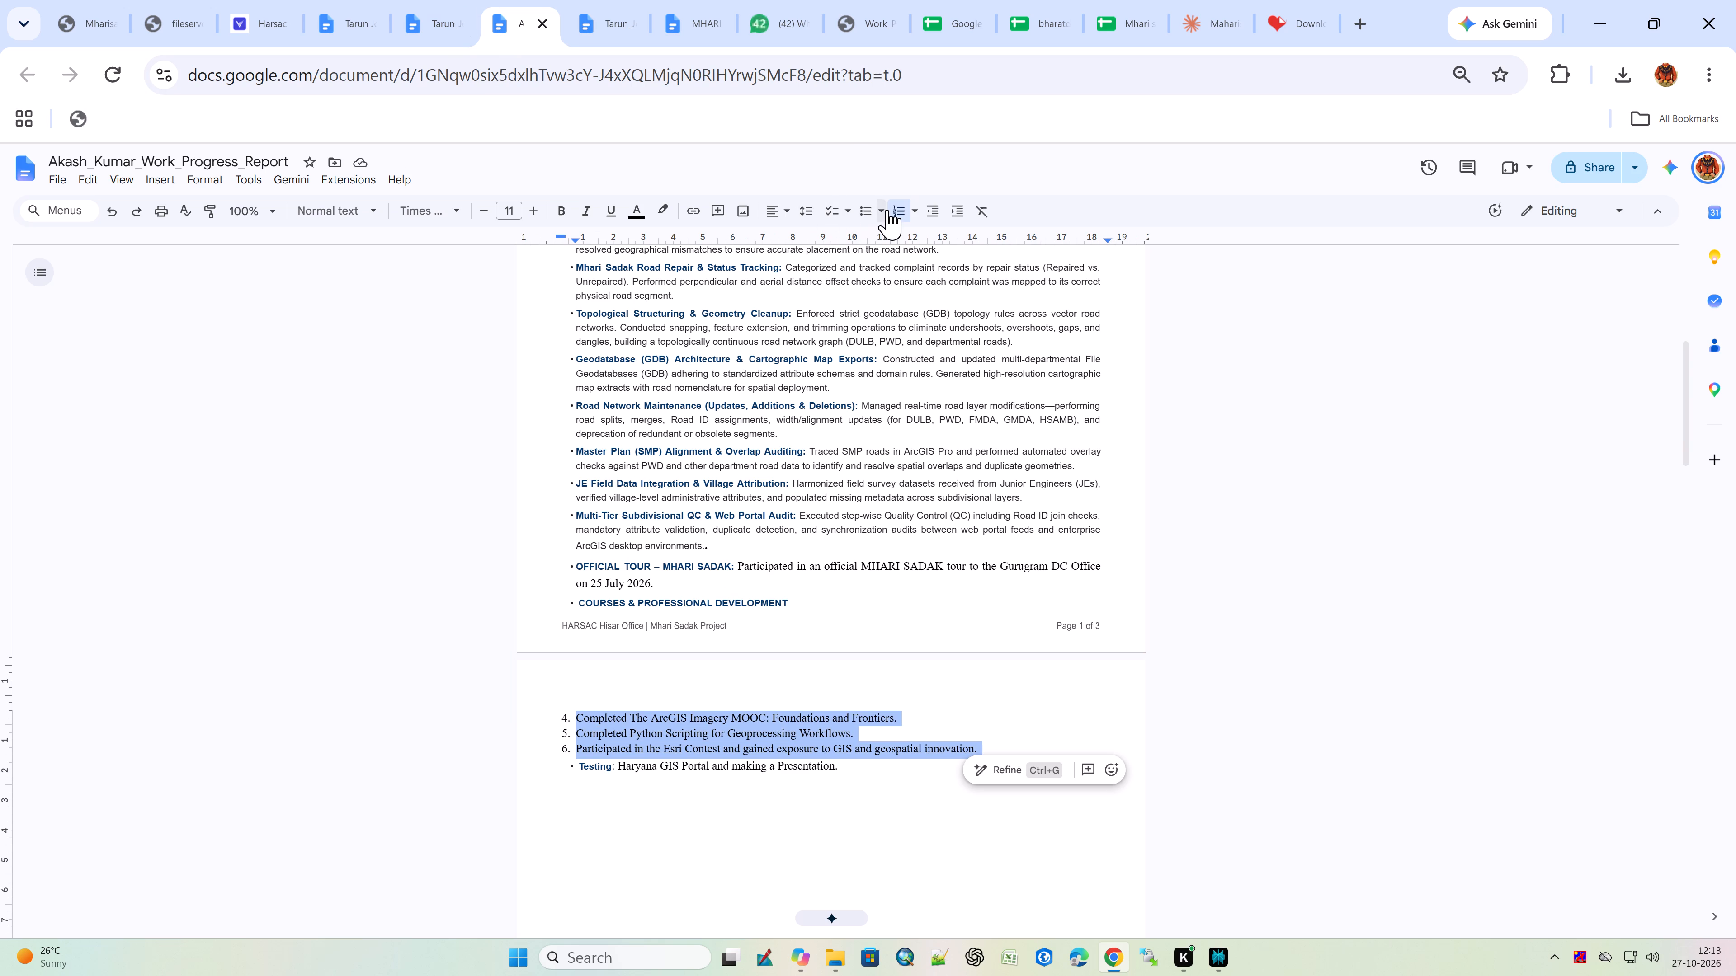
pyautogui.click(868, 206)
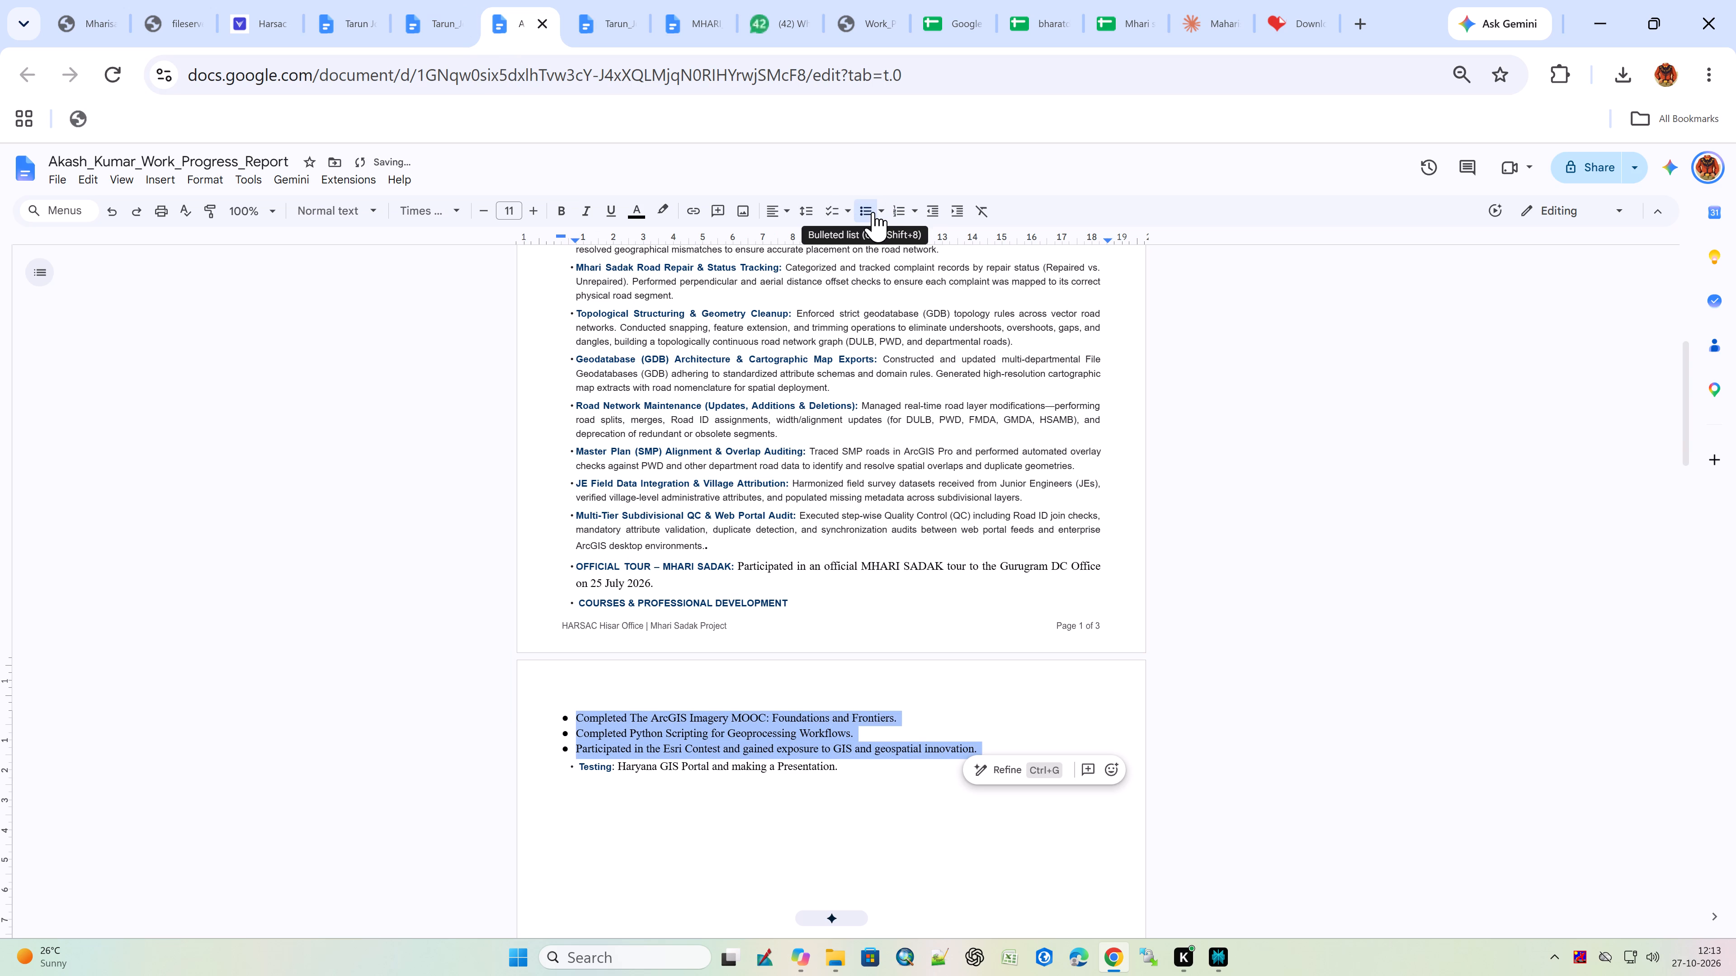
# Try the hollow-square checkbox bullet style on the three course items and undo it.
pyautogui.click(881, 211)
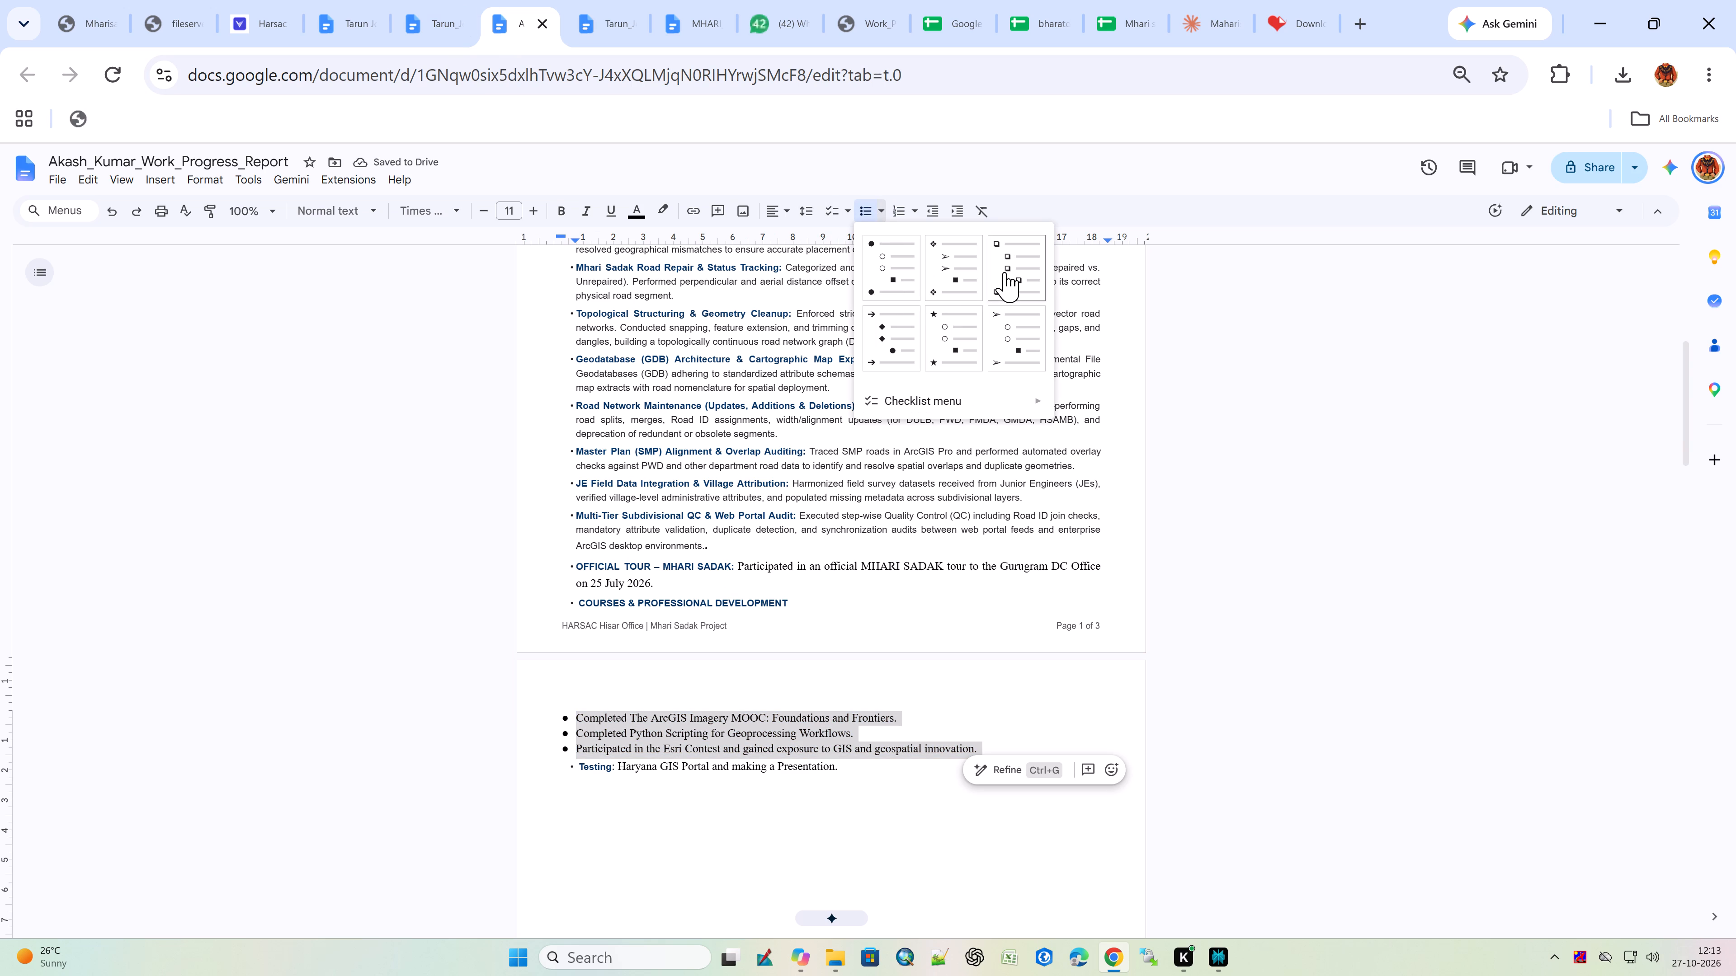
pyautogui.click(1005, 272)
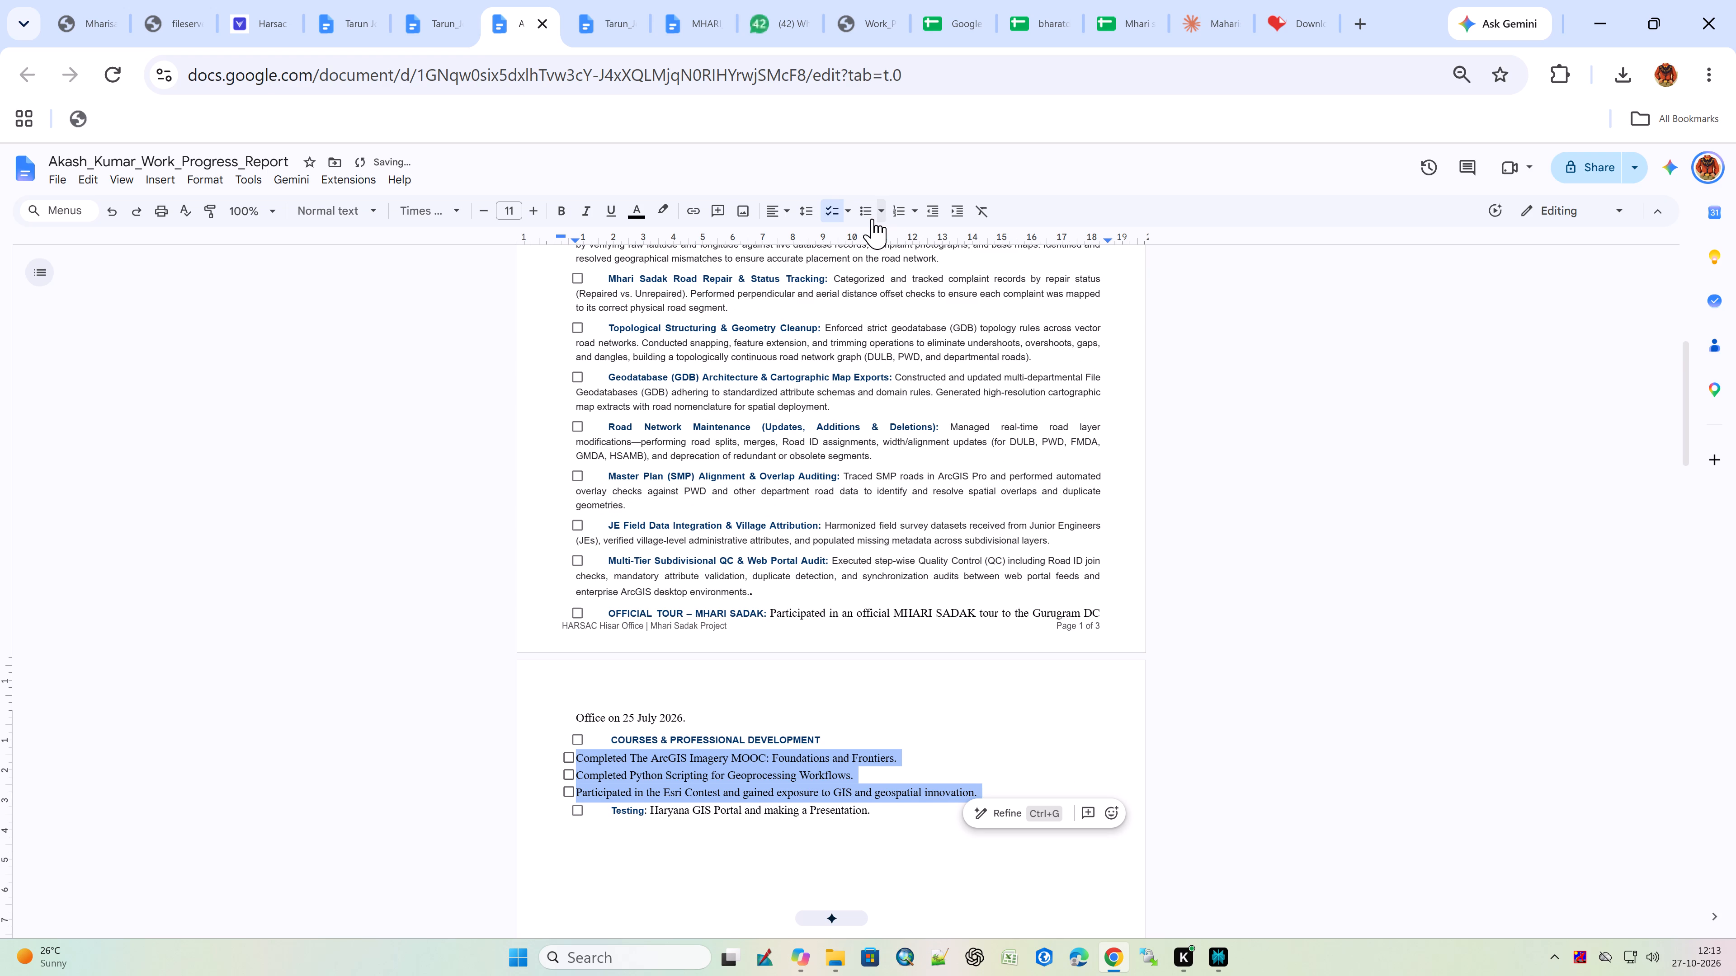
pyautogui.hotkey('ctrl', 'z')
# Indent each of the three course items so their bullets align with the main list above.
pyautogui.click(559, 716)
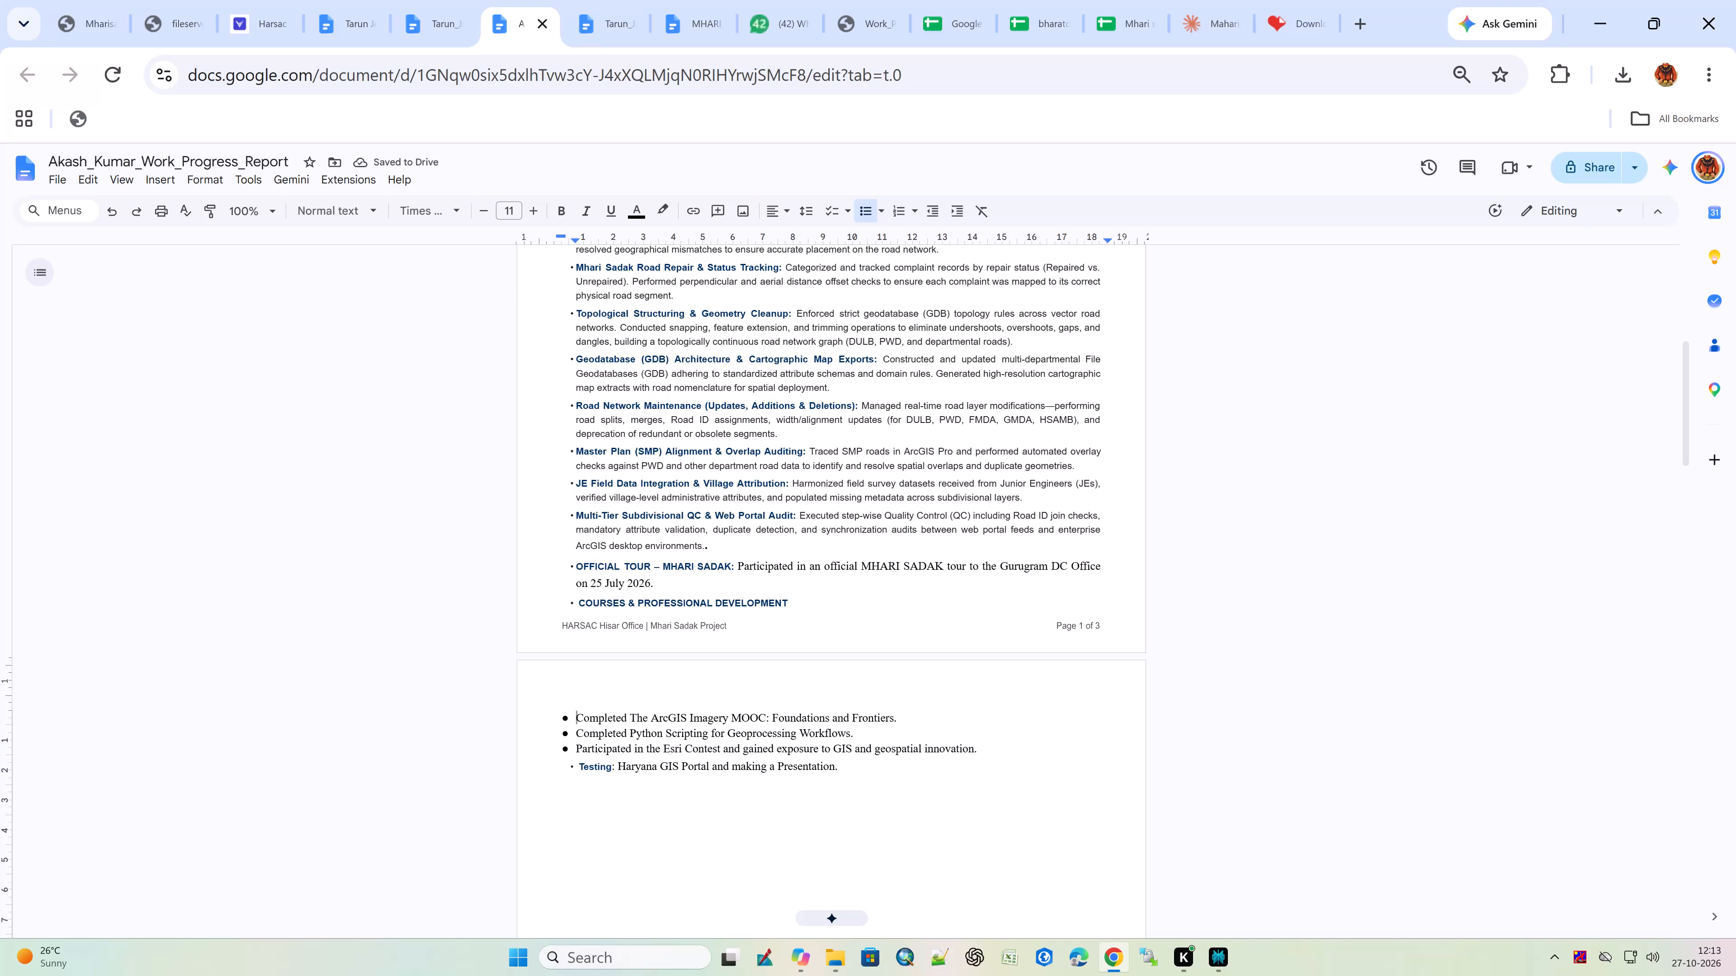
pyautogui.press('Tab')
pyautogui.click(569, 732)
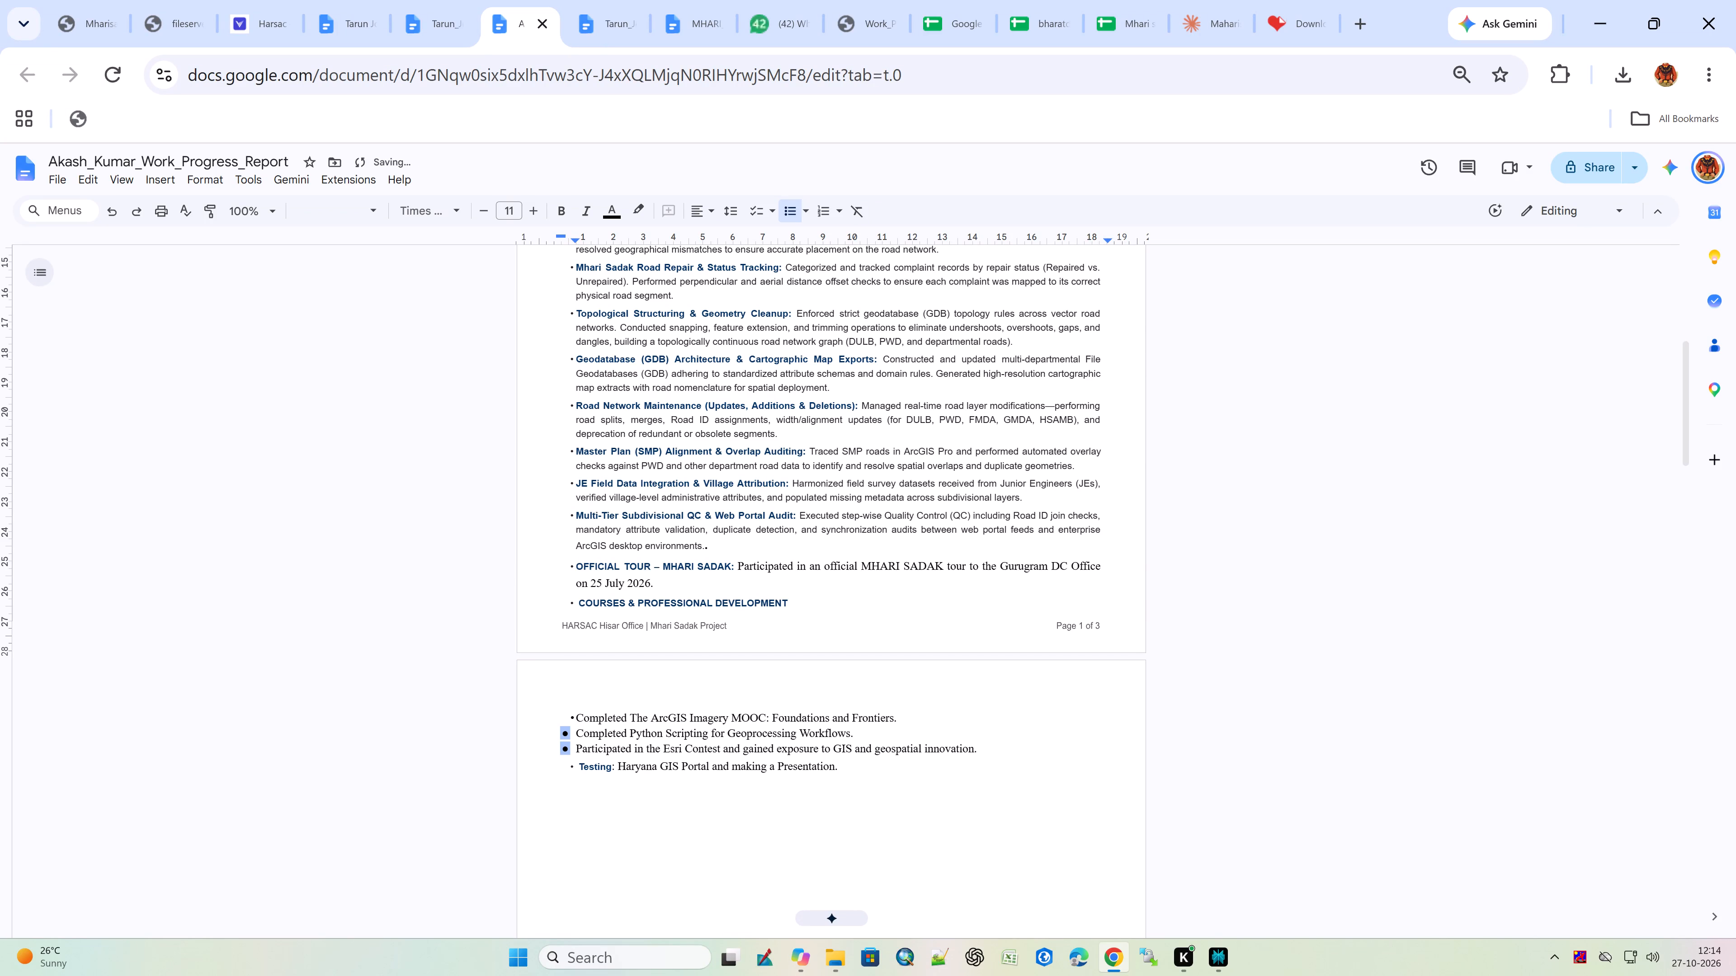
pyautogui.click(574, 742)
pyautogui.press('Tab')
pyautogui.click(574, 742)
pyautogui.press('Tab')
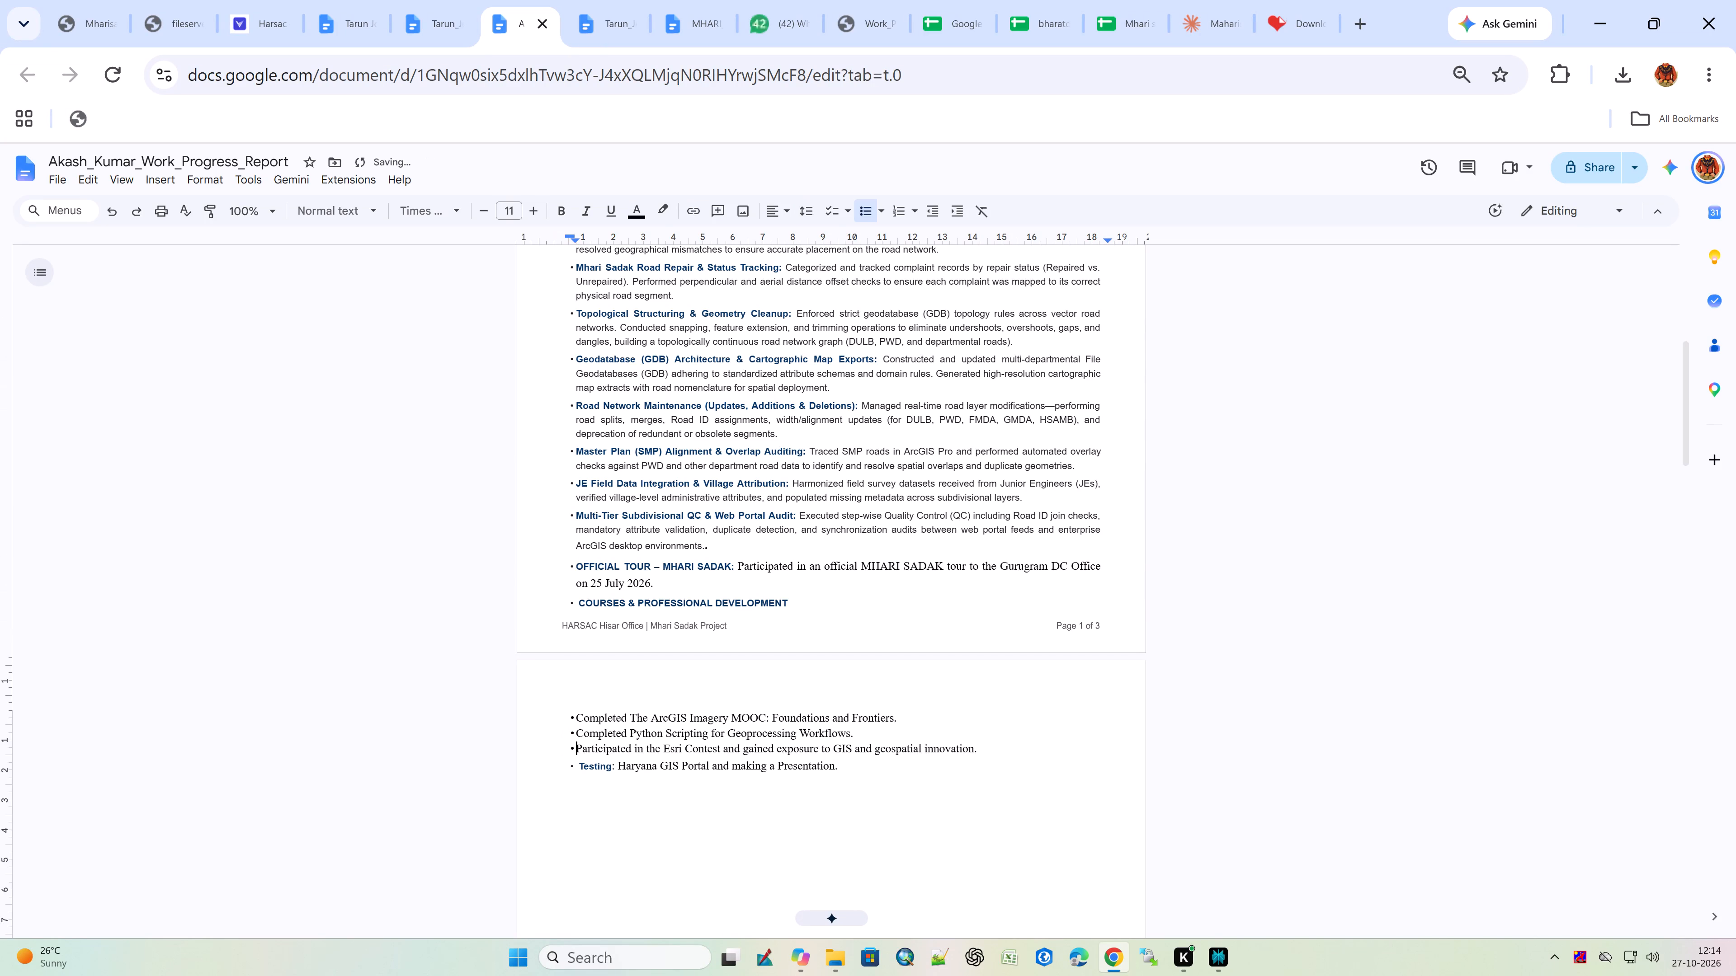
# Indent the ArcGIS Imagery MOOC item one level further as a sub-bullet of Courses & Professional Development.
pyautogui.click(577, 707)
pyautogui.press('Tab')
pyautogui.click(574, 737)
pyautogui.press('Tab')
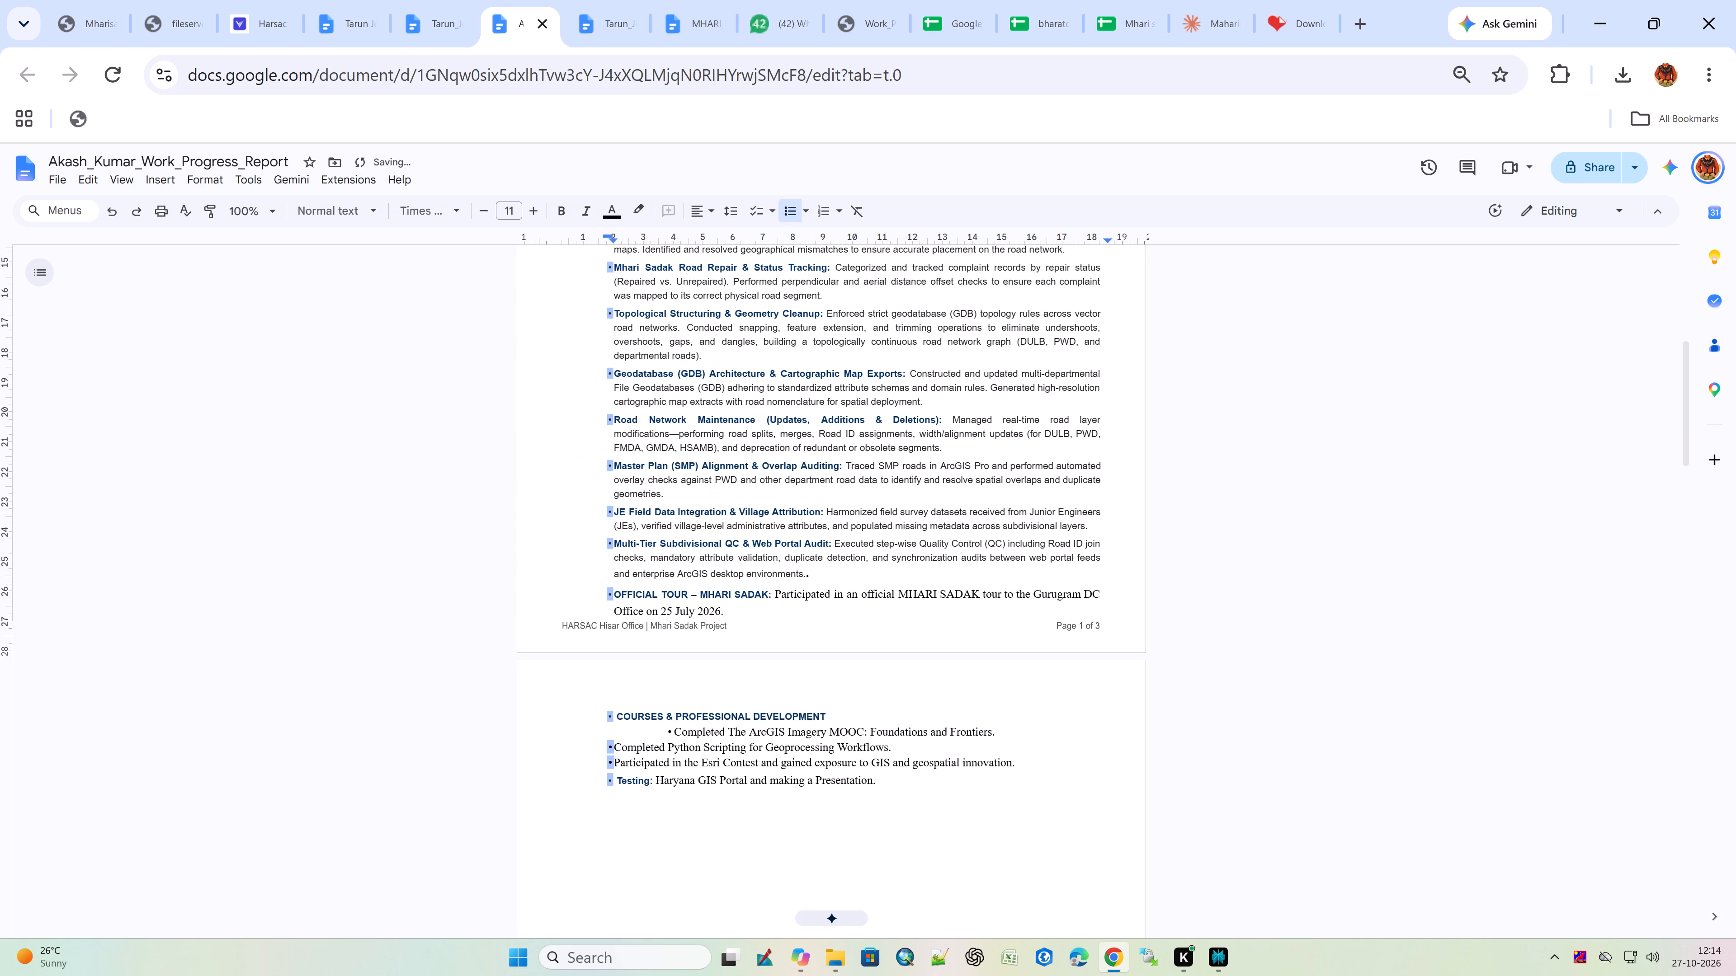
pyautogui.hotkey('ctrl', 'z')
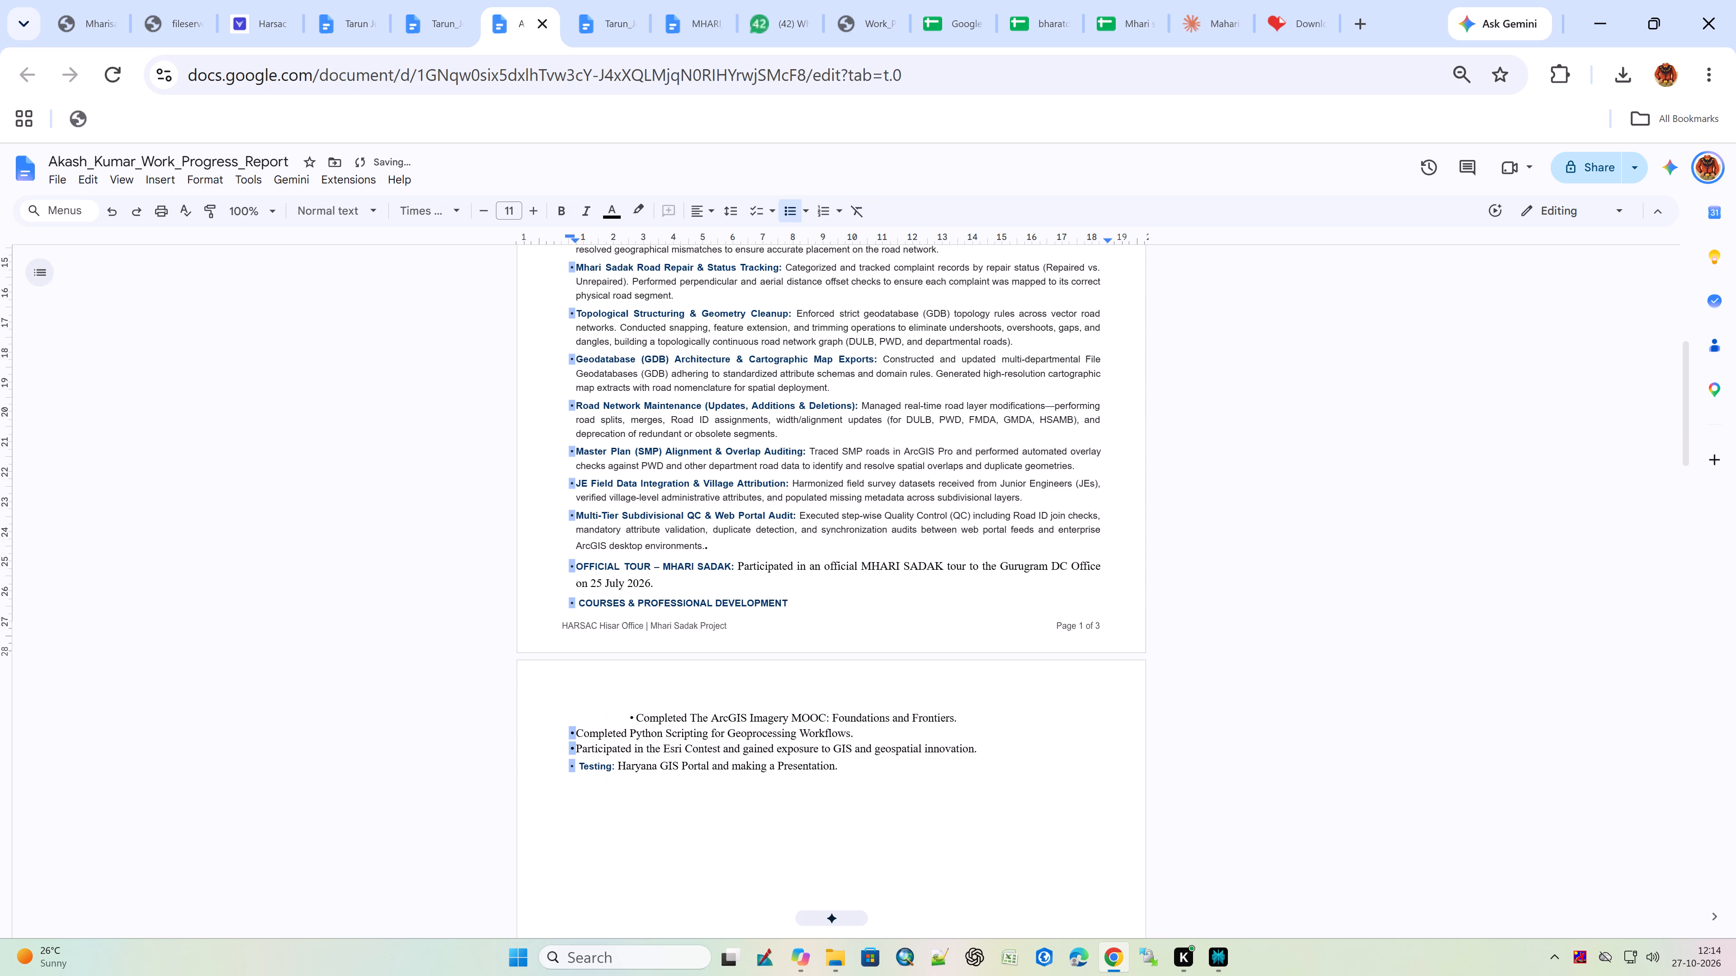
# Indent the Python Scripting and Esri Contest items one level further to match the ArcGIS Imagery MOOC sub-bullet.
pyautogui.click(581, 728)
pyautogui.moveTo(571, 739); pyautogui.dragTo(577, 740)
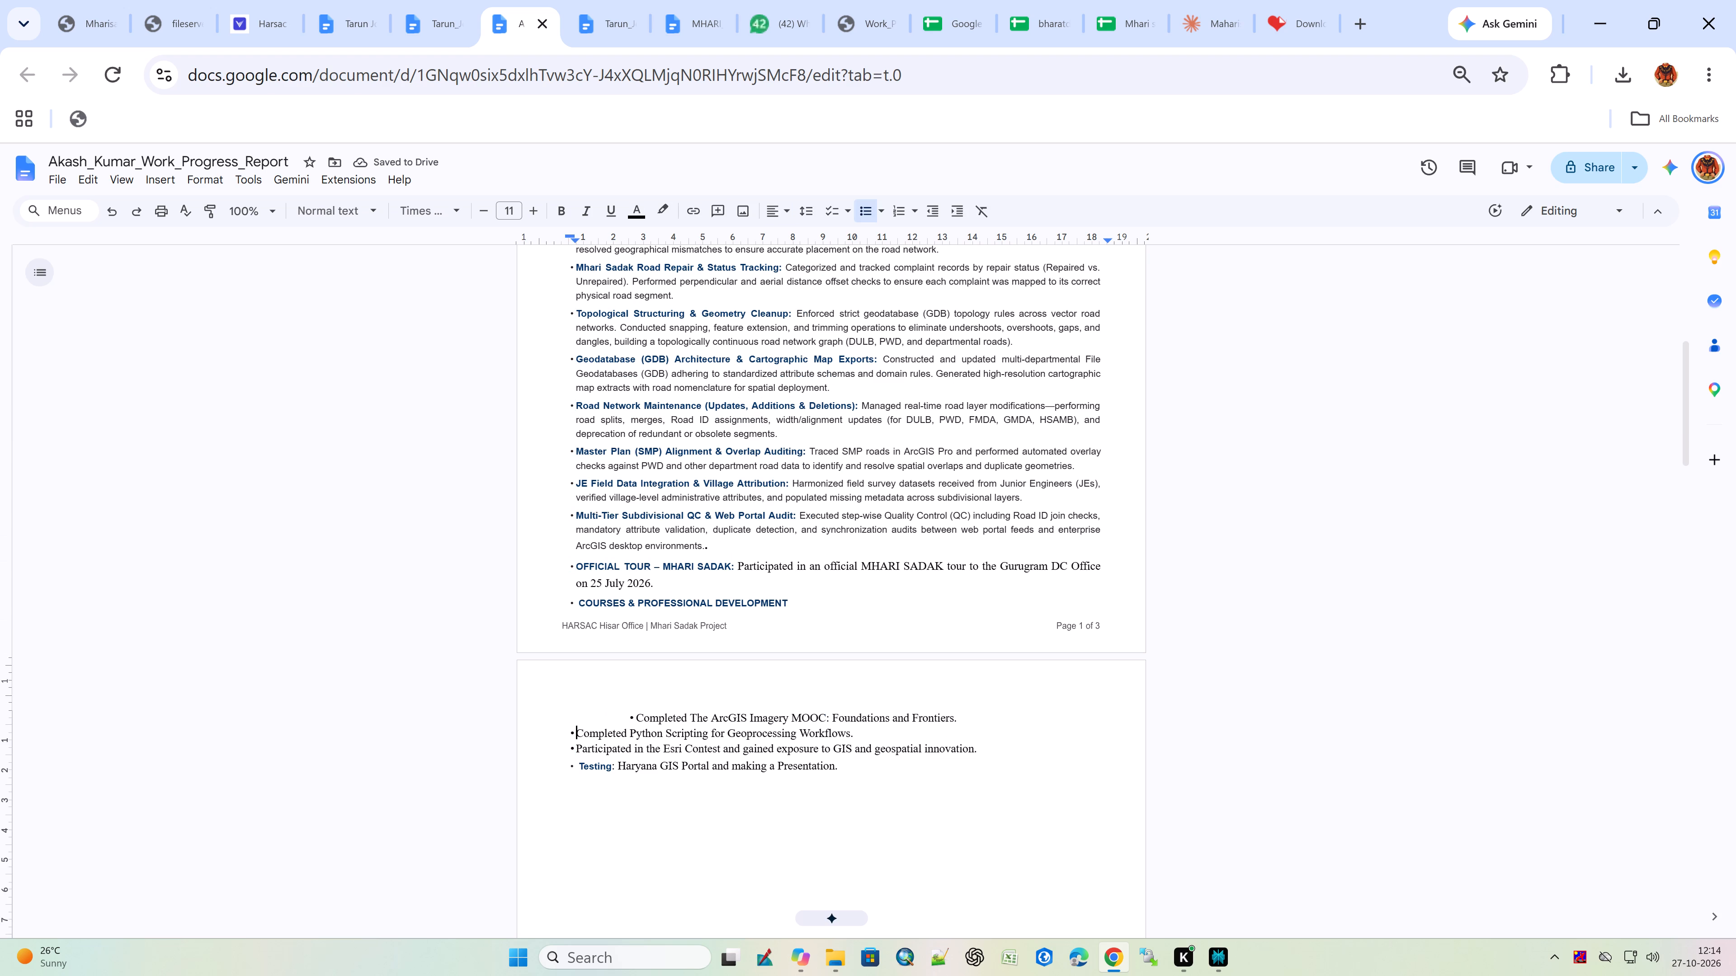
pyautogui.press('space')
pyautogui.press('BackSpace')
pyautogui.press('Tab')
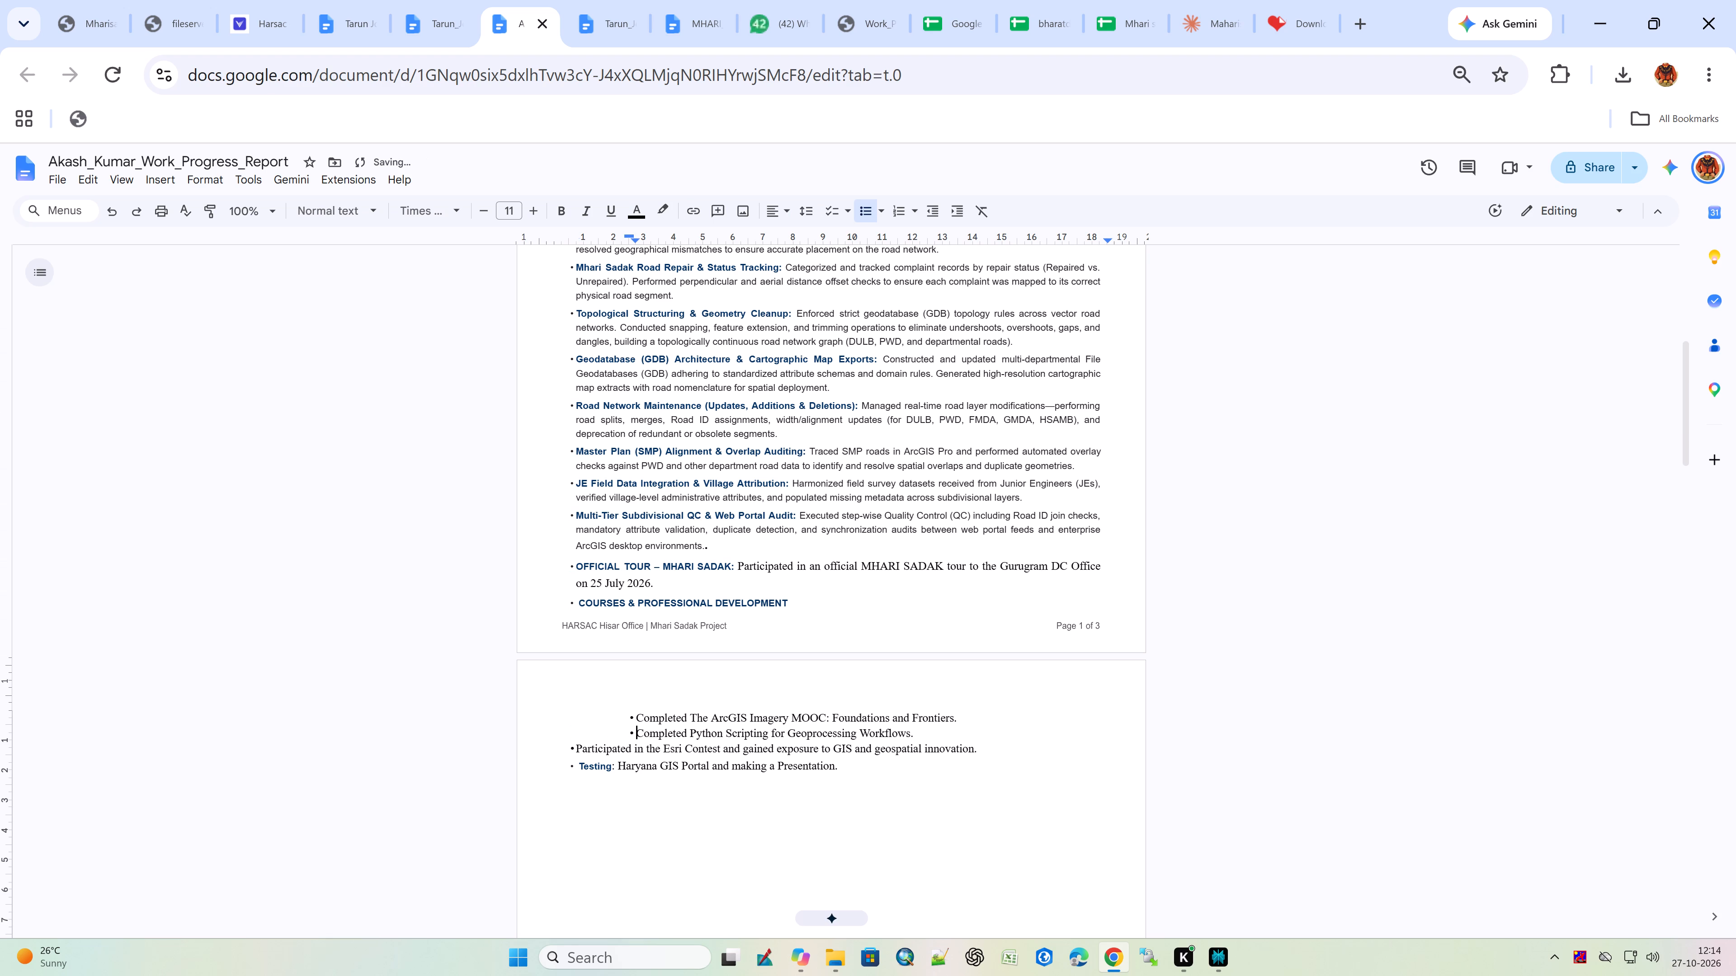
pyautogui.click(572, 751)
pyautogui.click(579, 759)
pyautogui.press('Tab')
pyautogui.click(685, 865)
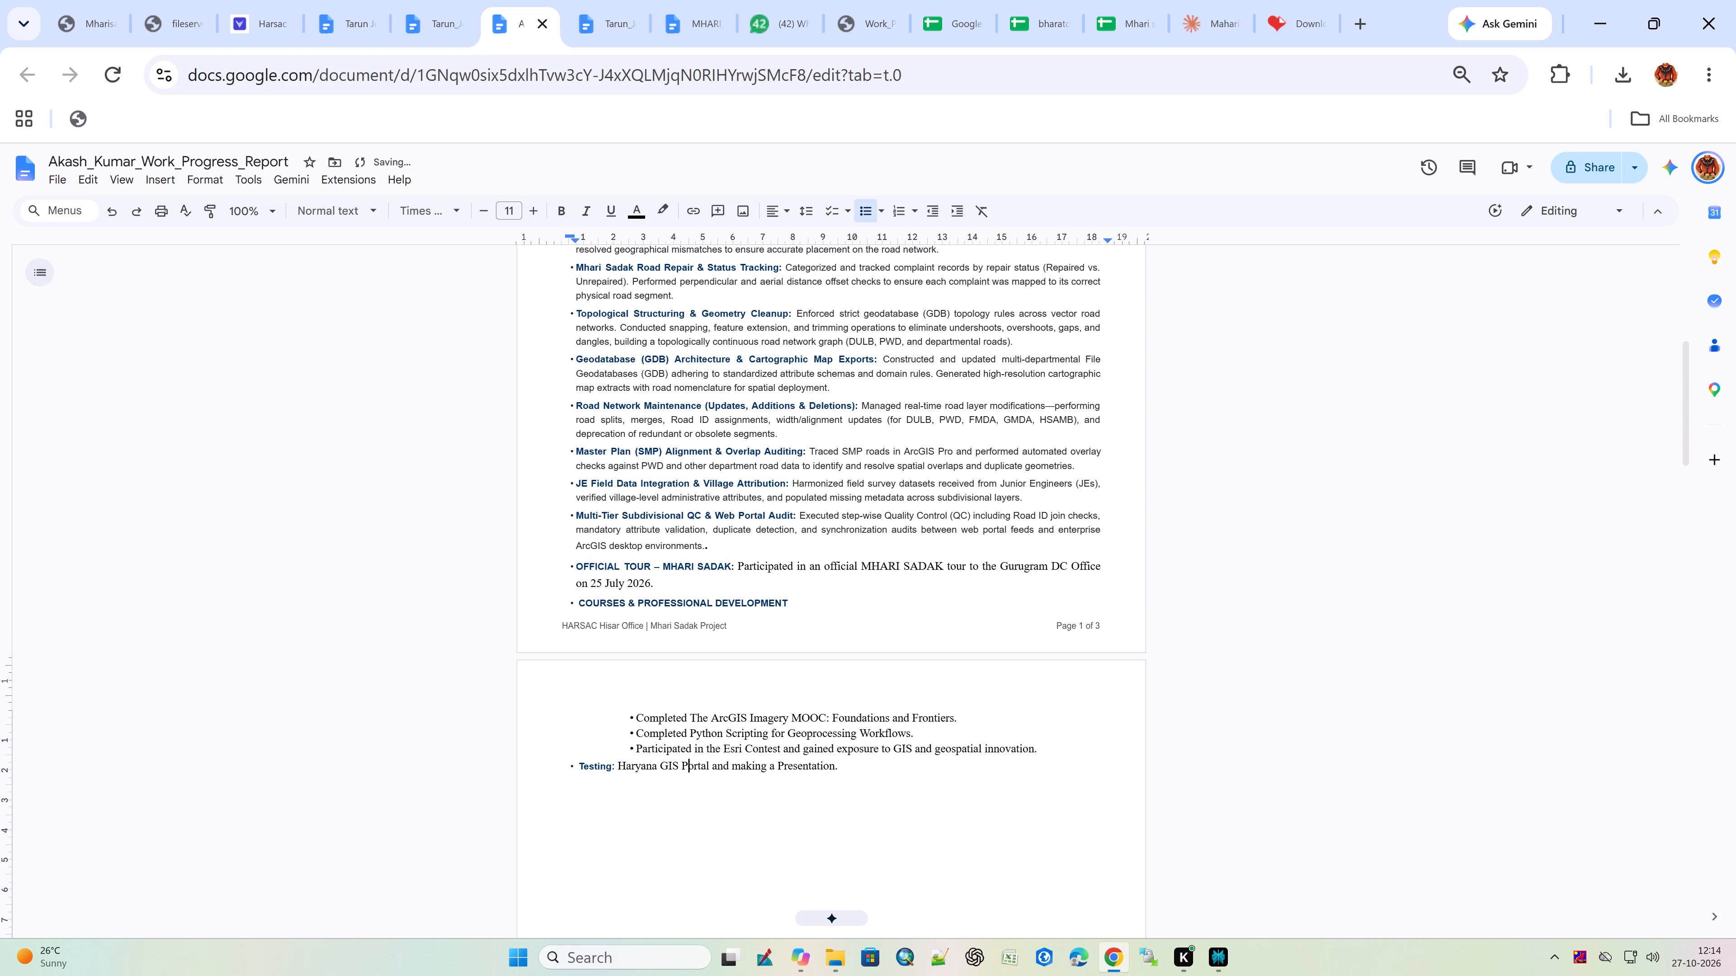
# Examine the empty space between the Testing line and the Daily Analytics & Executive Reporting bullet on the following page.
pyautogui.scroll(-6, 620, 798)
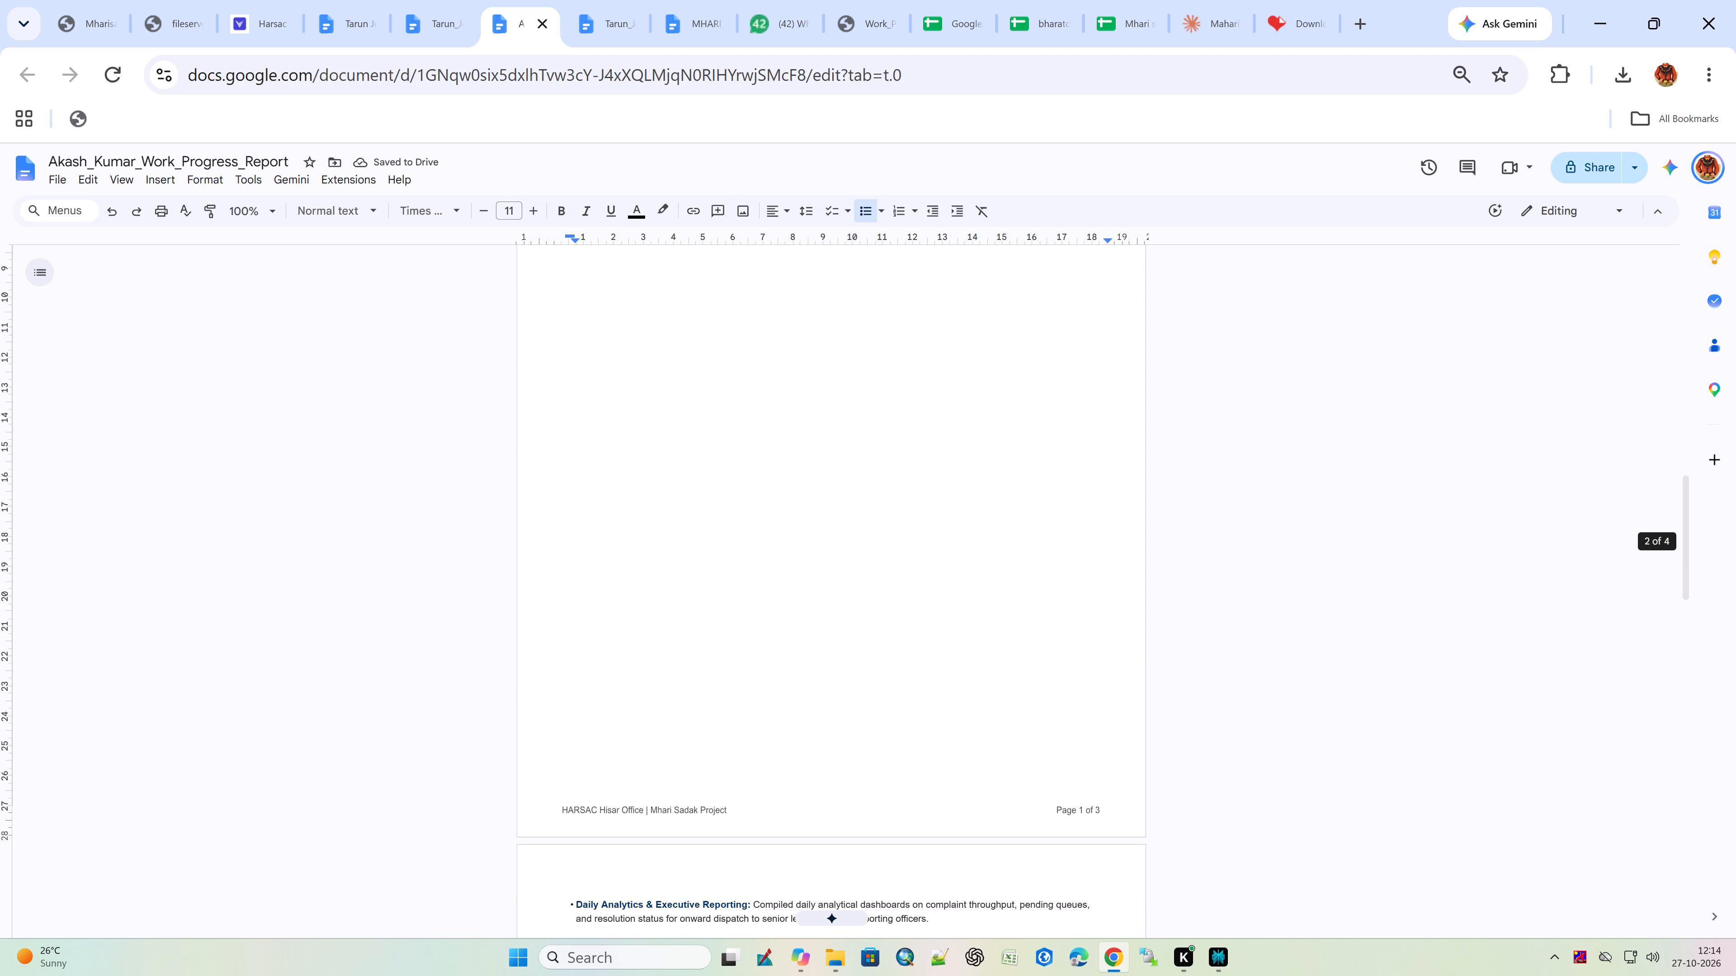
pyautogui.moveTo(636, 703); pyautogui.dragTo(636, 613)
pyautogui.click(600, 430)
pyautogui.moveTo(769, 487); pyautogui.dragTo(776, 491)
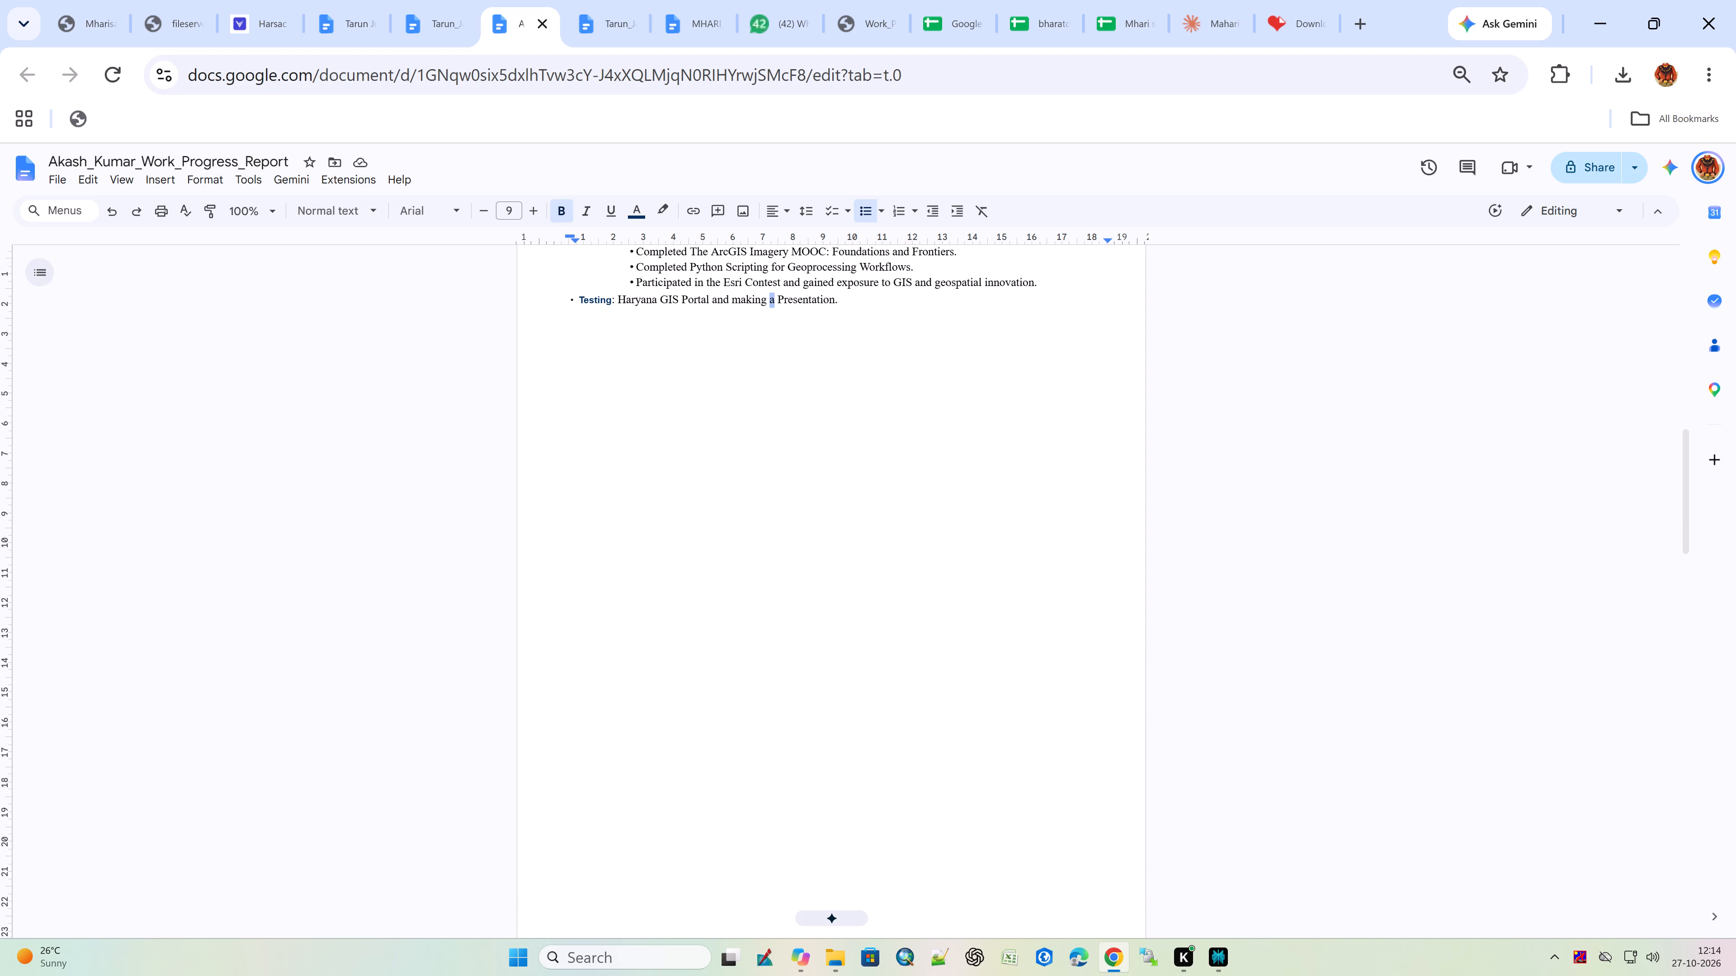
pyautogui.click(957, 362)
pyautogui.moveTo(956, 396); pyautogui.dragTo(1011, 678)
pyautogui.scroll(-6, 1010, 678)
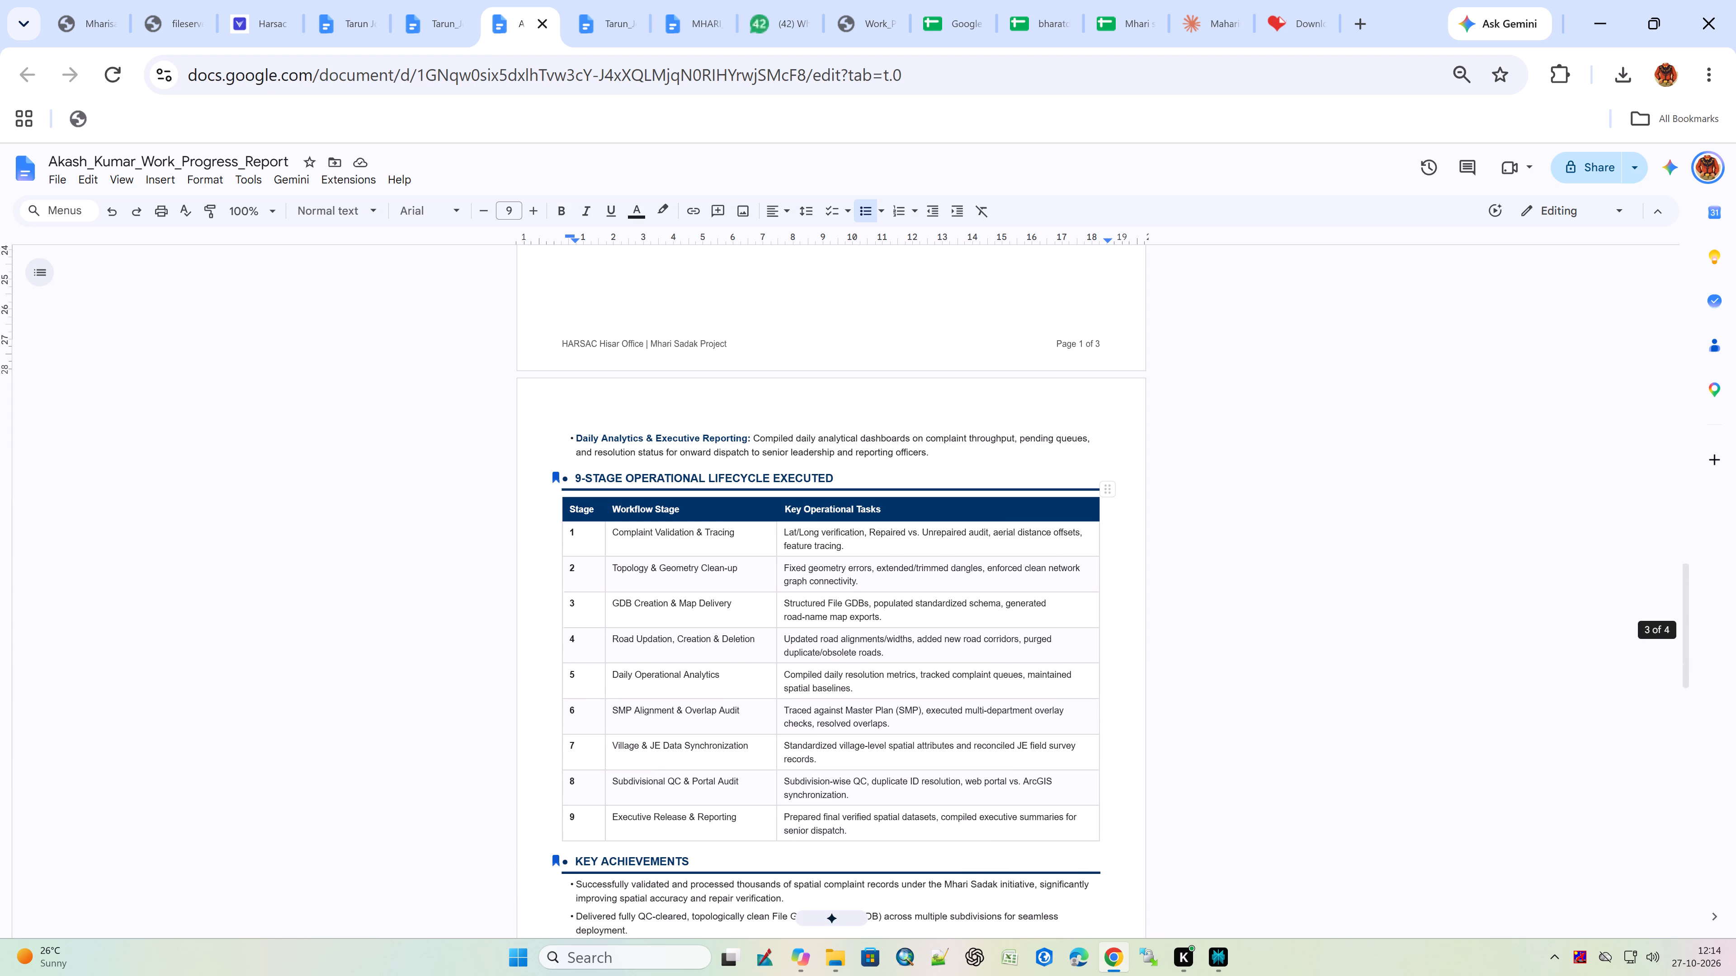
pyautogui.scroll(2, 990, 672)
pyautogui.click(512, 494)
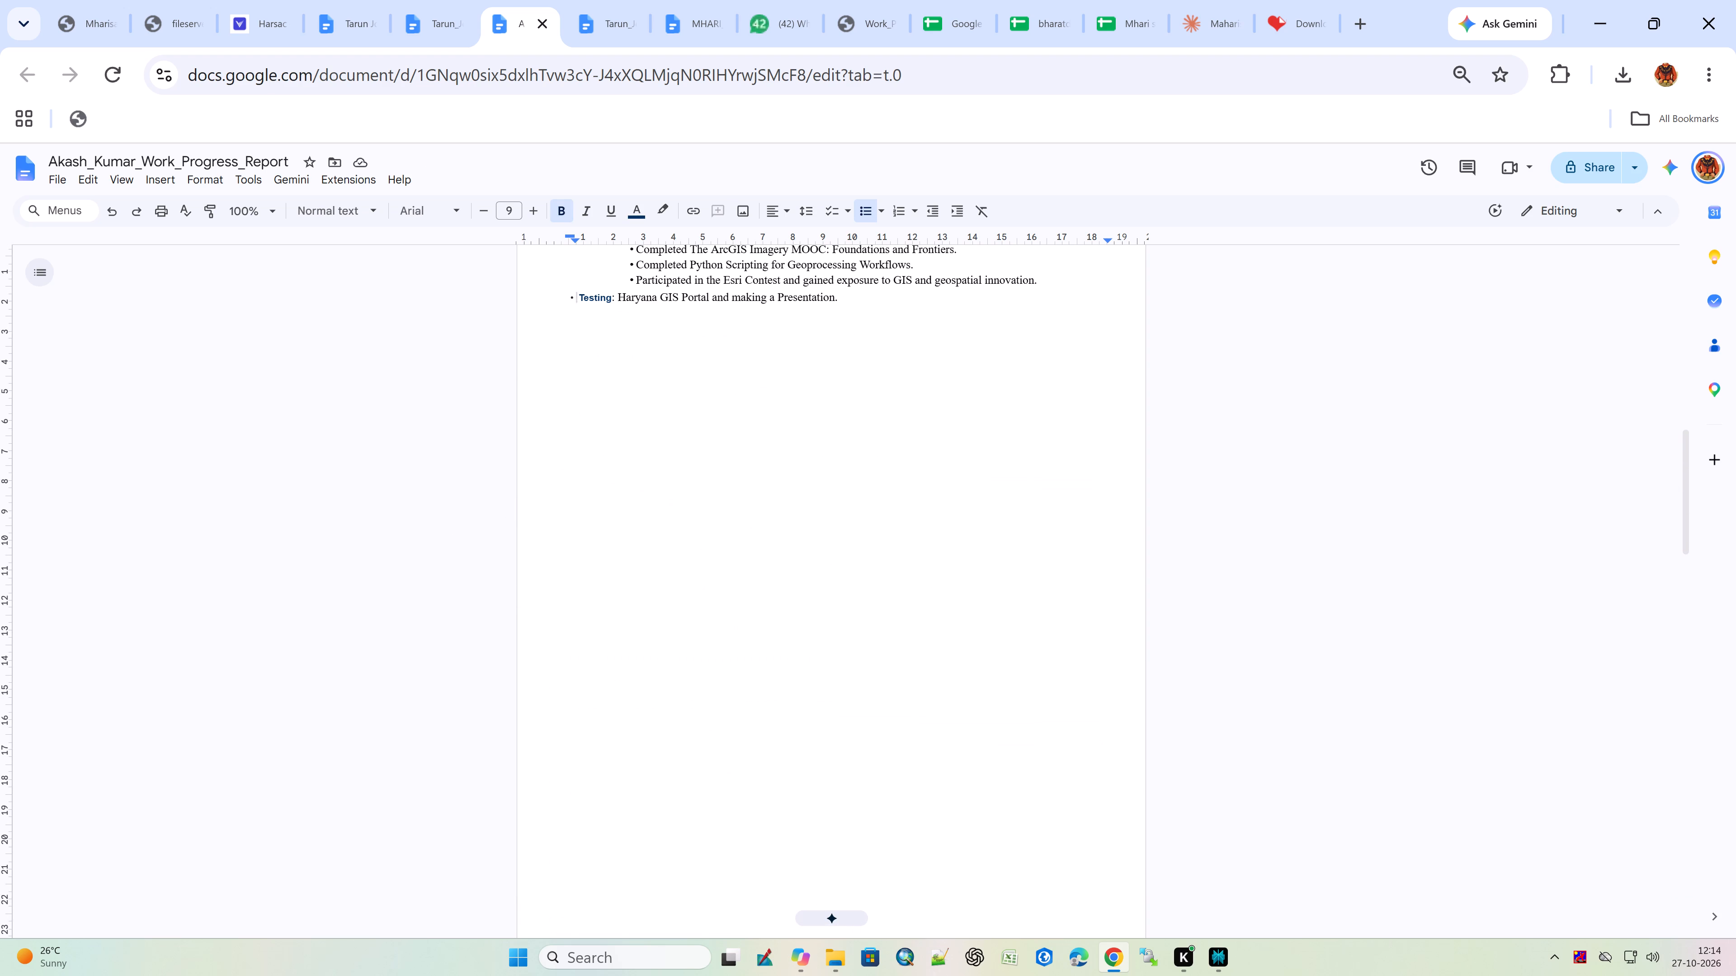
pyautogui.click(935, 386)
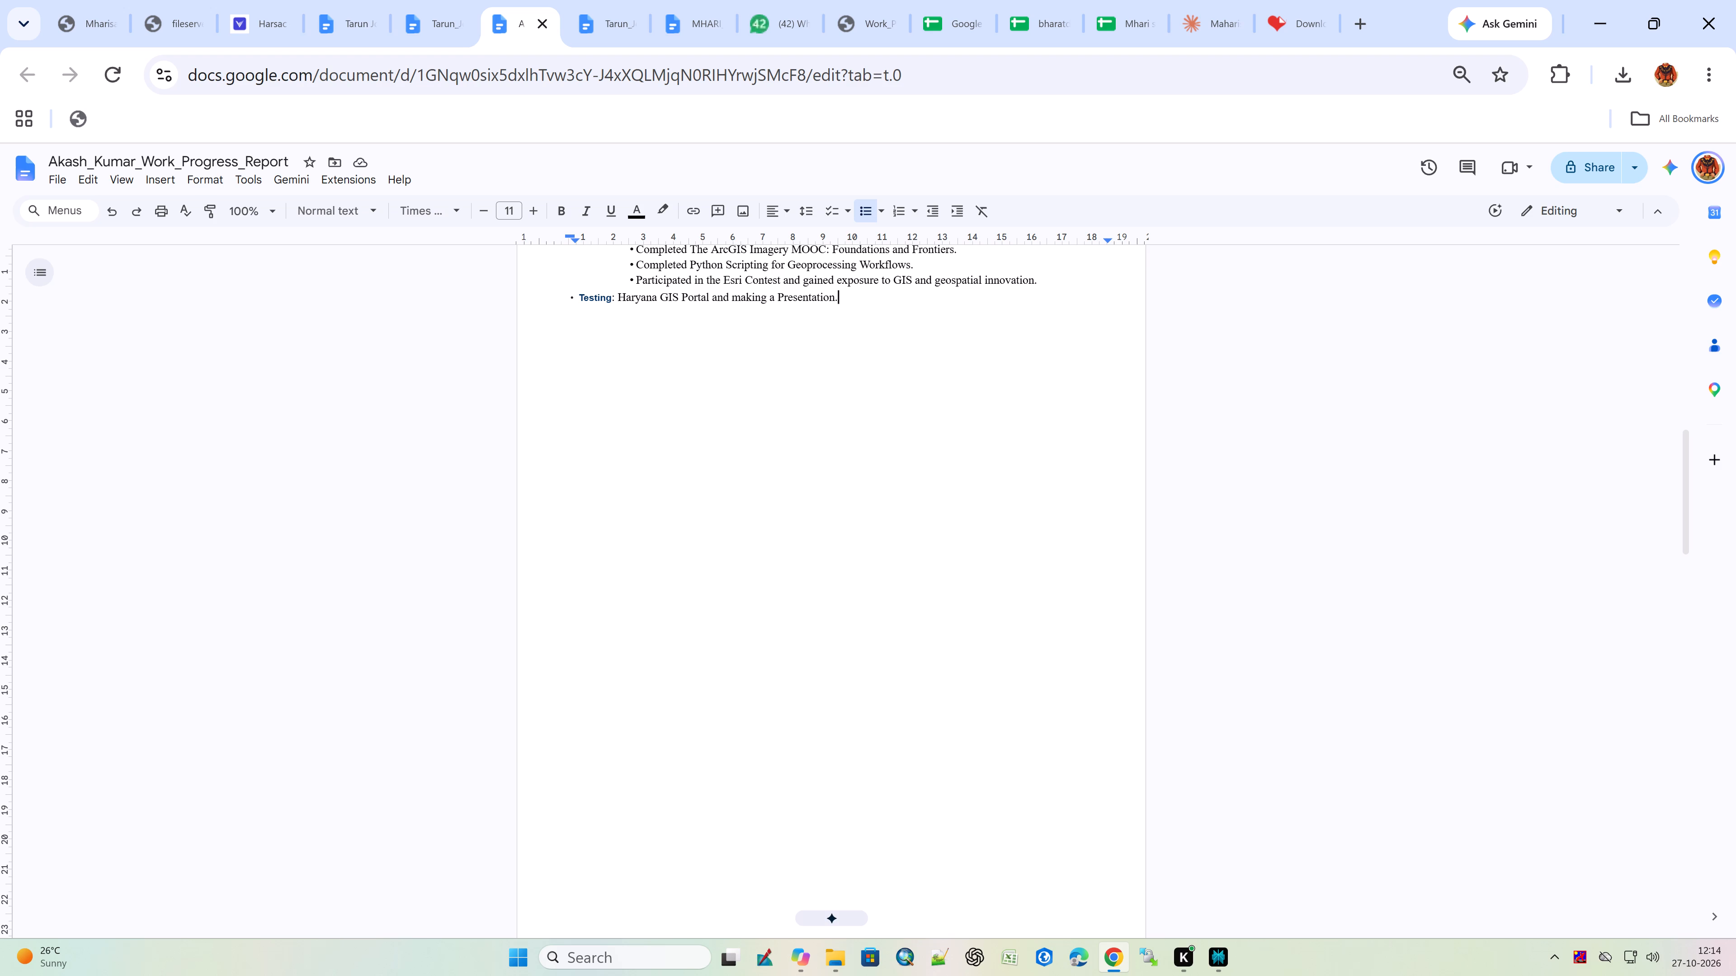
pyautogui.press('Left')
pyautogui.press('Down')
pyautogui.scroll(-2, 950, 336)
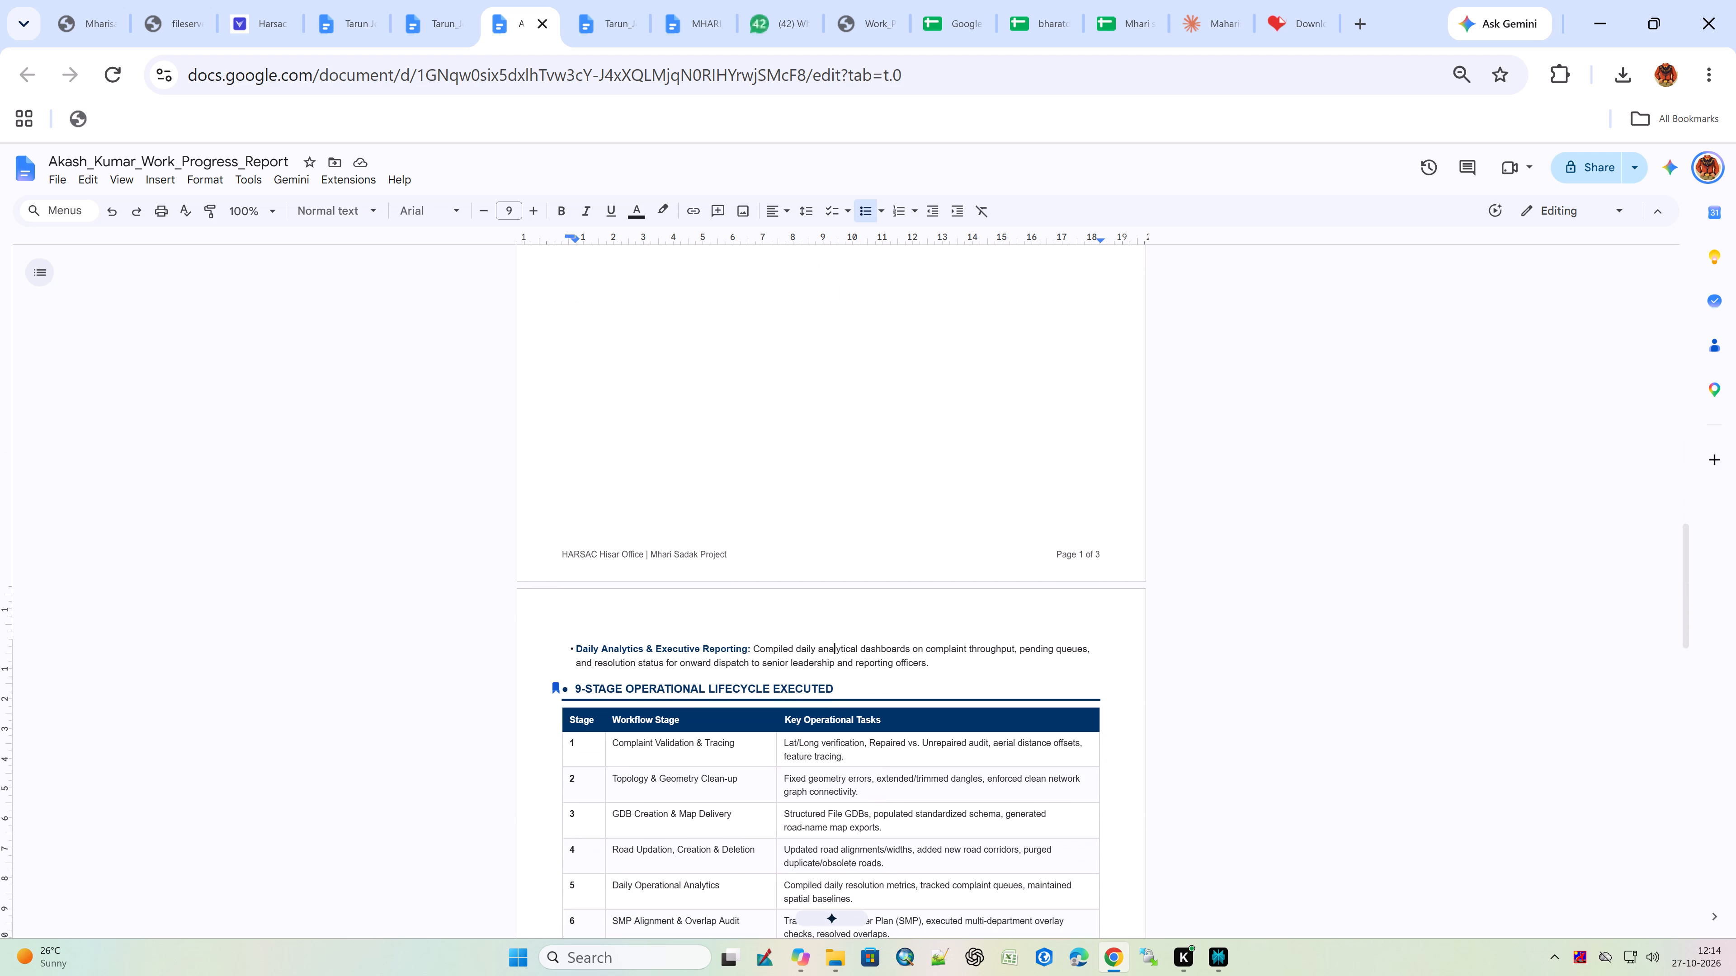
# Cut the Daily Analytics & Executive Reporting bullet located above the 9-Stage Operational Lifecycle Executed heading.
pyautogui.moveTo(935, 663); pyautogui.dragTo(876, 671)
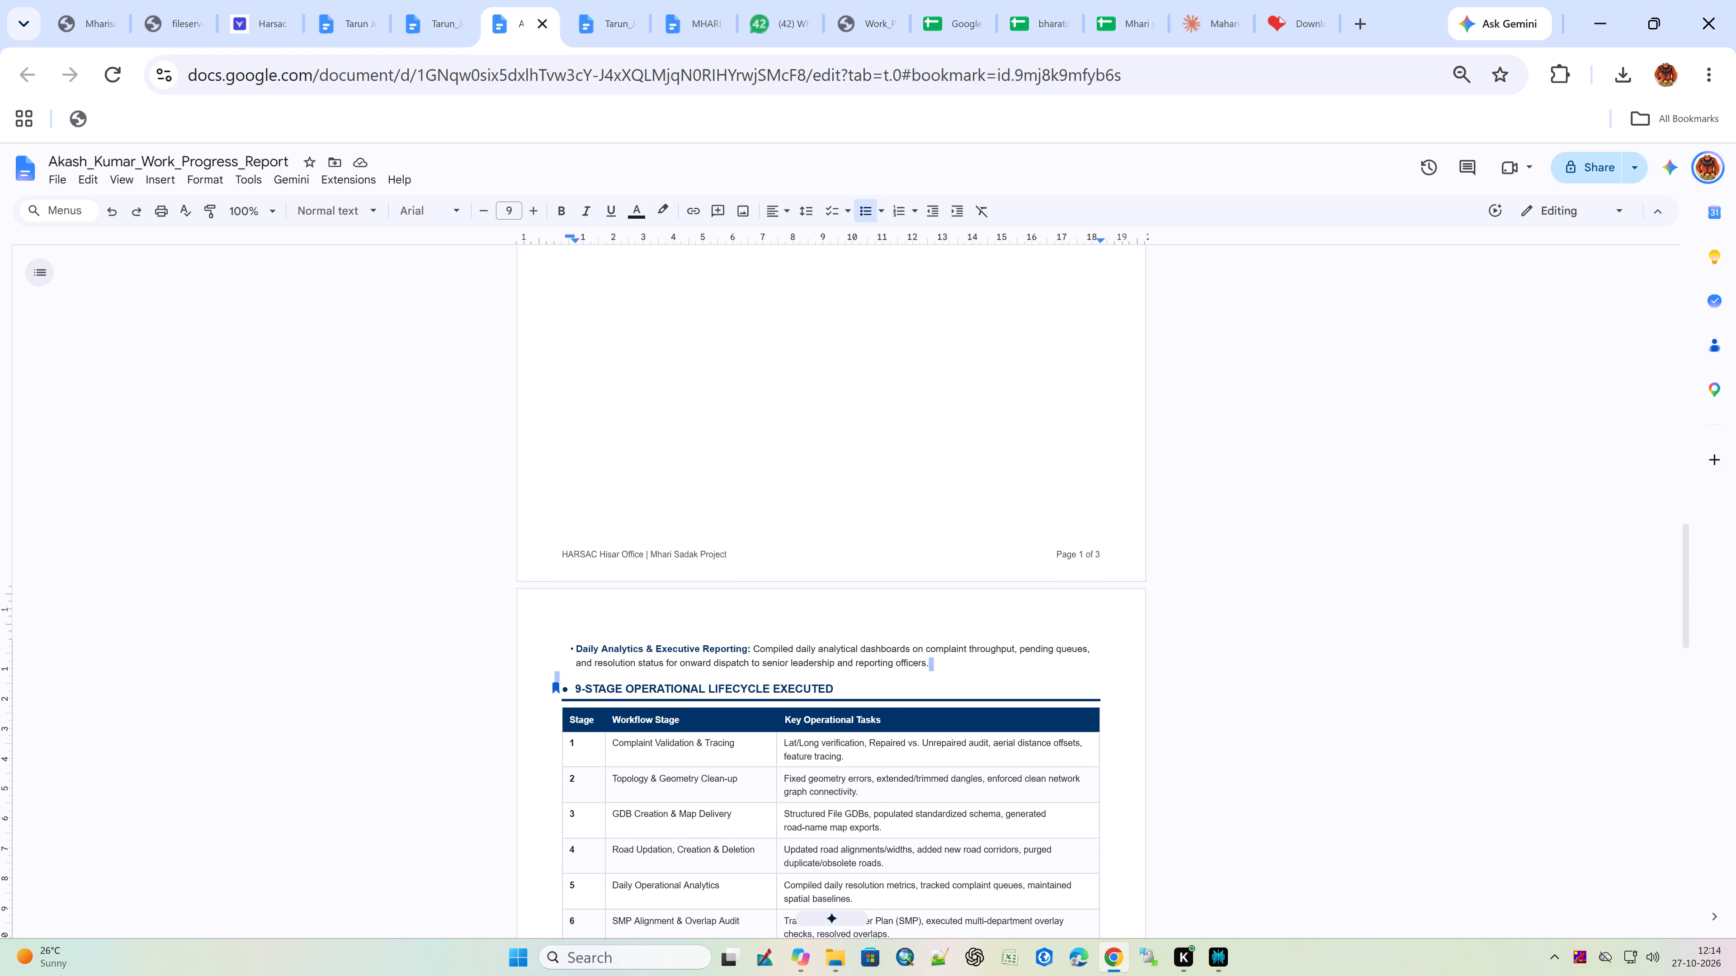
pyautogui.moveTo(876, 671); pyautogui.dragTo(510, 644)
pyautogui.hotkey('ctrl', 'x')
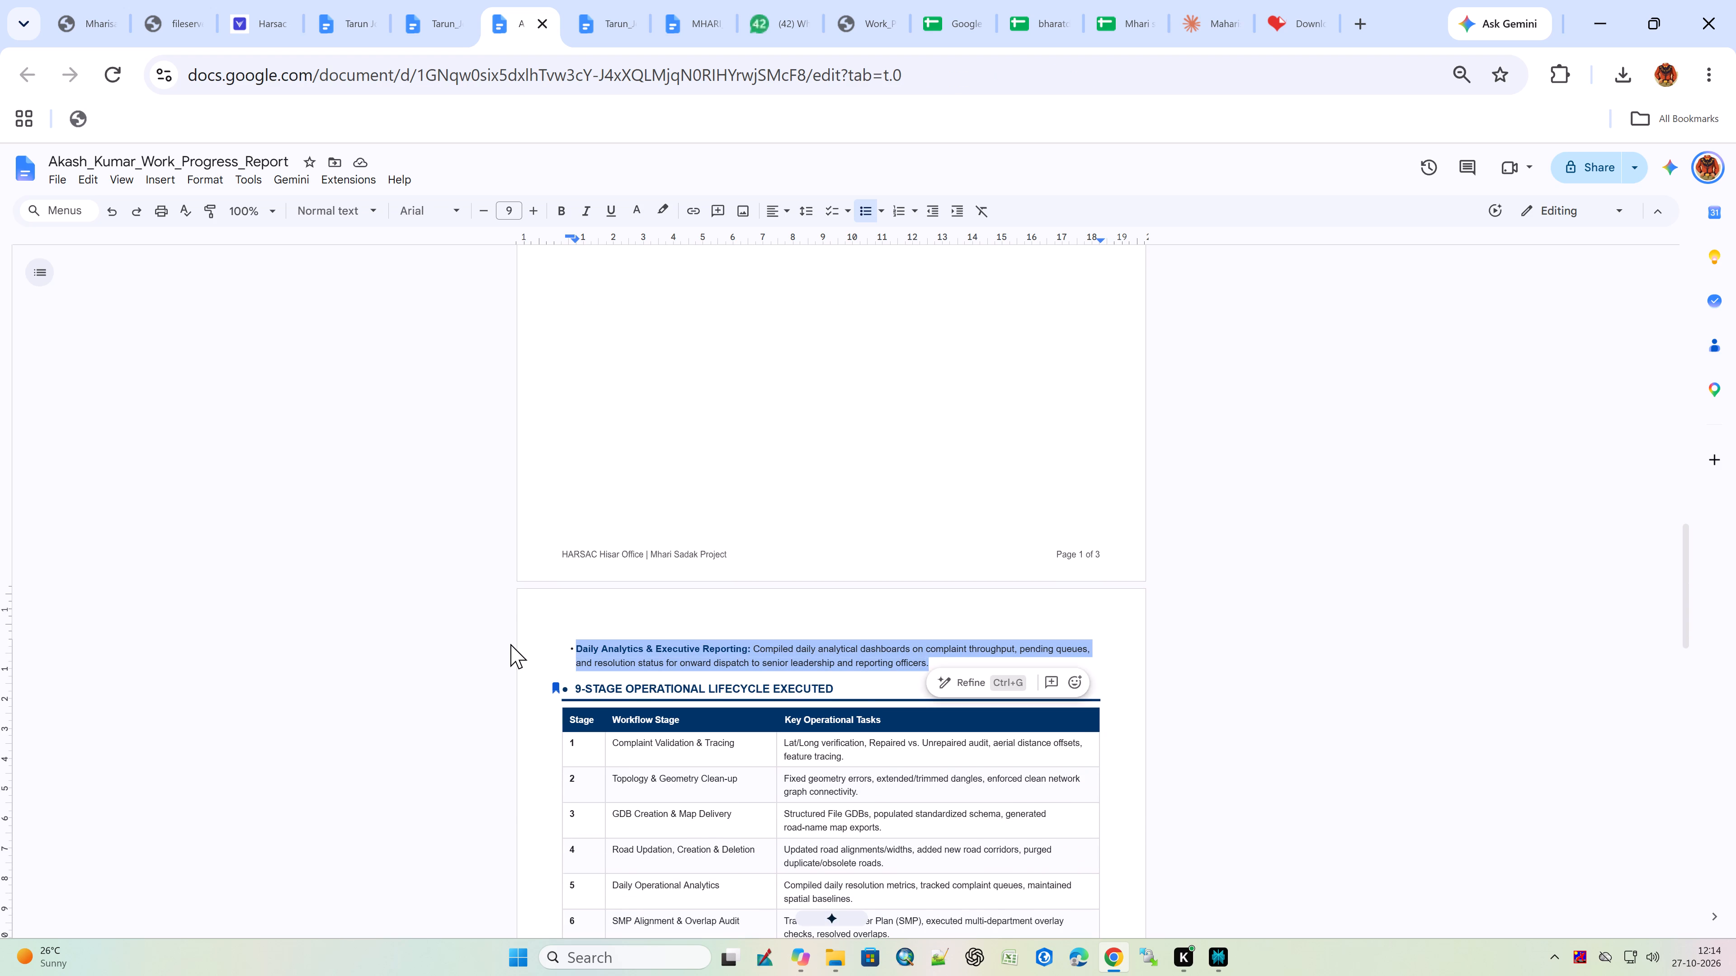
pyautogui.scroll(3, 618, 600)
pyautogui.scroll(4, 639, 536)
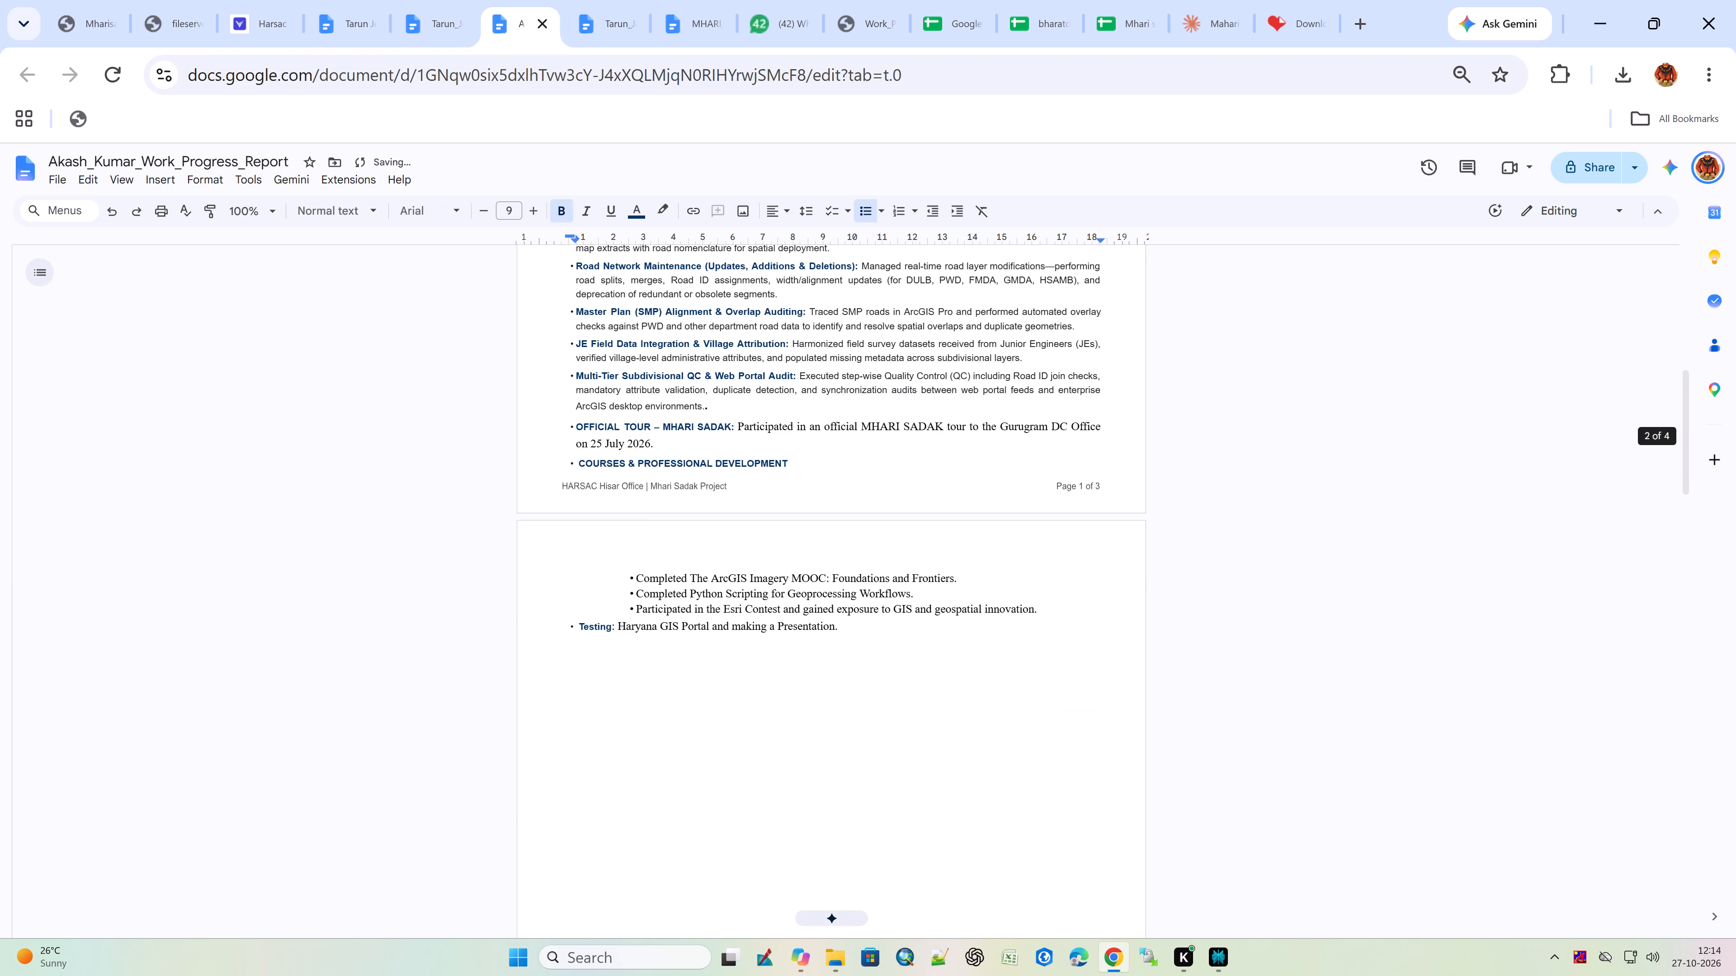
# Paste the cut Daily Analytics & Executive Reporting bullet directly below the Testing line.
pyautogui.click(894, 622)
pyautogui.press('Return')
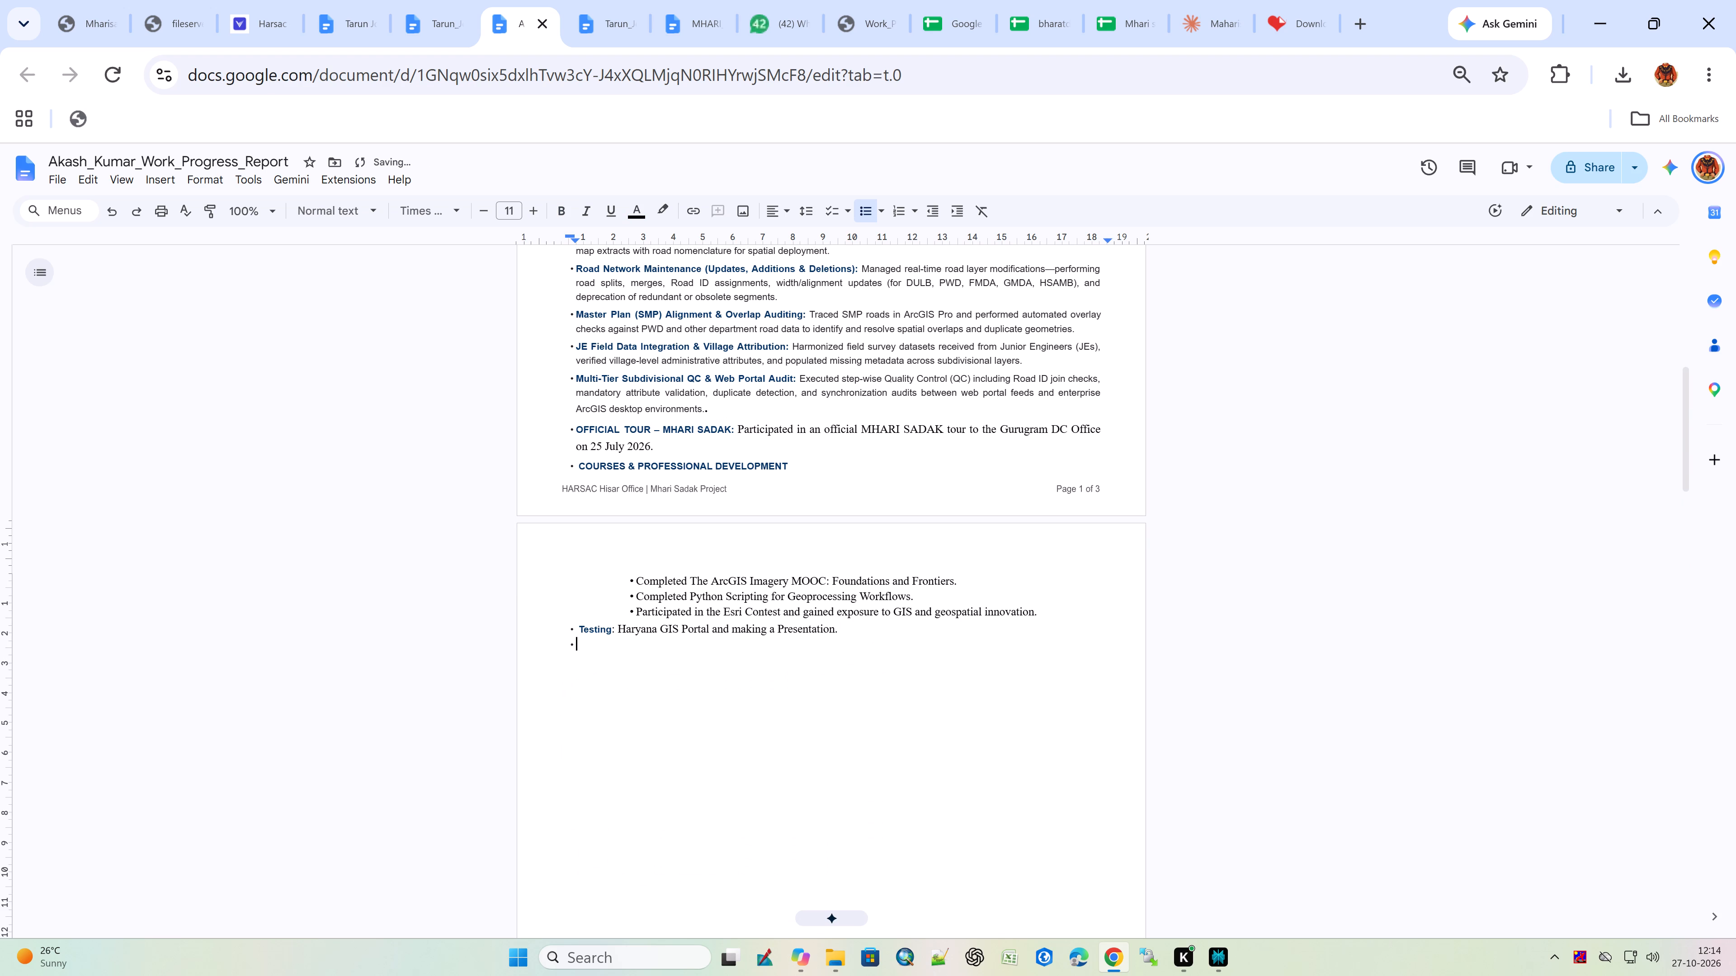
pyautogui.hotkey('ctrl', 'v')
# Remove the leftover empty bullet above the 9-Stage Operational Lifecycle Executed heading and end the Daily Analytics bullet with a period.
pyautogui.scroll(-7, 819, 657)
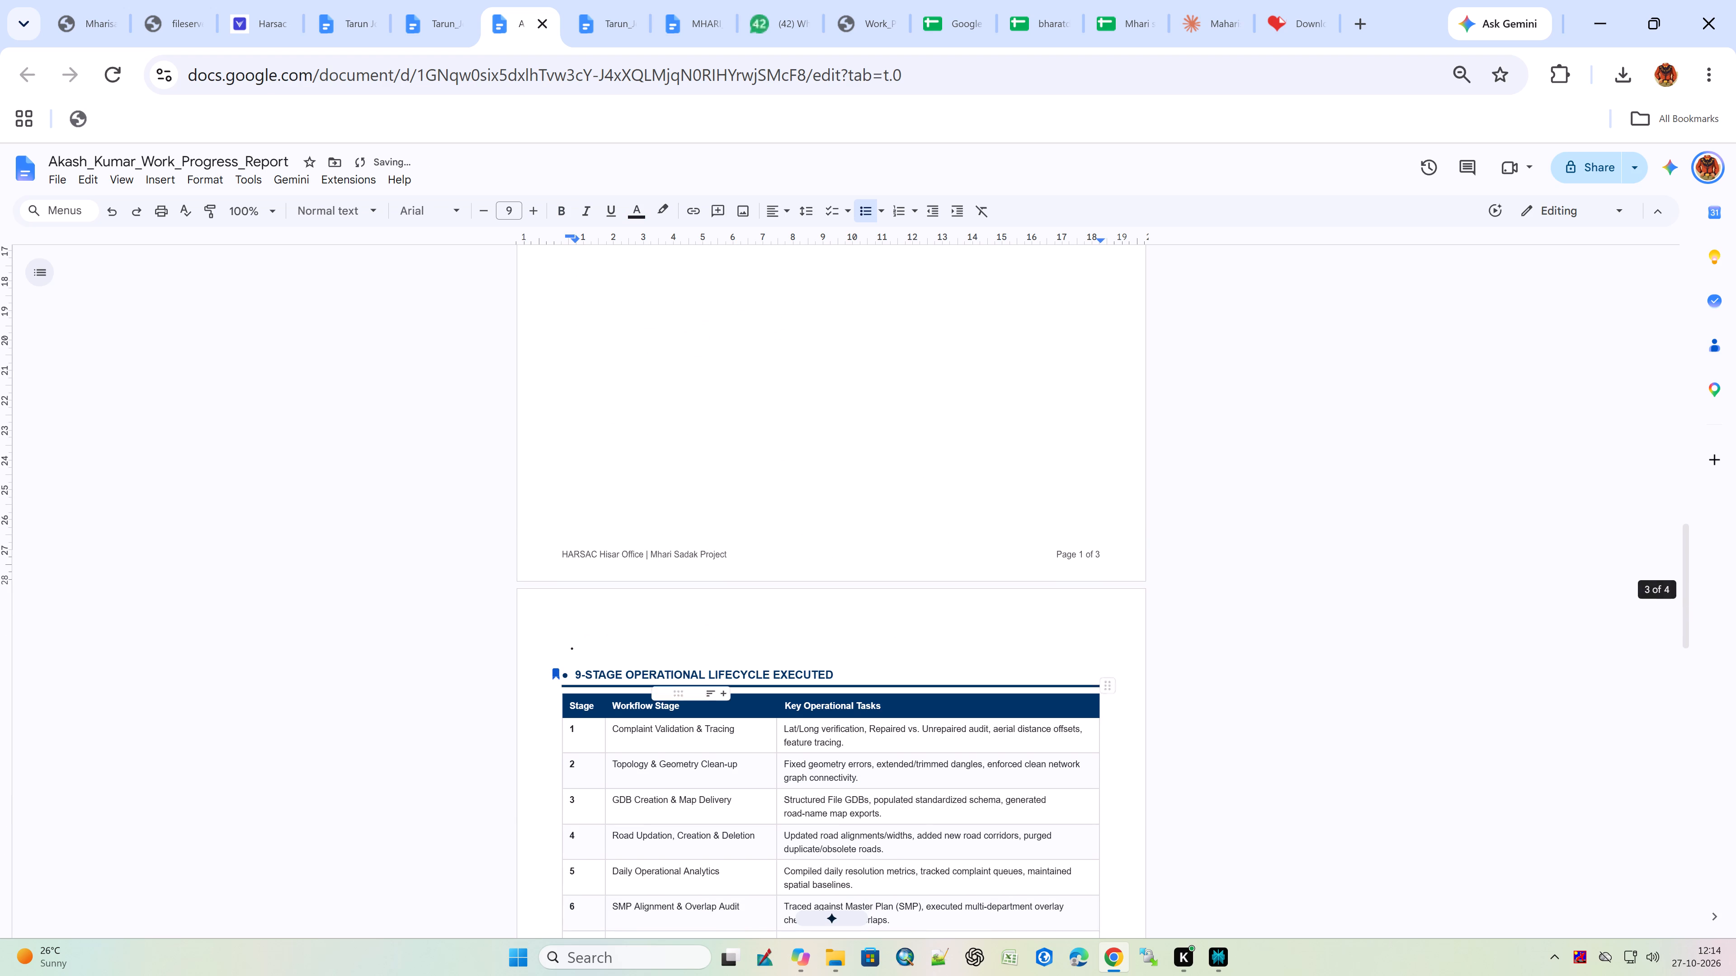
pyautogui.click(602, 639)
pyautogui.press('BackSpace')
pyautogui.press('BackSpace')
pyautogui.press('BackSpace')
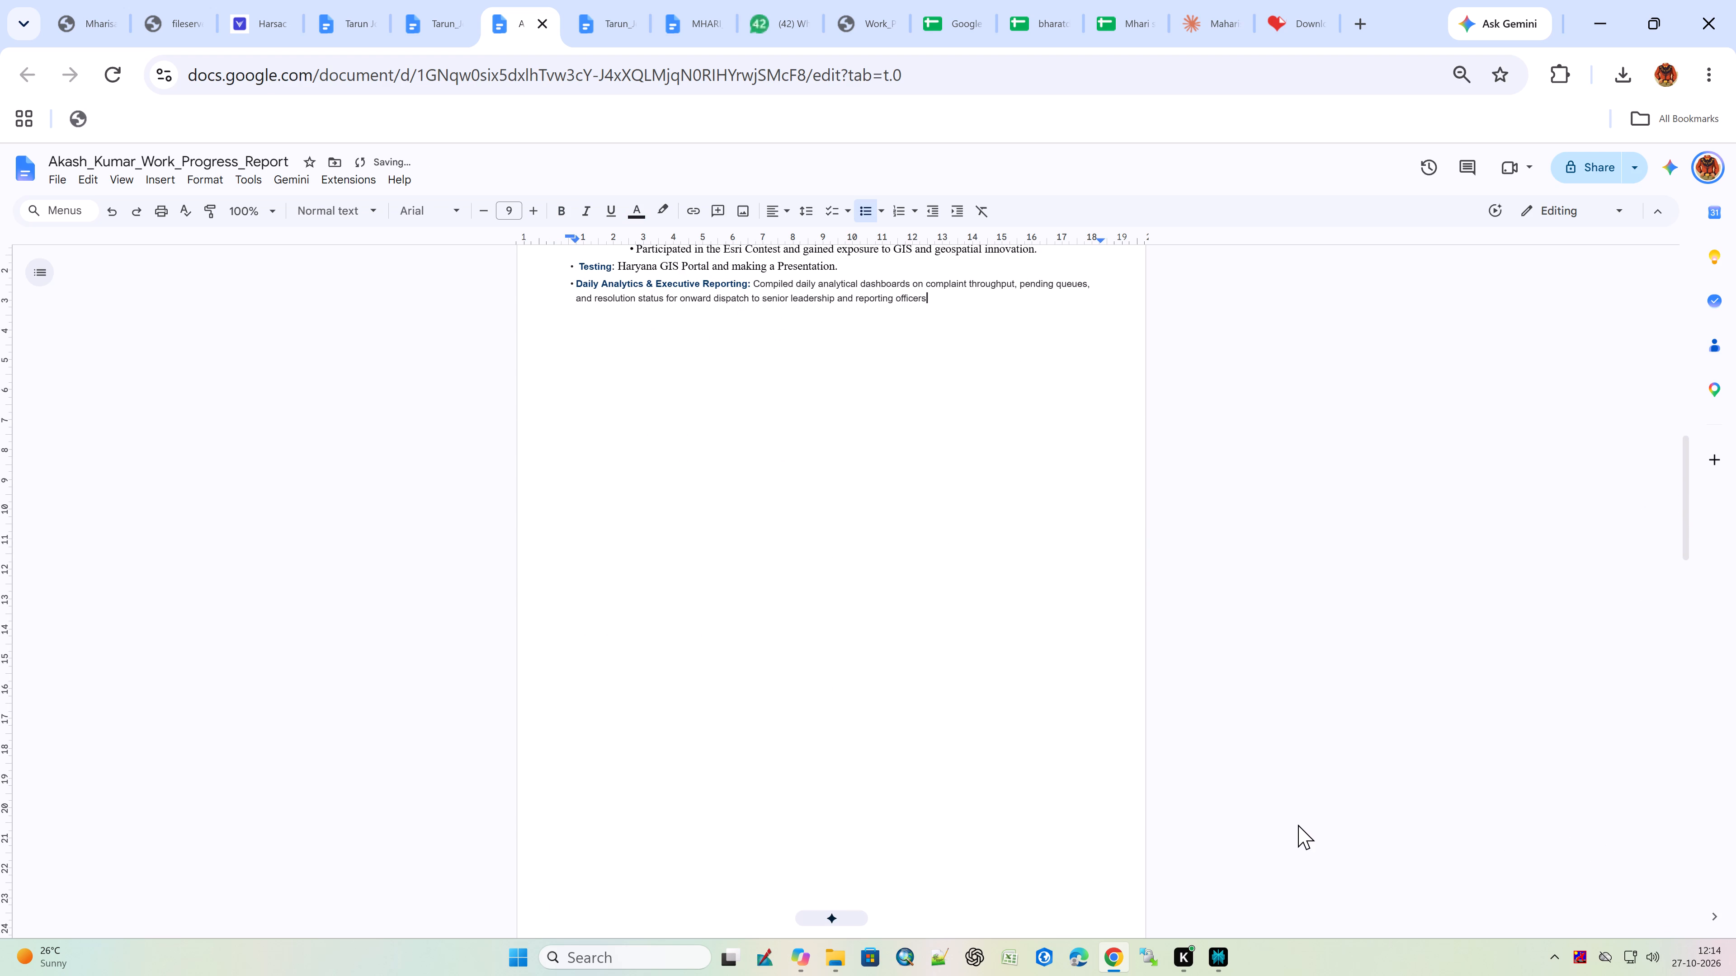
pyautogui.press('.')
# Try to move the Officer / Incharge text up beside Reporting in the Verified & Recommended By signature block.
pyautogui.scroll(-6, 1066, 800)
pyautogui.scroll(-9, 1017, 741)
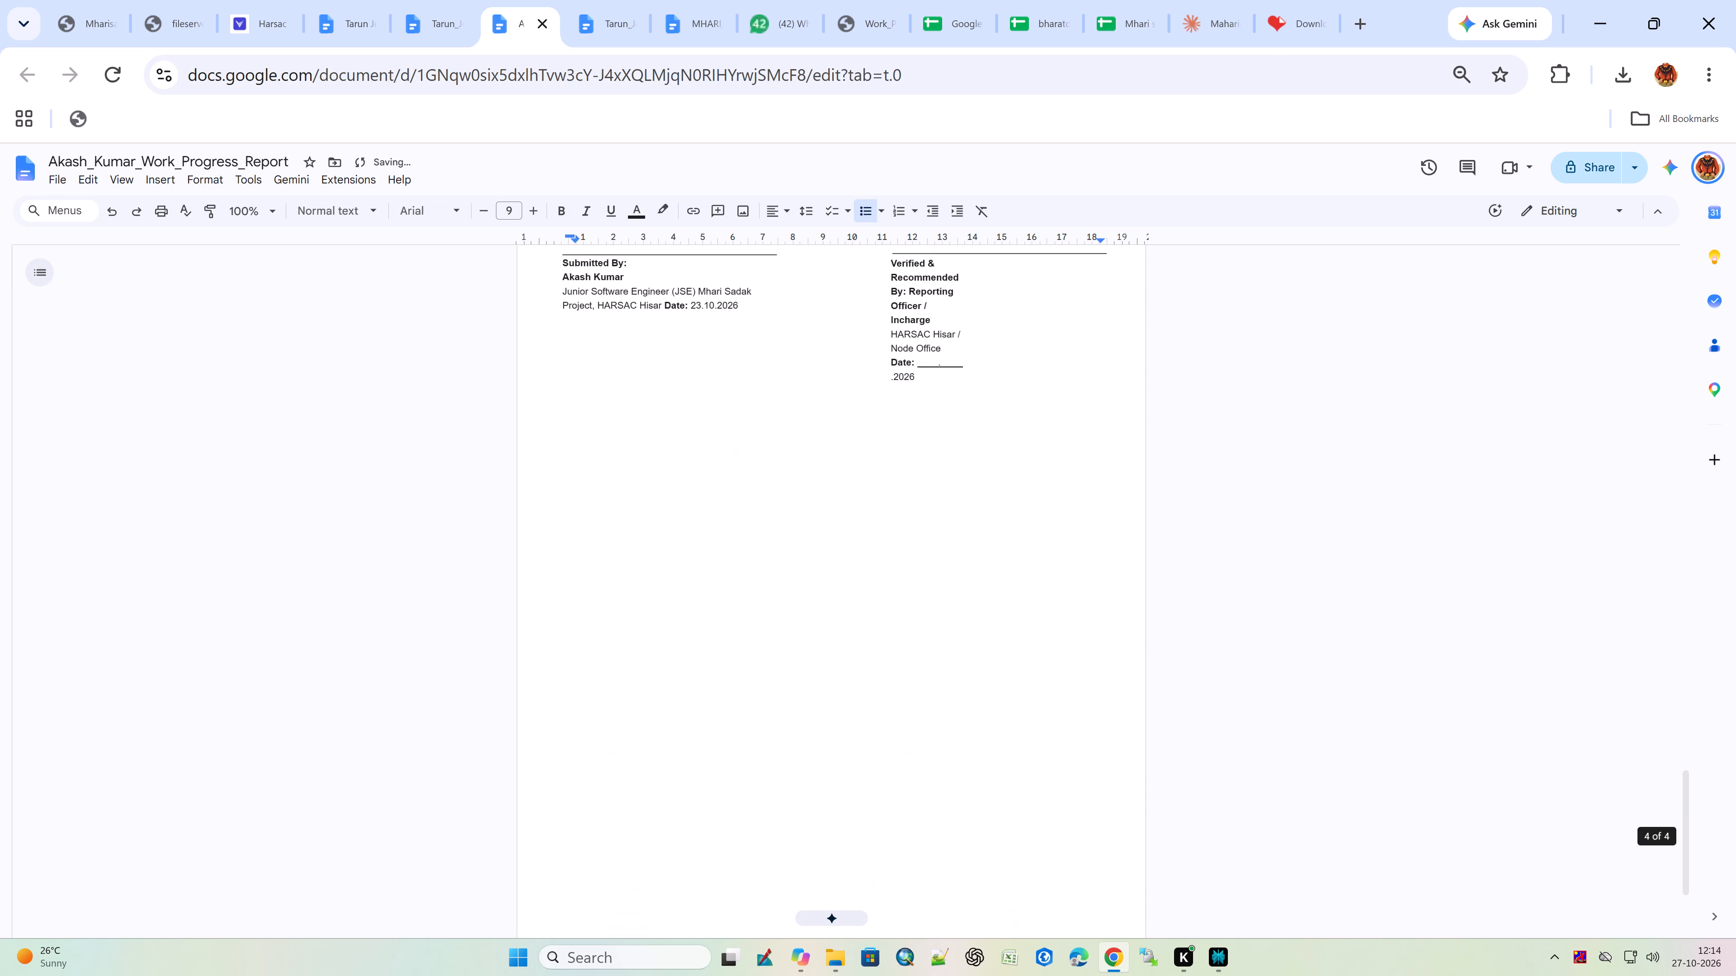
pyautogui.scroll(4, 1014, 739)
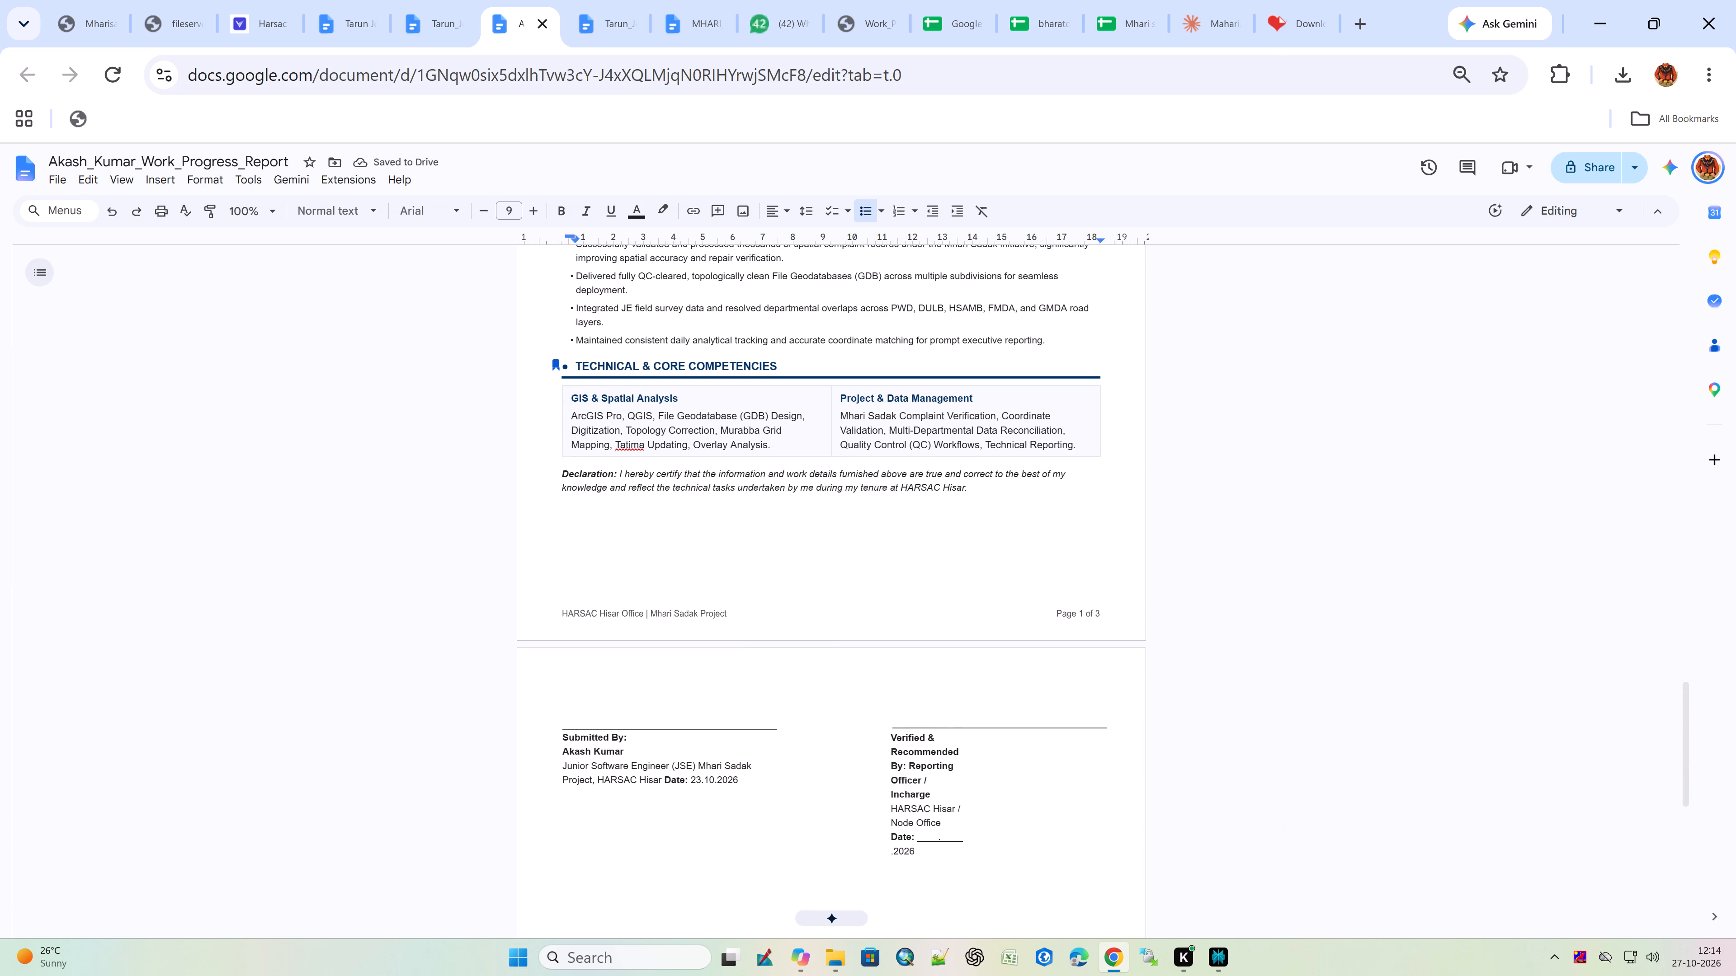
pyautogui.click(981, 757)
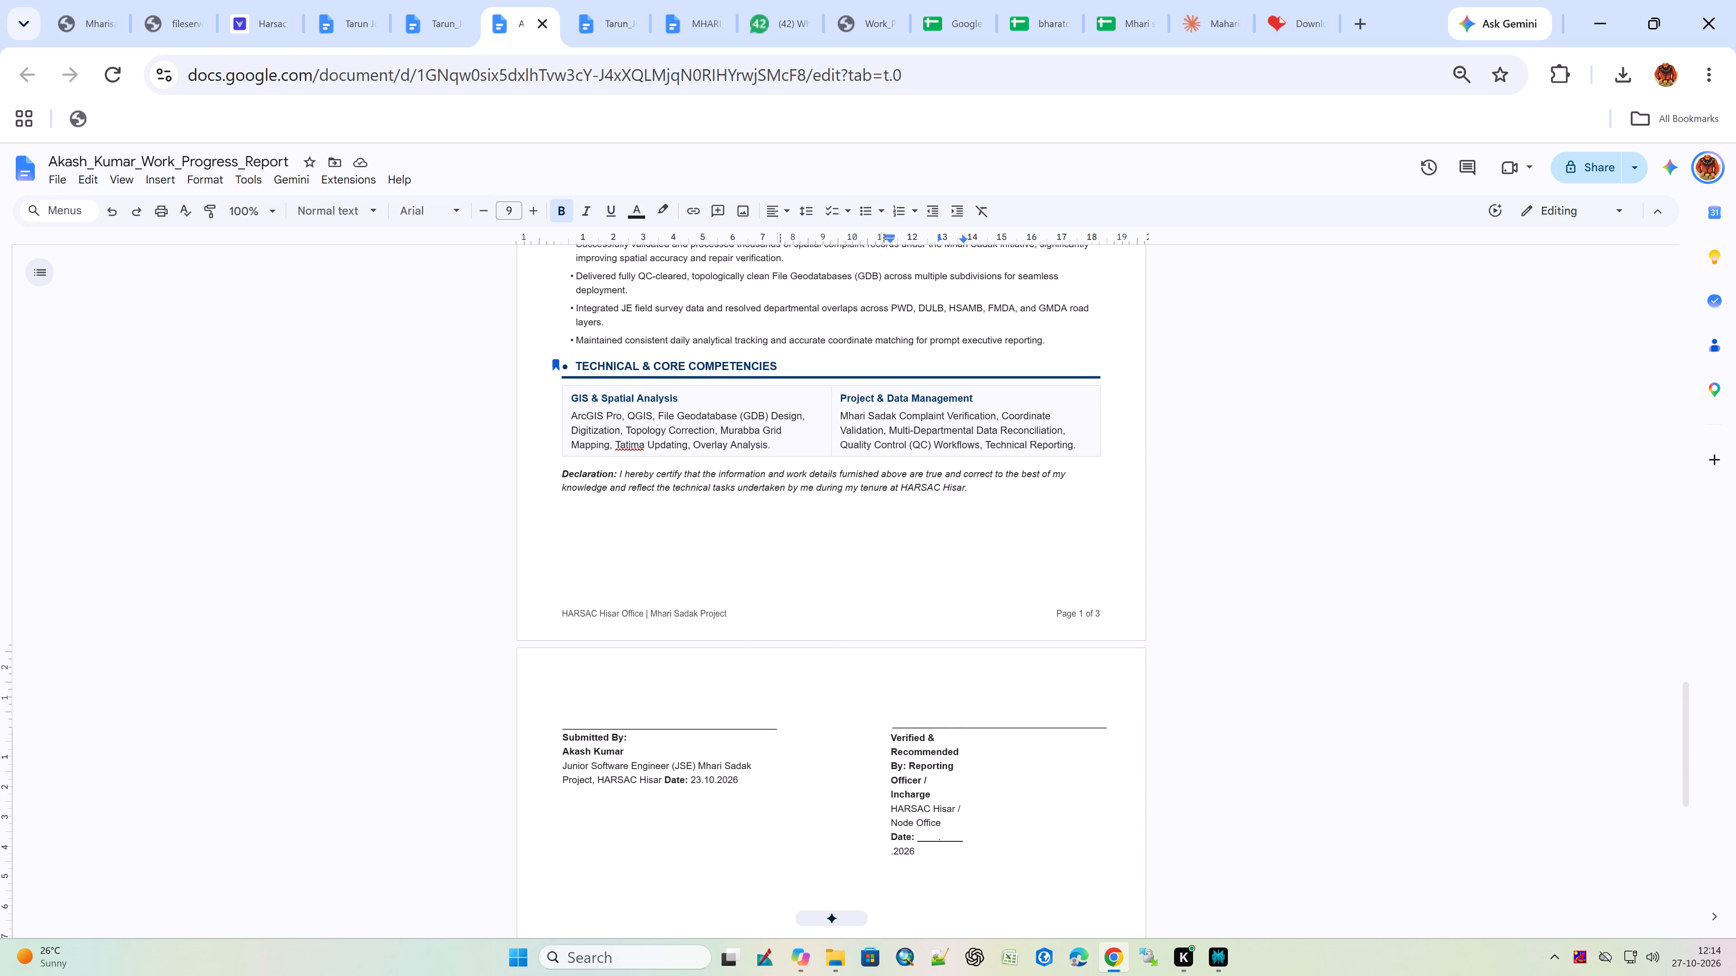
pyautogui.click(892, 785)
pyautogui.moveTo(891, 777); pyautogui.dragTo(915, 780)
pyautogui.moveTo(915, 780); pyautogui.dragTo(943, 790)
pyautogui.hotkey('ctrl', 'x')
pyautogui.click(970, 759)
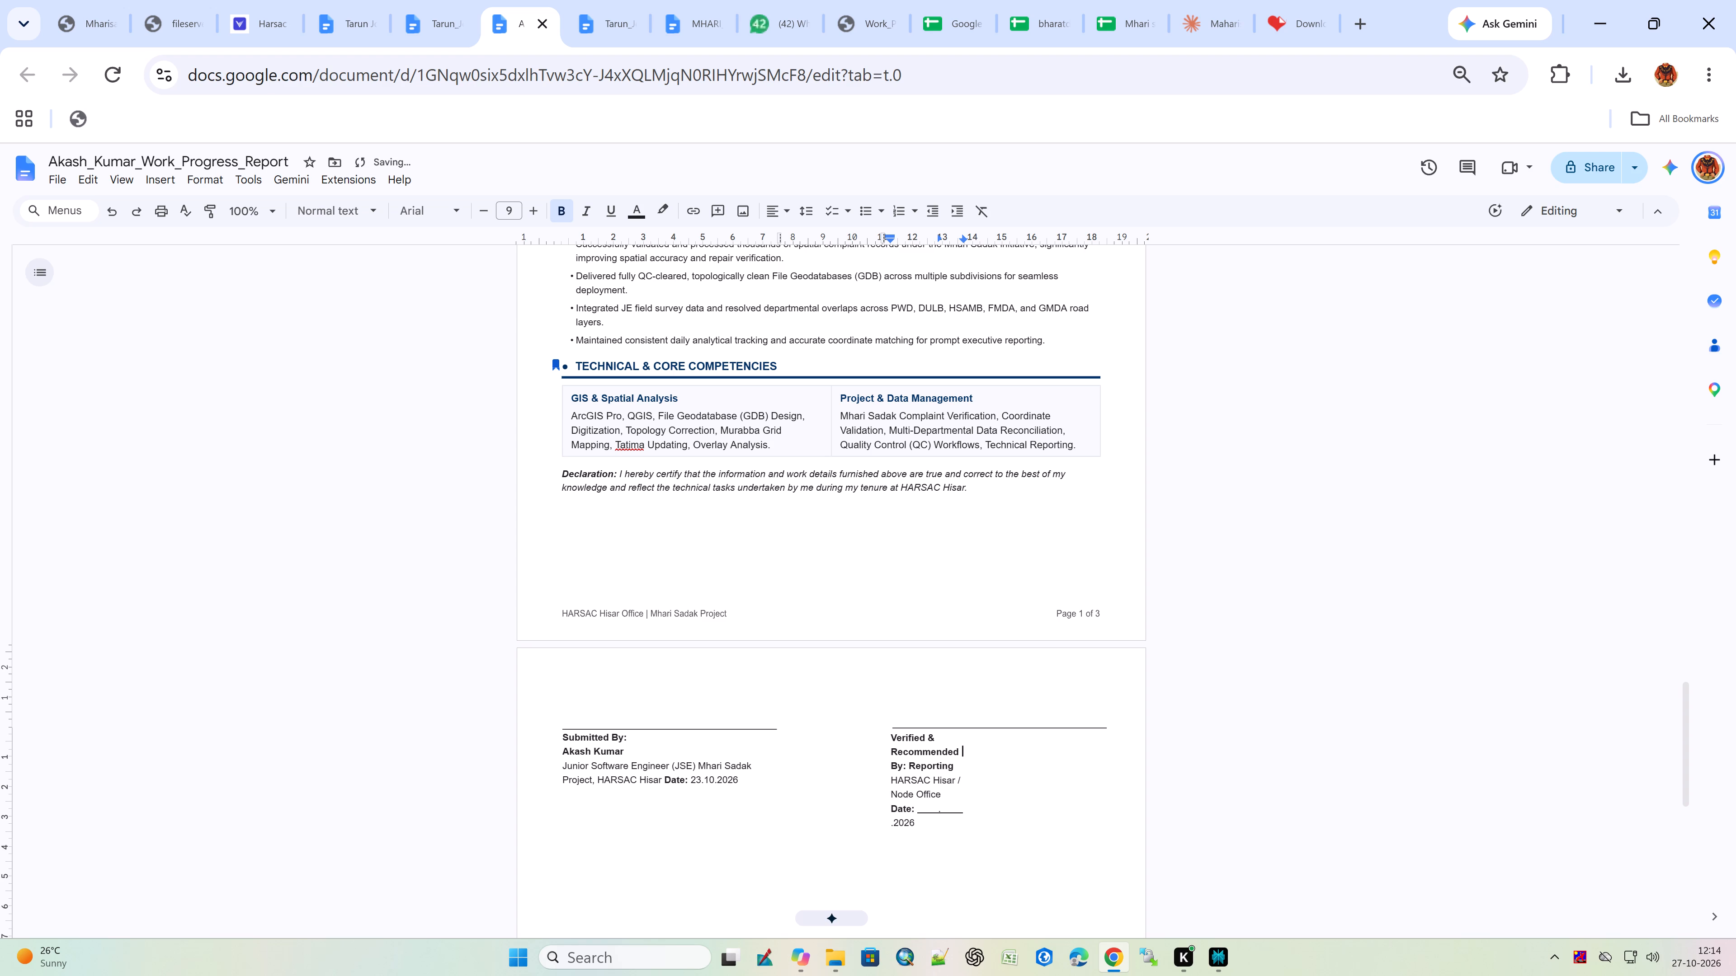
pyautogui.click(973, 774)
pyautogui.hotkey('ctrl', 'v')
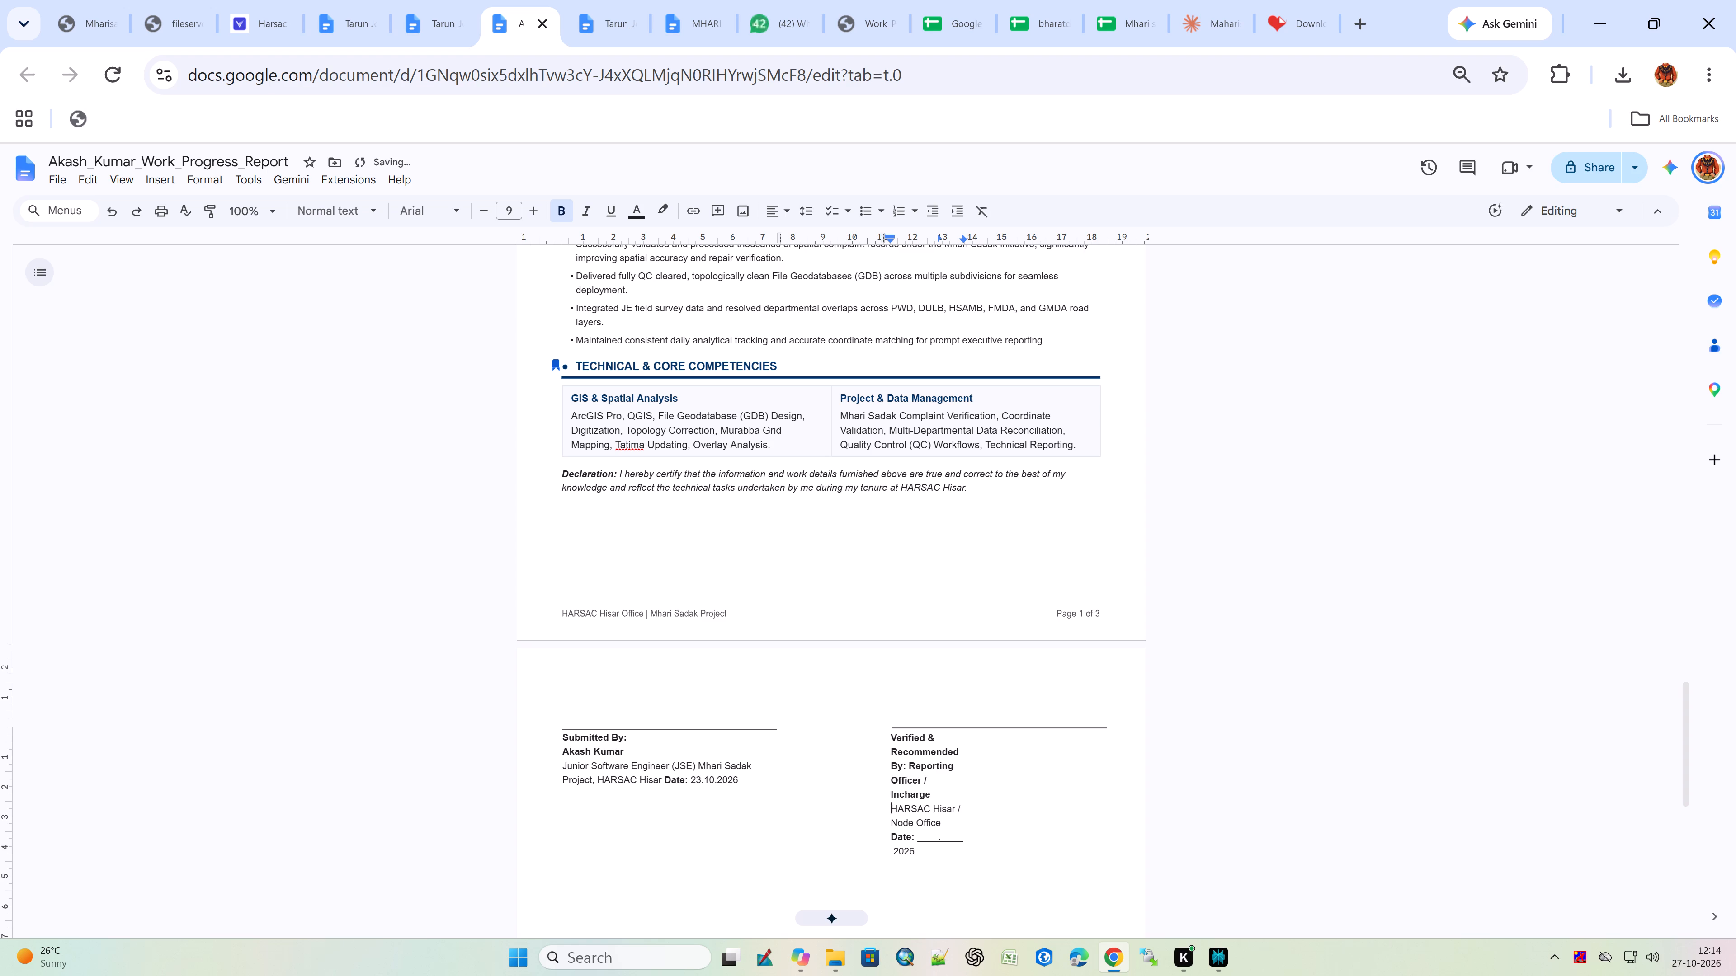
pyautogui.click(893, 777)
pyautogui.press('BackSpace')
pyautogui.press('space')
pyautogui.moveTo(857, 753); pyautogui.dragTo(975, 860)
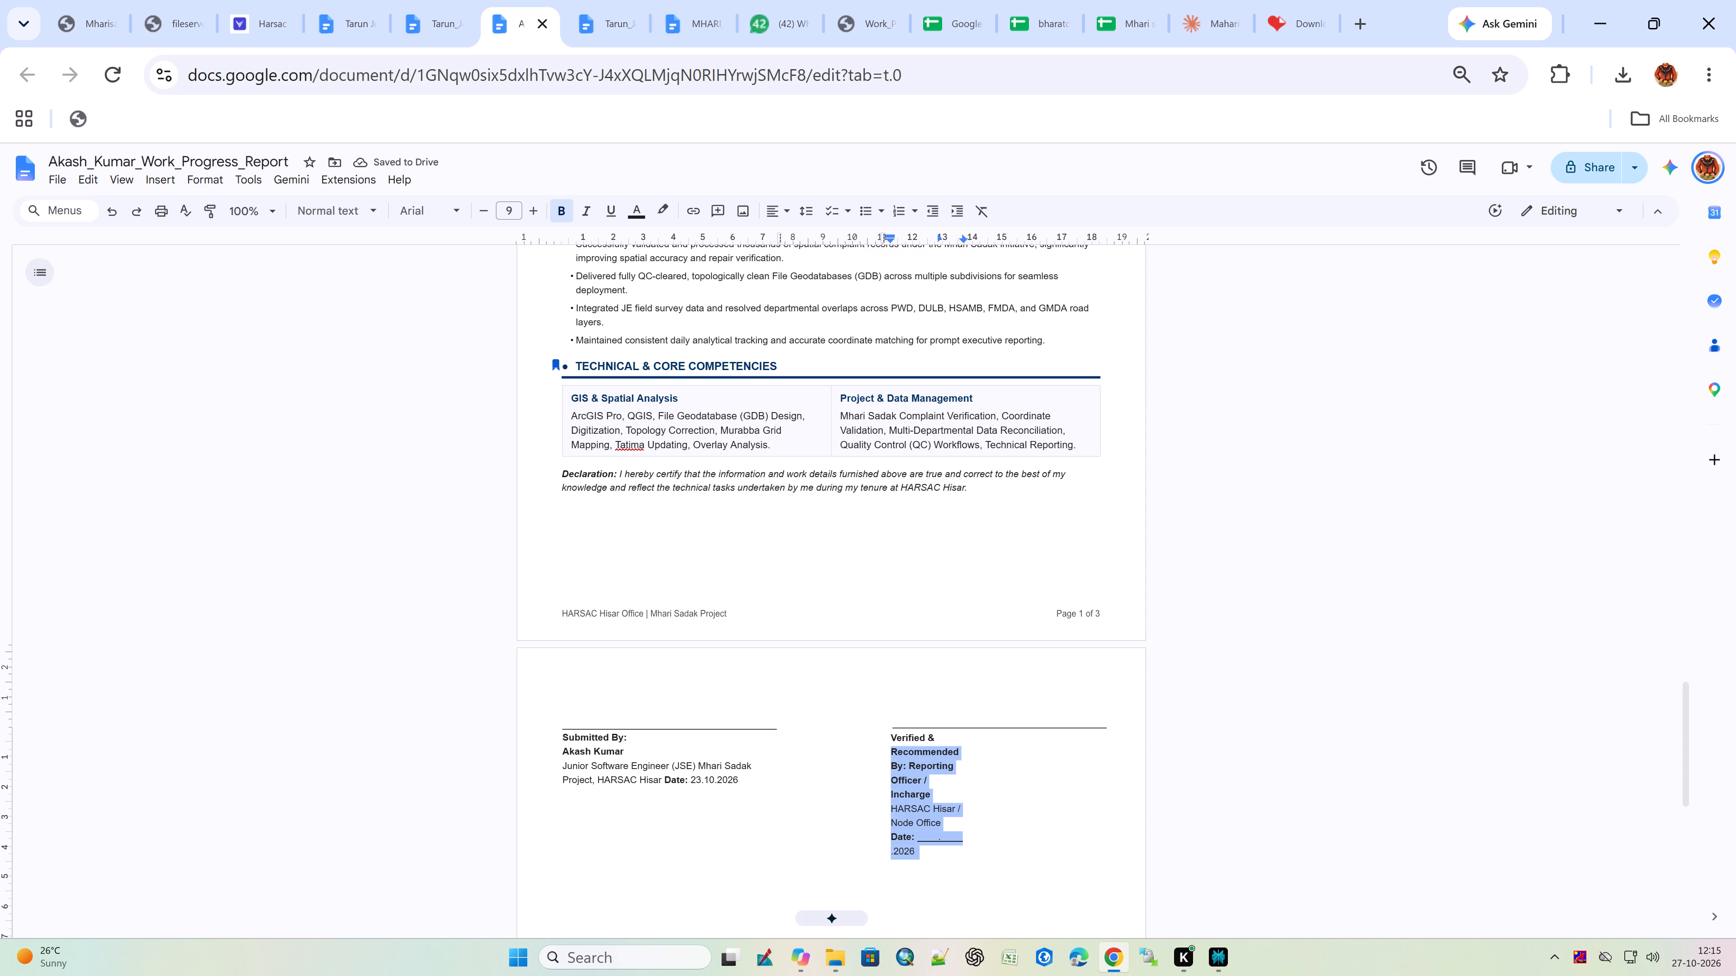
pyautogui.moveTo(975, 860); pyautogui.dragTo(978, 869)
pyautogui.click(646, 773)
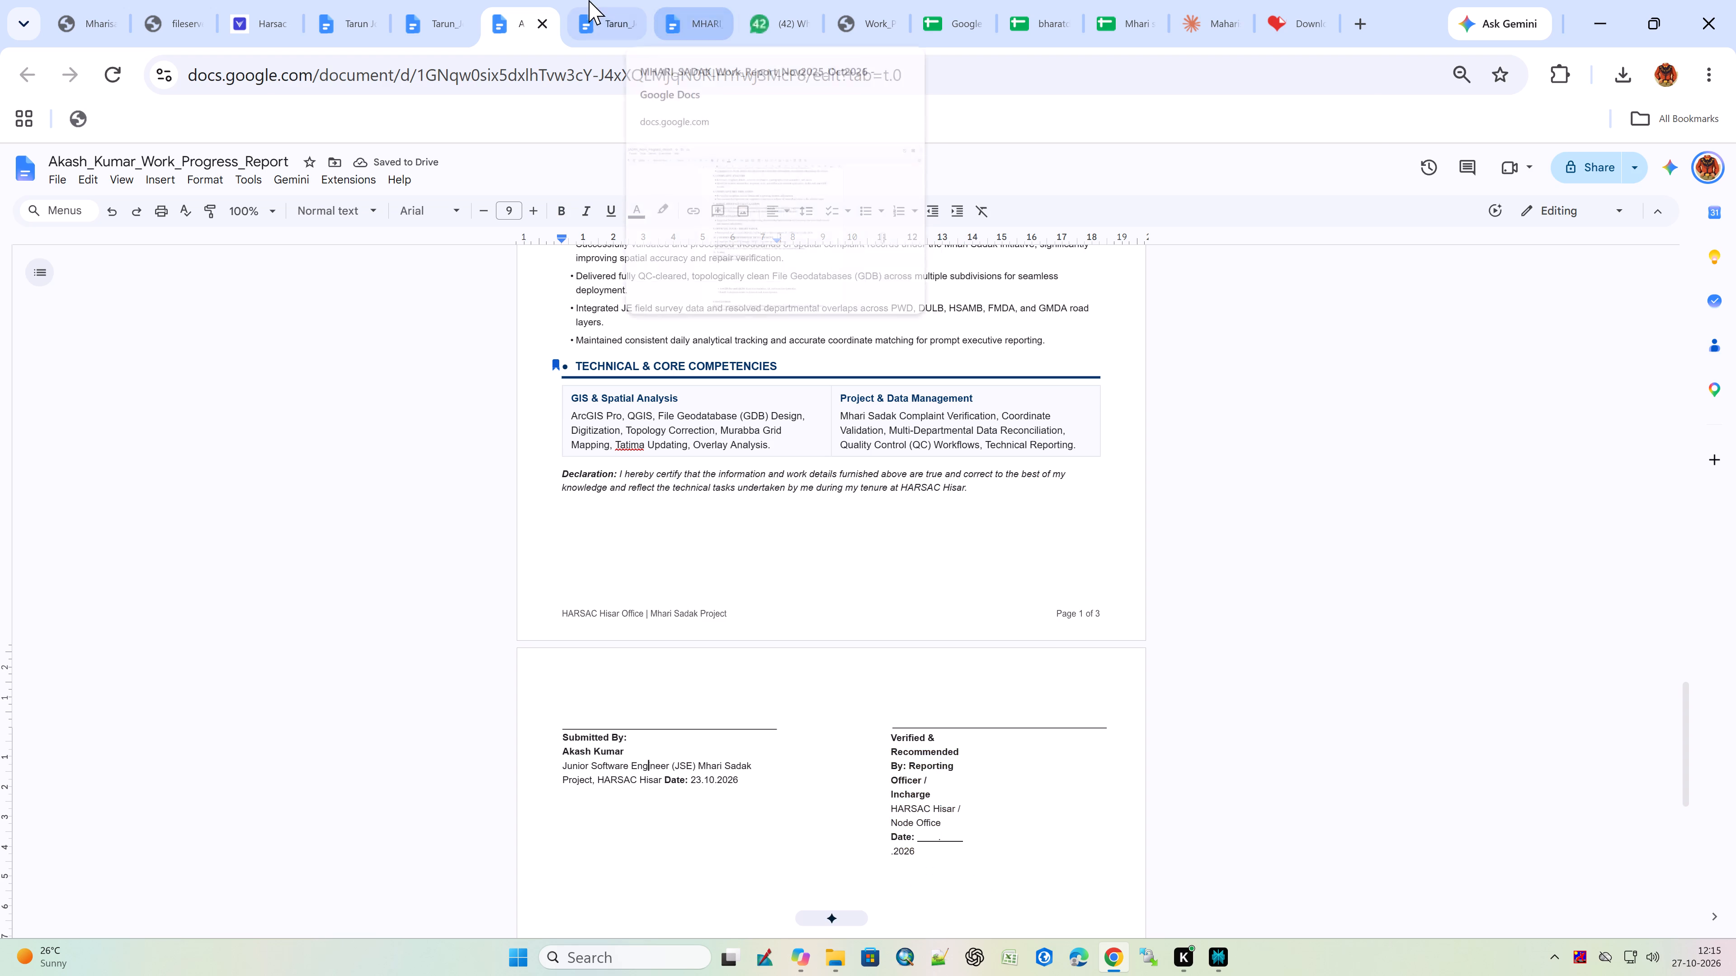
# Replace the report's signature block with the Submitted By and Verified By block copied from the other MHARI SADAK Work Progress Report.
pyautogui.click(589, 0)
pyautogui.scroll(-9, 765, 460)
pyautogui.moveTo(1030, 631); pyautogui.dragTo(973, 636)
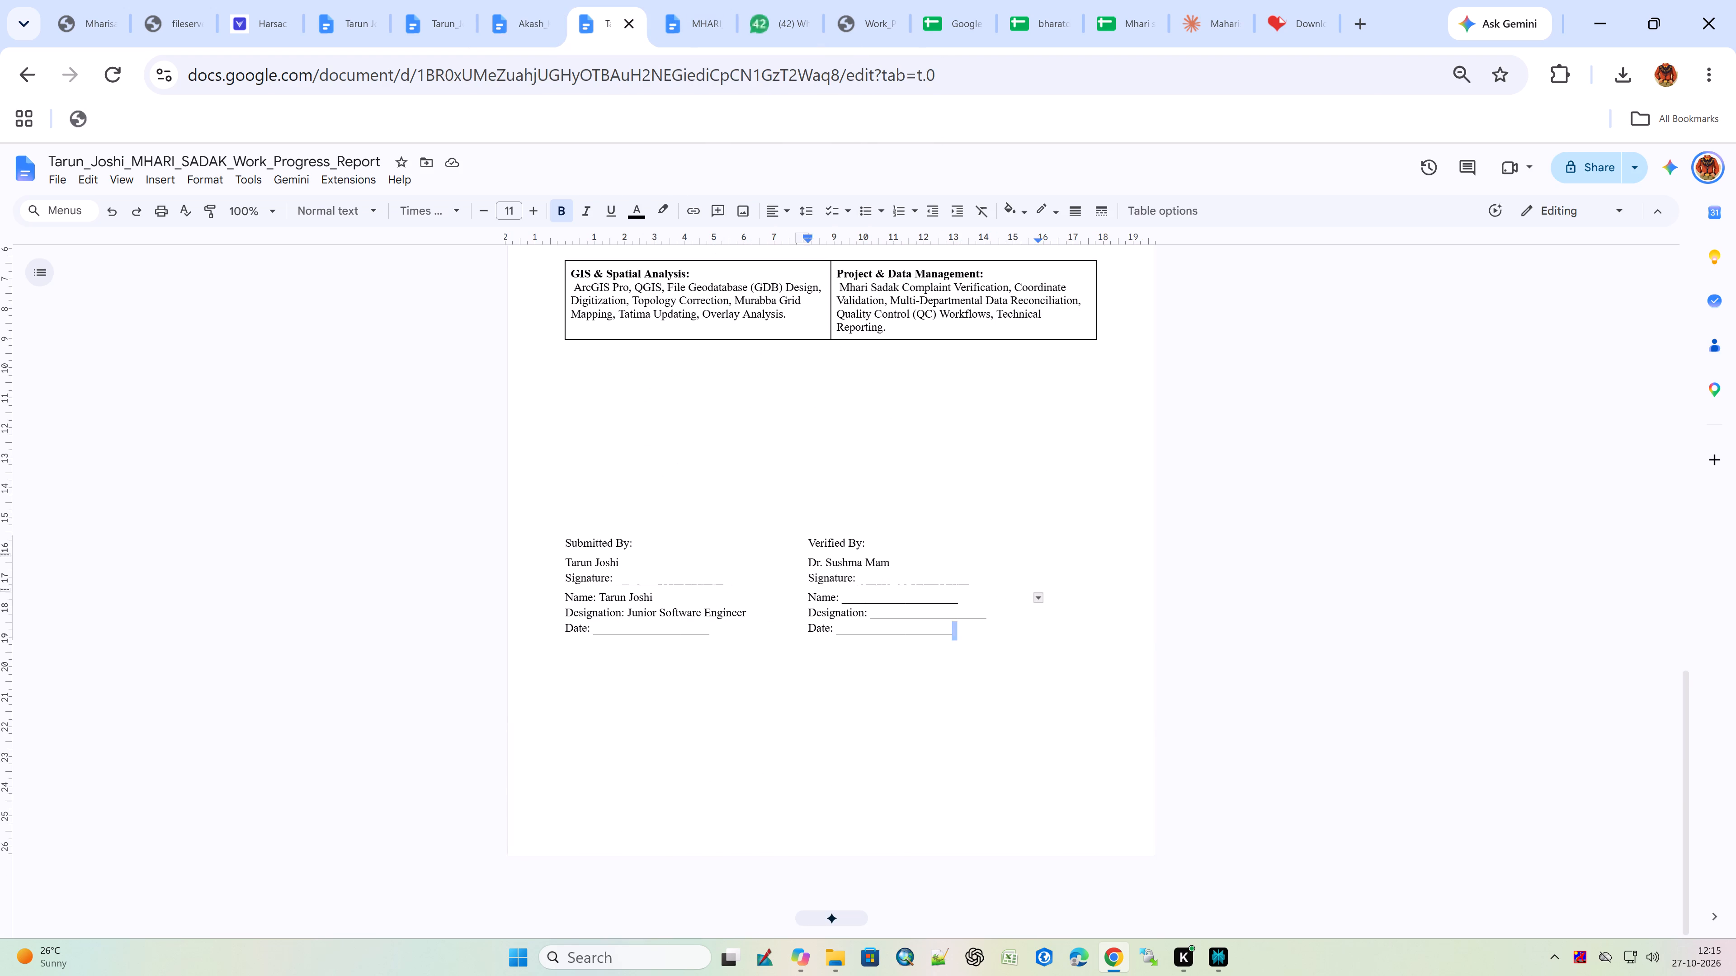
pyautogui.moveTo(973, 636); pyautogui.dragTo(497, 540)
pyautogui.hotkey('ctrl', 'c')
pyautogui.hotkey('ctrl', 'c')
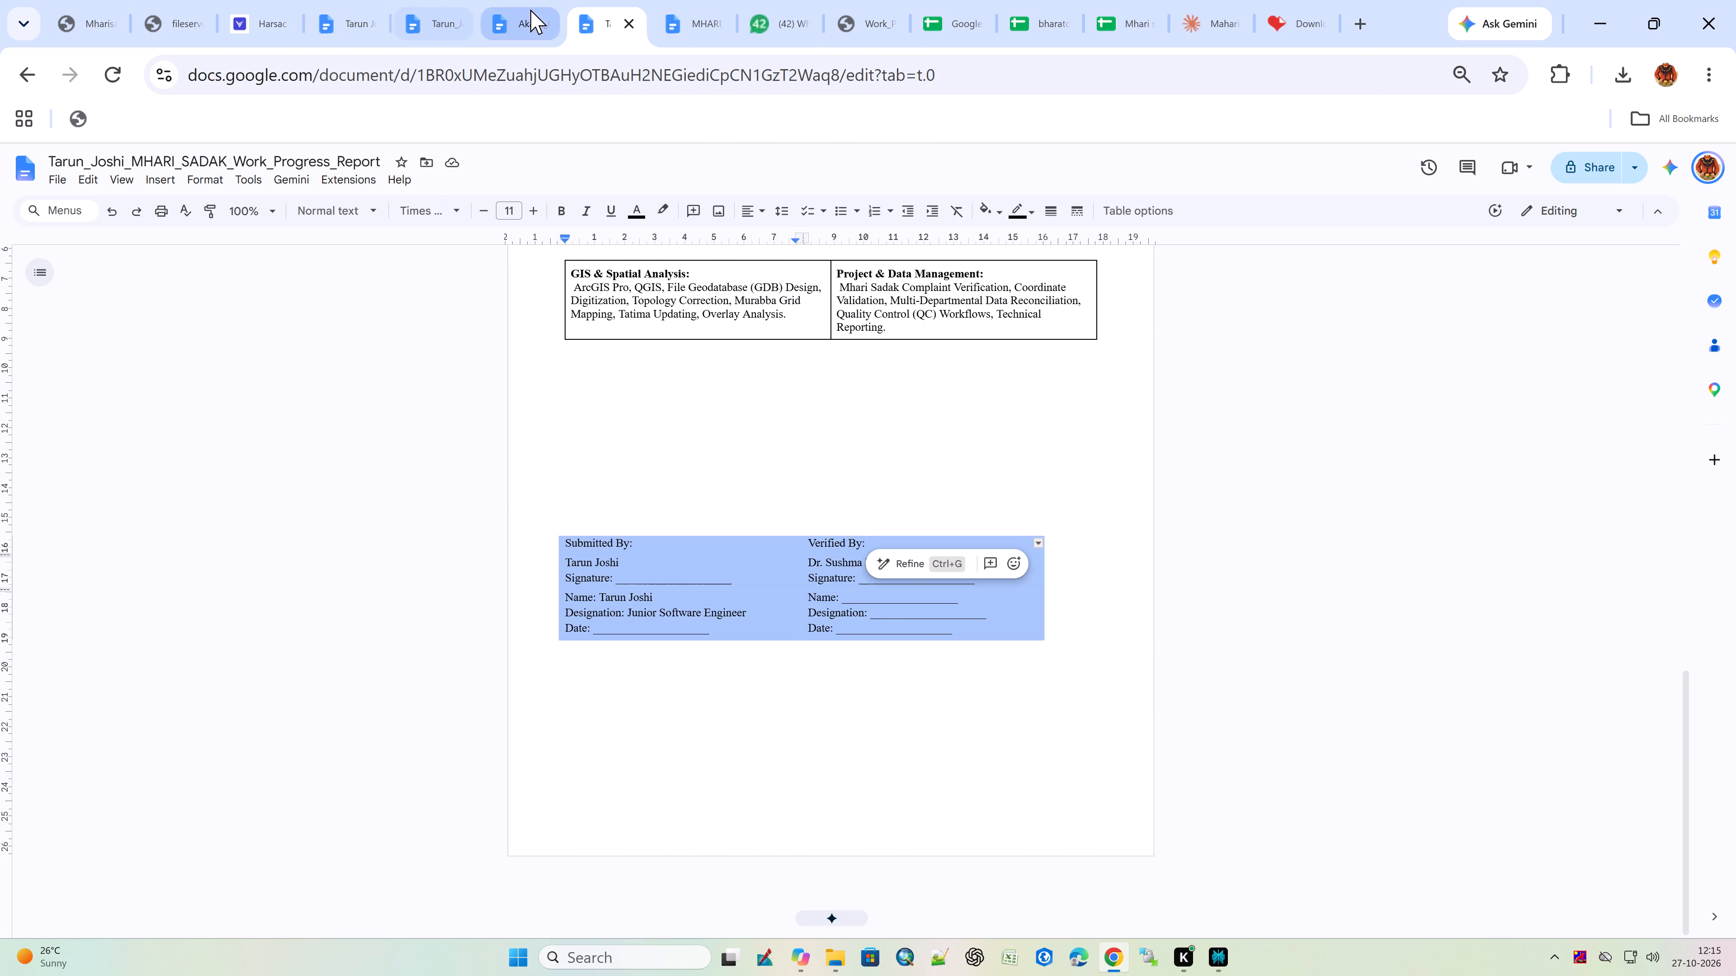
pyautogui.click(530, 9)
pyautogui.moveTo(1009, 878); pyautogui.dragTo(504, 733)
pyautogui.hotkey('ctrl', 'v')
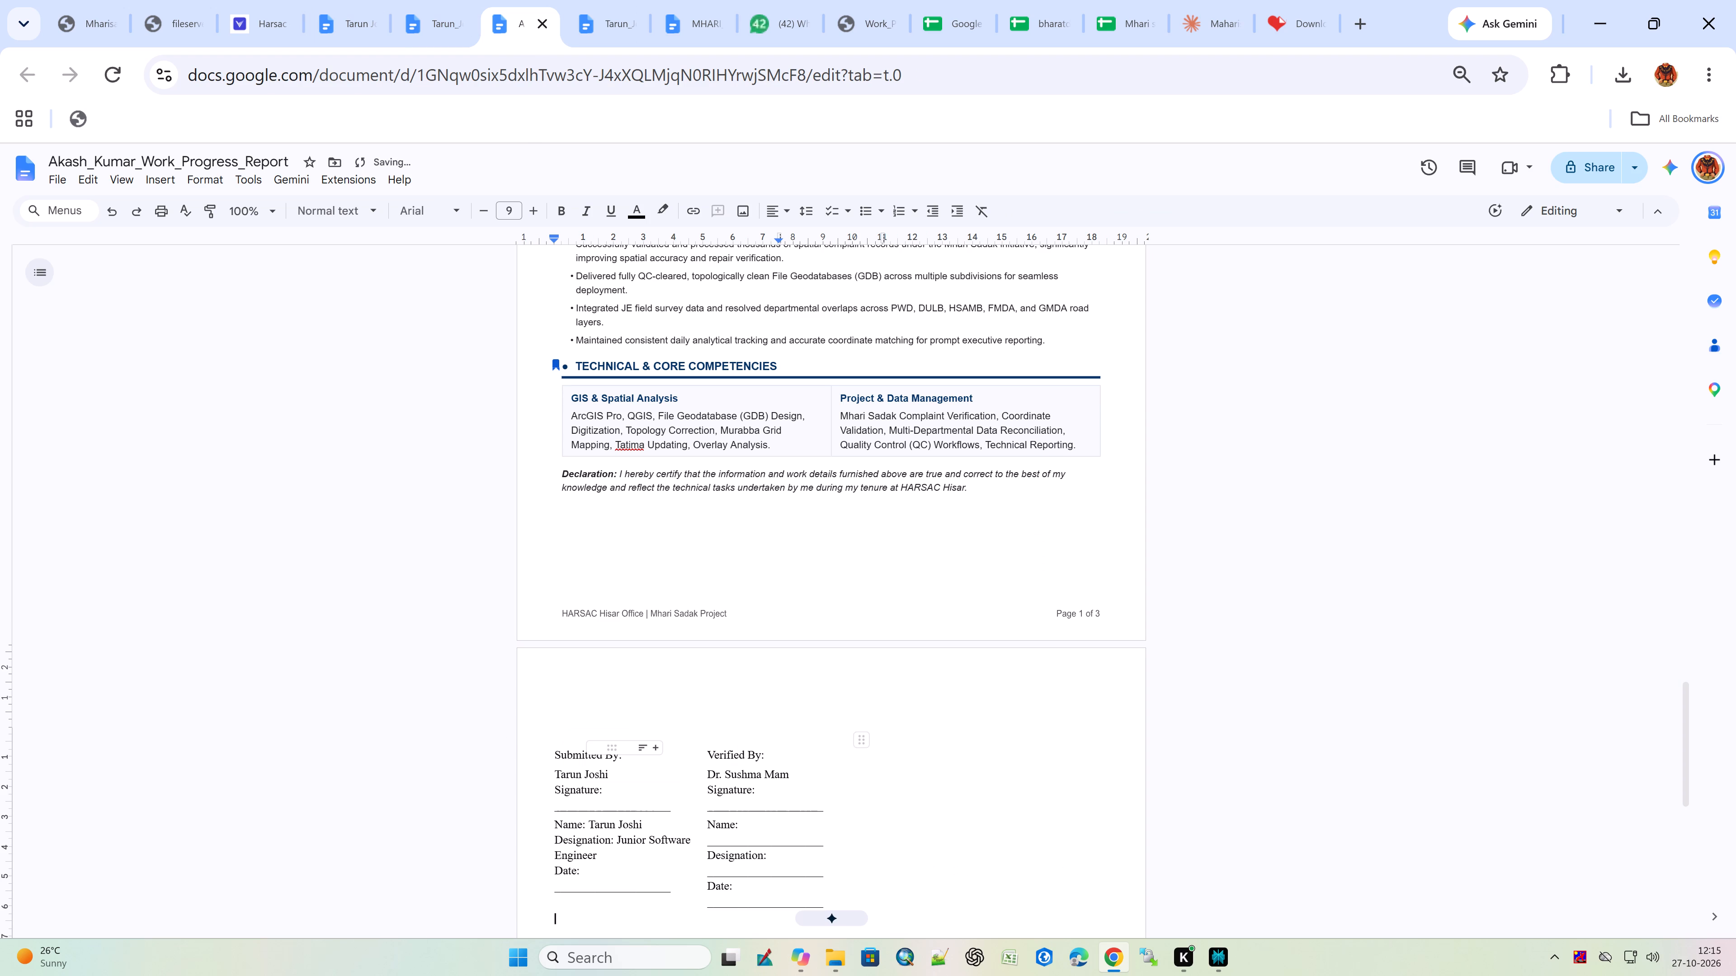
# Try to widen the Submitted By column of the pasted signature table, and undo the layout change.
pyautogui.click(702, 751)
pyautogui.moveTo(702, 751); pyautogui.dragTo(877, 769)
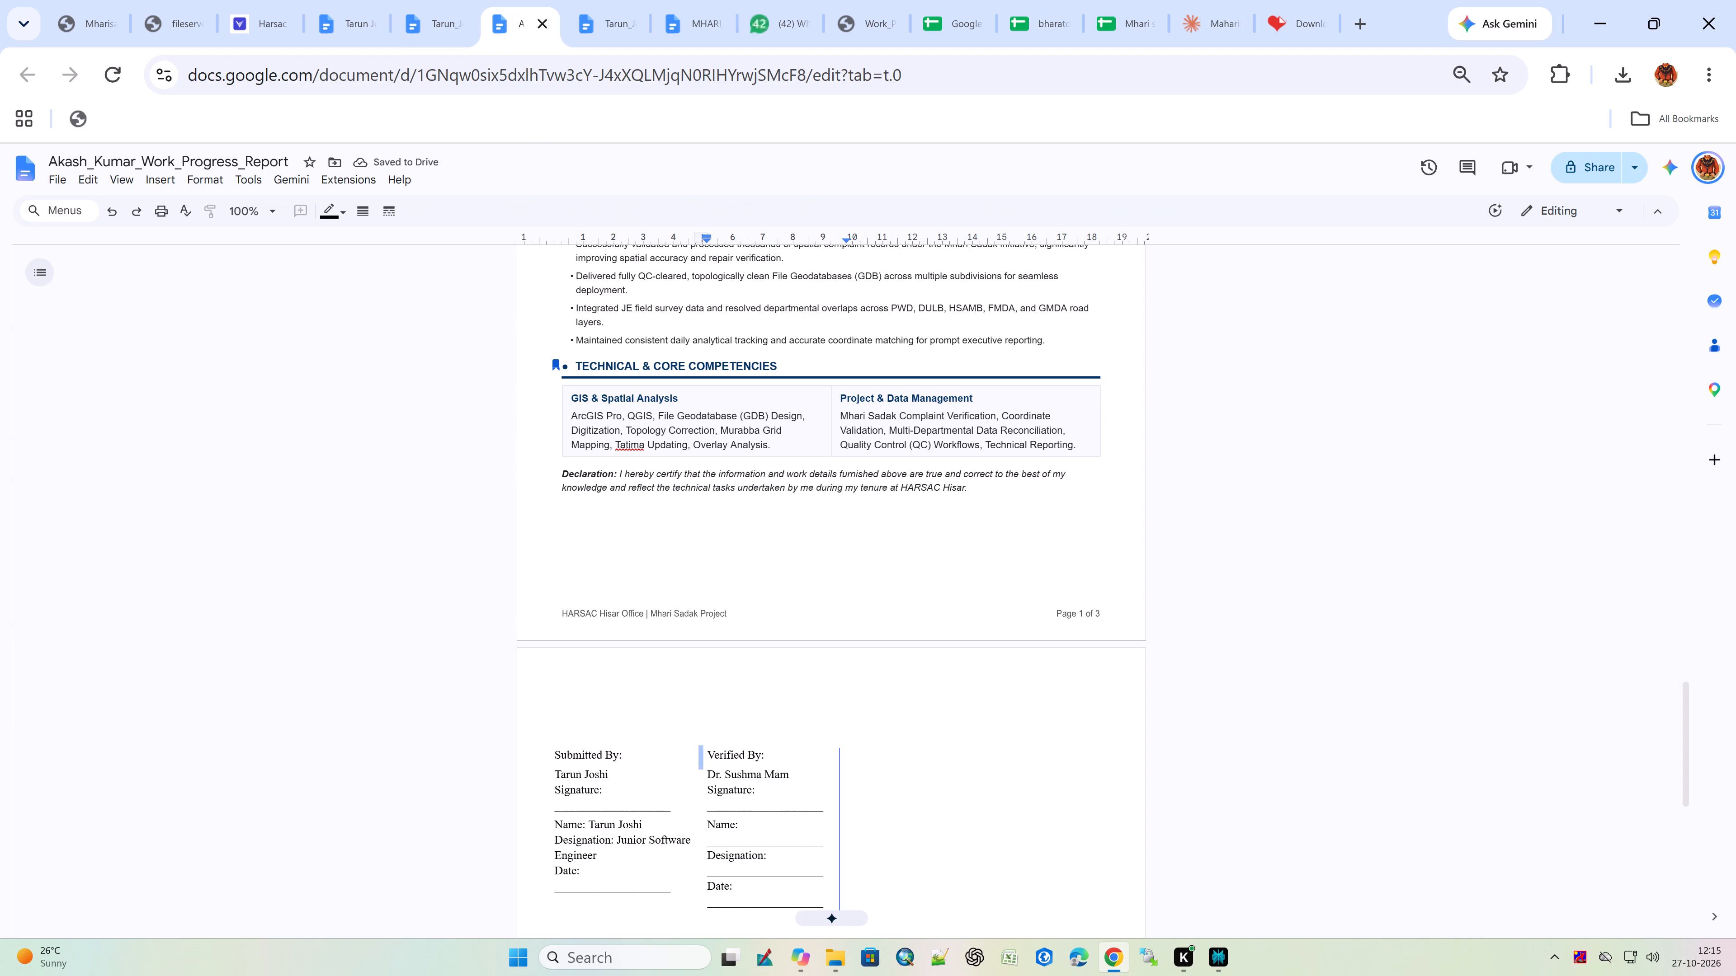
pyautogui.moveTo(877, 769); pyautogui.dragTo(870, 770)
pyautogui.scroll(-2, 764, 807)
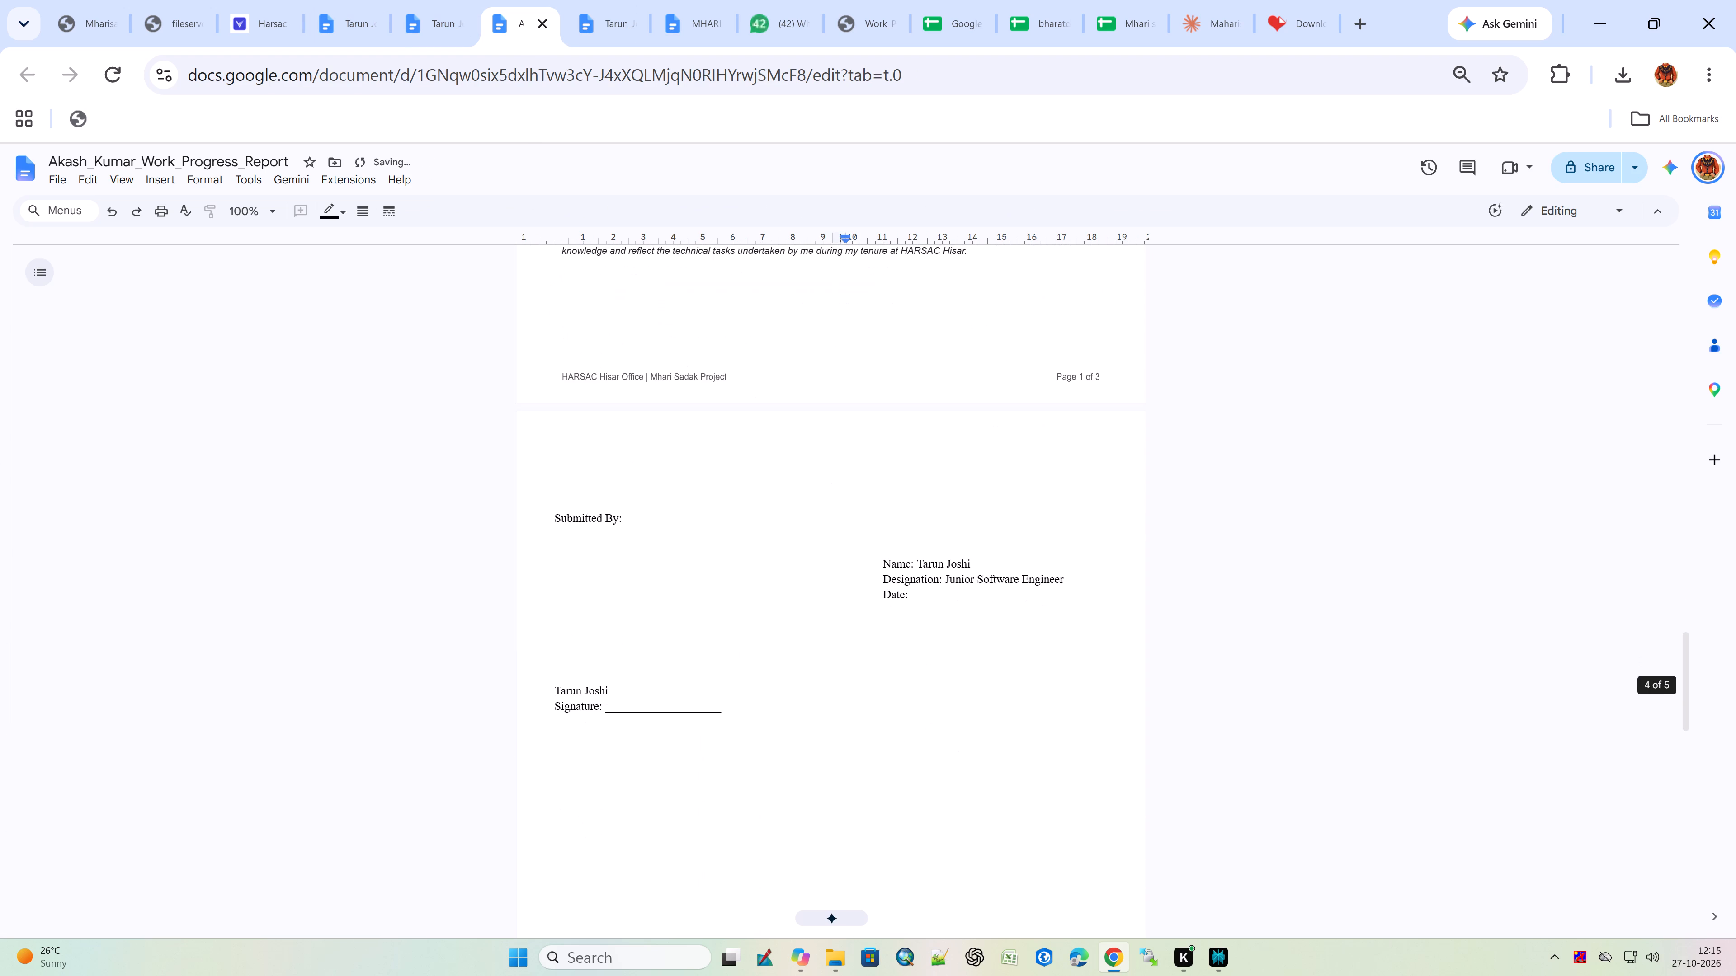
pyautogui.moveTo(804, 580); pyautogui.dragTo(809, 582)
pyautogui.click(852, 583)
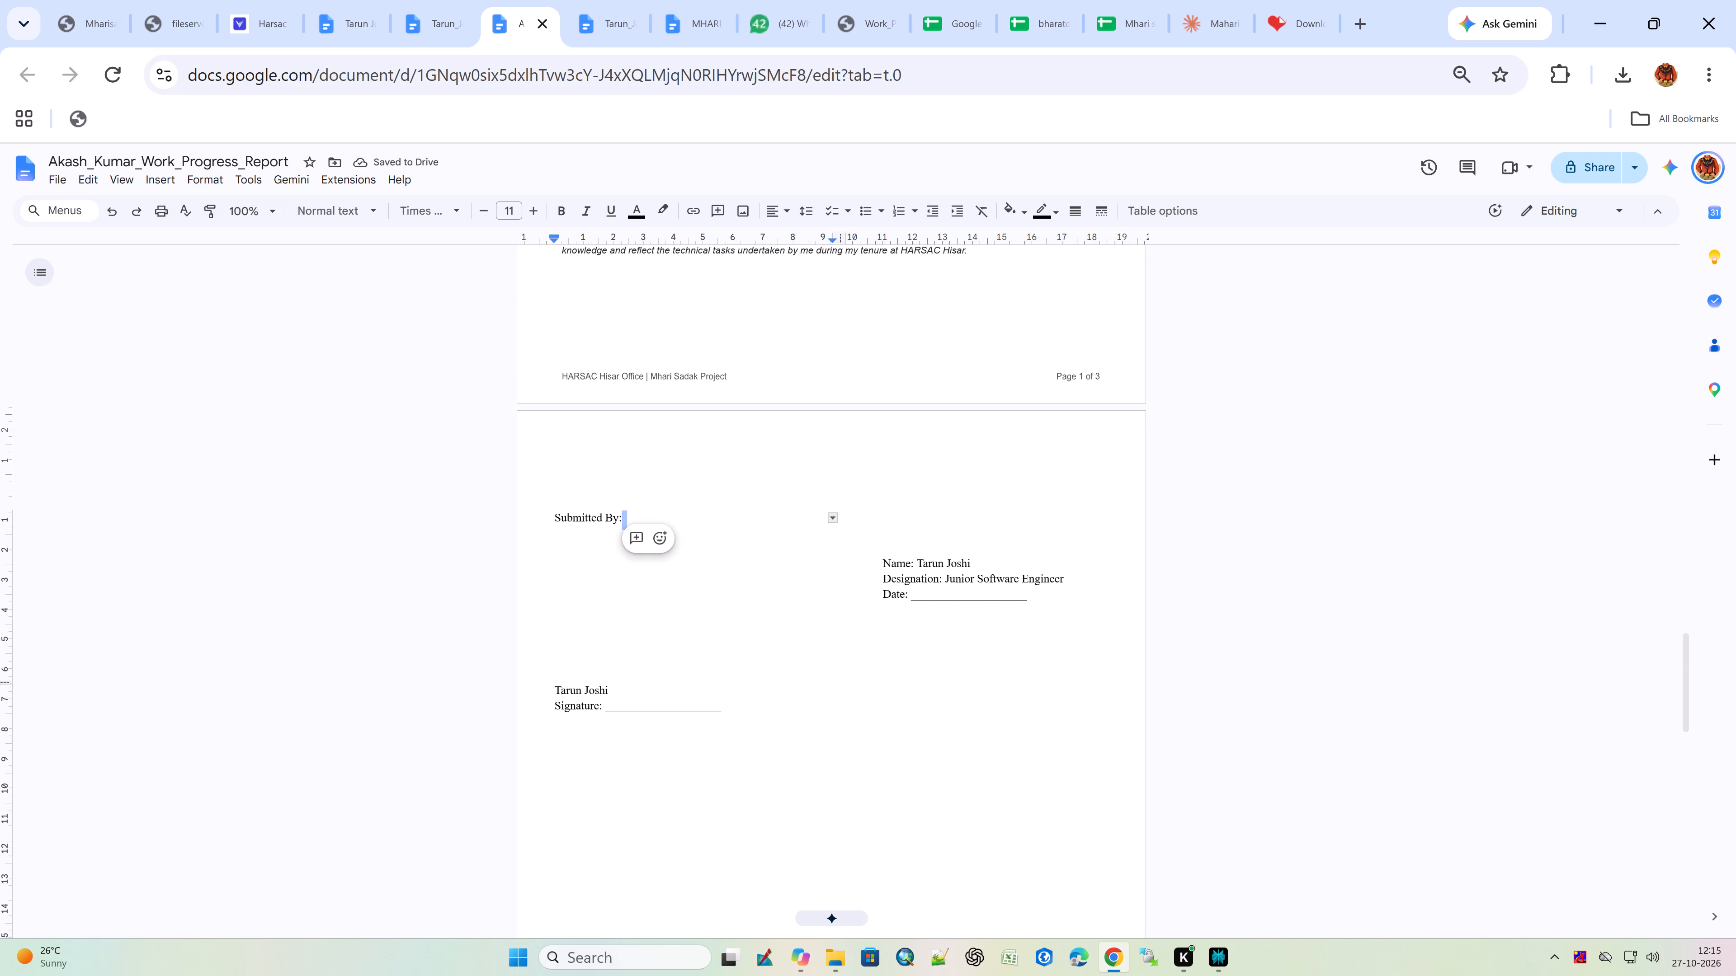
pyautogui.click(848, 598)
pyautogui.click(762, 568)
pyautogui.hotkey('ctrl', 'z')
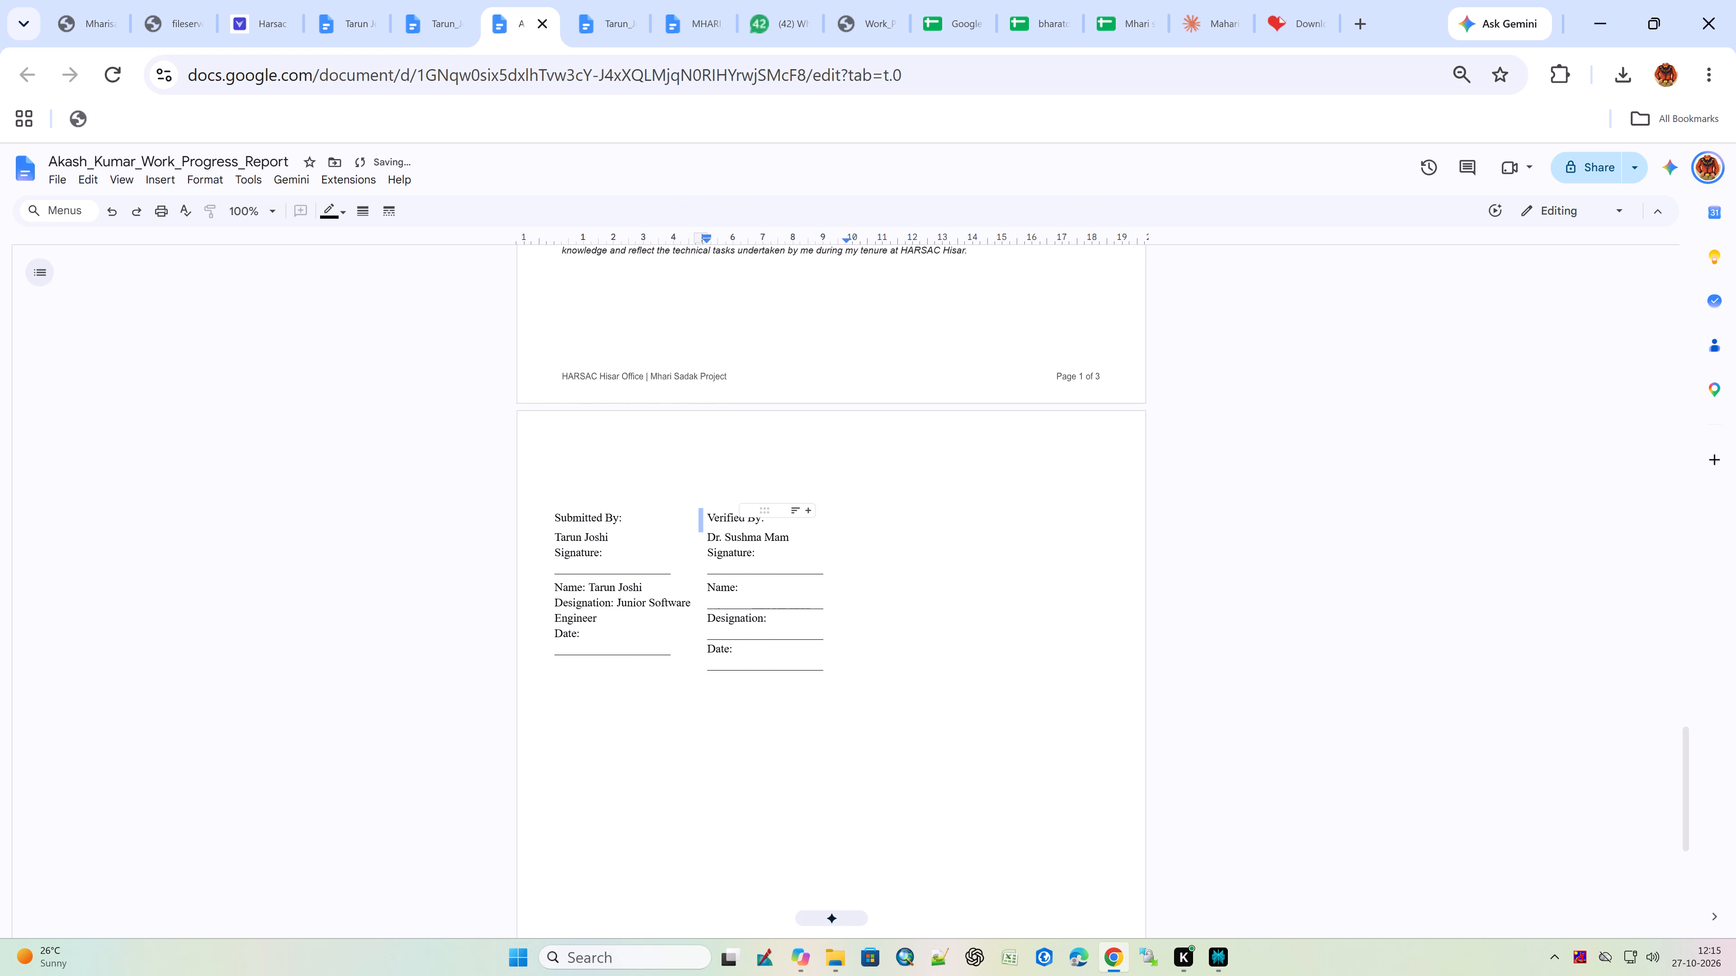
# Adjust the border between the Submitted By and Verified By columns of the signature table.
pyautogui.moveTo(697, 512); pyautogui.dragTo(738, 517)
pyautogui.moveTo(738, 517); pyautogui.dragTo(764, 508)
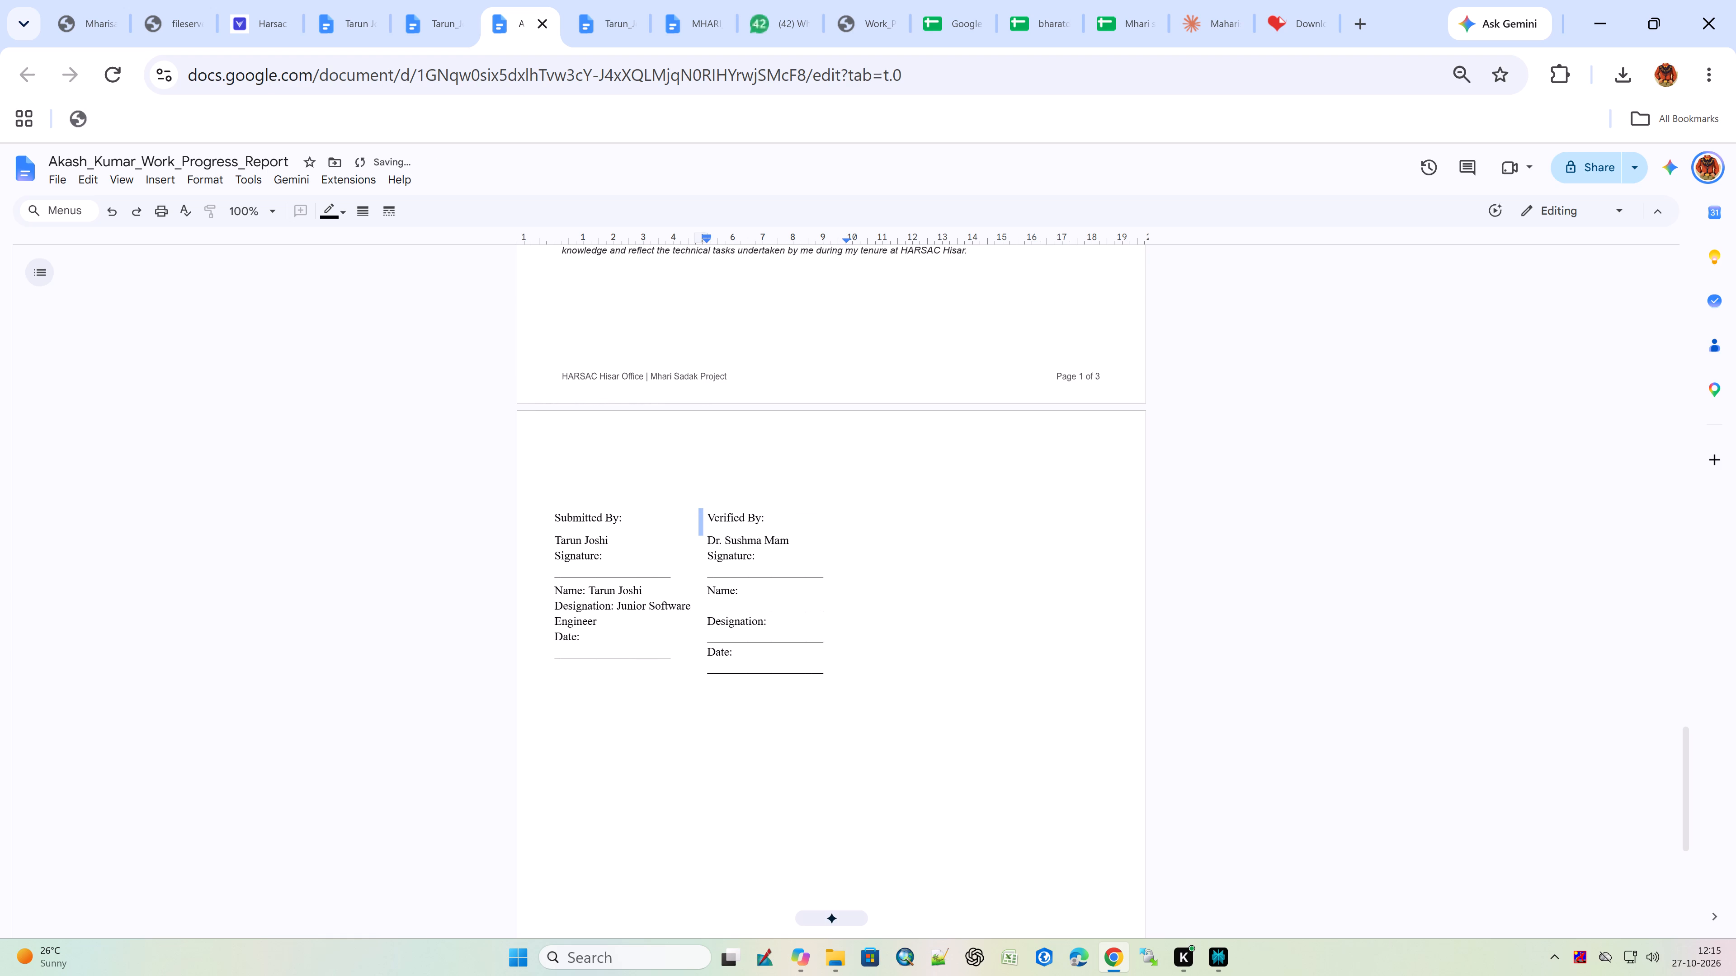
# Widen the Submitted By column of the signature table by about 1 cm so its signature and date lines fit beside their labels.
pyautogui.click(698, 562)
pyautogui.moveTo(704, 569); pyautogui.dragTo(732, 567)
pyautogui.click(658, 578)
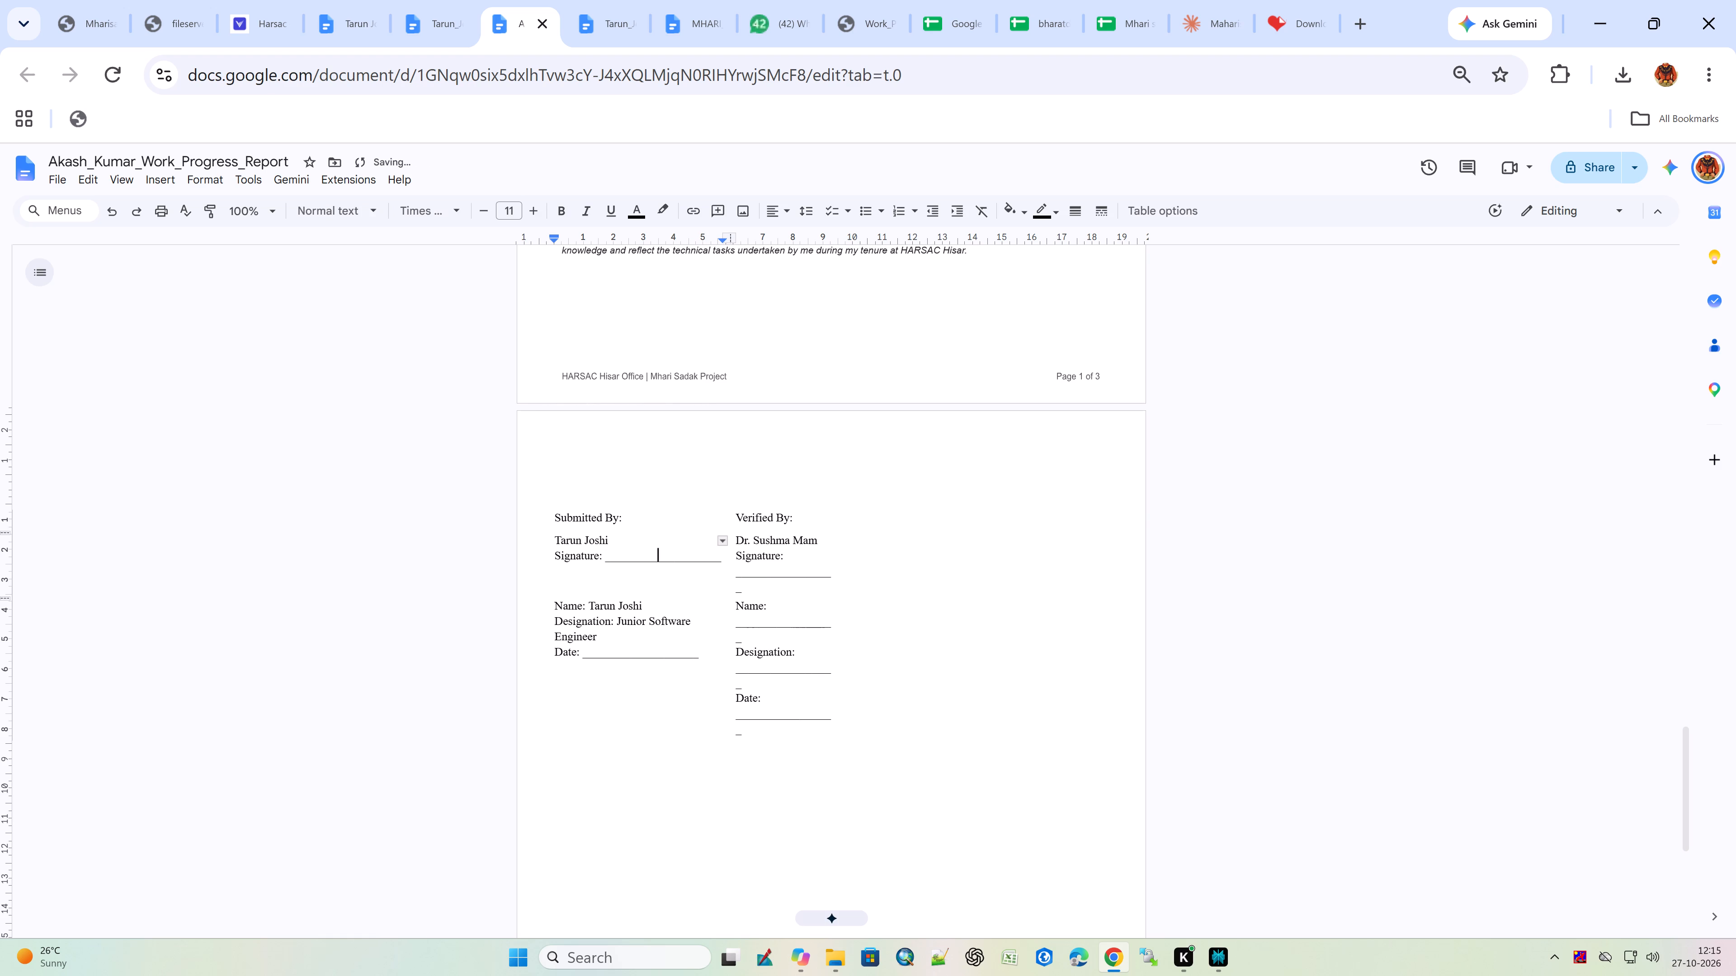
pyautogui.click(604, 574)
# Replace the signature table on the last page with a fresh copy of it directly below the Declaration paragraph.
pyautogui.moveTo(651, 603); pyautogui.dragTo(746, 657)
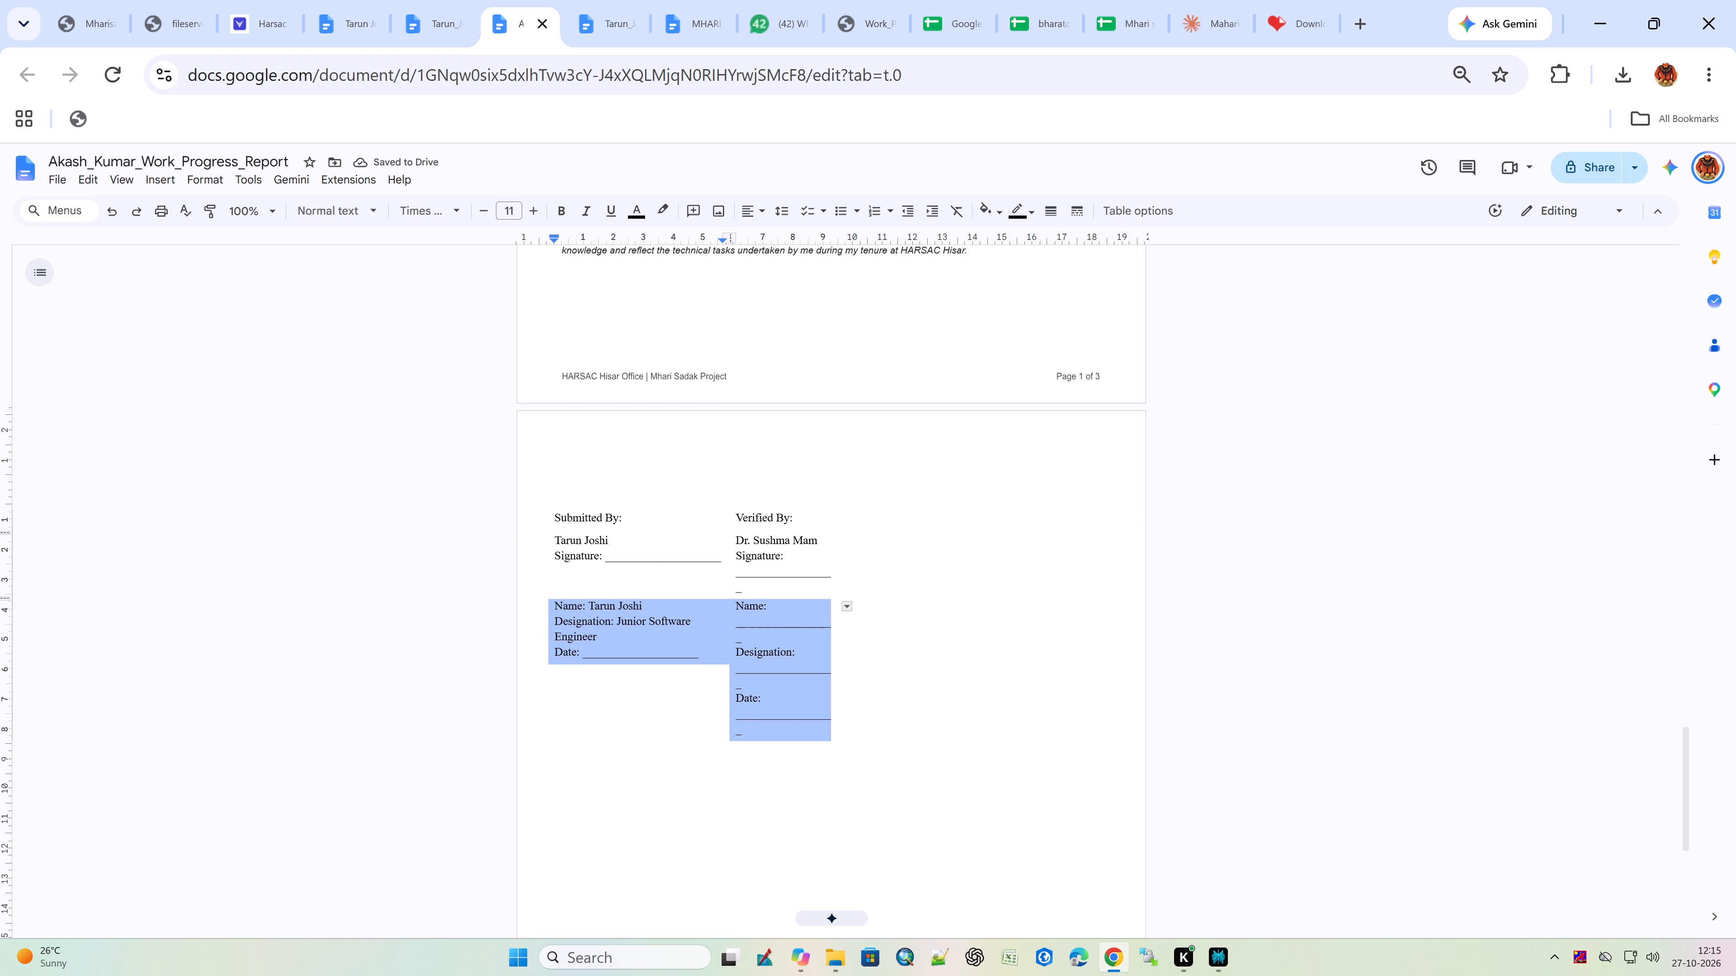
pyautogui.moveTo(746, 657); pyautogui.dragTo(756, 677)
pyautogui.click(672, 802)
pyautogui.keyDown('ctrl'); pyautogui.moveTo(684, 815); pyautogui.dragTo(516, 481); pyautogui.keyUp('ctrl')
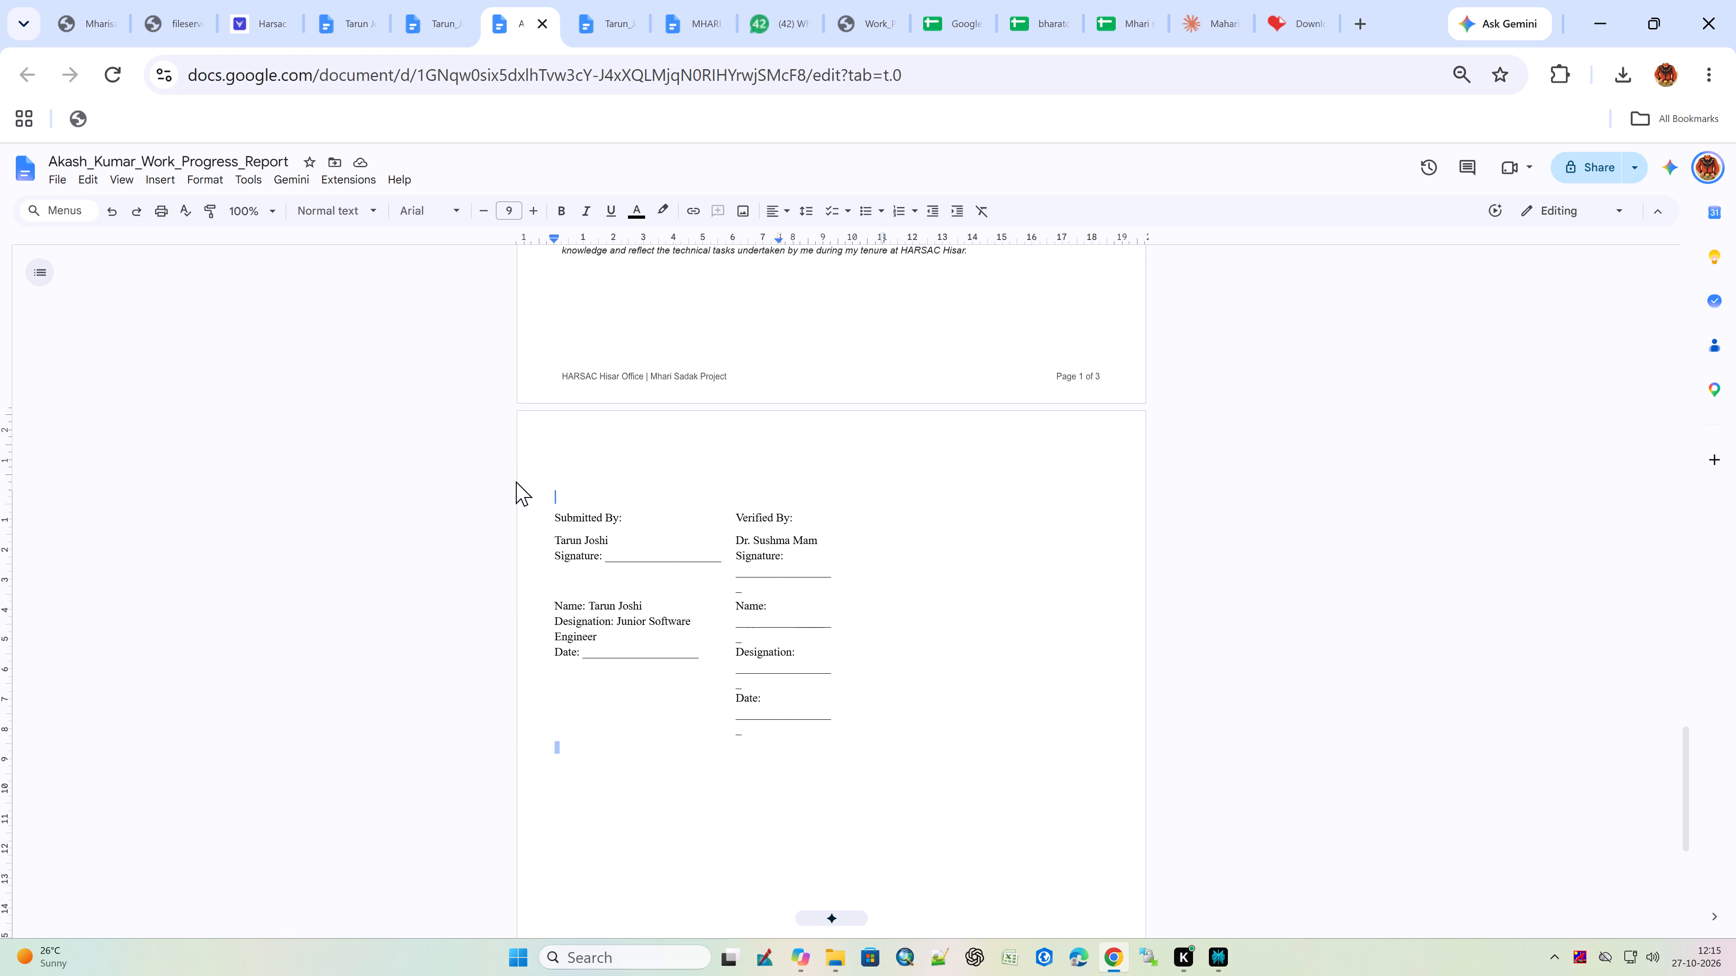
pyautogui.keyDown('ctrl'); pyautogui.moveTo(516, 481); pyautogui.dragTo(535, 529); pyautogui.keyUp('ctrl')
pyautogui.moveTo(563, 495); pyautogui.dragTo(936, 886)
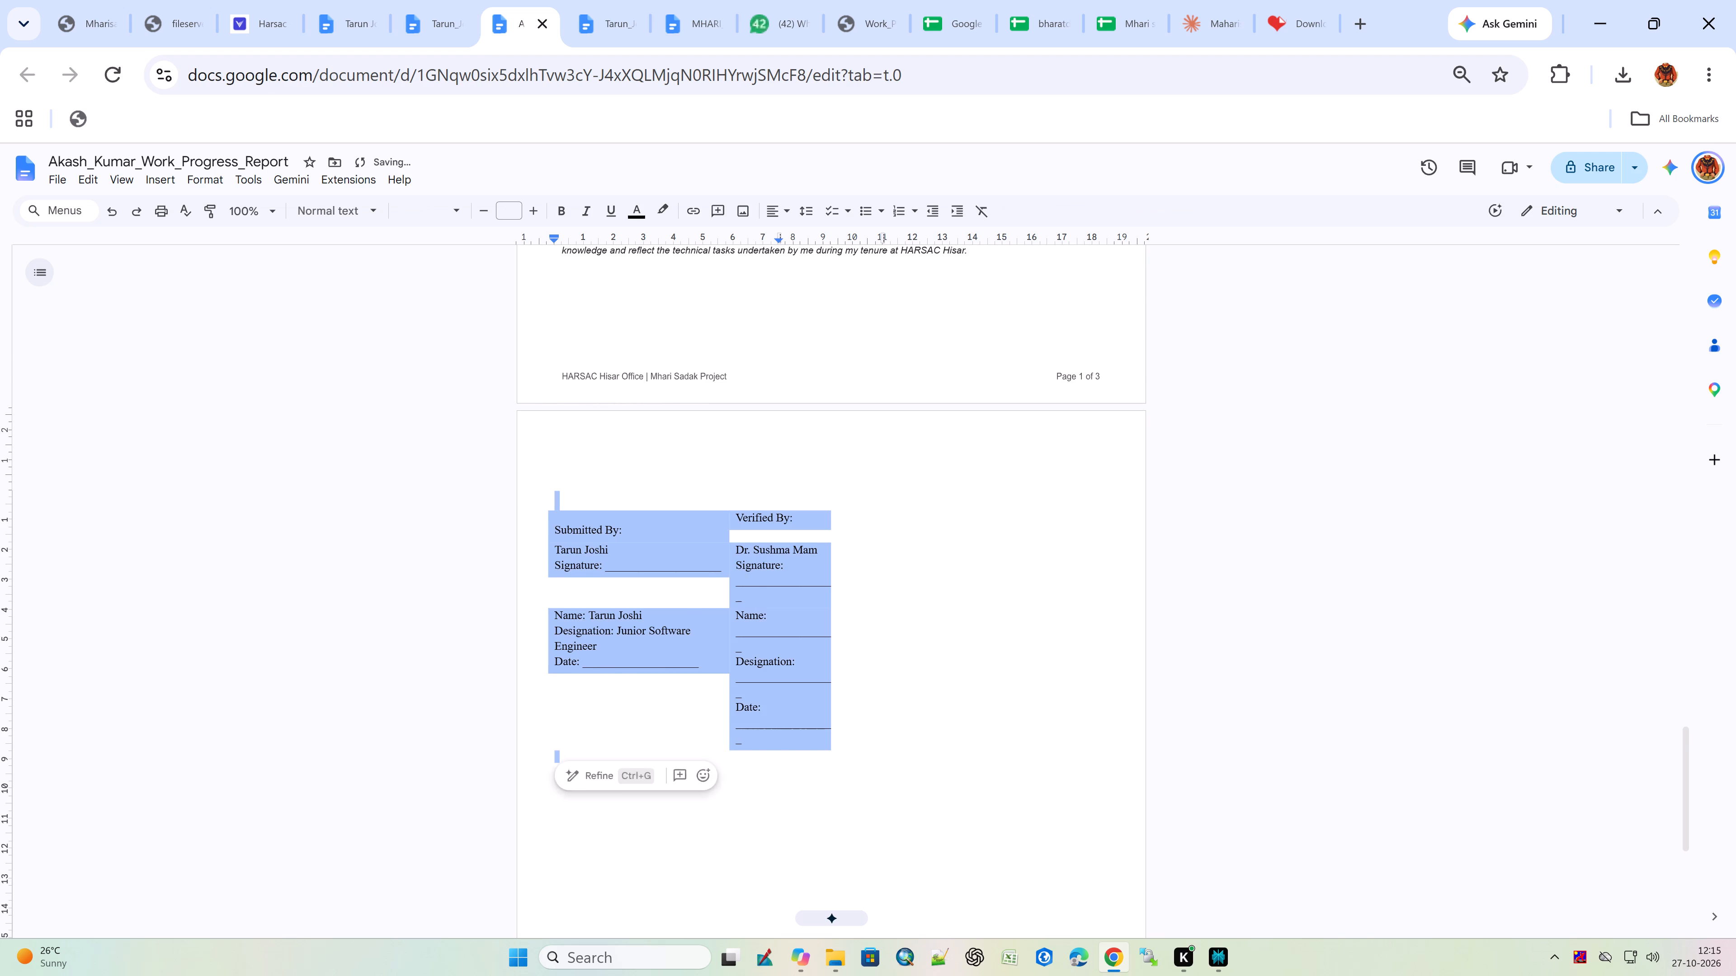
pyautogui.press('BackSpace')
pyautogui.press('Return')
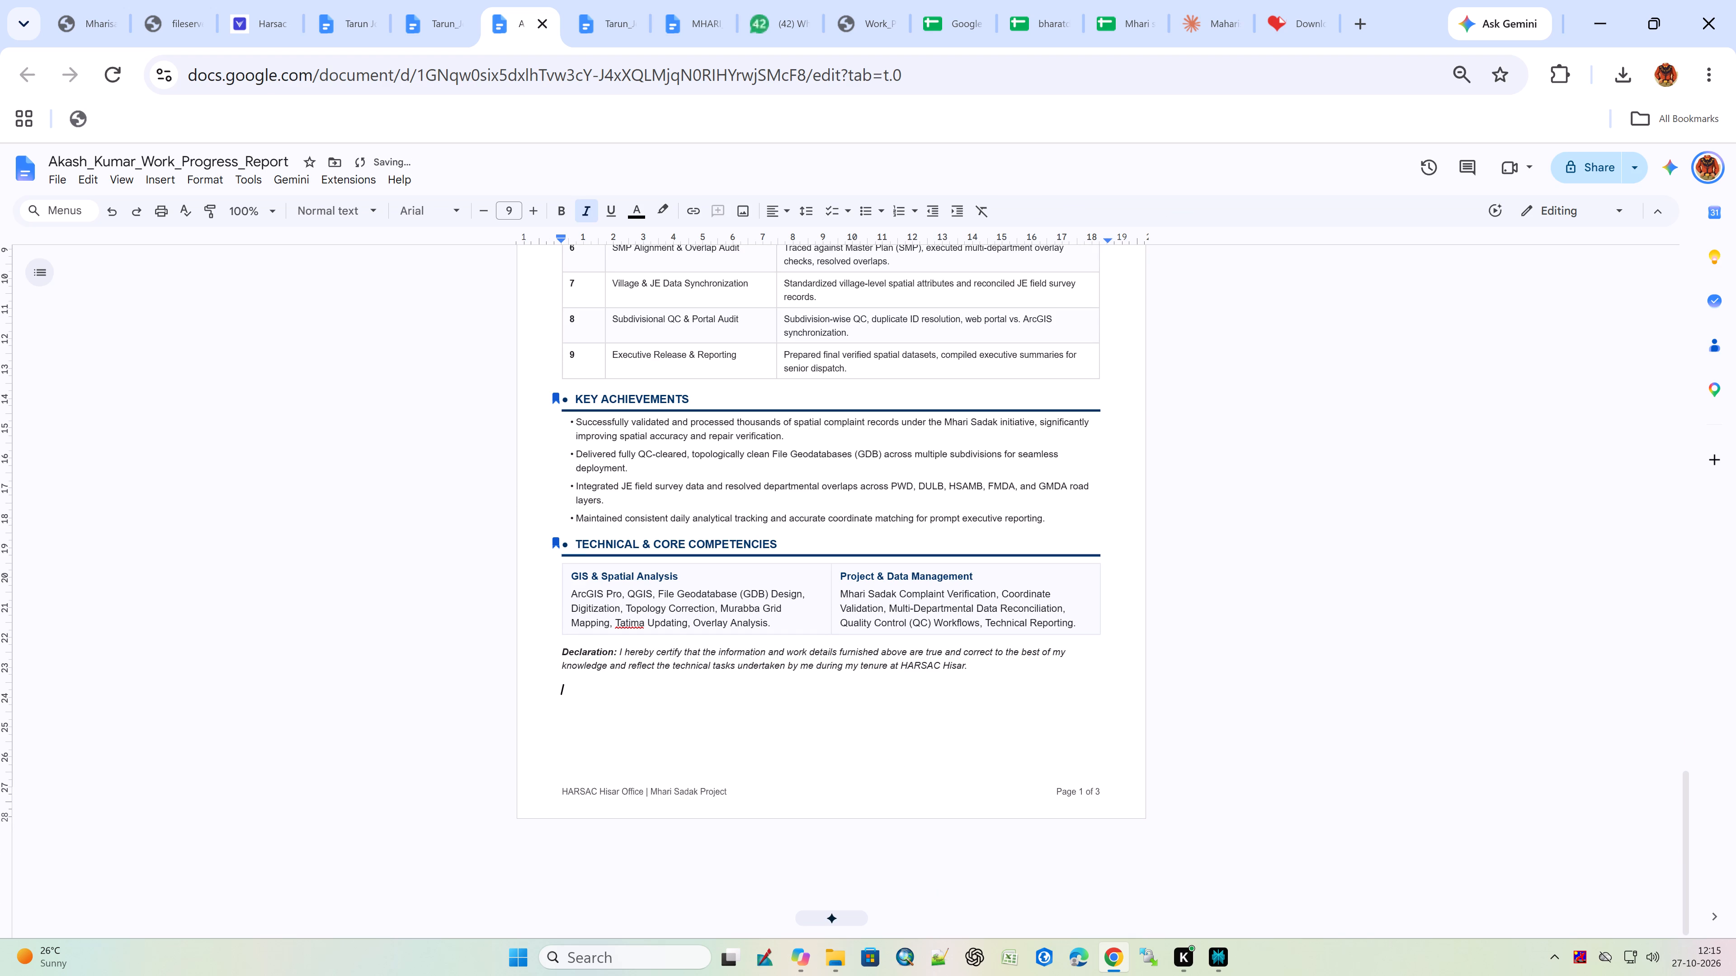
pyautogui.hotkey('ctrl', 'v')
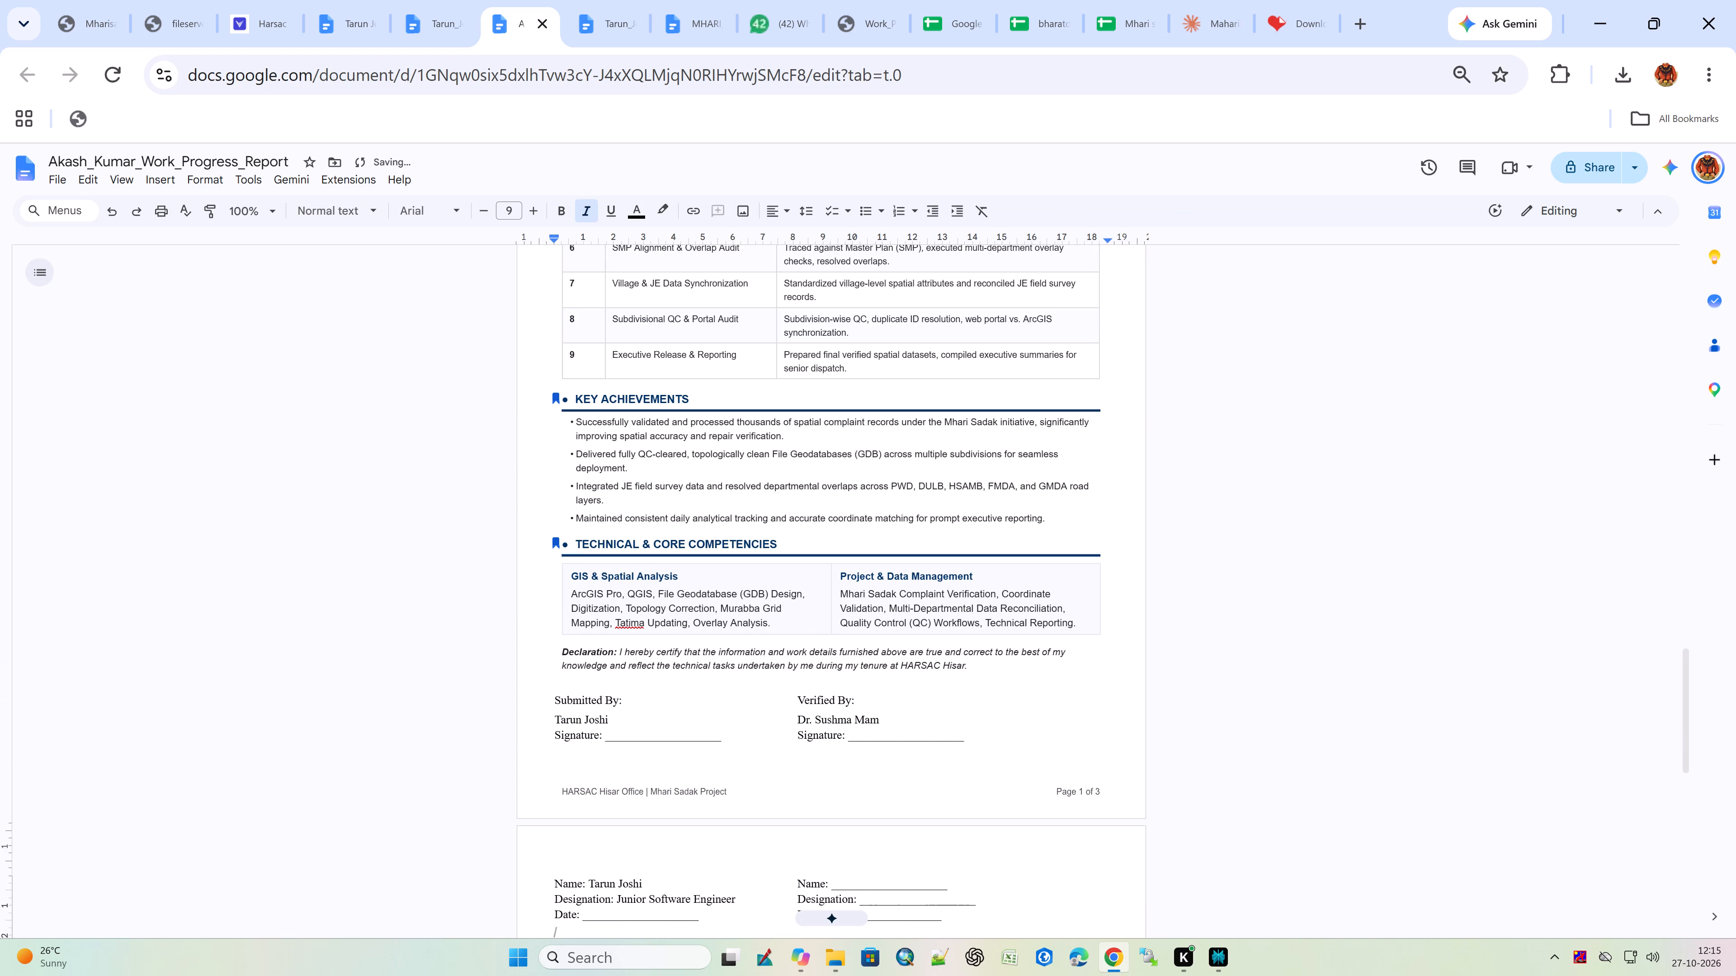
# Examine the page breaks around the signature table and the 9-Stage Operational Lifecycle Executed table.
pyautogui.scroll(-1, 744, 748)
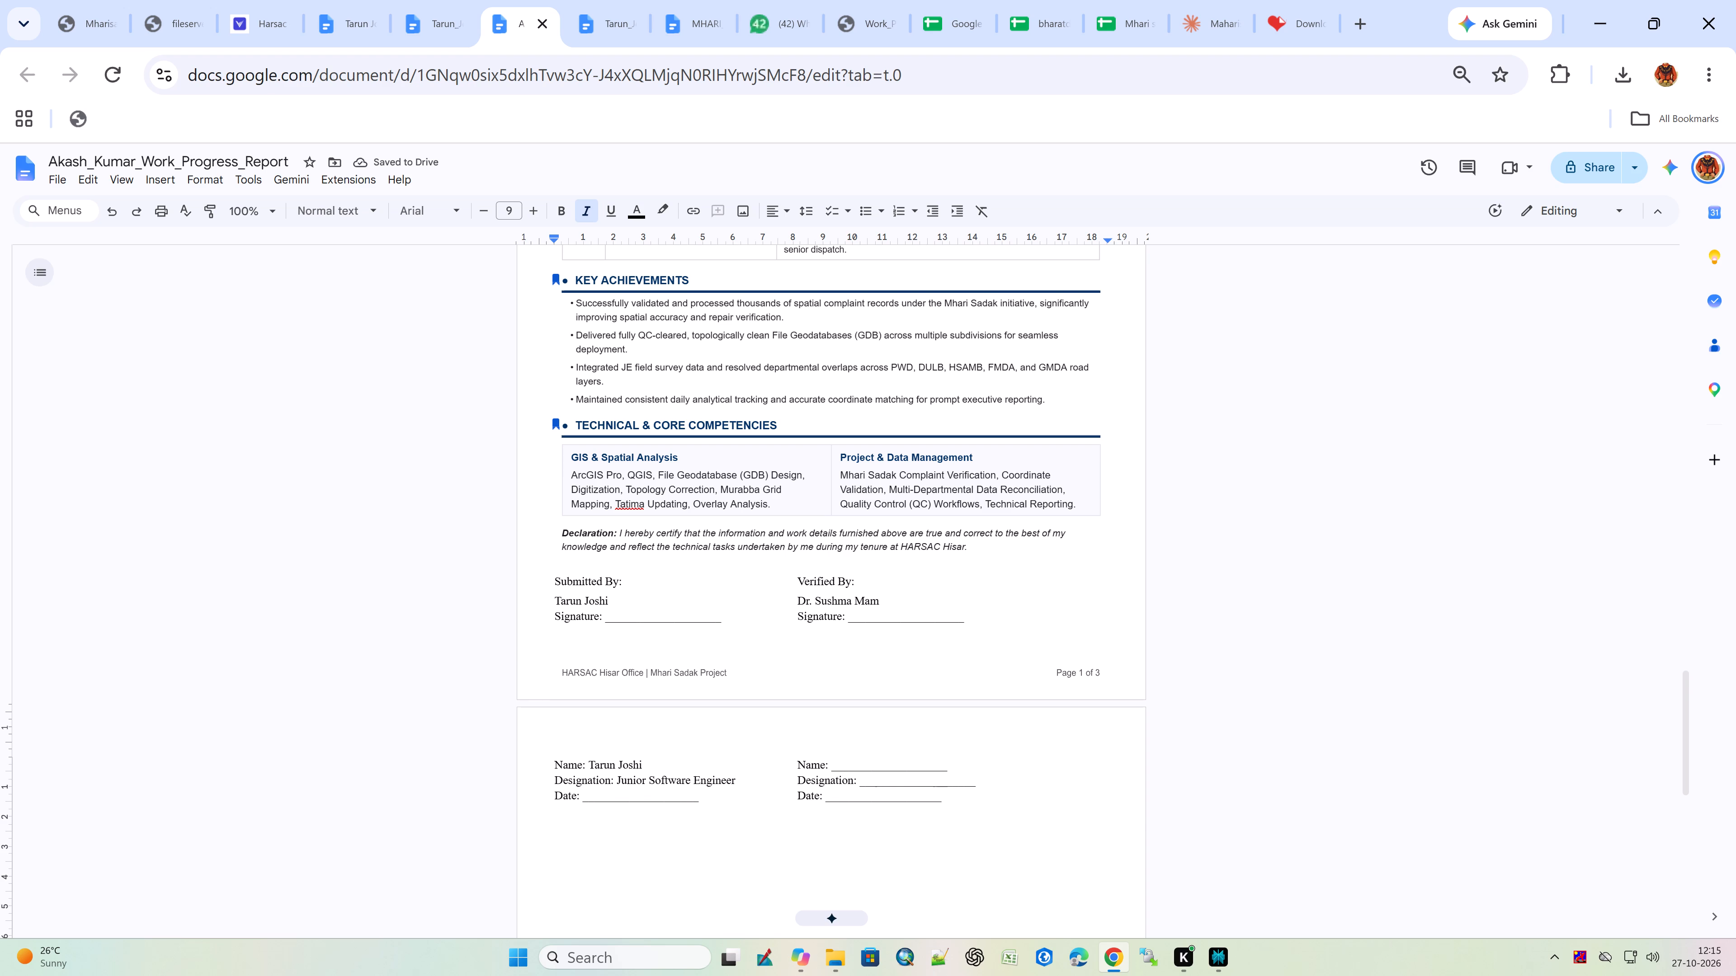
pyautogui.scroll(1, 633, 617)
pyautogui.scroll(-3, 653, 624)
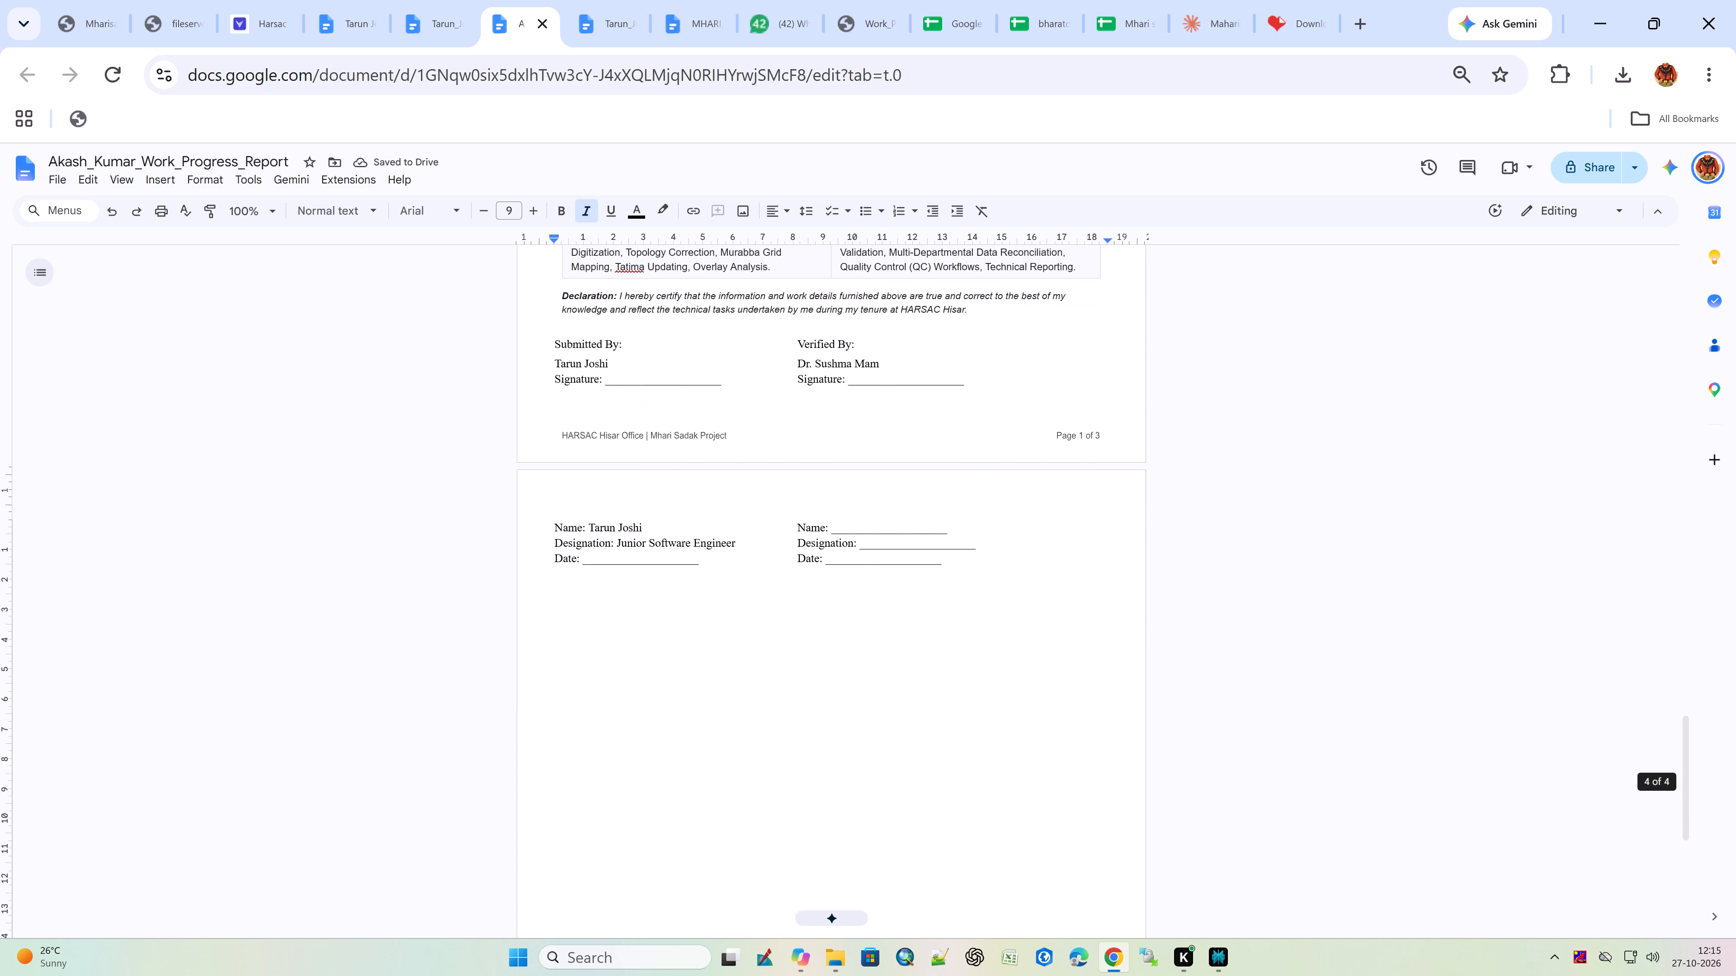
pyautogui.scroll(4, 659, 616)
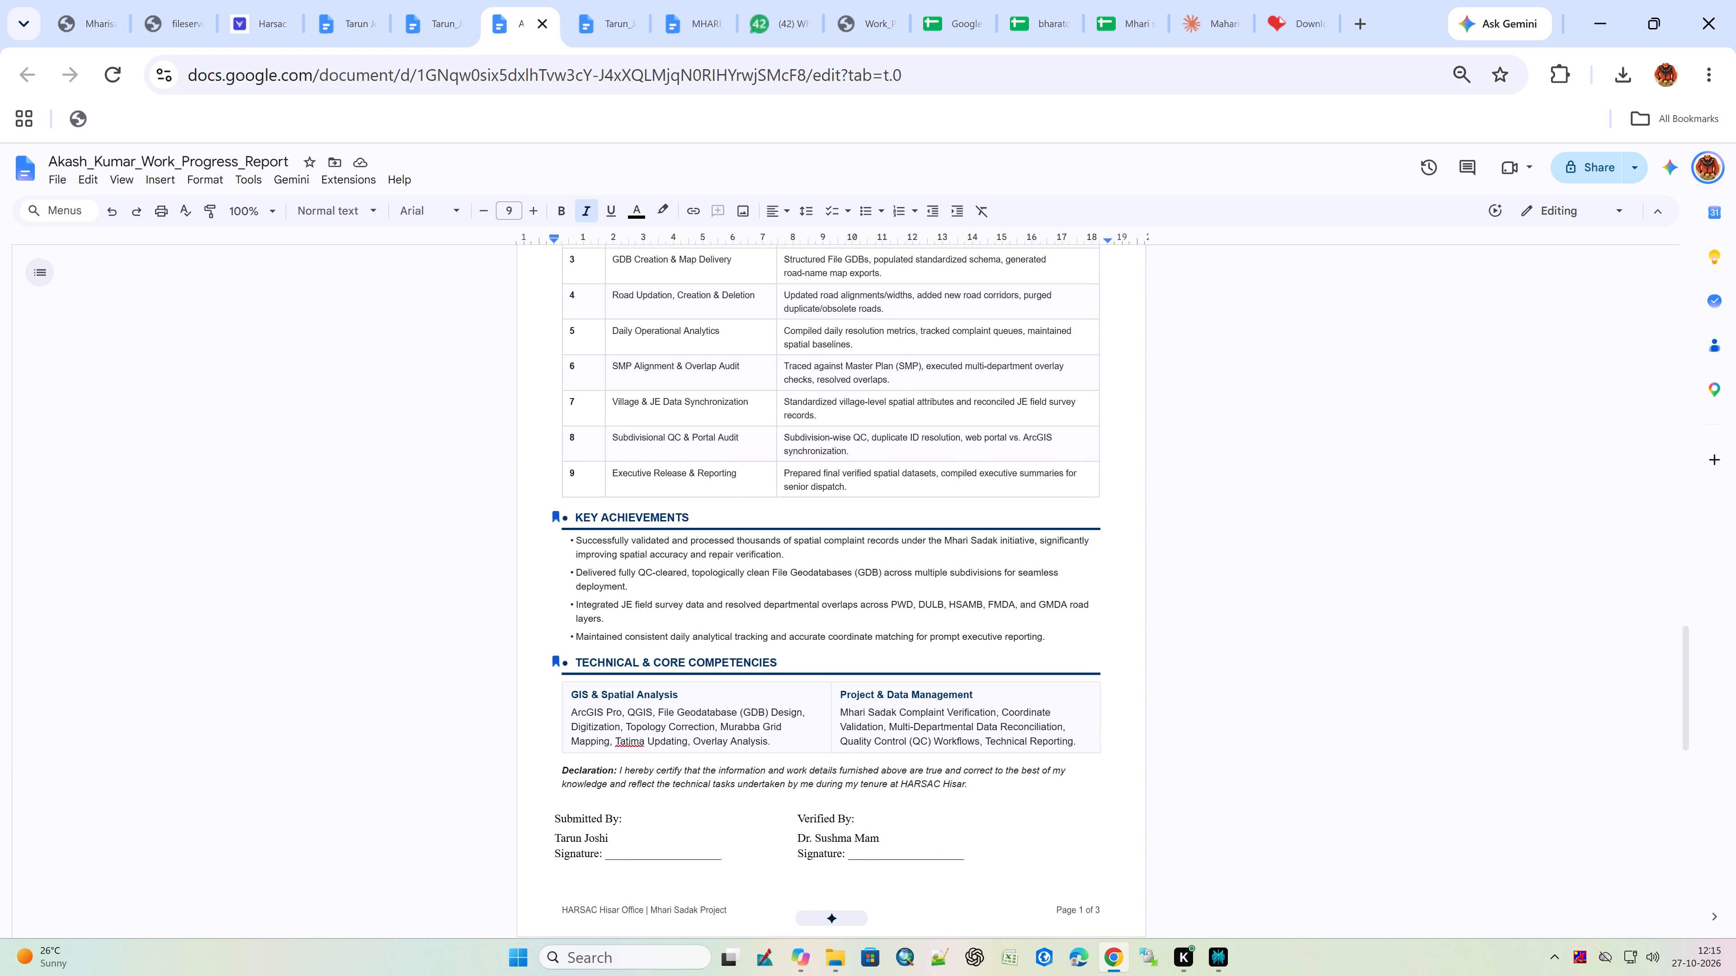
pyautogui.scroll(-1, 859, 780)
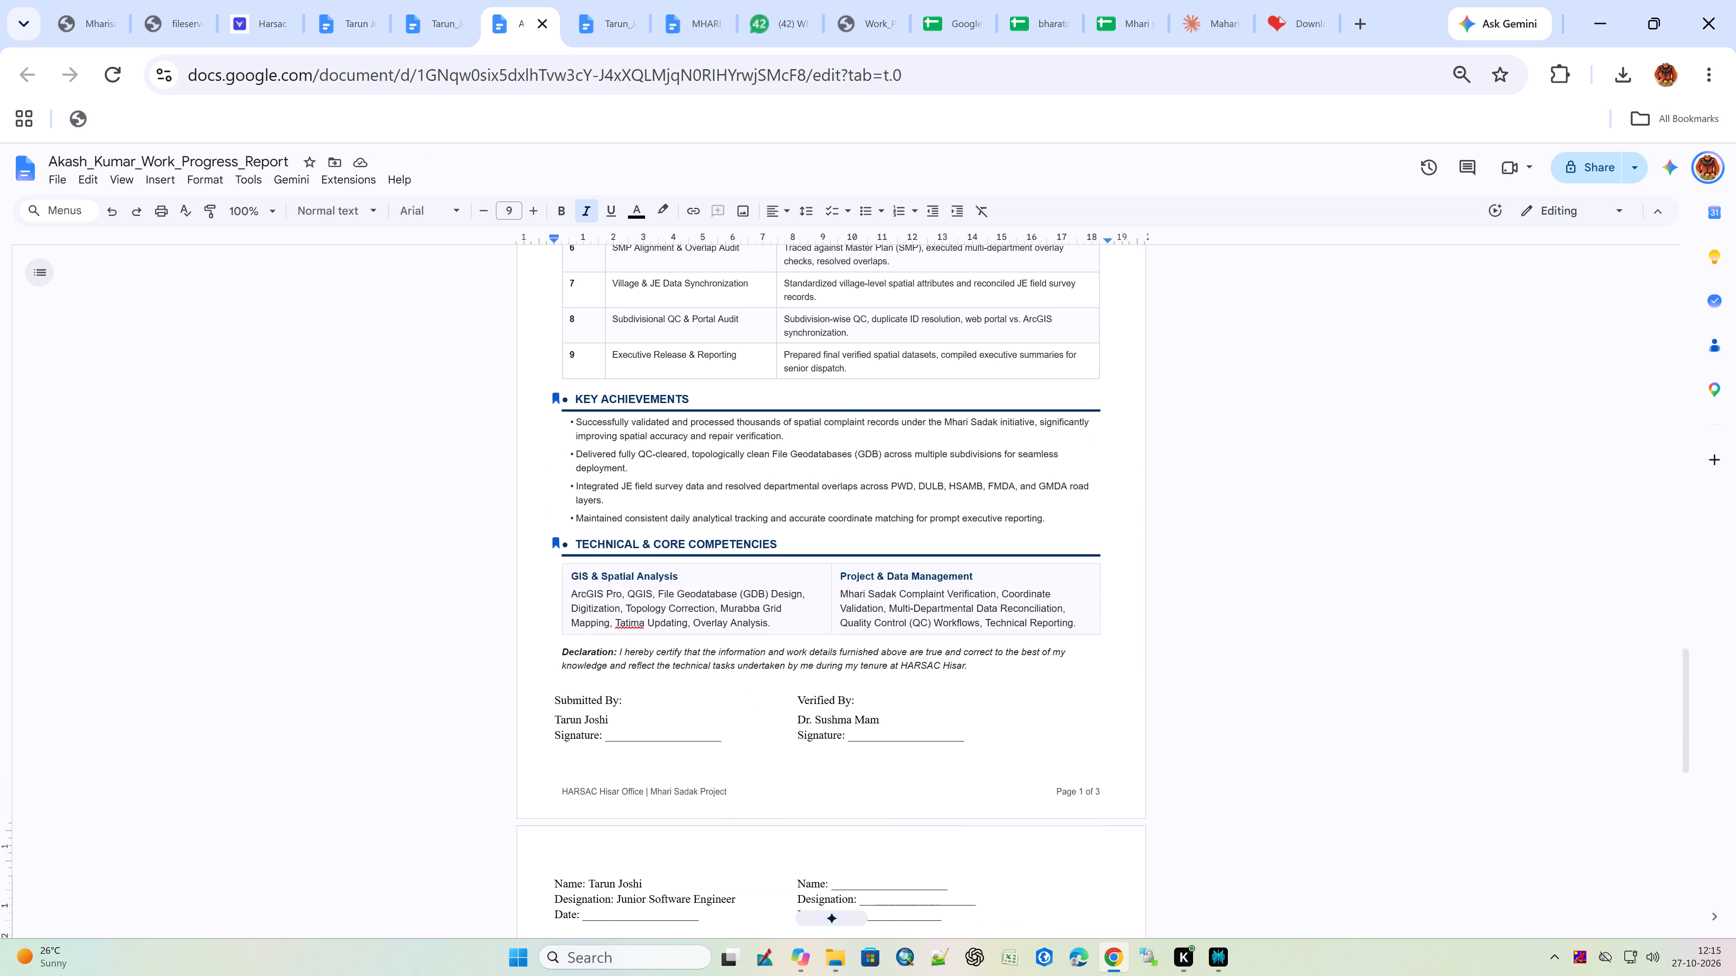
pyautogui.scroll(7, 850, 777)
pyautogui.click(659, 519)
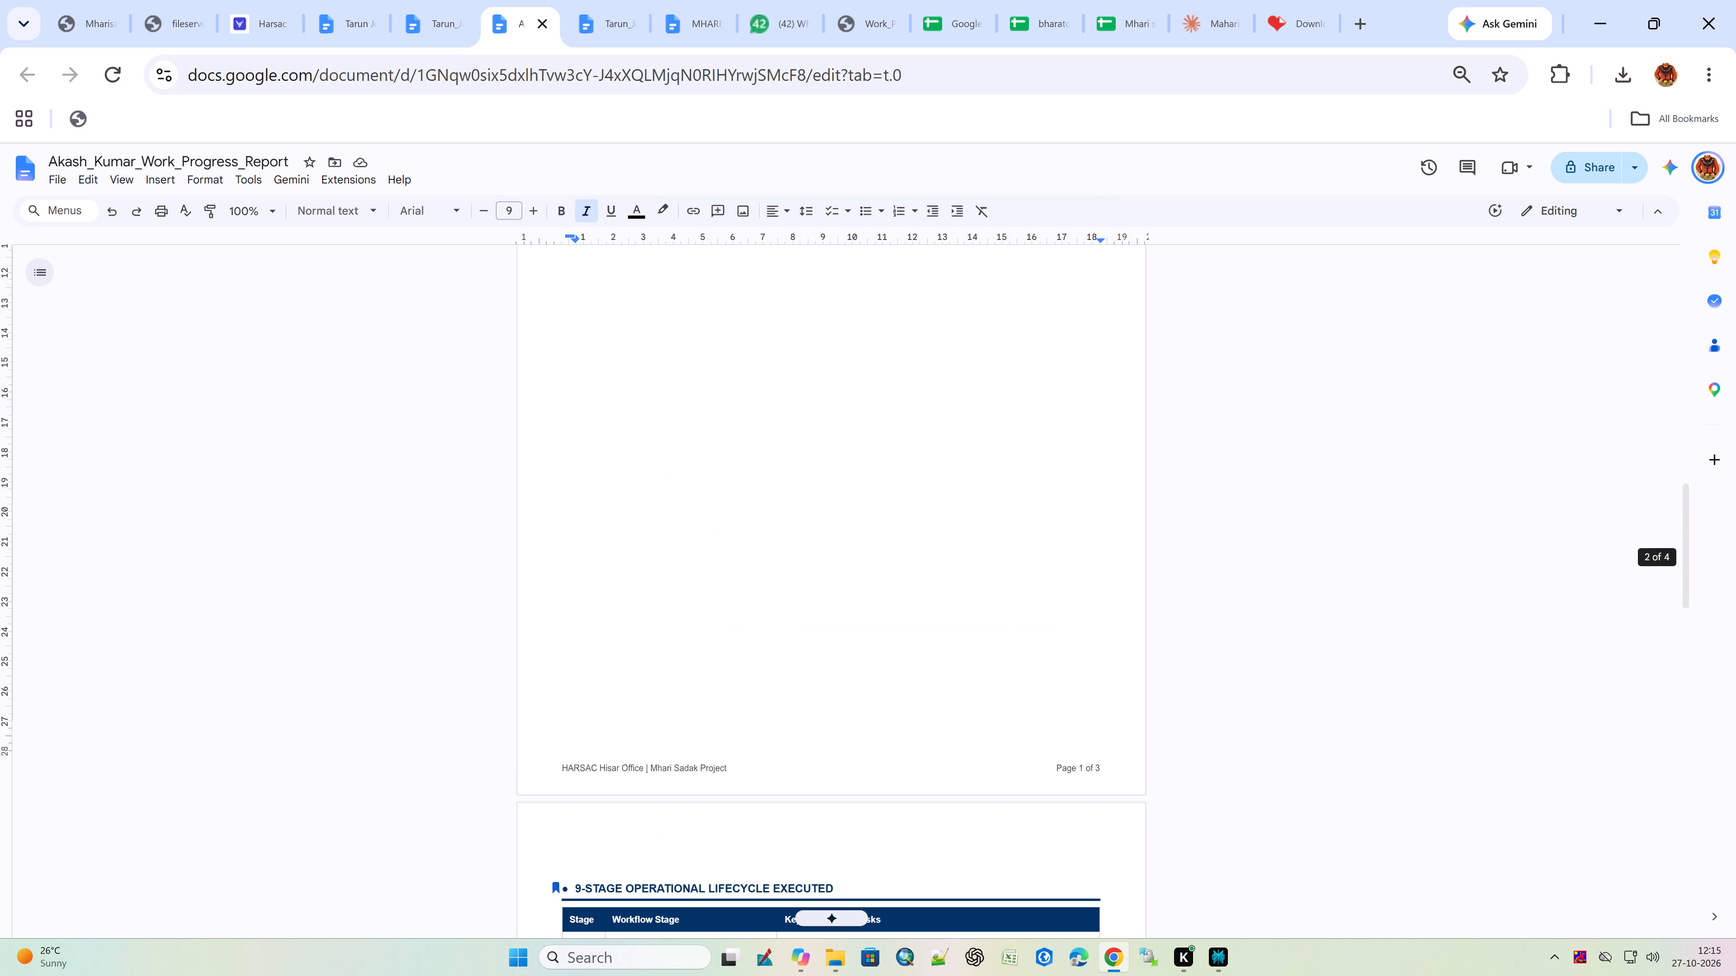
pyautogui.scroll(-6, 683, 549)
pyautogui.click(757, 489)
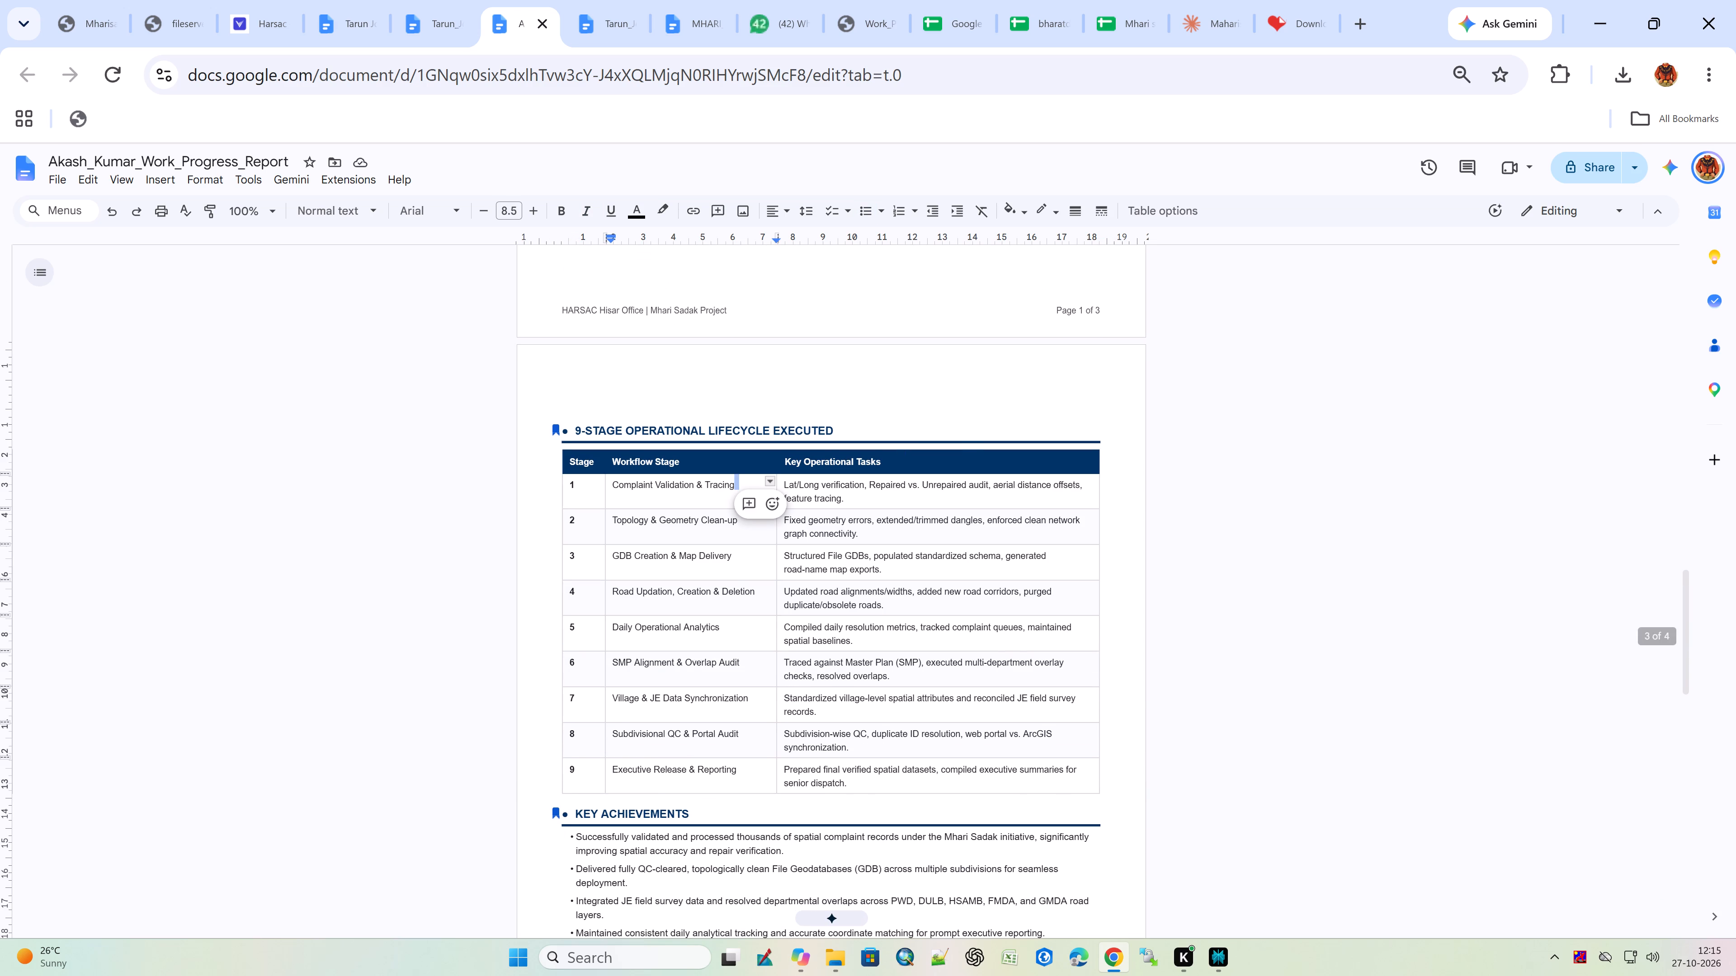
pyautogui.click(1090, 448)
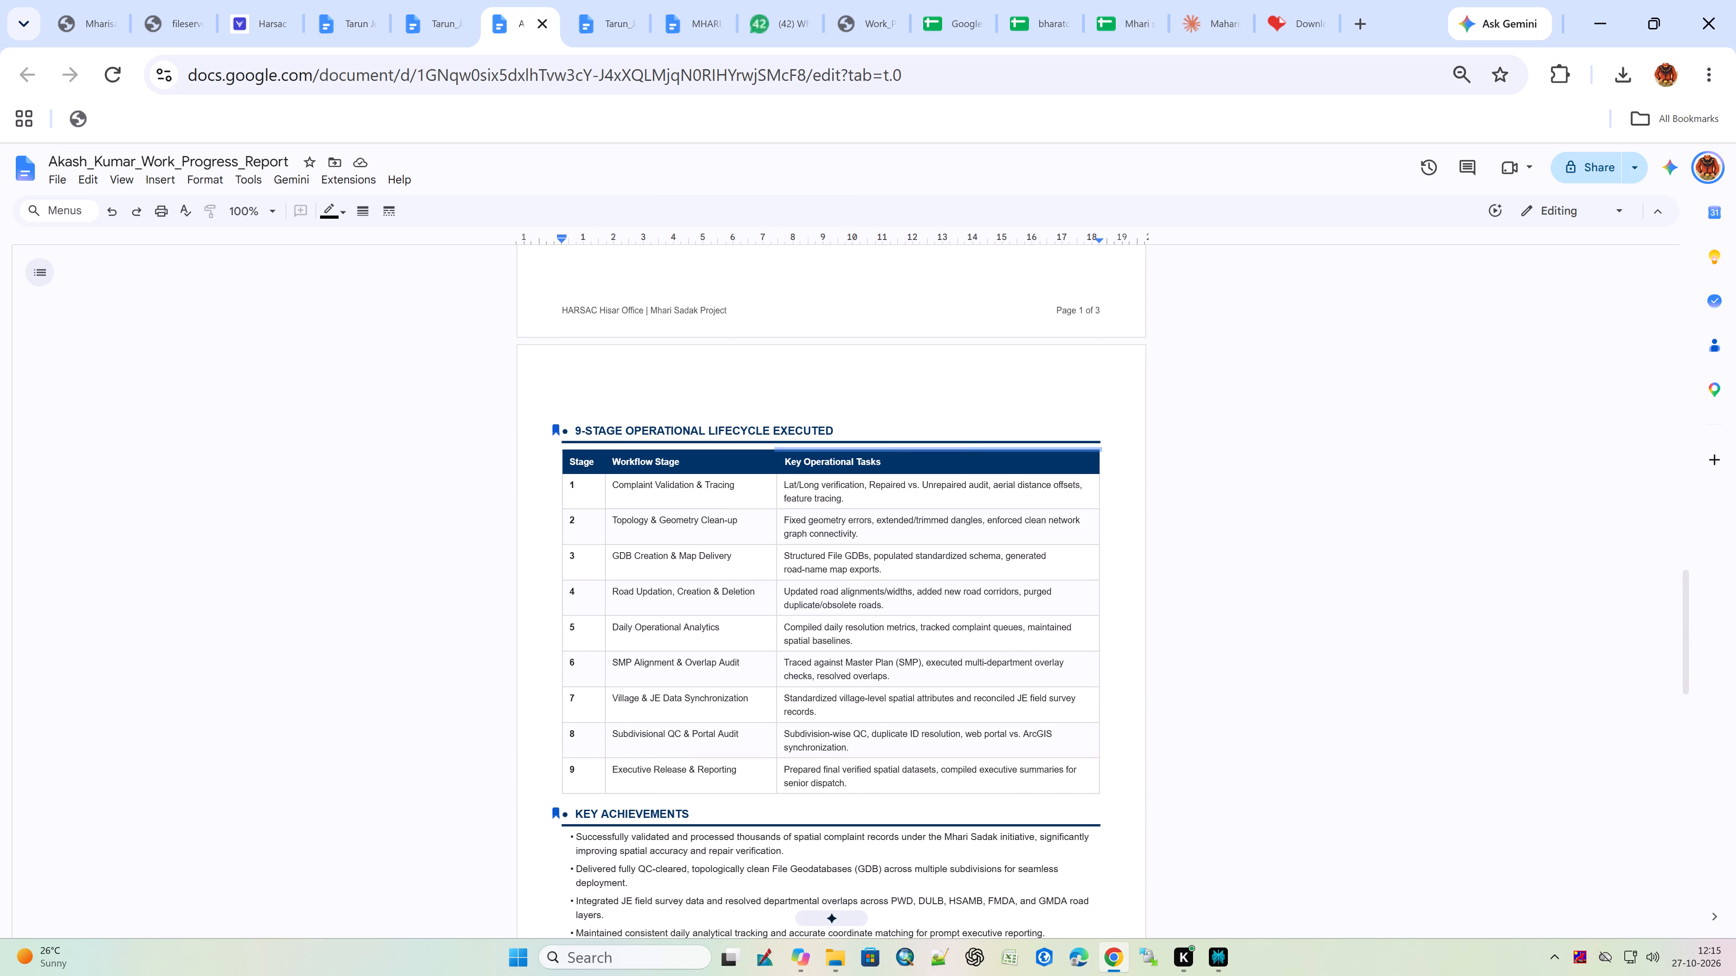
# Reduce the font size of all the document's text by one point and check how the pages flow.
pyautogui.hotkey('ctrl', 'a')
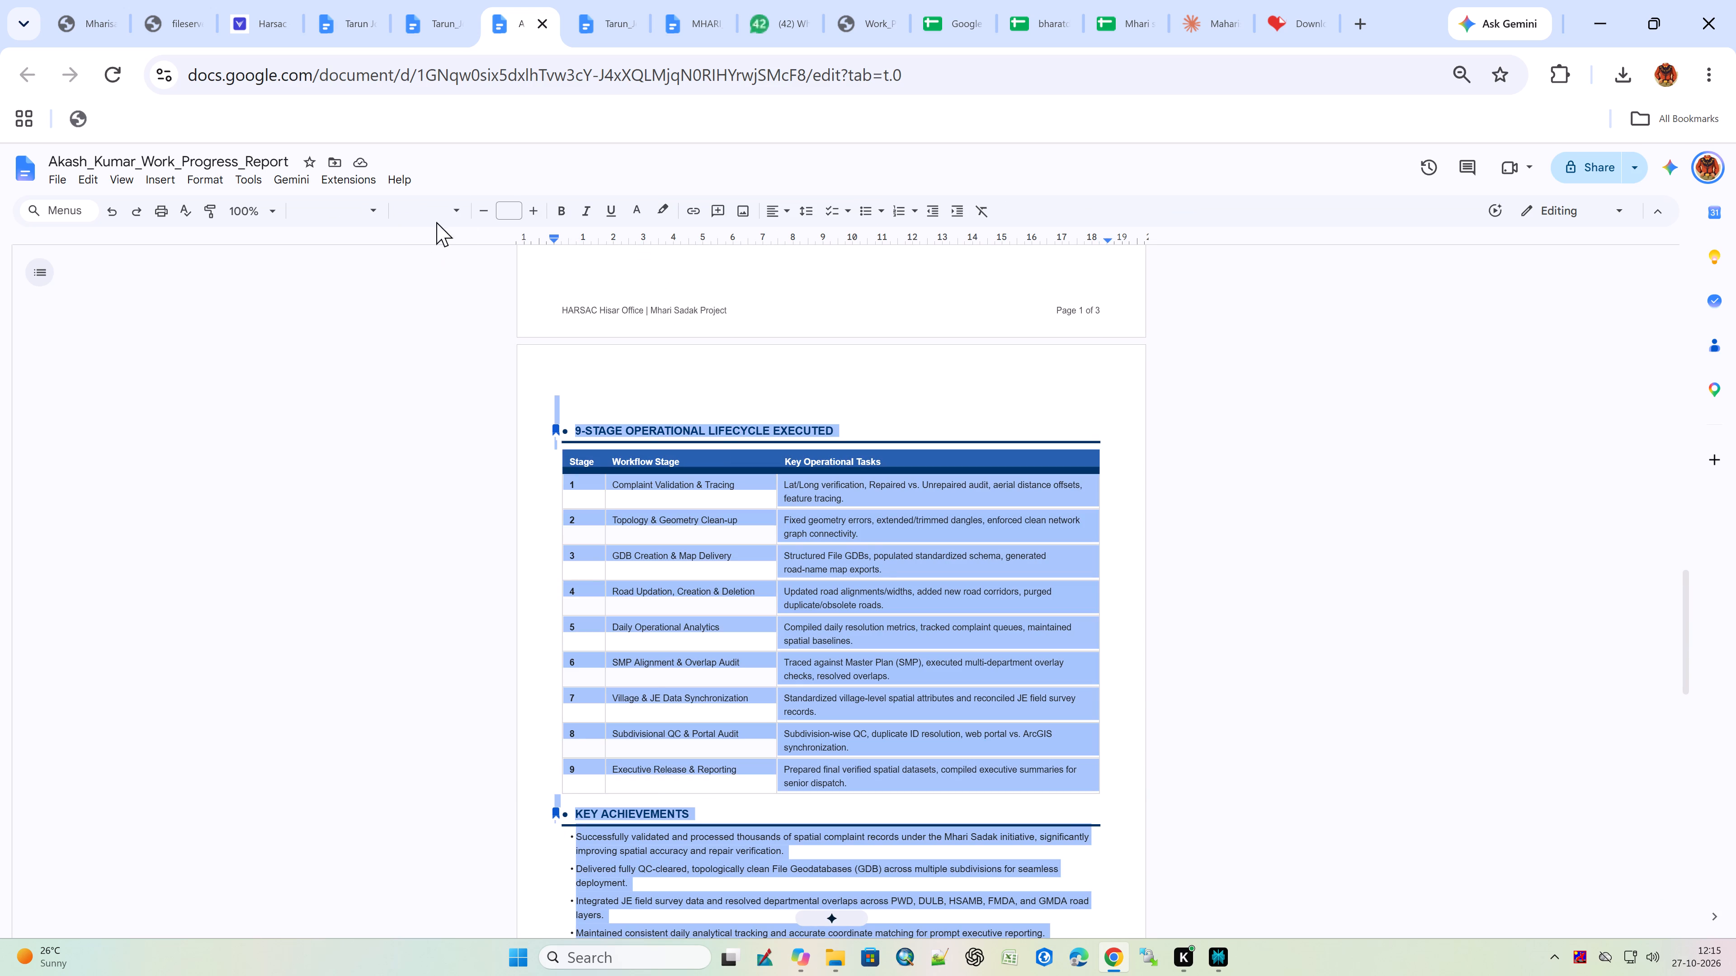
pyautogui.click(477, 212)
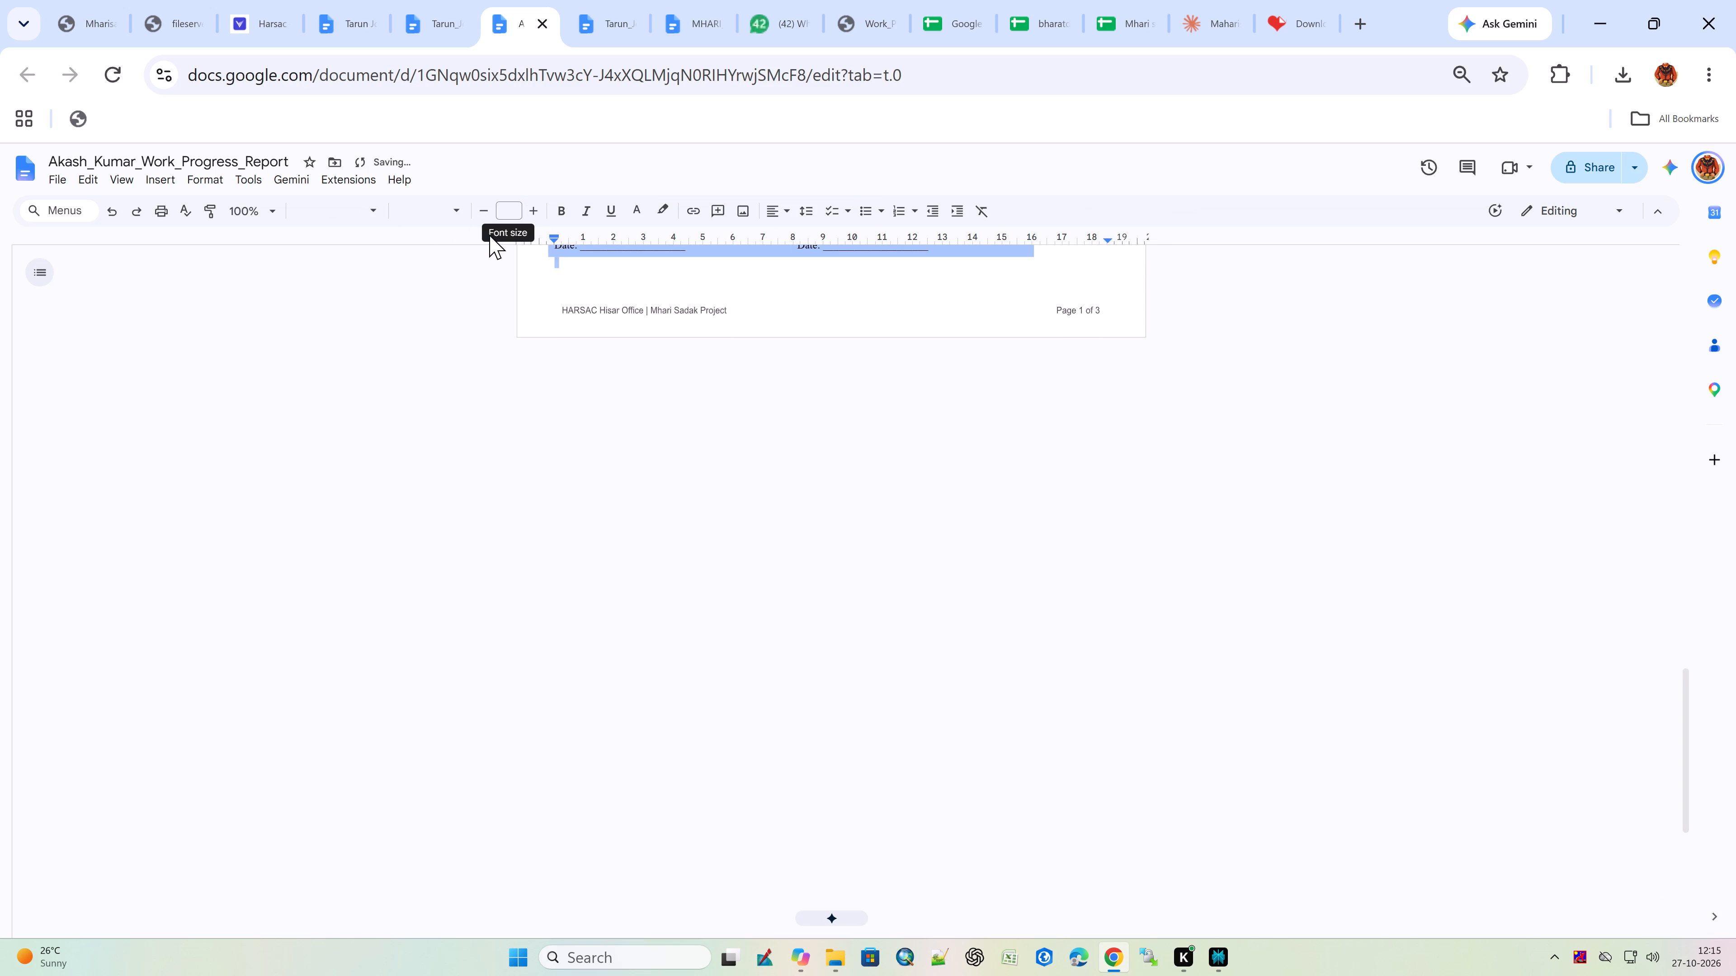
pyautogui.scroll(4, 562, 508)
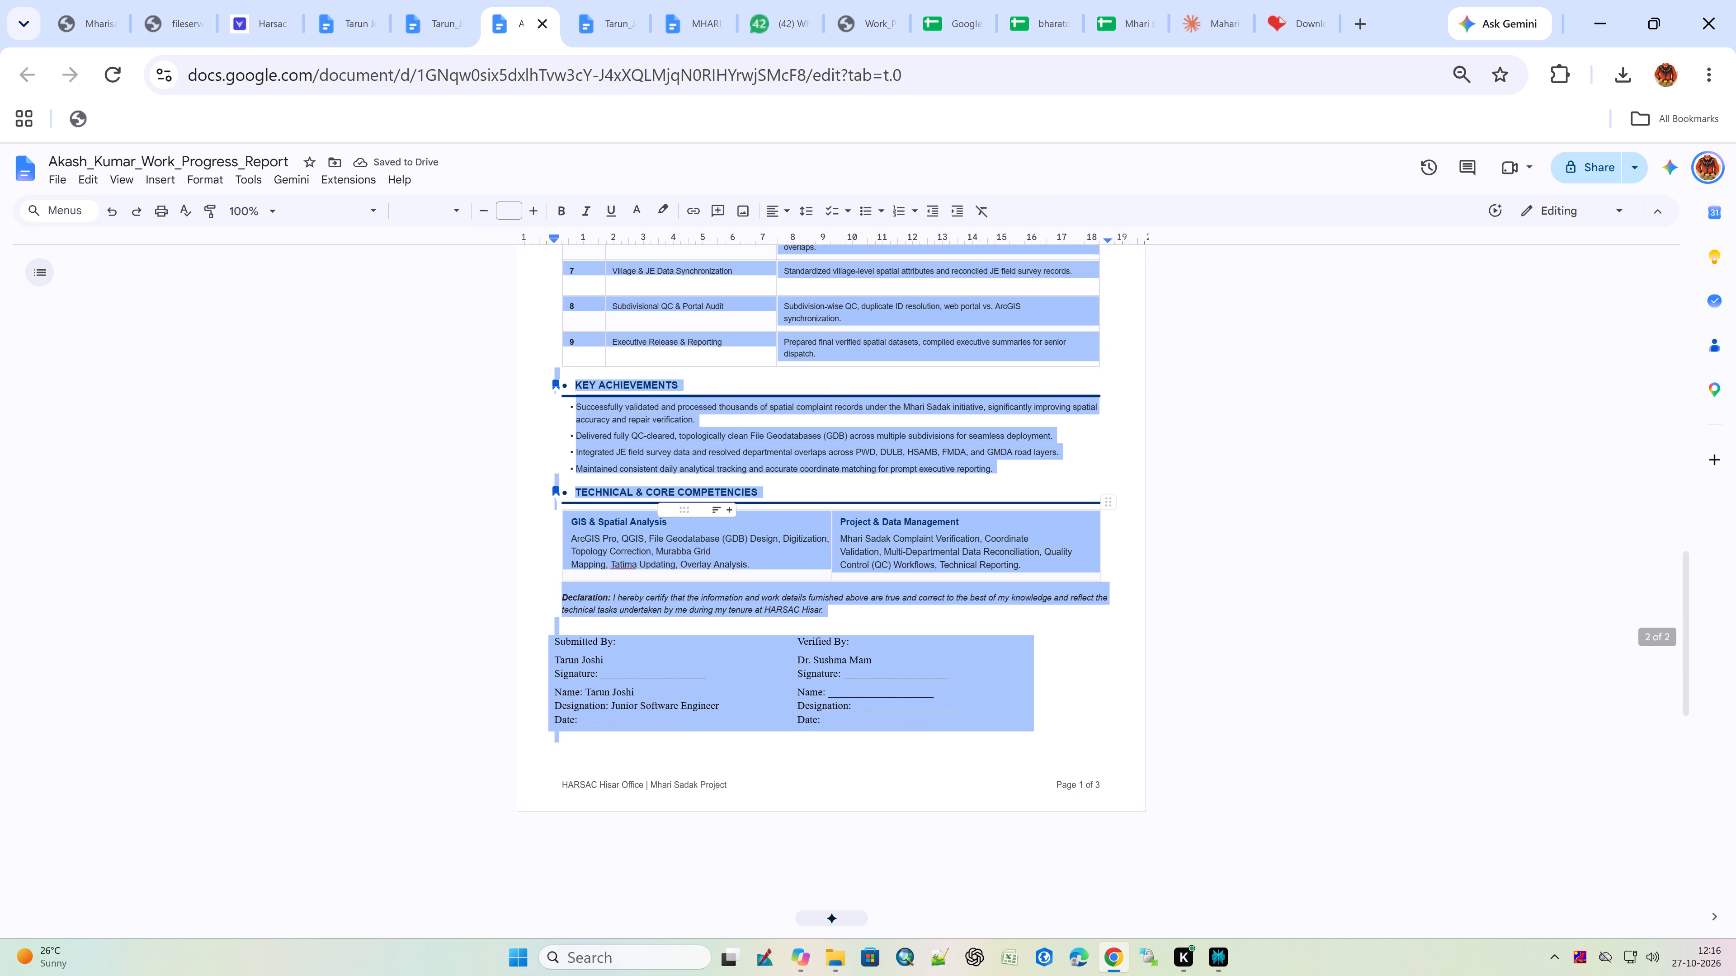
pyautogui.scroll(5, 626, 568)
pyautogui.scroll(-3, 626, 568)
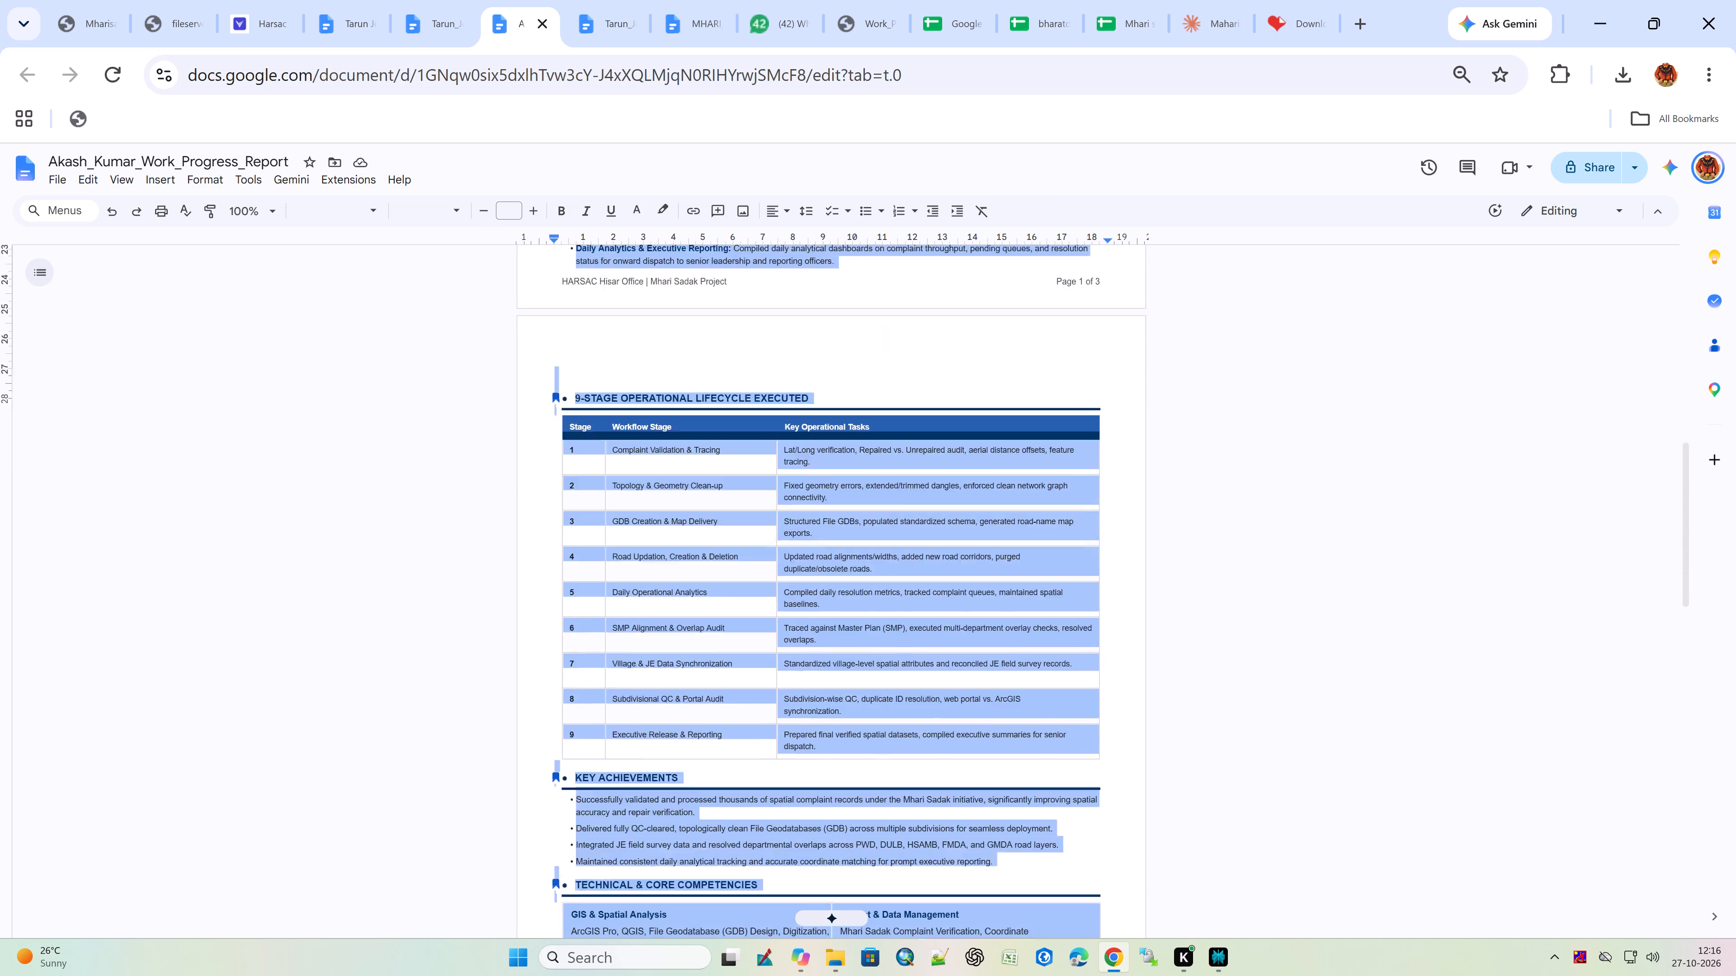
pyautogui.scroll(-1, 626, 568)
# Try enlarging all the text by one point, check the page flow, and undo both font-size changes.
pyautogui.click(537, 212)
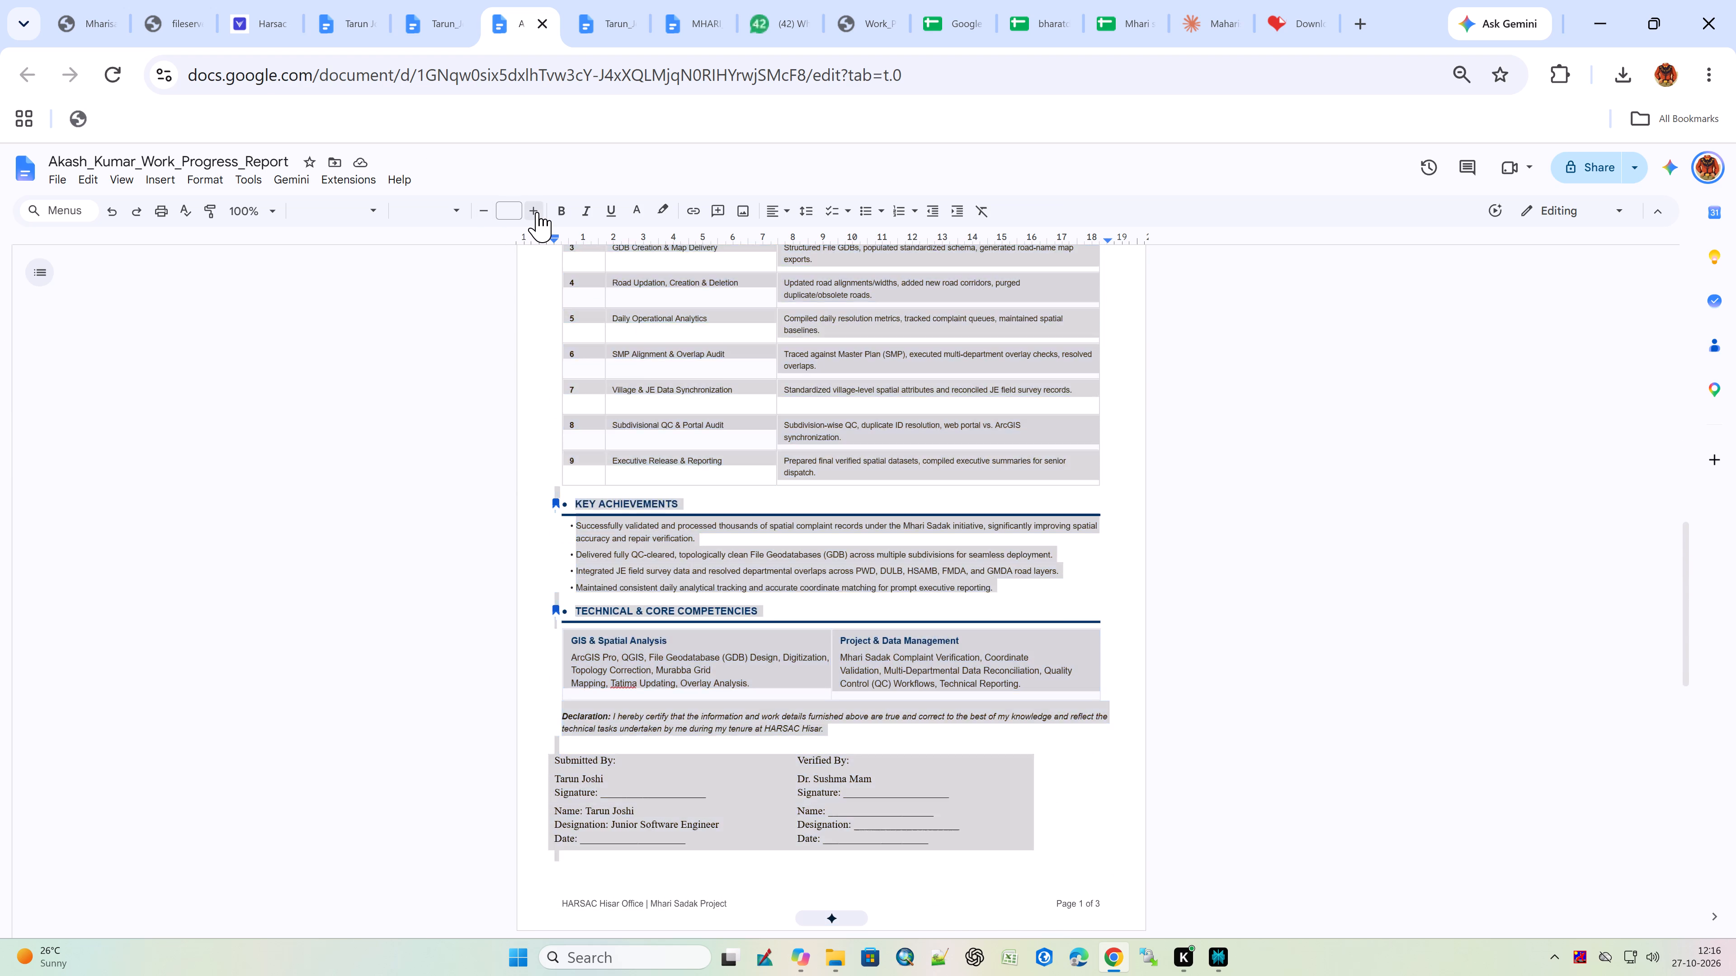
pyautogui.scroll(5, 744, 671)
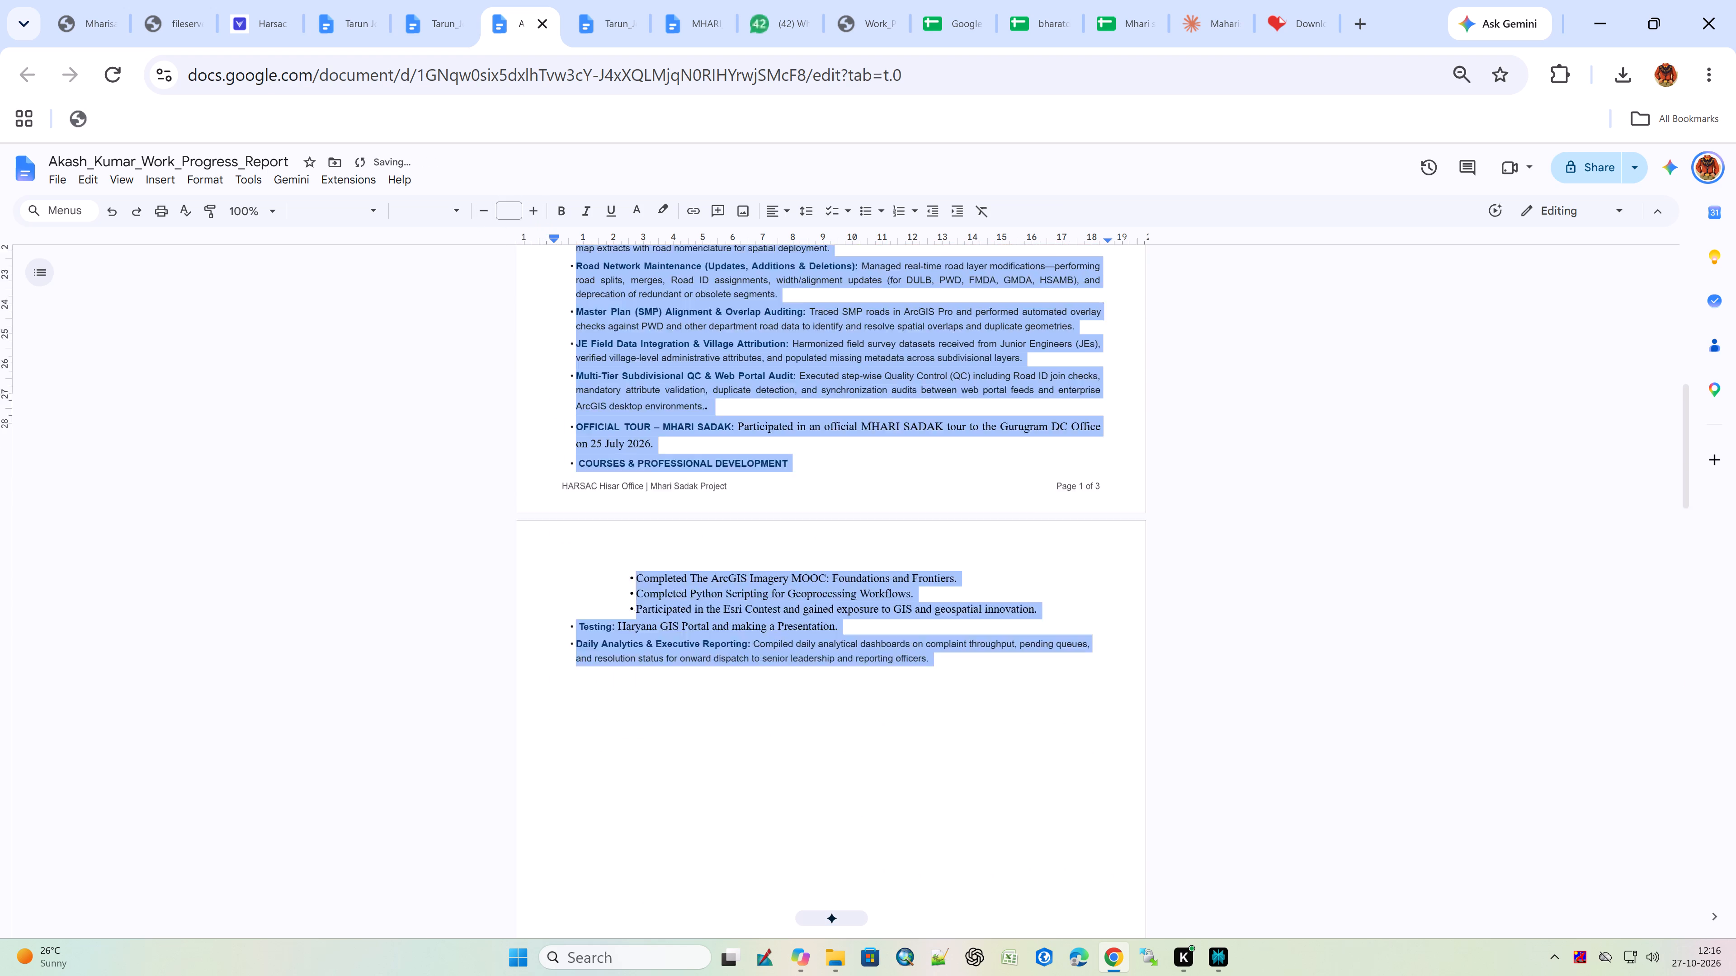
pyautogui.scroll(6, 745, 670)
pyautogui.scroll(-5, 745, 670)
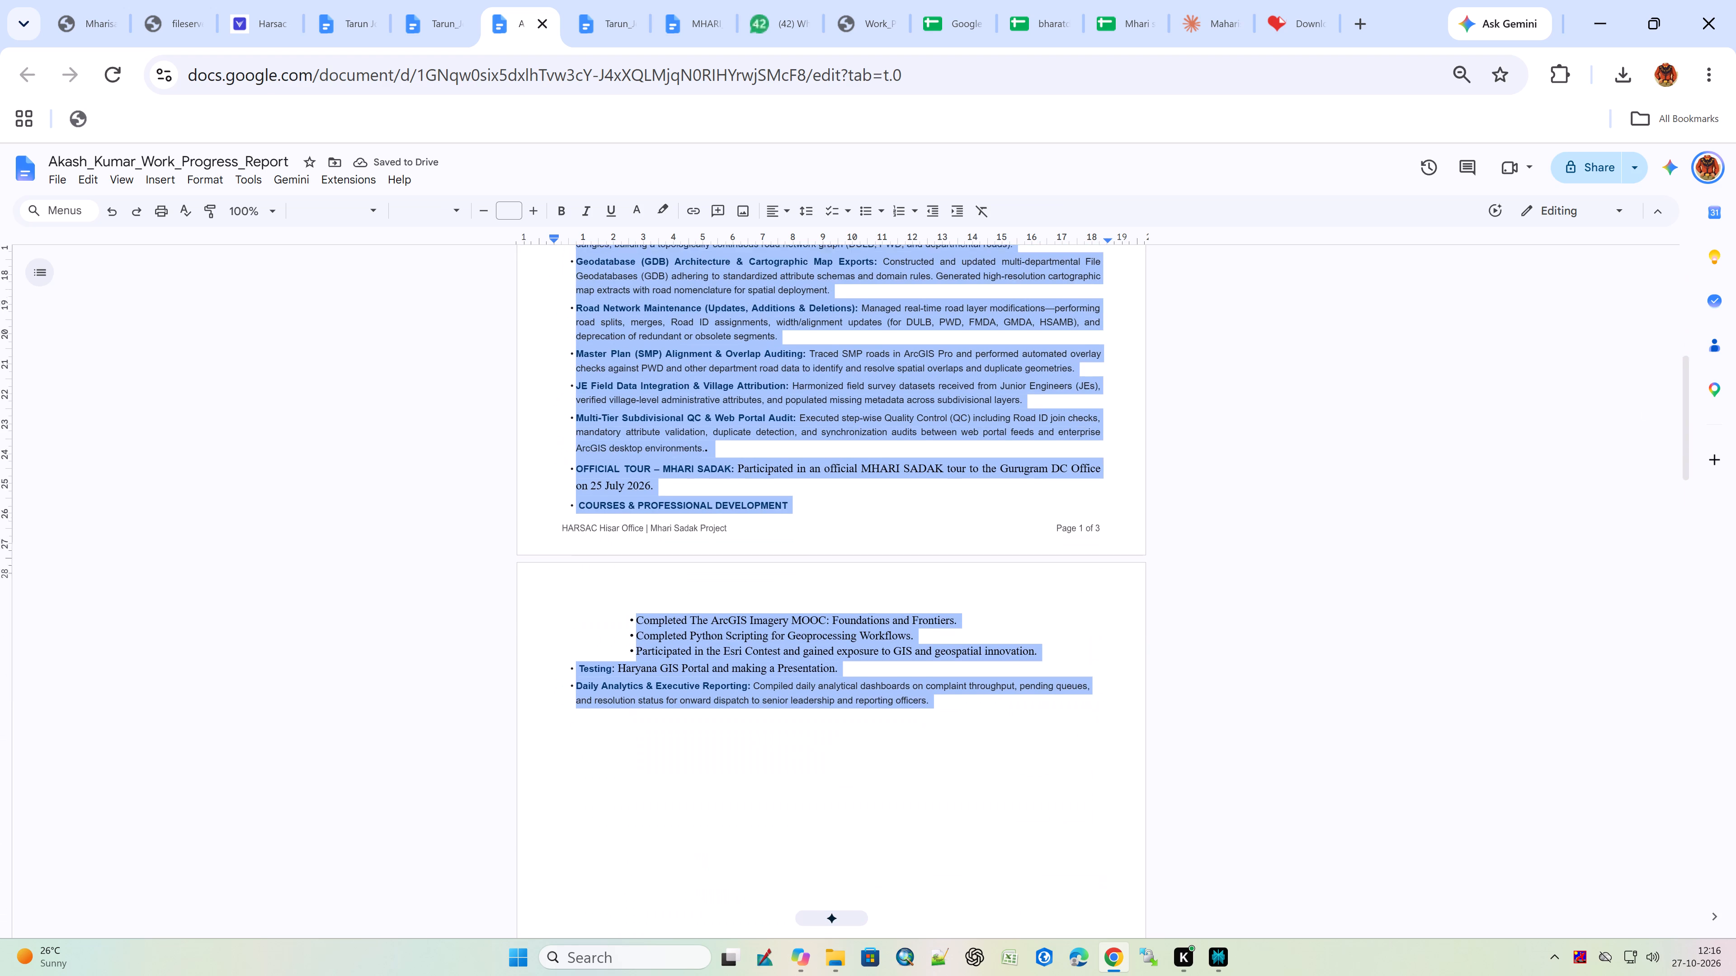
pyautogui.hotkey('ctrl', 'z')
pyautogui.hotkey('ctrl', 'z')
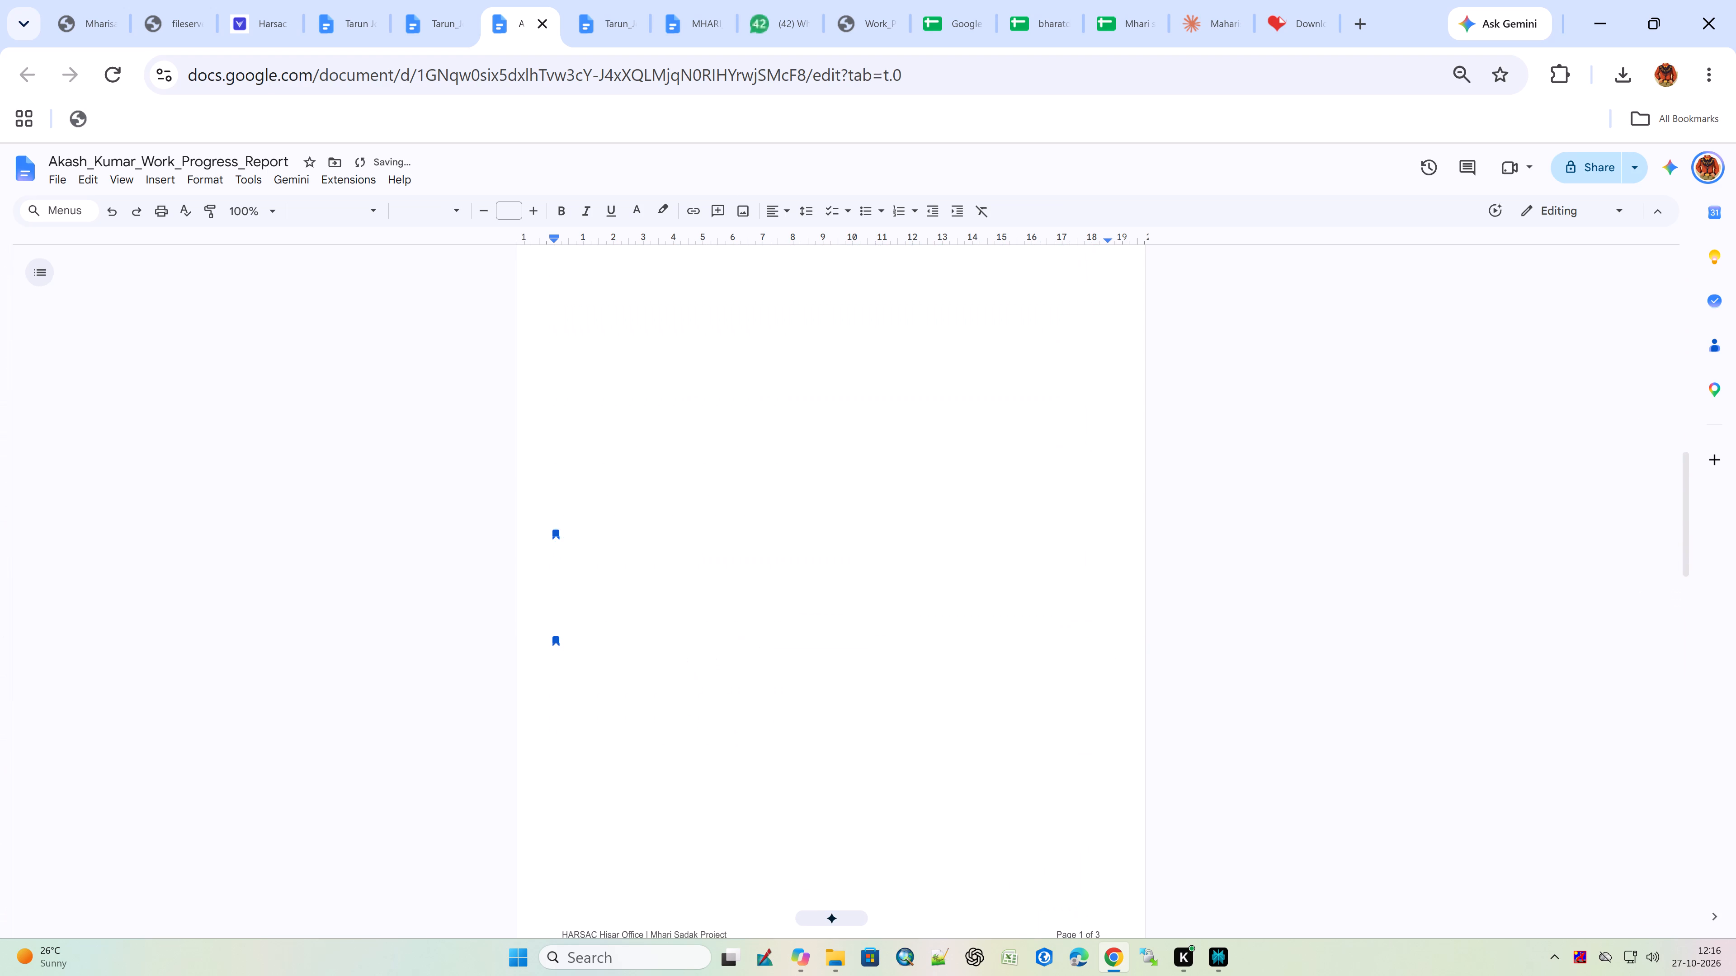
# Reduce the font size of the entire document by one point so the signature table fits on one page.
pyautogui.scroll(4, 737, 662)
pyautogui.scroll(-8, 737, 662)
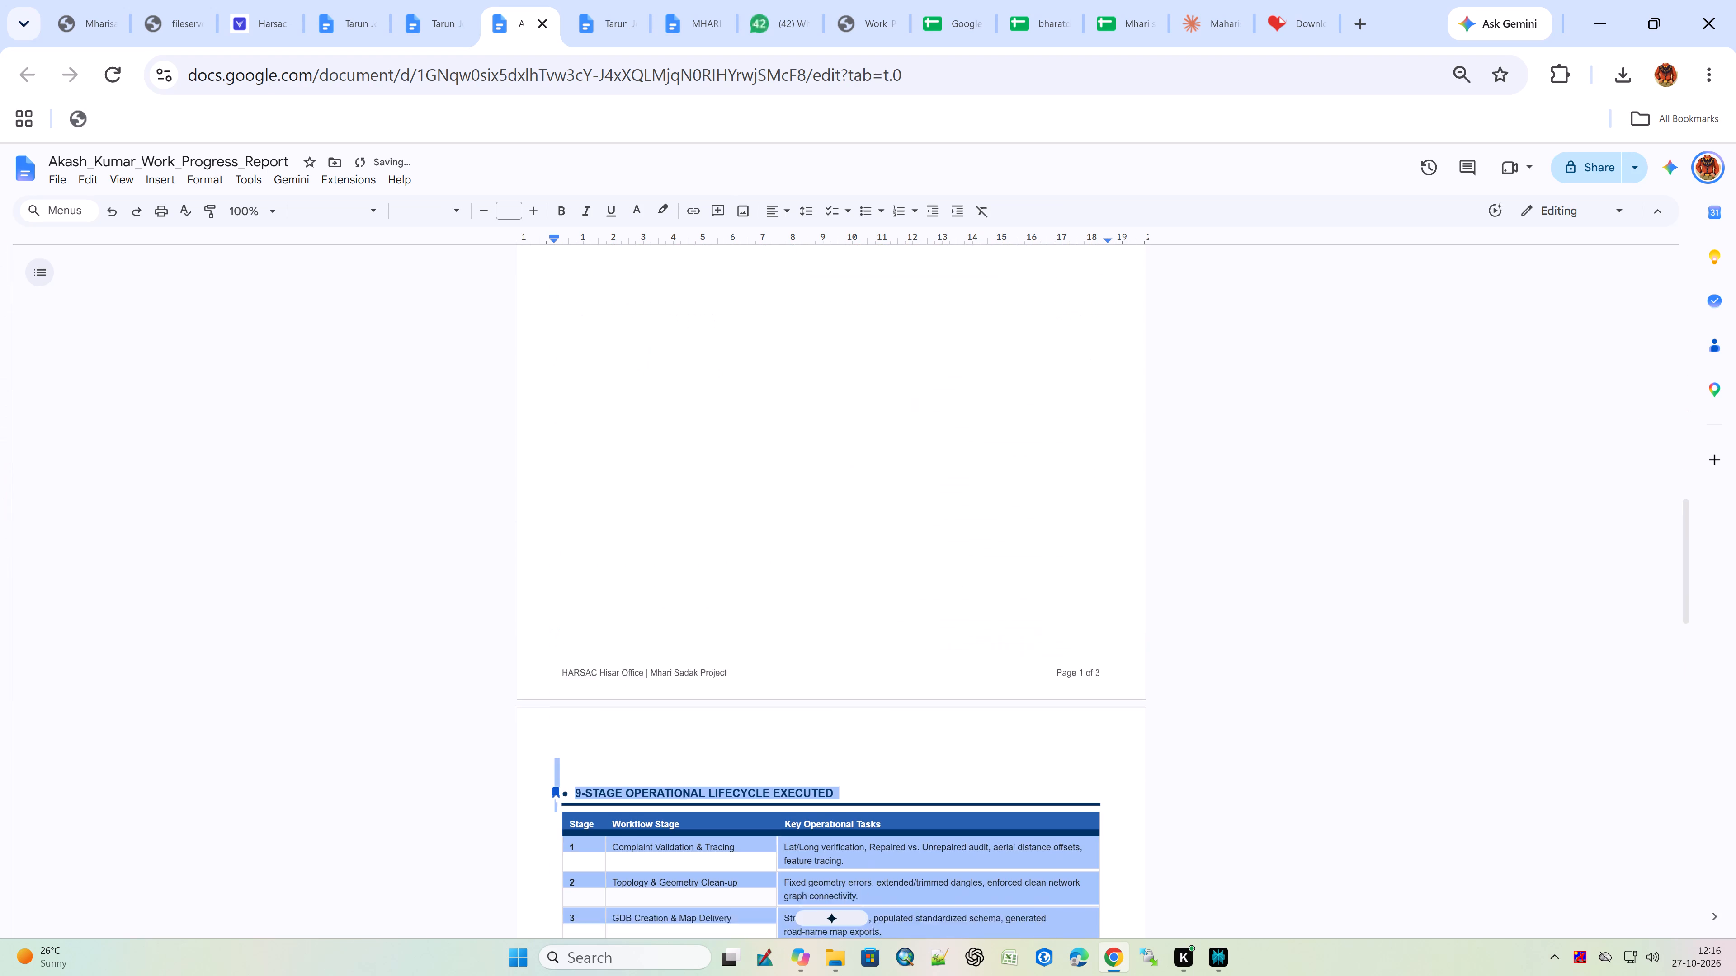
pyautogui.scroll(-5, 737, 662)
pyautogui.click(737, 662)
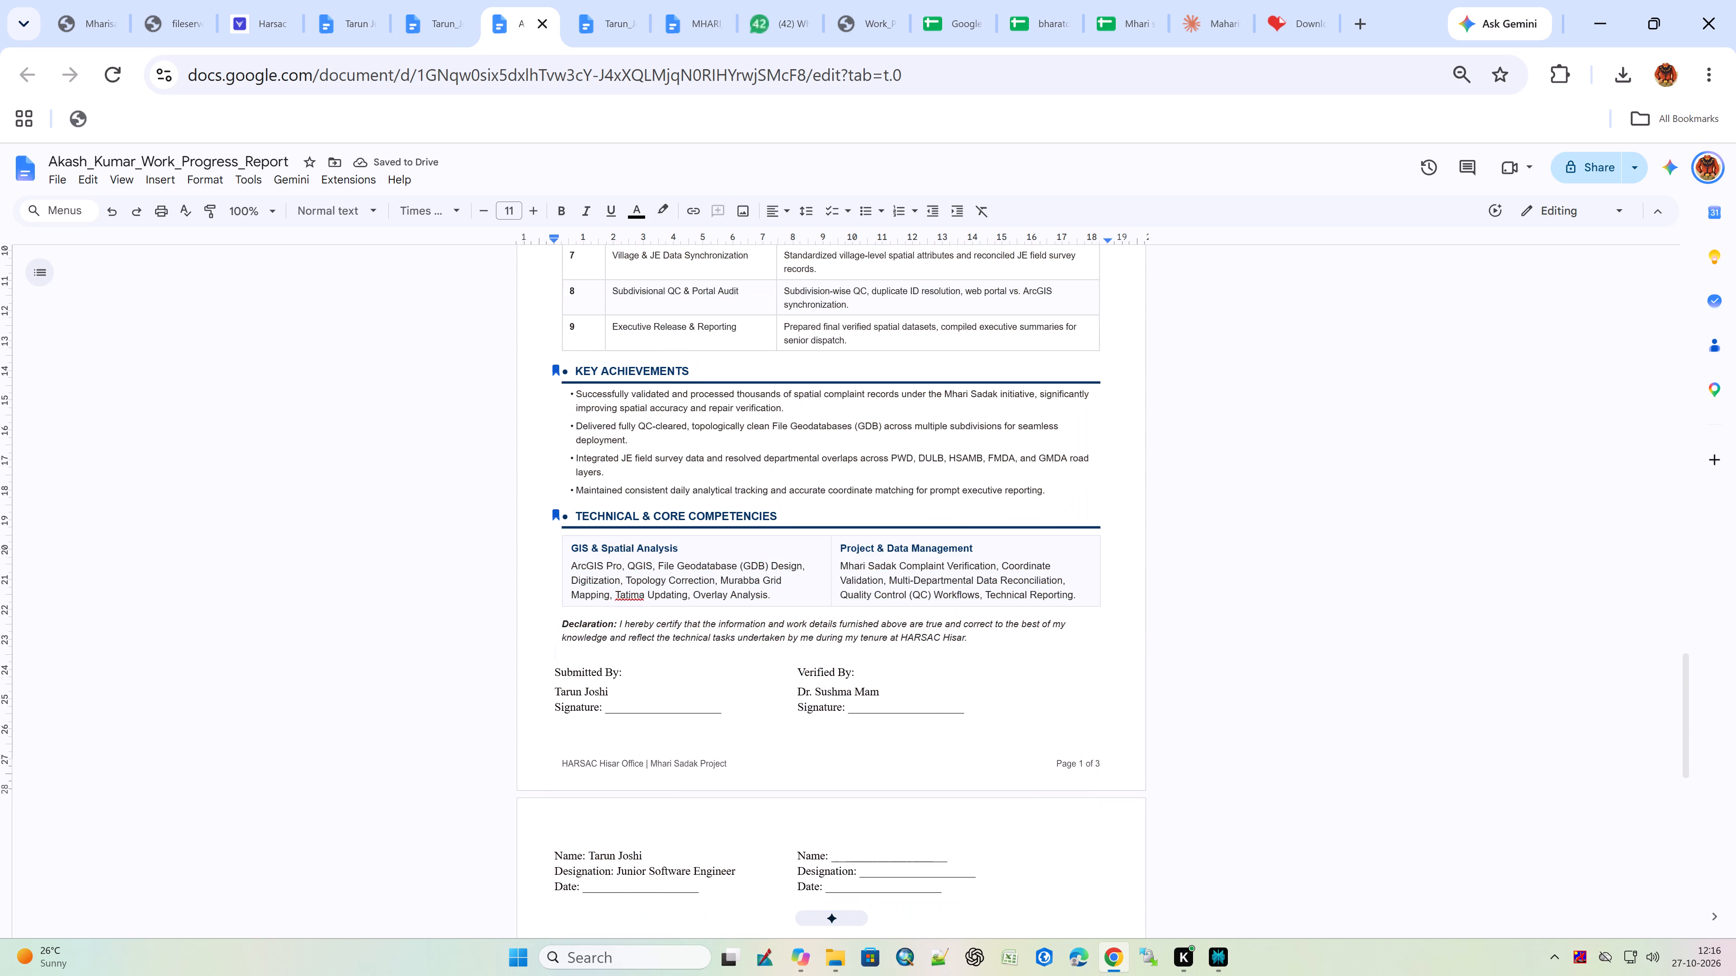
pyautogui.hotkey('ctrl', 'a')
pyautogui.click(484, 208)
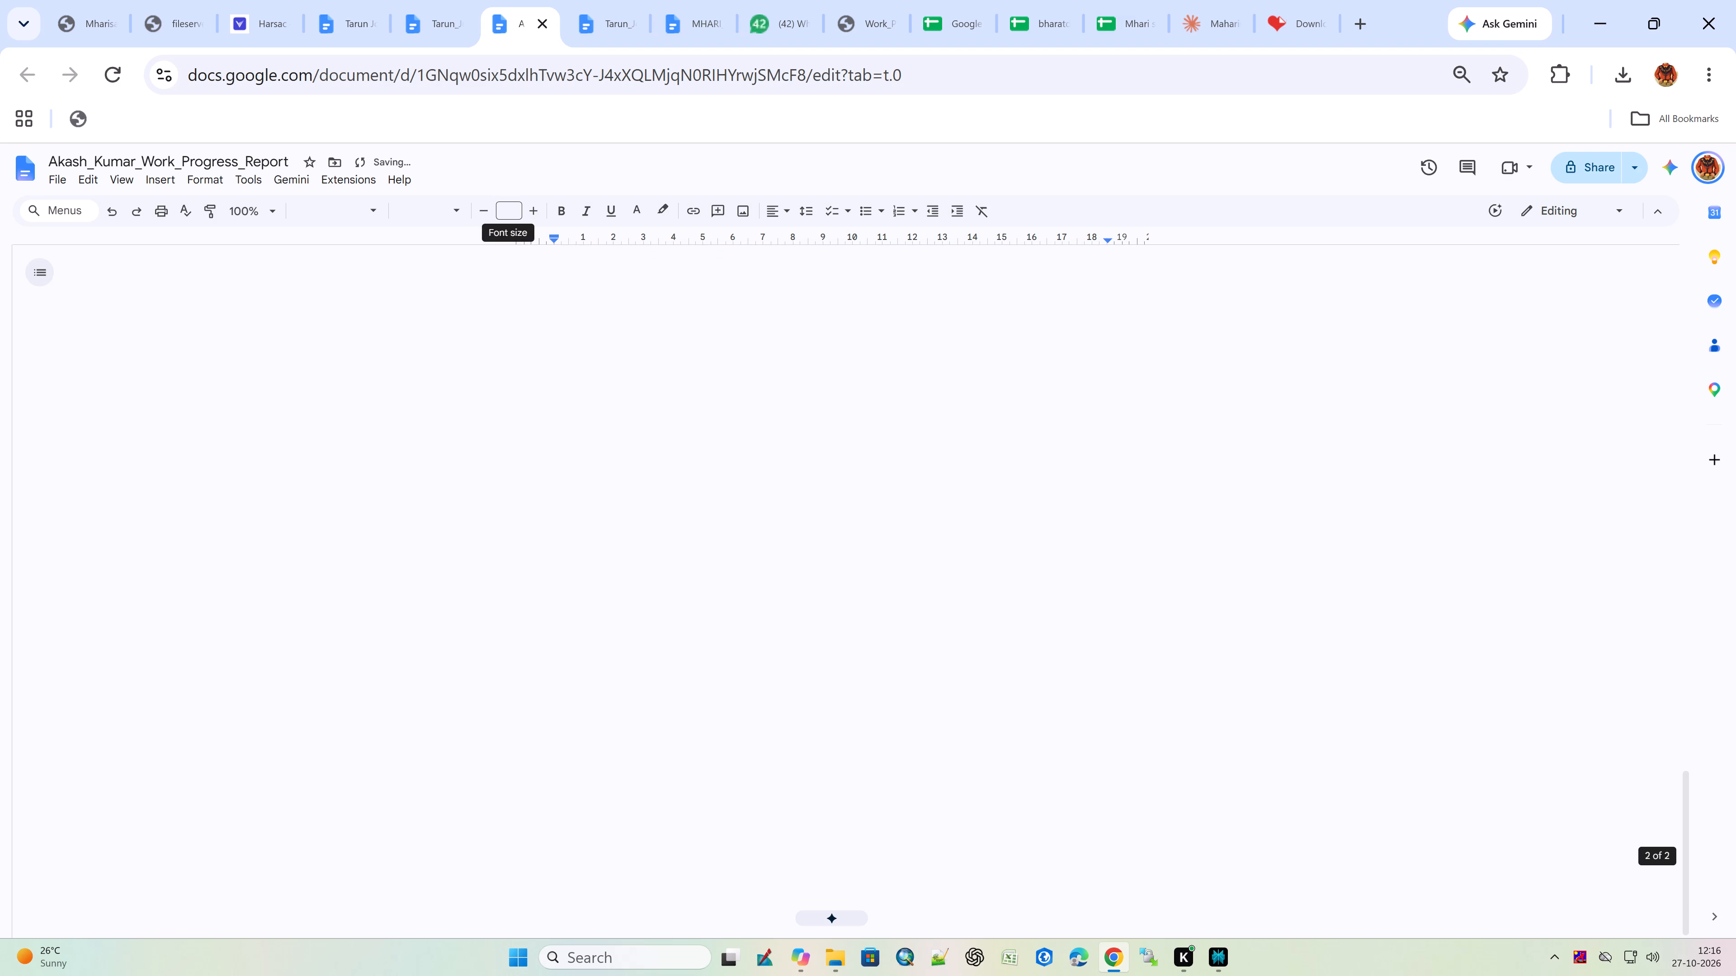
pyautogui.scroll(8, 718, 585)
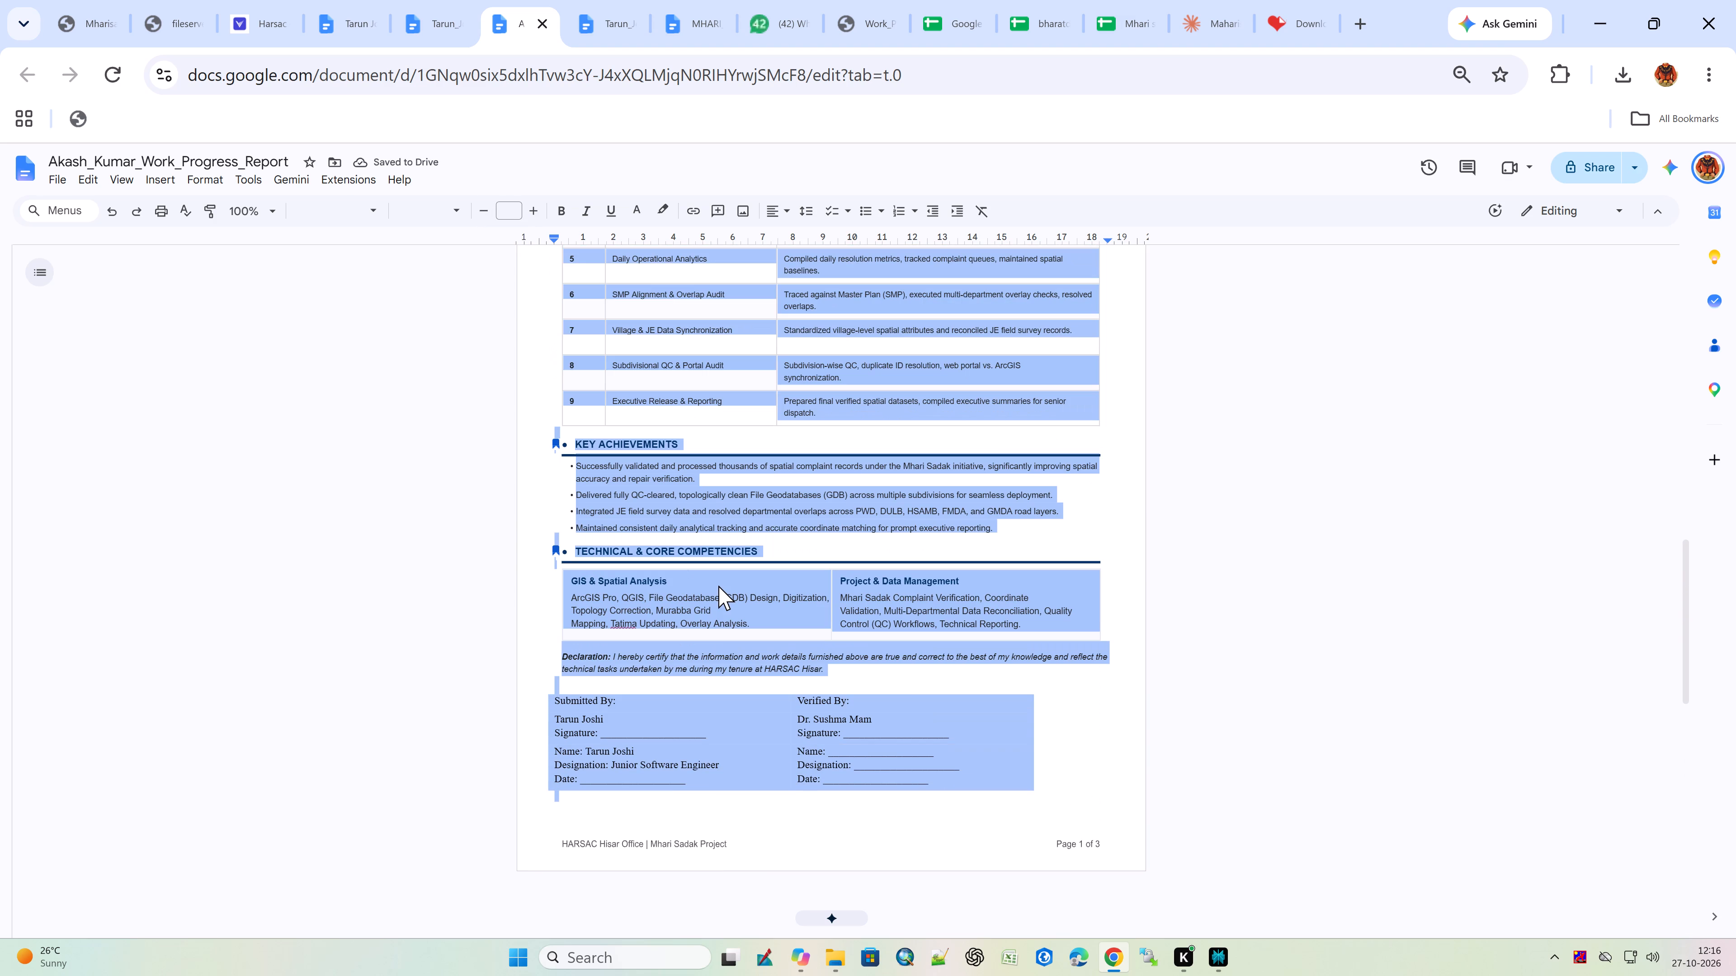
# Change the font of all the document's text to Times New Roman.
pyautogui.scroll(3, 718, 586)
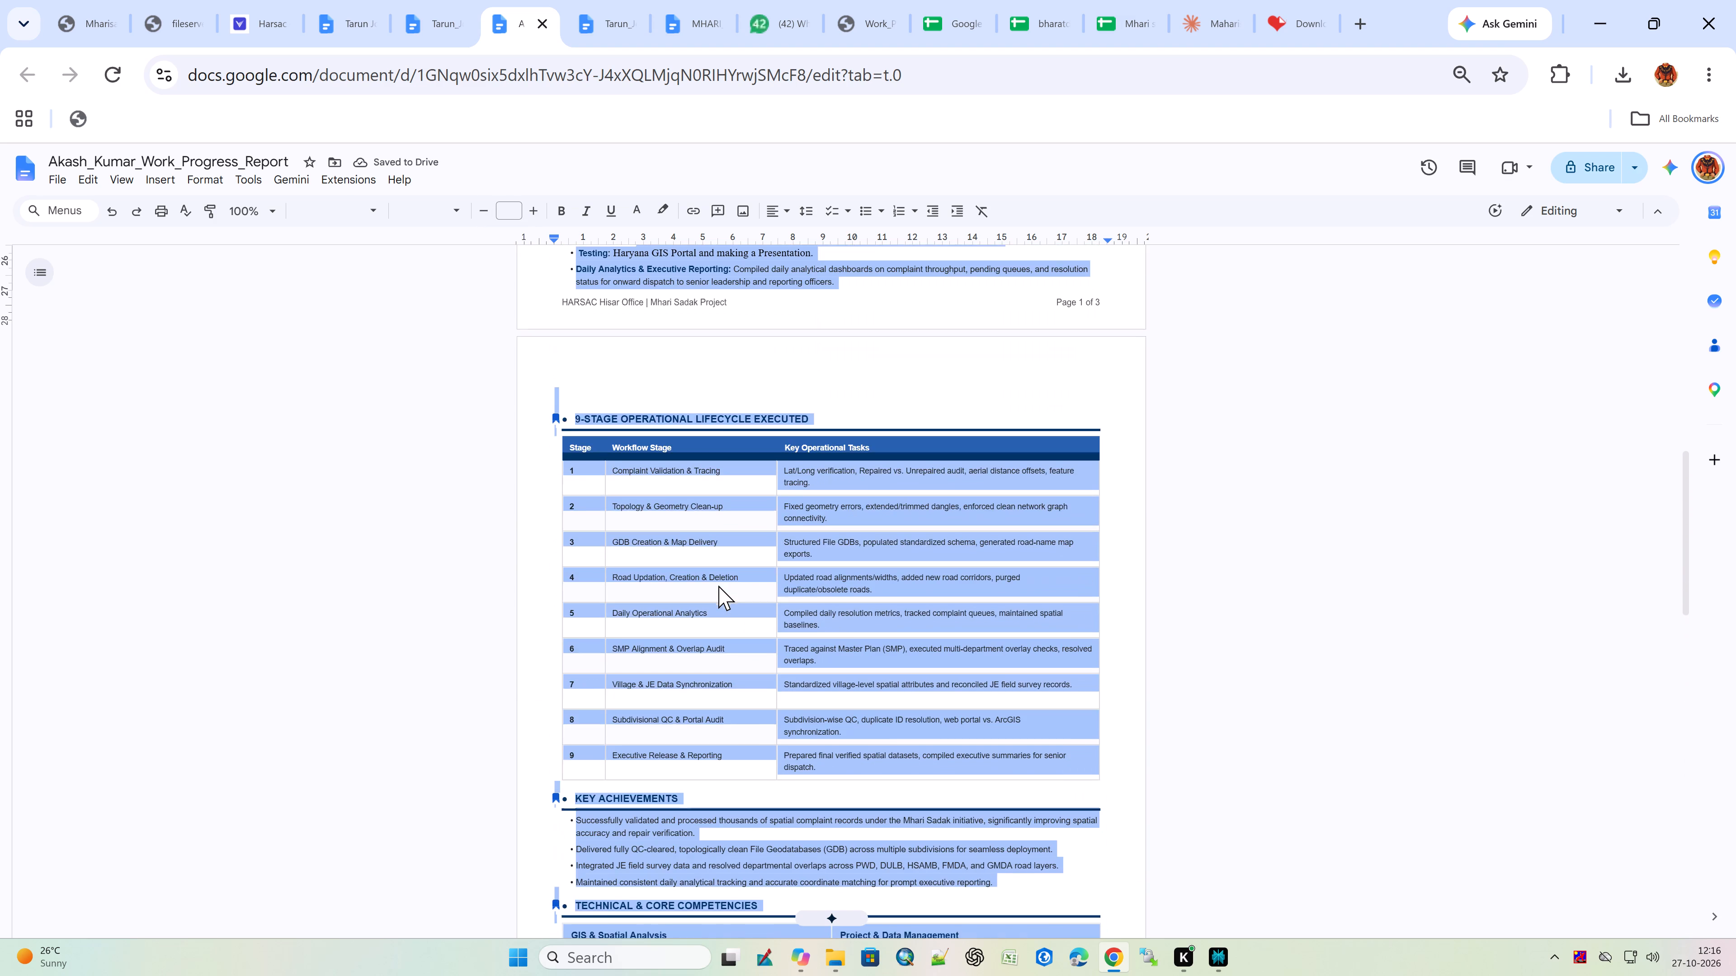
pyautogui.scroll(9, 718, 586)
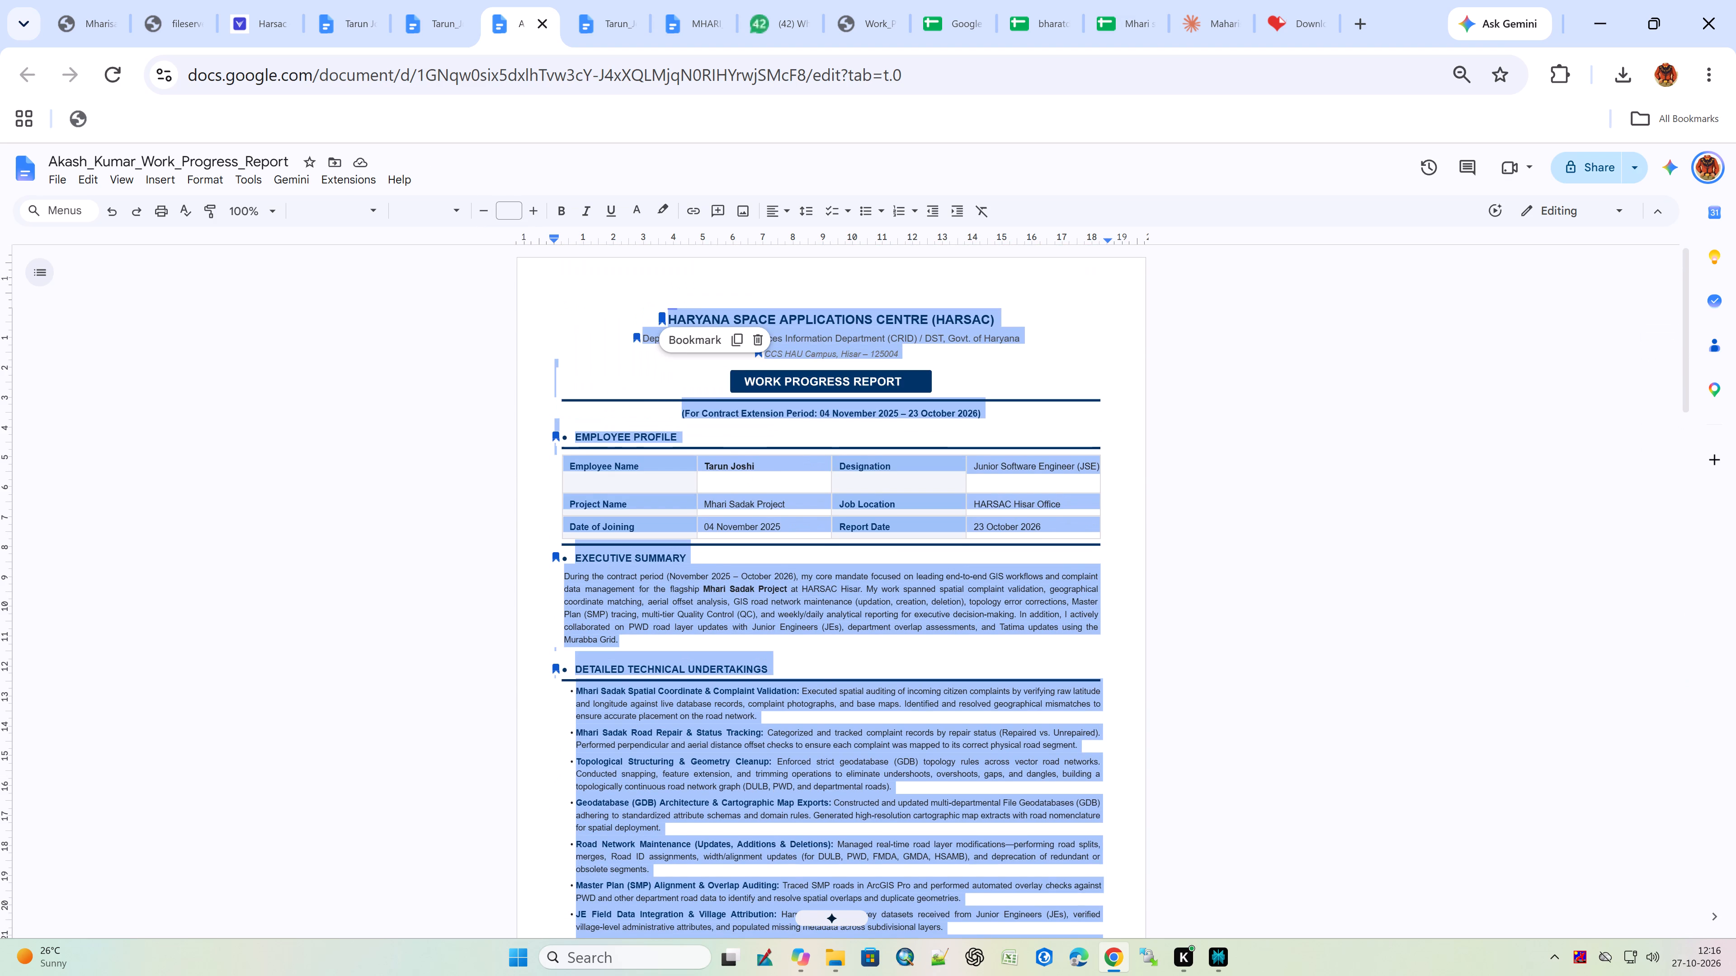
pyautogui.click(433, 206)
pyautogui.click(472, 297)
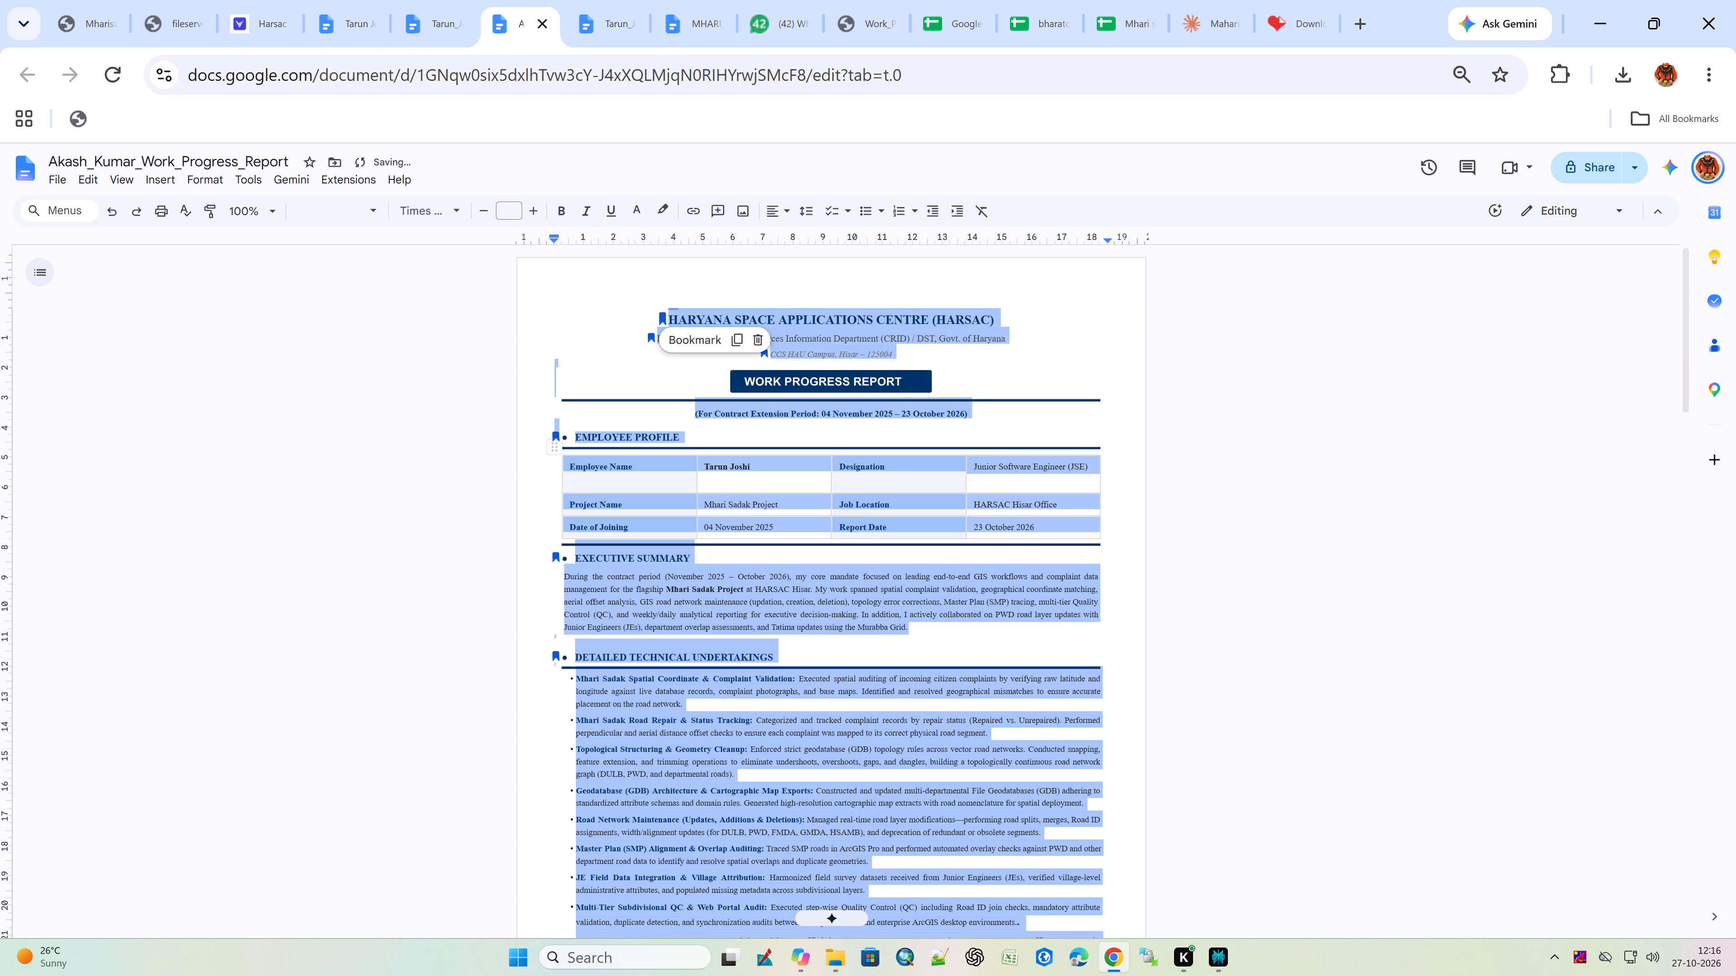
# Examine the page flow from the technical undertakings list down to the signature table in the new font.
pyautogui.scroll(-13, 745, 623)
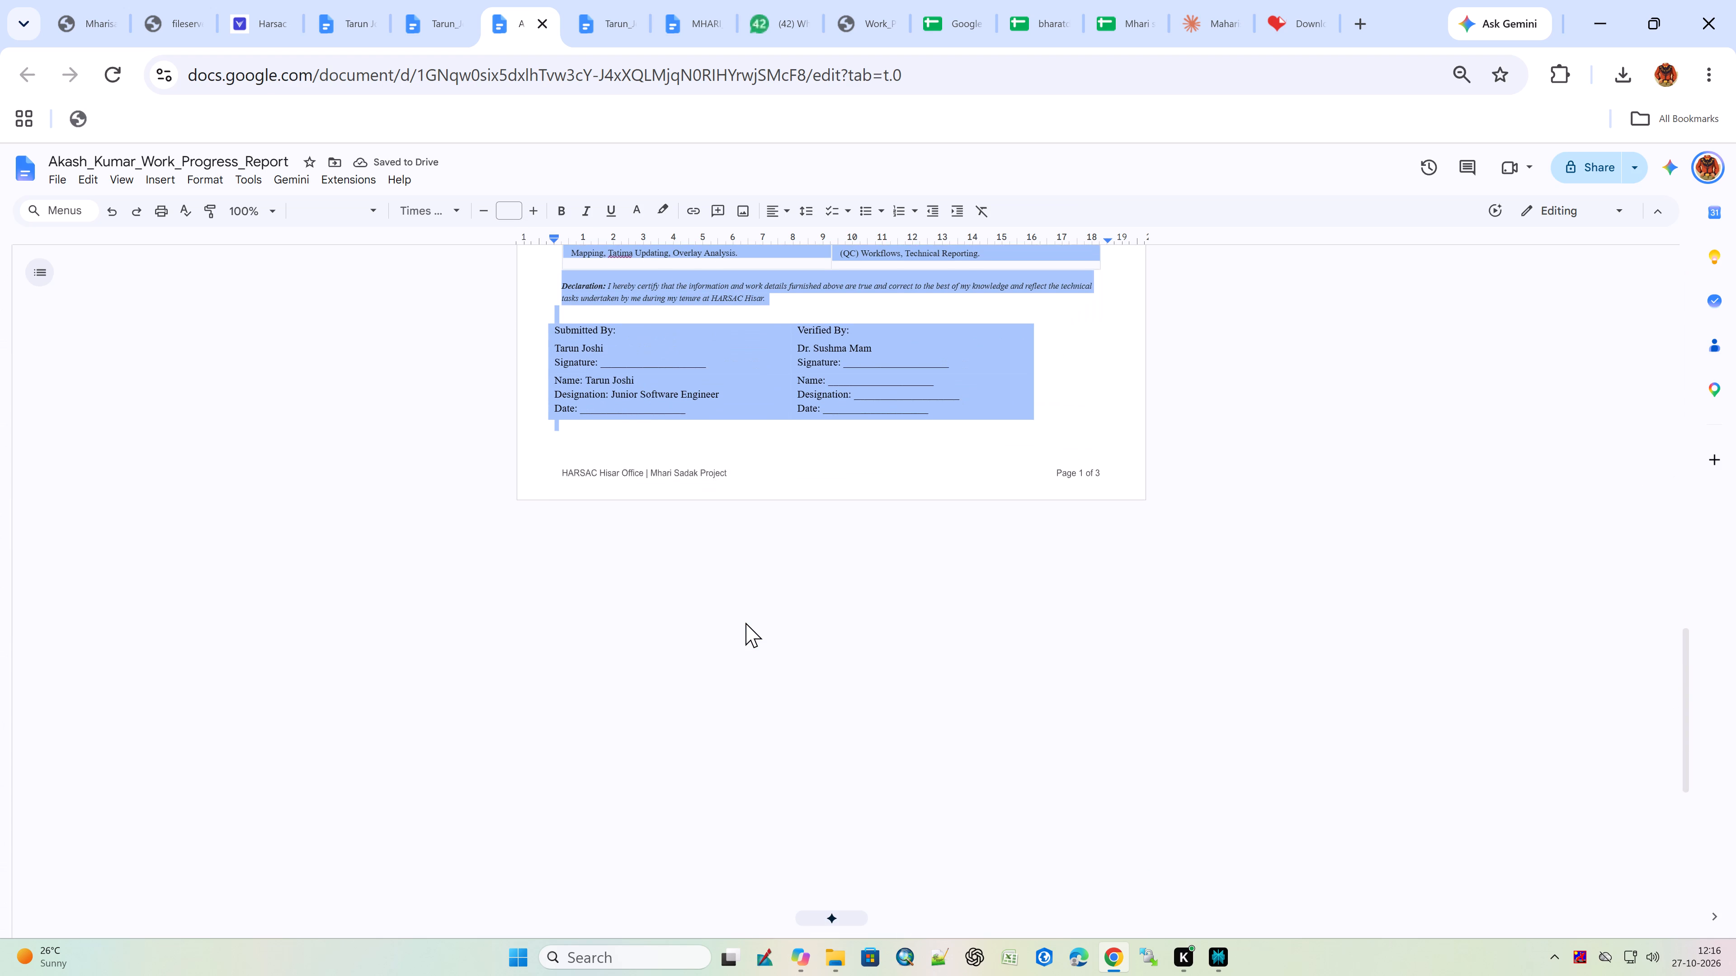
pyautogui.scroll(2, 745, 623)
pyautogui.click(745, 622)
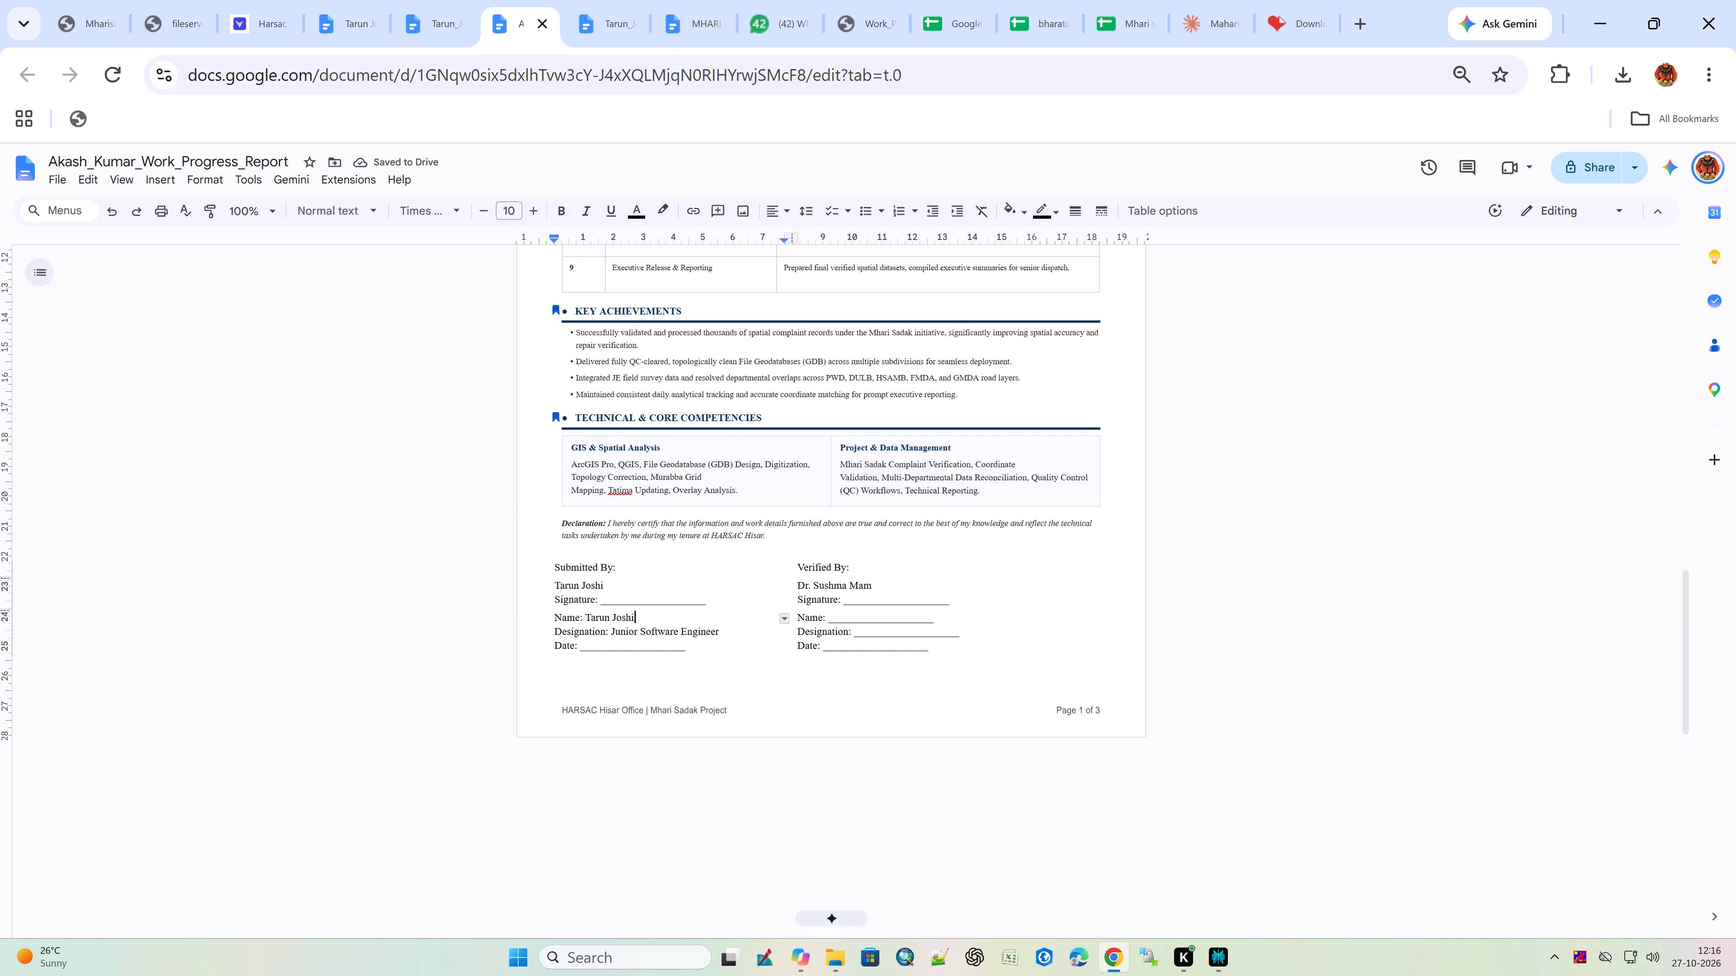
pyautogui.scroll(7, 764, 562)
pyautogui.scroll(-6, 764, 562)
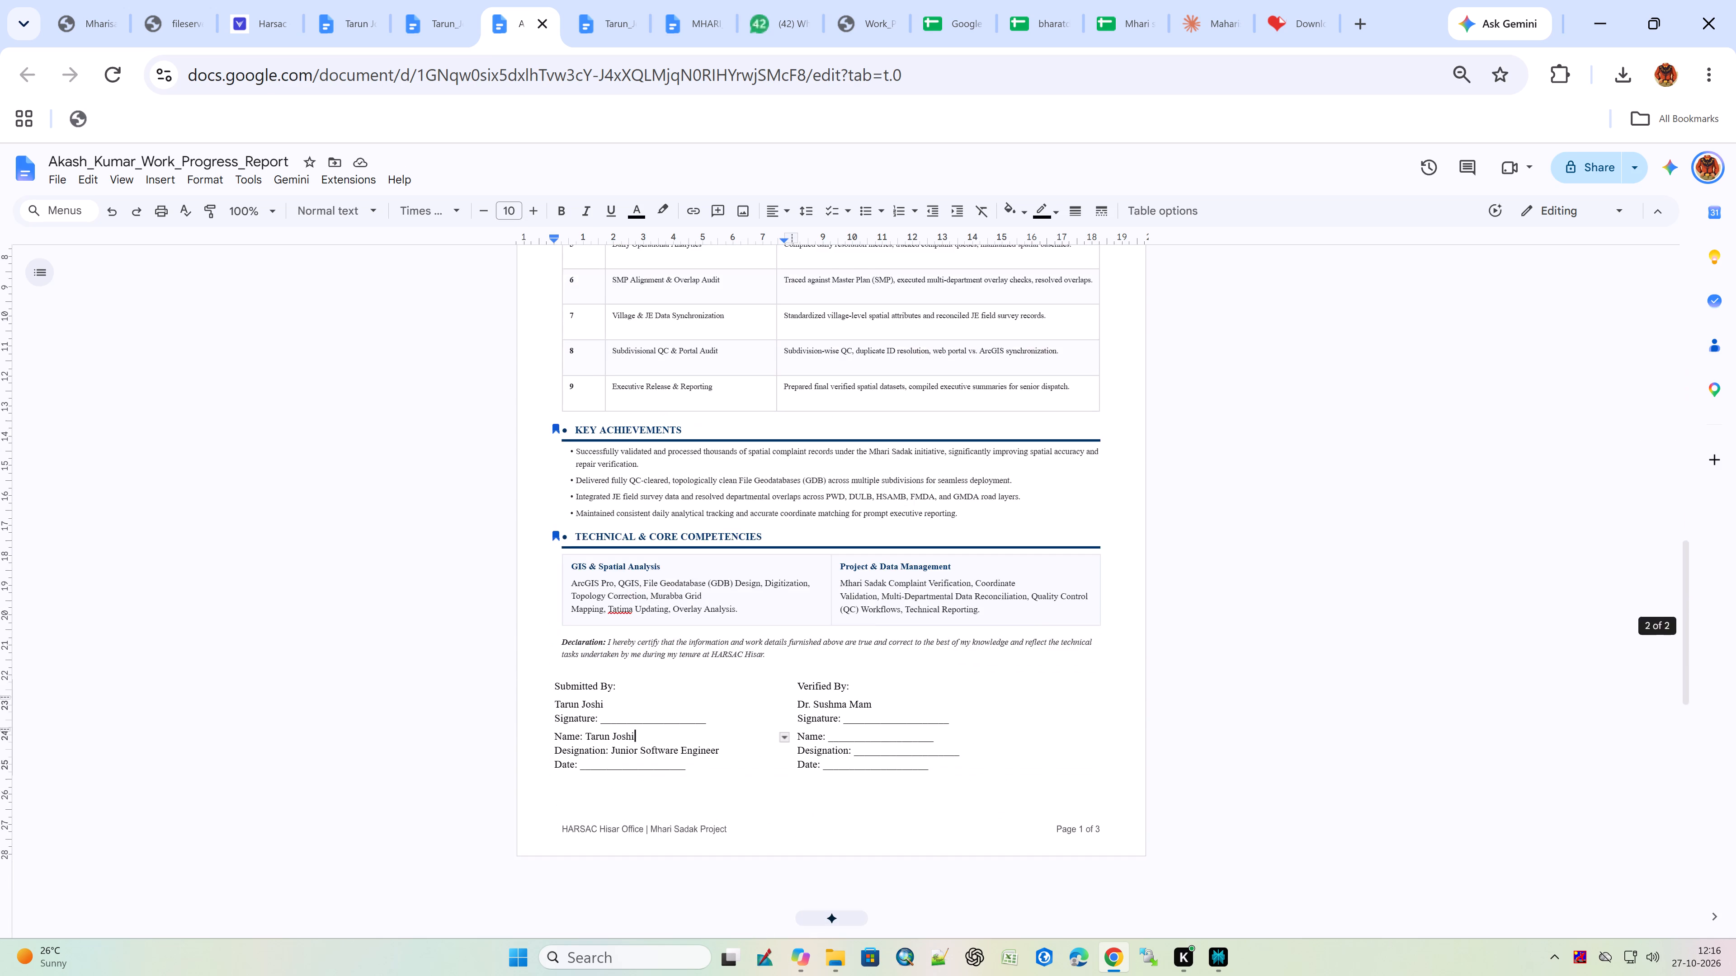
pyautogui.scroll(6, 764, 562)
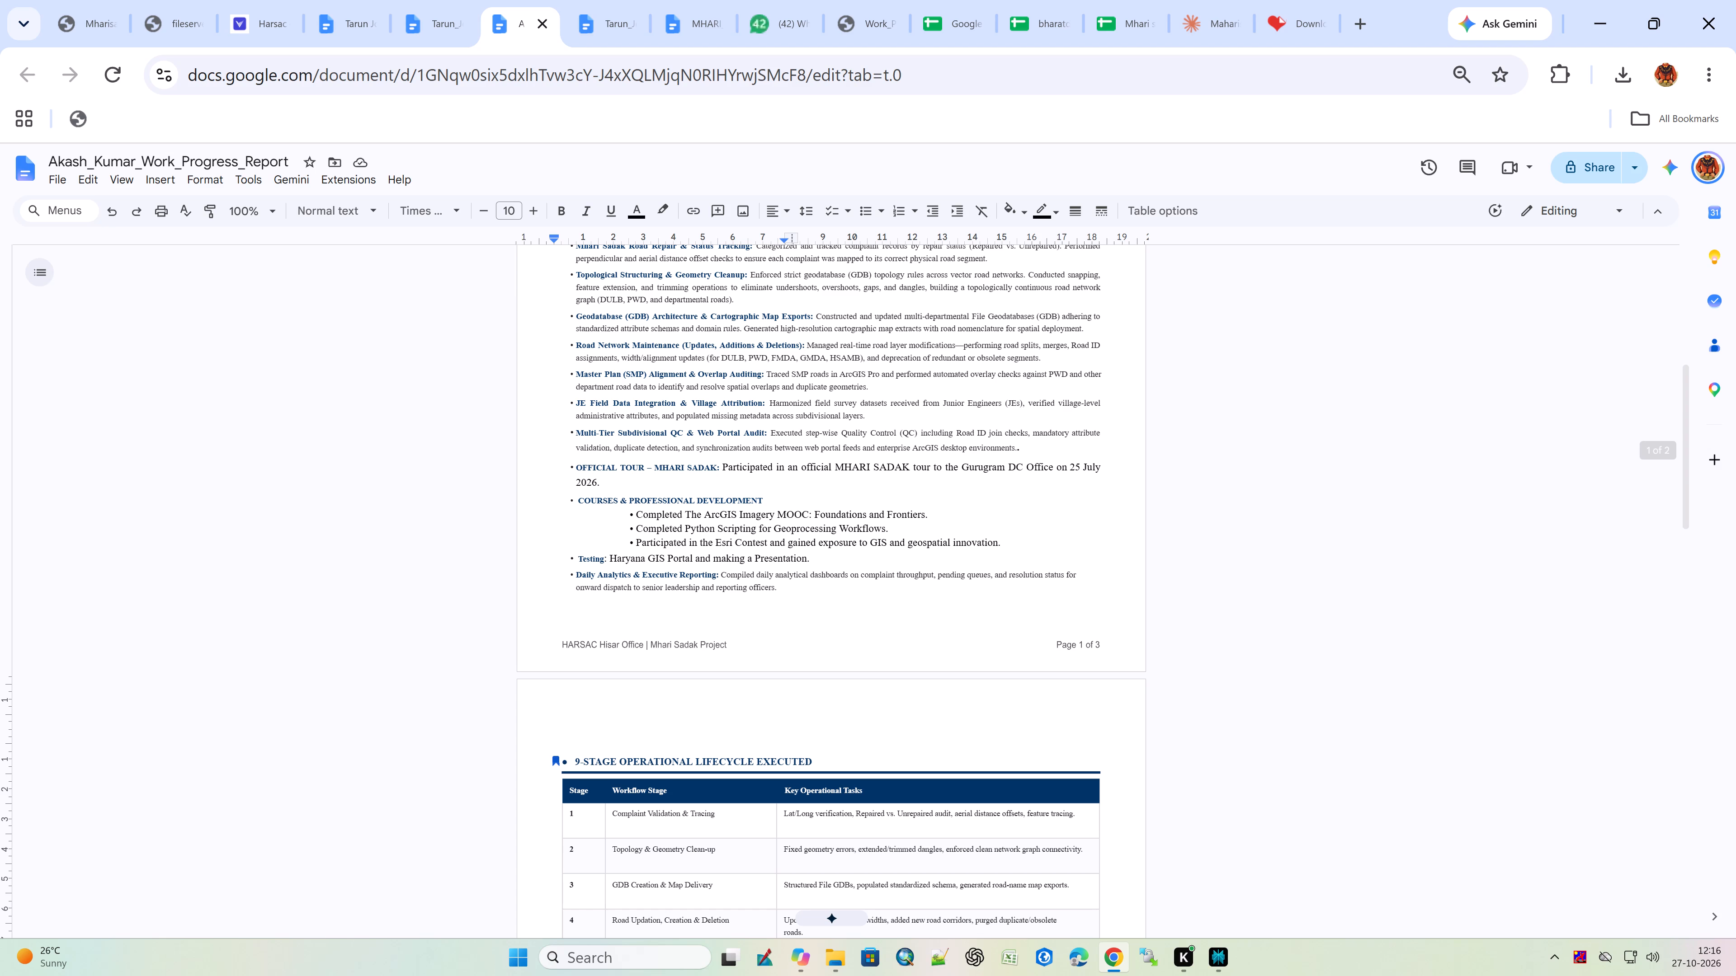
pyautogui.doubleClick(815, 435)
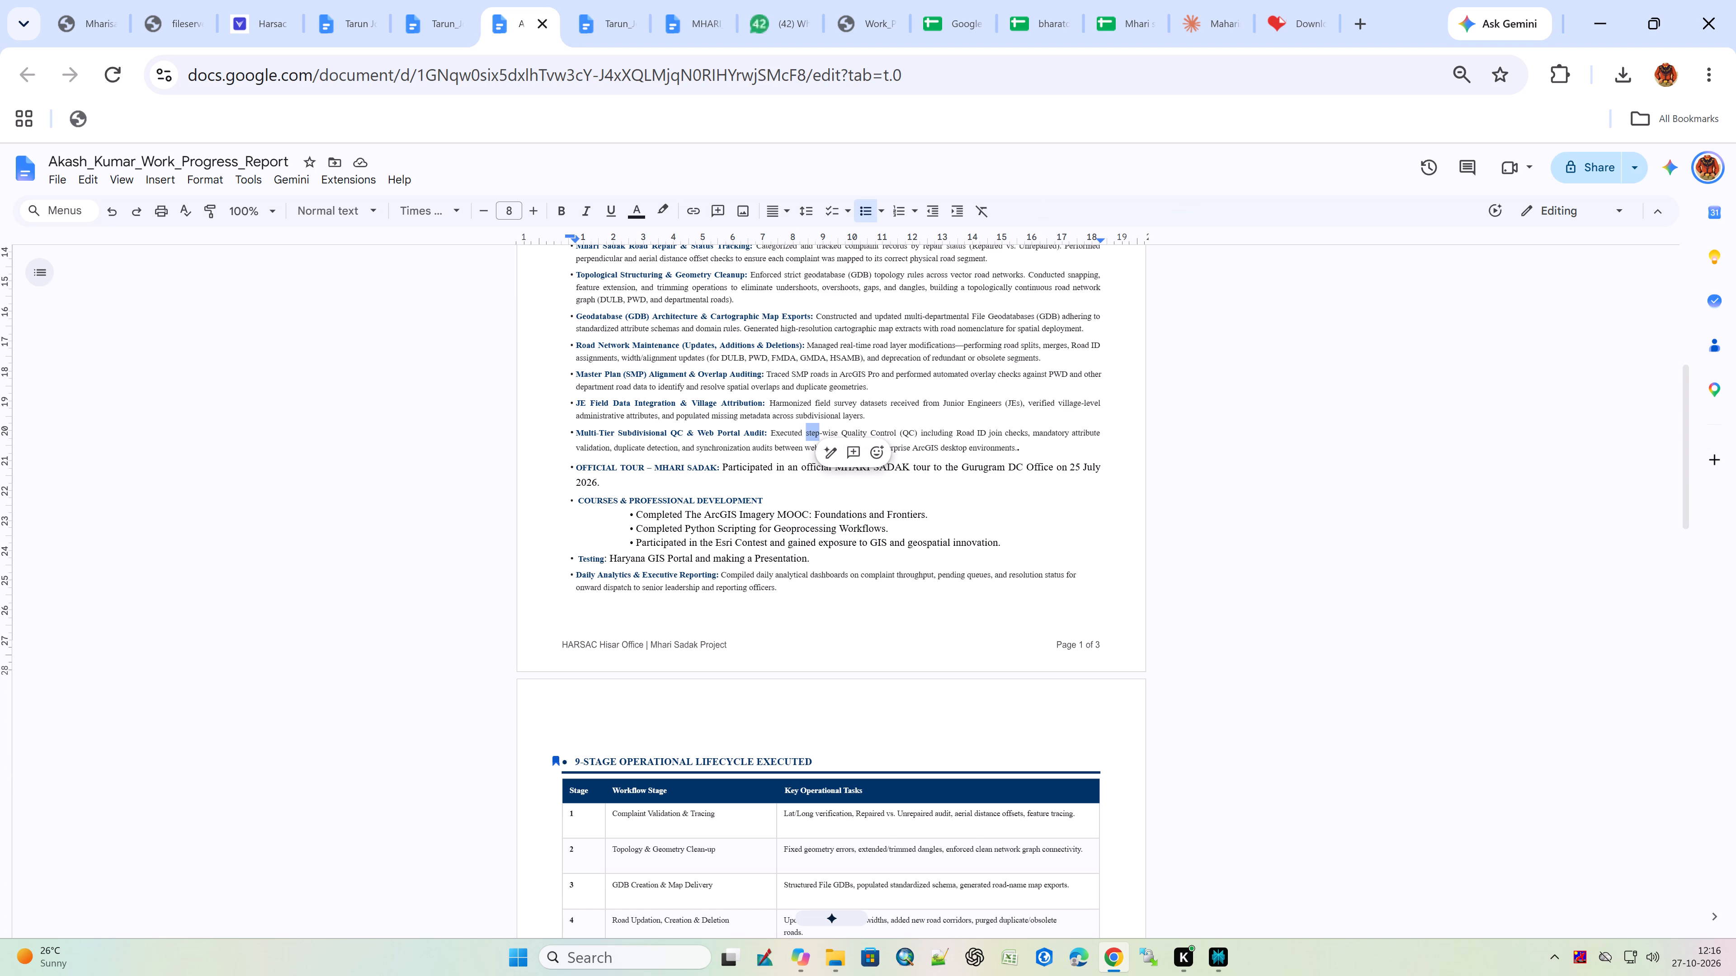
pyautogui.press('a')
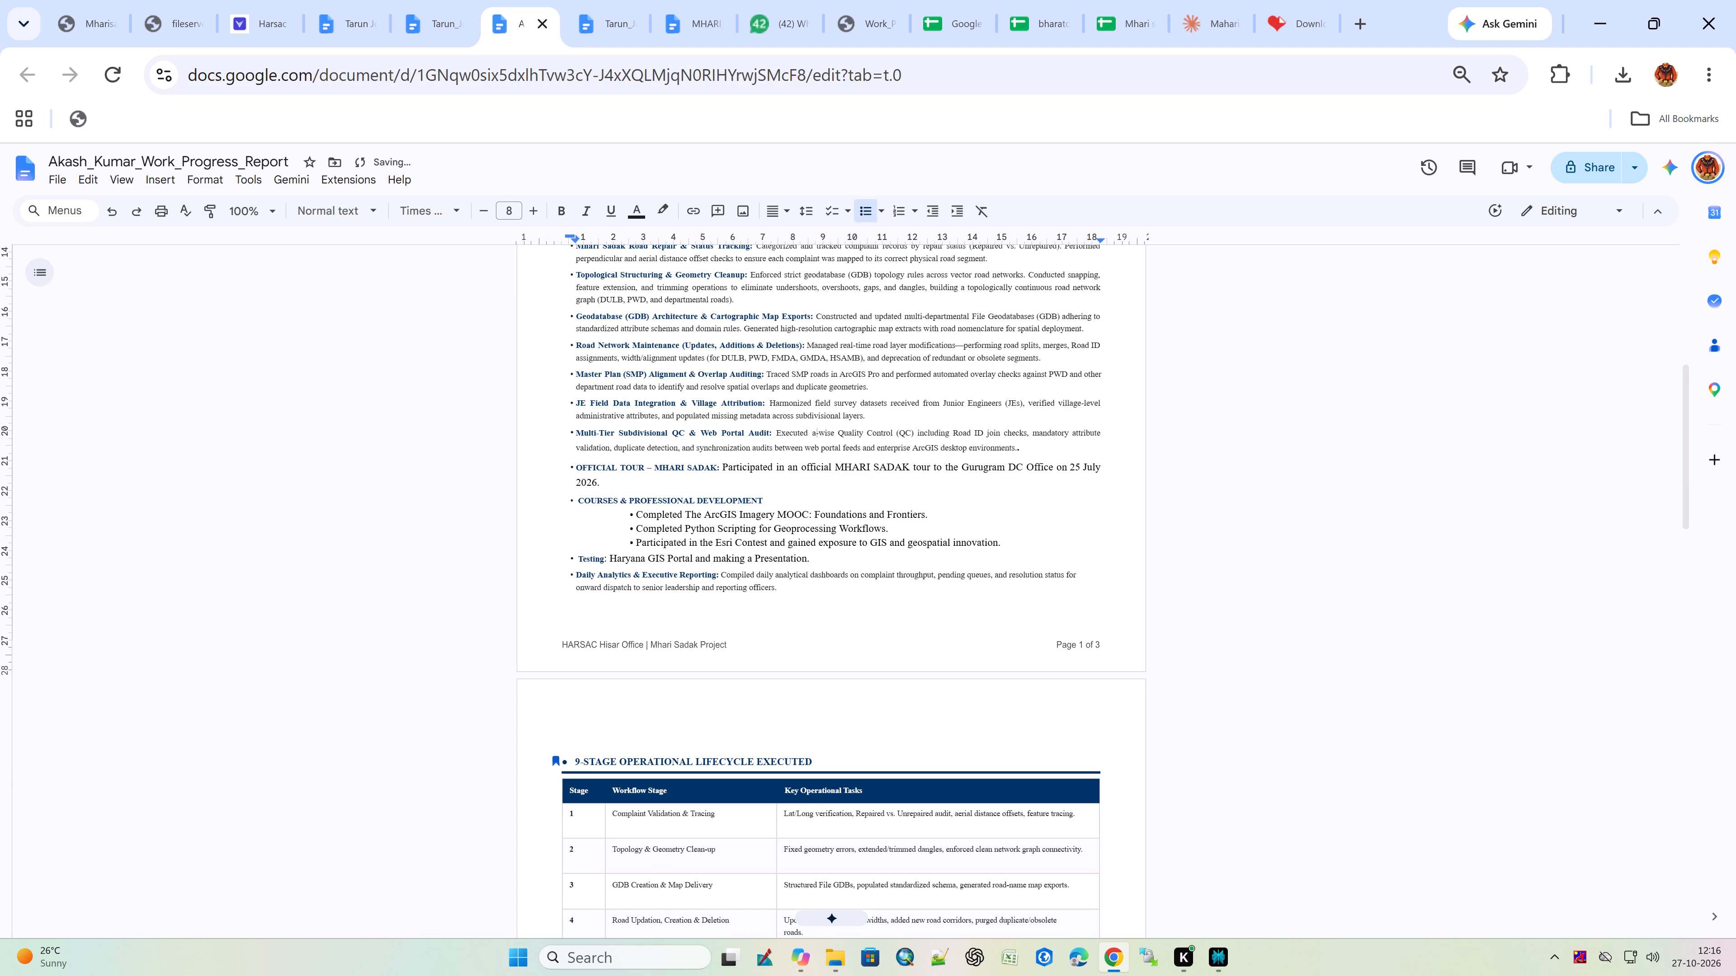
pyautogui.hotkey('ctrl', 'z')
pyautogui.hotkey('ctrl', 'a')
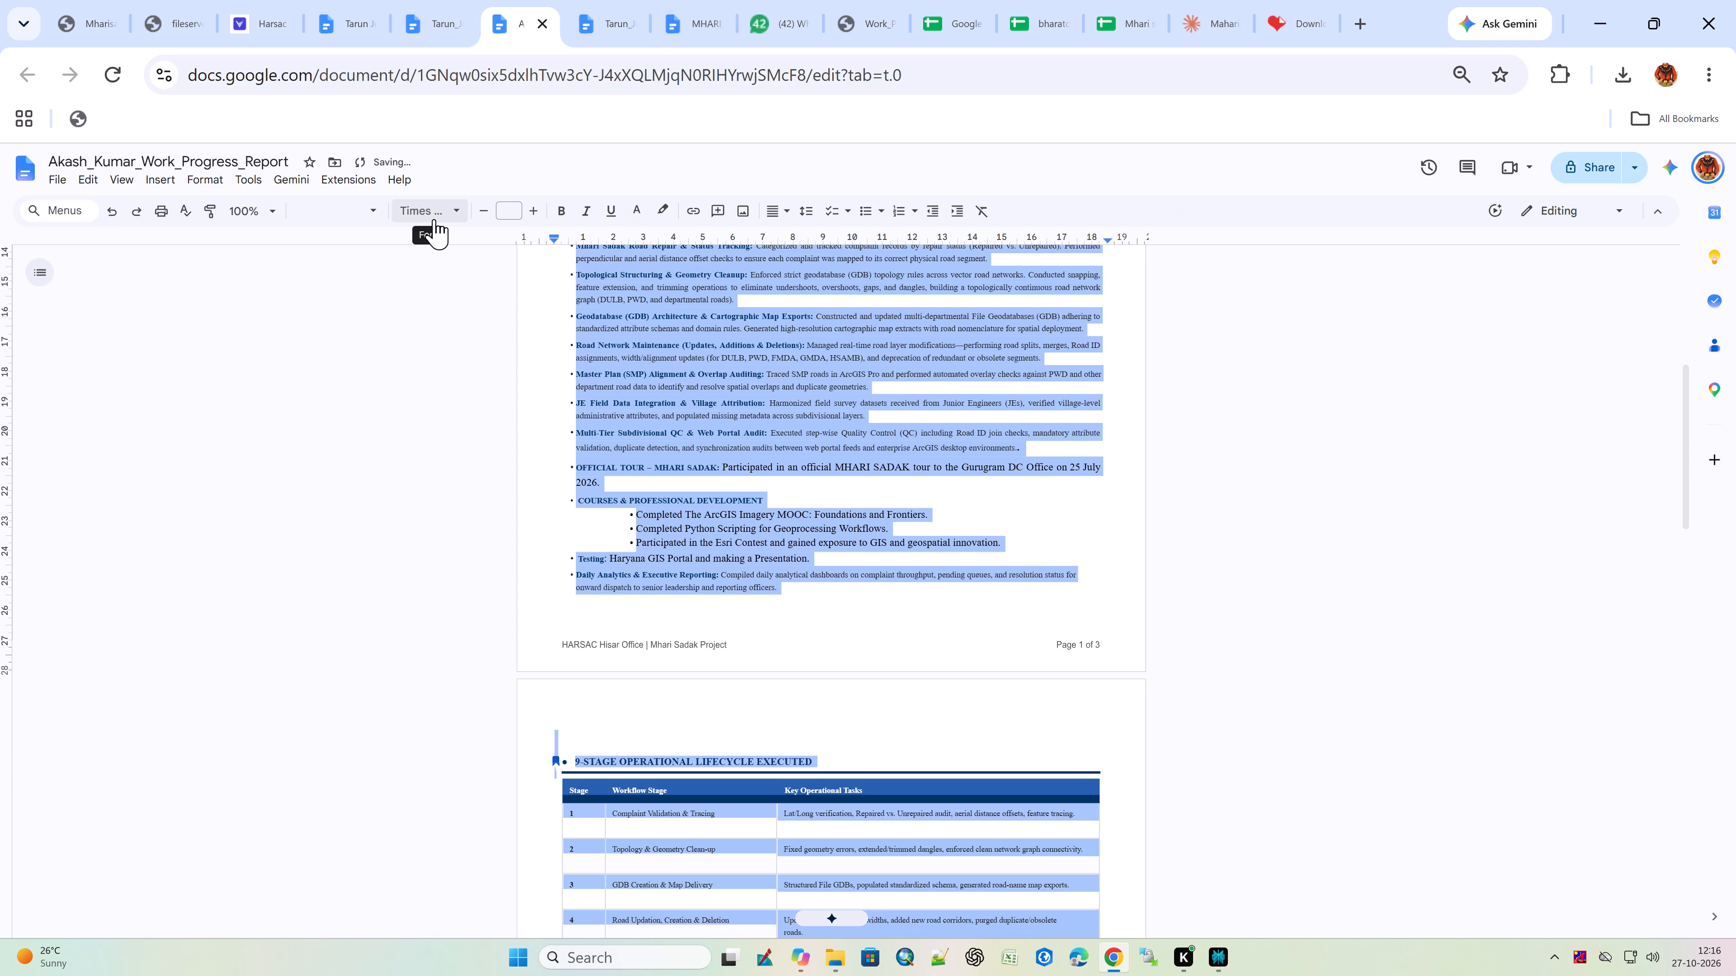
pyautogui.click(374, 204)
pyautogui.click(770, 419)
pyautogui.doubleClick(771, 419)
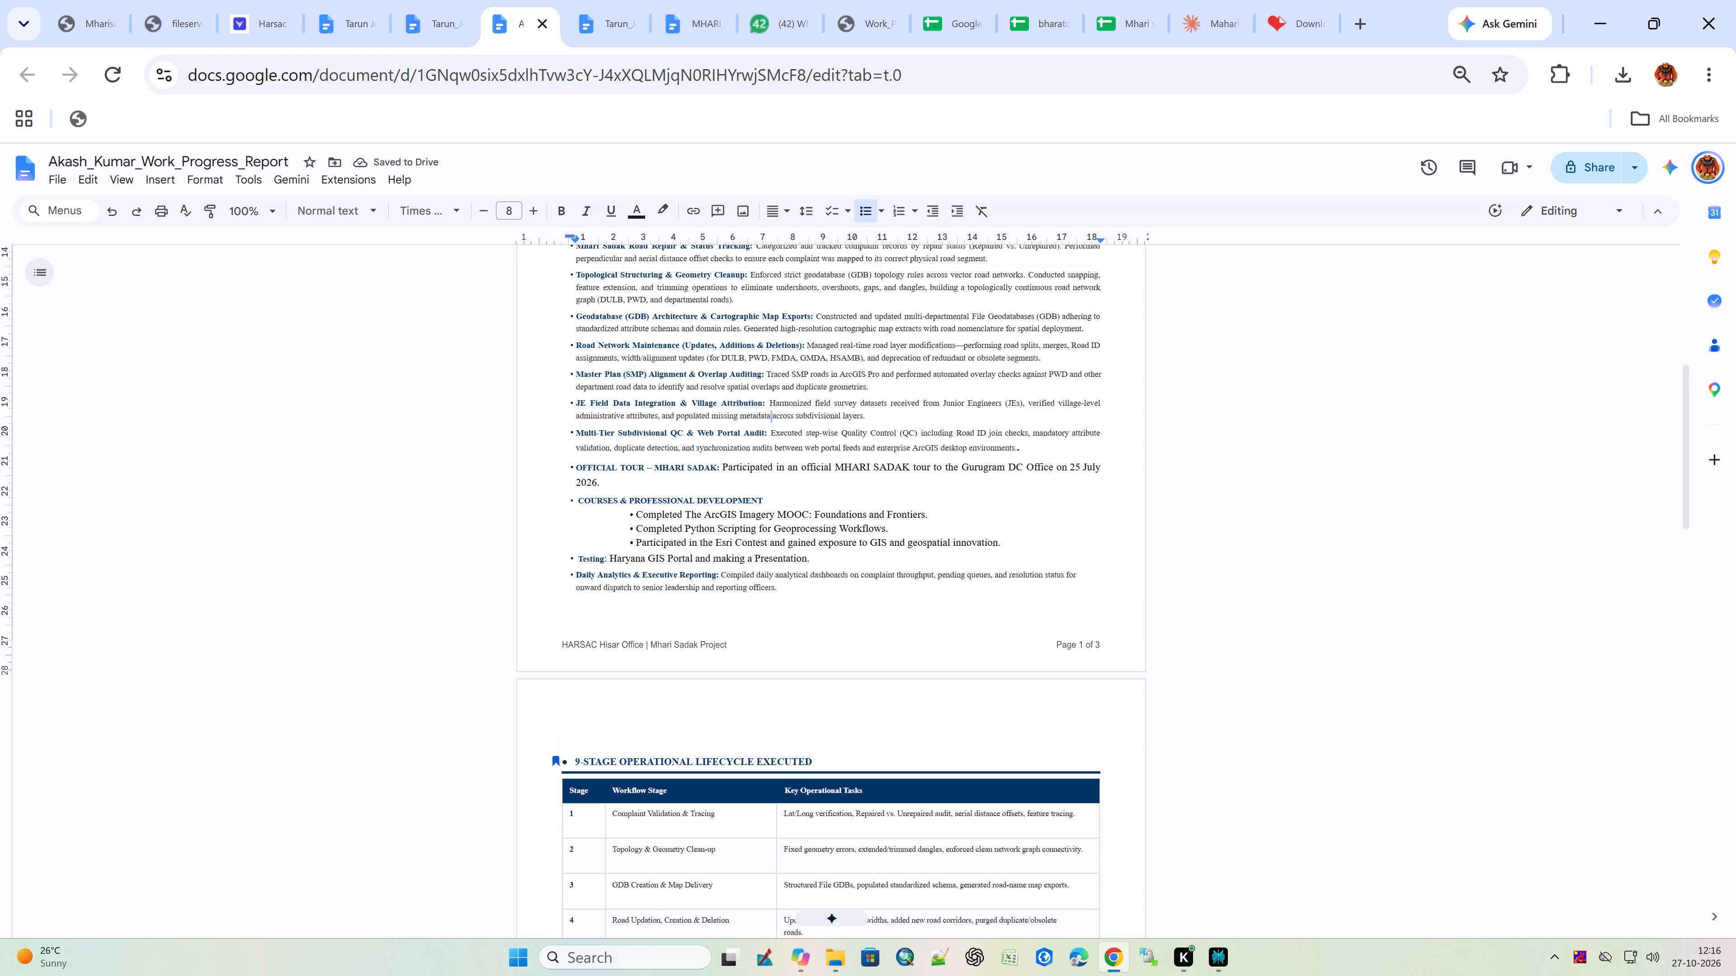
# Copy the JE Field Data Integration body-text formatting onto the three course bullets, the Testing text and the official tour text.
pyautogui.doubleClick(783, 397)
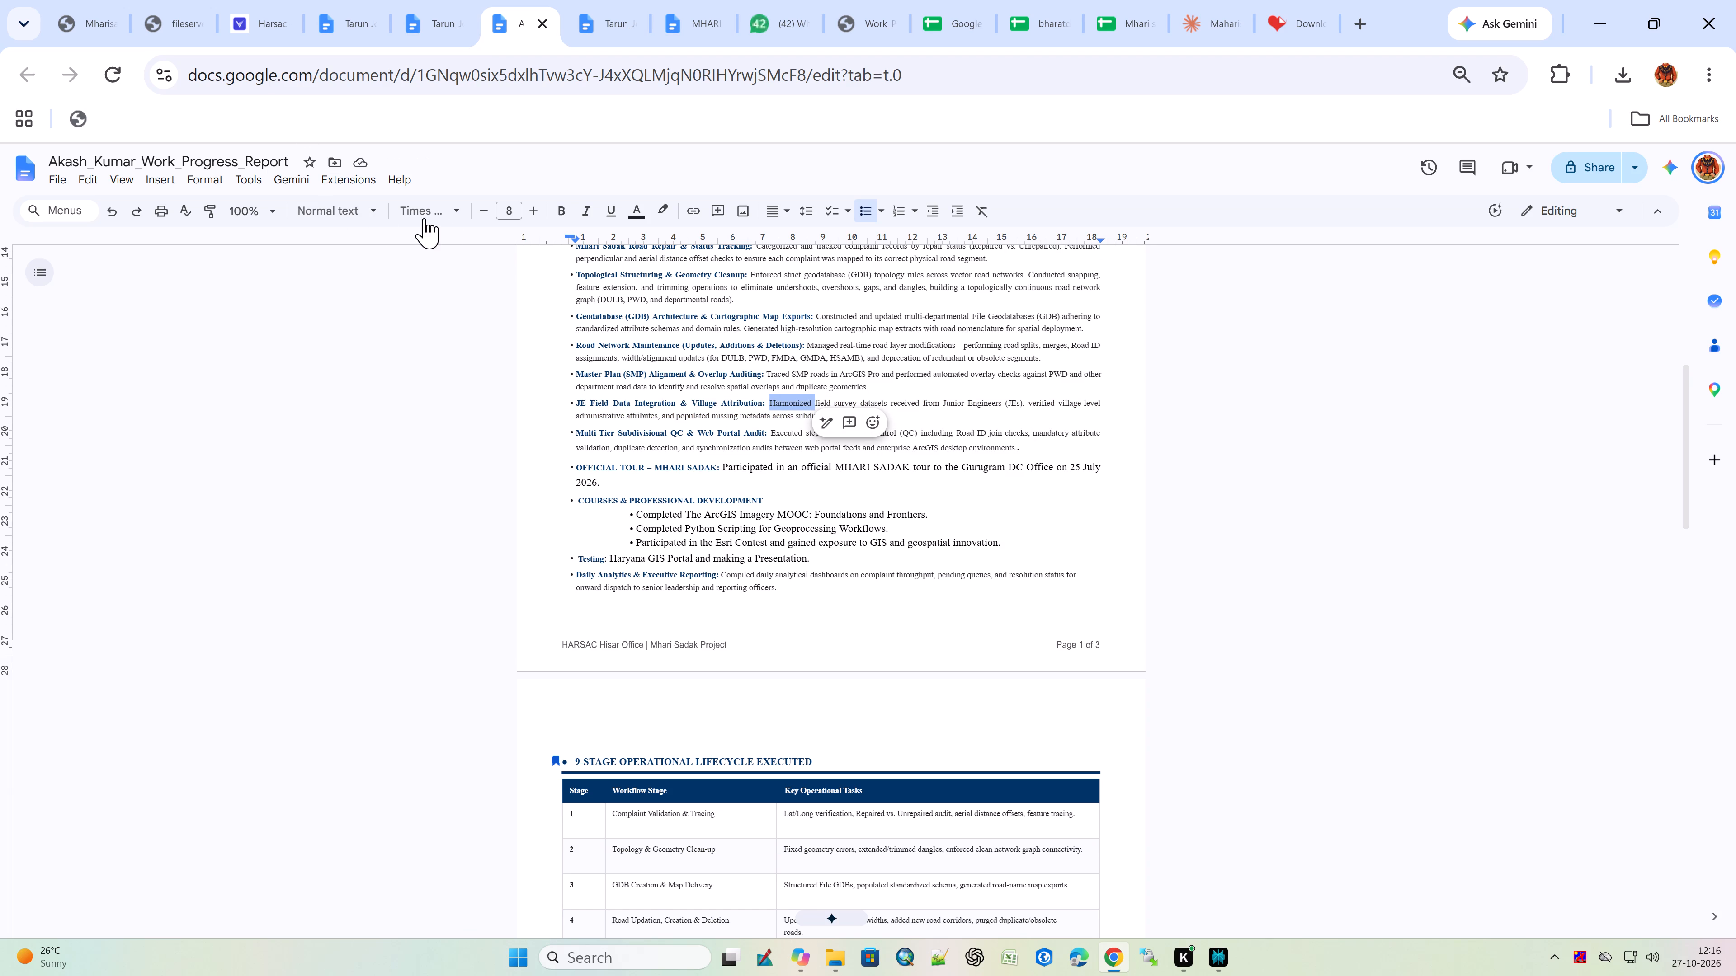
pyautogui.click(204, 209)
pyautogui.moveTo(634, 516); pyautogui.dragTo(873, 554)
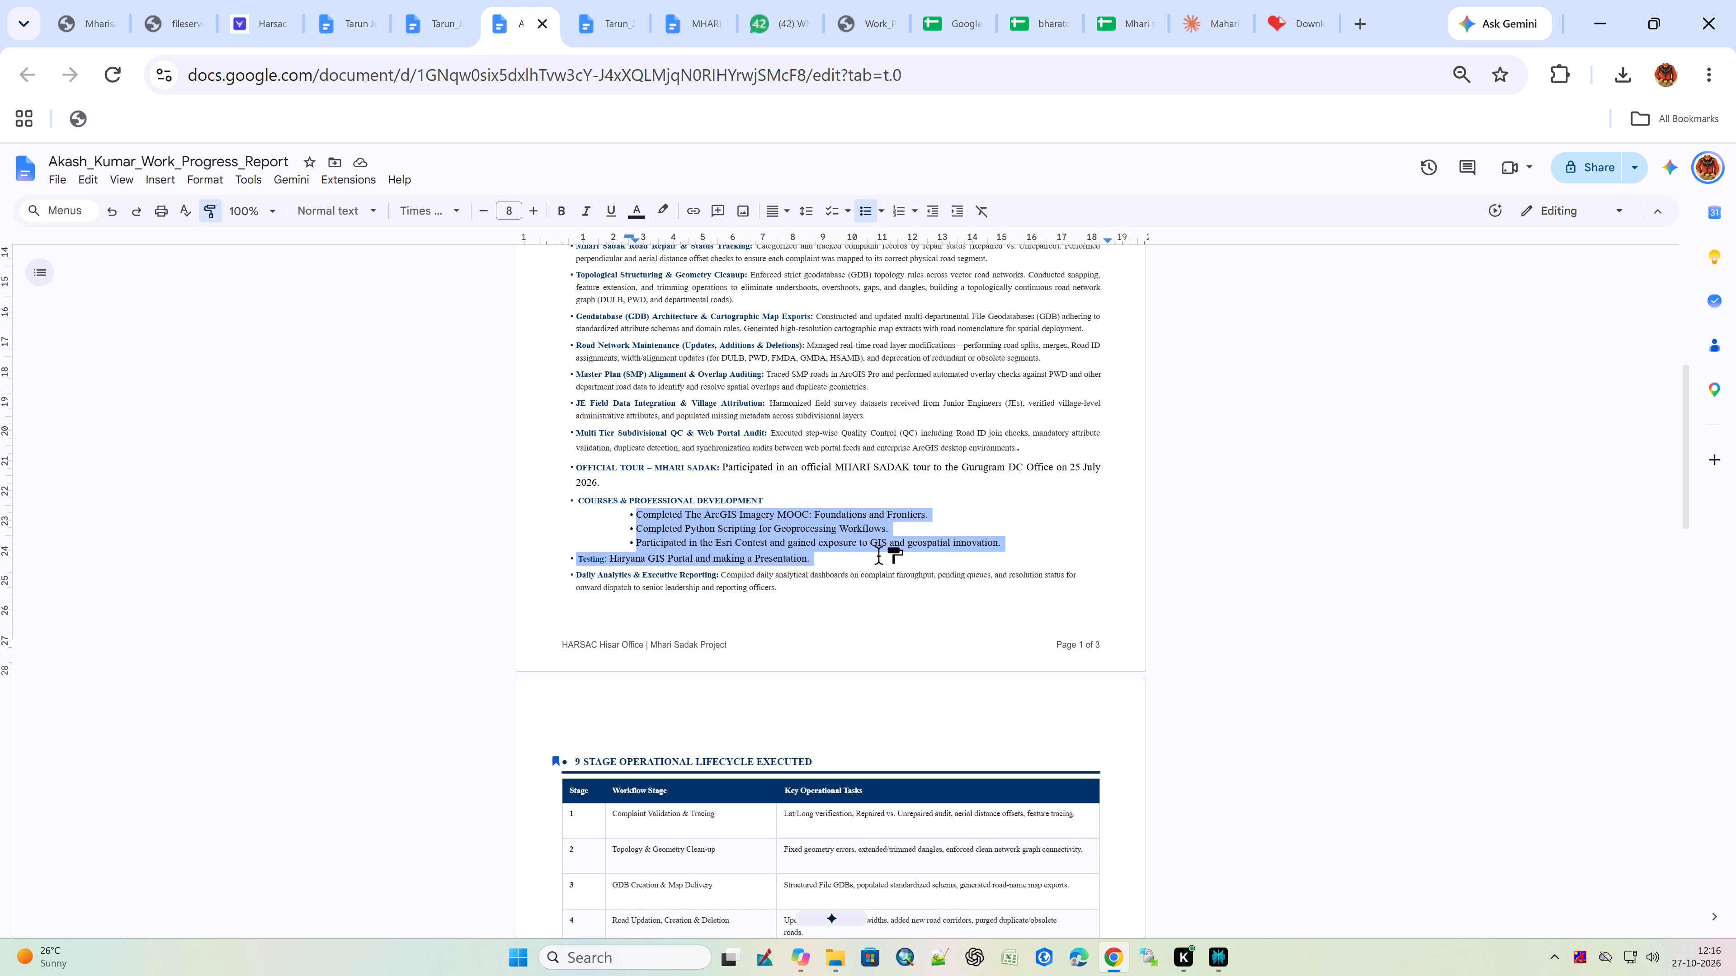
pyautogui.moveTo(873, 554); pyautogui.dragTo(1003, 549)
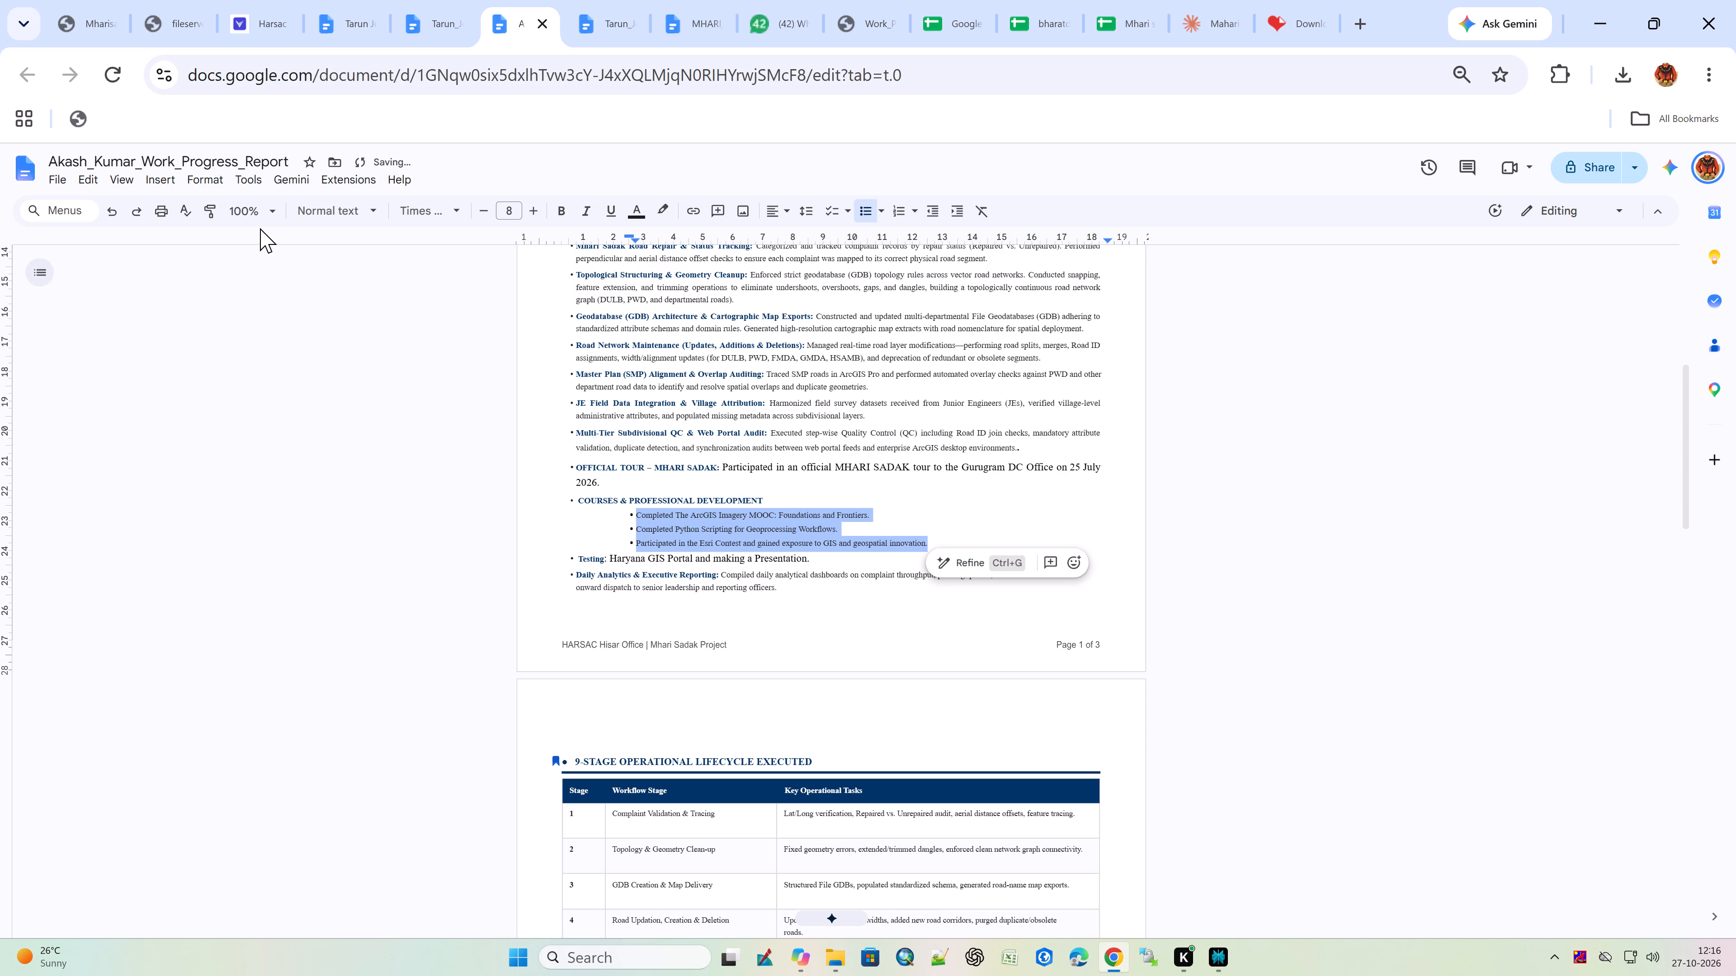
pyautogui.click(215, 212)
pyautogui.moveTo(809, 563); pyautogui.dragTo(609, 555)
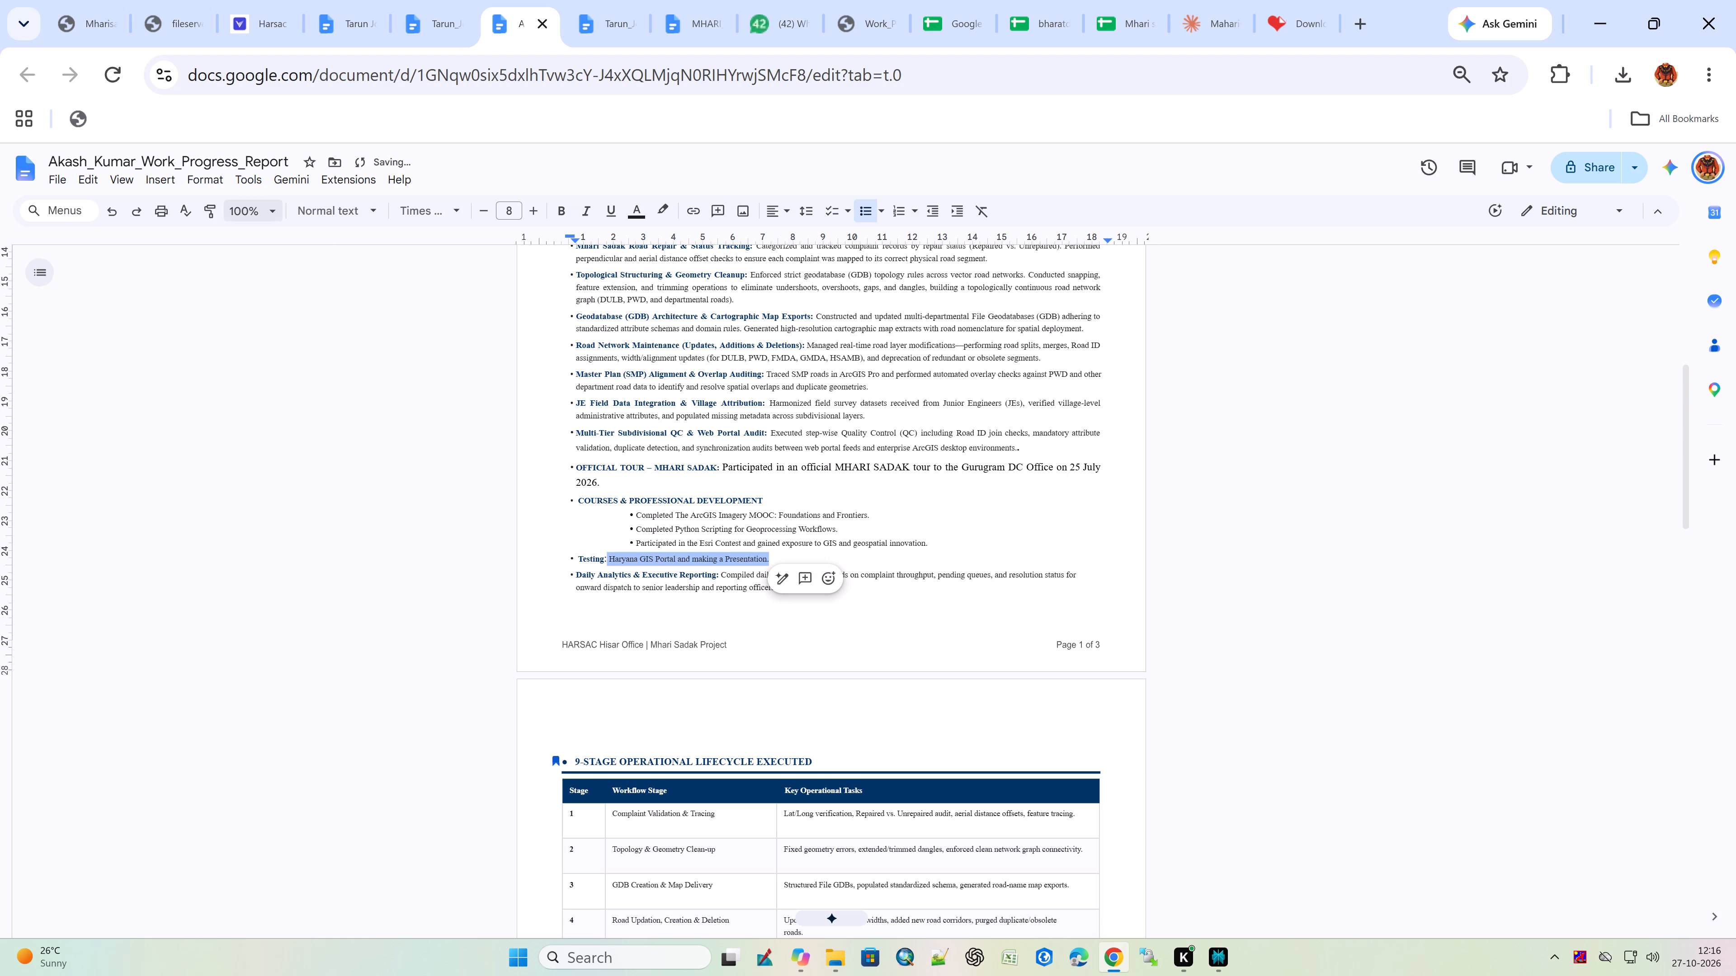
pyautogui.click(212, 212)
pyautogui.moveTo(659, 481); pyautogui.dragTo(664, 481)
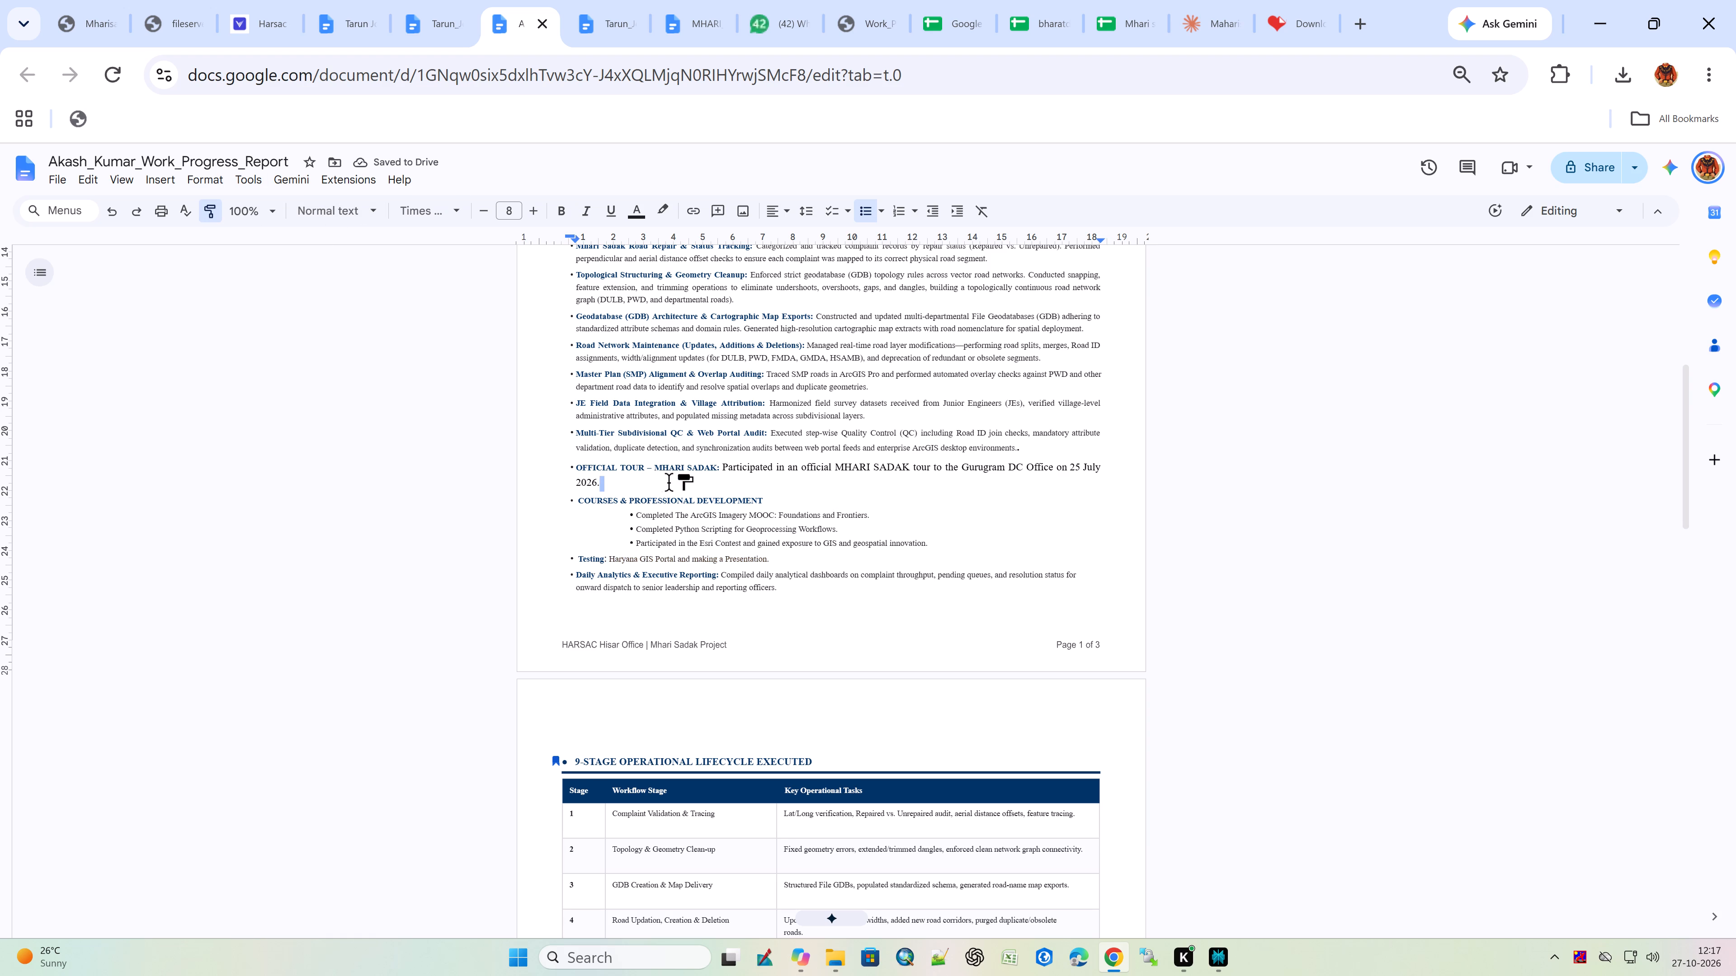
pyautogui.moveTo(664, 481); pyautogui.dragTo(719, 467)
pyautogui.click(752, 544)
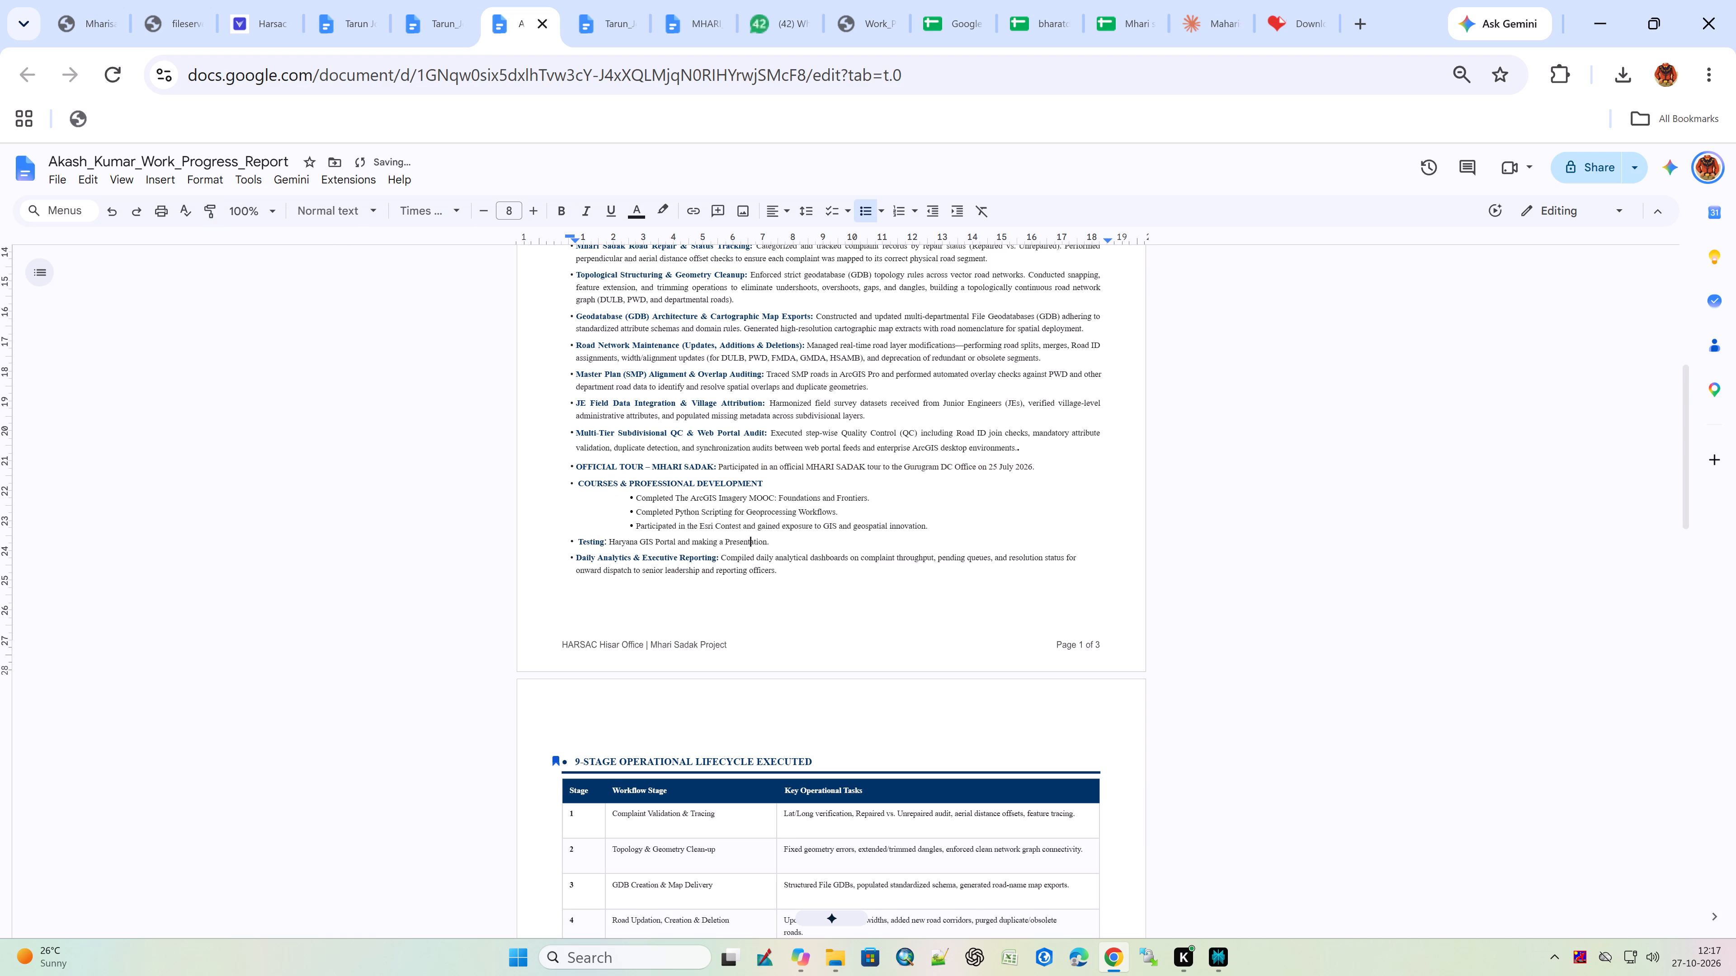
# Remove the blank line above the 9-Stage Operational Lifecycle heading, keeping the full stop that ends the Daily Analytics bullet.
pyautogui.scroll(-10, 809, 626)
pyautogui.scroll(2, 802, 623)
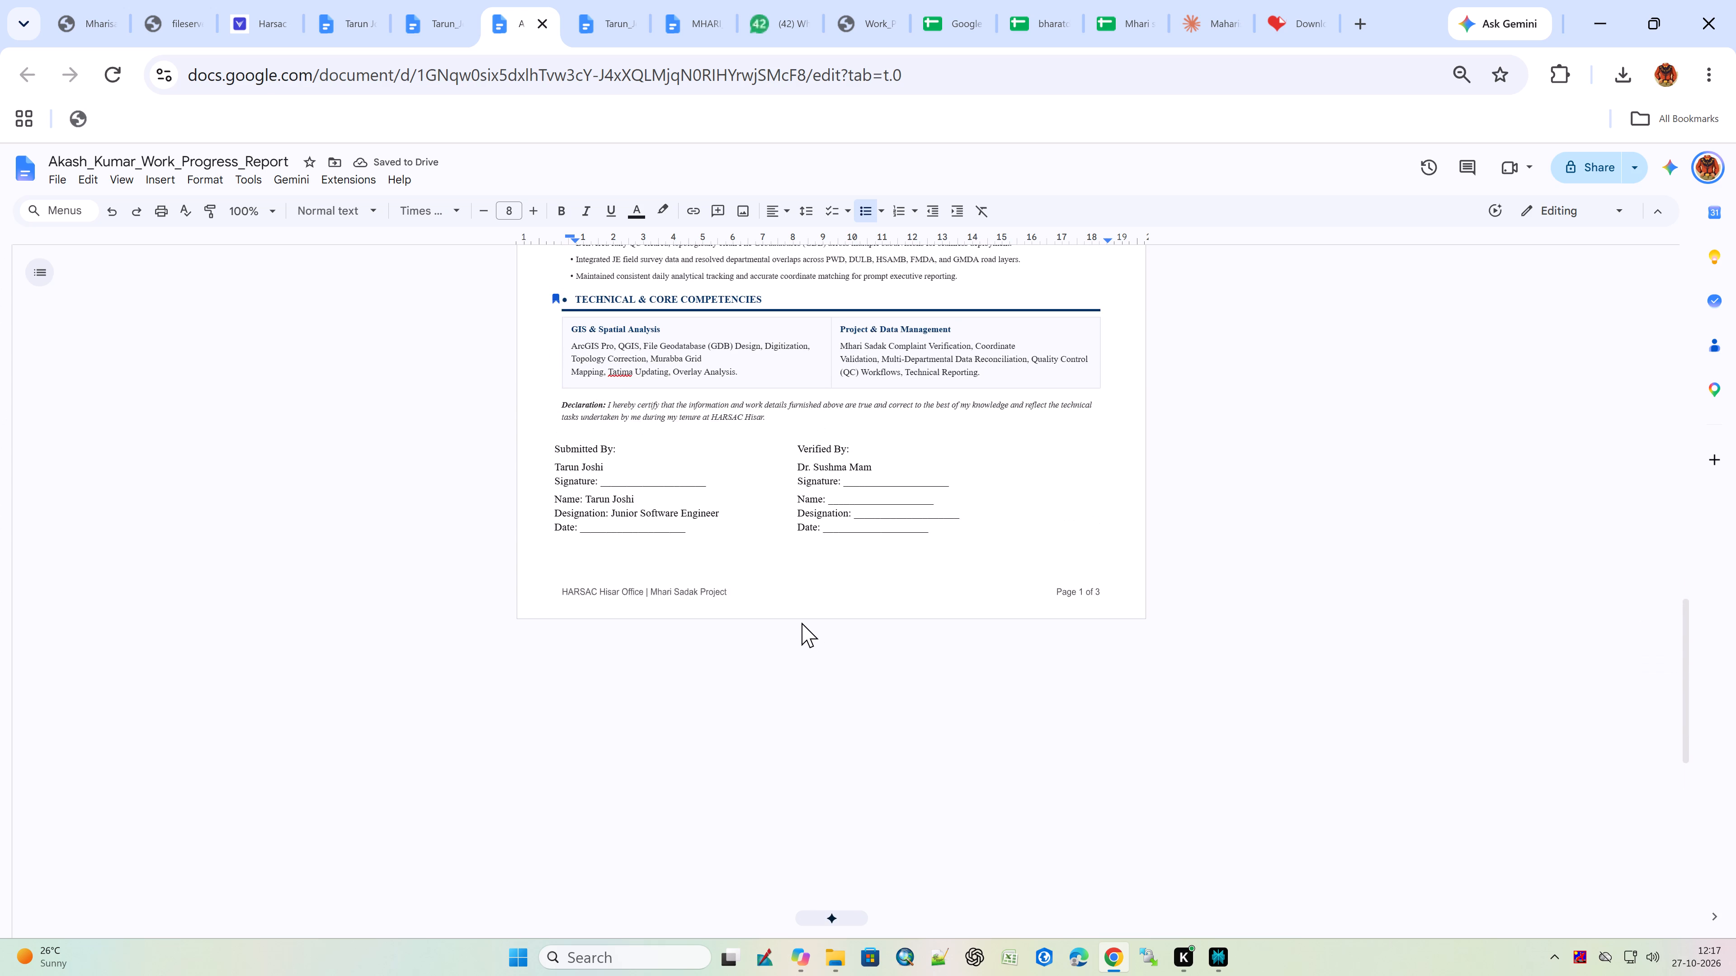
pyautogui.scroll(17, 802, 623)
pyautogui.scroll(-6, 801, 621)
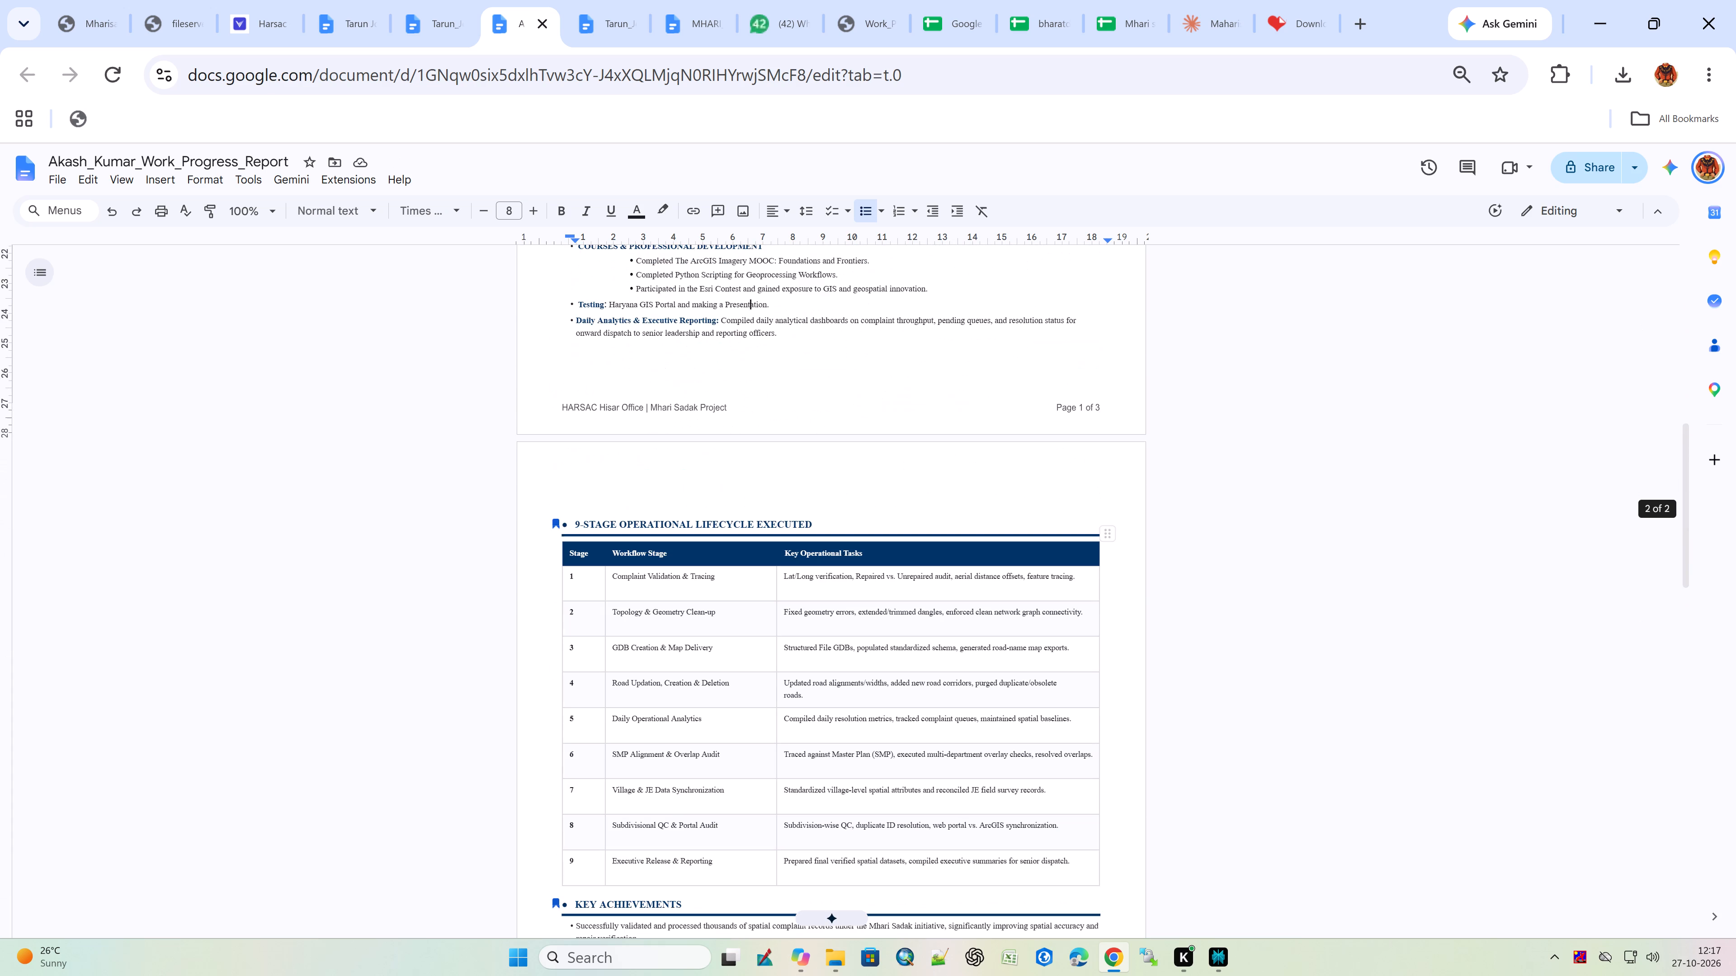
pyautogui.scroll(-1, 801, 621)
pyautogui.click(614, 378)
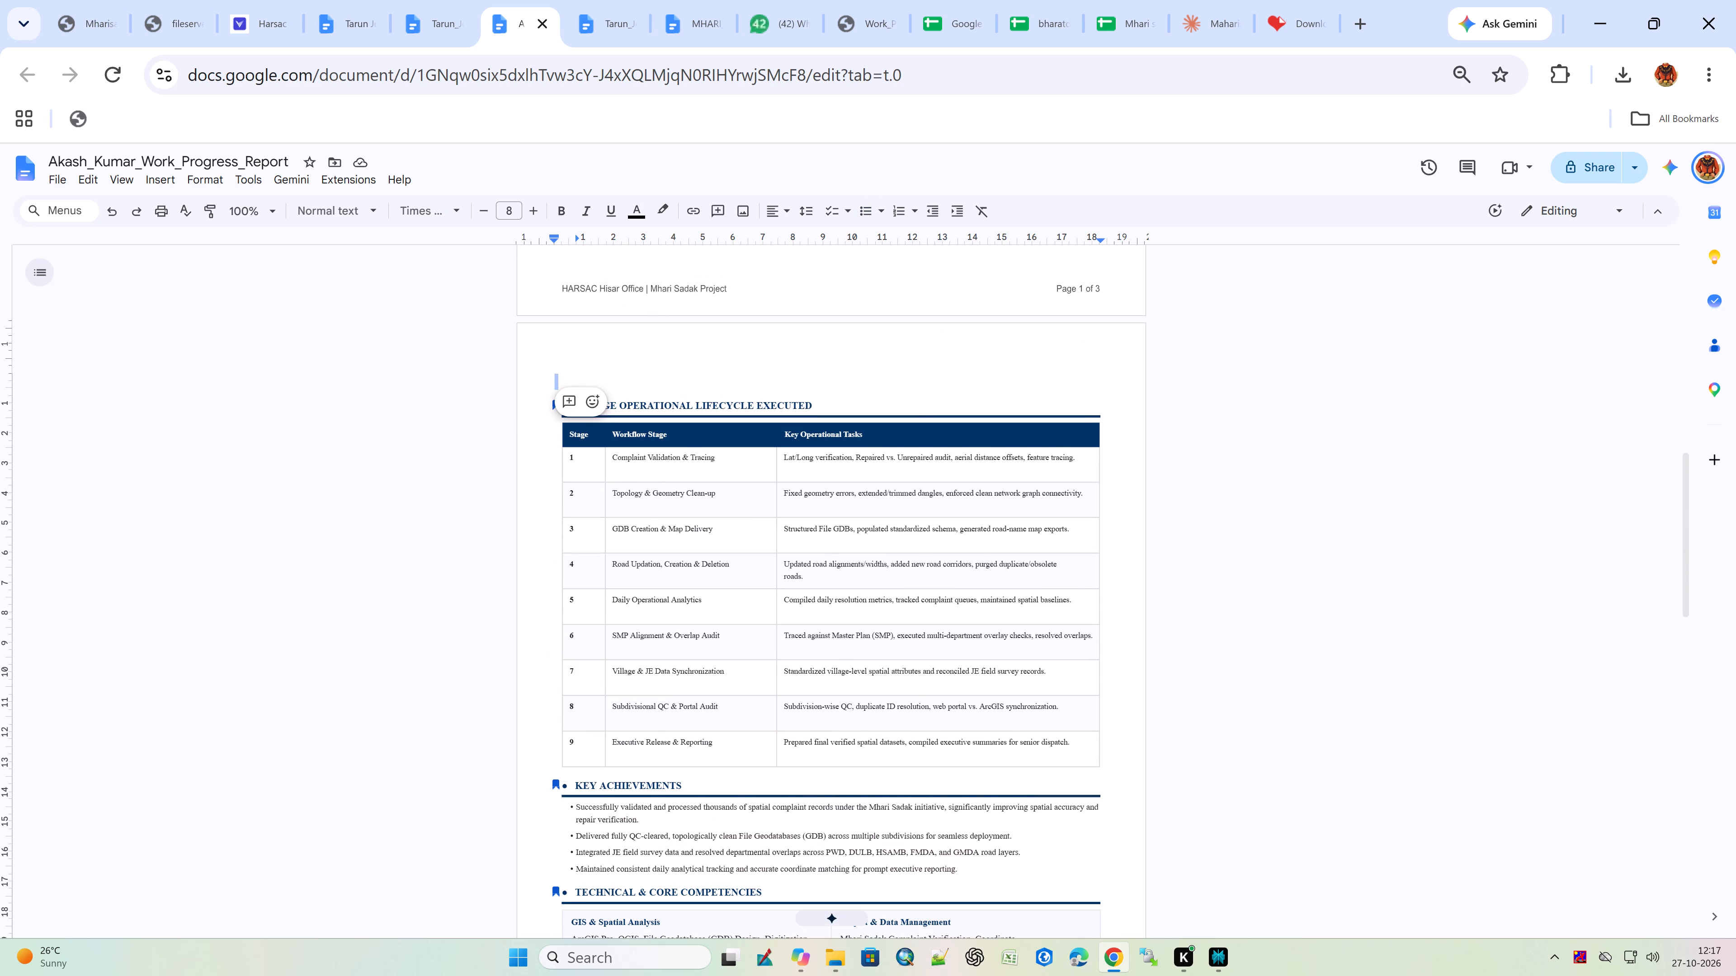
pyautogui.press('BackSpace')
pyautogui.press('BackSpace')
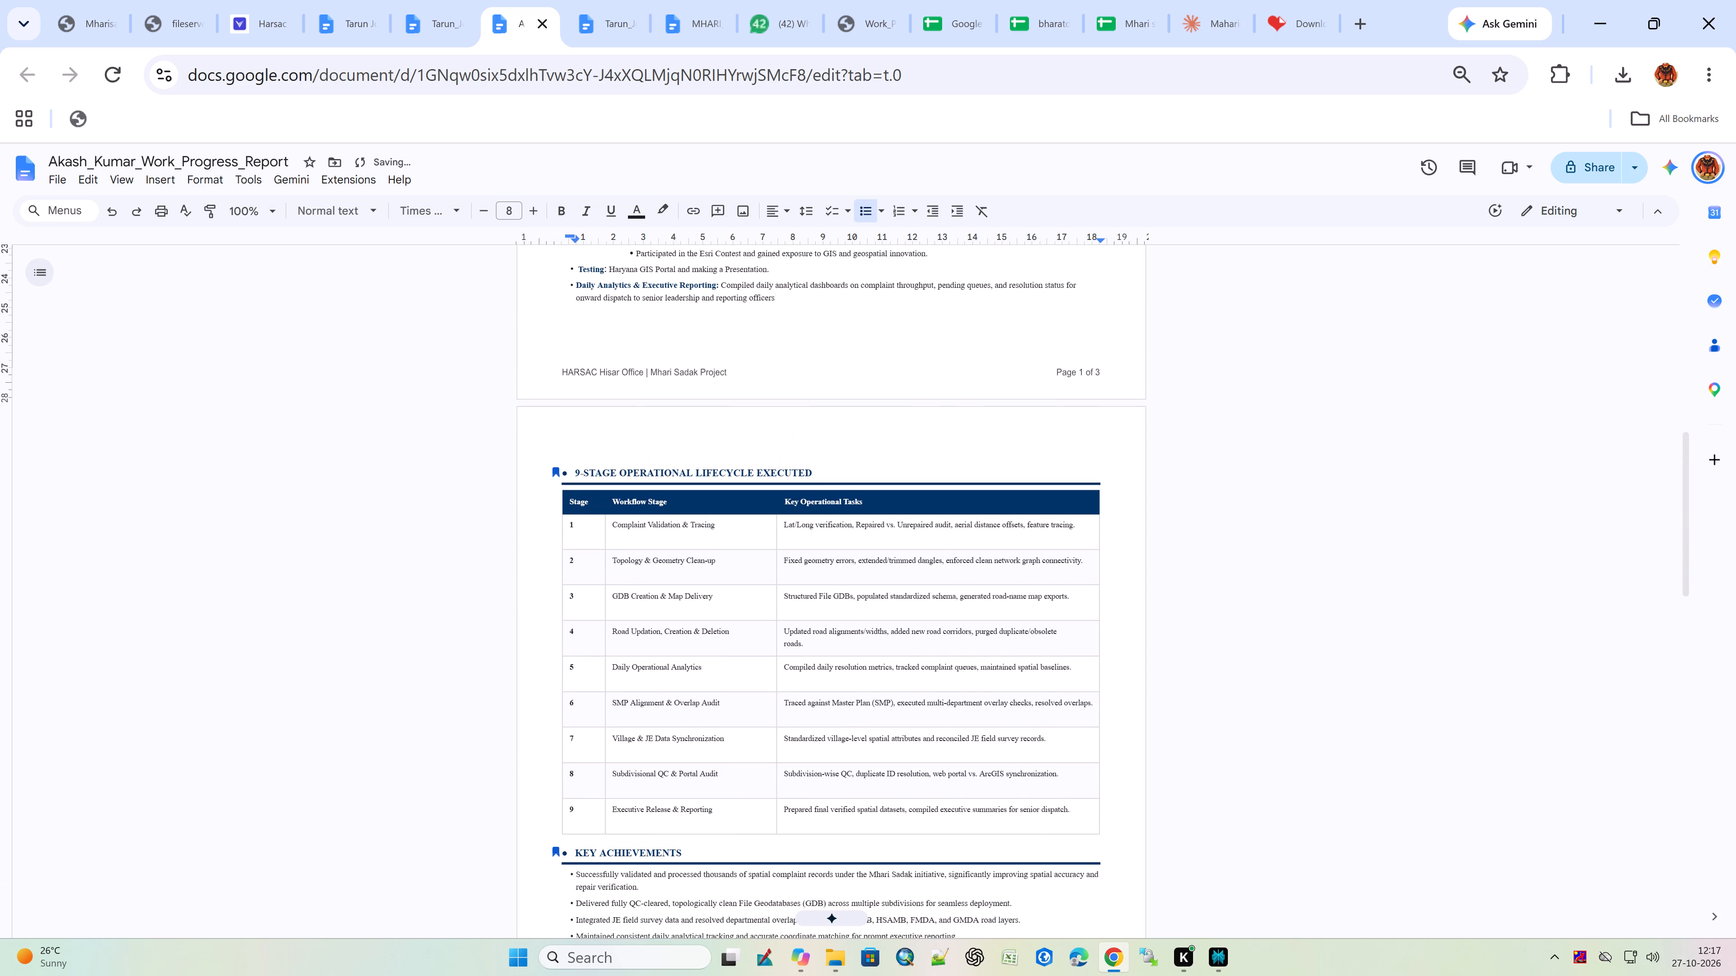
pyautogui.press('.')
# Examine the page flow from the executive summary and technical undertakings down to the signature table and footer.
pyautogui.scroll(-5, 700, 474)
pyautogui.scroll(-1, 744, 549)
pyautogui.scroll(10, 743, 549)
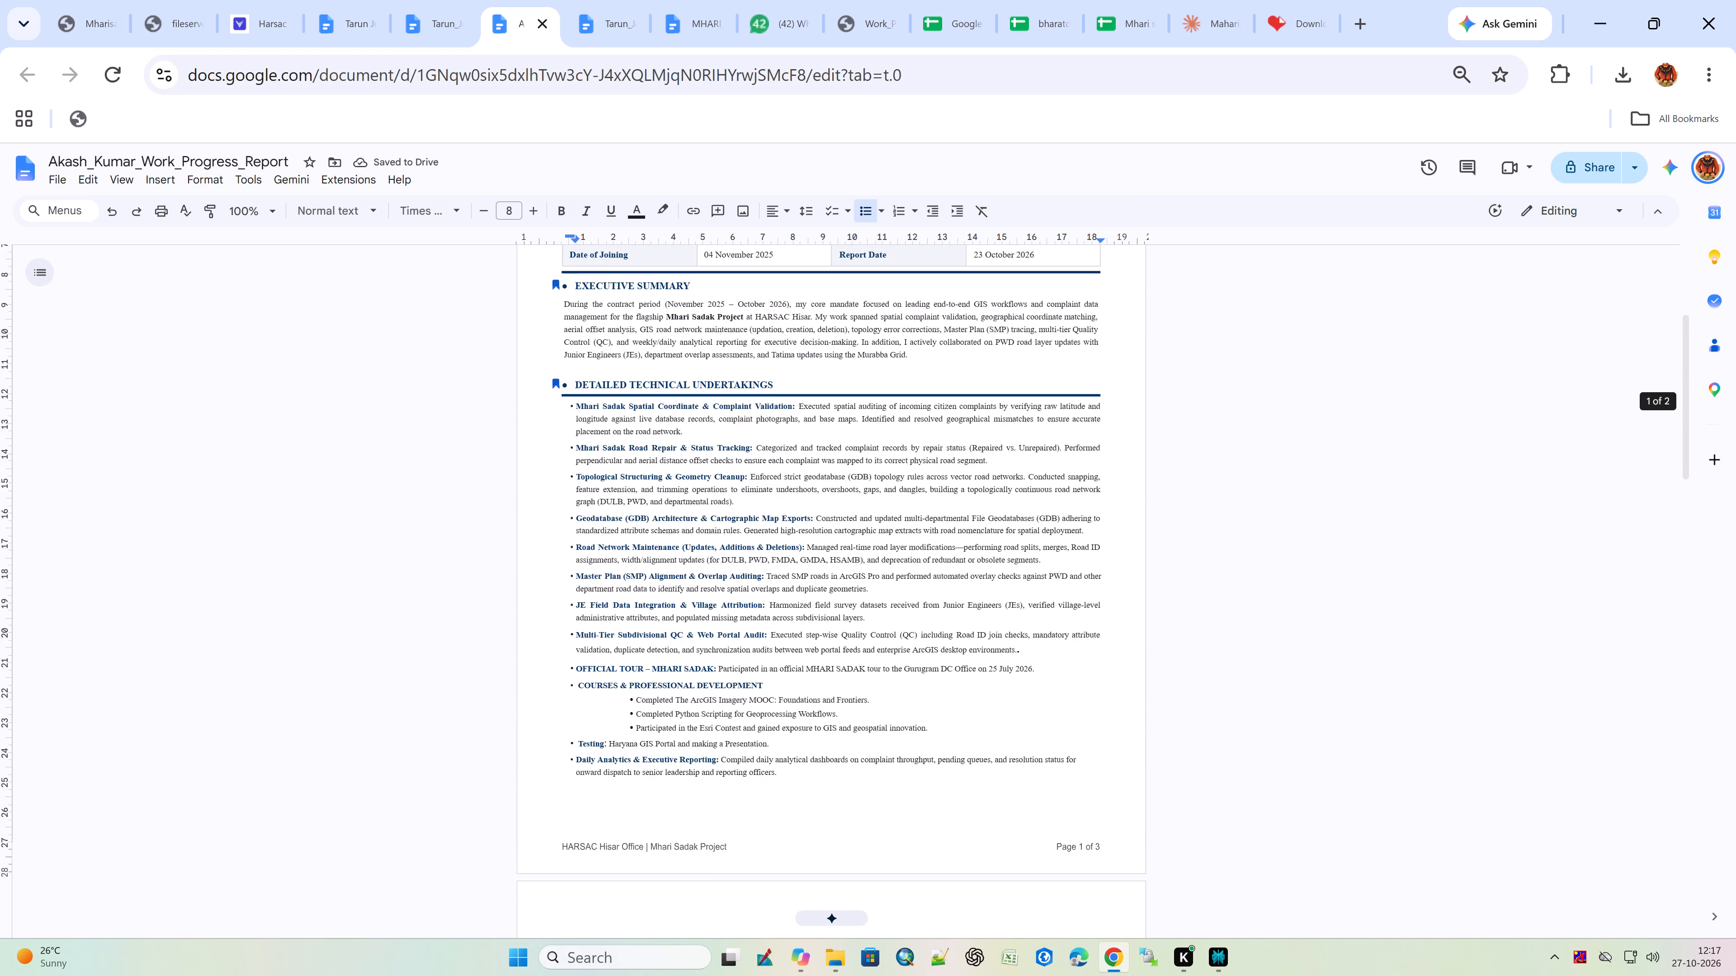
pyautogui.scroll(5, 736, 547)
pyautogui.scroll(-11, 736, 547)
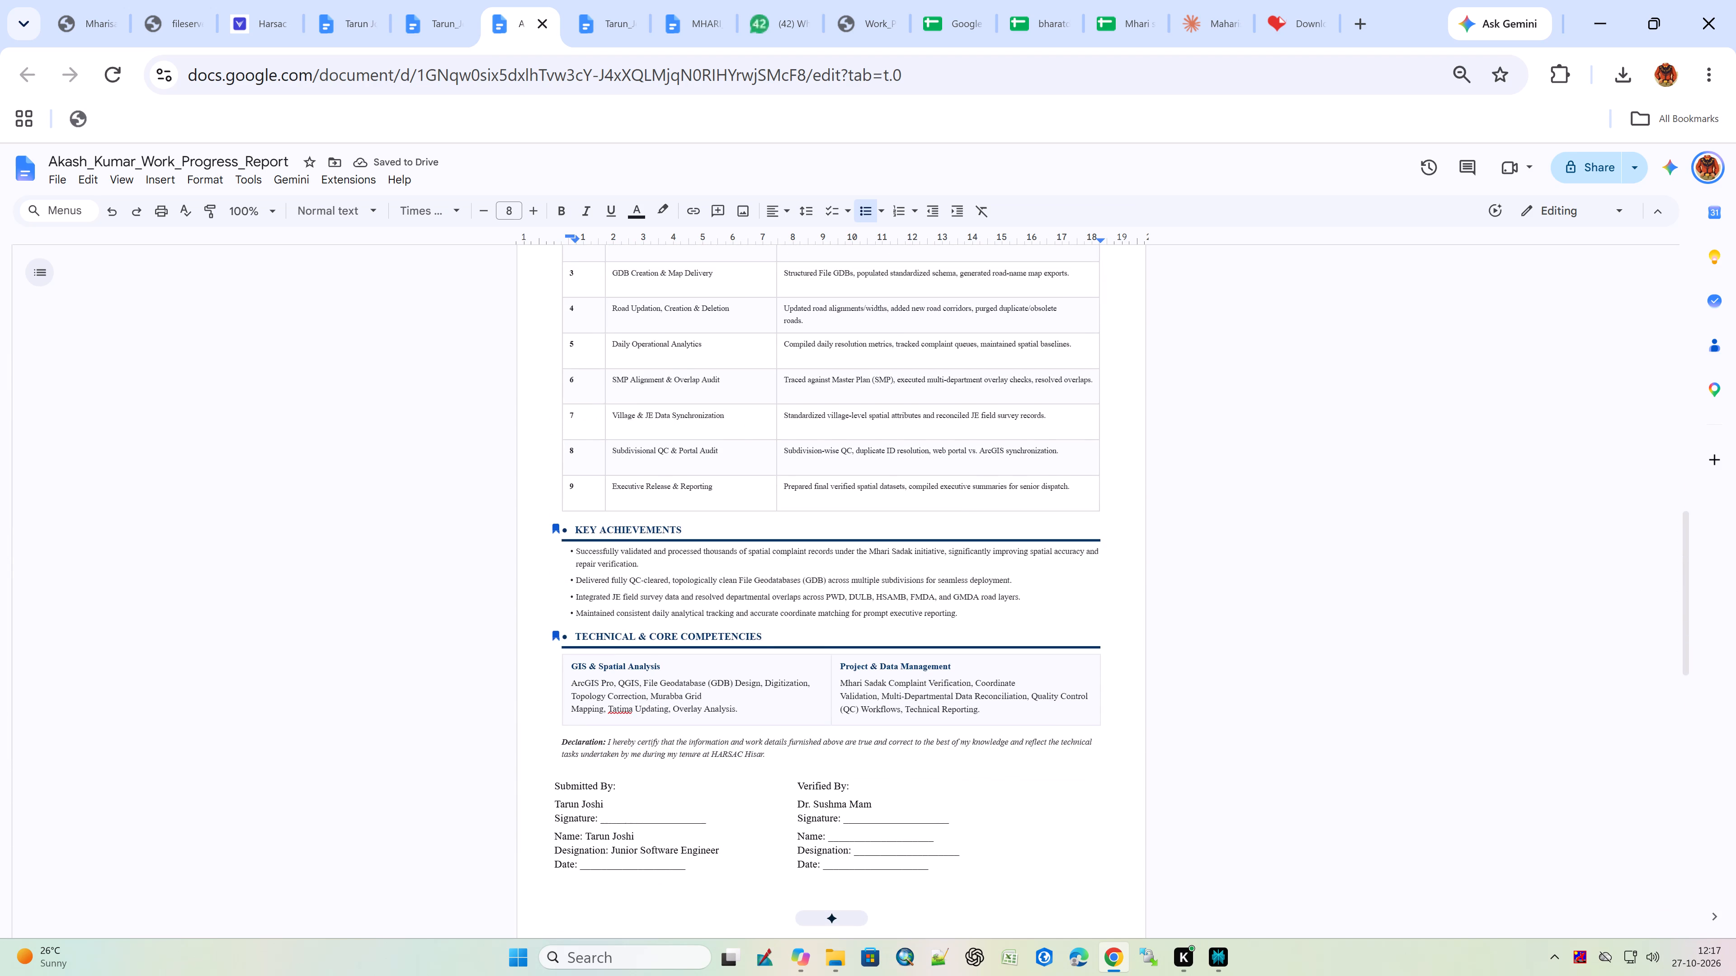
pyautogui.scroll(-2, 739, 548)
pyautogui.scroll(1, 739, 548)
pyautogui.moveTo(798, 566); pyautogui.dragTo(889, 611)
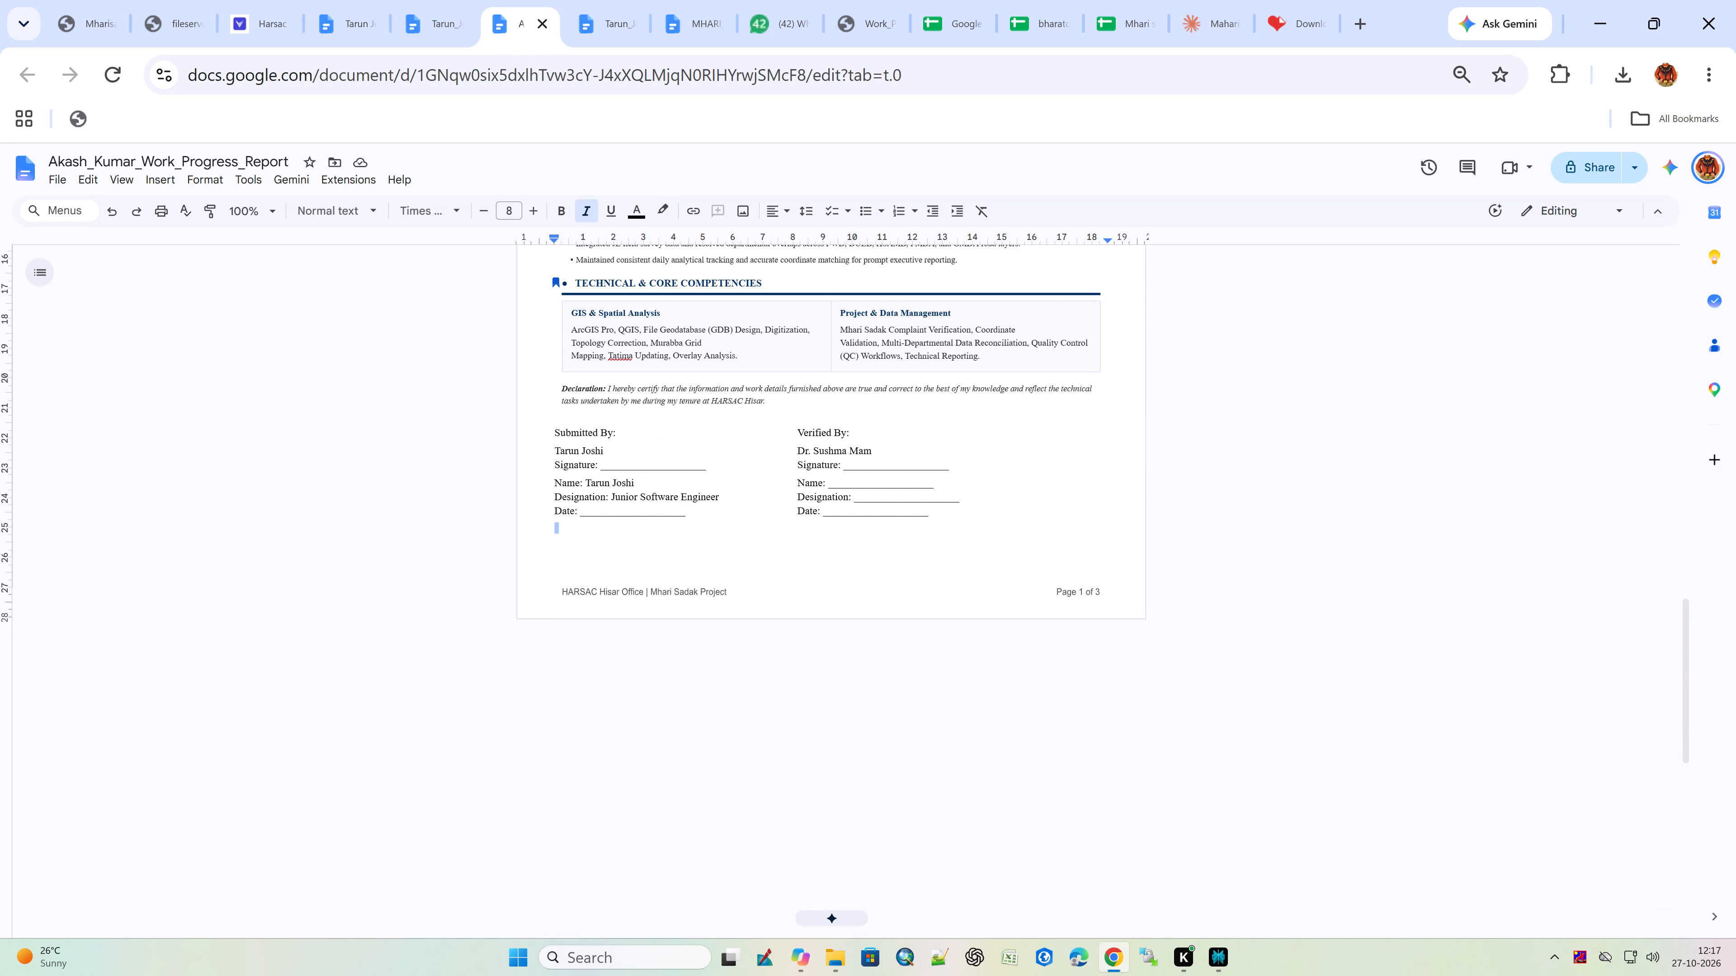
# Add footer page numbers to section 2, shown on the first page and starting at 1.
pyautogui.click(1107, 597)
pyautogui.moveTo(1094, 593); pyautogui.dragTo(1076, 598)
pyautogui.doubleClick(1076, 598)
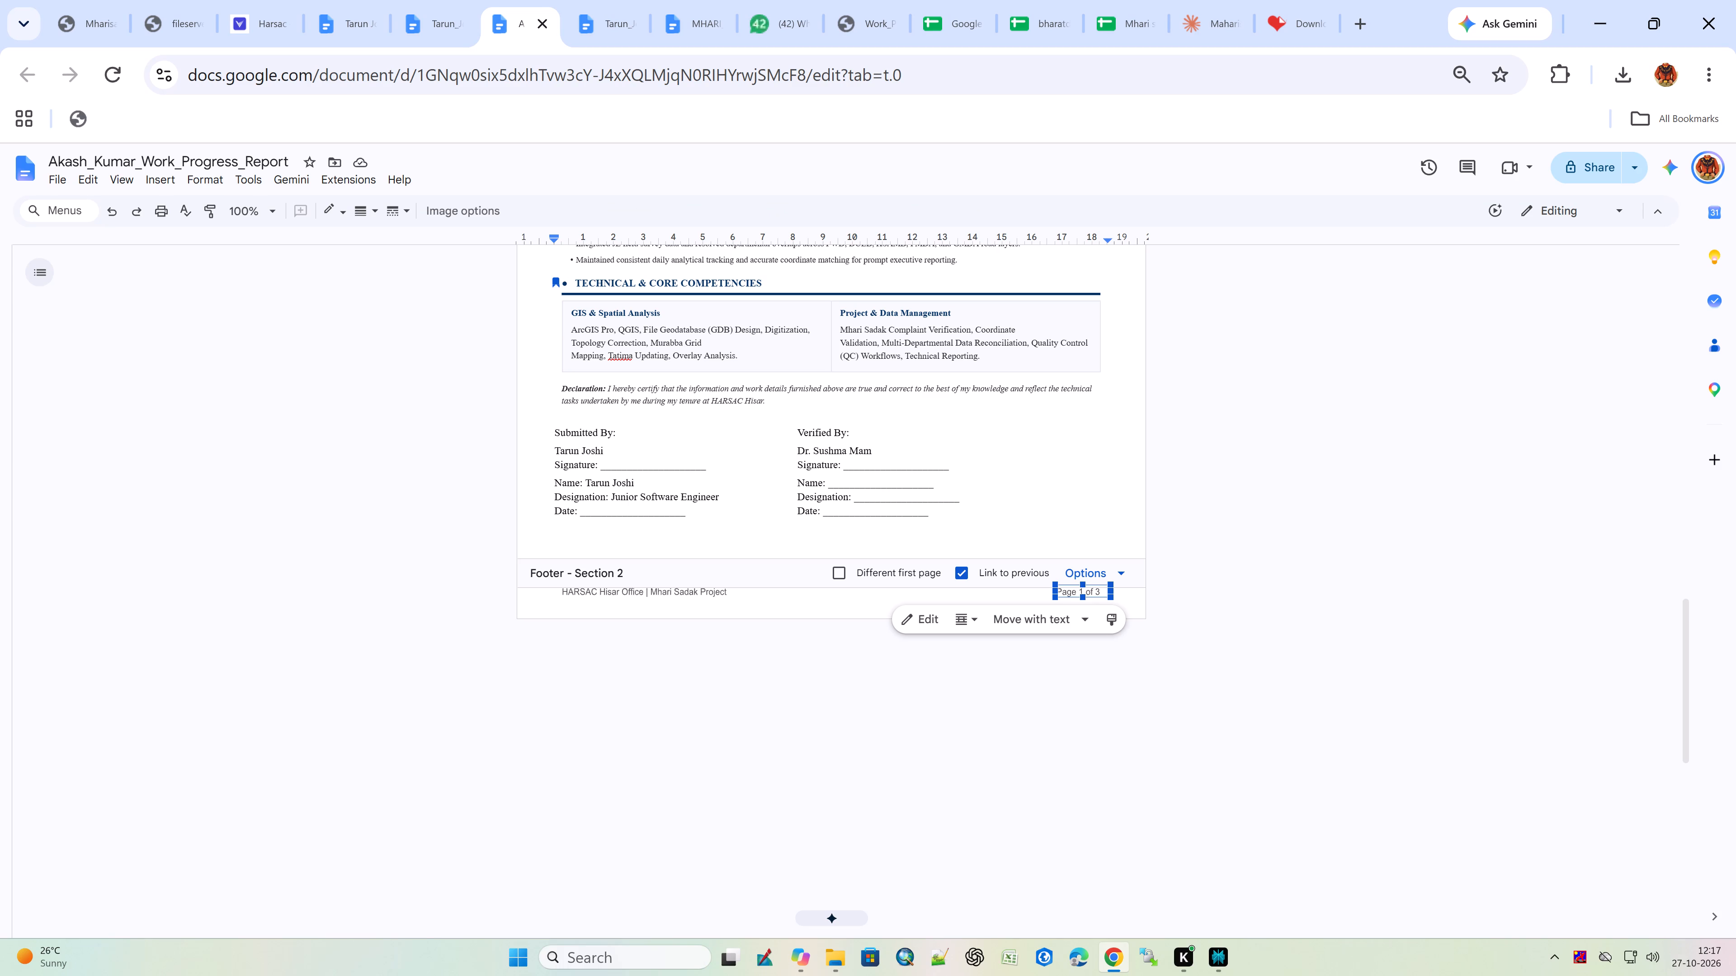
pyautogui.click(1100, 588)
pyautogui.click(1124, 580)
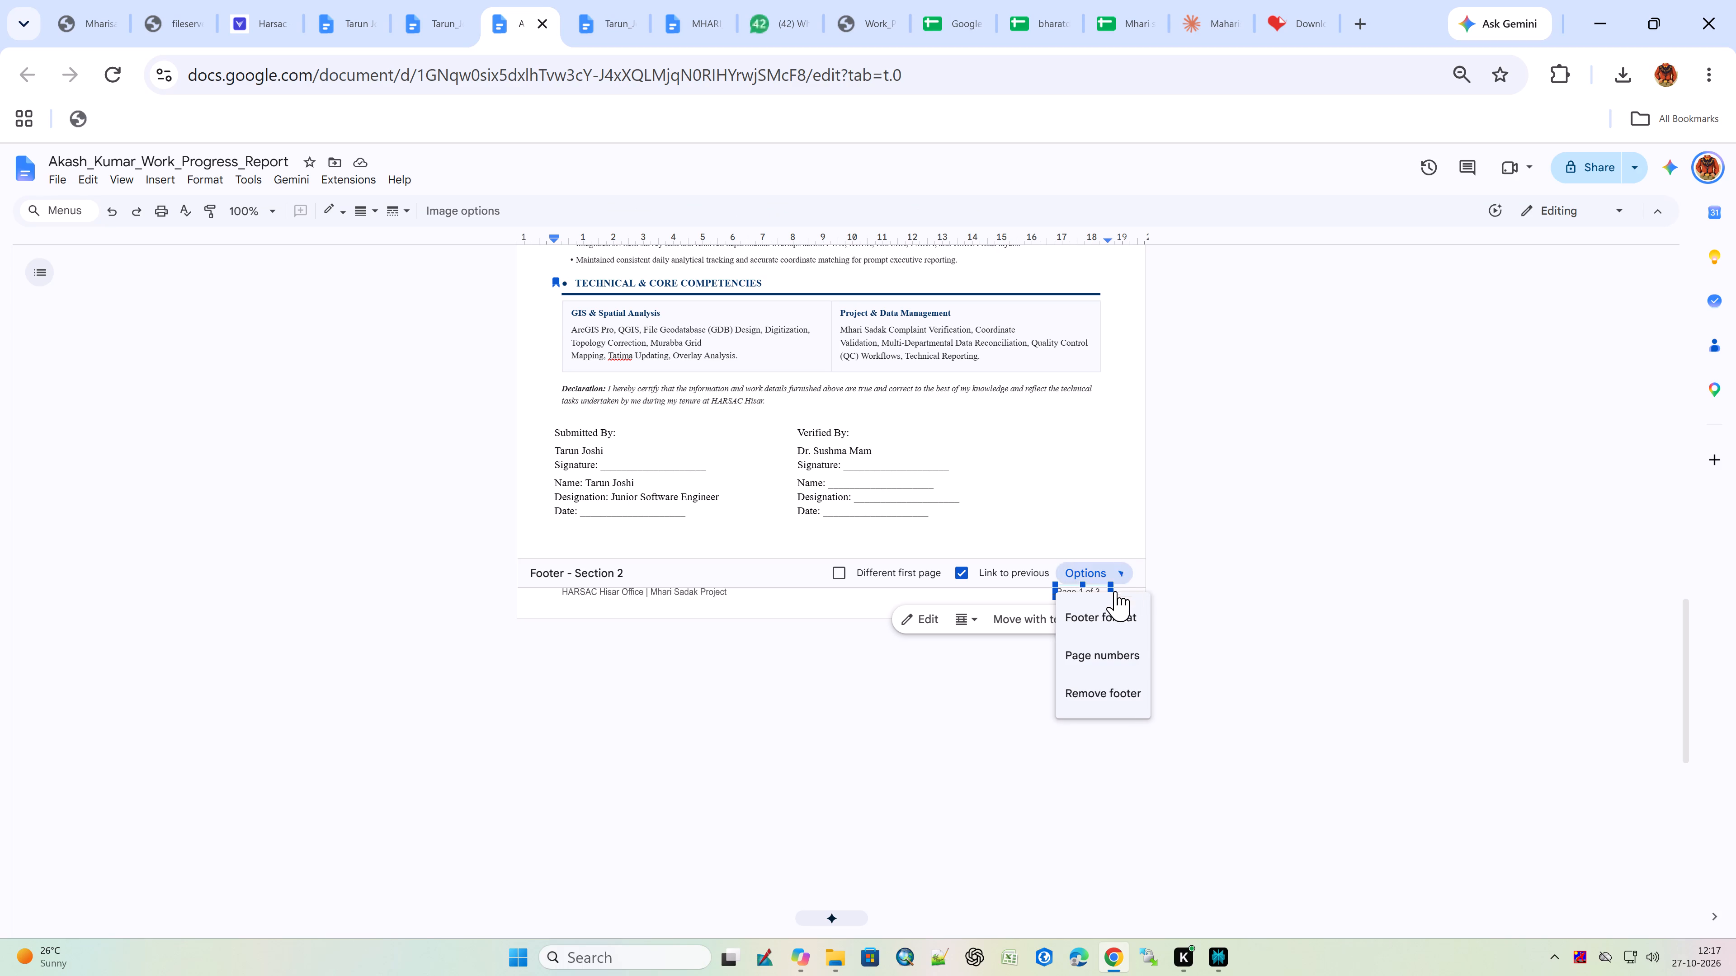
pyautogui.click(1094, 642)
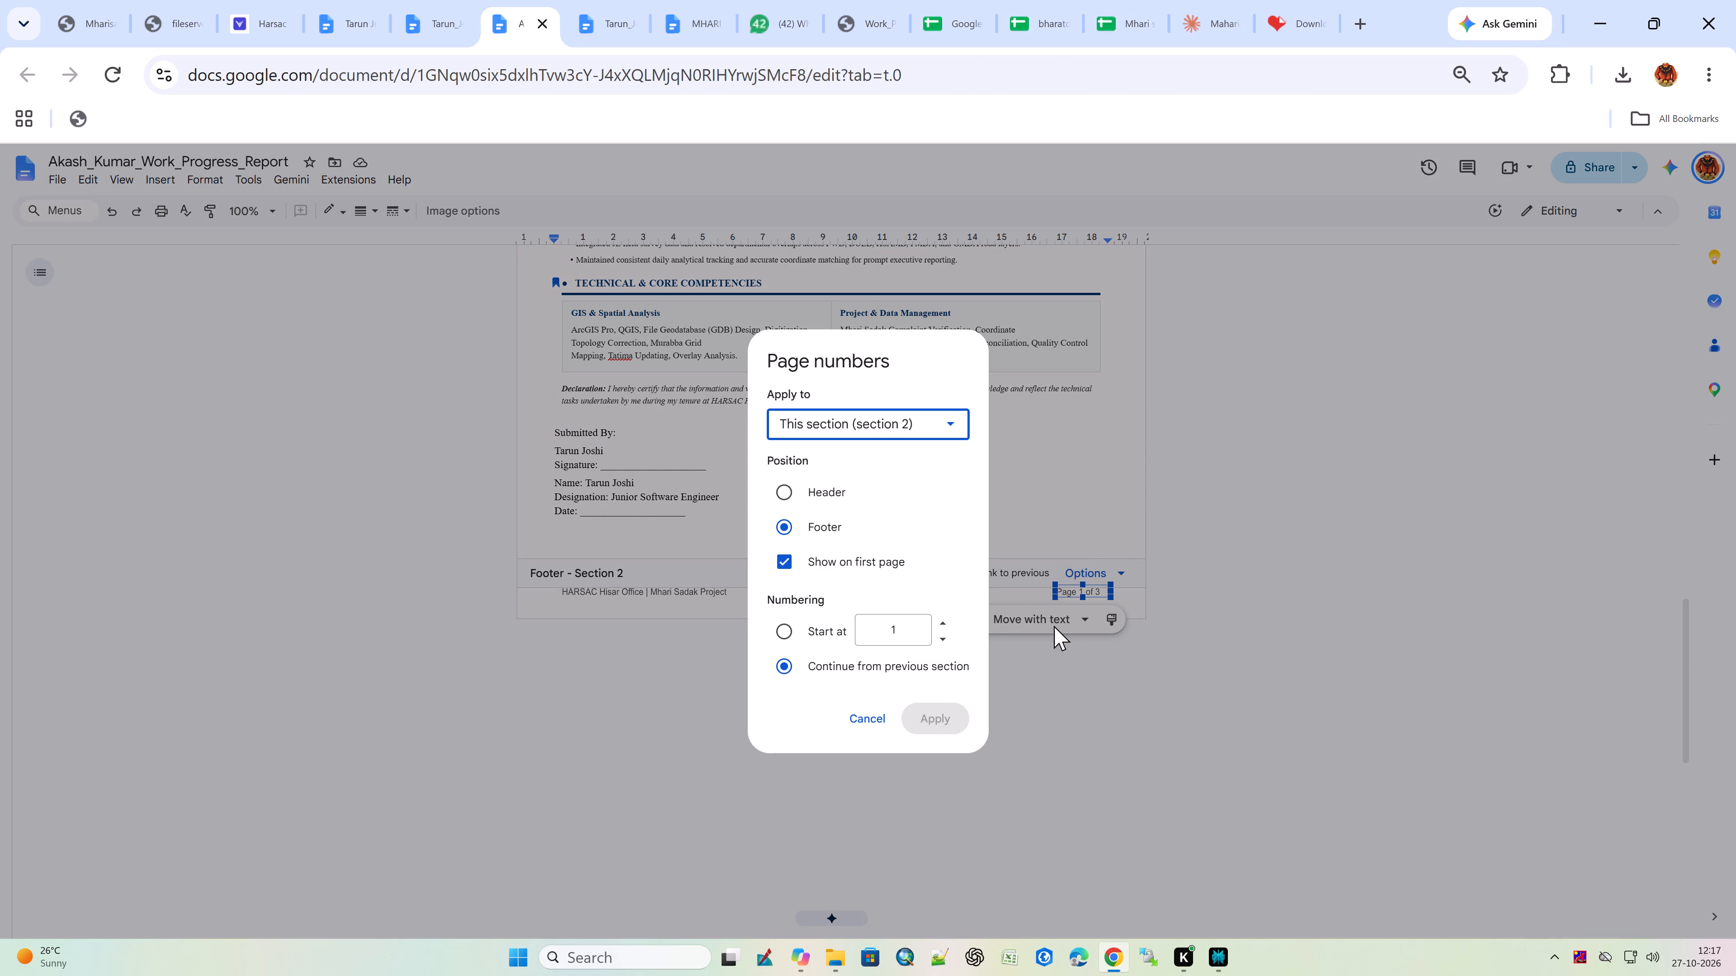
pyautogui.click(793, 638)
pyautogui.click(952, 723)
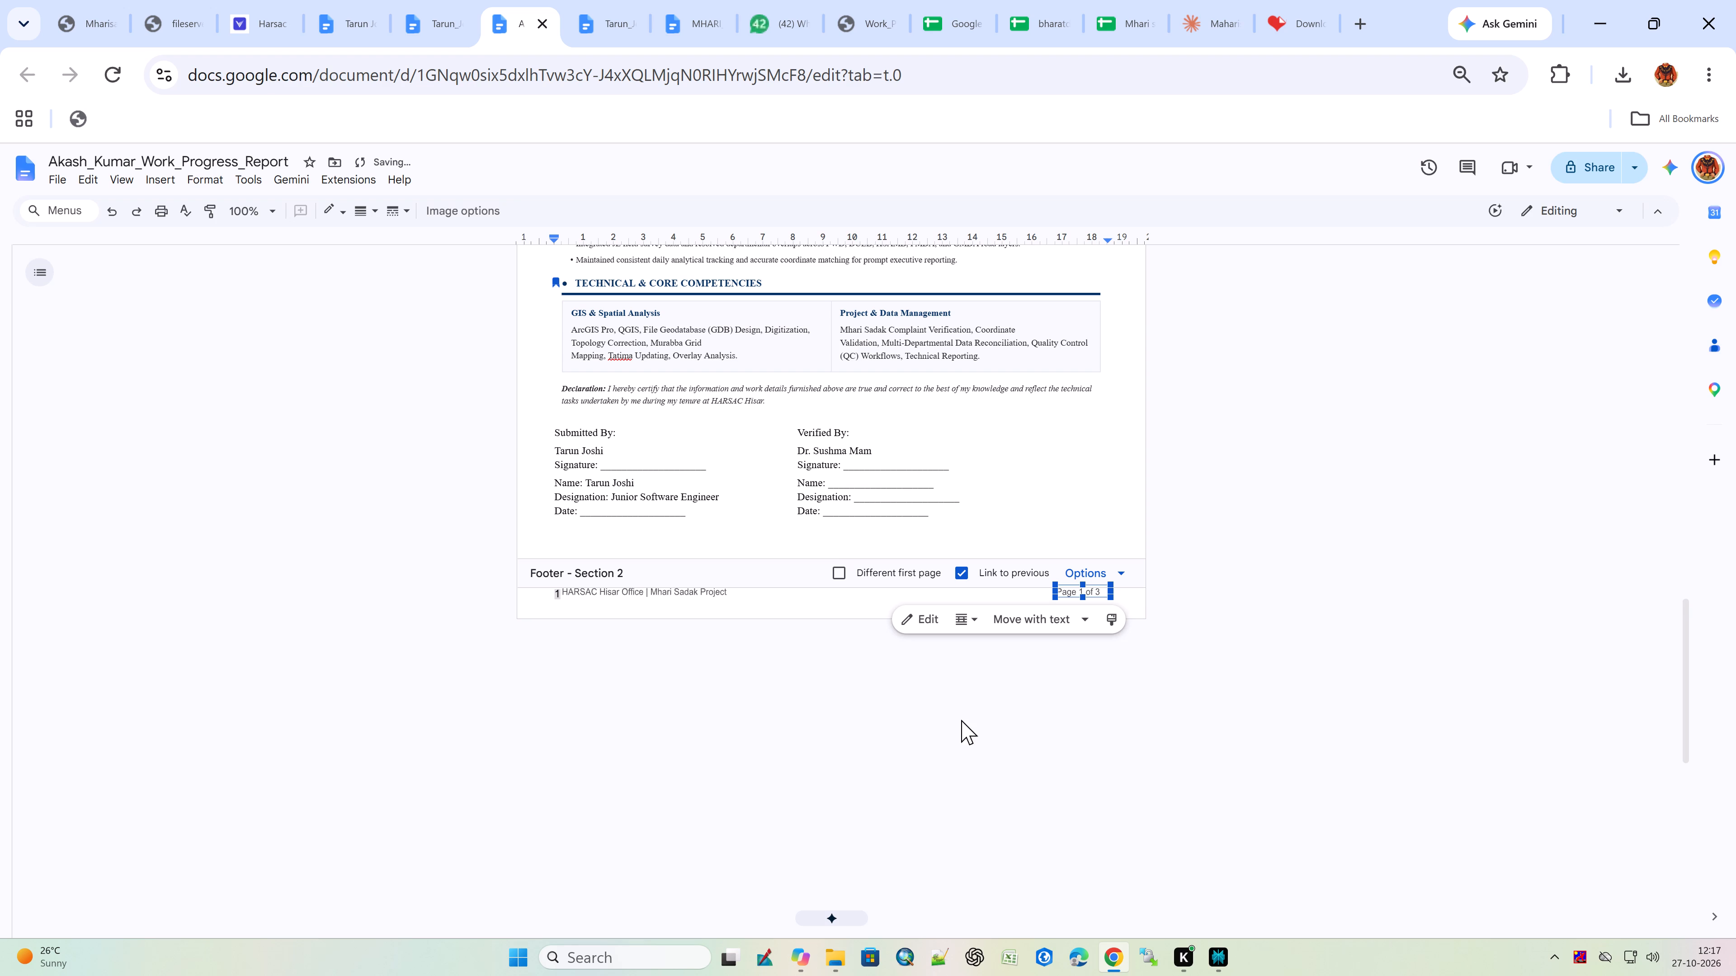
pyautogui.click(980, 767)
pyautogui.click(984, 508)
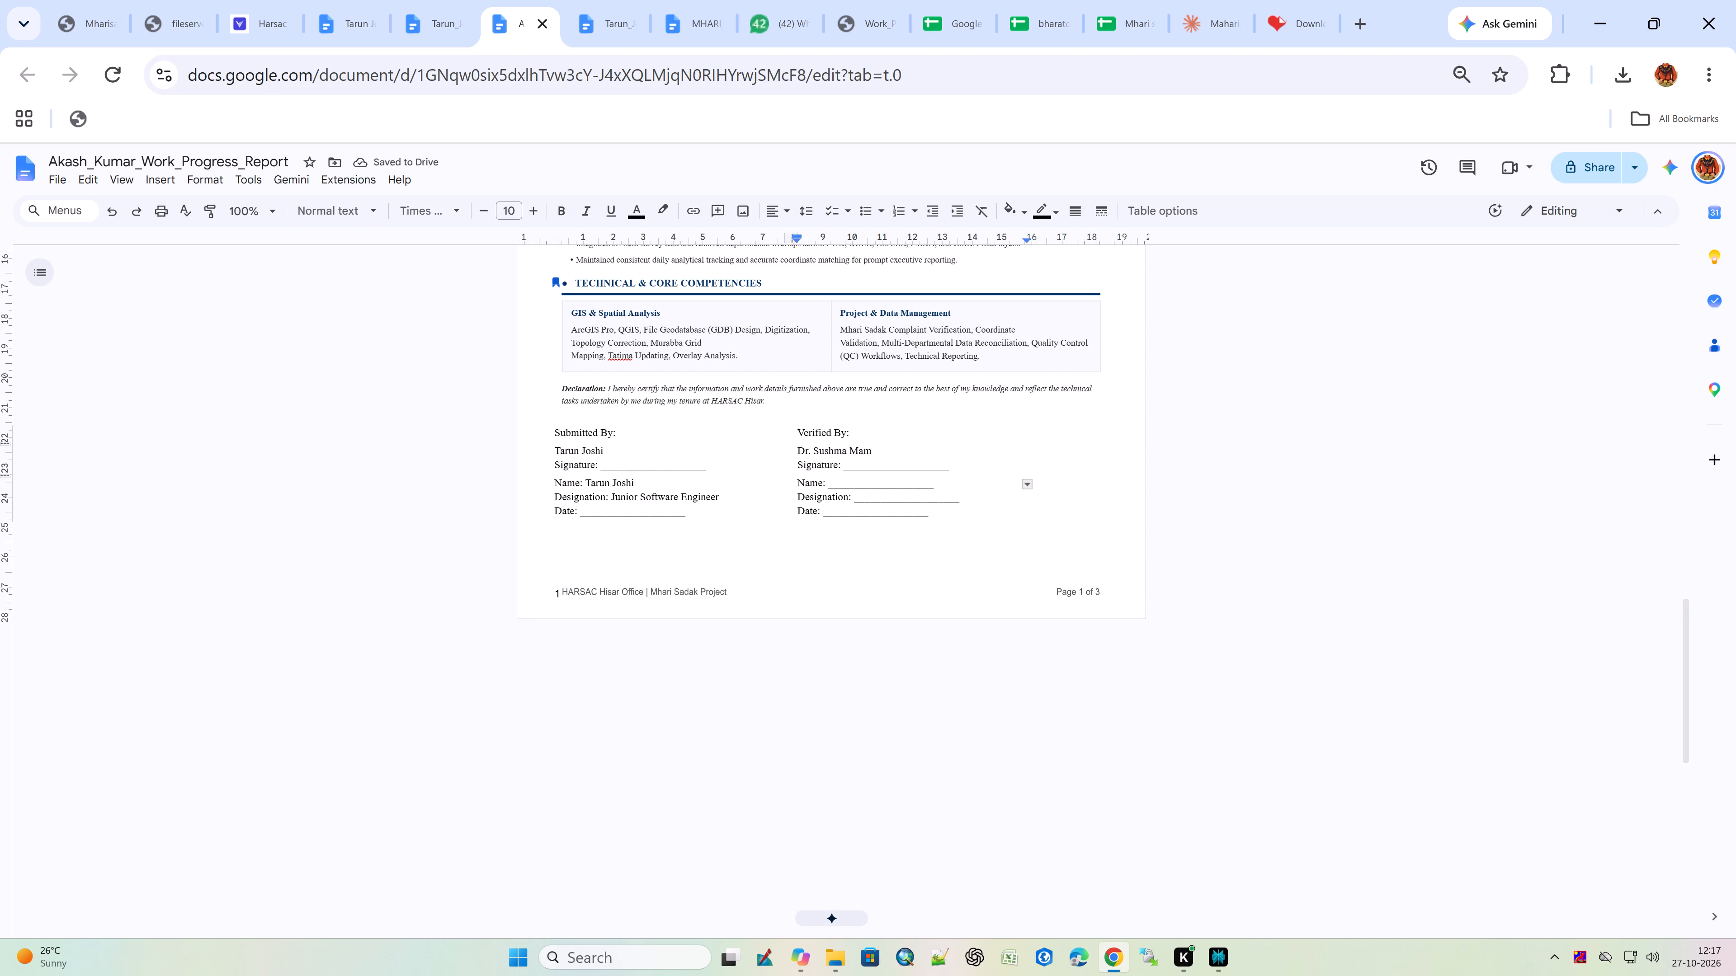
# Delete the "Page 1 of 3" text box from the section 2 footer.
pyautogui.doubleClick(1075, 587)
pyautogui.click(1066, 591)
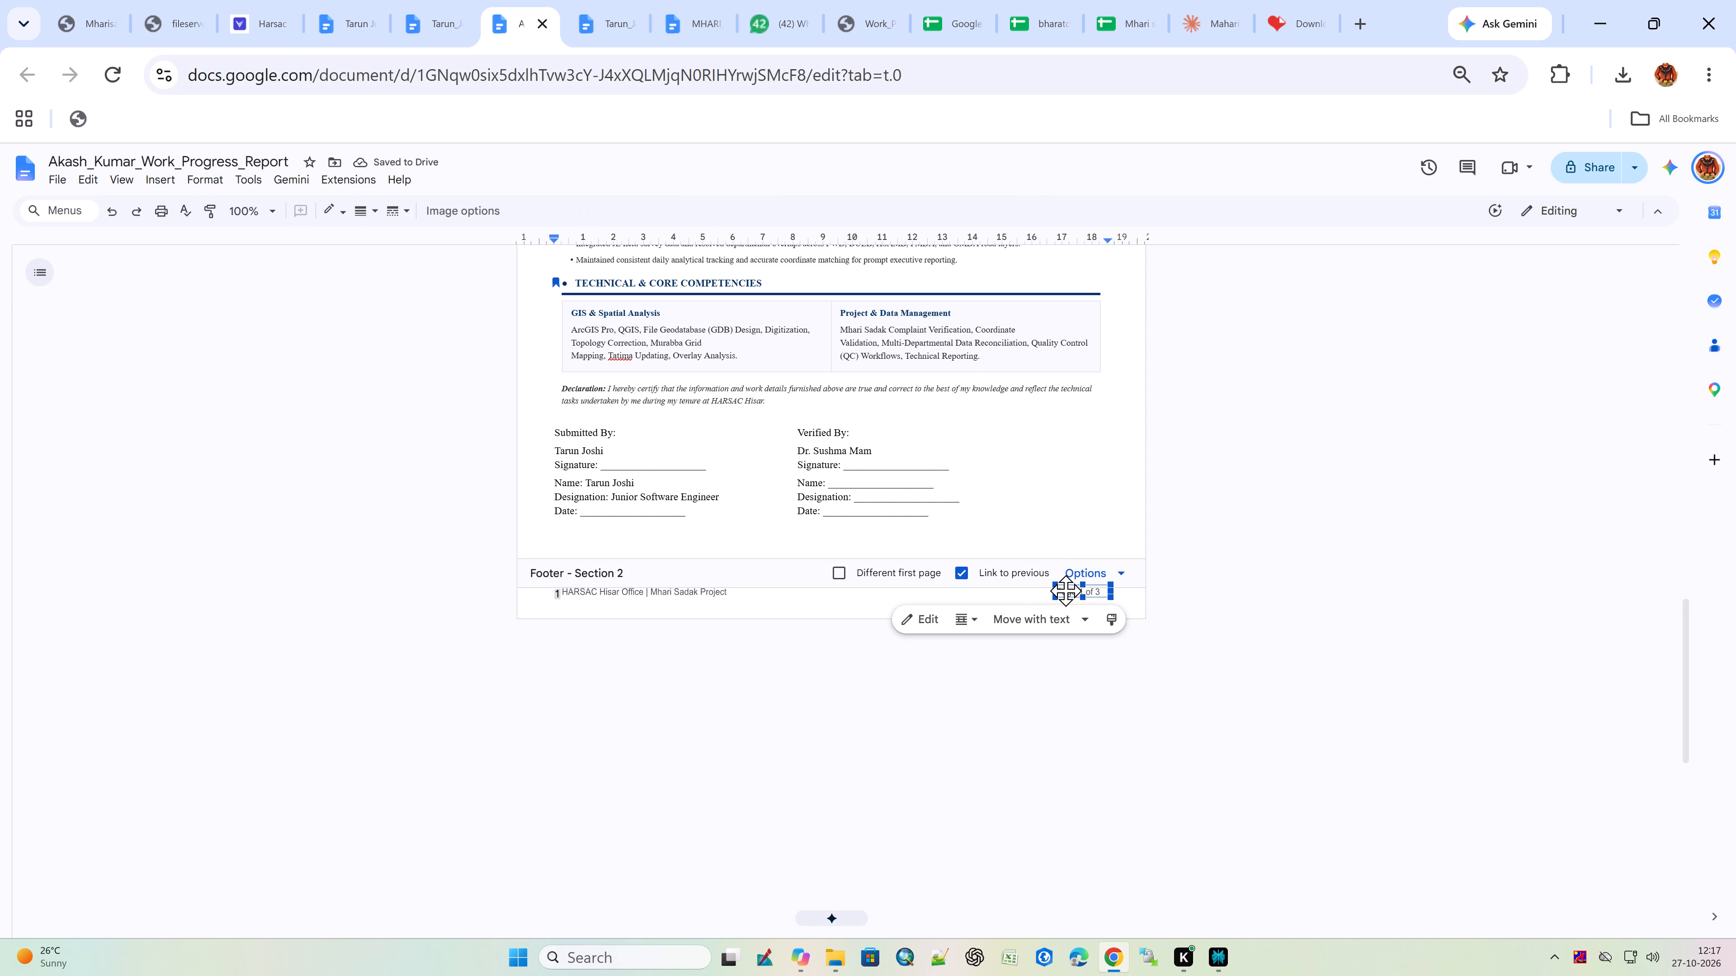
pyautogui.press('BackSpace')
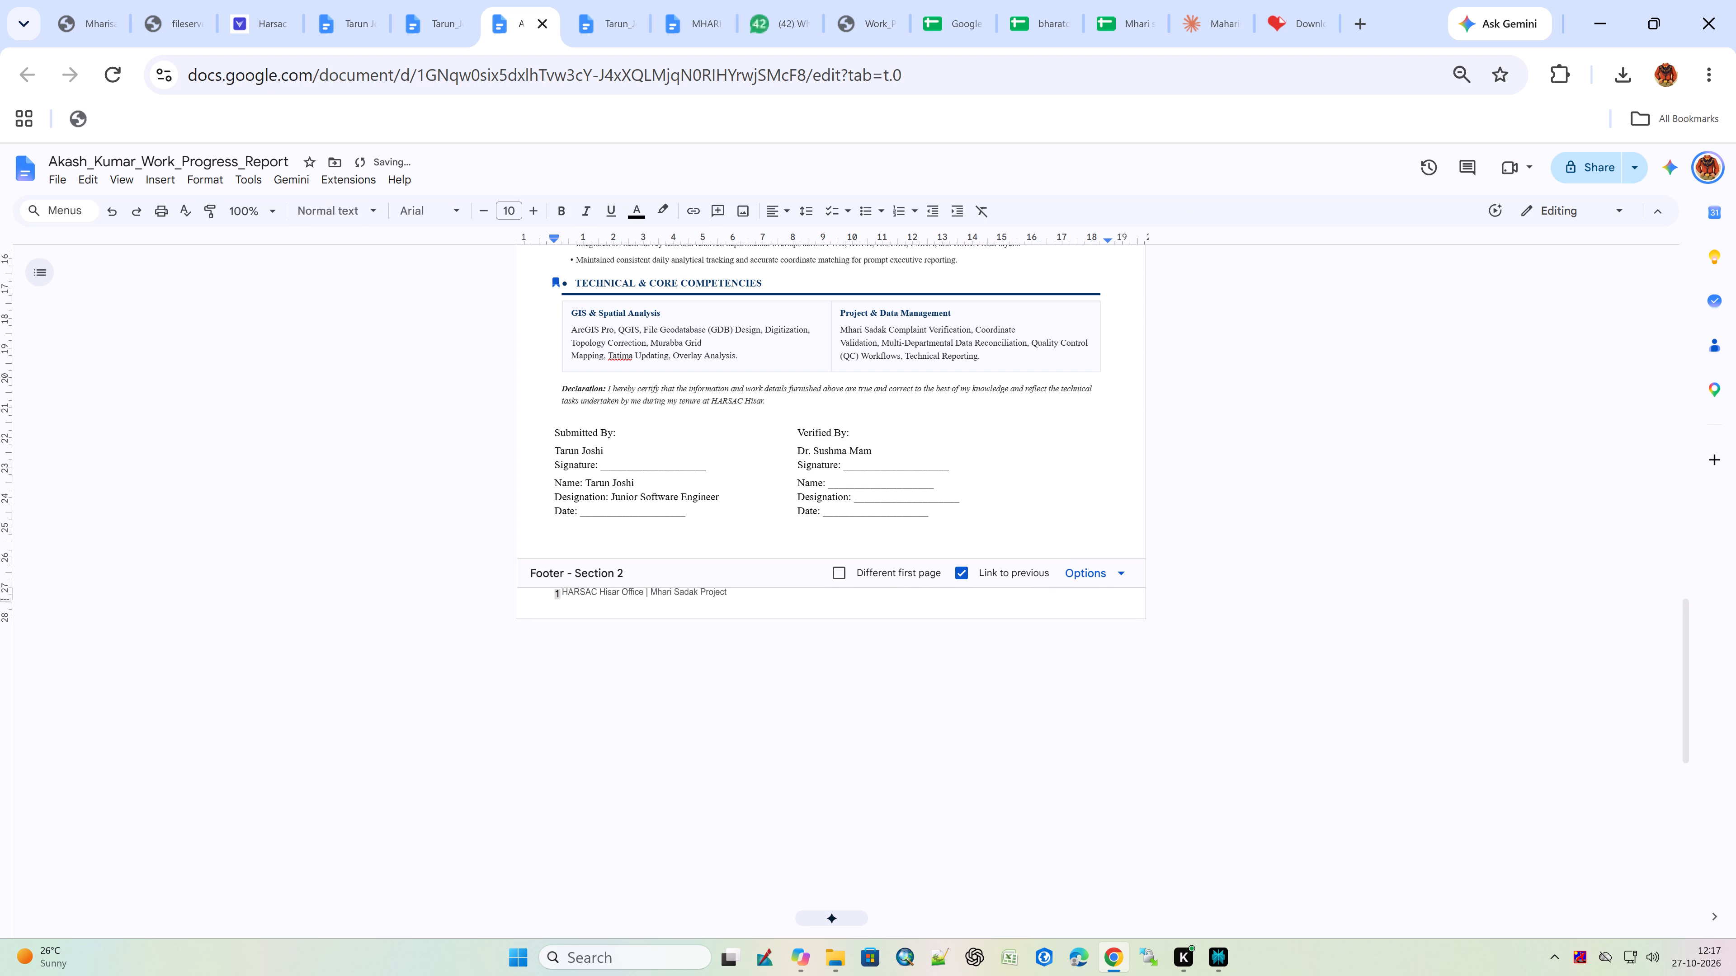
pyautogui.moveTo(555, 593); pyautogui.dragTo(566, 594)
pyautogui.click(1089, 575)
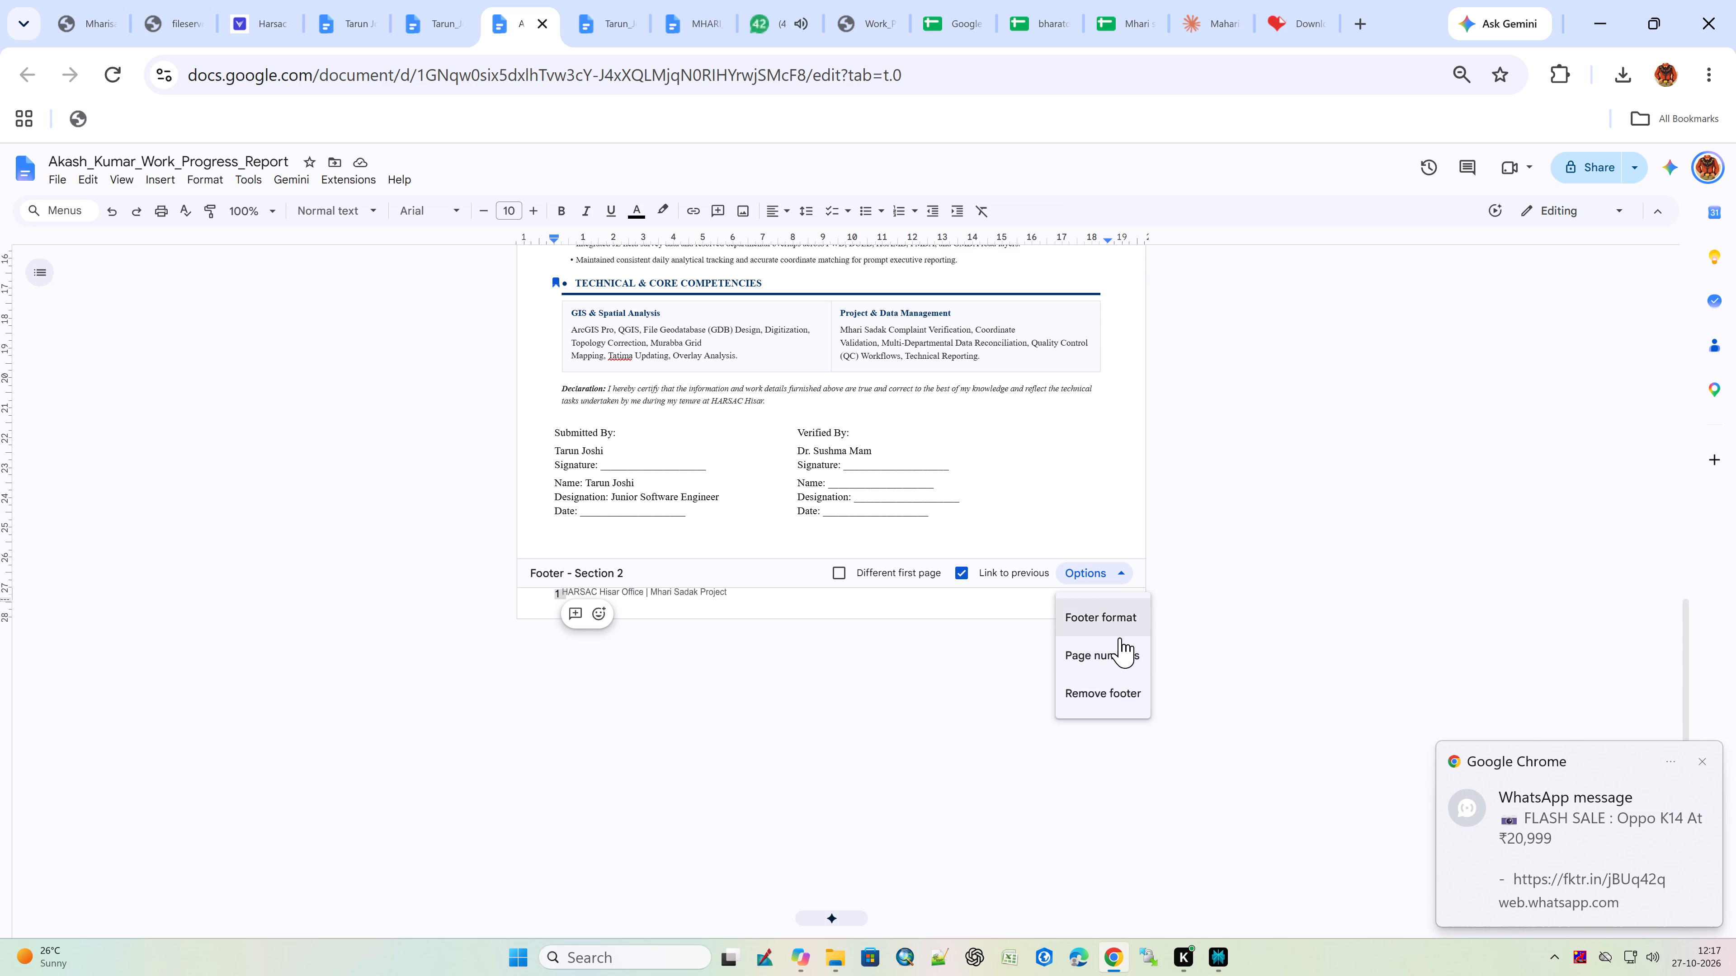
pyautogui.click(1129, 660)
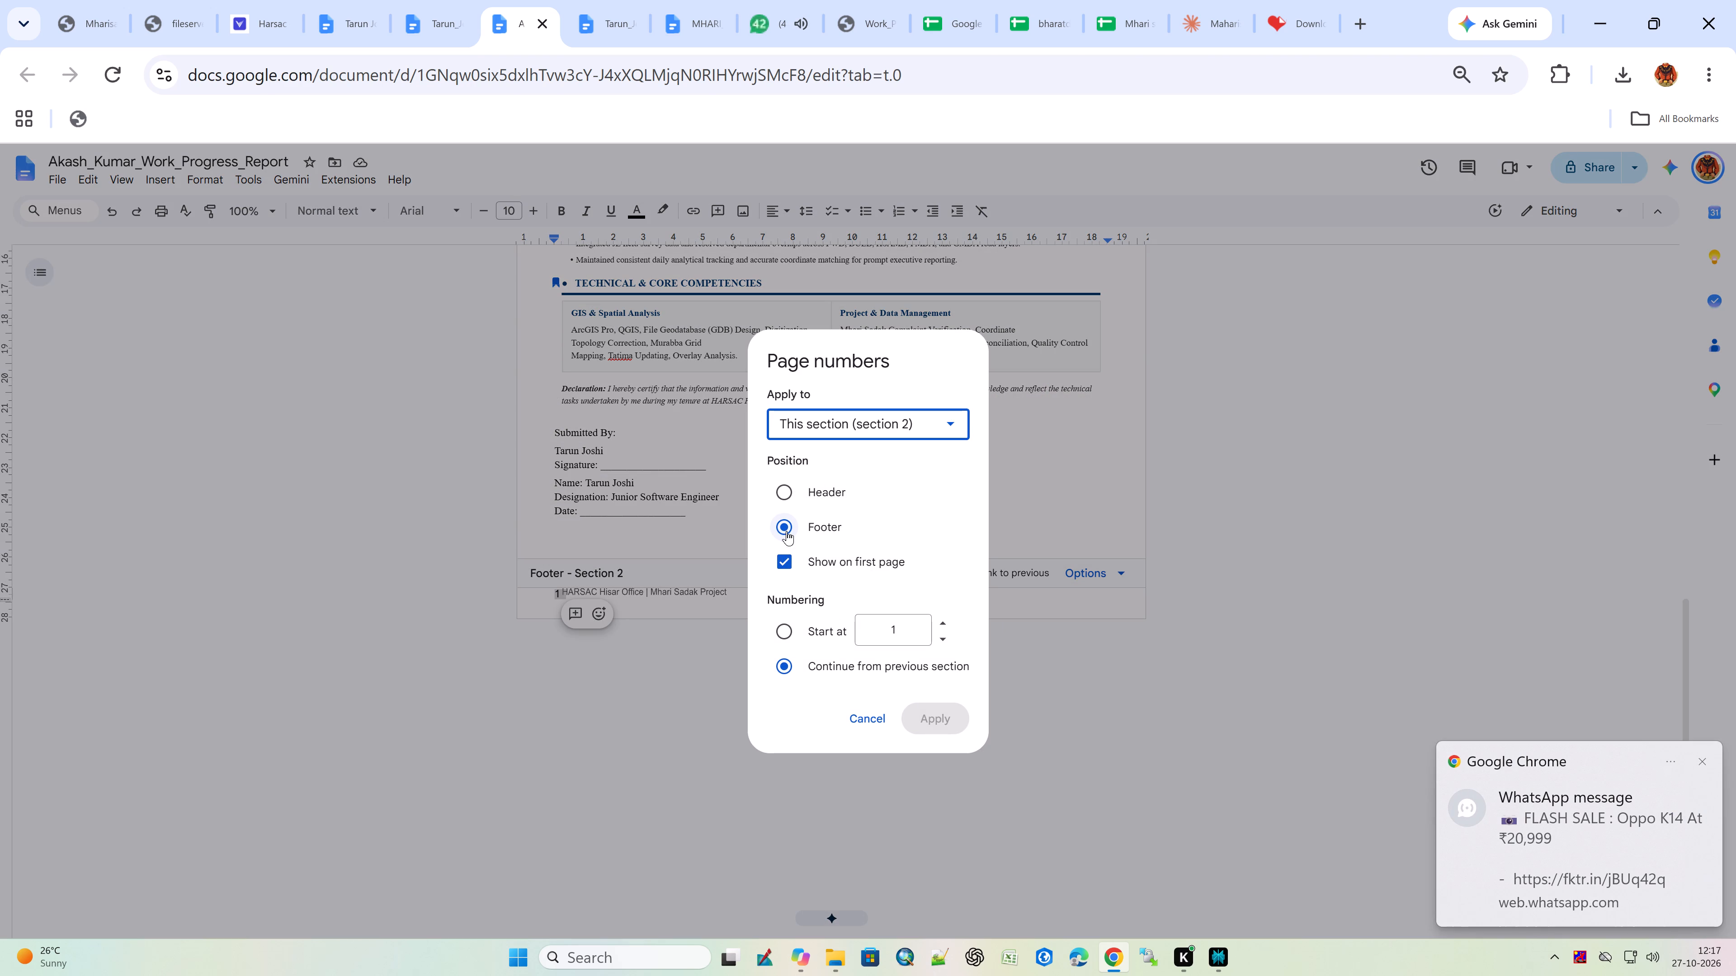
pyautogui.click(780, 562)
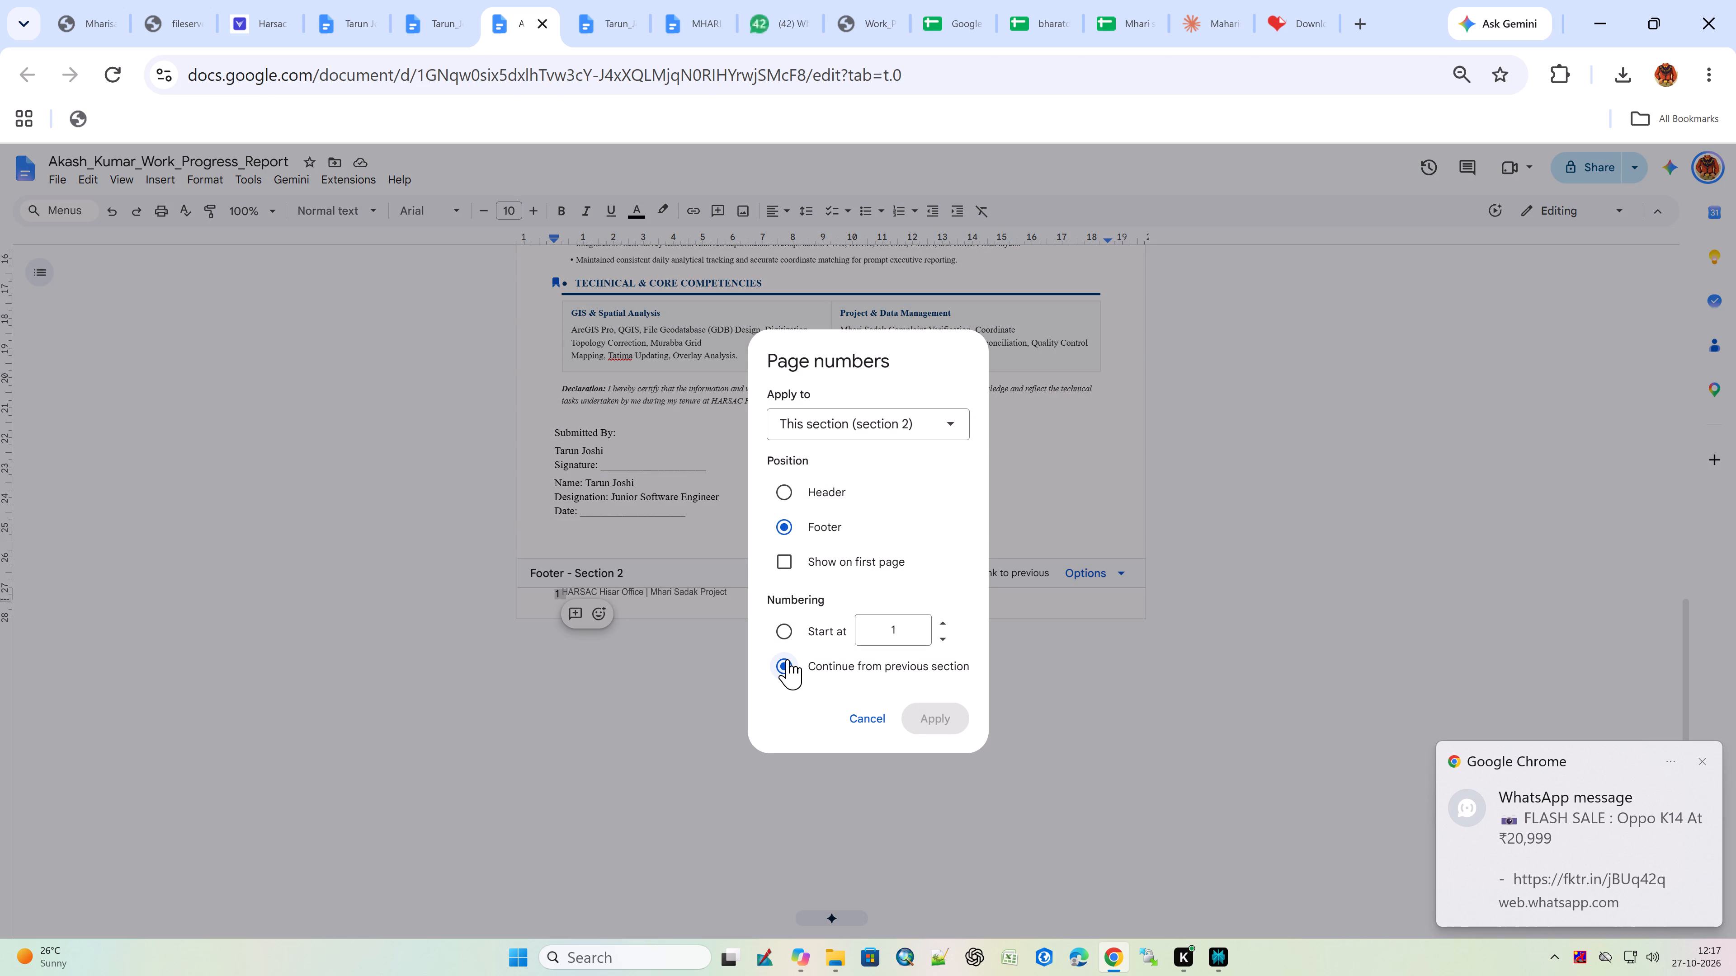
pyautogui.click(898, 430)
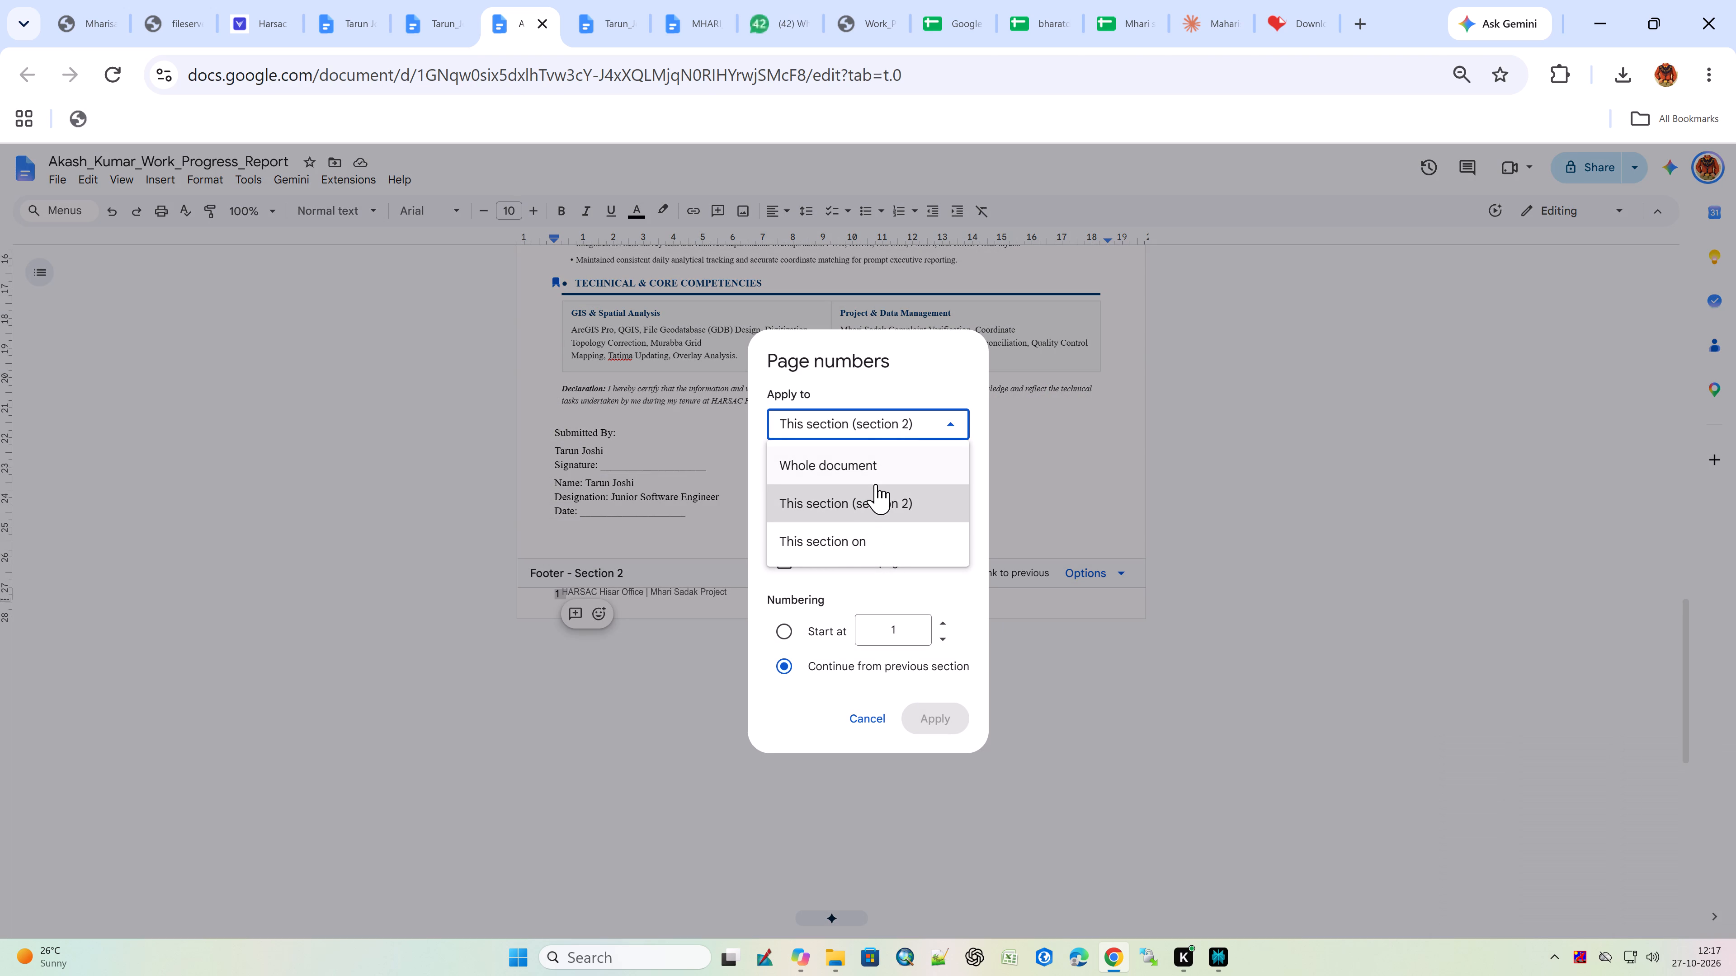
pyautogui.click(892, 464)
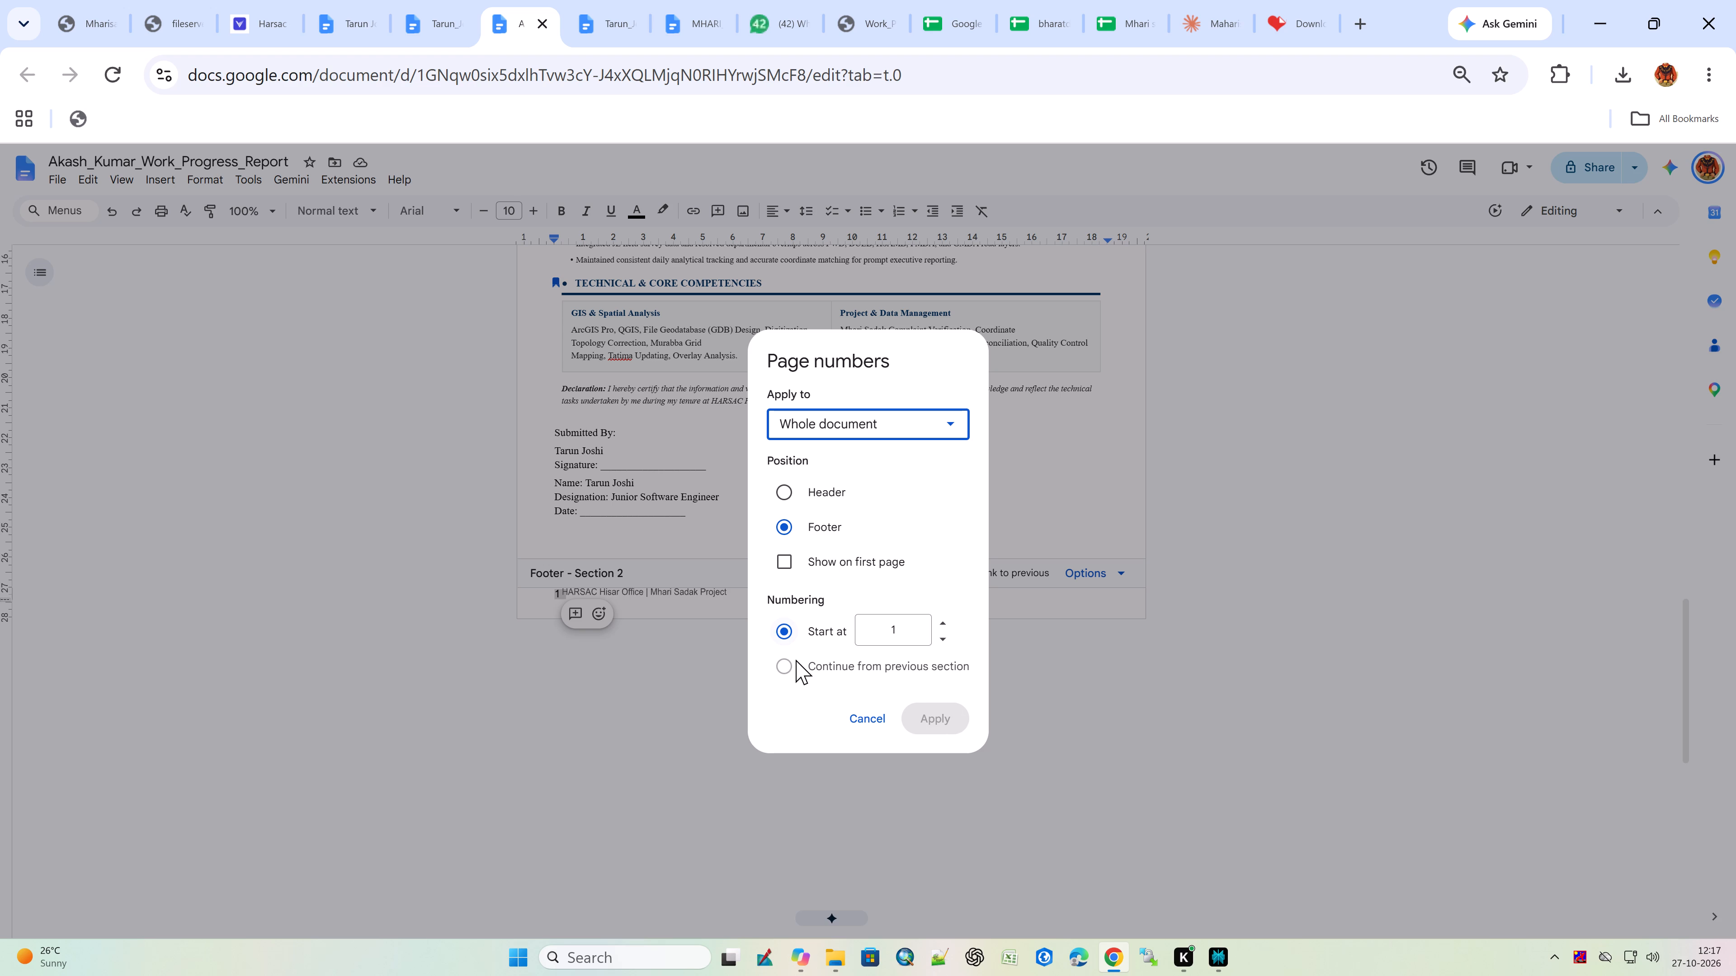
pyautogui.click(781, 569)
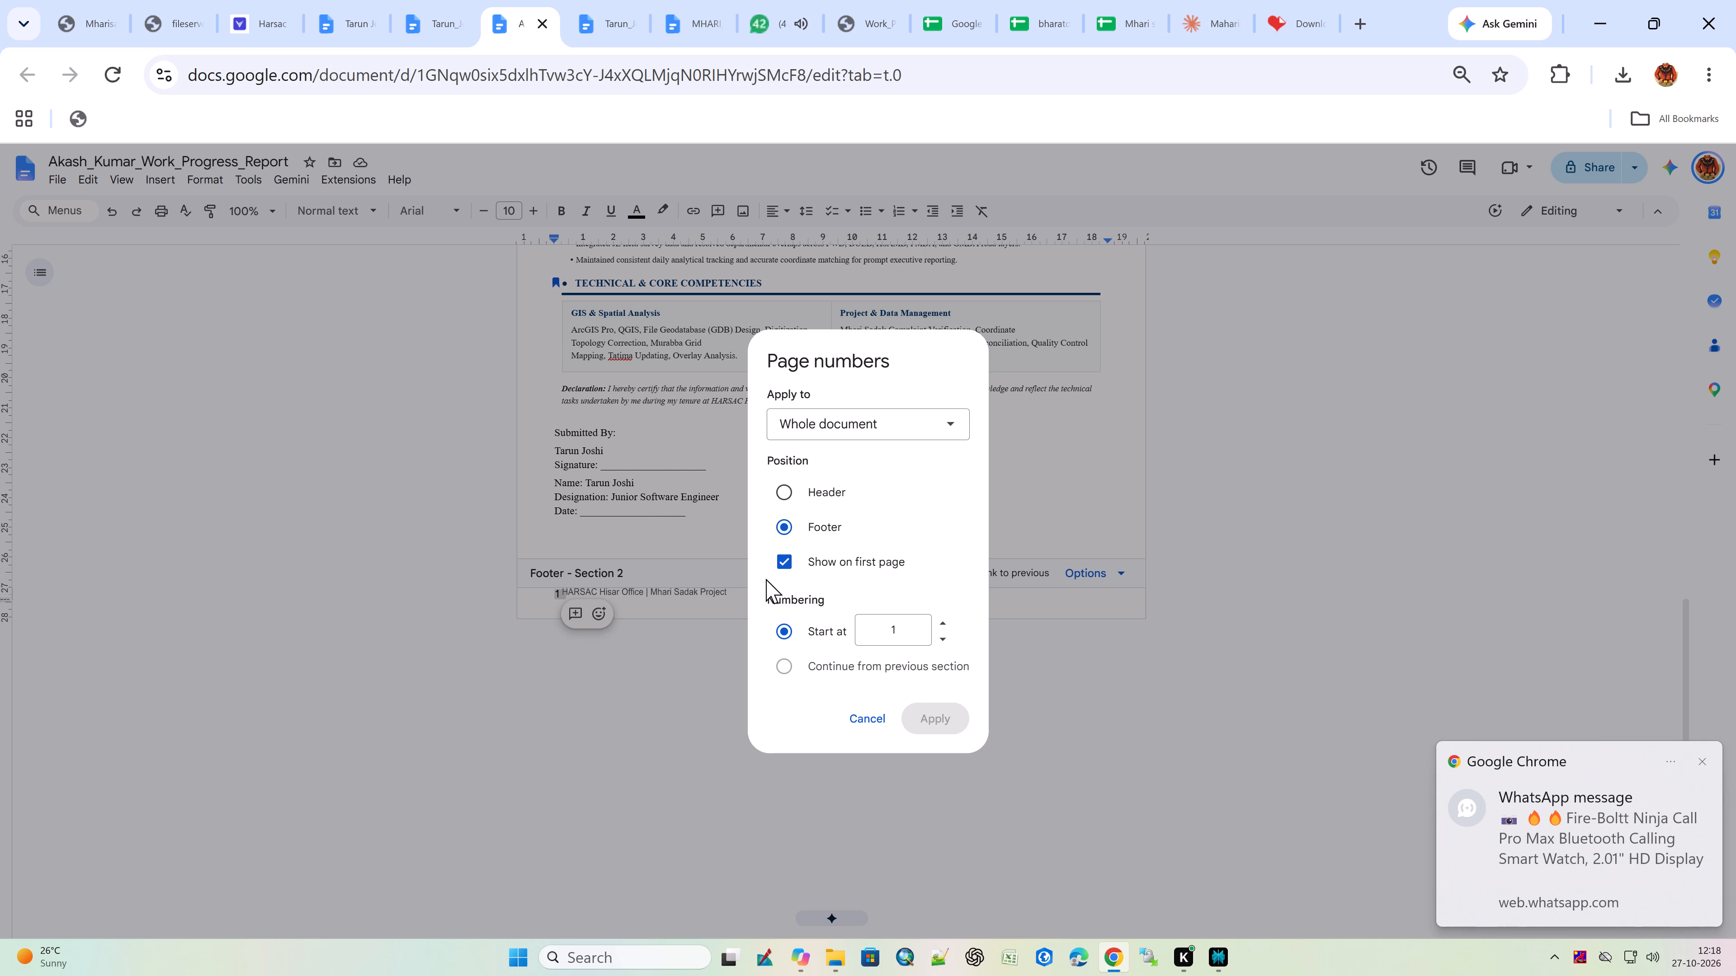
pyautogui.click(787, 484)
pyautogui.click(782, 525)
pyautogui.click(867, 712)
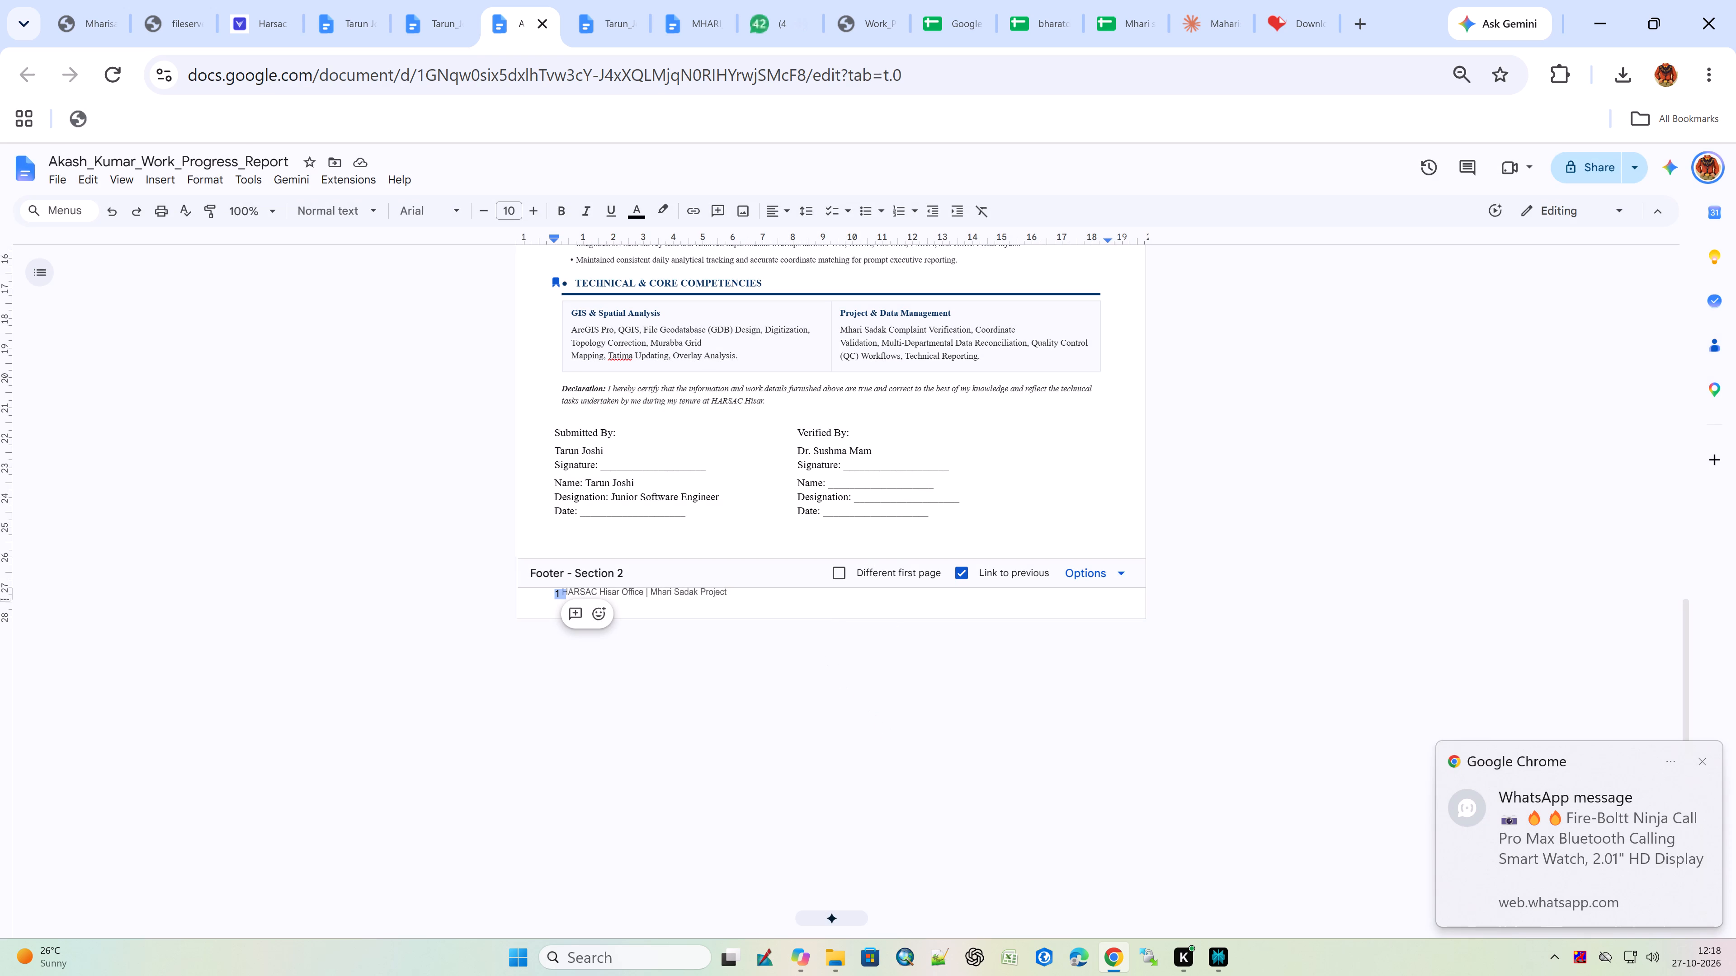
# Reapply the section 2 footer page numbering with the numbering starting at 1.
pyautogui.click(1065, 583)
pyautogui.click(1096, 643)
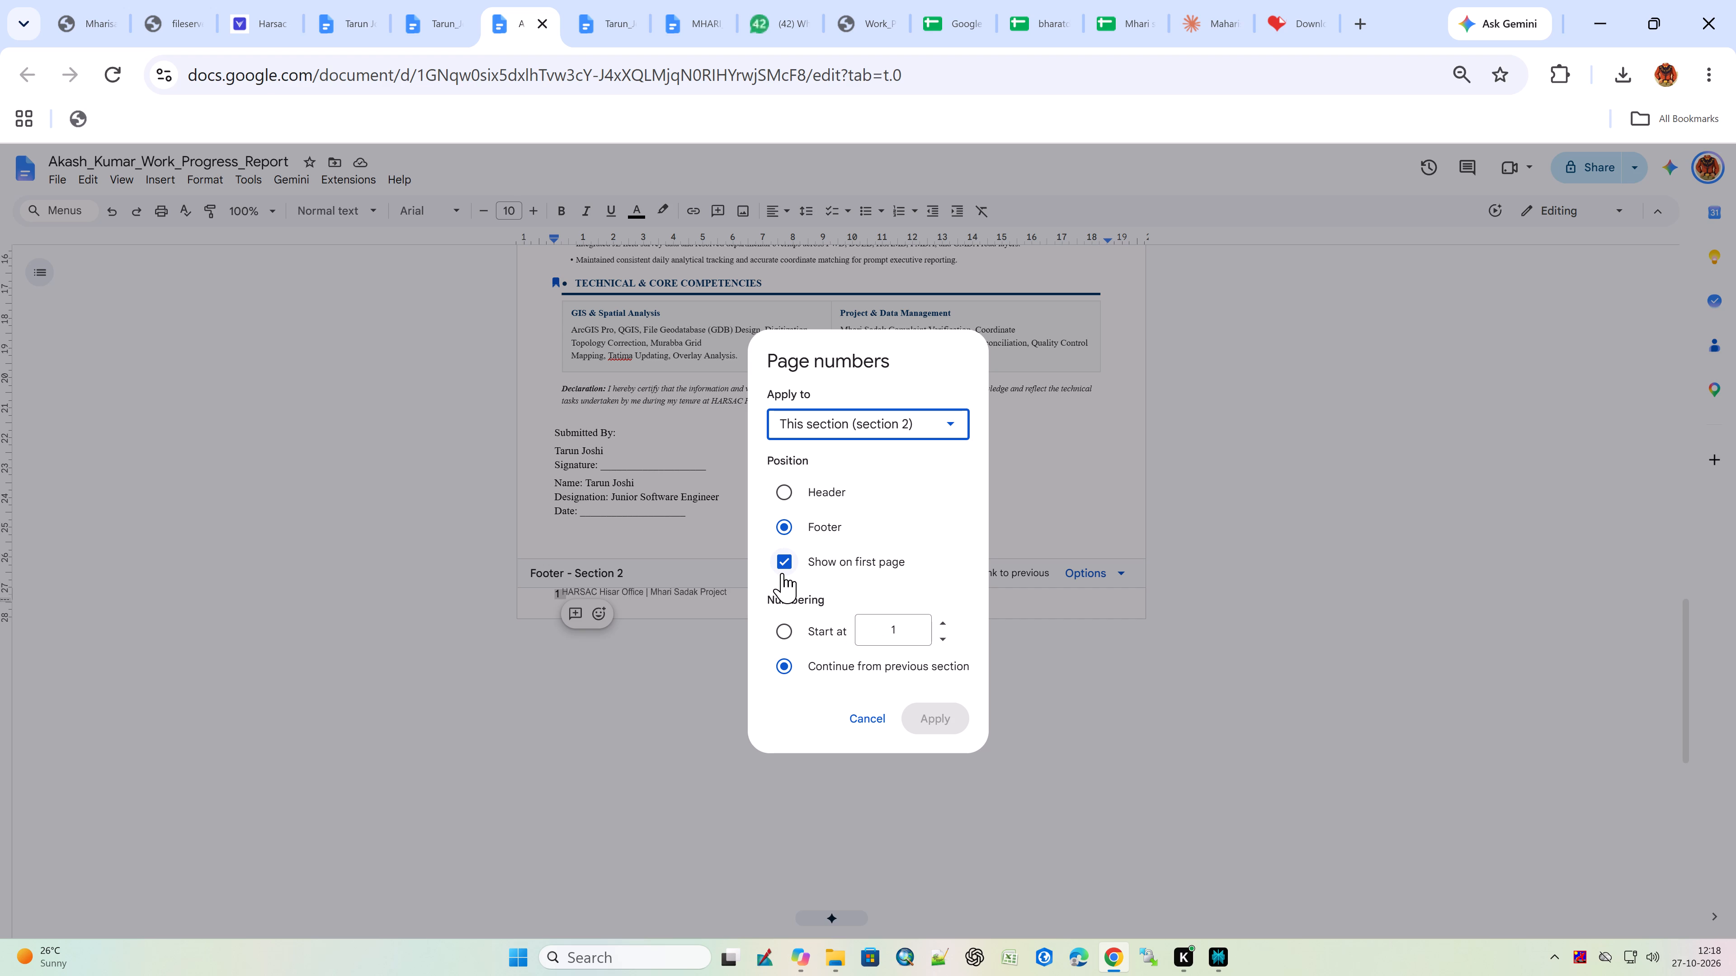
pyautogui.click(792, 632)
pyautogui.click(947, 699)
pyautogui.click(946, 701)
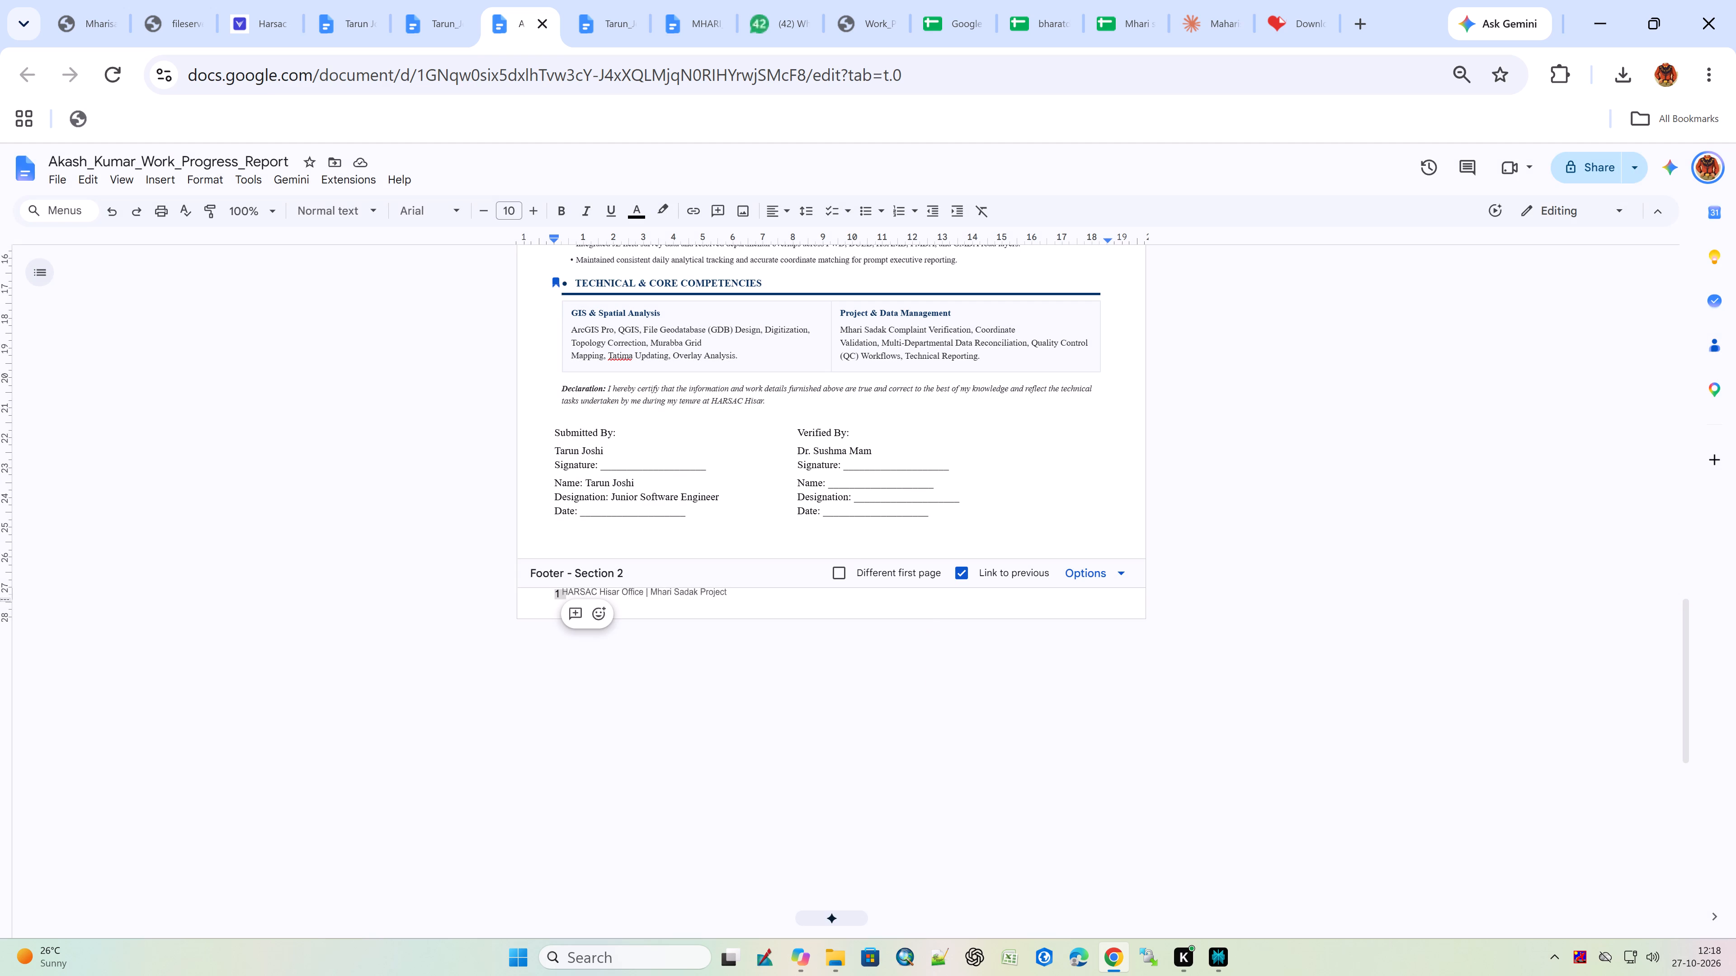
# Insert two spaces after the section 2 footer page number and move the "HARSAC Hisar Office | Mhari Sadak Project" text box clear of it.
pyautogui.click(924, 602)
pyautogui.press('space')
pyautogui.press('space')
pyautogui.click(563, 596)
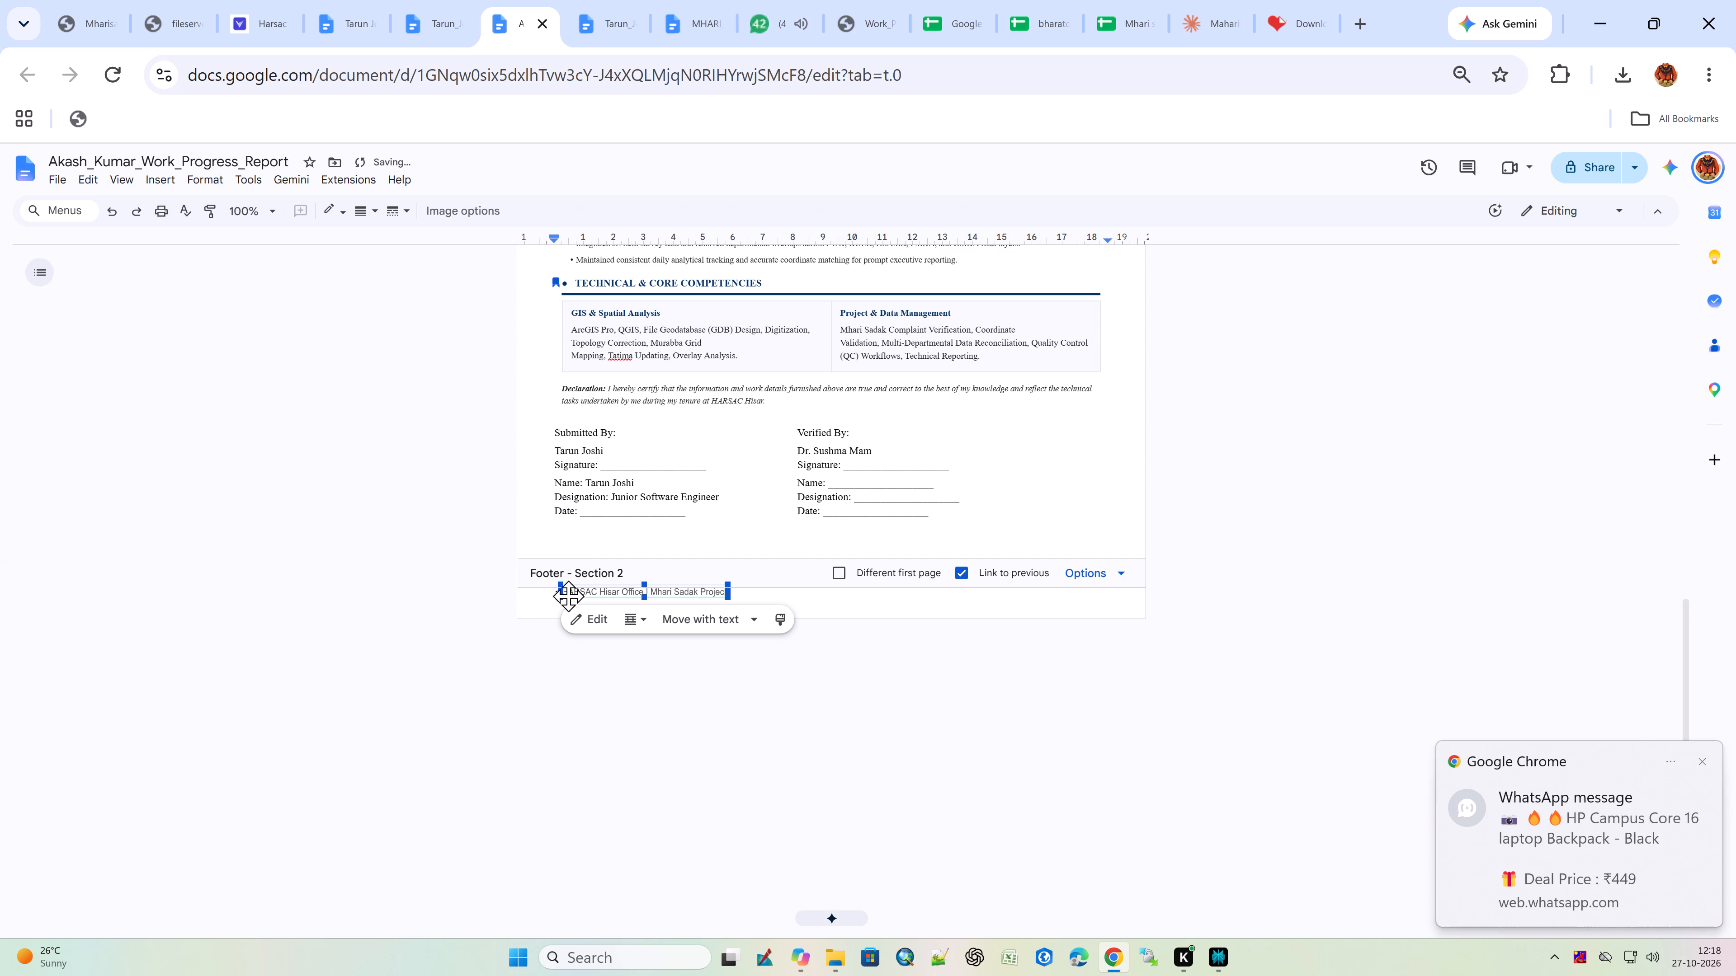
pyautogui.moveTo(590, 592); pyautogui.dragTo(604, 595)
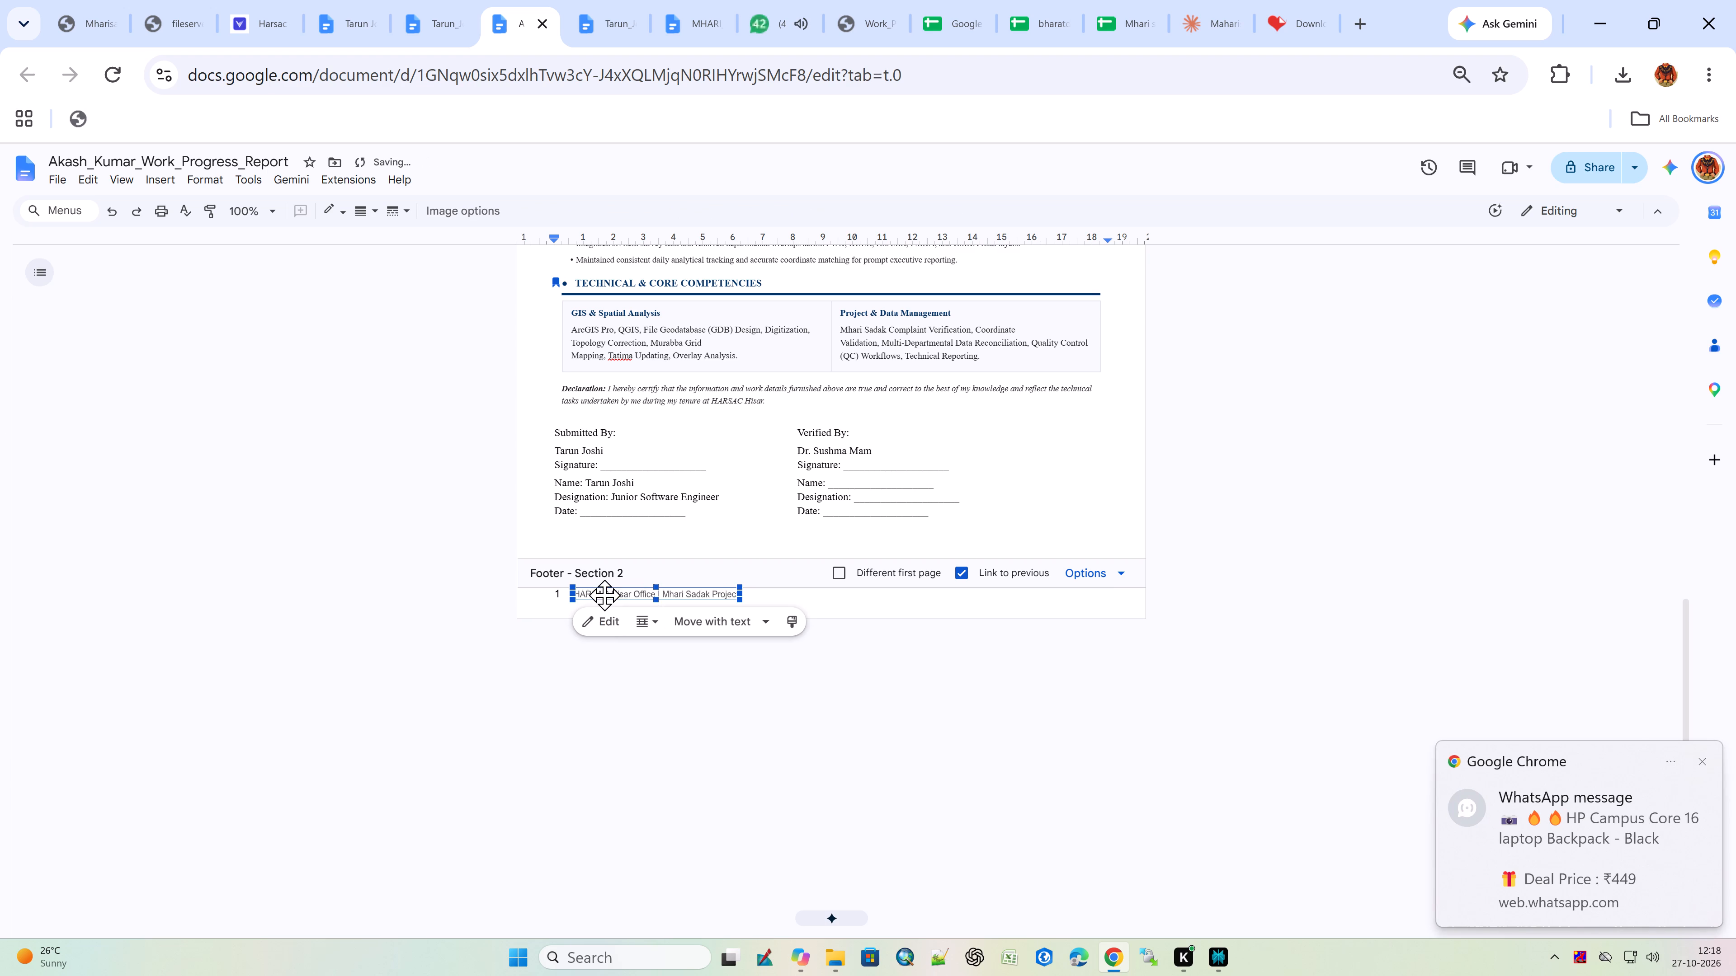
pyautogui.click(546, 648)
pyautogui.click(546, 648)
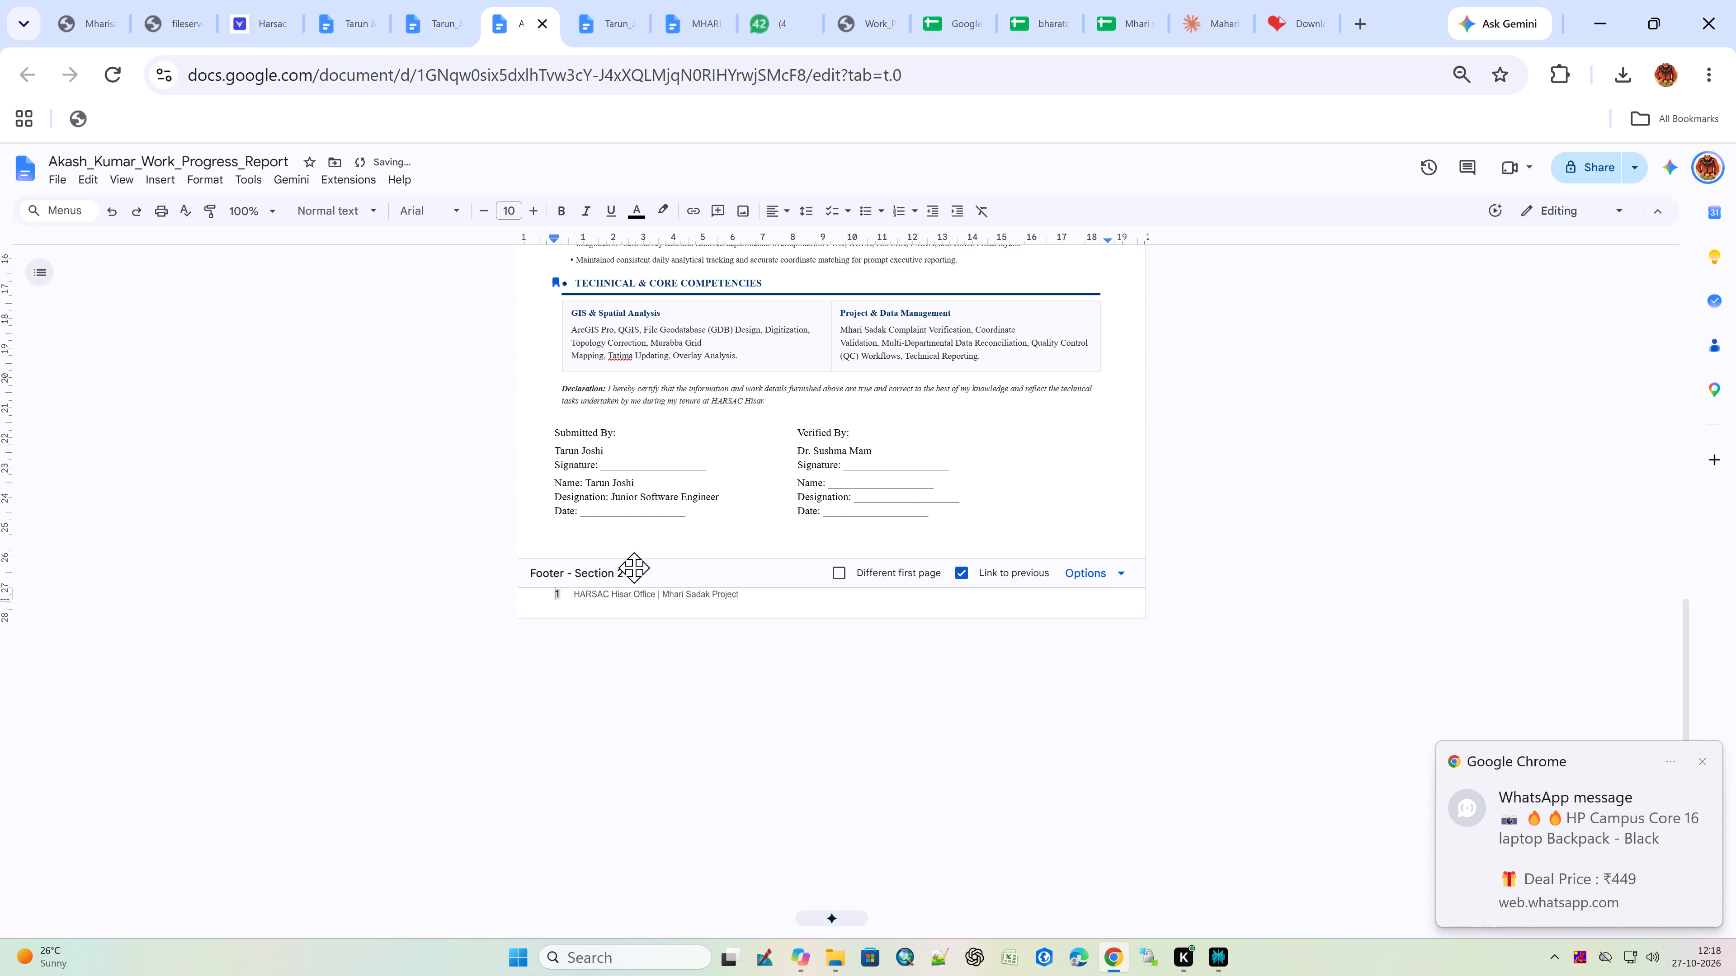
pyautogui.doubleClick(642, 533)
# Examine the footer page number and text spacing across both pages of the report.
pyautogui.scroll(10, 638, 577)
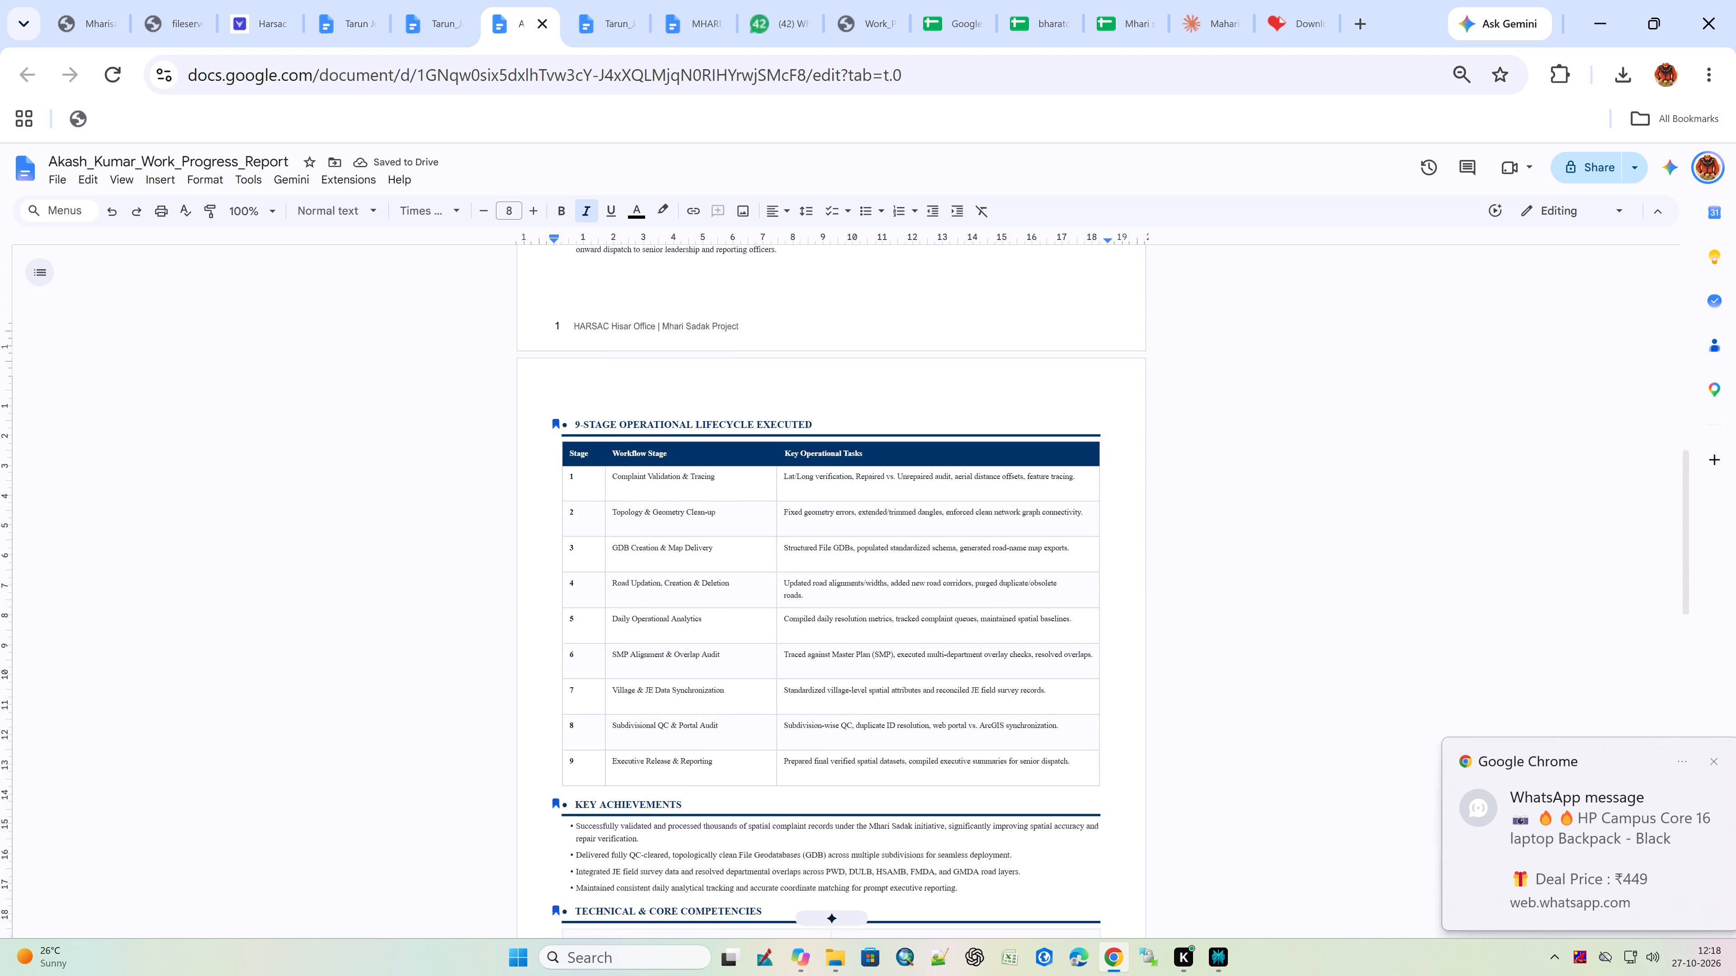
pyautogui.scroll(8, 638, 577)
pyautogui.scroll(-7, 638, 577)
pyautogui.scroll(-2, 613, 706)
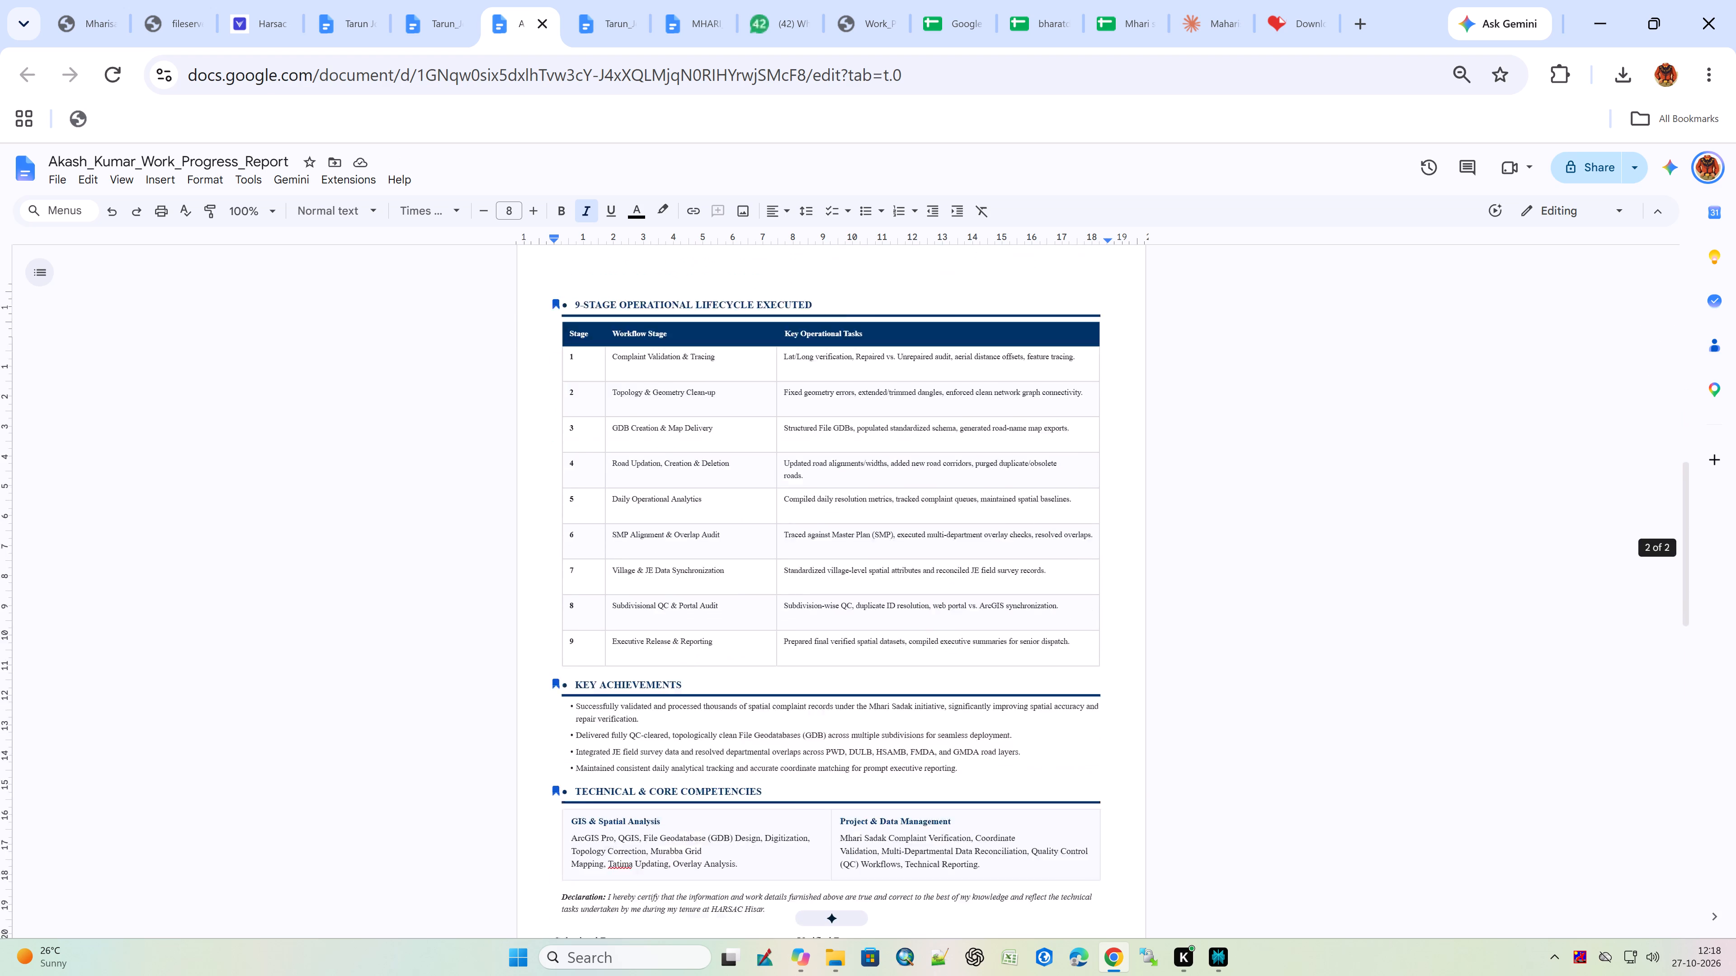
pyautogui.scroll(14, 610, 650)
pyautogui.scroll(-3, 625, 732)
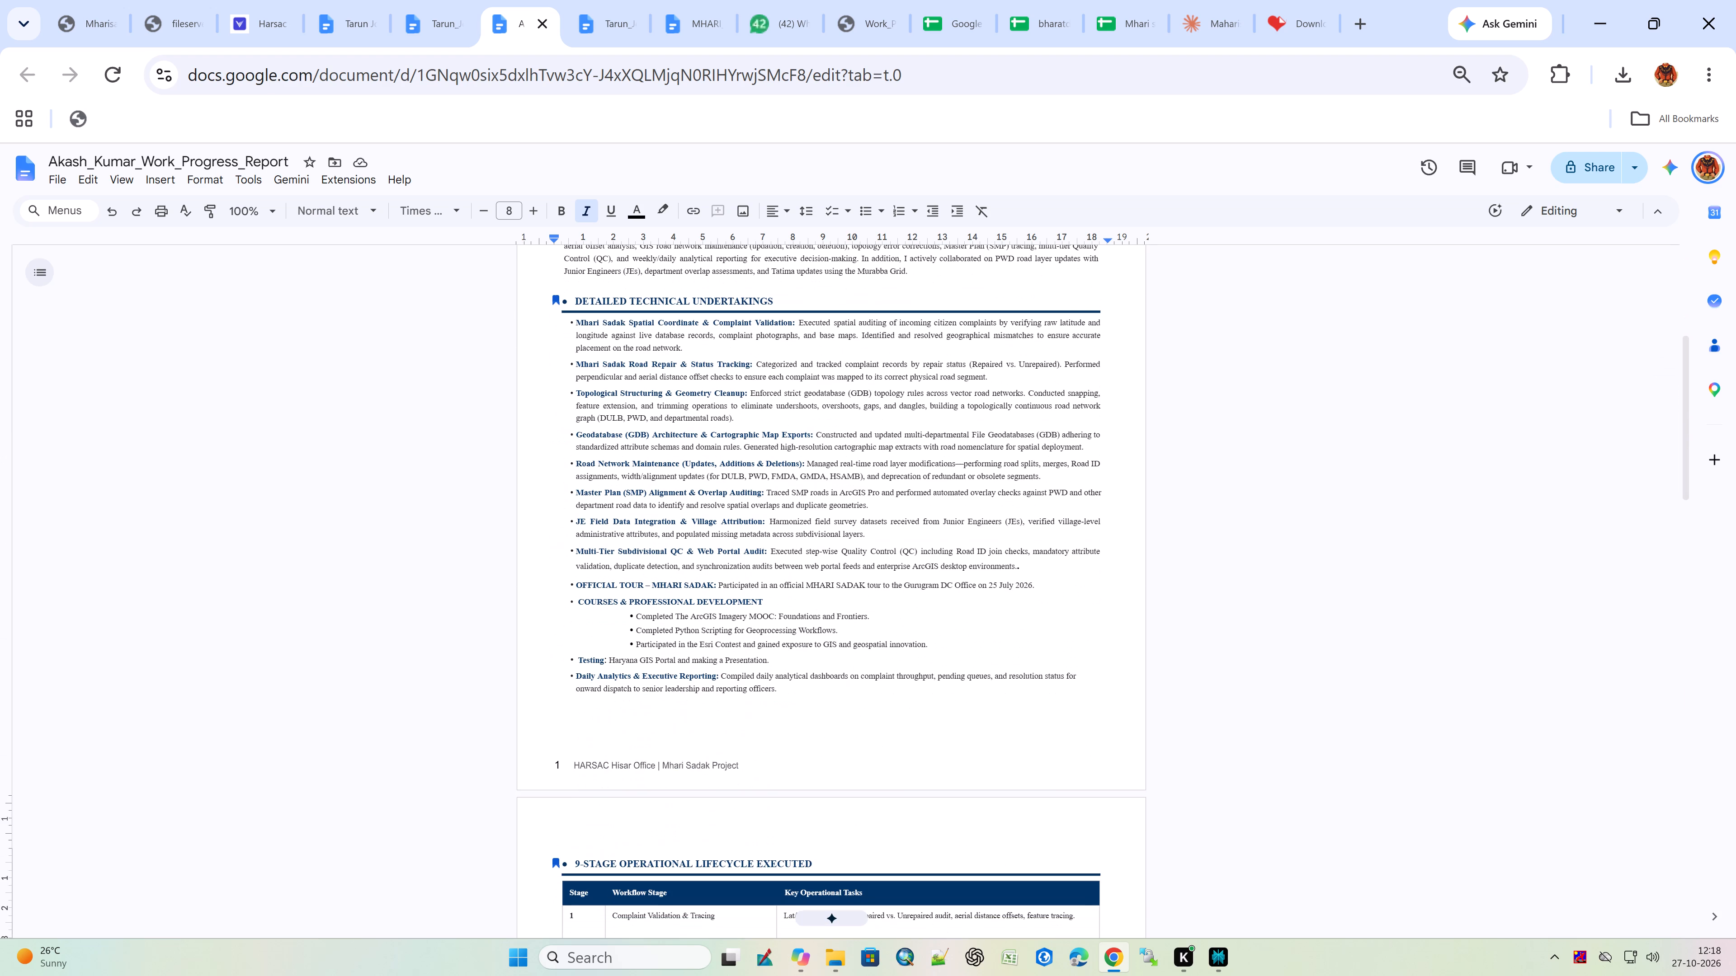
# Reapply the page numbering from the section 1 footer, check both pages' footers, and return to the body text.
pyautogui.doubleClick(625, 763)
pyautogui.click(566, 761)
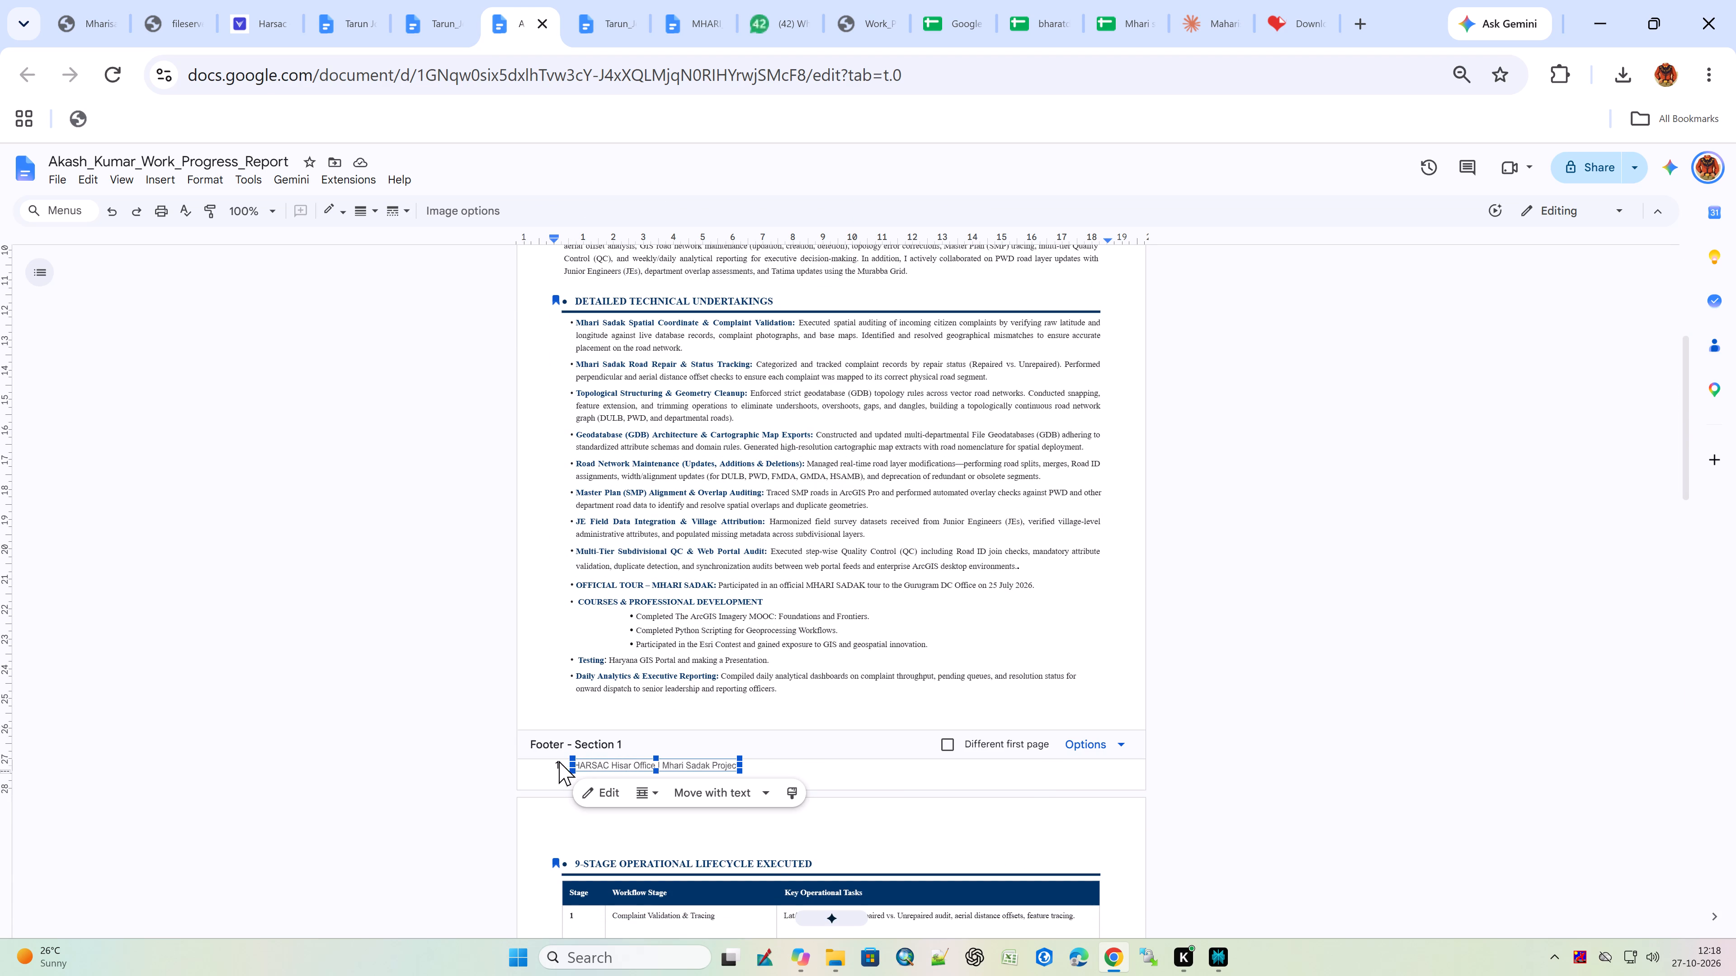
pyautogui.click(1060, 750)
pyautogui.click(1098, 830)
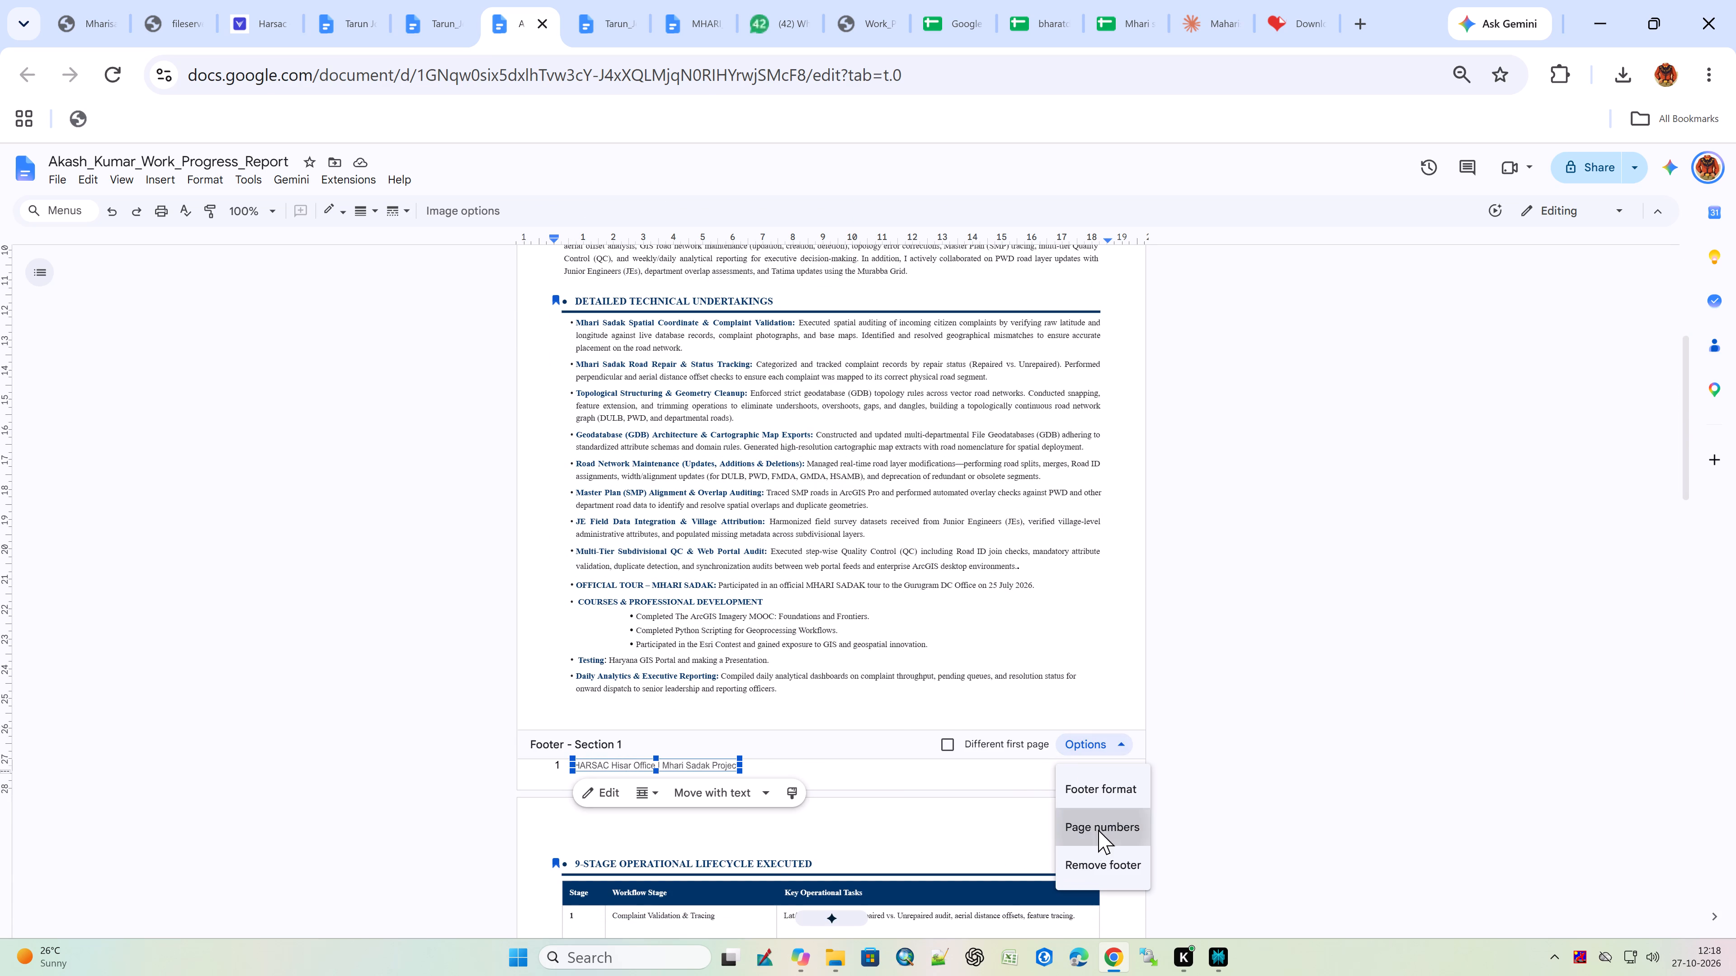
pyautogui.click(944, 707)
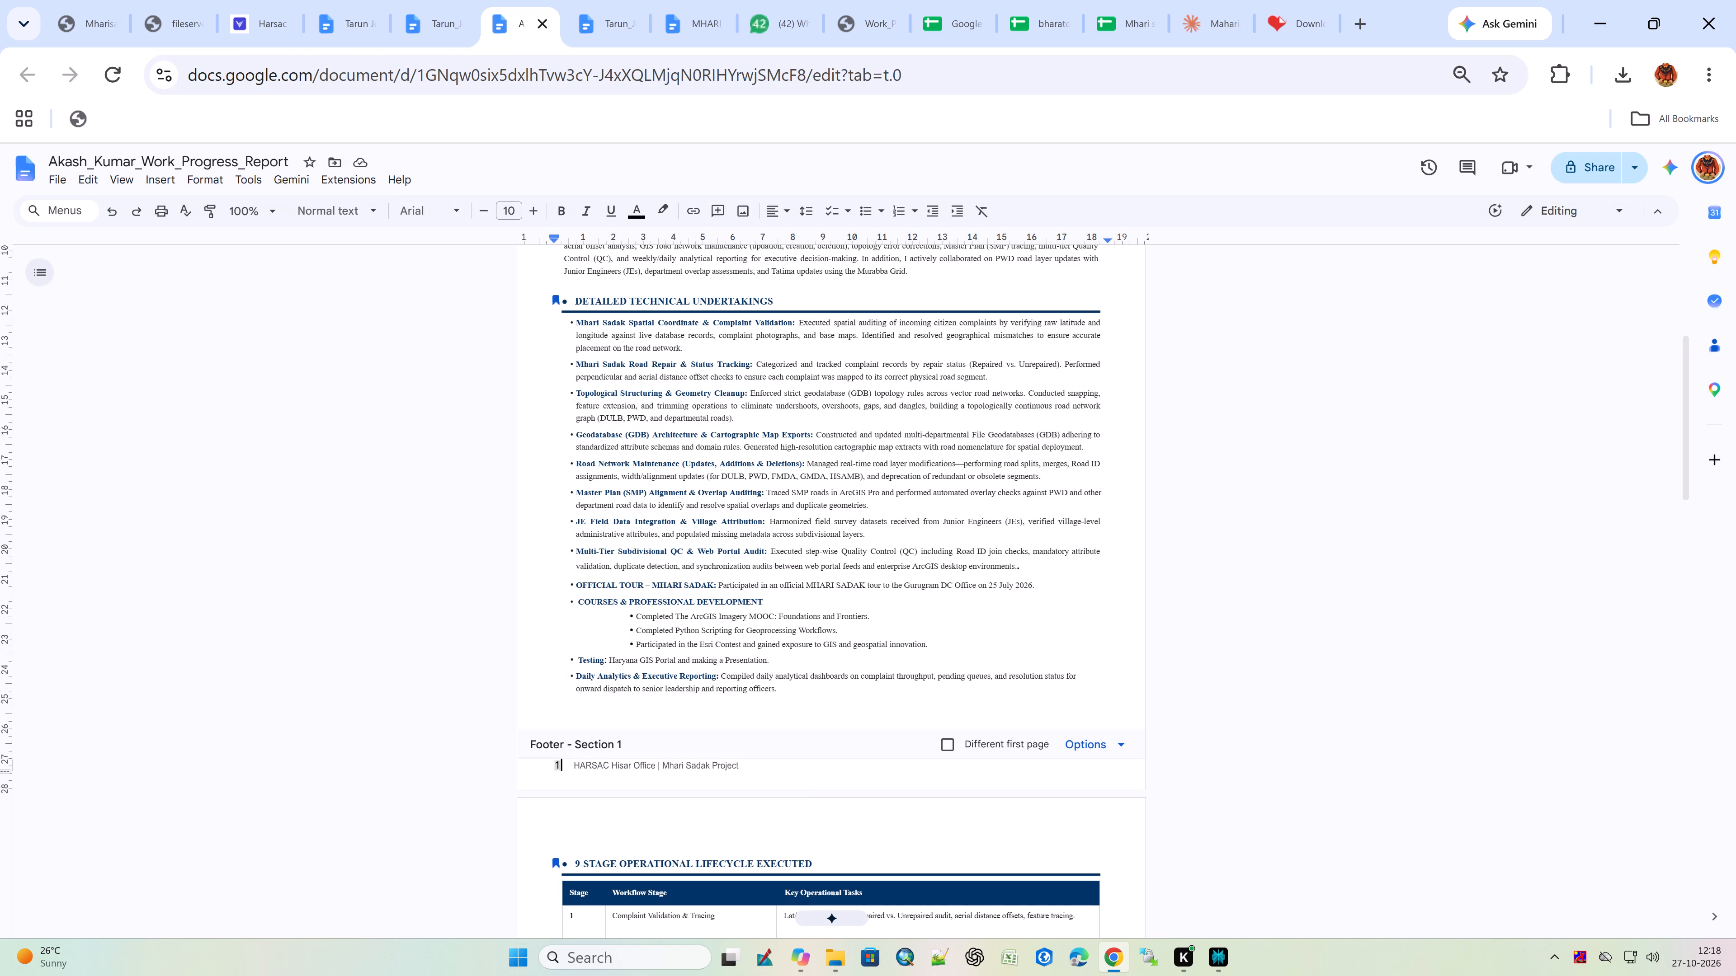
pyautogui.click(881, 784)
pyautogui.scroll(-7, 882, 785)
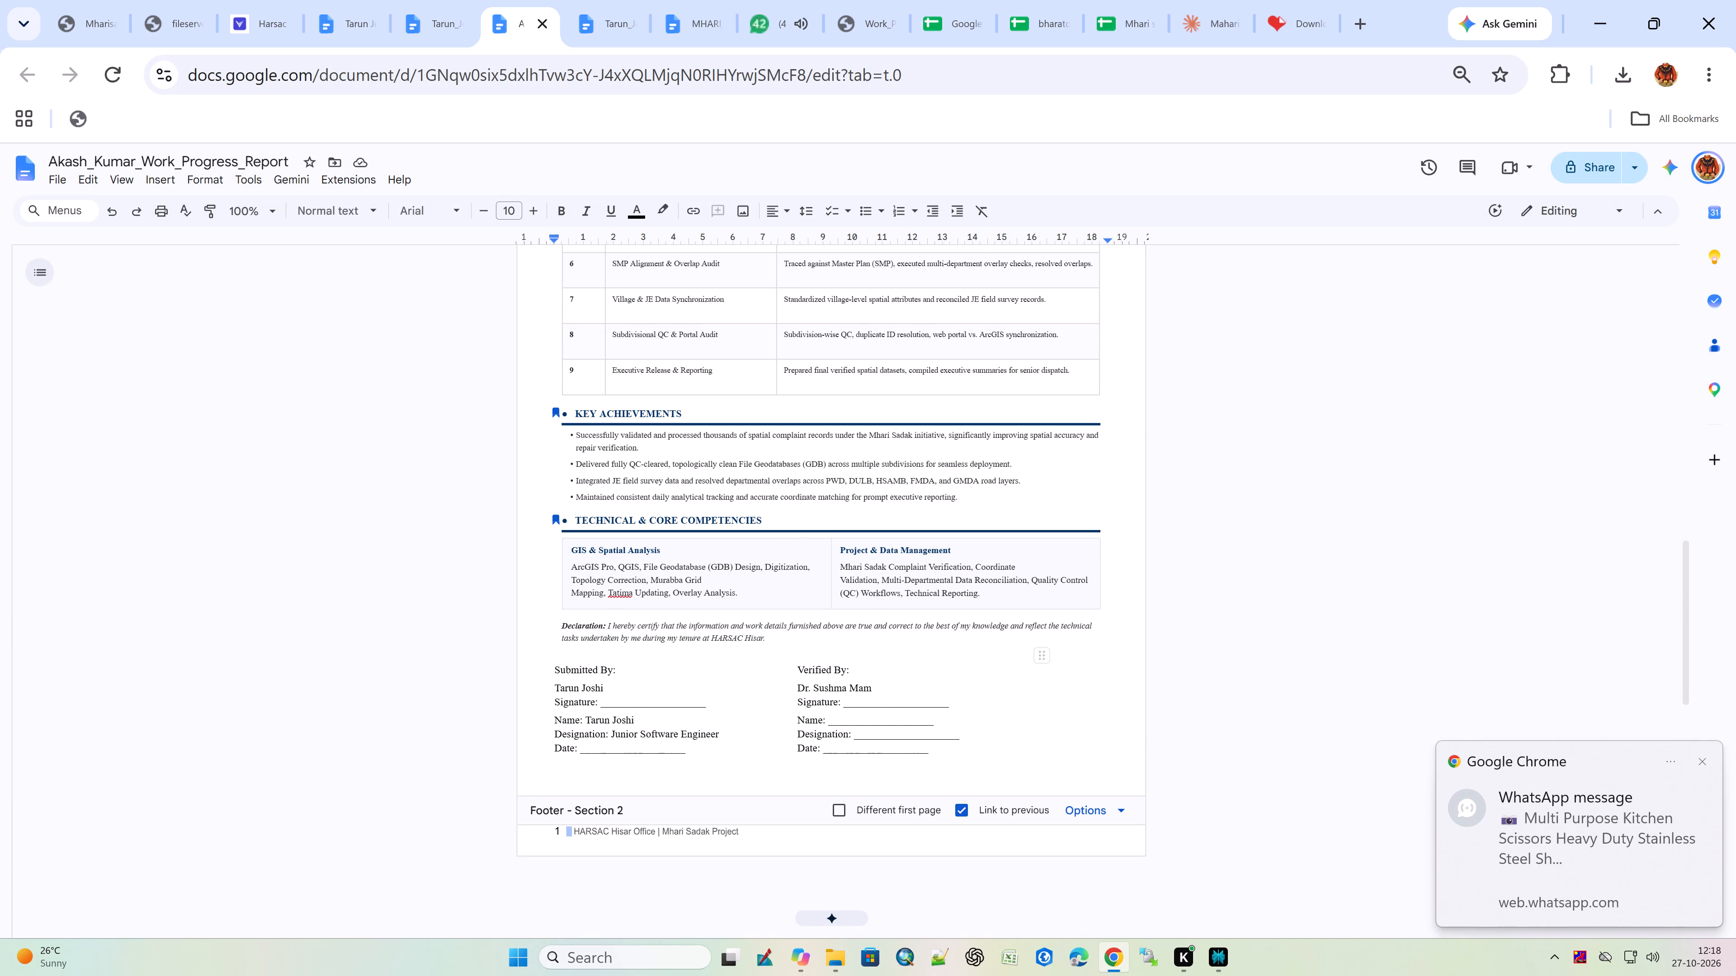
pyautogui.scroll(8, 919, 676)
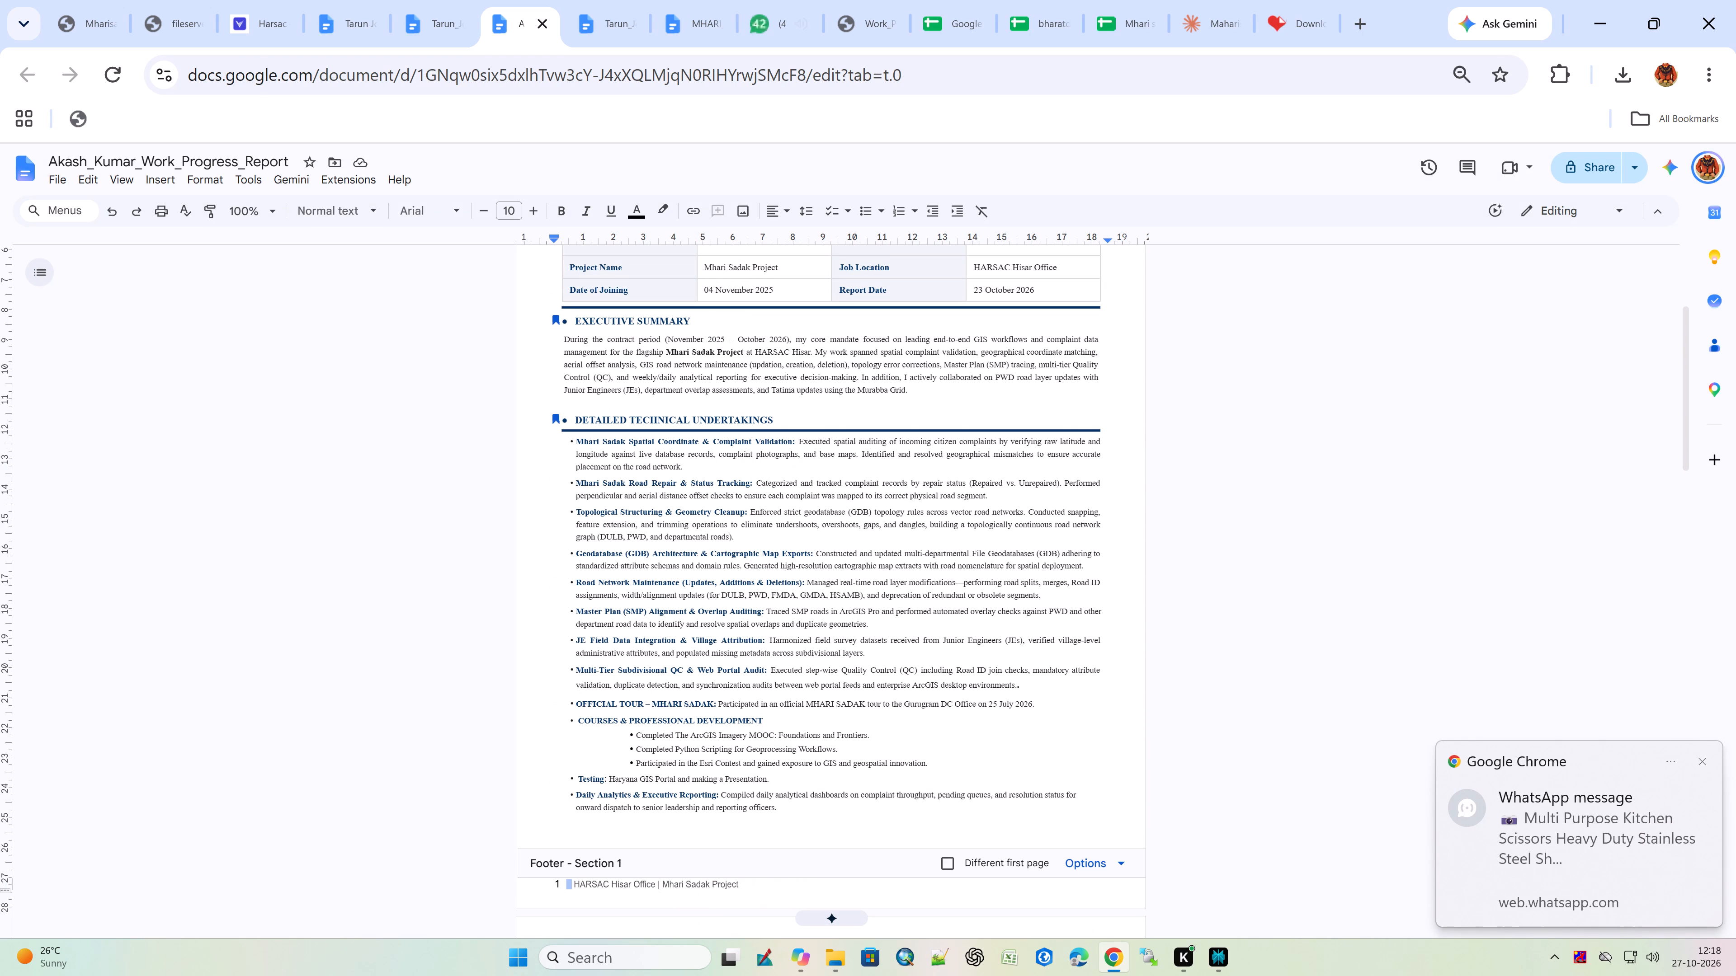
pyautogui.doubleClick(844, 639)
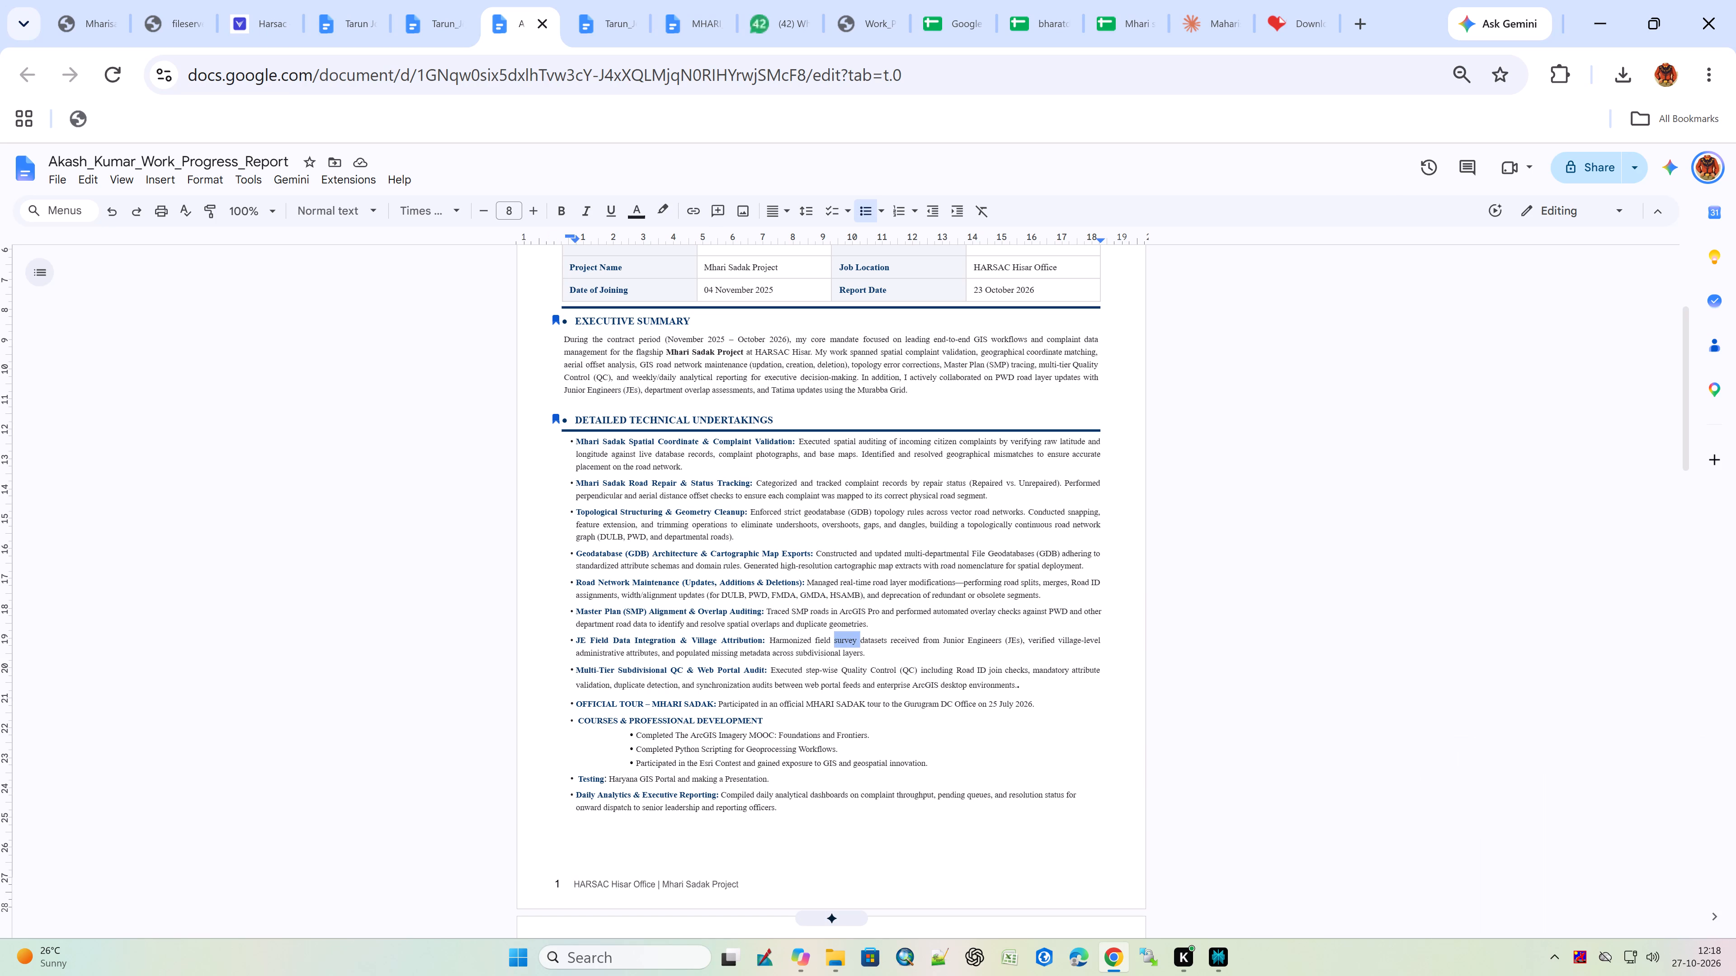
pyautogui.click(936, 795)
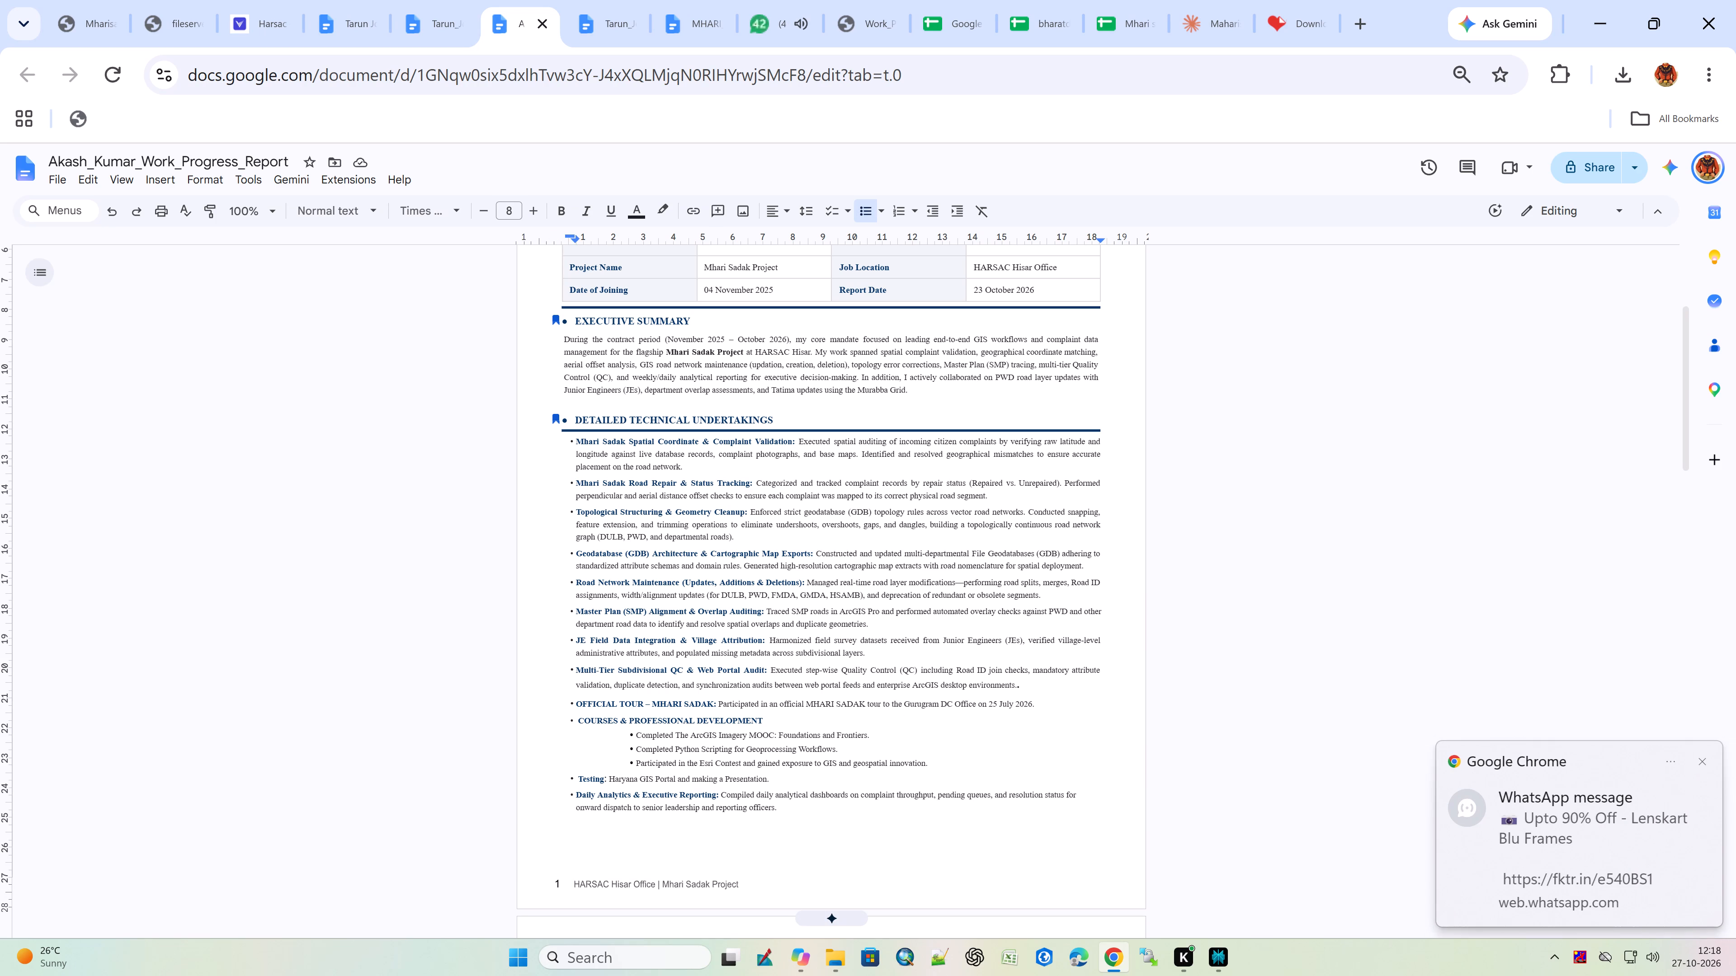
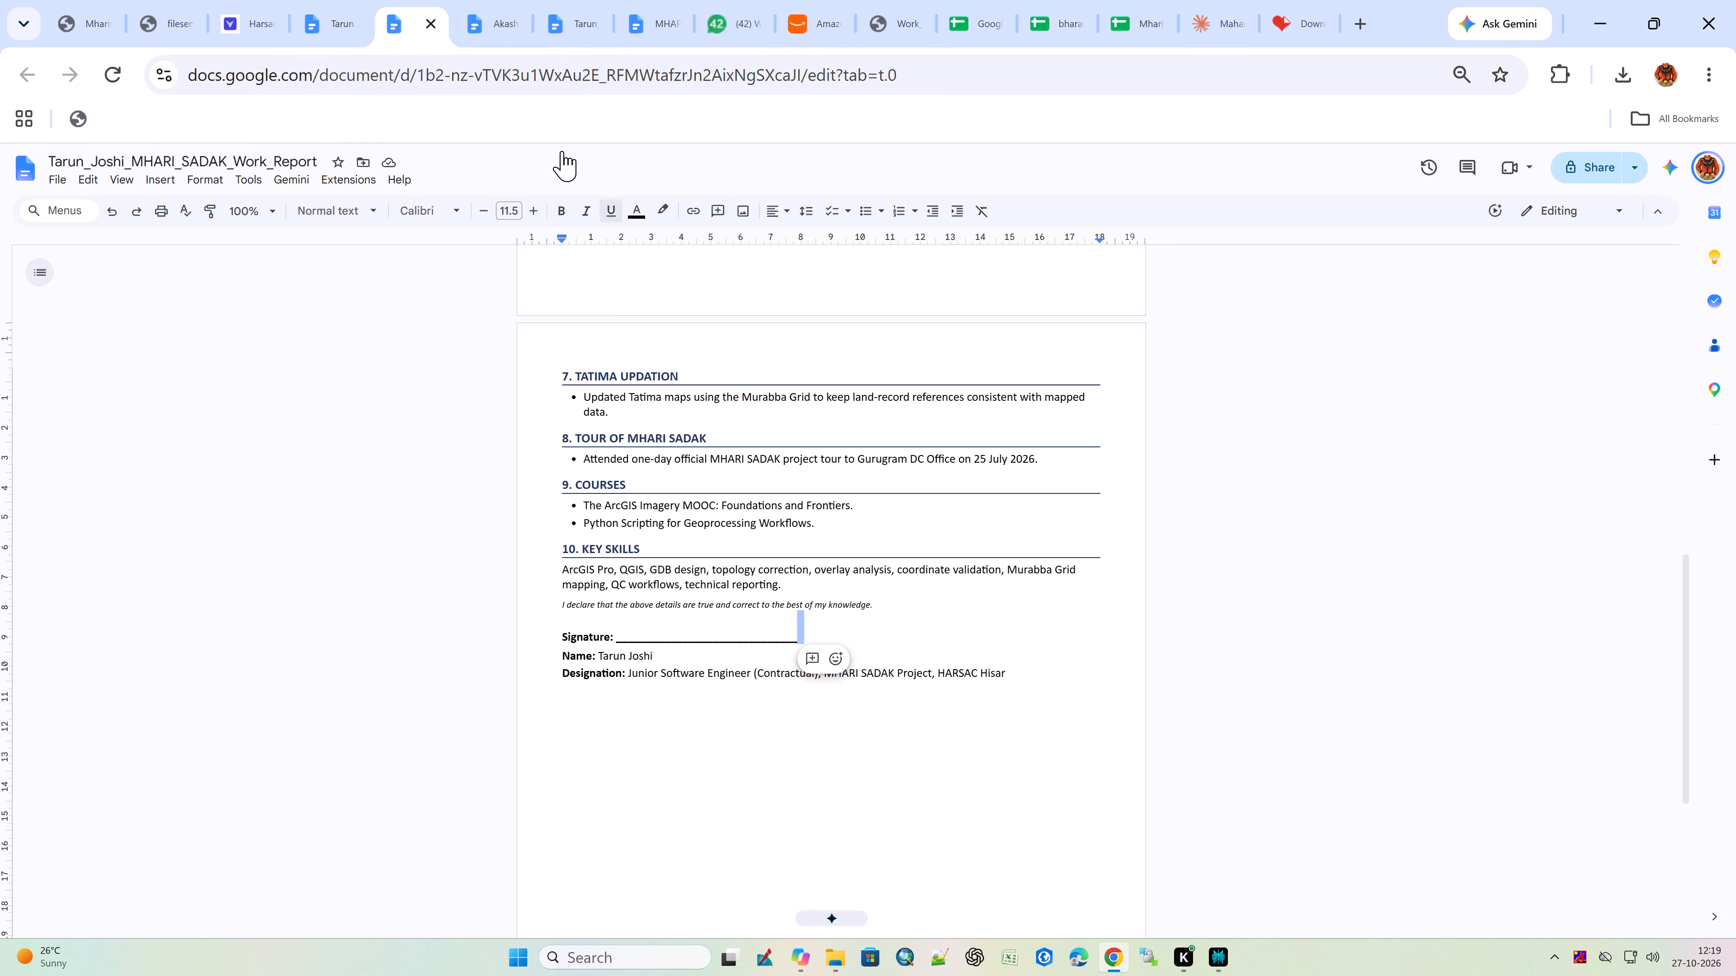
# In the work progress report with the 9-stage lifecycle table, delete the person's name directly under "Submitted By:" in the signature block.
pyautogui.click(472, 15)
pyautogui.scroll(-2, 903, 668)
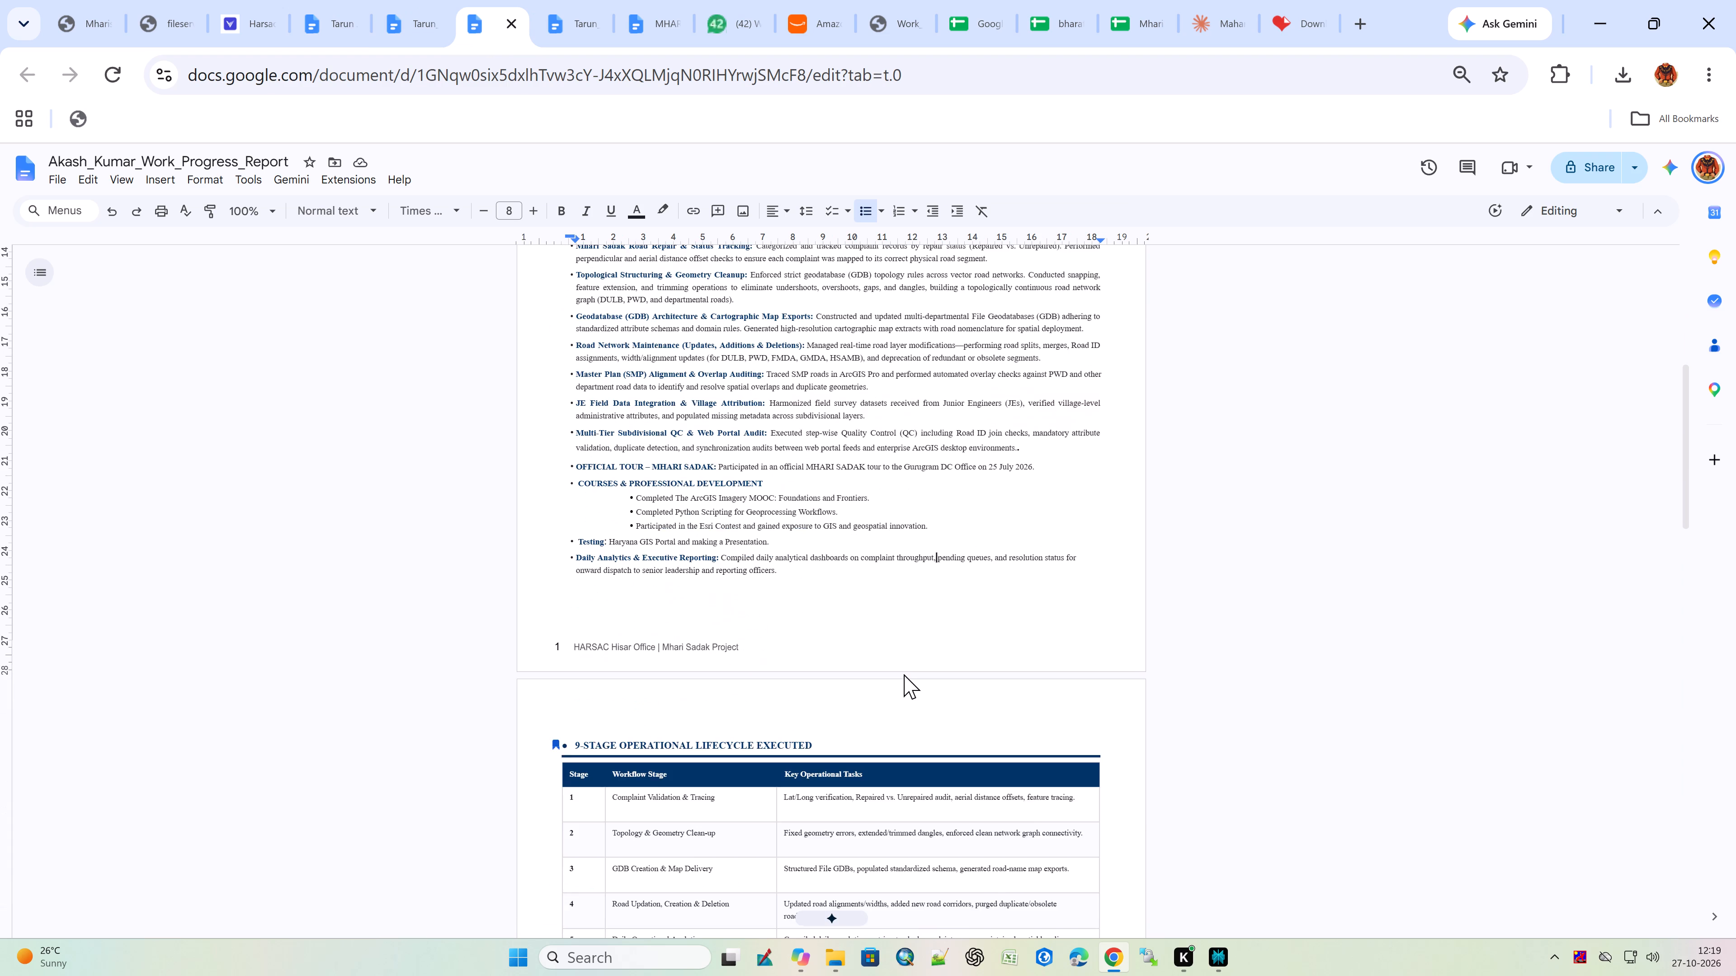
pyautogui.scroll(-10, 904, 674)
pyautogui.scroll(4, 903, 668)
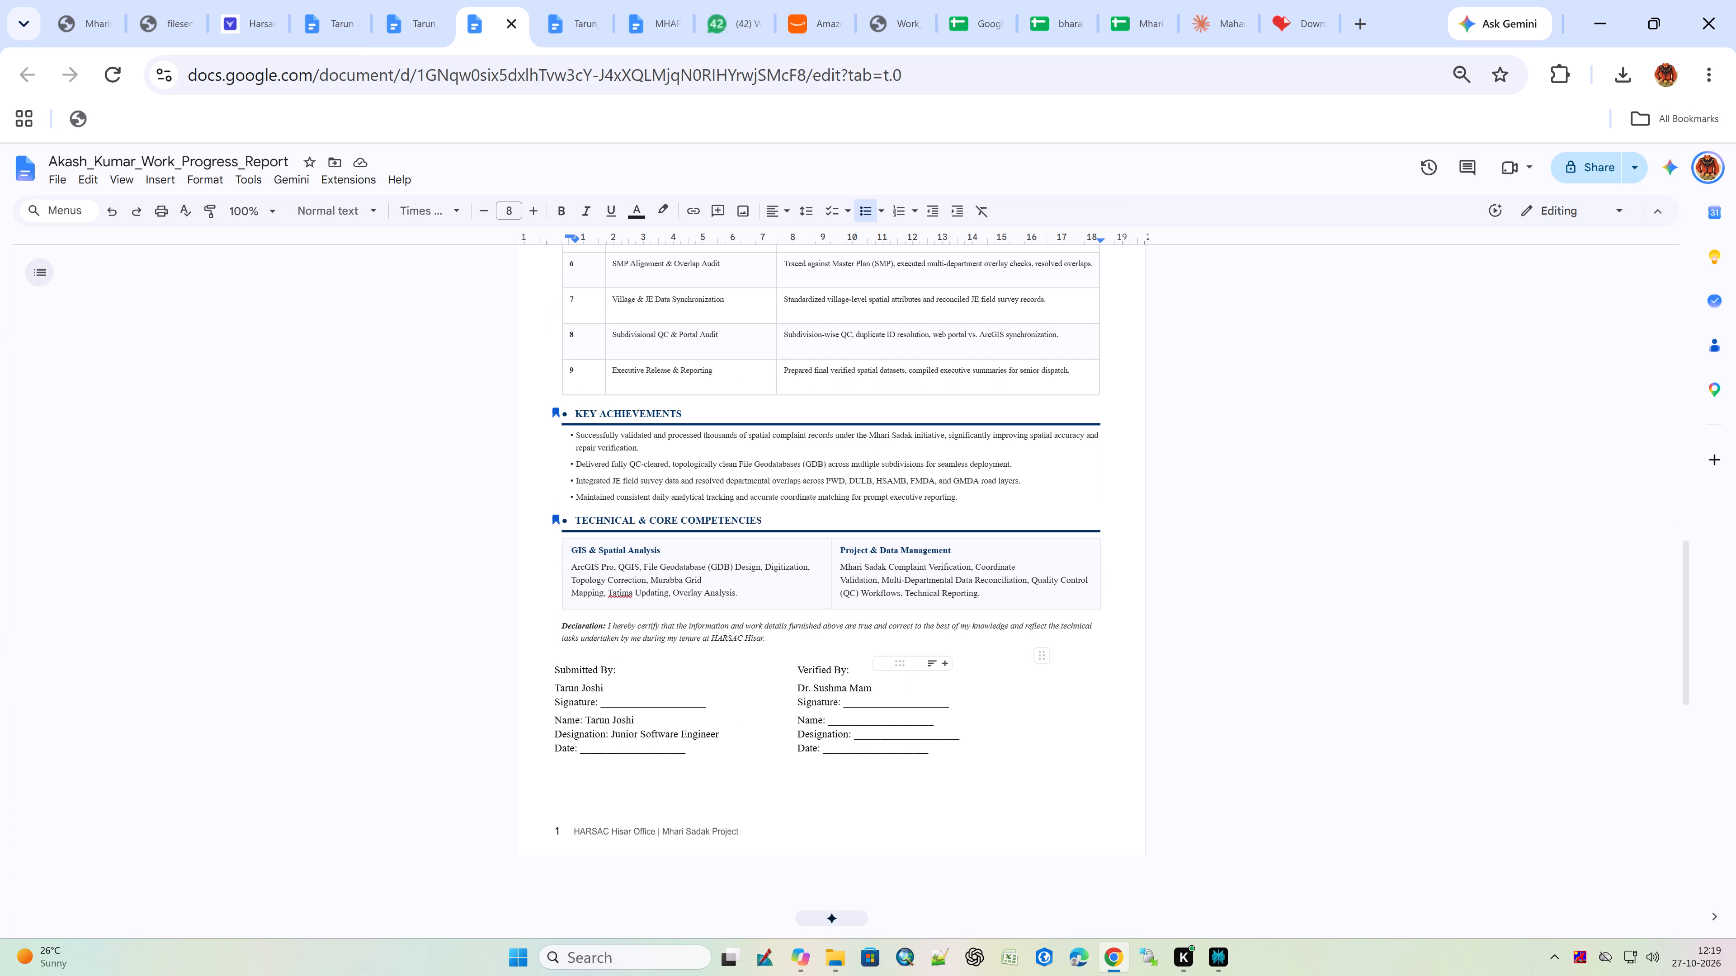
pyautogui.click(787, 751)
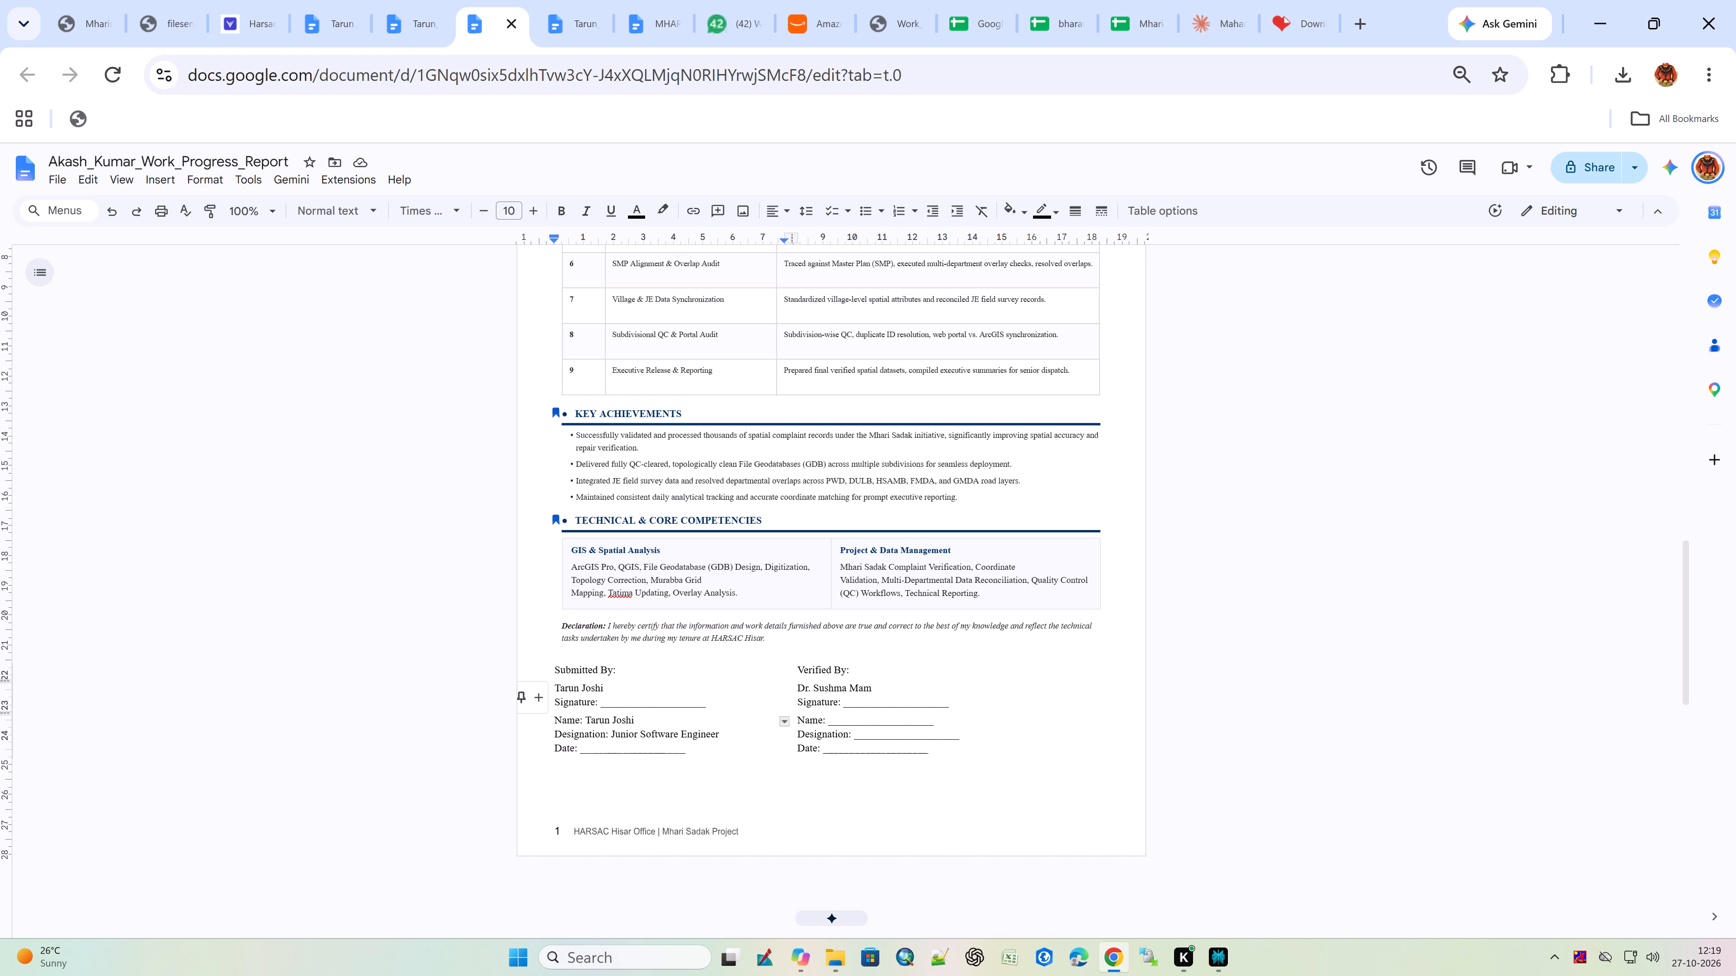
pyautogui.click(636, 690)
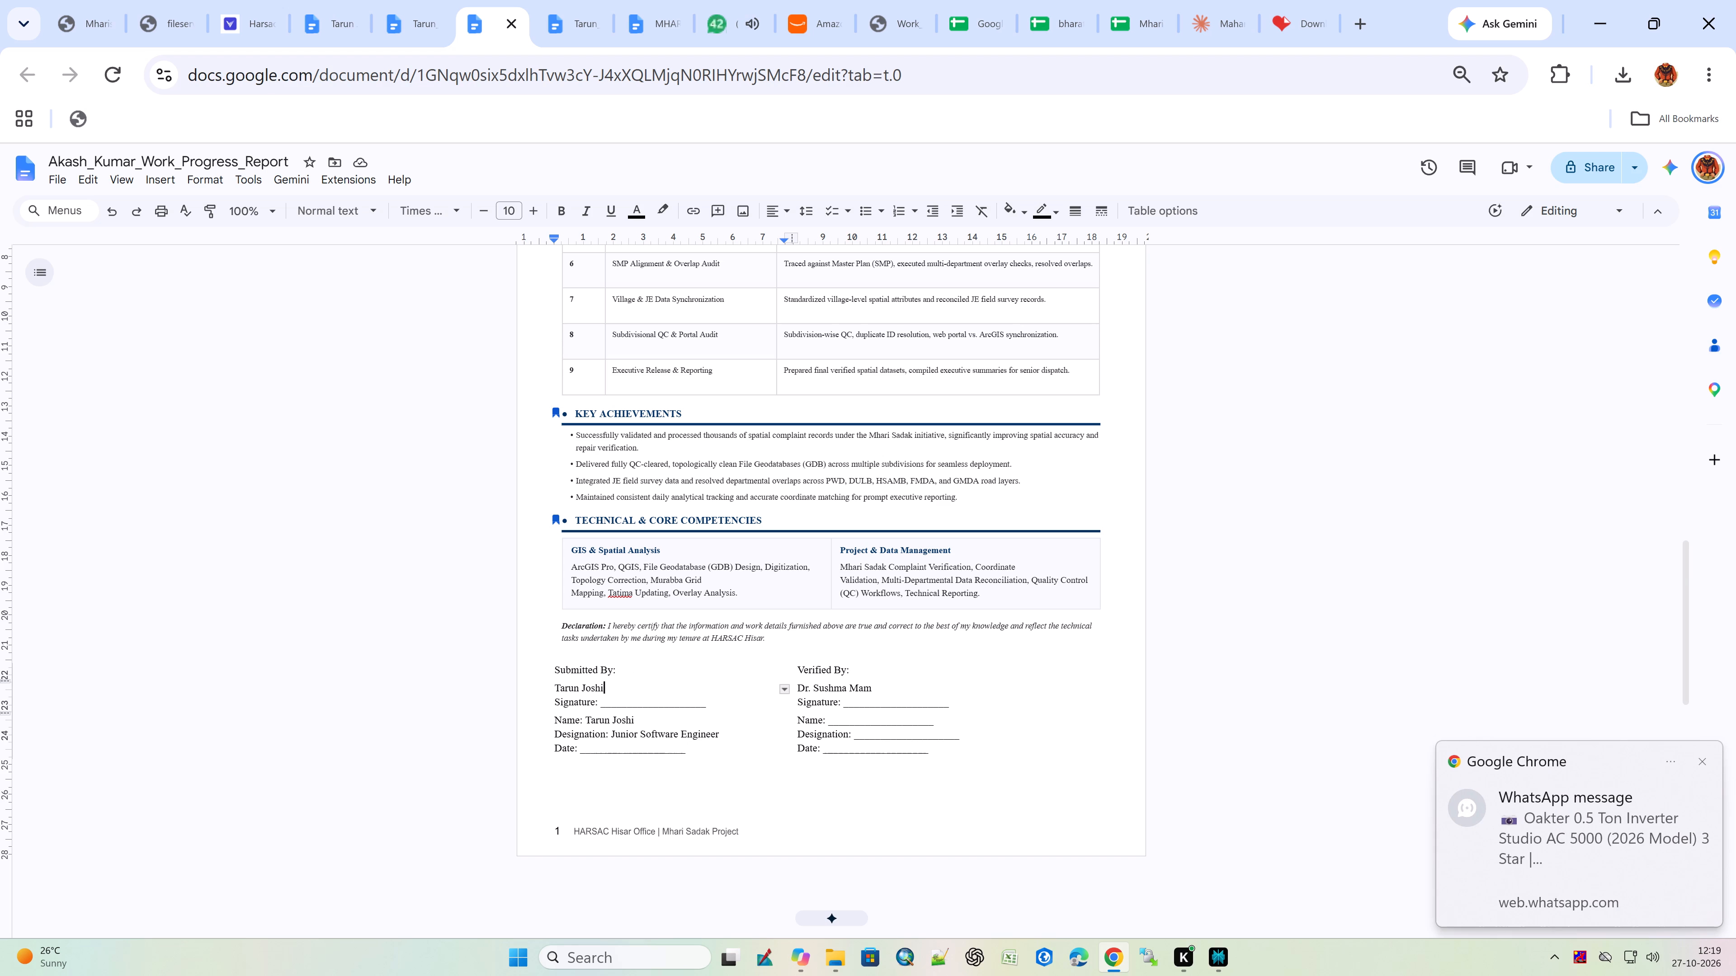
pyautogui.moveTo(636, 690); pyautogui.dragTo(475, 691)
pyautogui.press('BackSpace')
pyautogui.hotkey('ctrl', 'z')
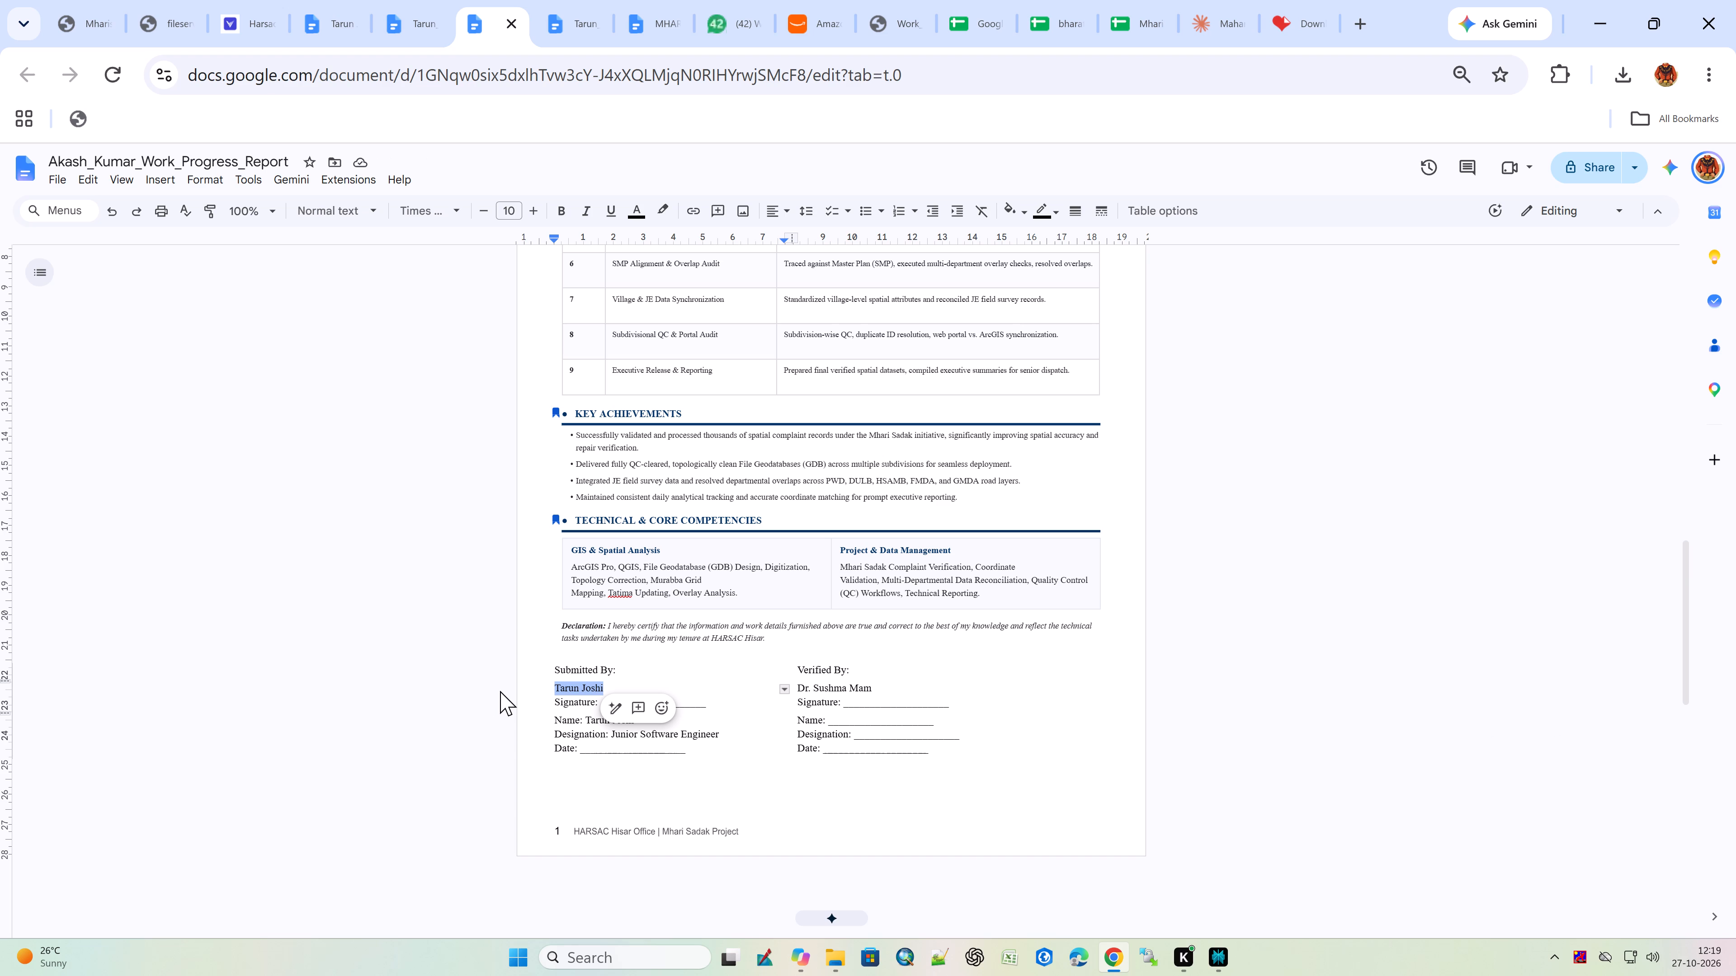
pyautogui.press('BackSpace')
pyautogui.press('BackSpace')
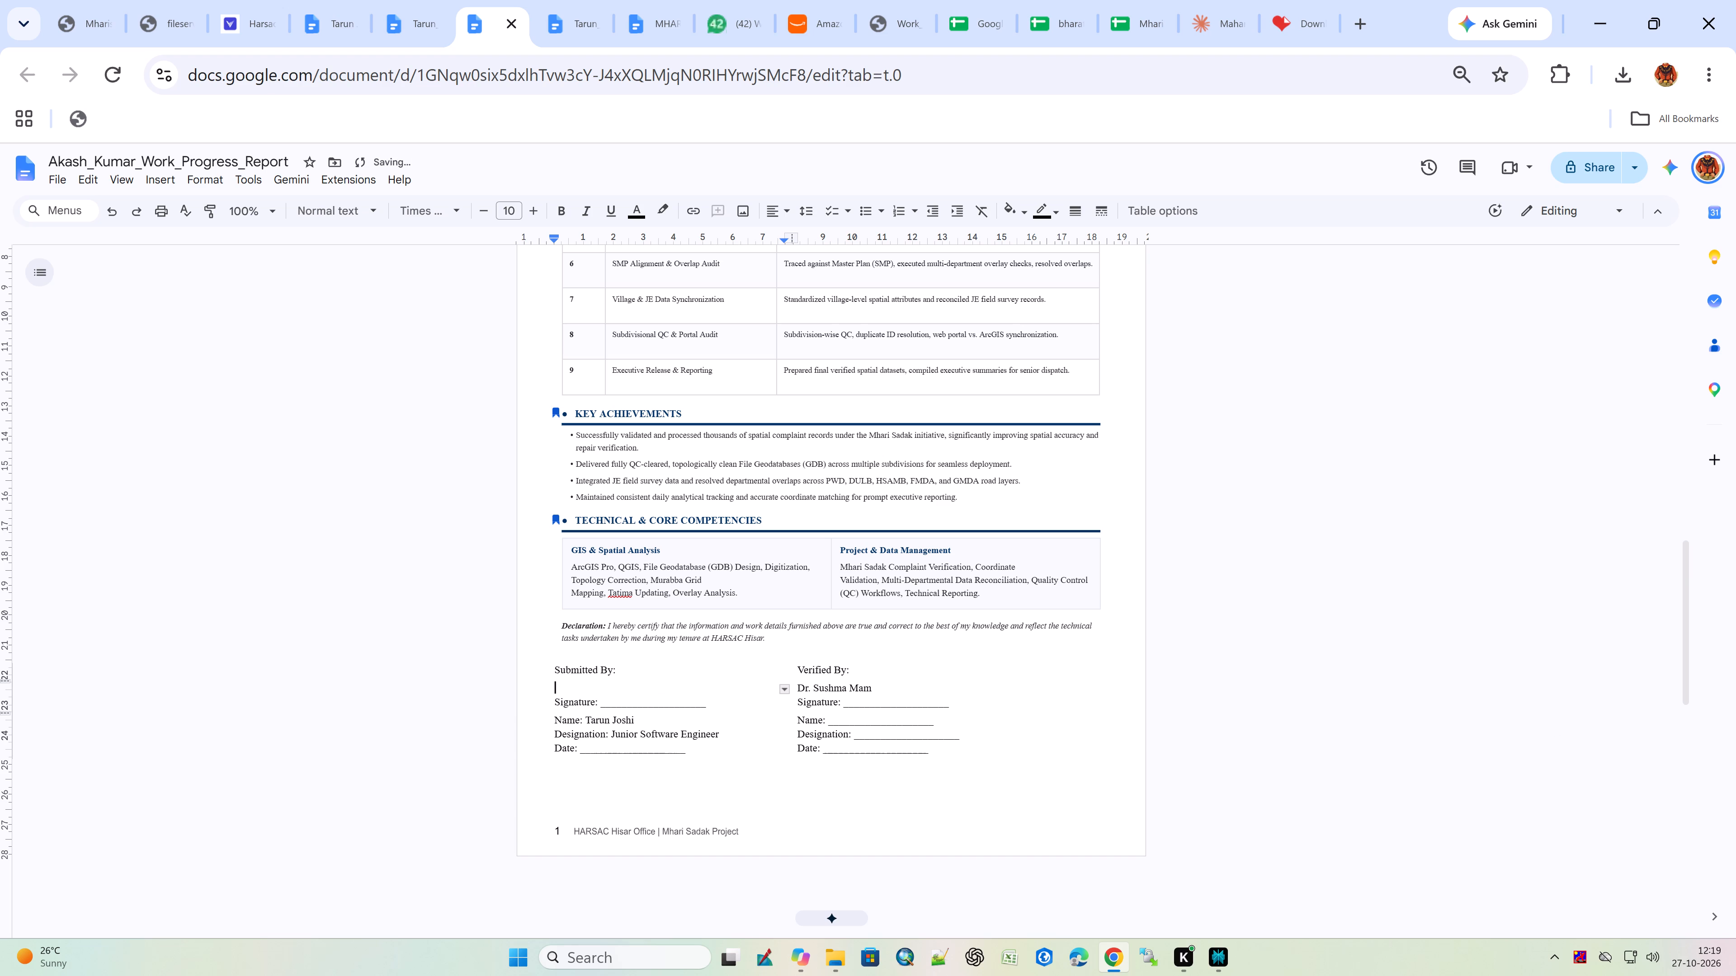
# Delete the verifier's name directly under "Verified By:" in the signature block.
pyautogui.moveTo(878, 688); pyautogui.dragTo(813, 695)
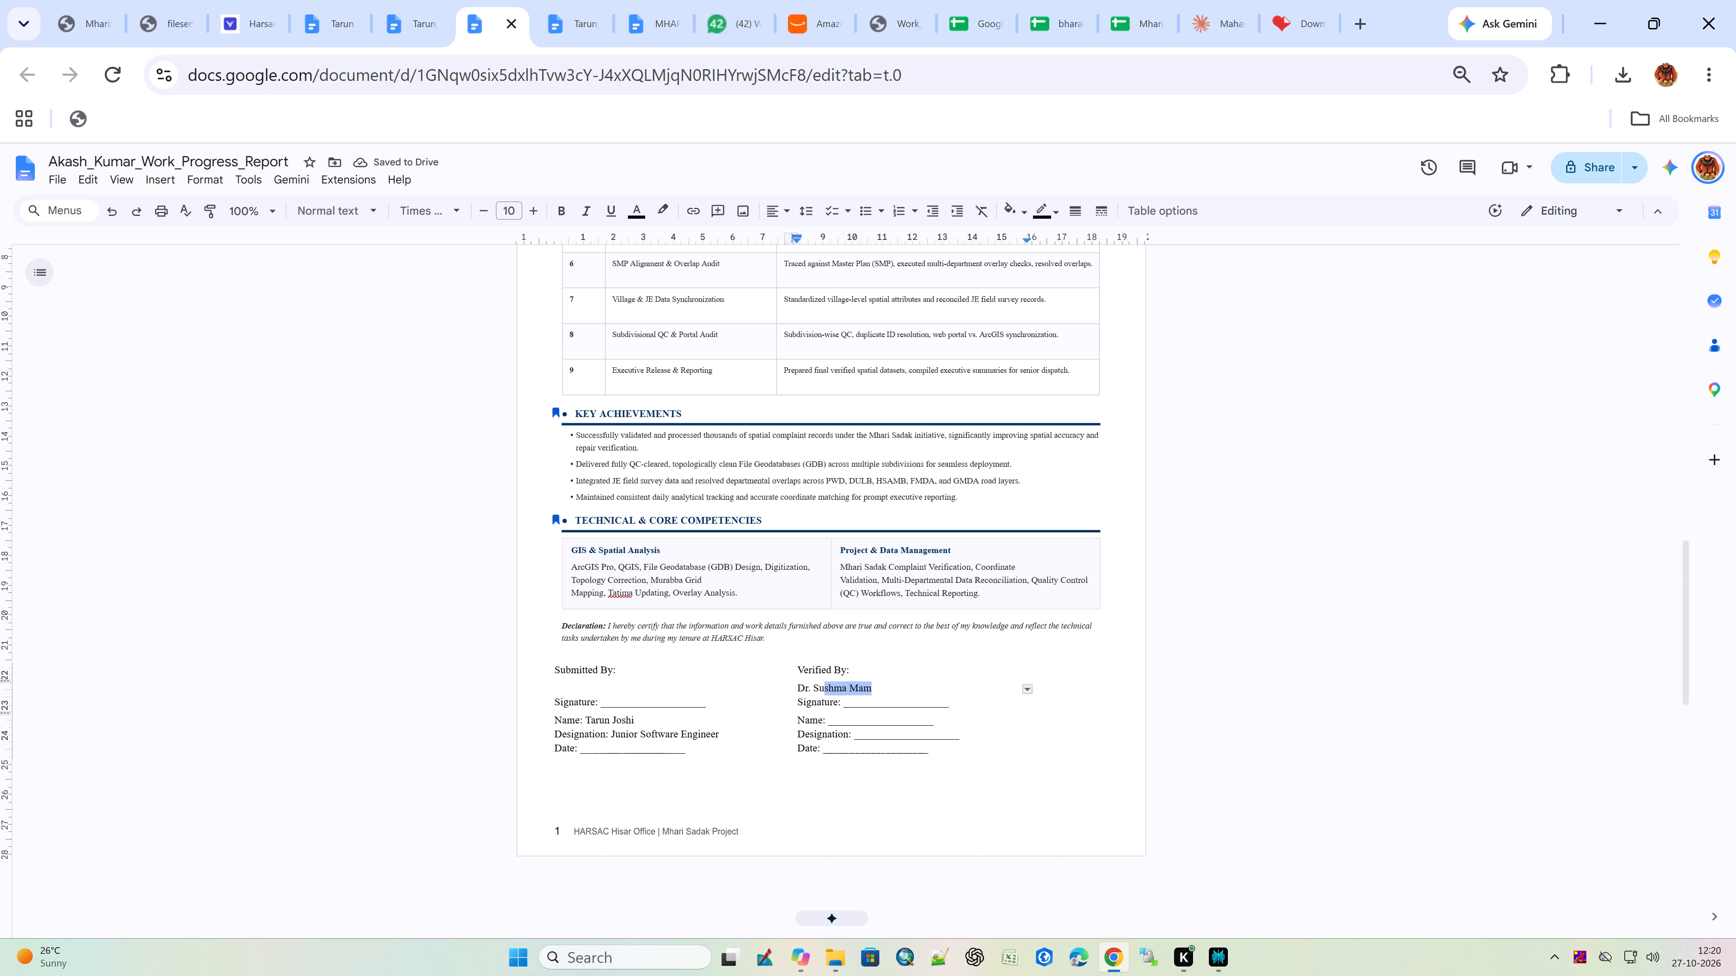
pyautogui.moveTo(813, 695); pyautogui.dragTo(785, 695)
pyautogui.press('BackSpace')
pyautogui.hotkey('ctrl', 'z')
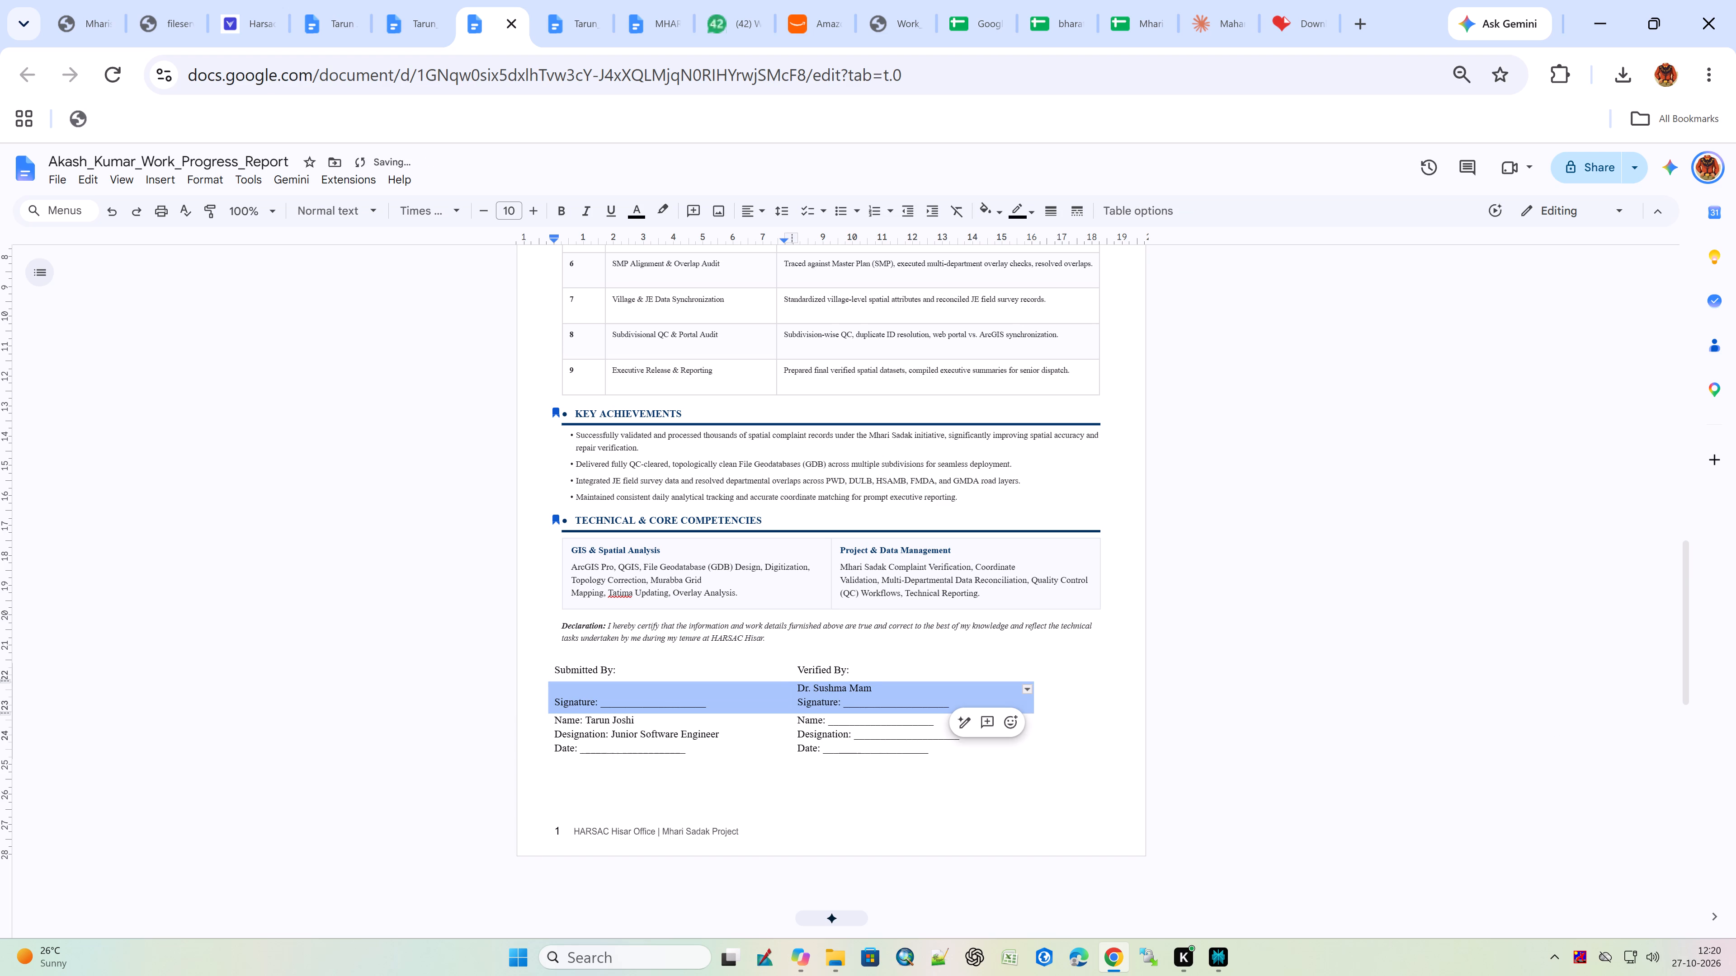
pyautogui.click(866, 691)
pyautogui.moveTo(884, 689); pyautogui.dragTo(800, 692)
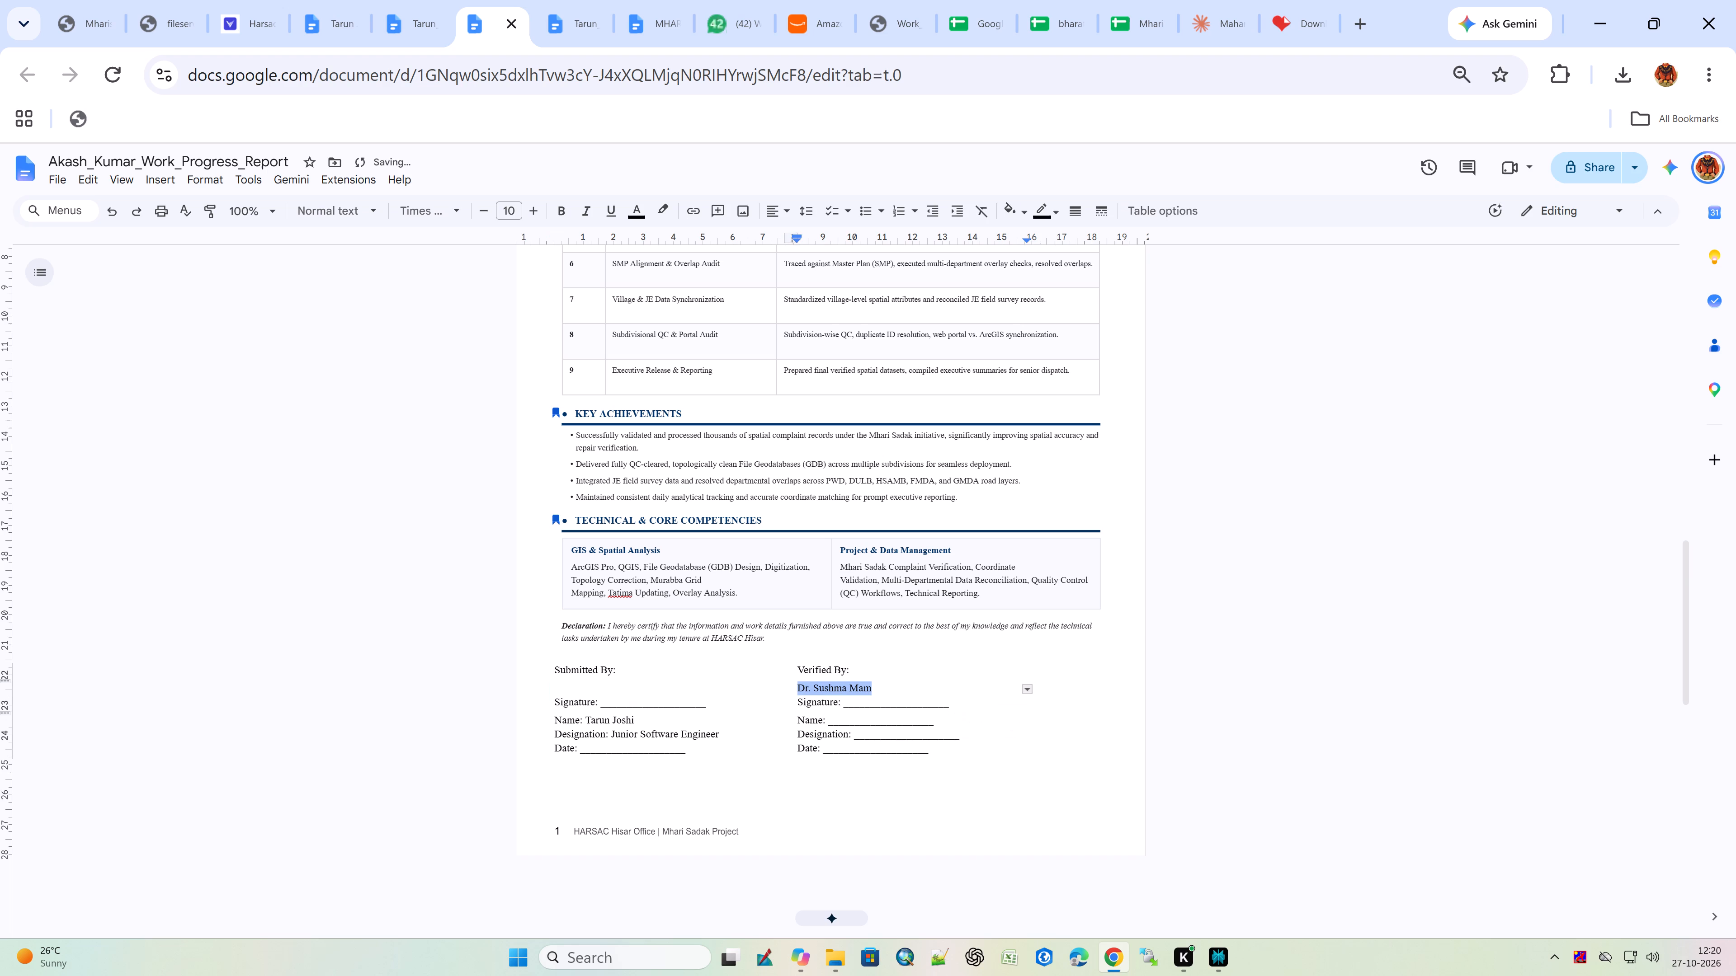
pyautogui.moveTo(800, 692); pyautogui.dragTo(797, 686)
pyautogui.press('BackSpace')
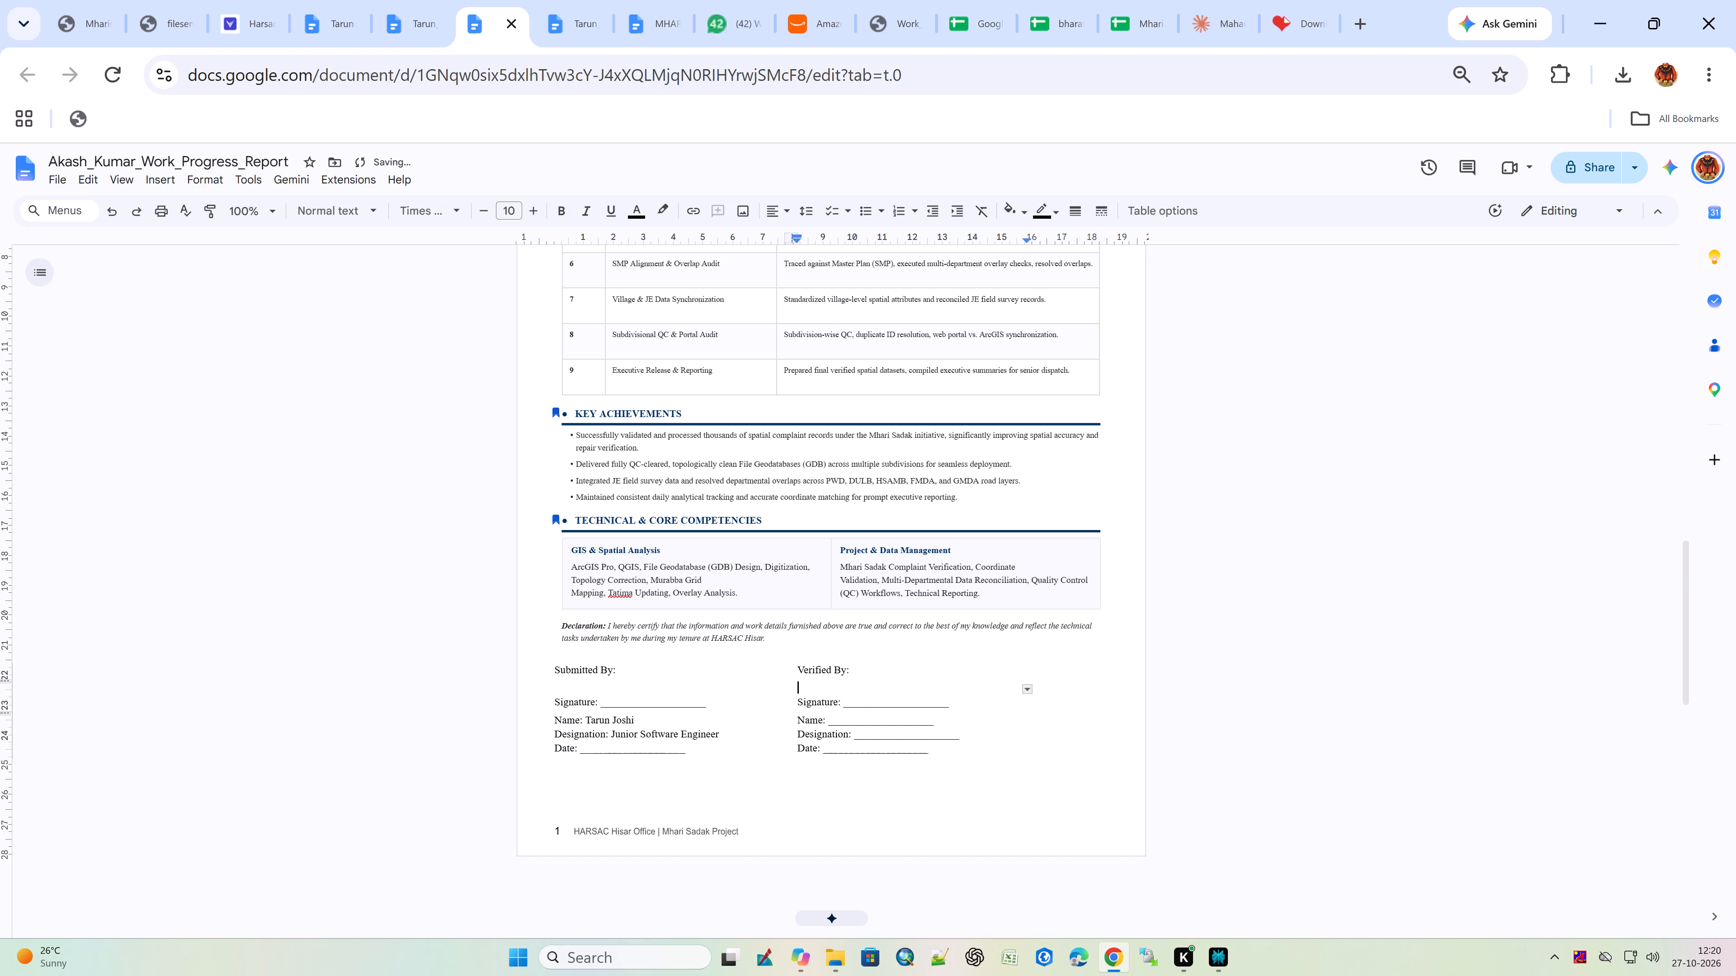
pyautogui.press('BackSpace')
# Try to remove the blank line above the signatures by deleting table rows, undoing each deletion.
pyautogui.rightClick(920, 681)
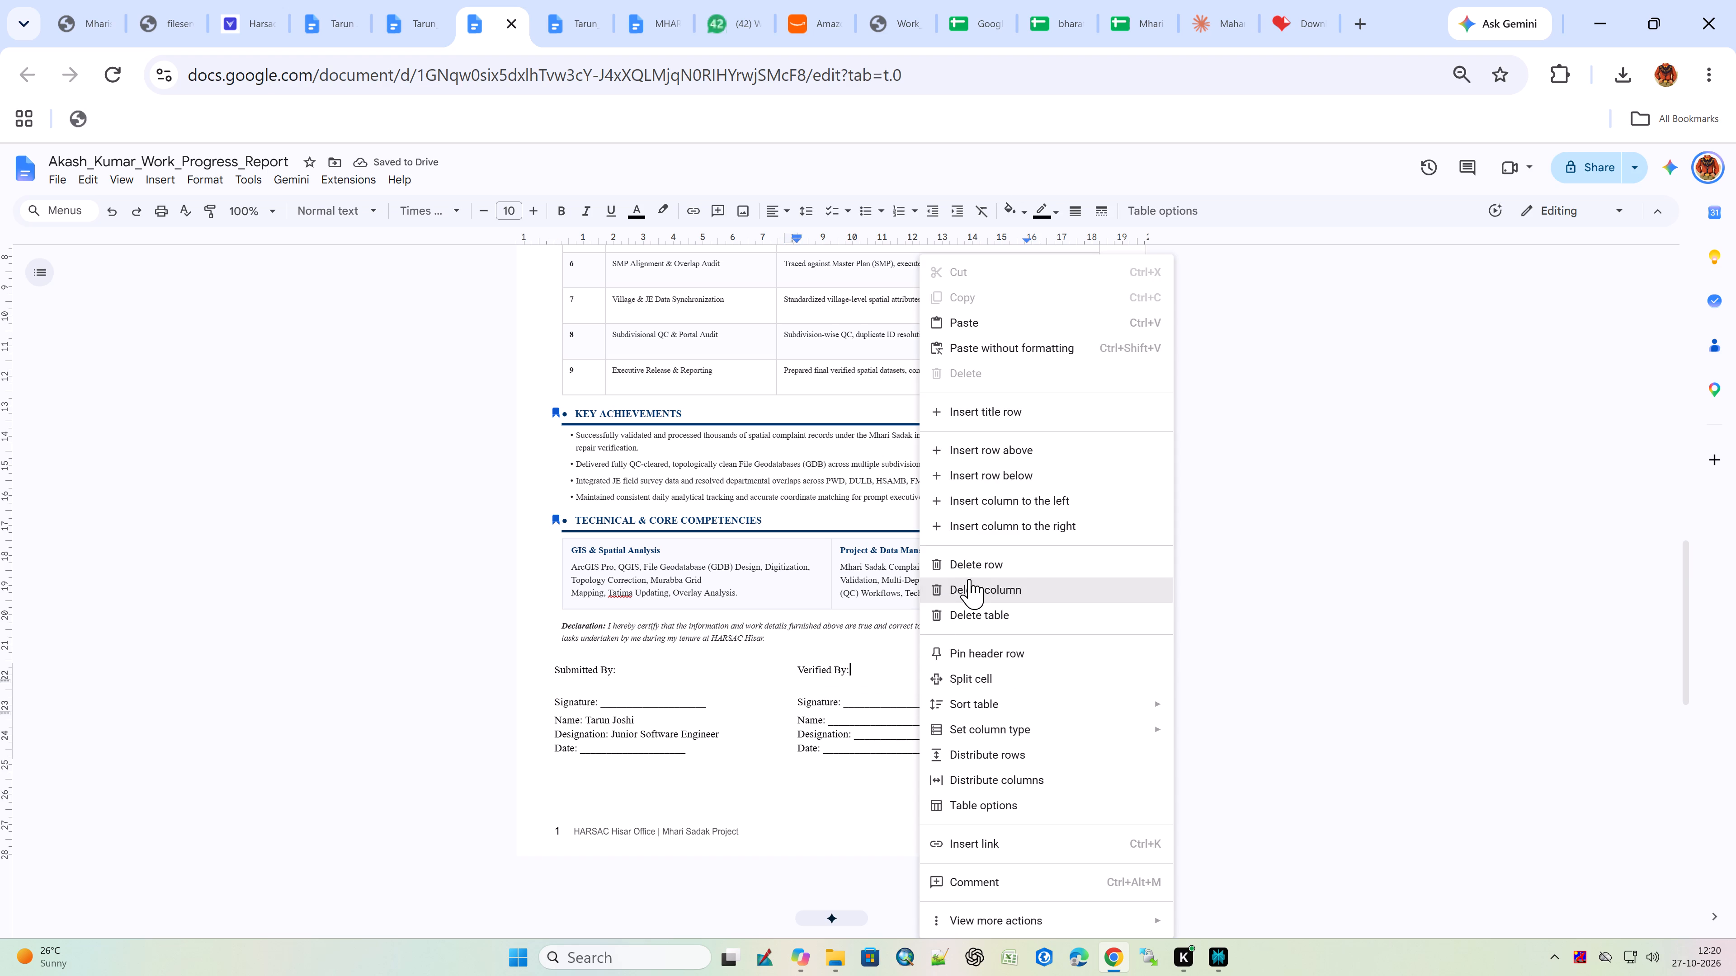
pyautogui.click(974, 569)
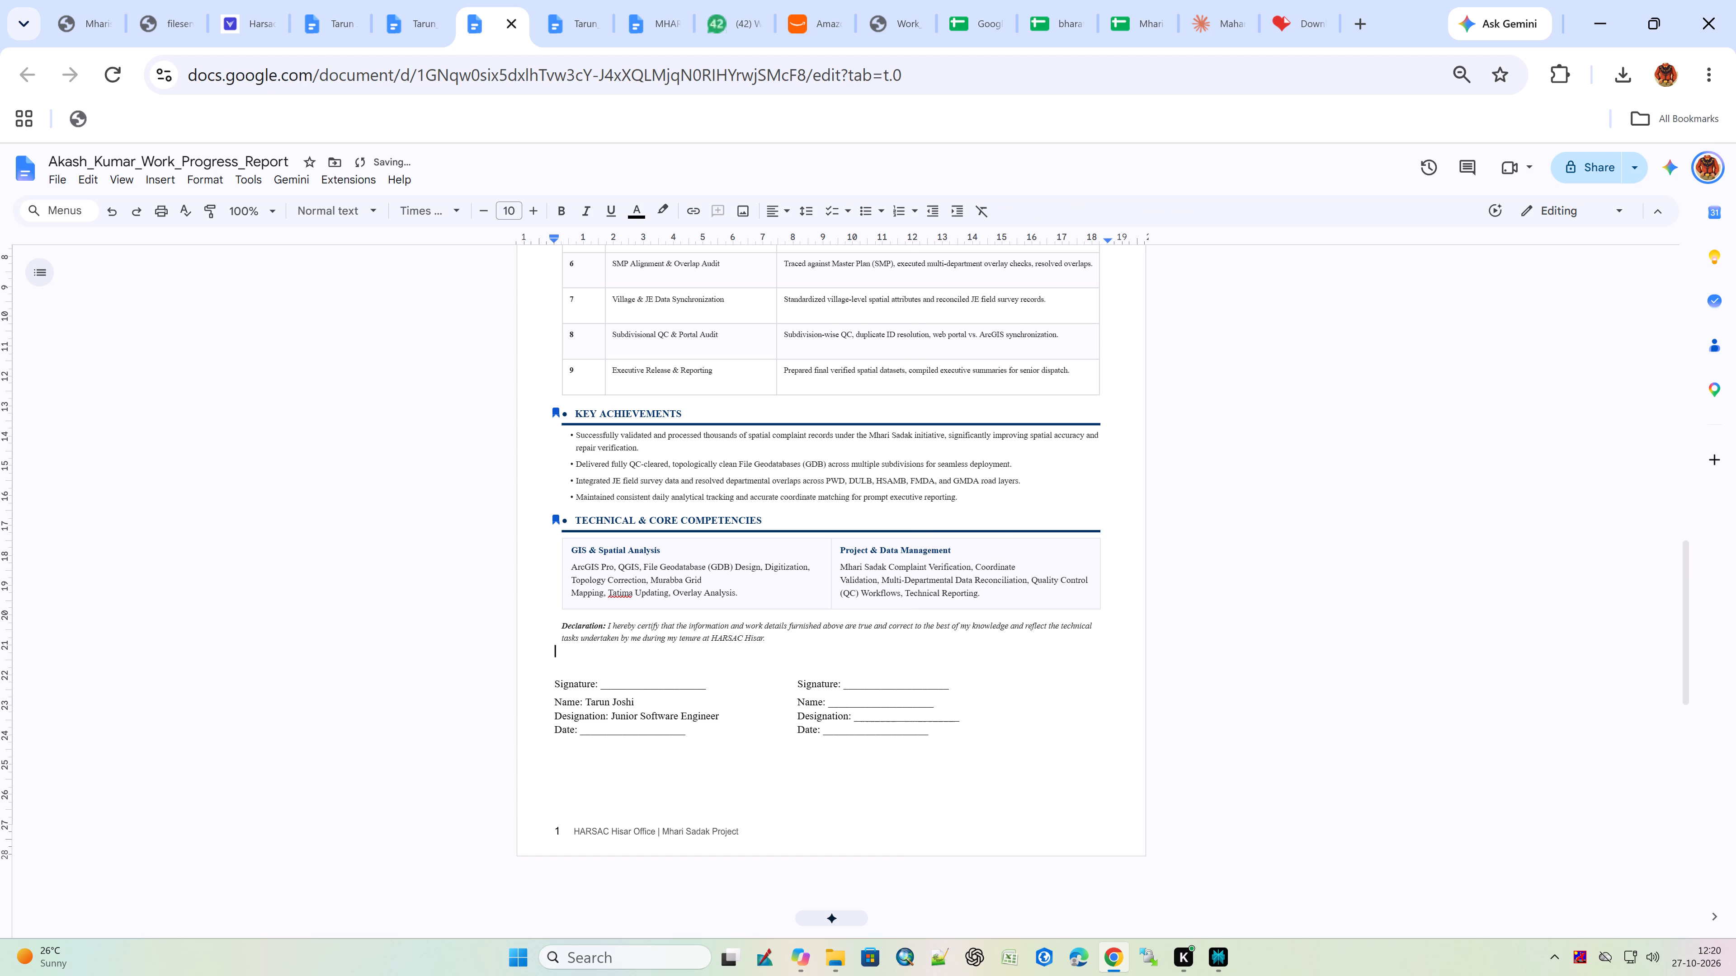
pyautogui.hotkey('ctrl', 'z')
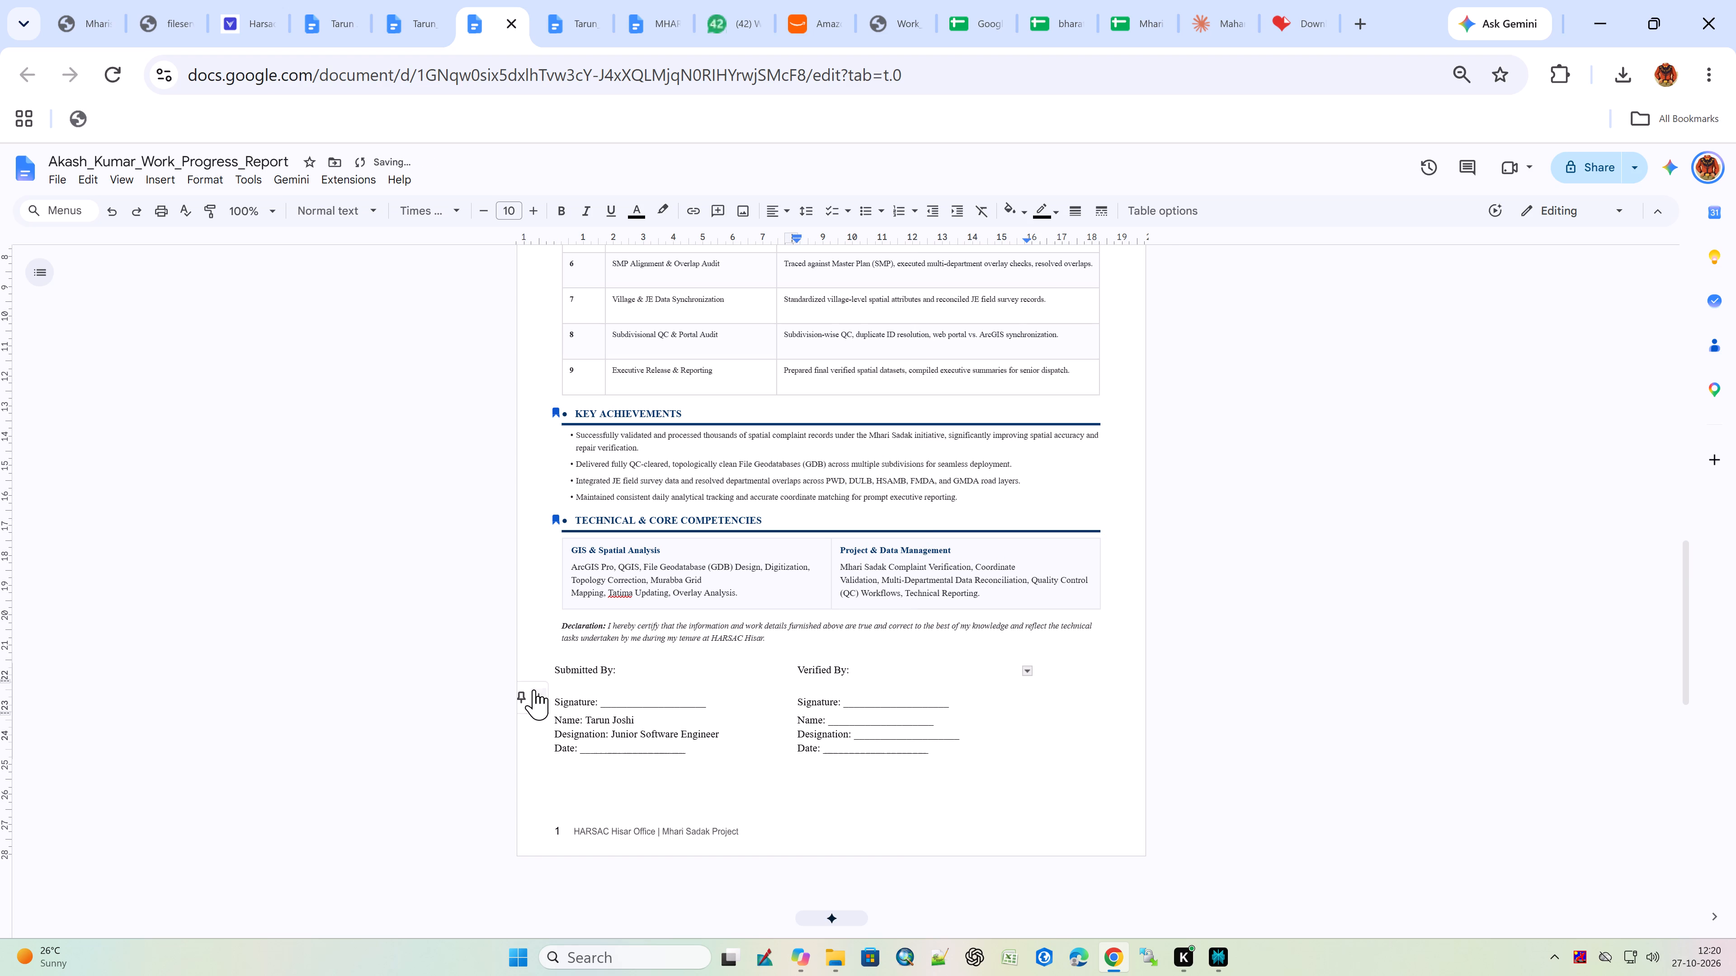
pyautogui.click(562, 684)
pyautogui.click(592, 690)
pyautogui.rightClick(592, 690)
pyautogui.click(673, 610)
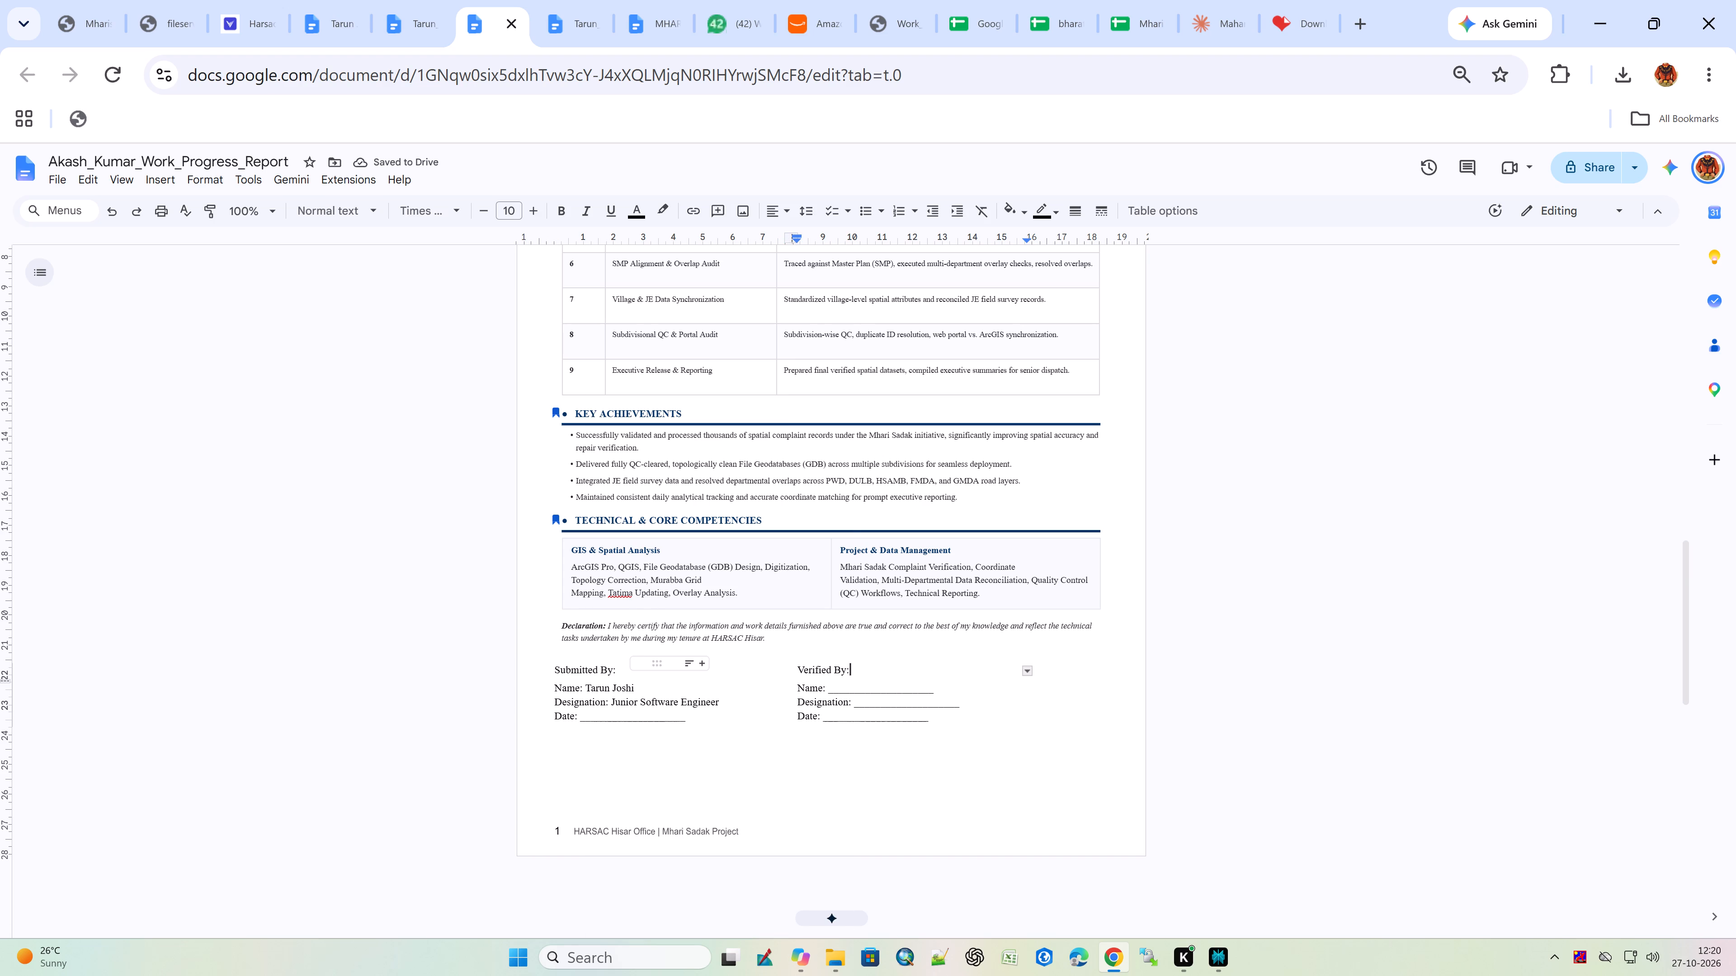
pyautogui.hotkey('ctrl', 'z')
# Remove the empty line above "Signature:" in the "Submitted By:" column.
pyautogui.click(614, 689)
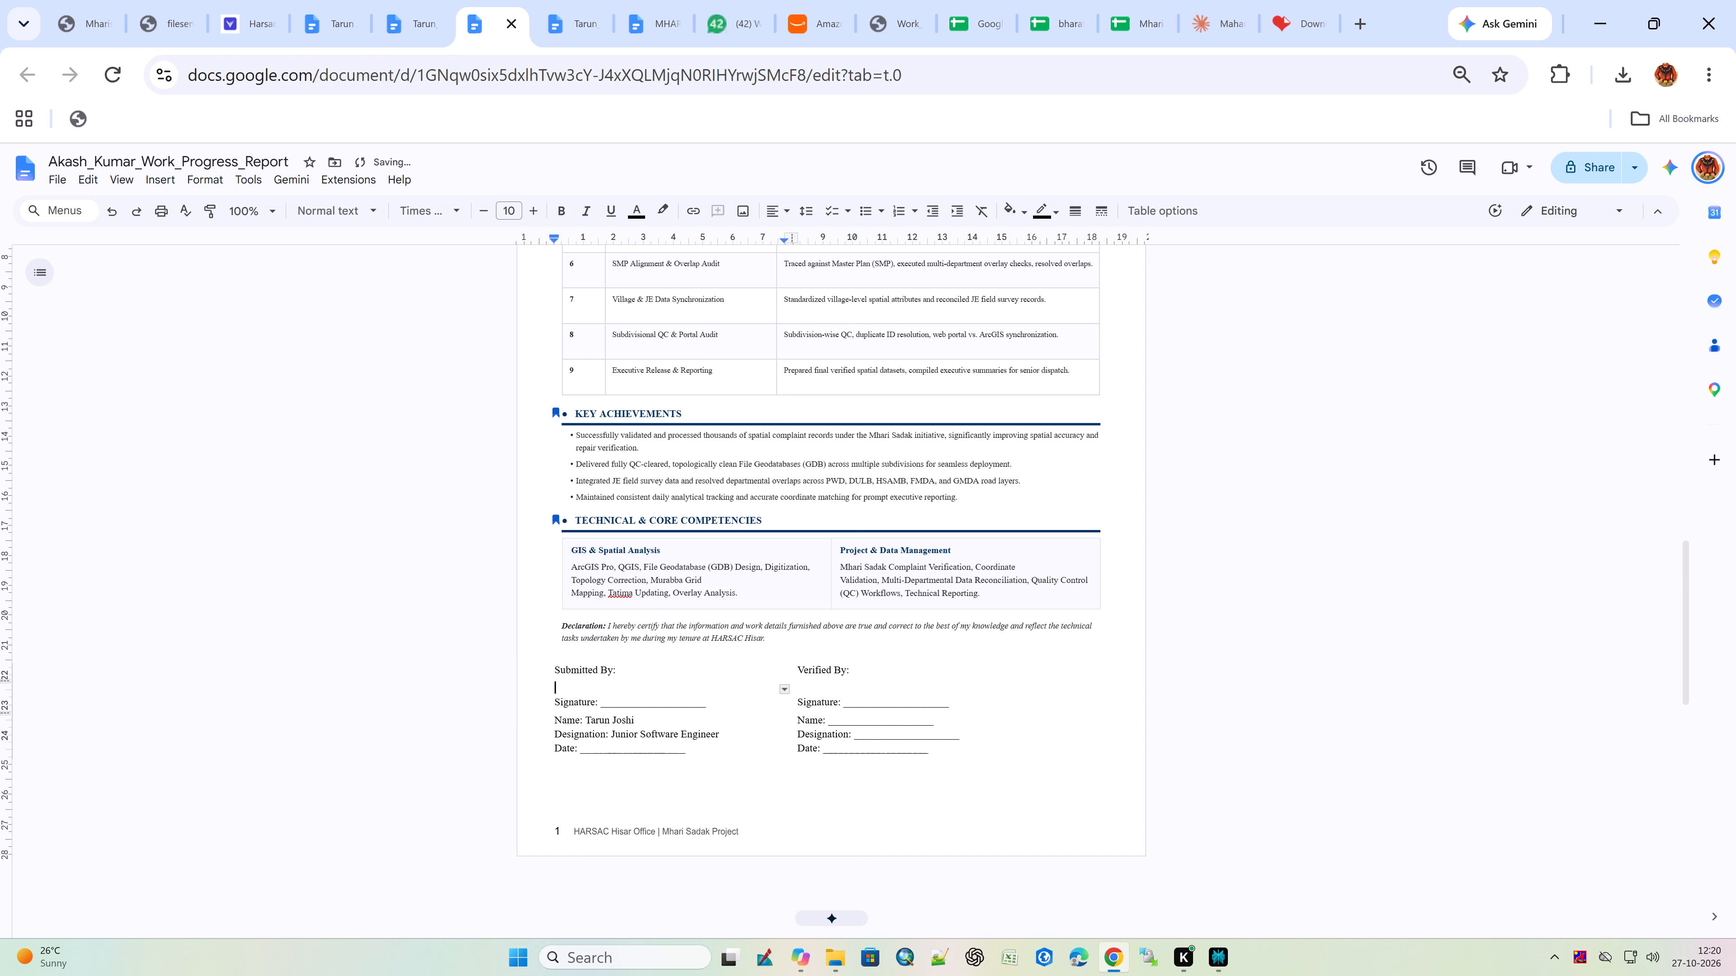
pyautogui.moveTo(614, 689); pyautogui.dragTo(577, 689)
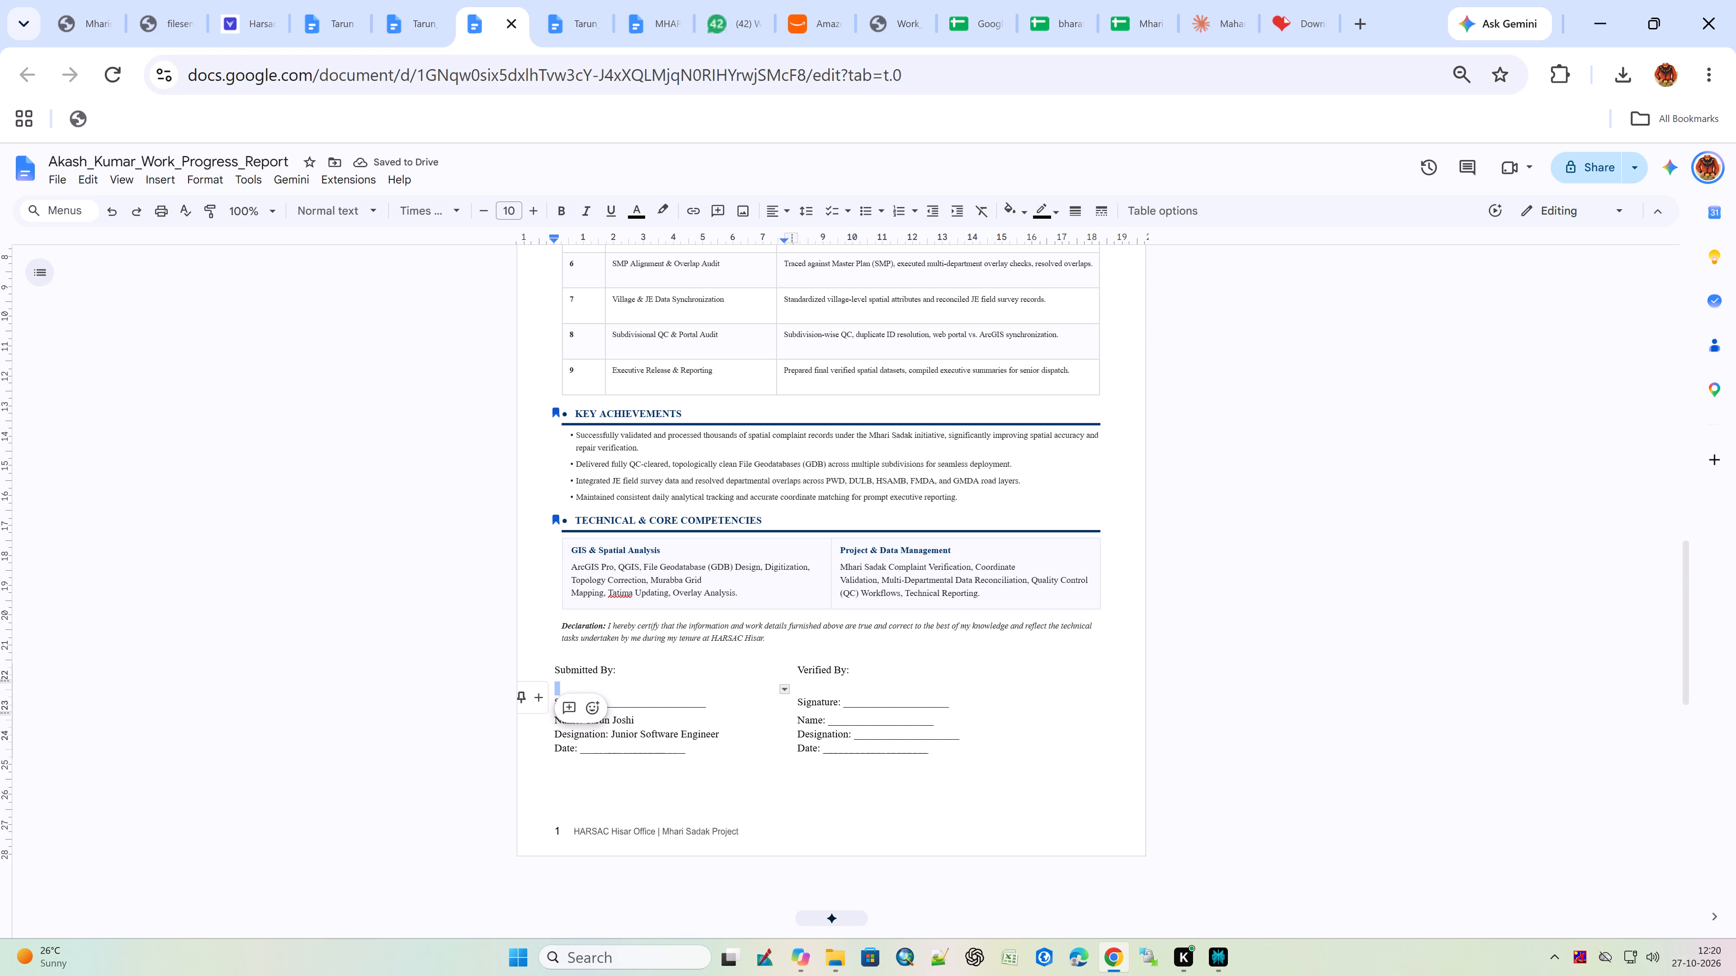
pyautogui.press('BackSpace')
pyautogui.click(579, 711)
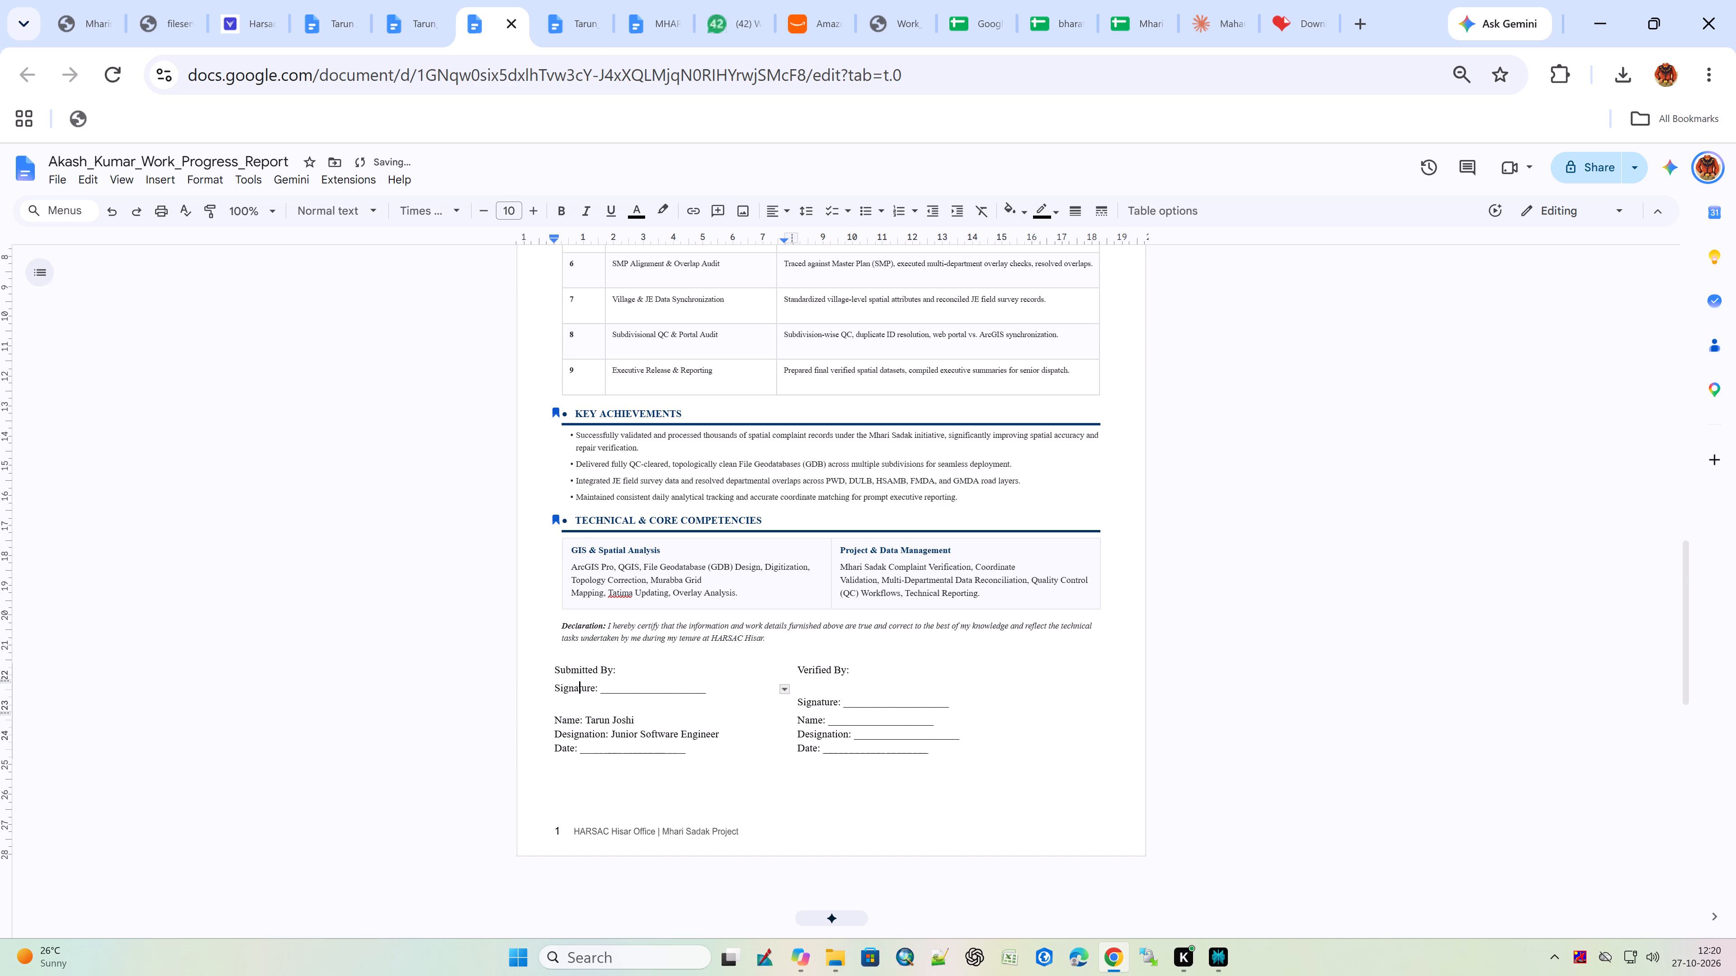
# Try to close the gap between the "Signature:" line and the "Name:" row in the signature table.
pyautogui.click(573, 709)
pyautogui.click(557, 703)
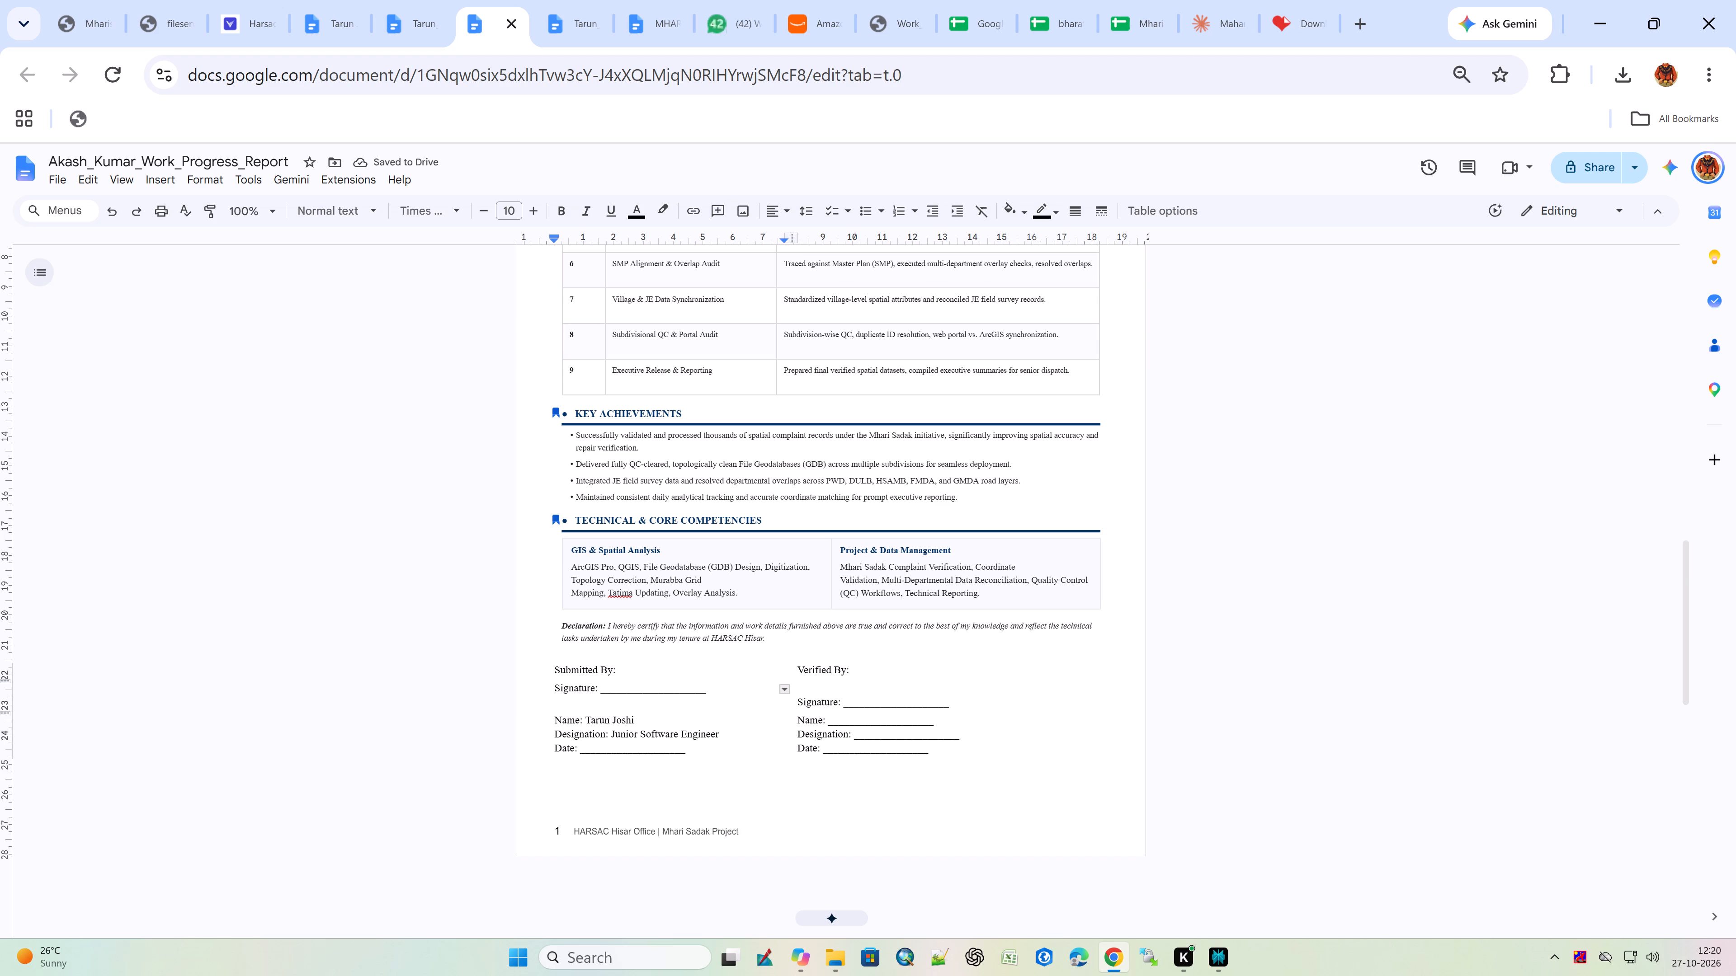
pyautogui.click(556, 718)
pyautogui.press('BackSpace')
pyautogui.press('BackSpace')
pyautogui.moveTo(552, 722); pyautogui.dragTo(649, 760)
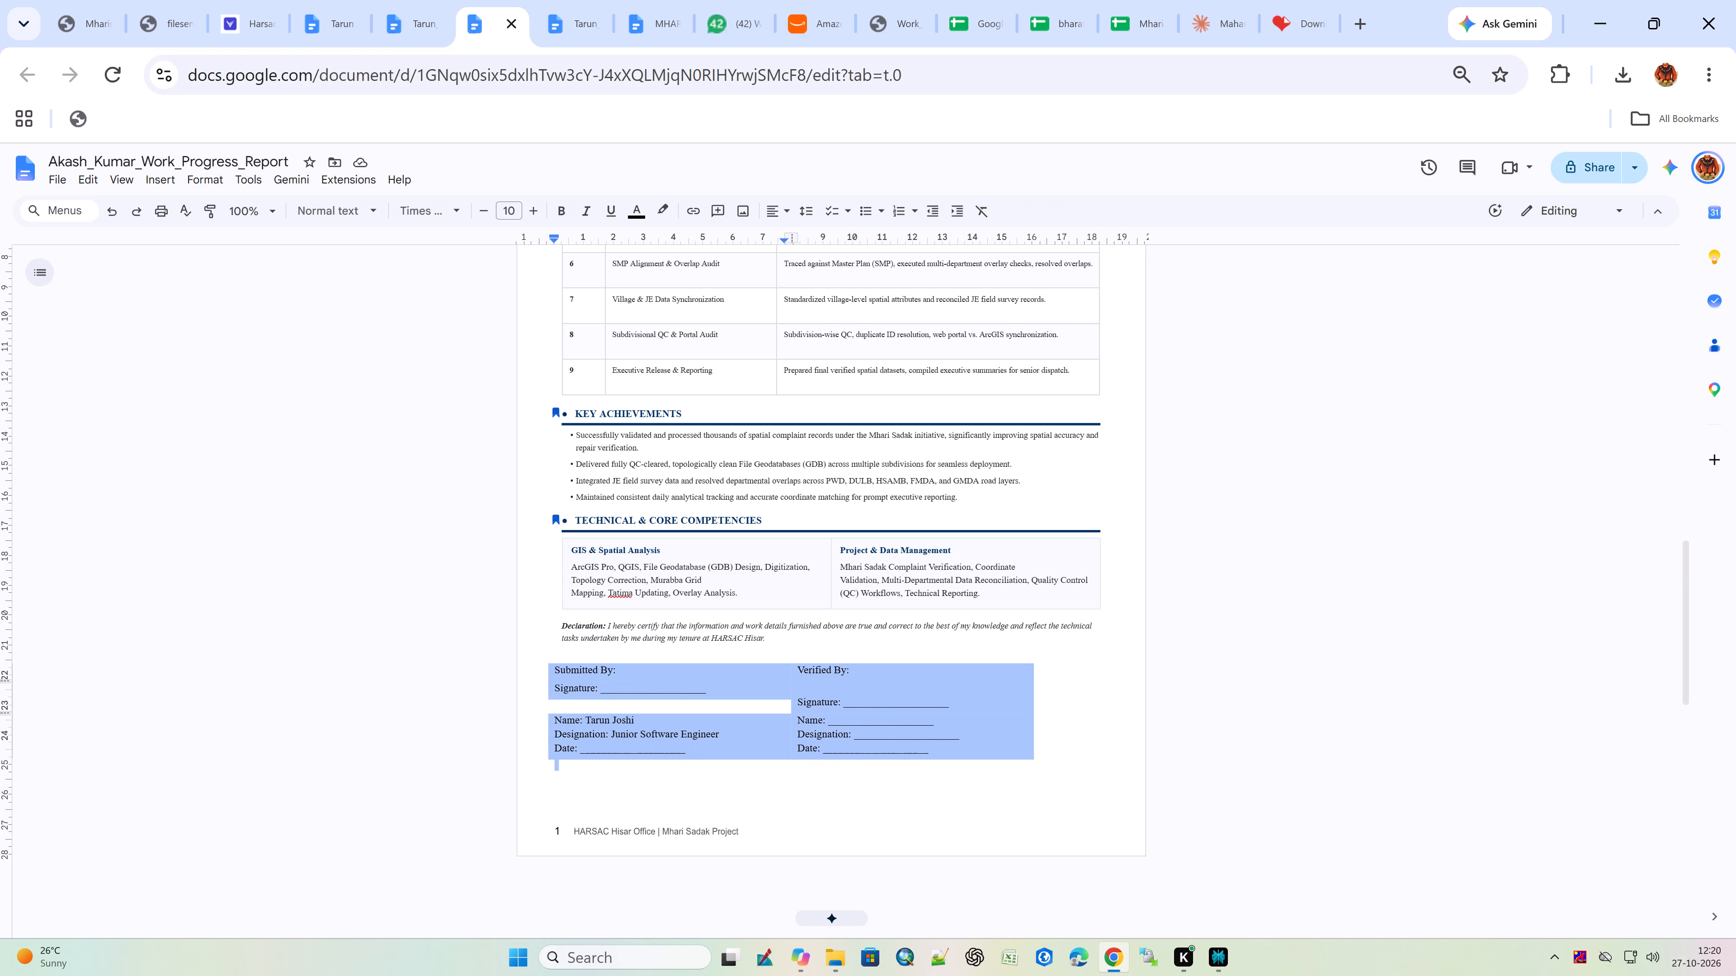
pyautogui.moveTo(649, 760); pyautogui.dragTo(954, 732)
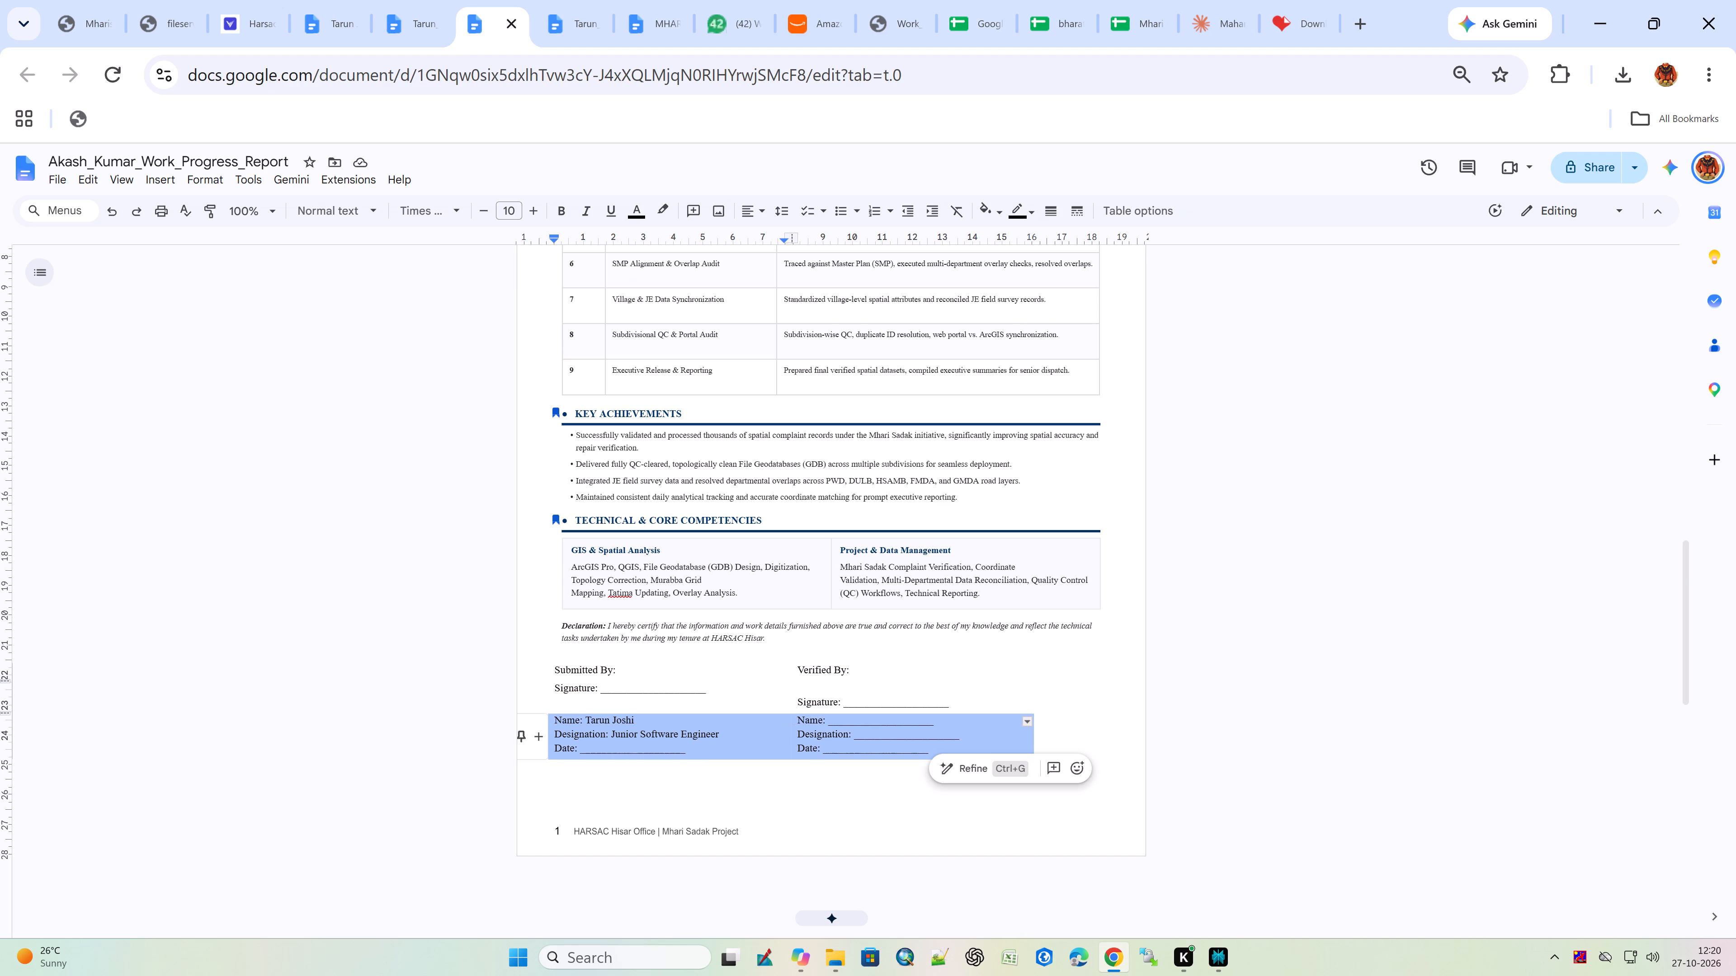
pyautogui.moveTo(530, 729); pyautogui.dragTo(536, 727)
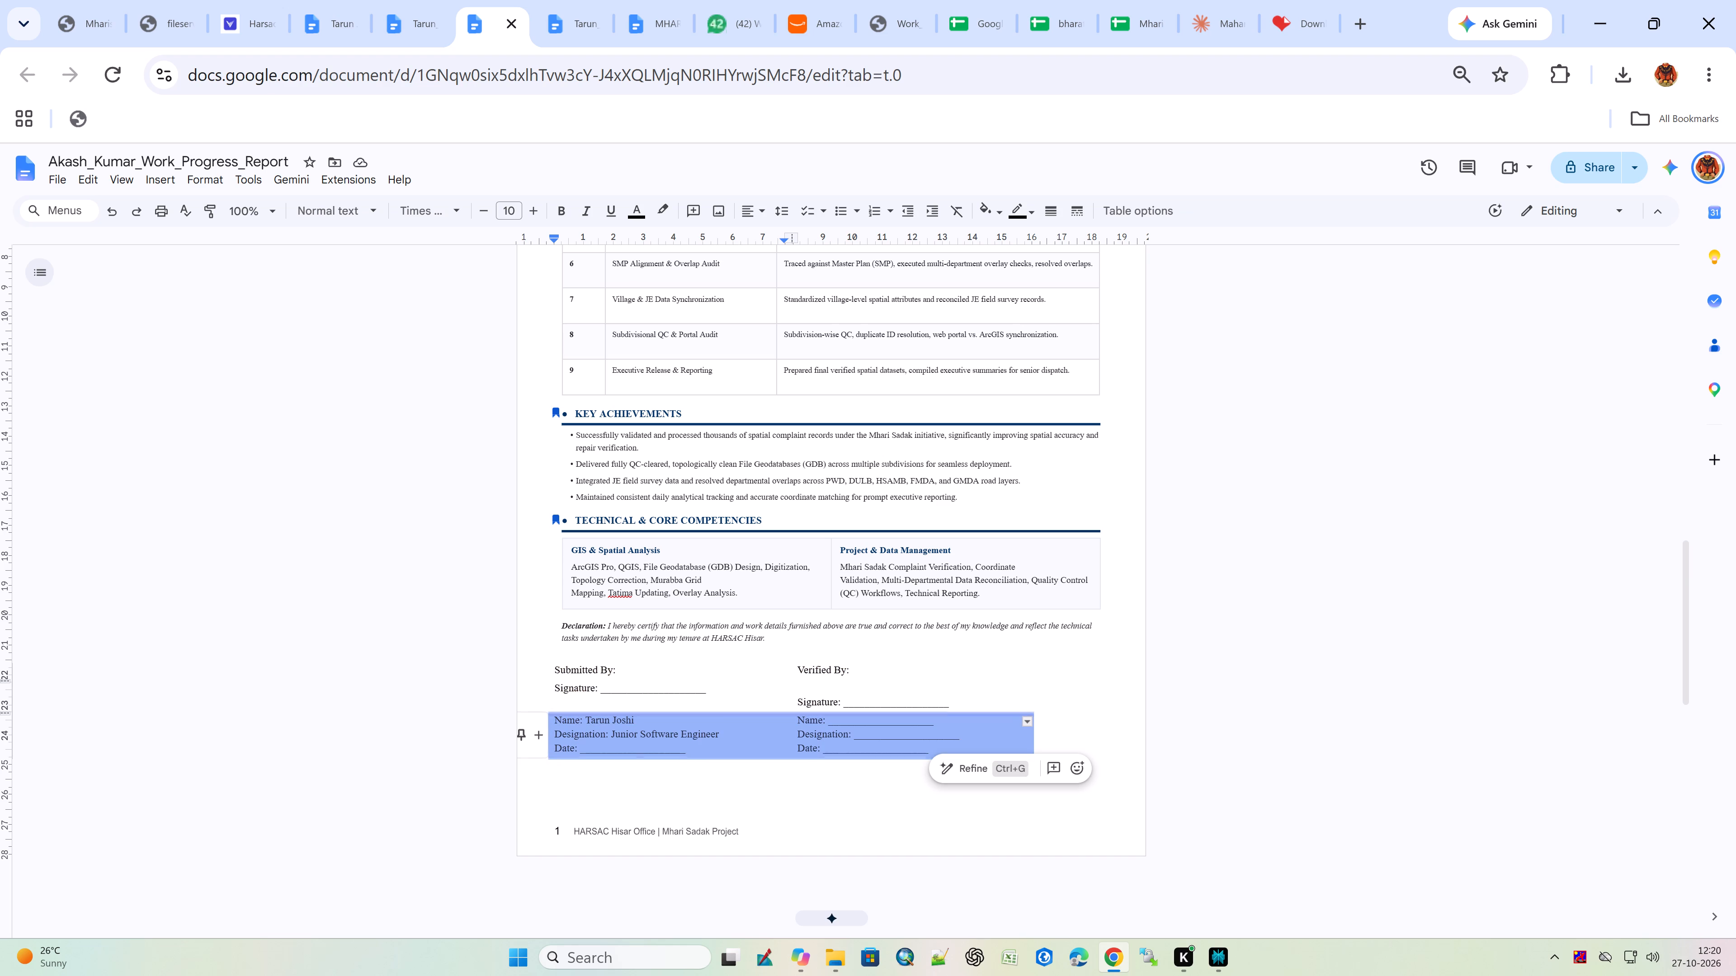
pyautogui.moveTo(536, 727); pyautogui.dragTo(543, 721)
# Cut the "Signature:" line in the "Verified By:" column and paste it onto the empty line directly under that heading.
pyautogui.click(805, 708)
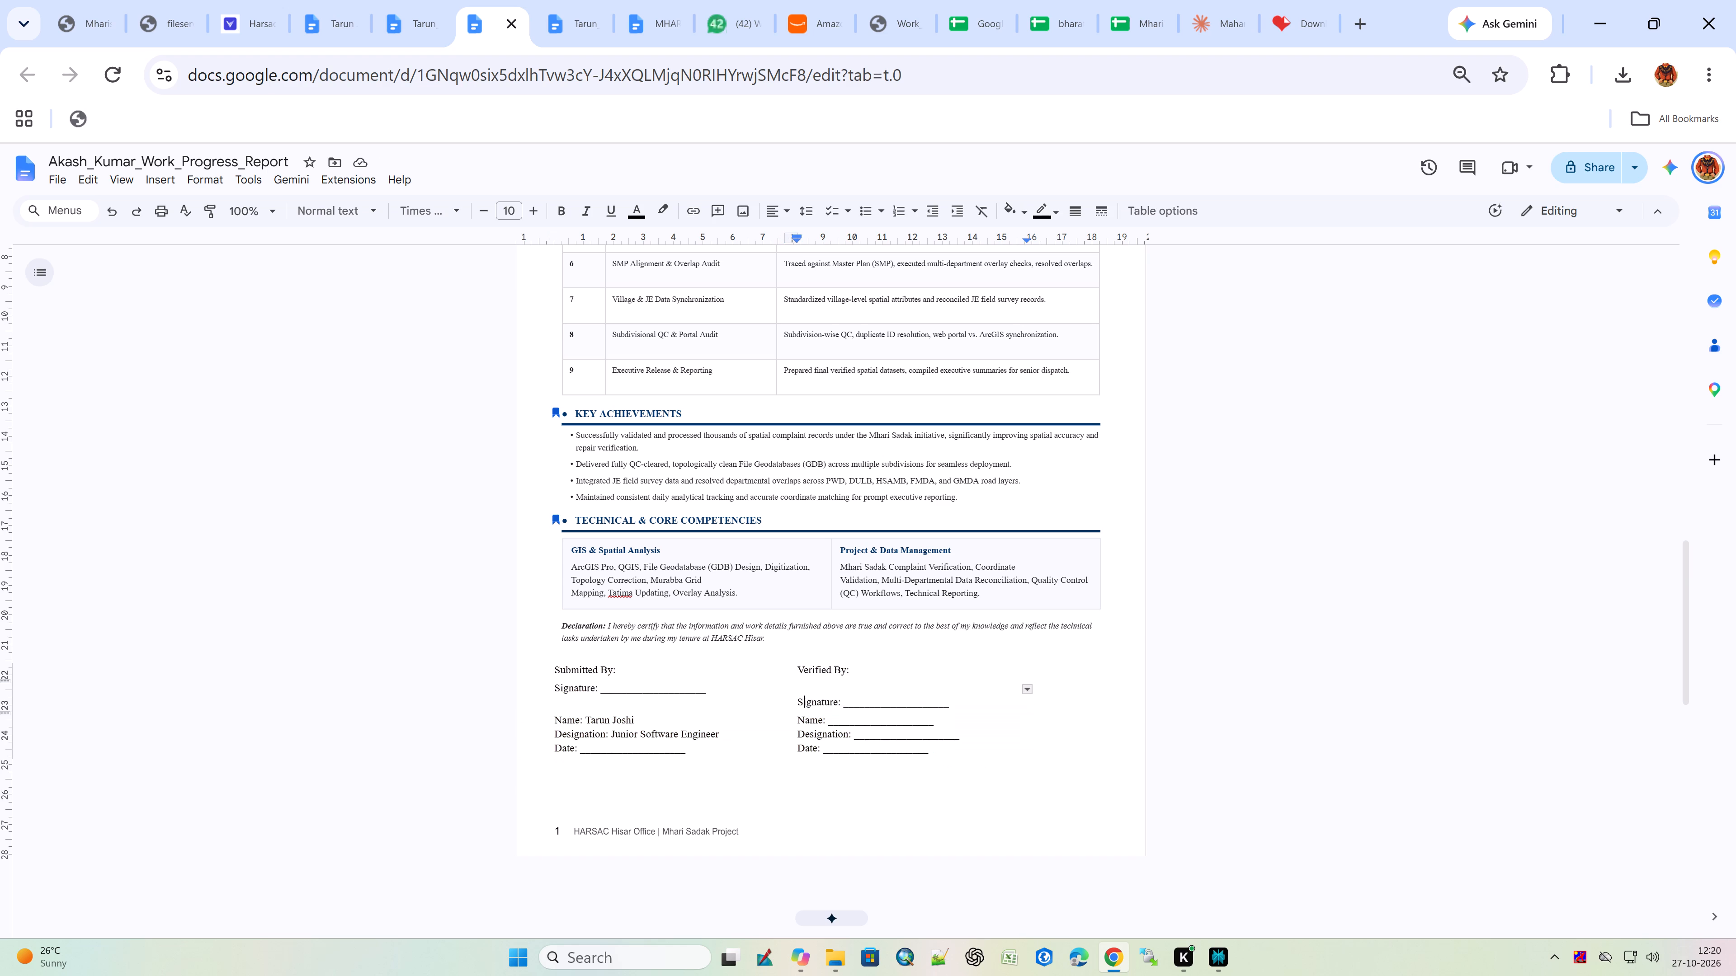
pyautogui.moveTo(796, 705); pyautogui.dragTo(955, 697)
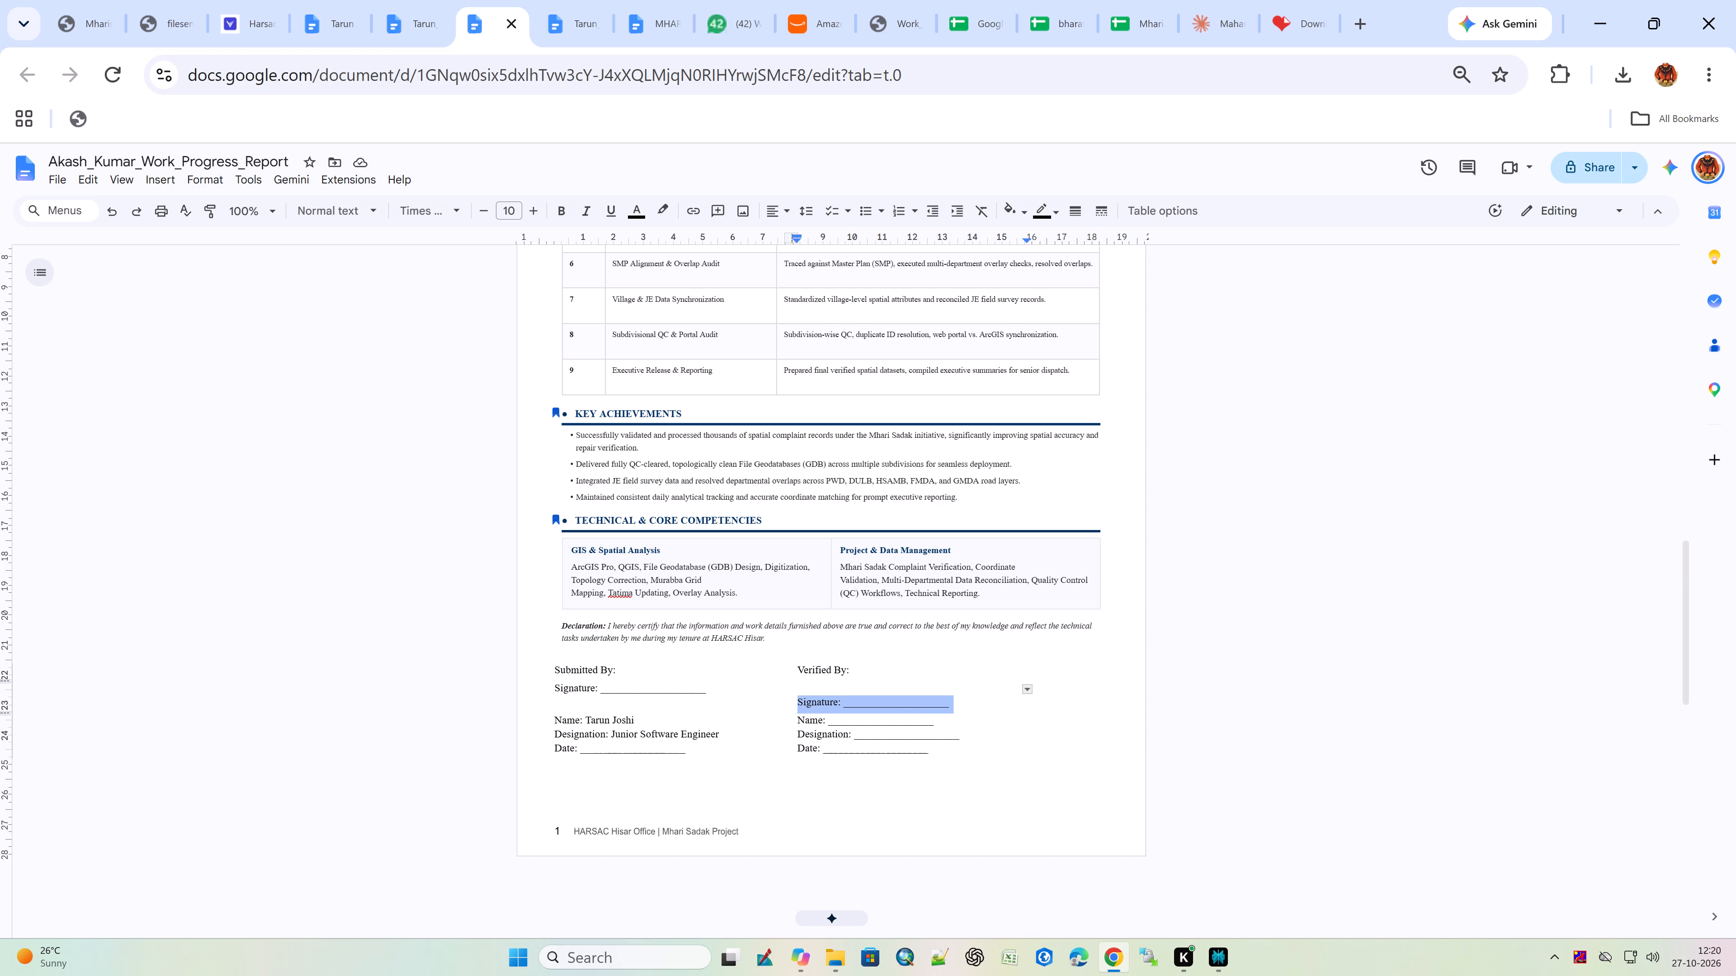
pyautogui.moveTo(955, 697); pyautogui.dragTo(954, 698)
pyautogui.hotkey('ctrl', 'x')
pyautogui.click(804, 684)
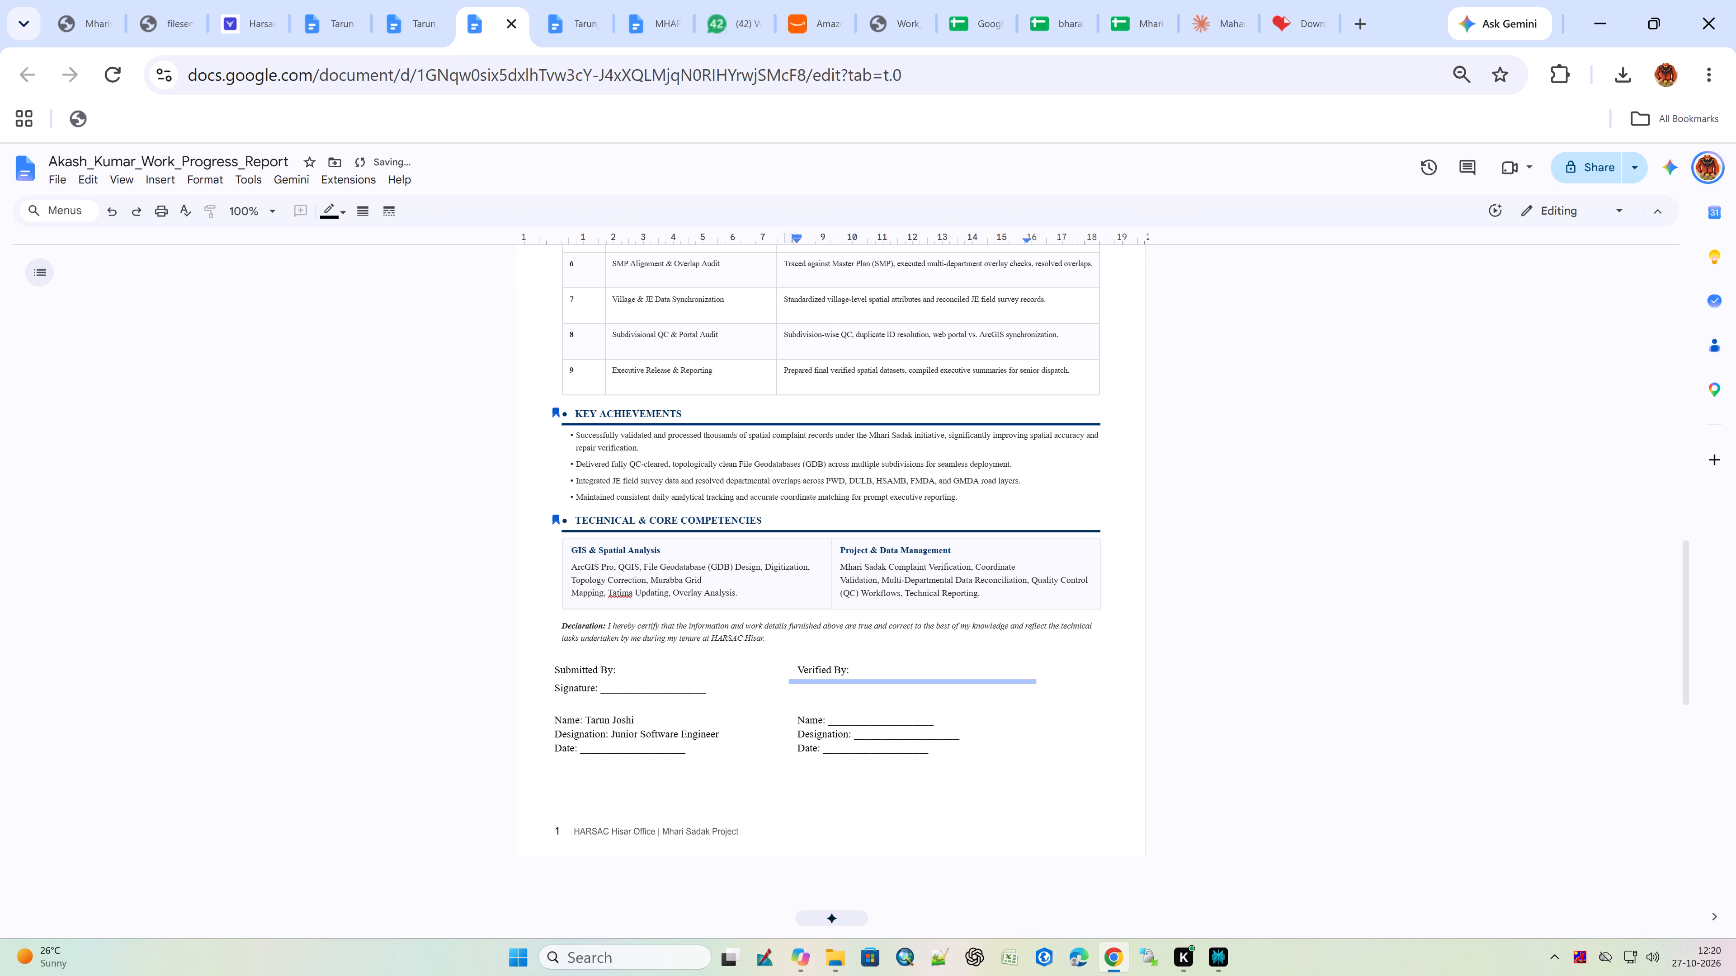
pyautogui.click(819, 684)
pyautogui.click(818, 691)
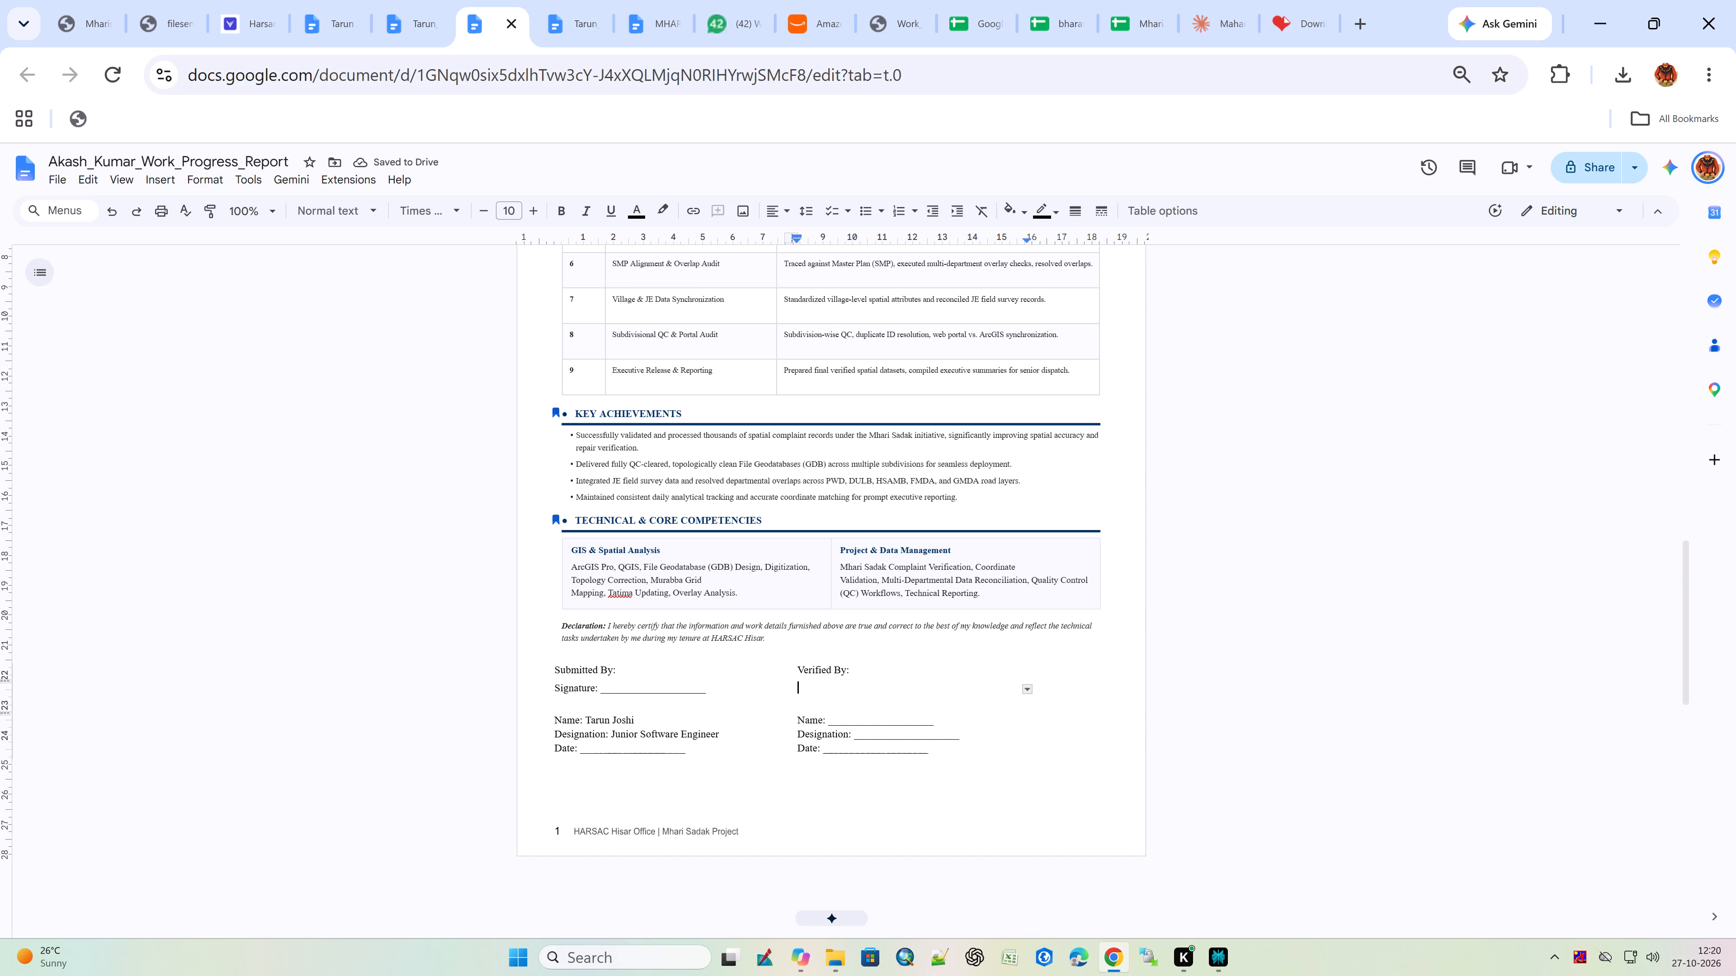
pyautogui.hotkey('ctrl', 'v')
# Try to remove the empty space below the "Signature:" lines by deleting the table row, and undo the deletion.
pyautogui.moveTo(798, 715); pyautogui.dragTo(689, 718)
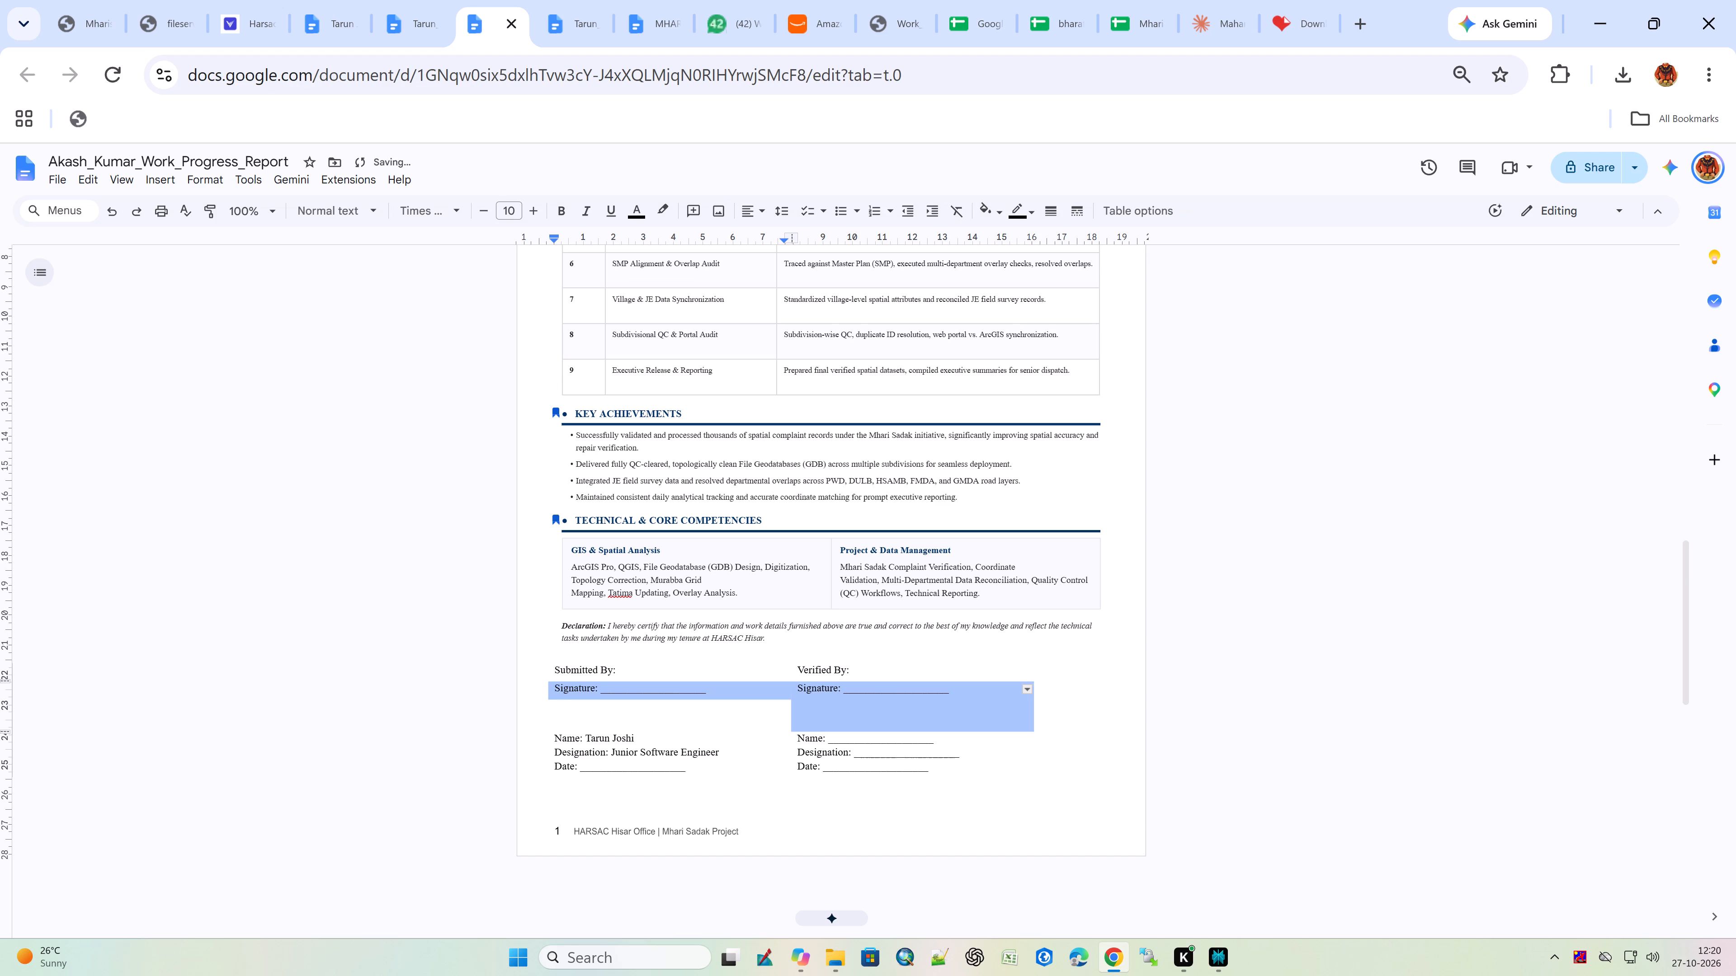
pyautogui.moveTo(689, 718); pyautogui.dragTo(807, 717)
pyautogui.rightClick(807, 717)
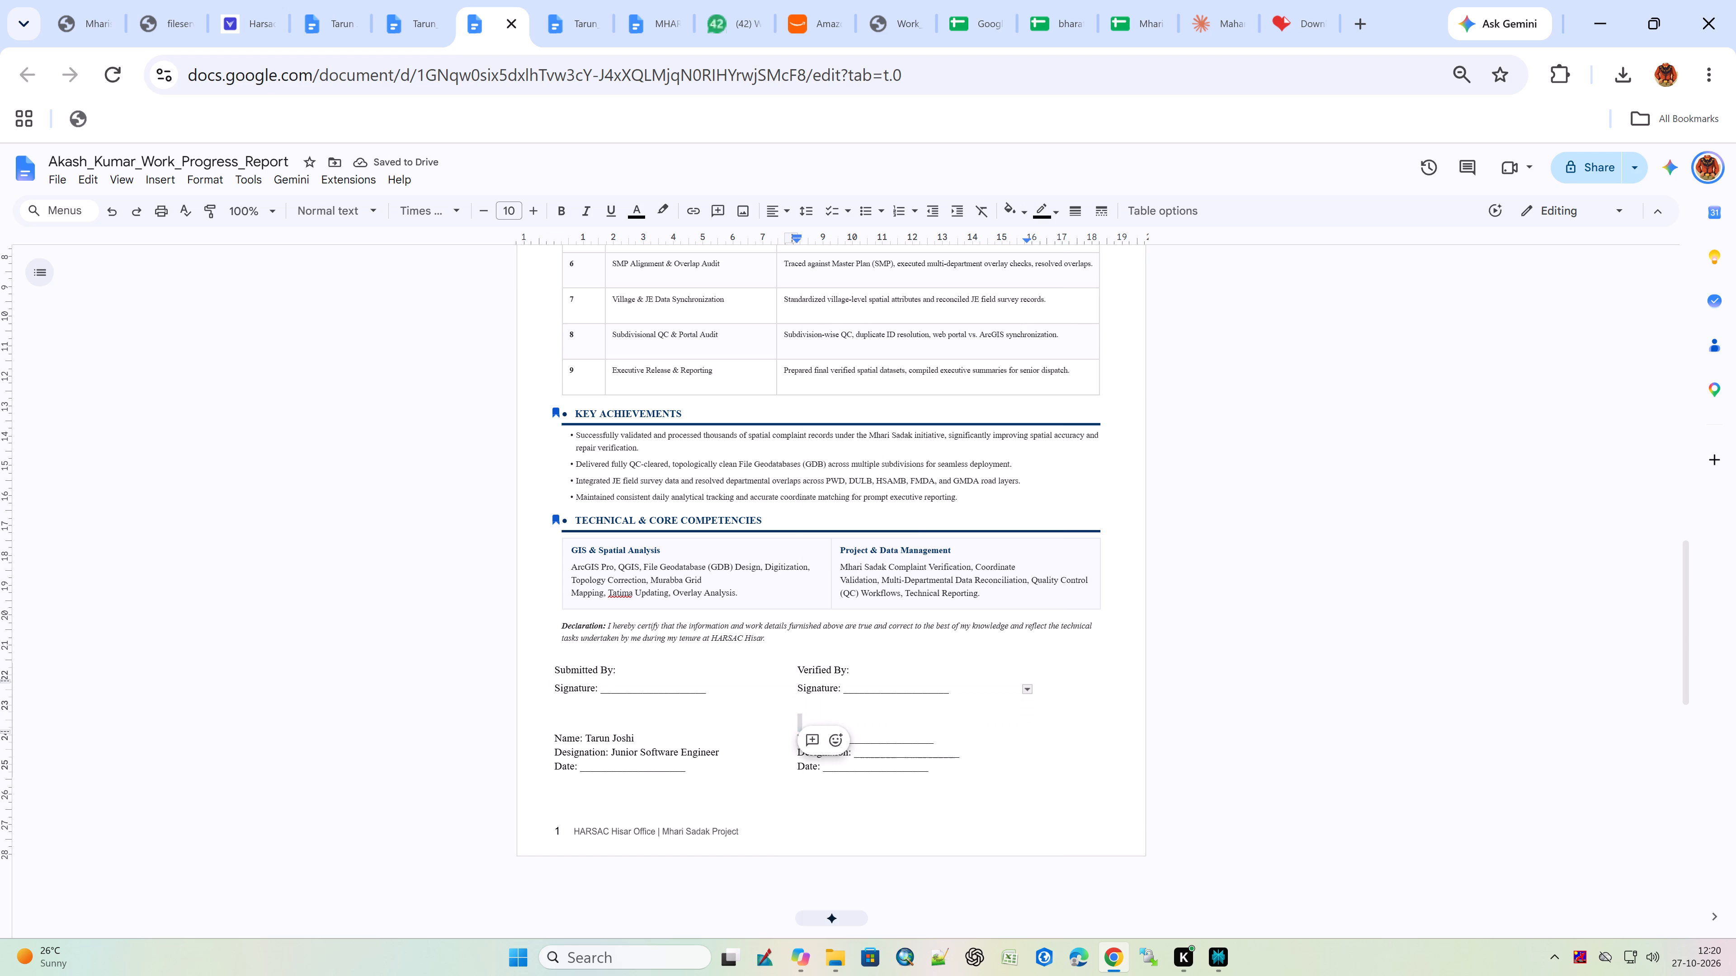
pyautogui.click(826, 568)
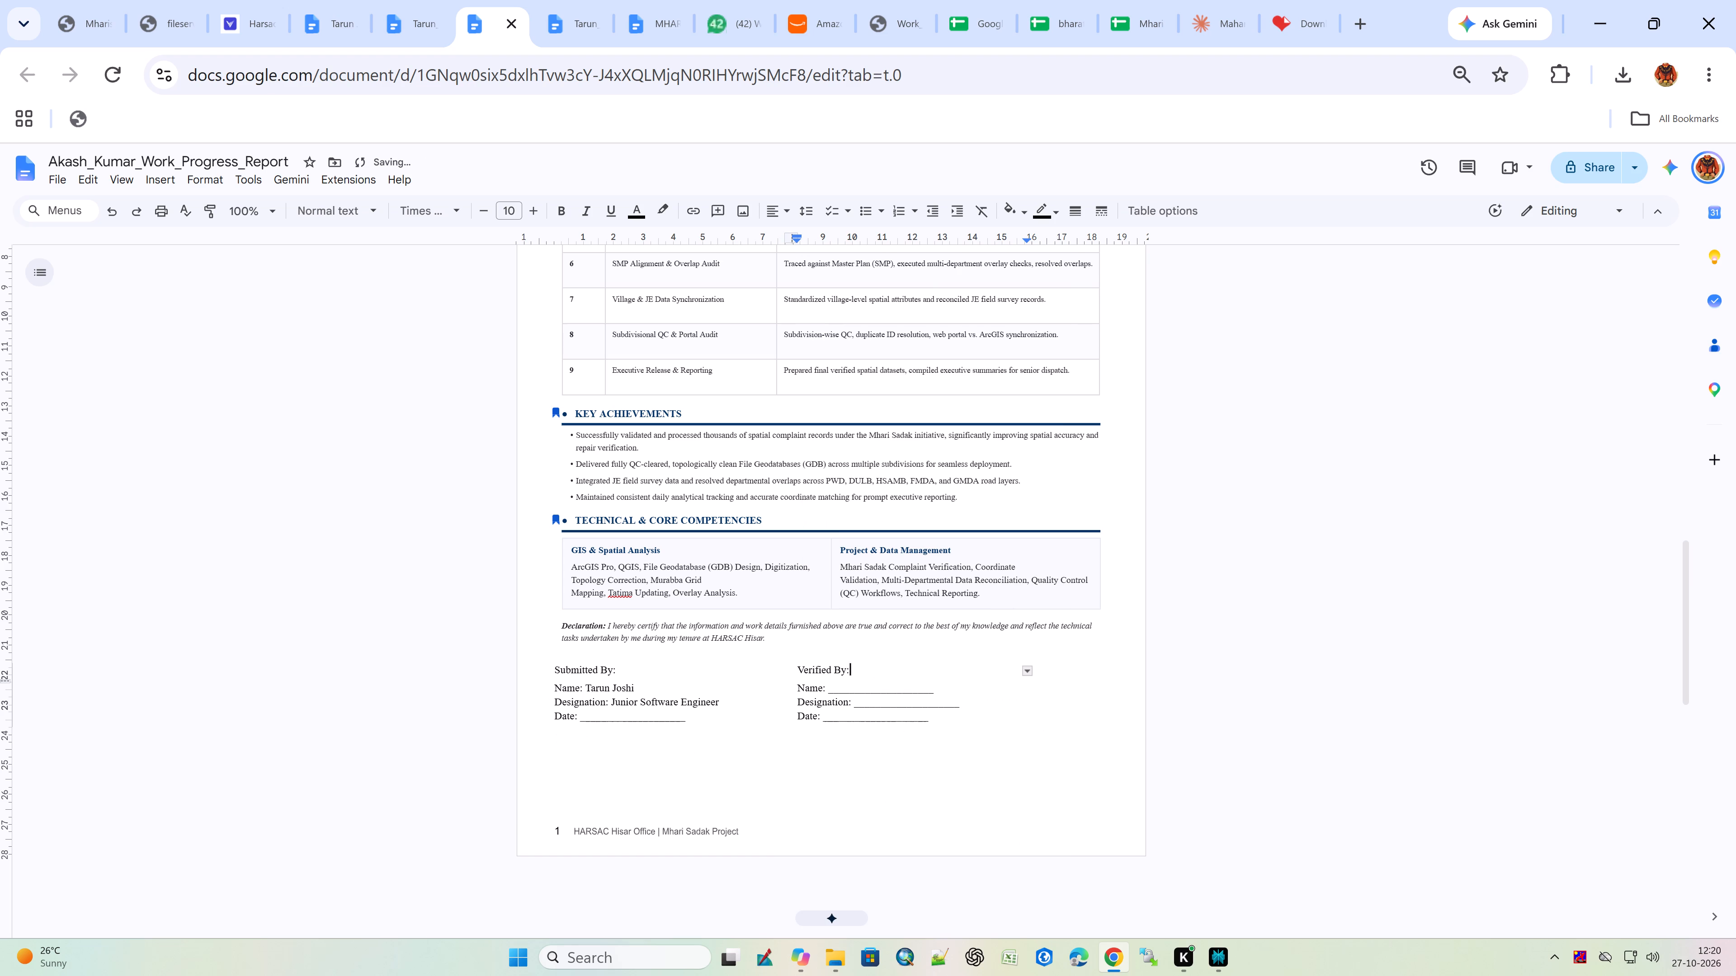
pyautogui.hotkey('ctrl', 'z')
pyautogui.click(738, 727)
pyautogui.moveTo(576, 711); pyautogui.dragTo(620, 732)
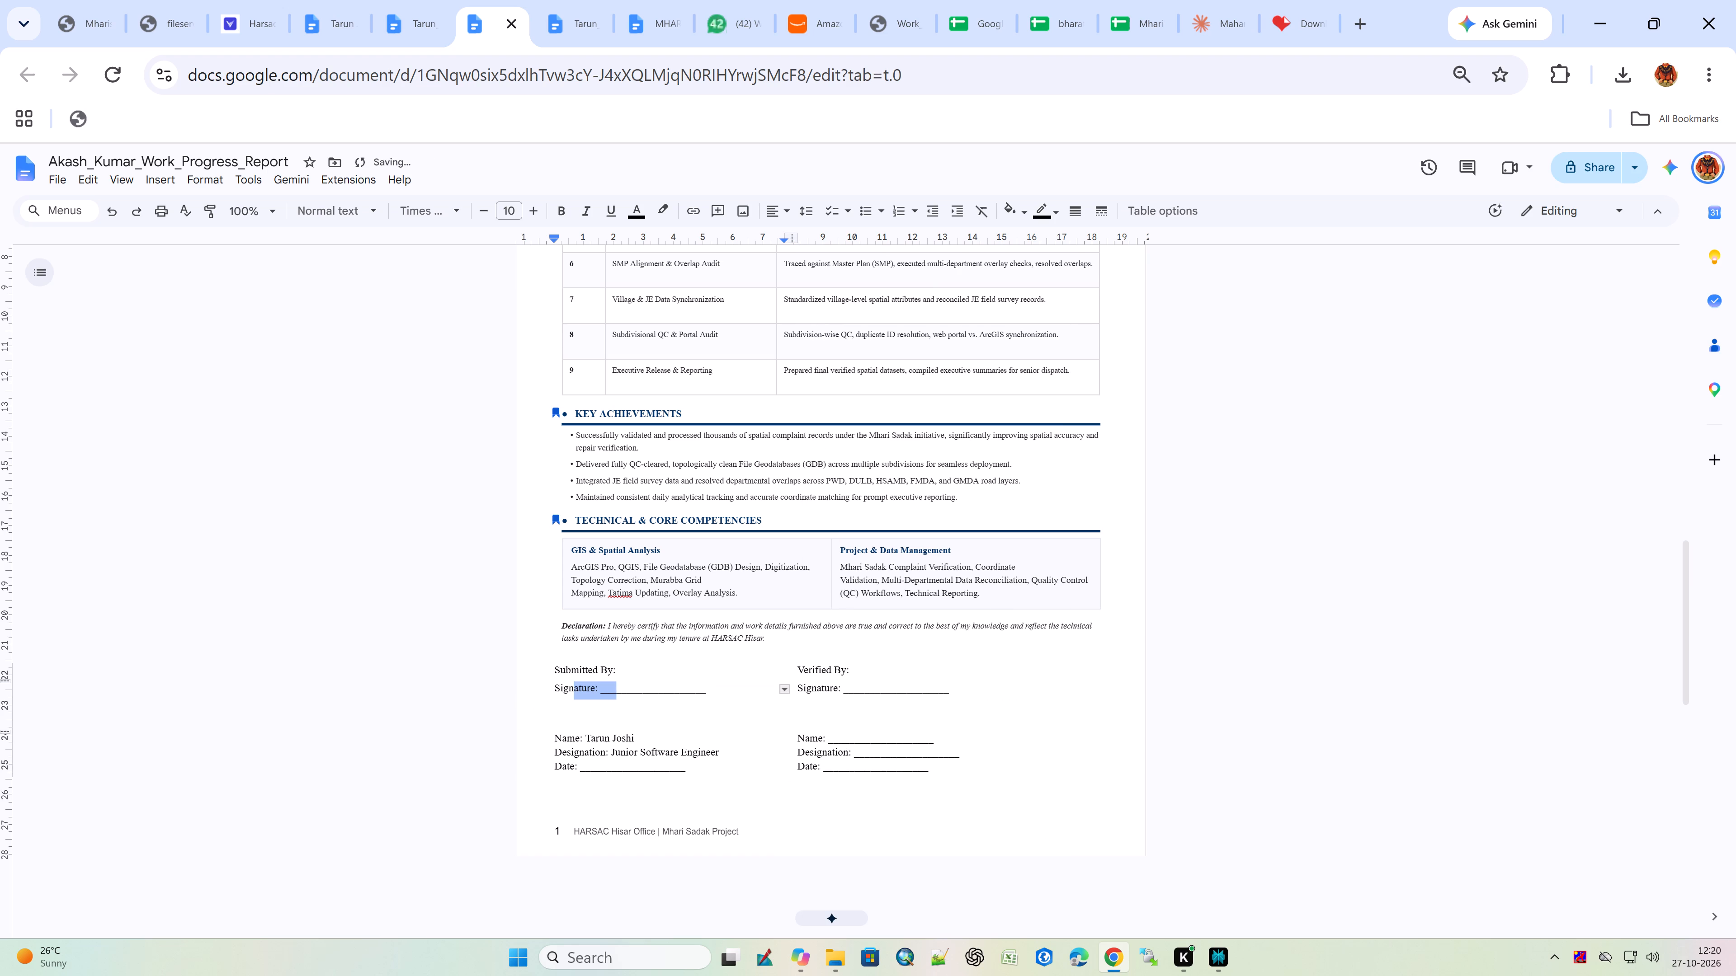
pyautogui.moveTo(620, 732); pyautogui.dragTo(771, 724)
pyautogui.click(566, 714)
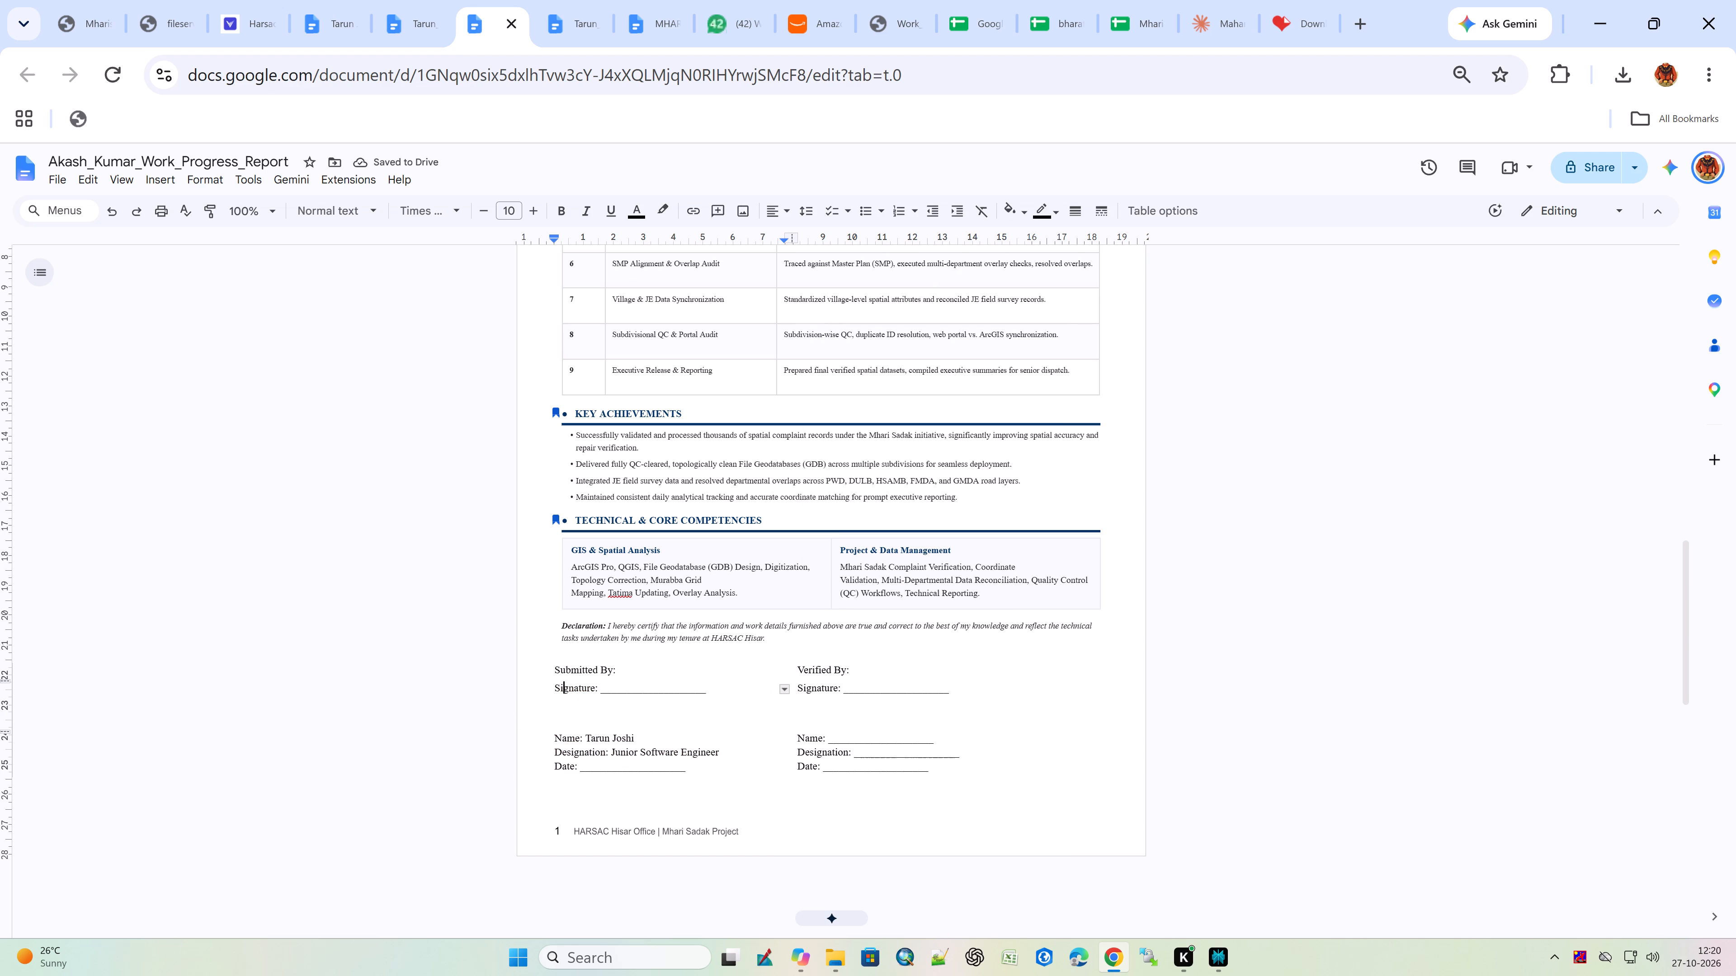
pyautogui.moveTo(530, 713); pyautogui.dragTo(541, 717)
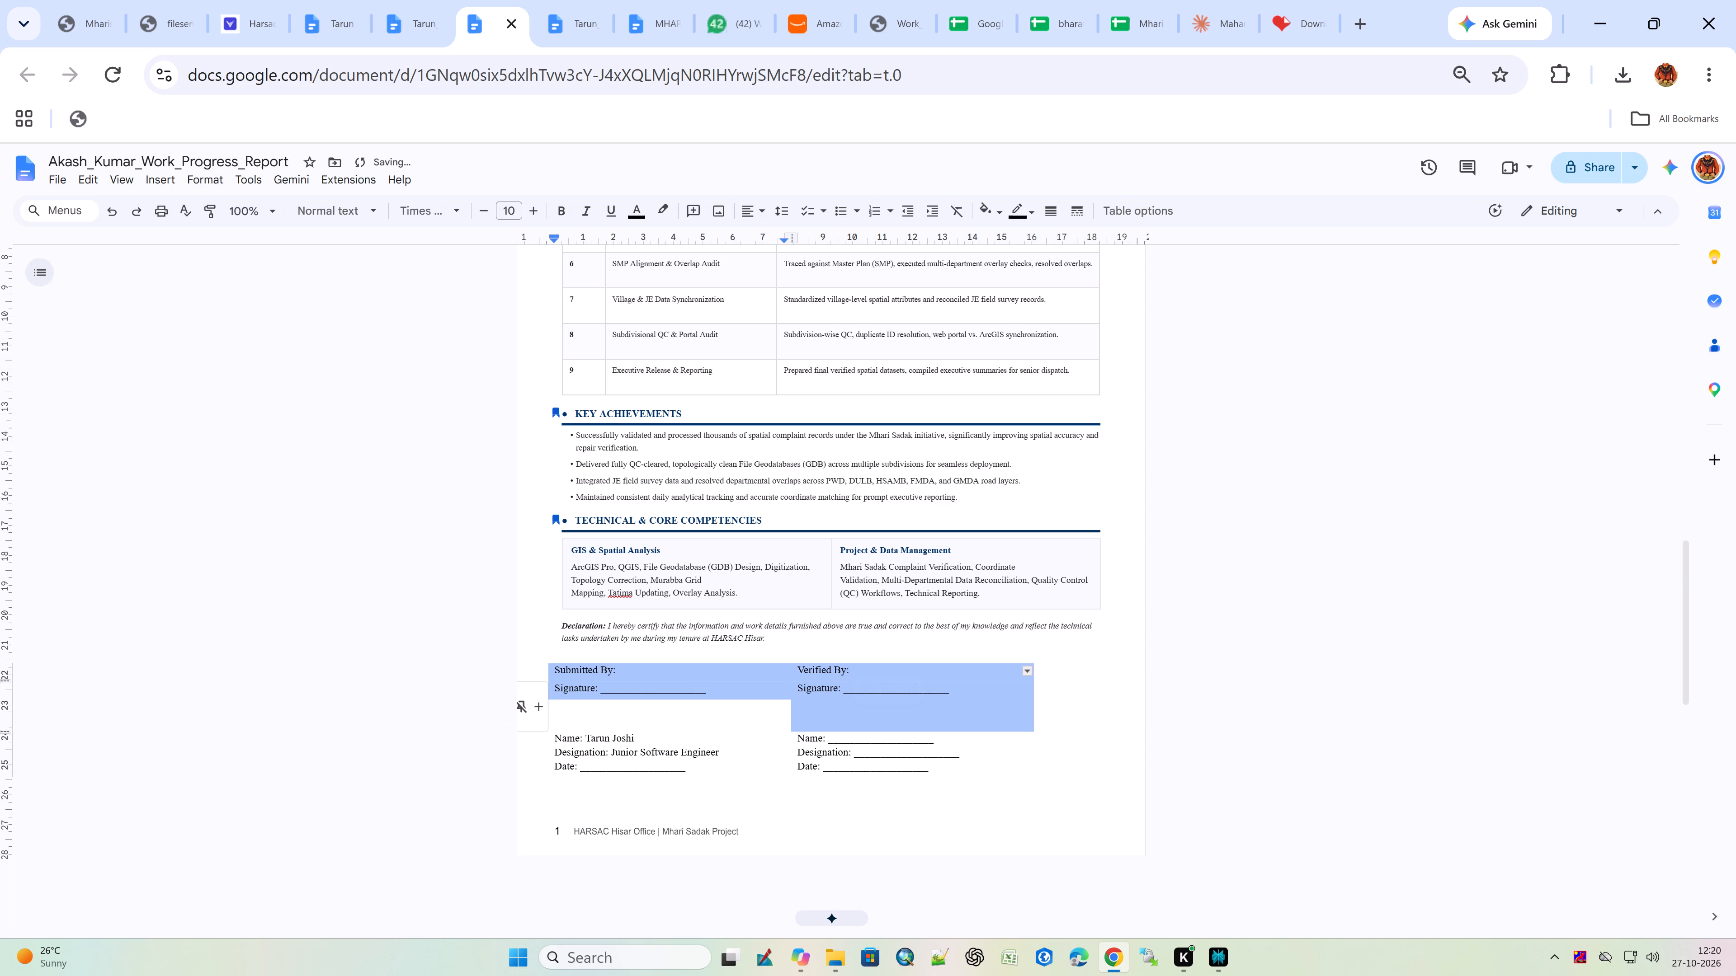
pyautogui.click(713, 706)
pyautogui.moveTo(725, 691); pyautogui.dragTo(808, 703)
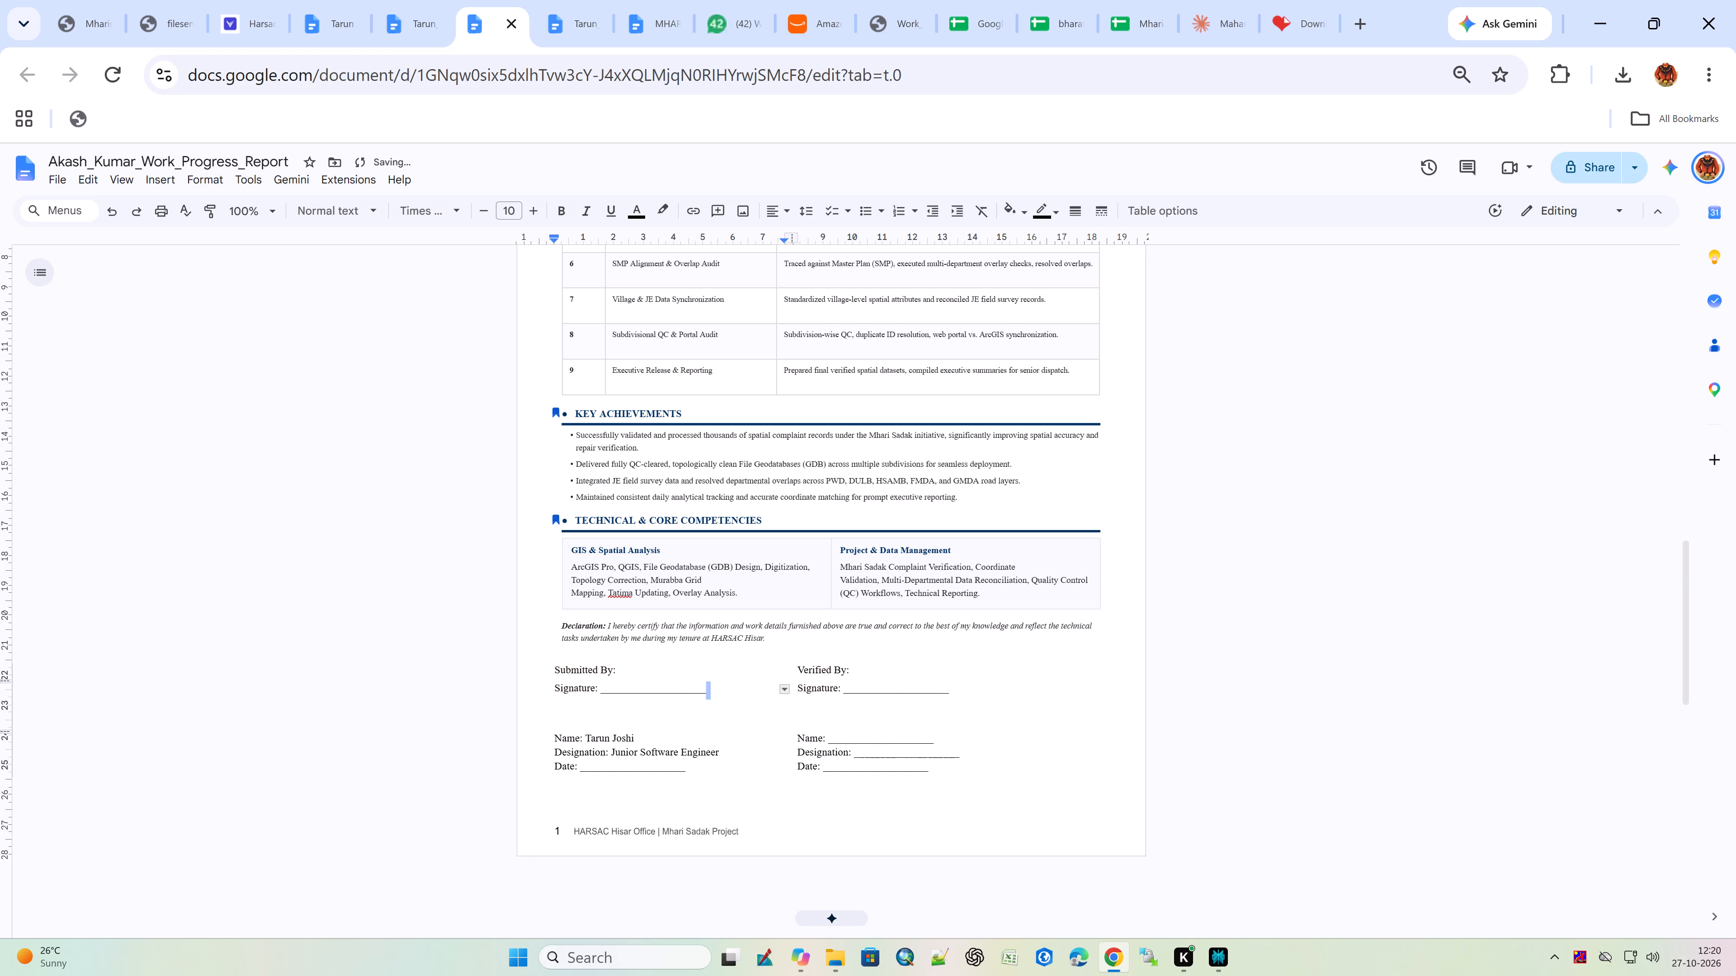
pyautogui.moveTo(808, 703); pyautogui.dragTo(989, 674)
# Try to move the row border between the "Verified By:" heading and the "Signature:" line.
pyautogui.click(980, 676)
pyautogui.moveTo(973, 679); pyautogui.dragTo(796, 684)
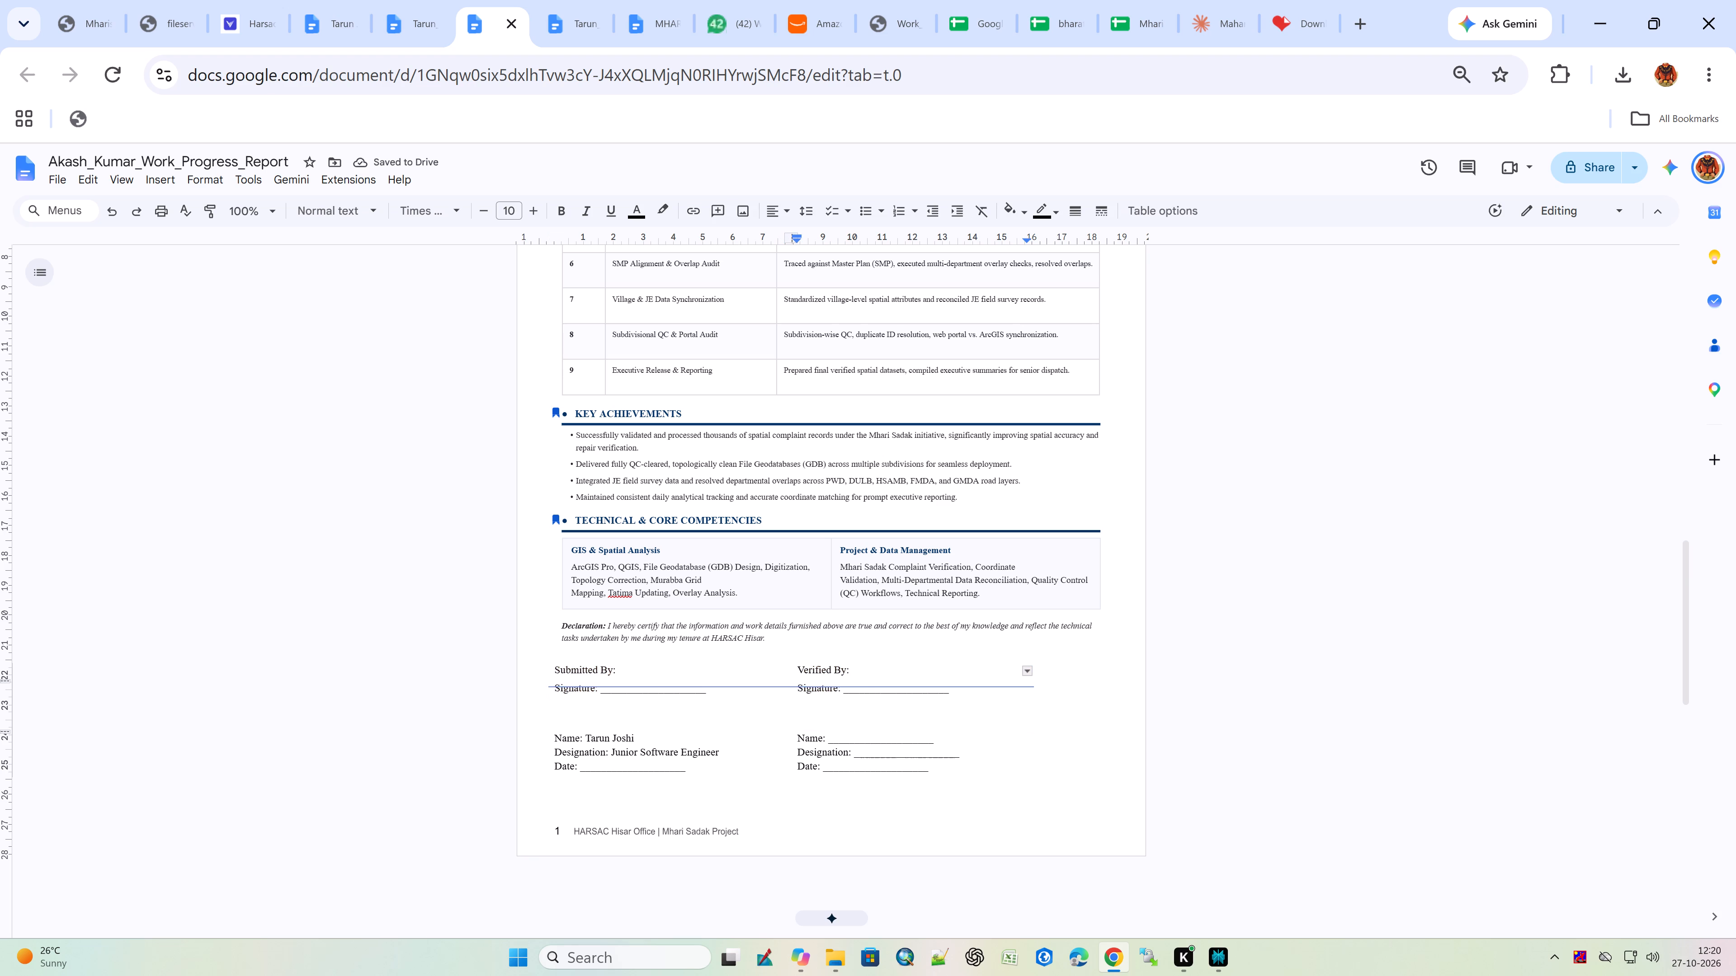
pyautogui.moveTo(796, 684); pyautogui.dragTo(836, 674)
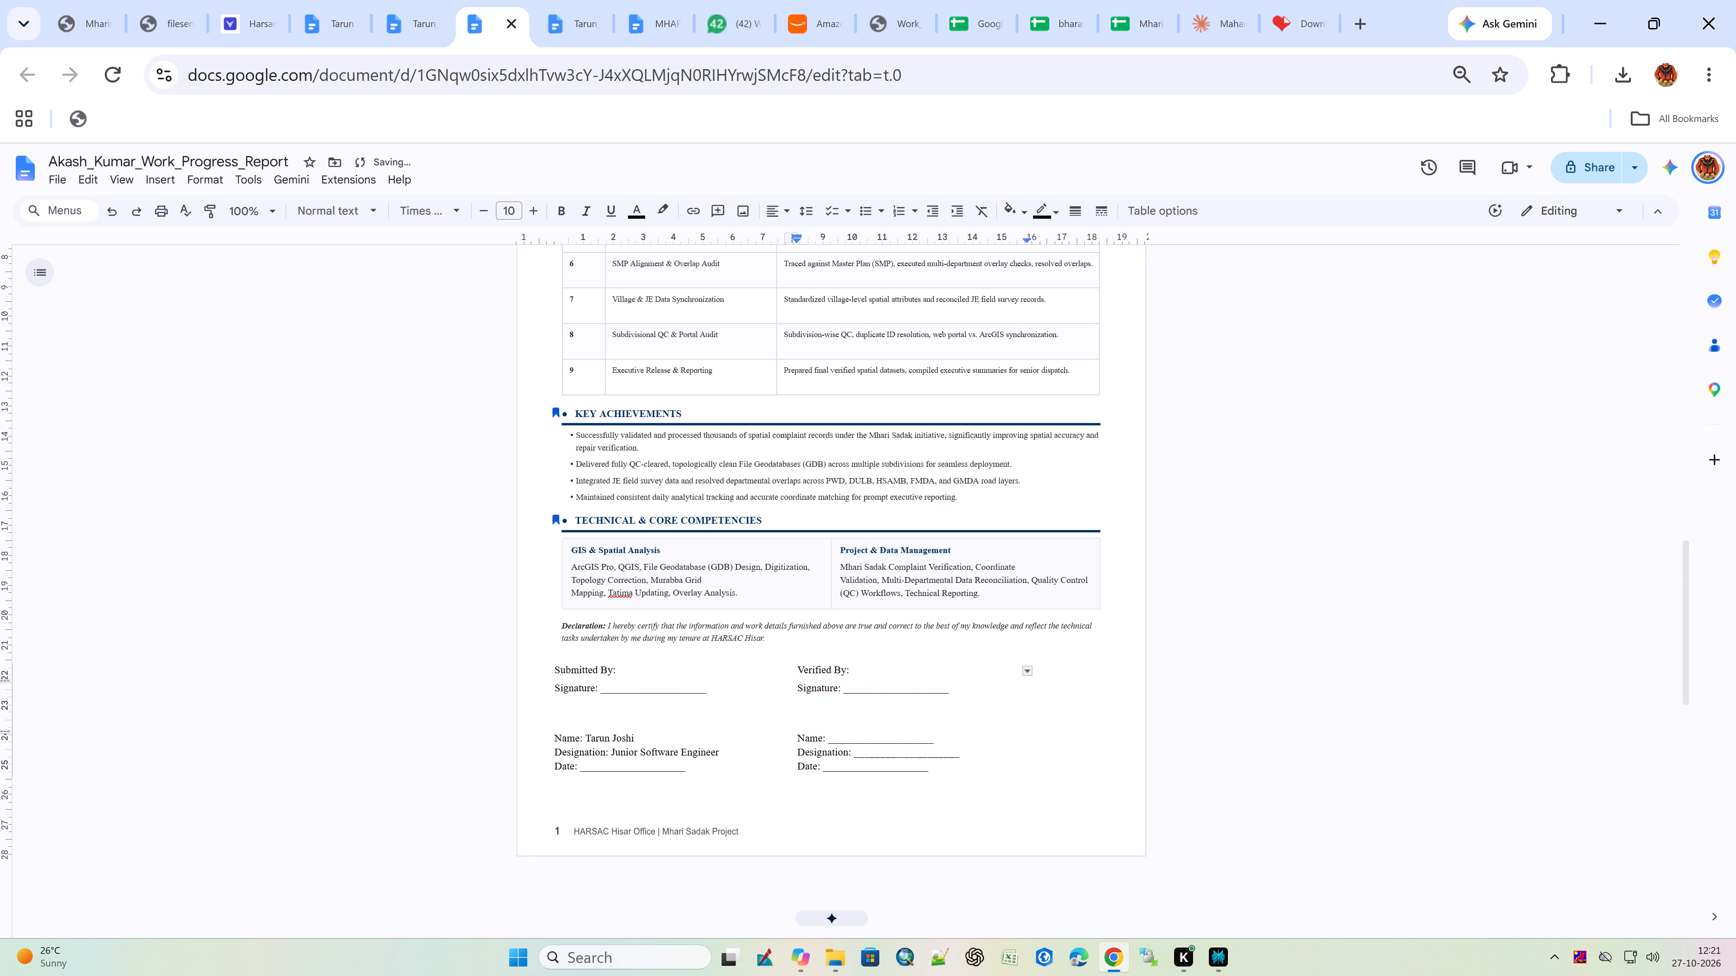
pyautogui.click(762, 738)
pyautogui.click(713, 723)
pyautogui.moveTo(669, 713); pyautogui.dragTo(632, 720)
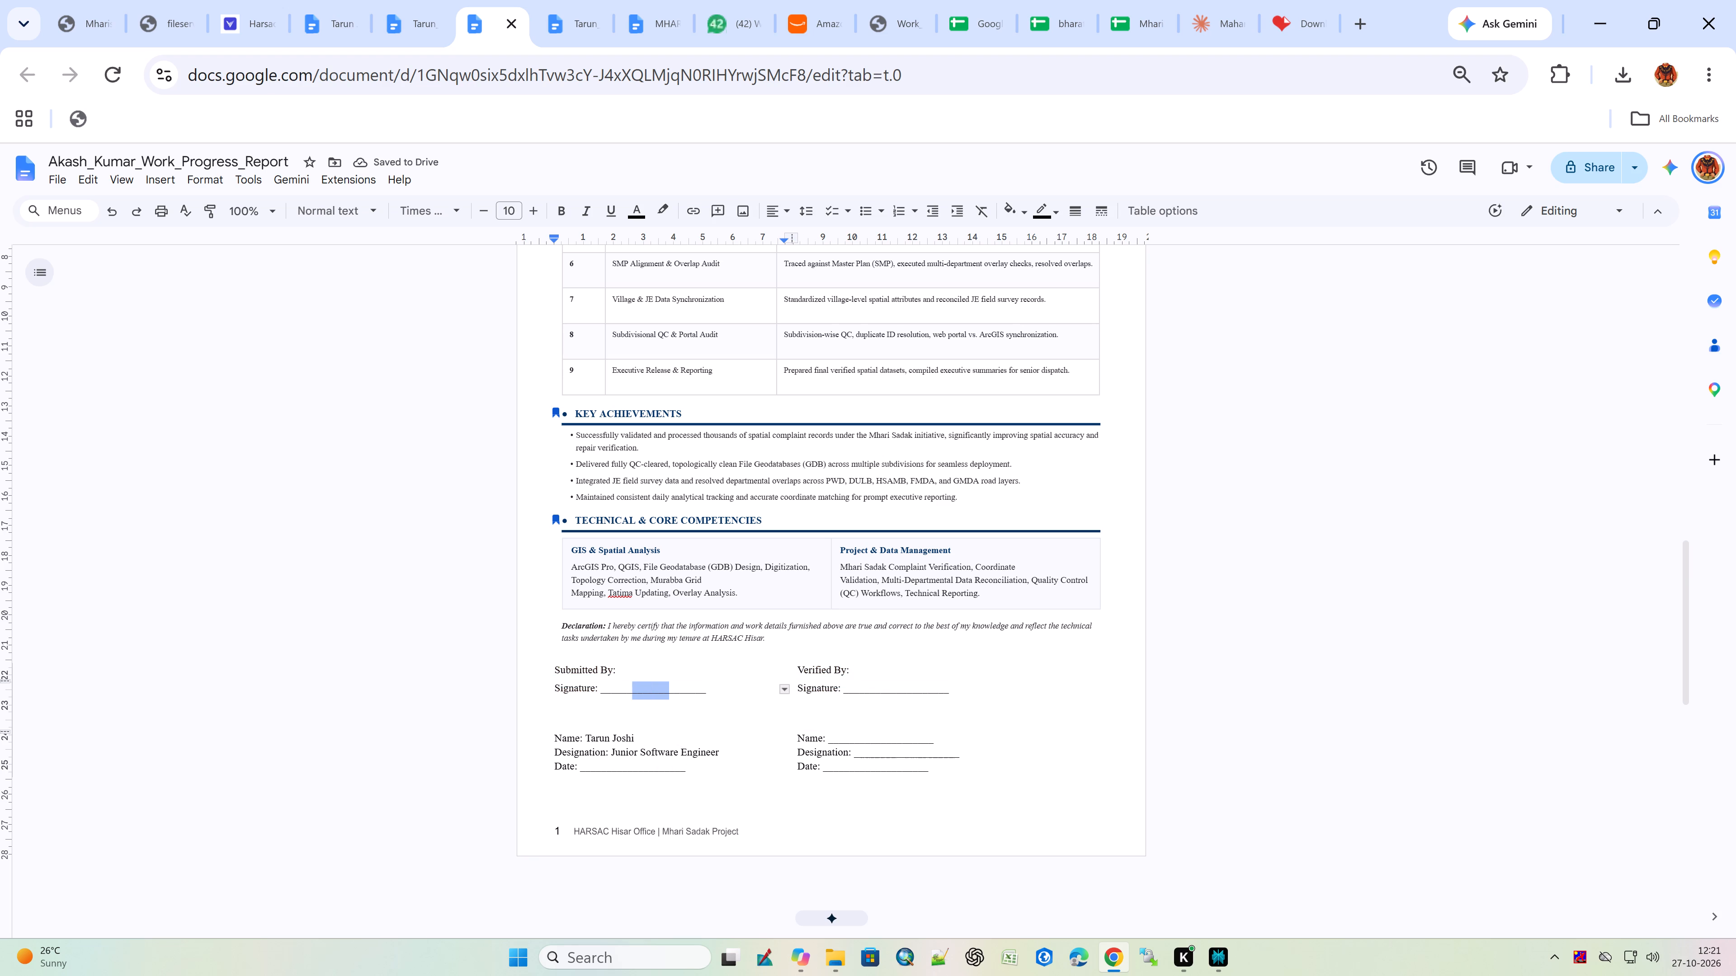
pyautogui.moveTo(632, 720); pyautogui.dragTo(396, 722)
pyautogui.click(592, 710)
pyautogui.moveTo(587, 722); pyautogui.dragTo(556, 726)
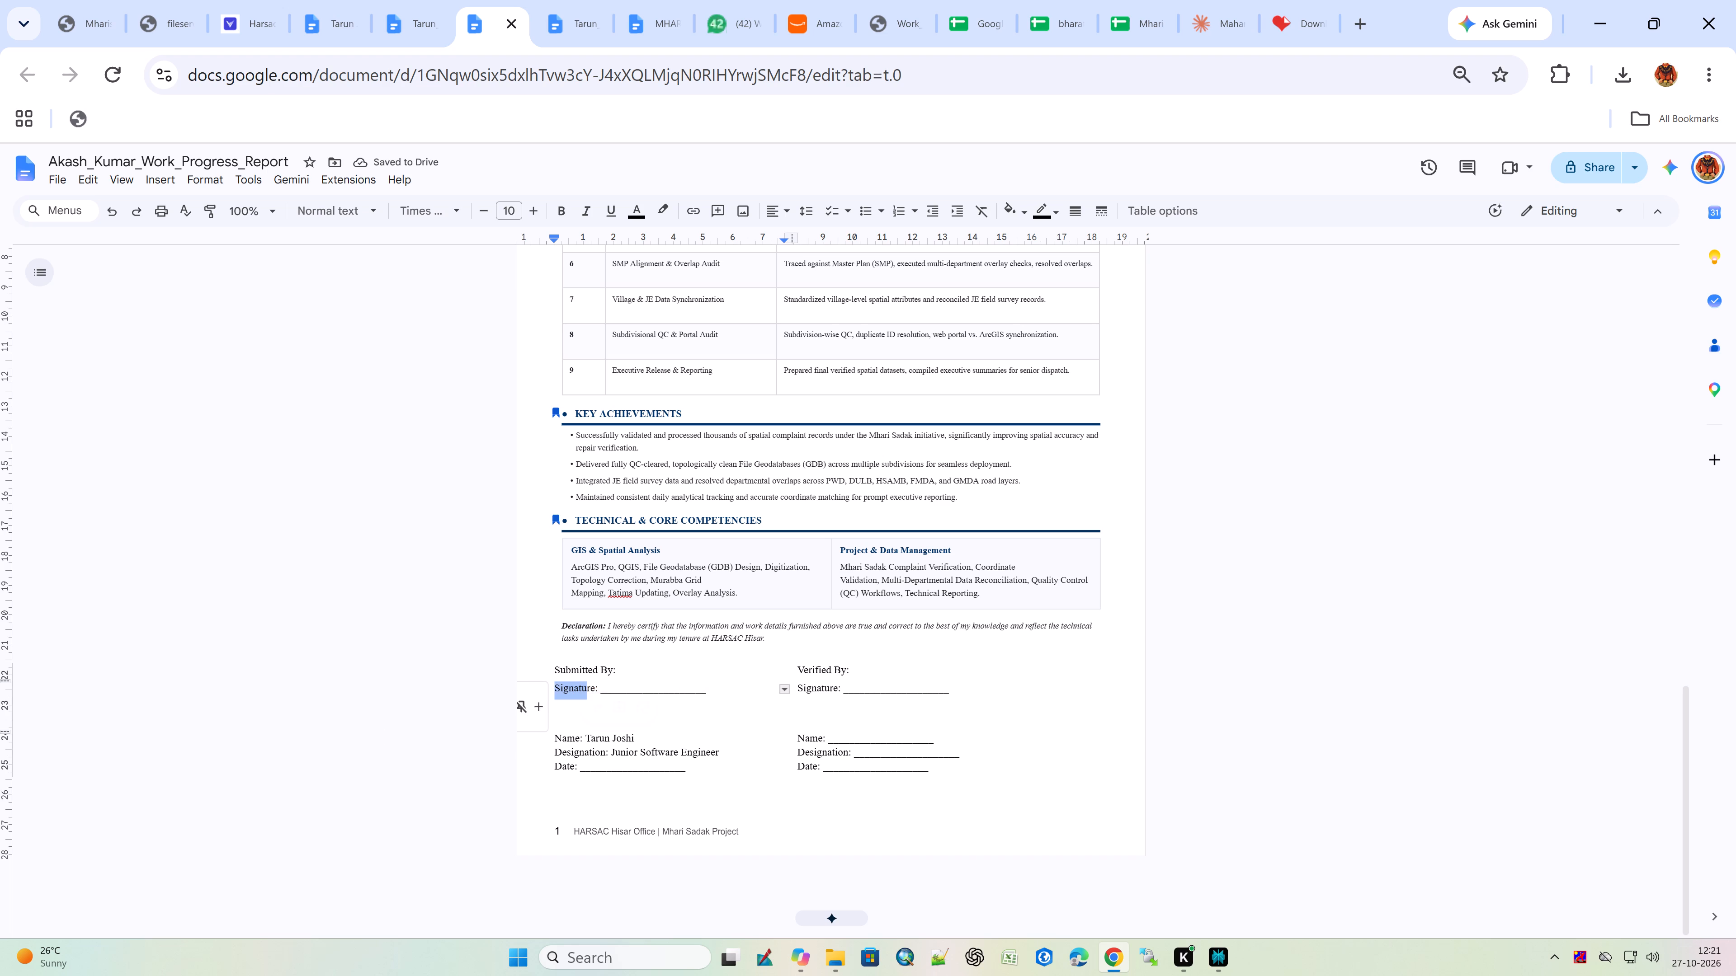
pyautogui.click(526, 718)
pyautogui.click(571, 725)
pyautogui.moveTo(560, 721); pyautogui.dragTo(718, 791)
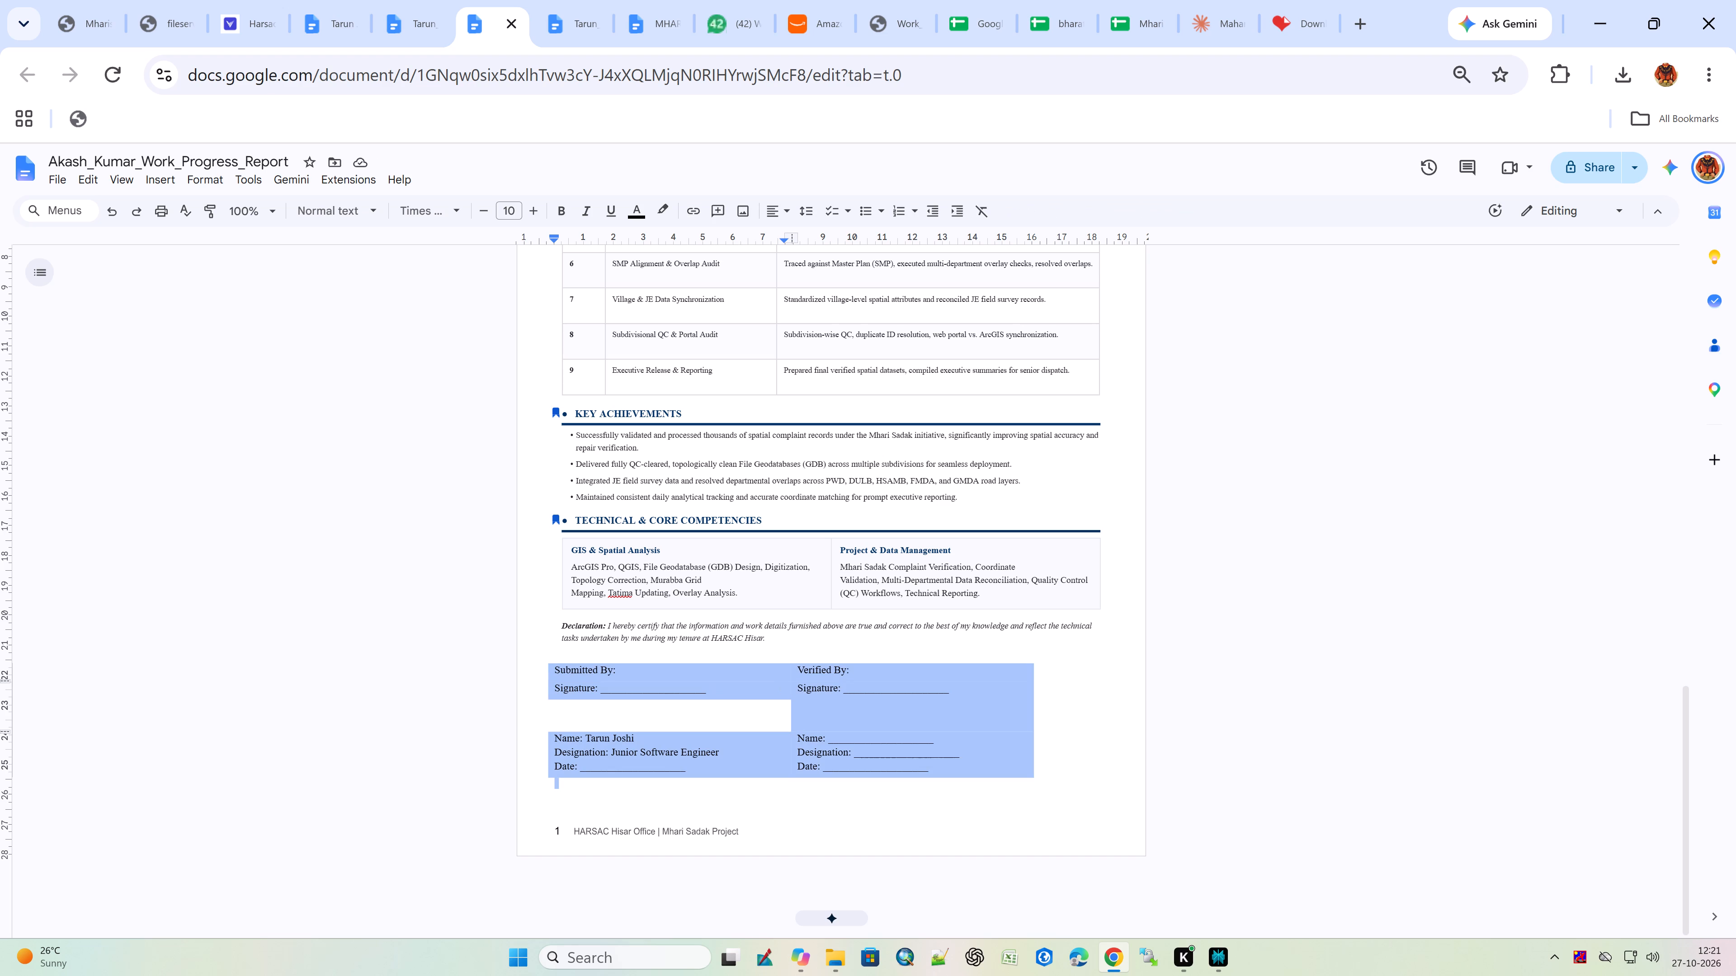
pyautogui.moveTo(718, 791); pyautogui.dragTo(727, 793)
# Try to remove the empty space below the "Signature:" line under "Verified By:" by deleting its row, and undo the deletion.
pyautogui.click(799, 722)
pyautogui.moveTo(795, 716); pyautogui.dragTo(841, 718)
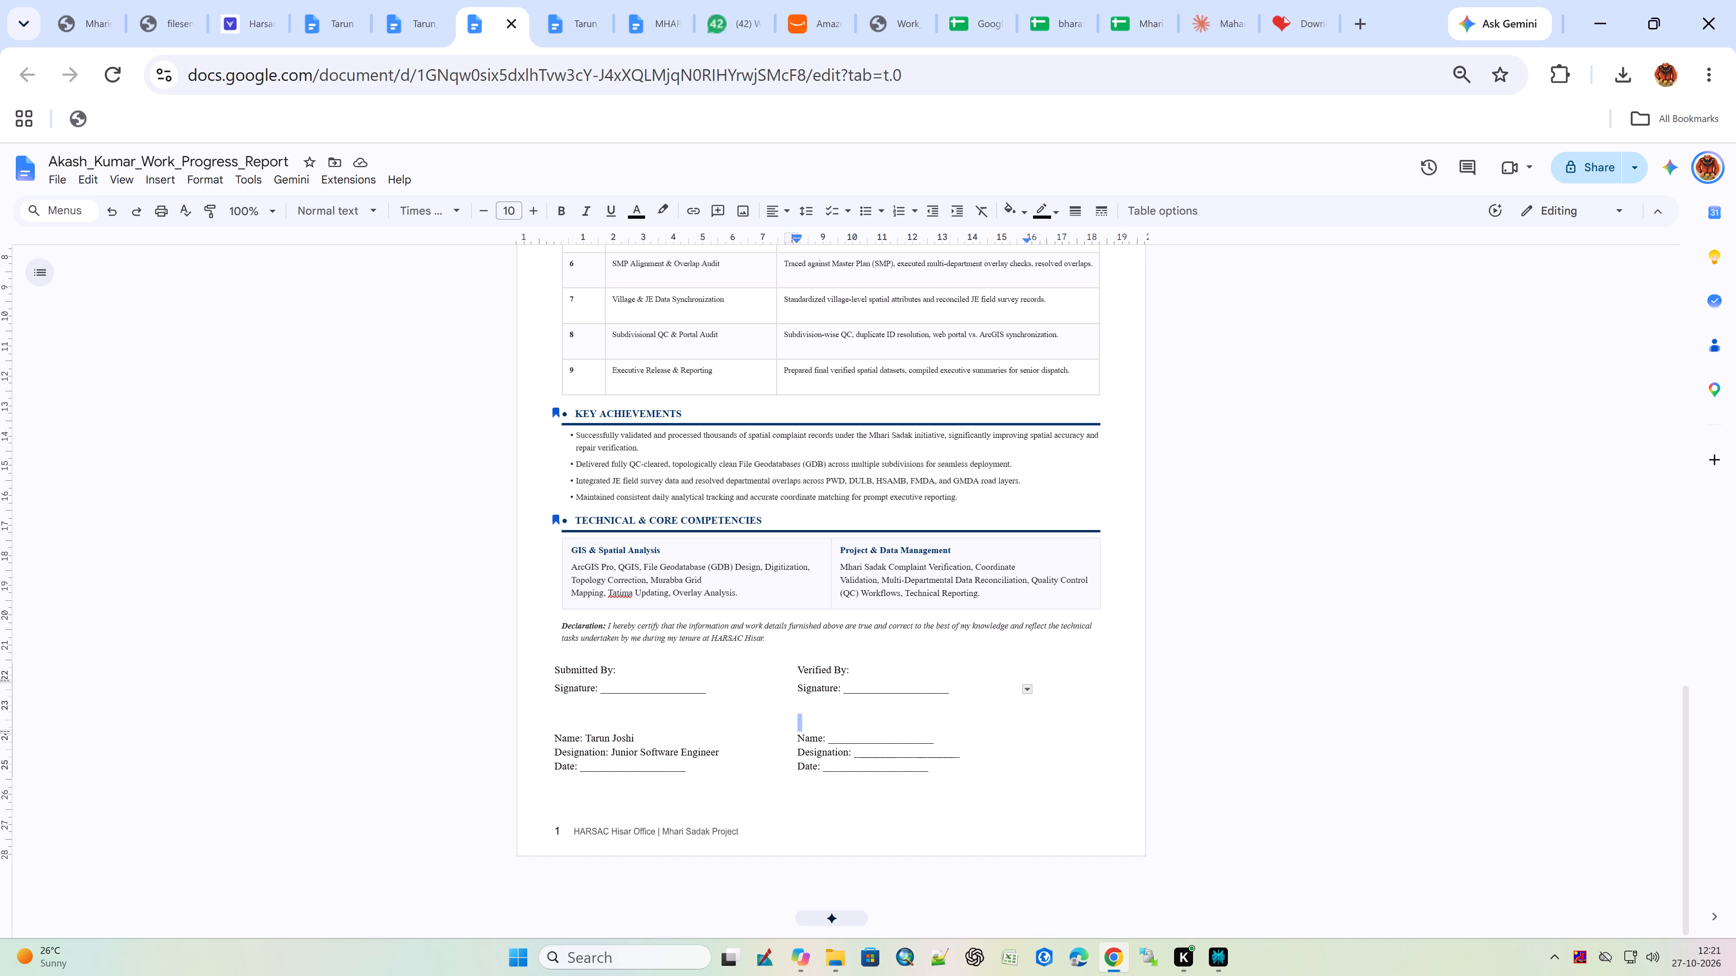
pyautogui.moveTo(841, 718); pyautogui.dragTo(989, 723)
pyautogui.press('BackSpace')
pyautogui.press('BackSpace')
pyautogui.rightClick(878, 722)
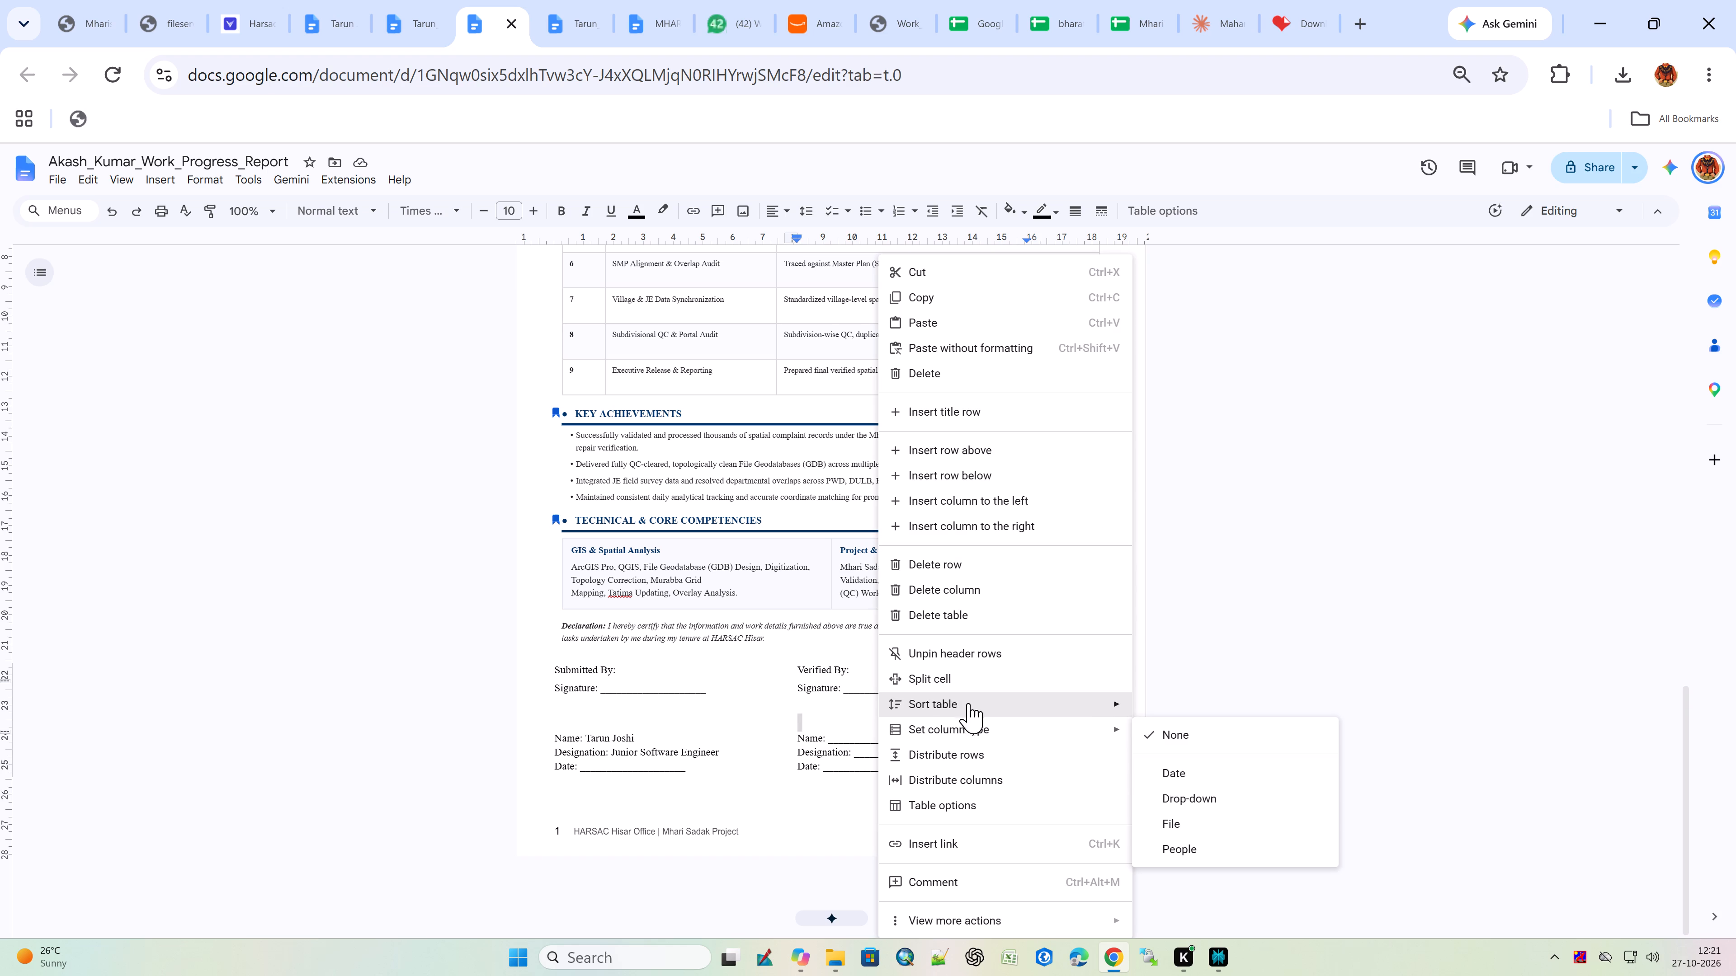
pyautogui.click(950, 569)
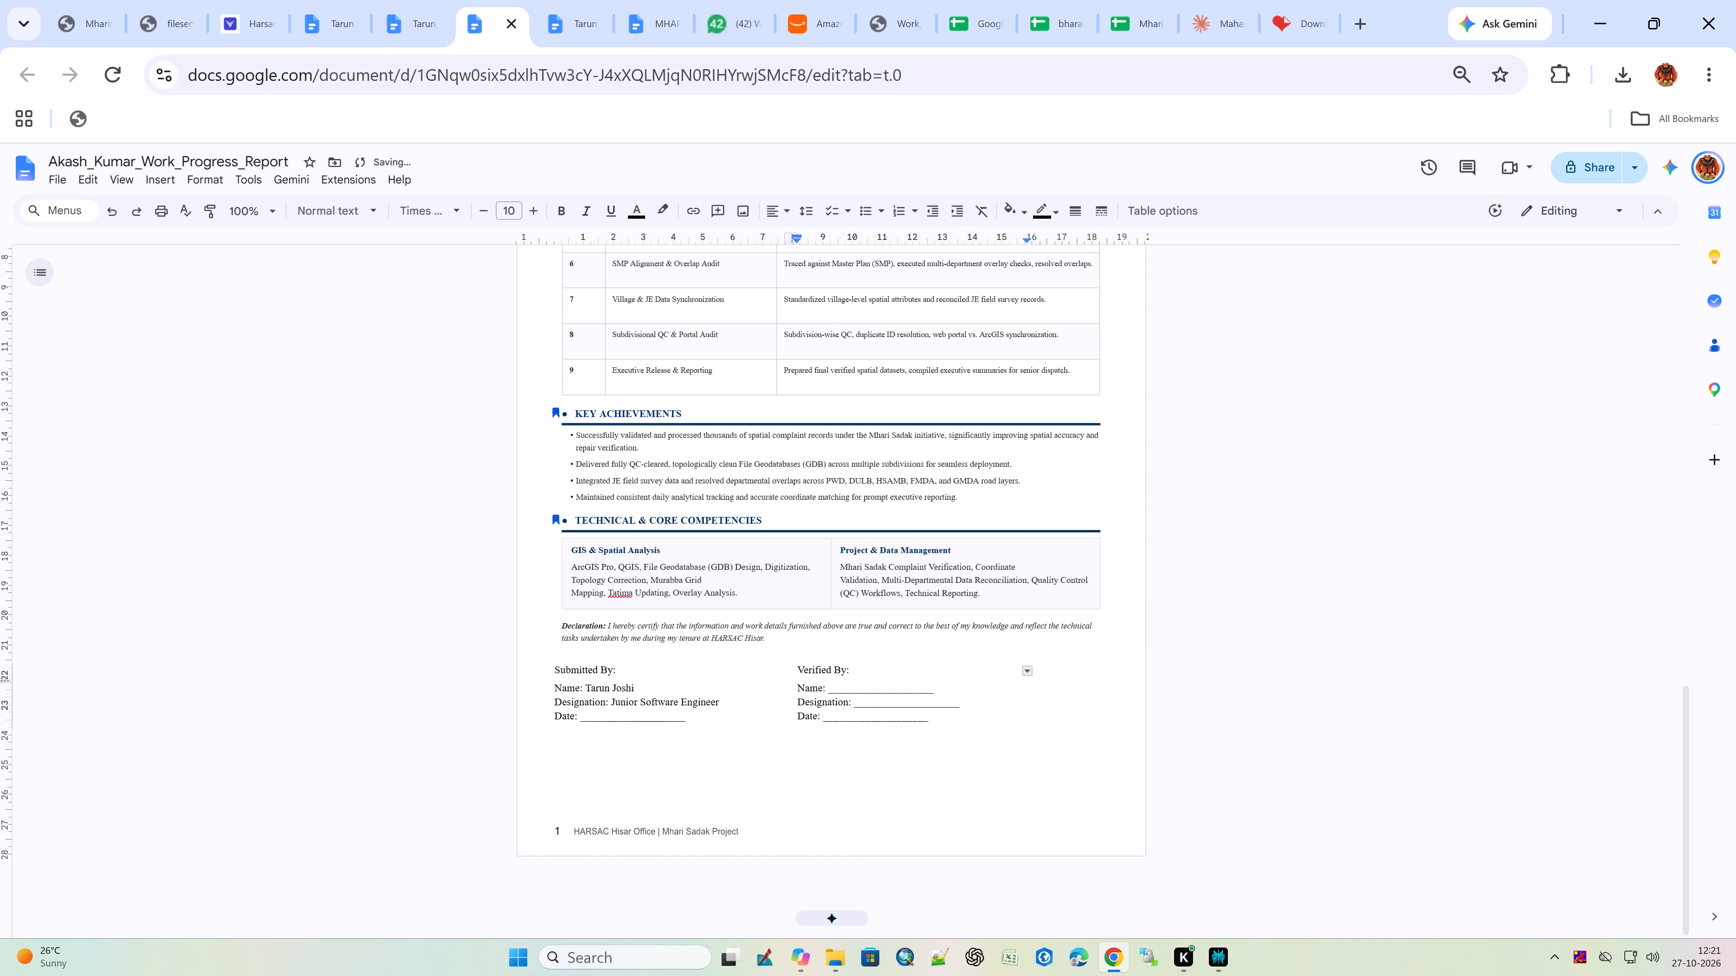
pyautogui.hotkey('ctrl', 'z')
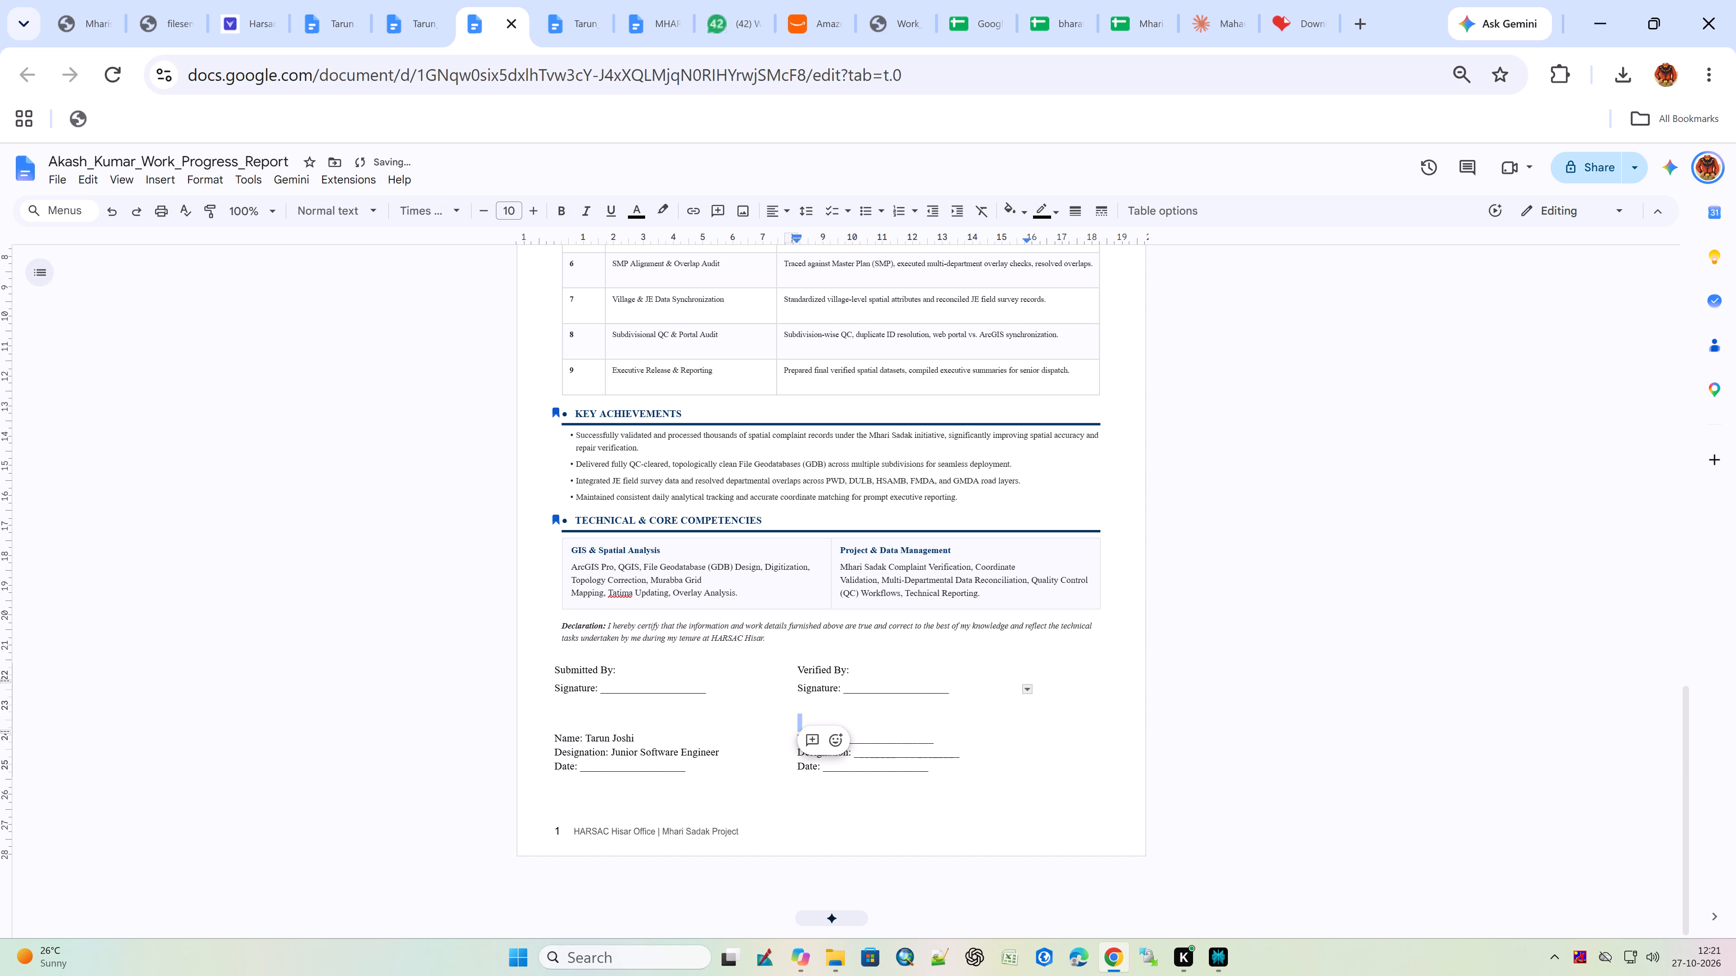
# Copy the "Signature:" line in the "Verified By:" column.
pyautogui.click(892, 690)
pyautogui.moveTo(966, 687); pyautogui.dragTo(800, 681)
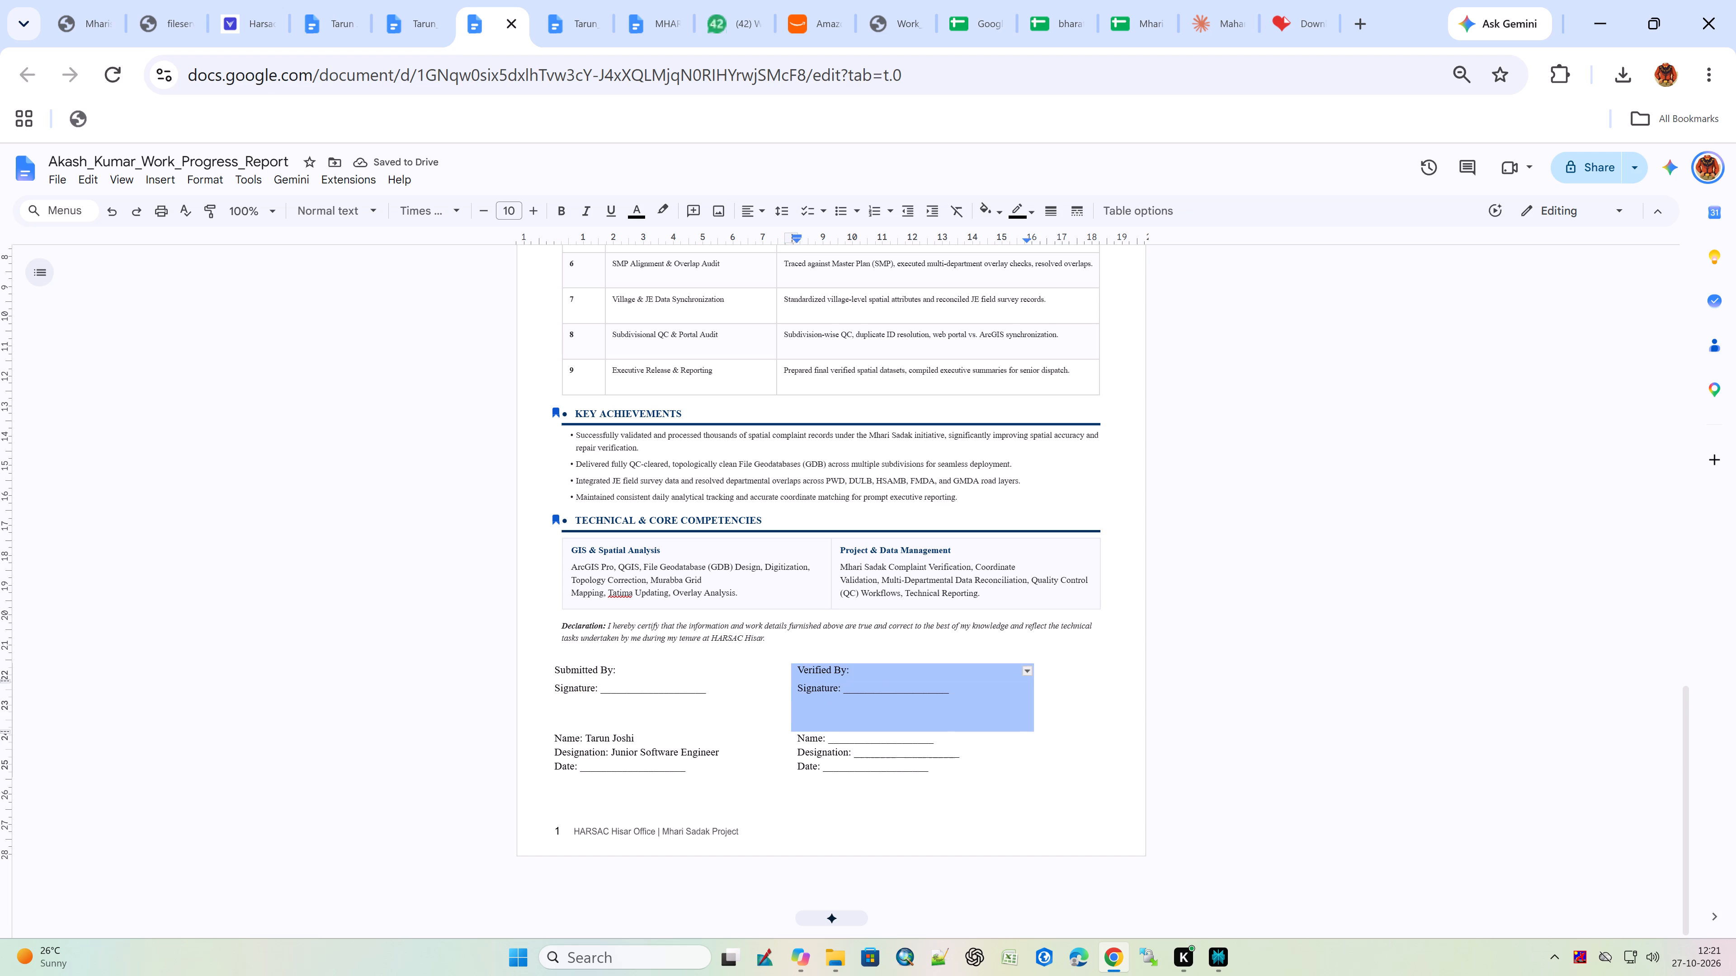
pyautogui.moveTo(800, 681); pyautogui.dragTo(799, 691)
pyautogui.hotkey('ctrl', 'c')
pyautogui.hotkey('ctrl', 'c')
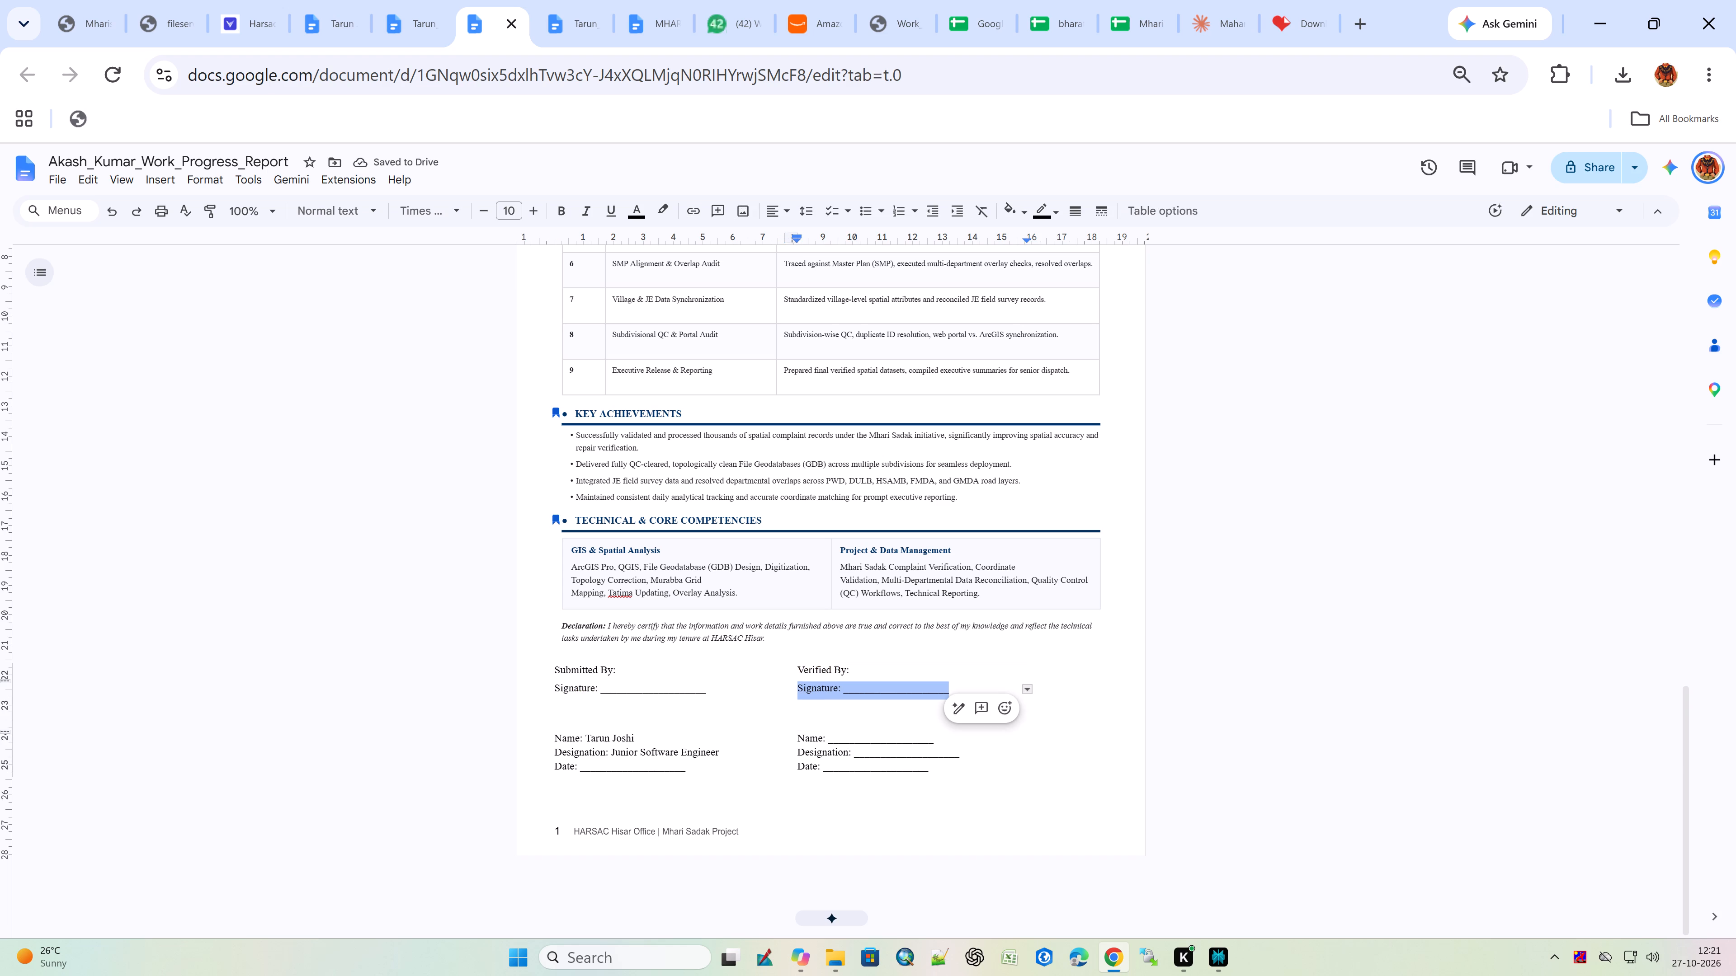
# Delete the signature table row that holds the "Signature:" lines and the empty space below them.
pyautogui.click(811, 722)
pyautogui.moveTo(842, 718); pyautogui.dragTo(809, 718)
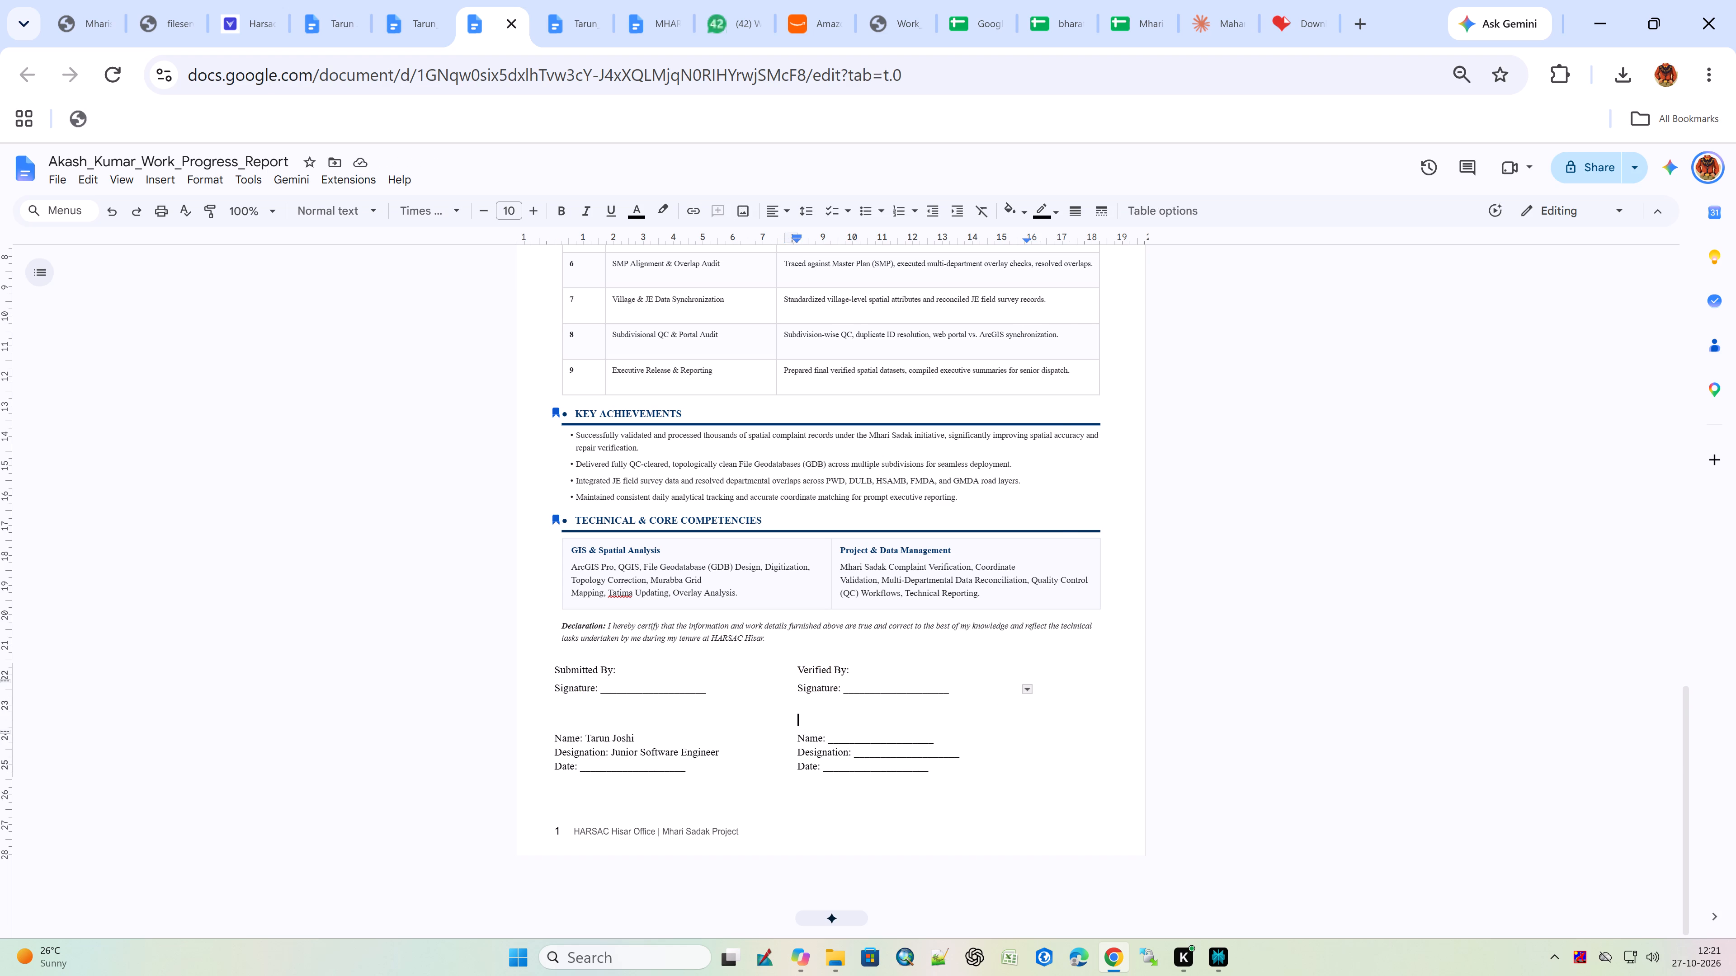
pyautogui.rightClick(809, 718)
pyautogui.click(857, 570)
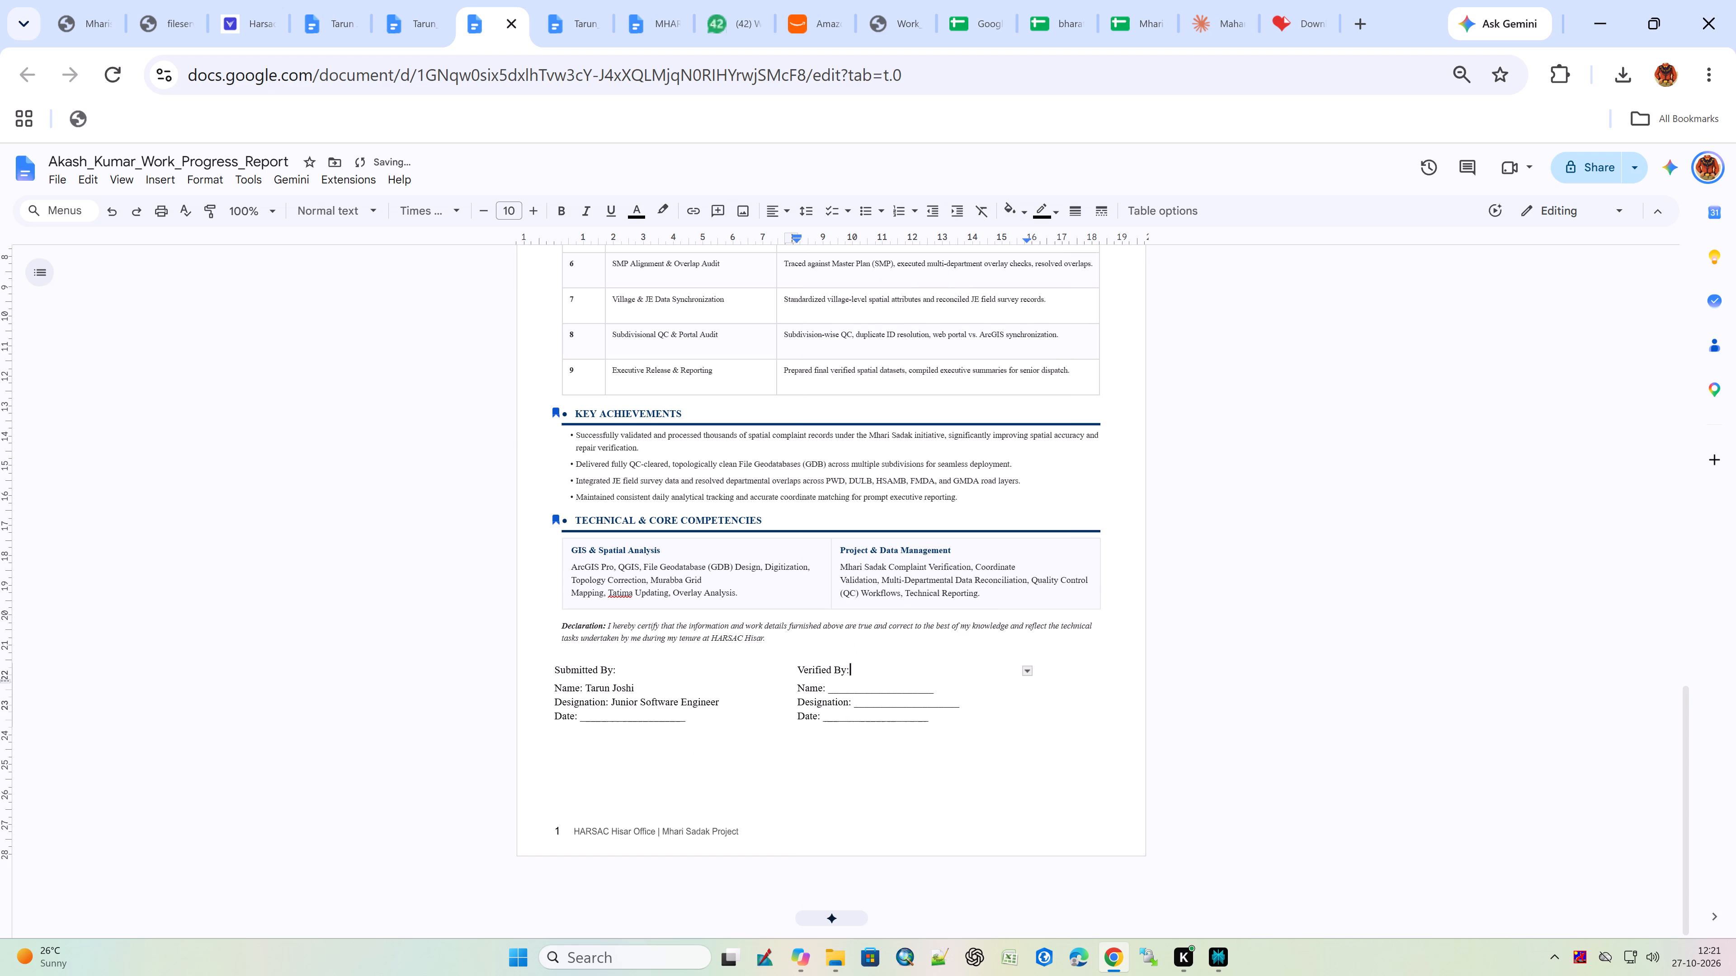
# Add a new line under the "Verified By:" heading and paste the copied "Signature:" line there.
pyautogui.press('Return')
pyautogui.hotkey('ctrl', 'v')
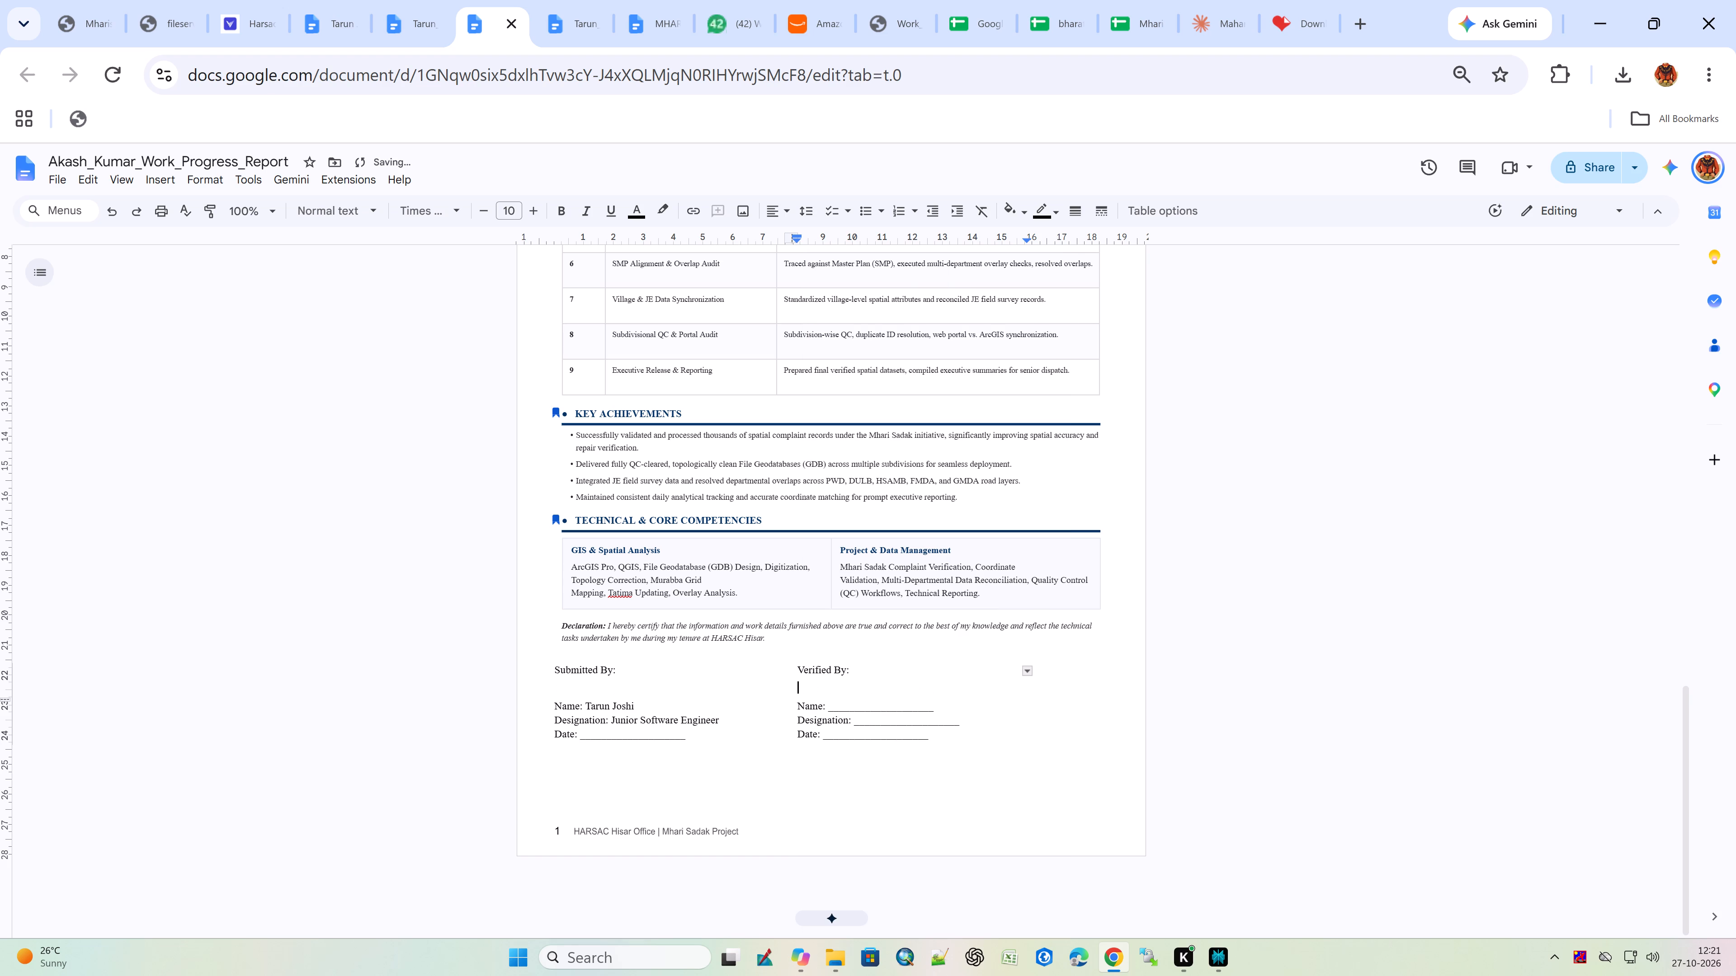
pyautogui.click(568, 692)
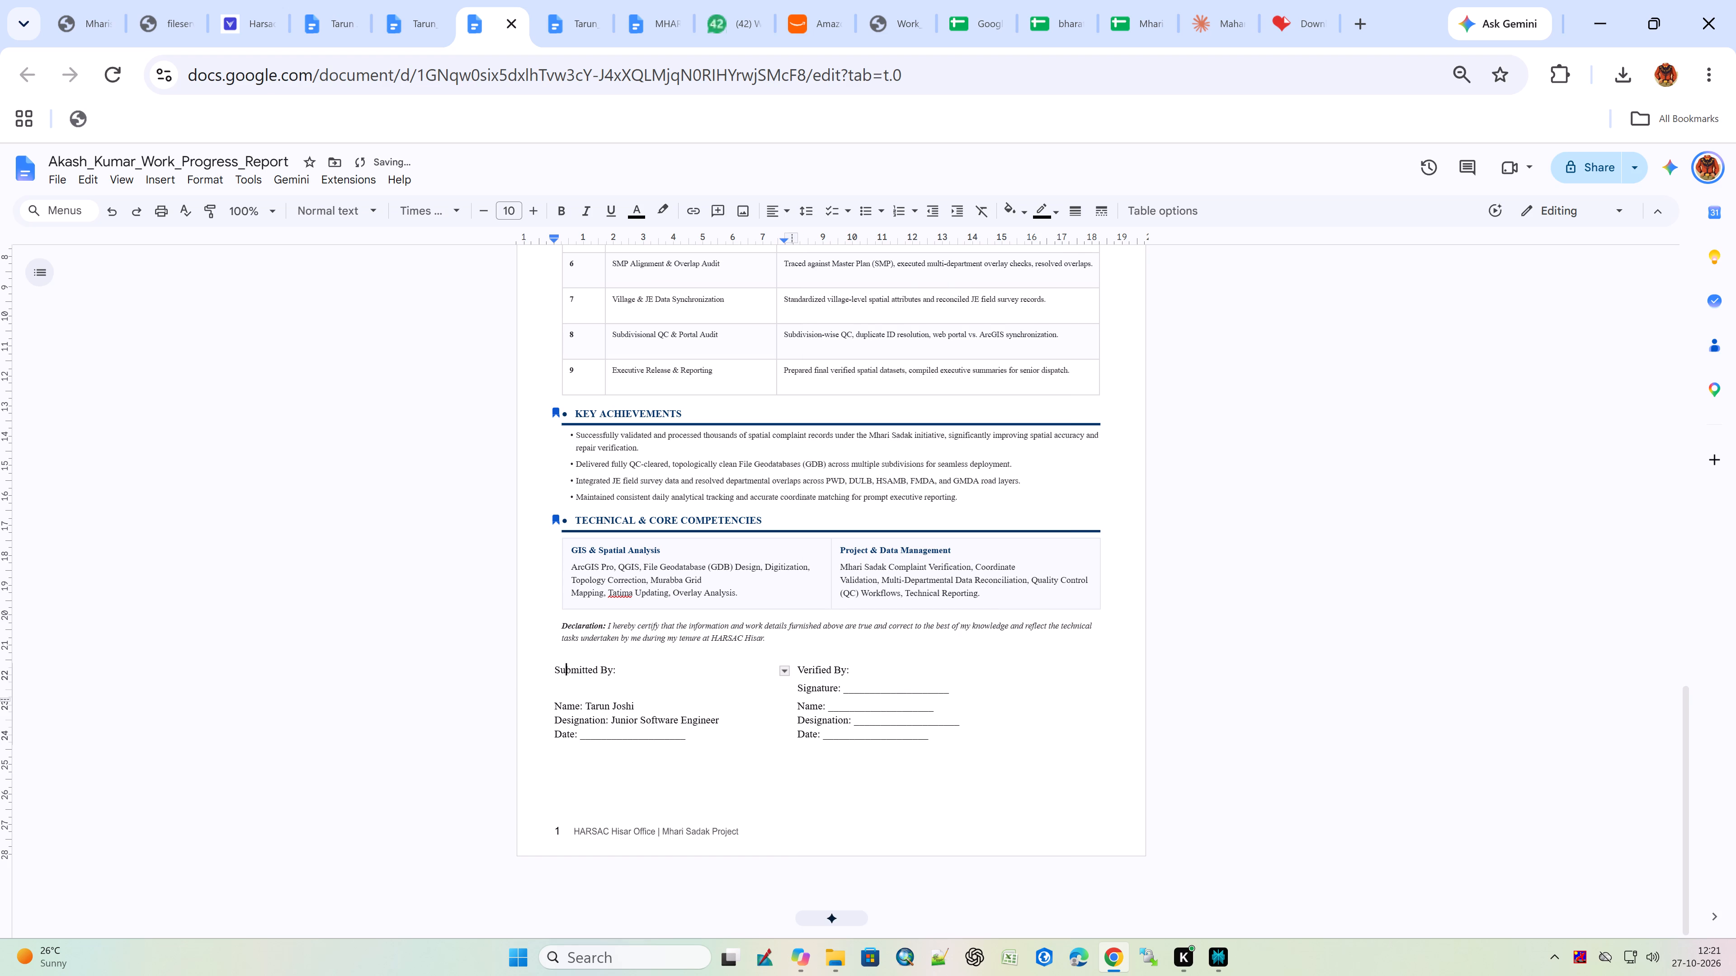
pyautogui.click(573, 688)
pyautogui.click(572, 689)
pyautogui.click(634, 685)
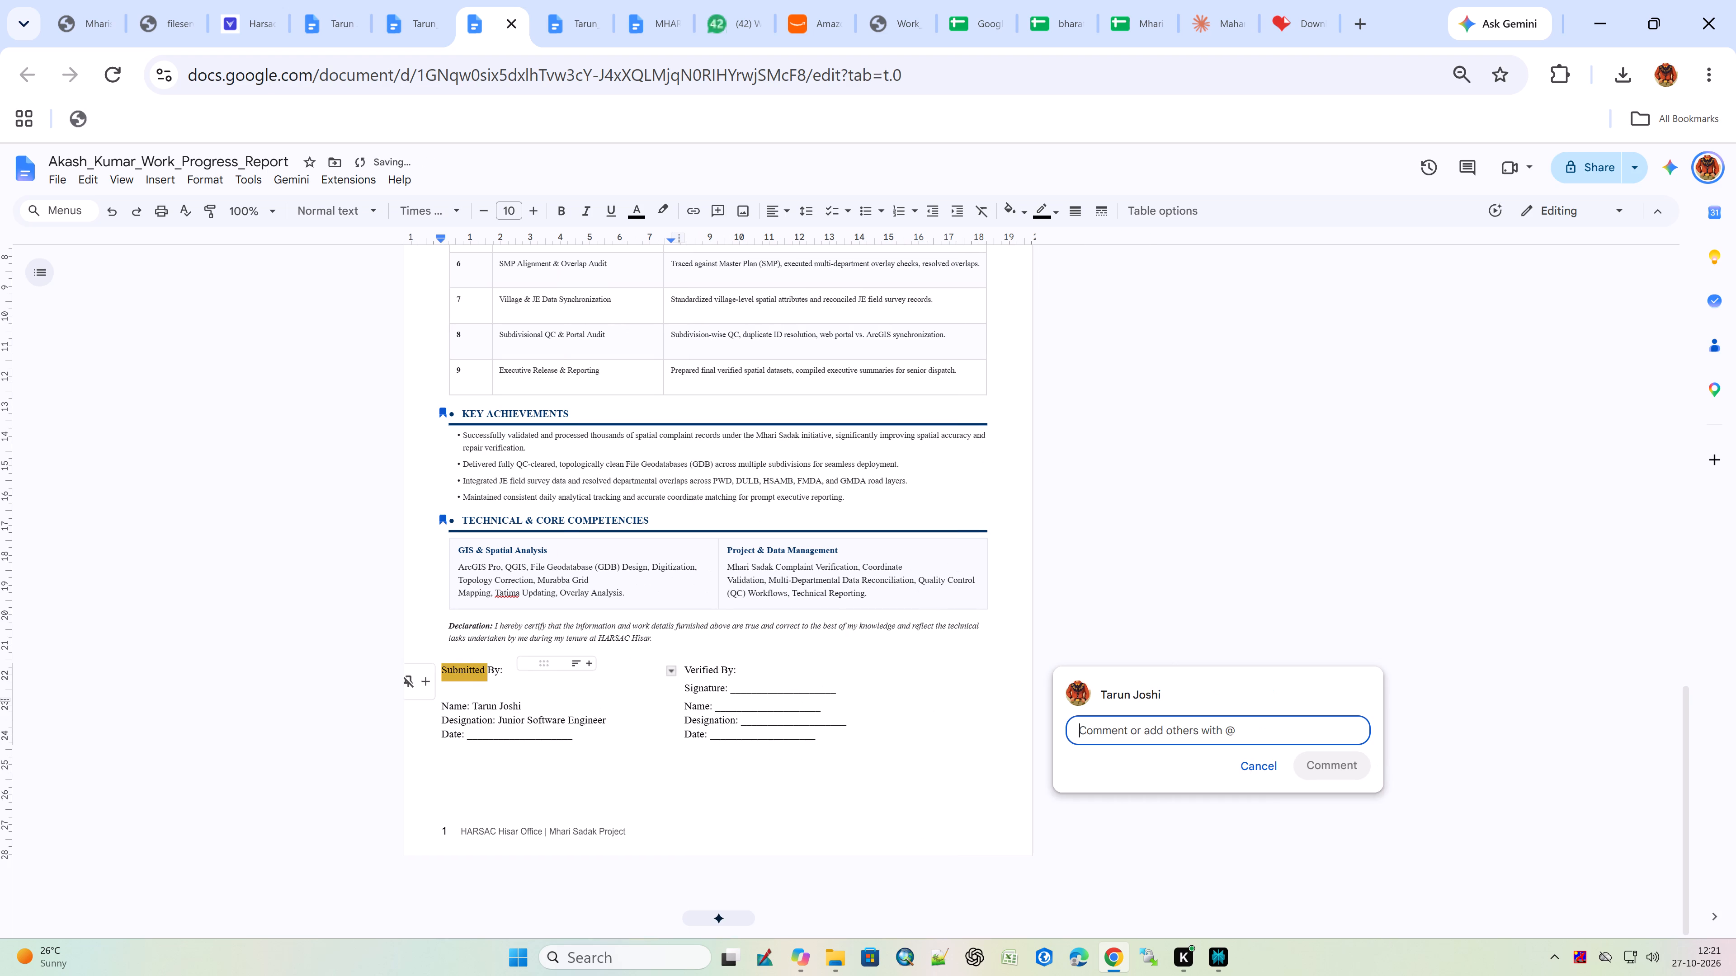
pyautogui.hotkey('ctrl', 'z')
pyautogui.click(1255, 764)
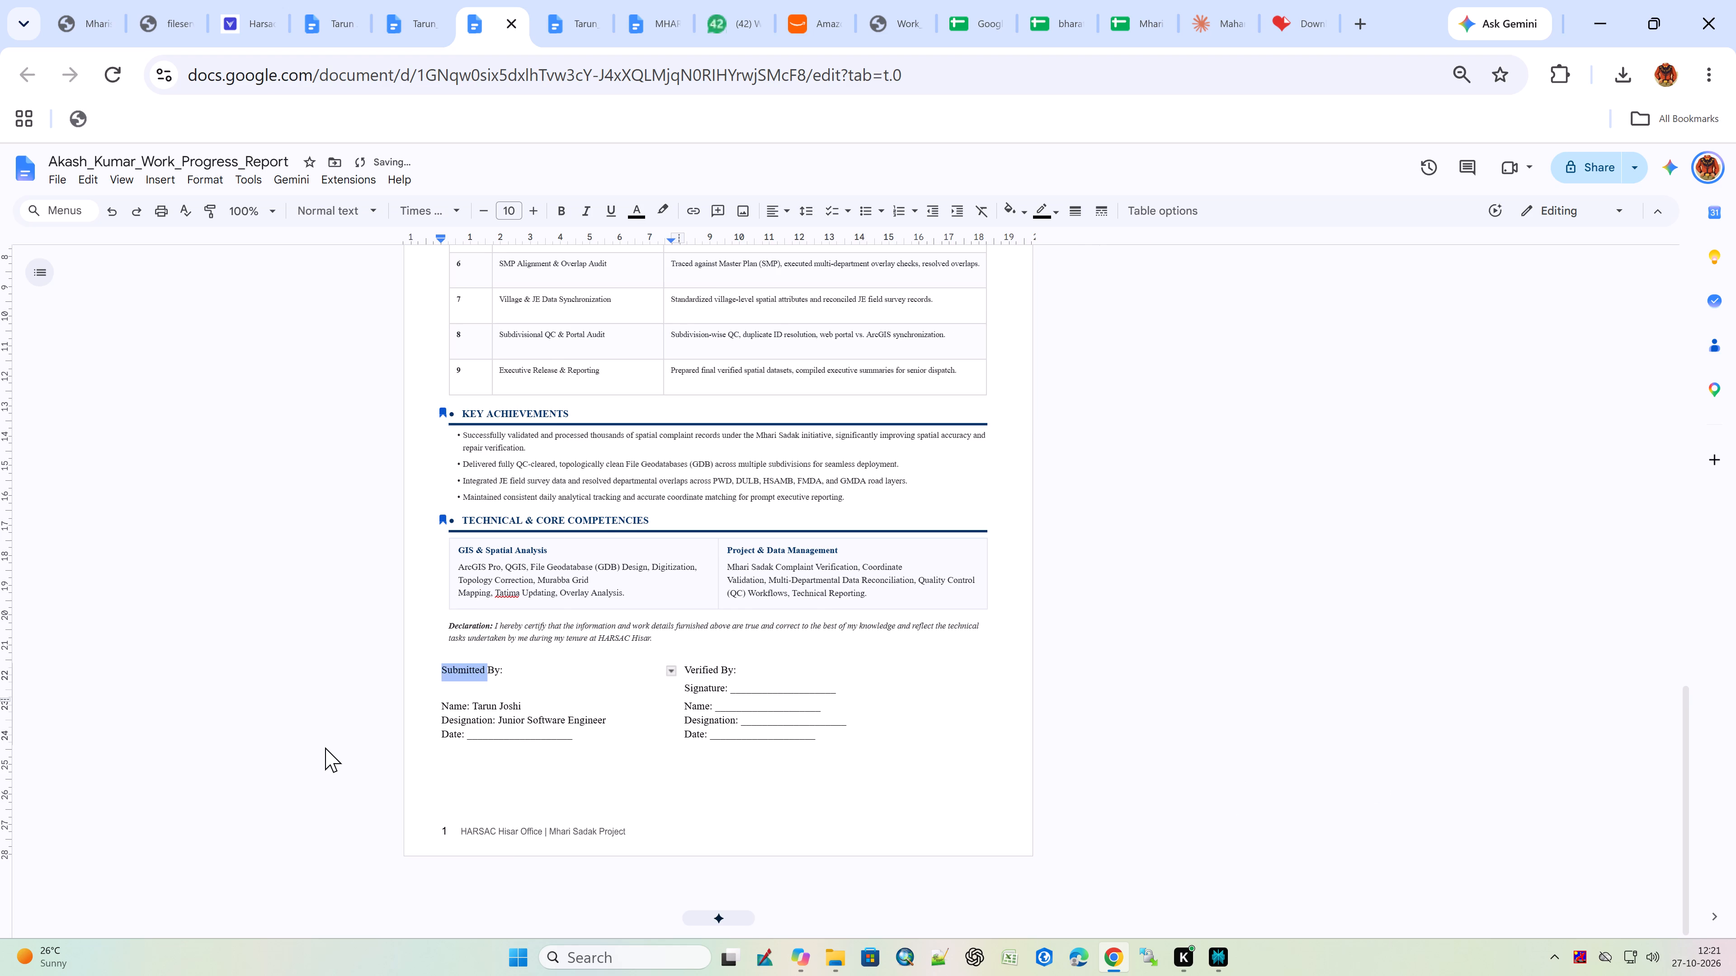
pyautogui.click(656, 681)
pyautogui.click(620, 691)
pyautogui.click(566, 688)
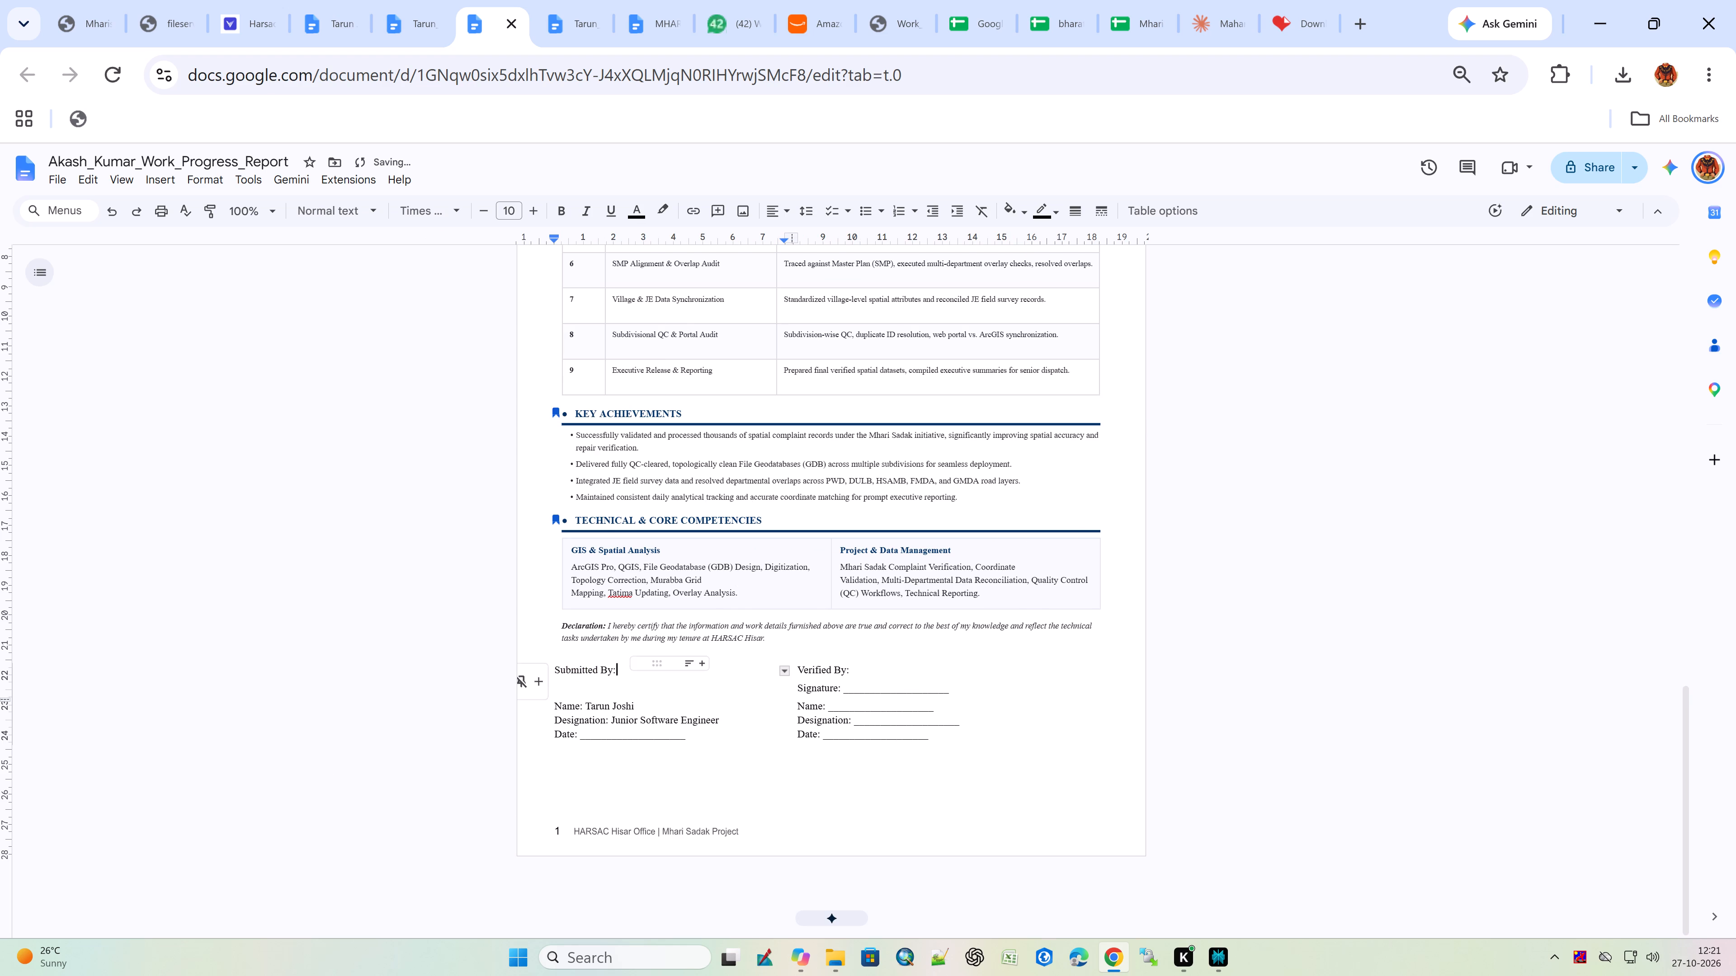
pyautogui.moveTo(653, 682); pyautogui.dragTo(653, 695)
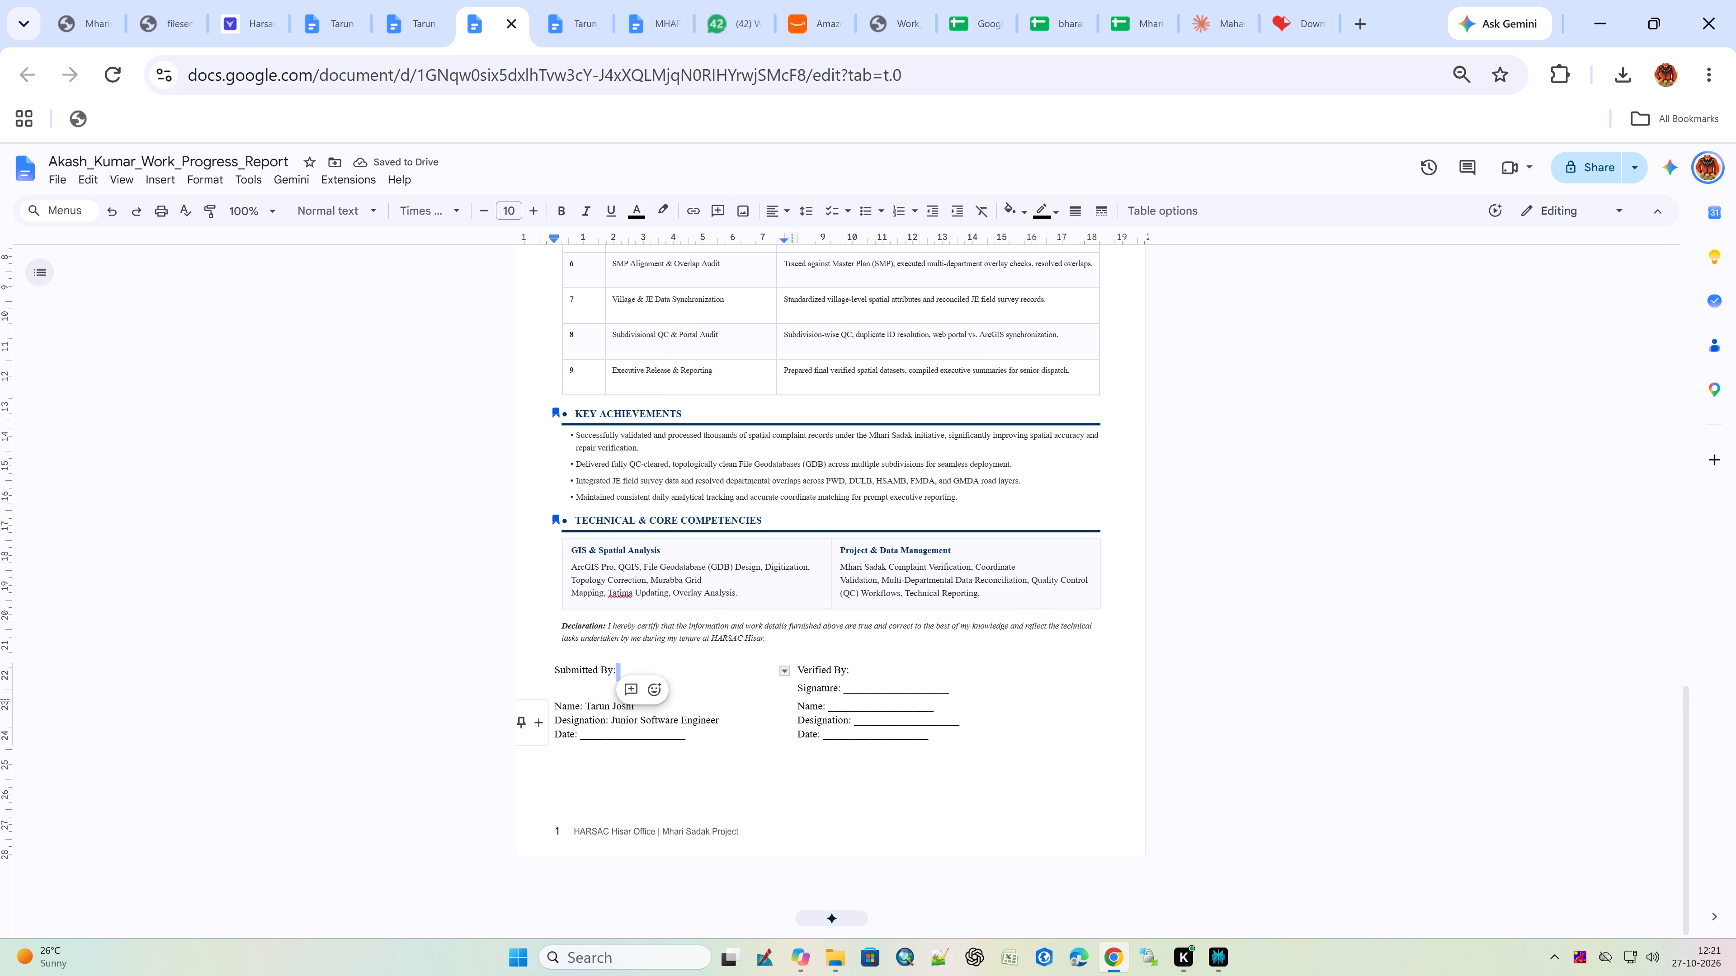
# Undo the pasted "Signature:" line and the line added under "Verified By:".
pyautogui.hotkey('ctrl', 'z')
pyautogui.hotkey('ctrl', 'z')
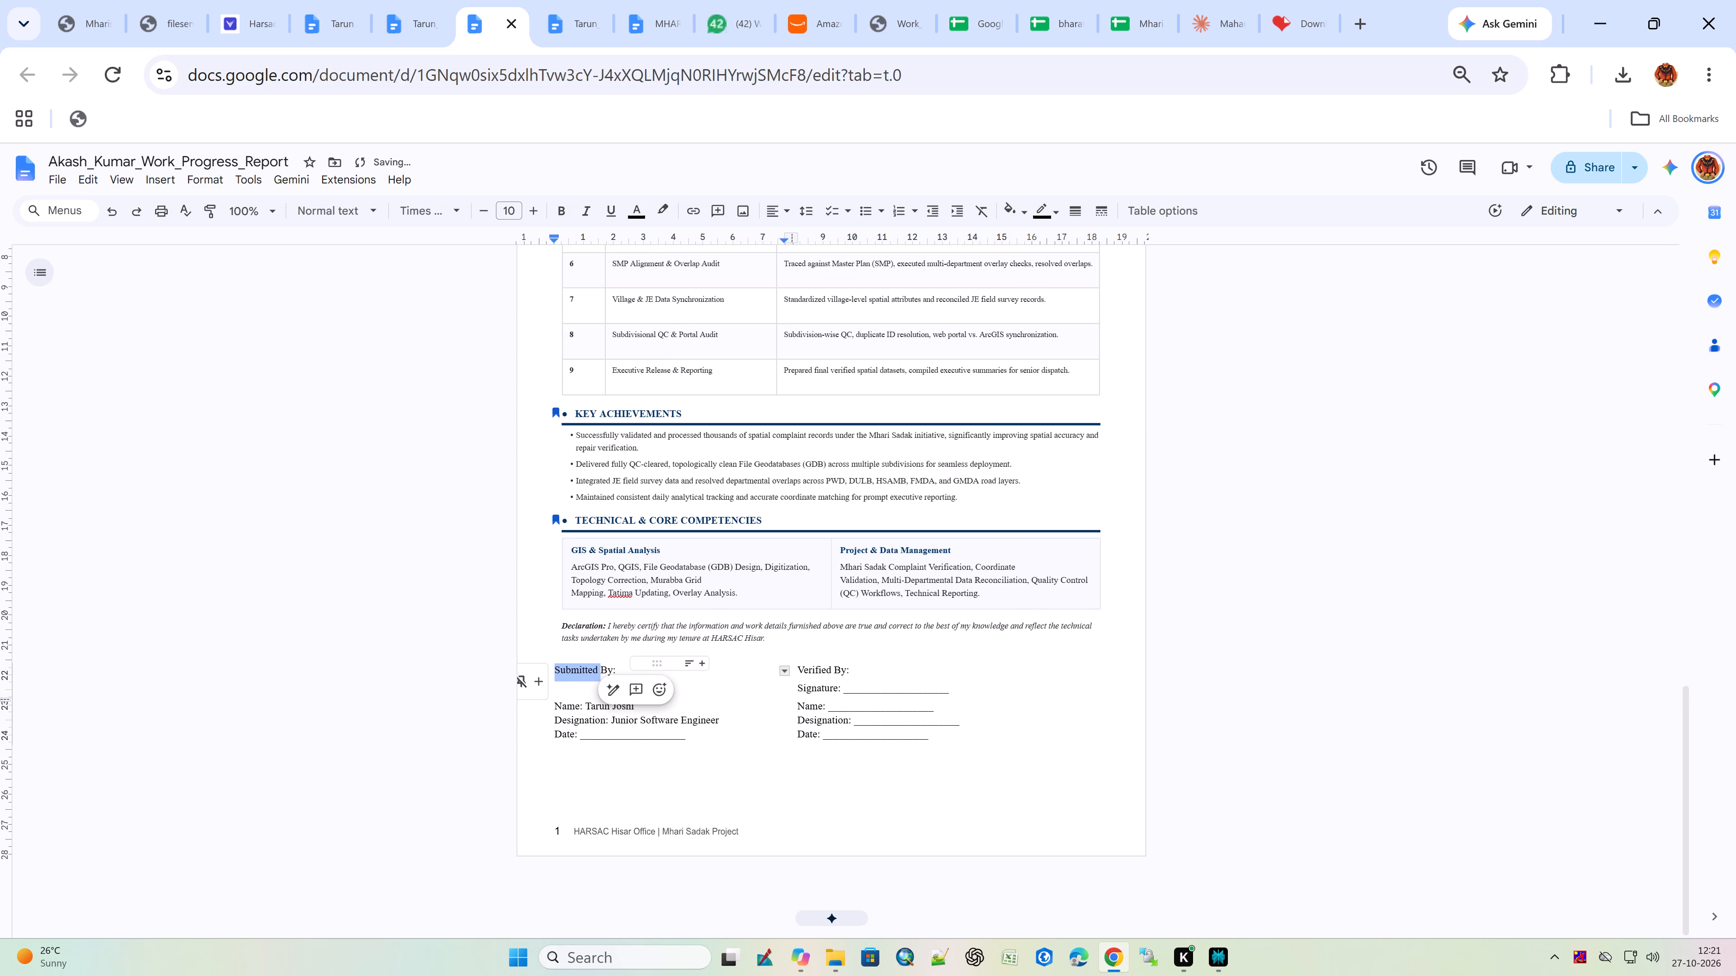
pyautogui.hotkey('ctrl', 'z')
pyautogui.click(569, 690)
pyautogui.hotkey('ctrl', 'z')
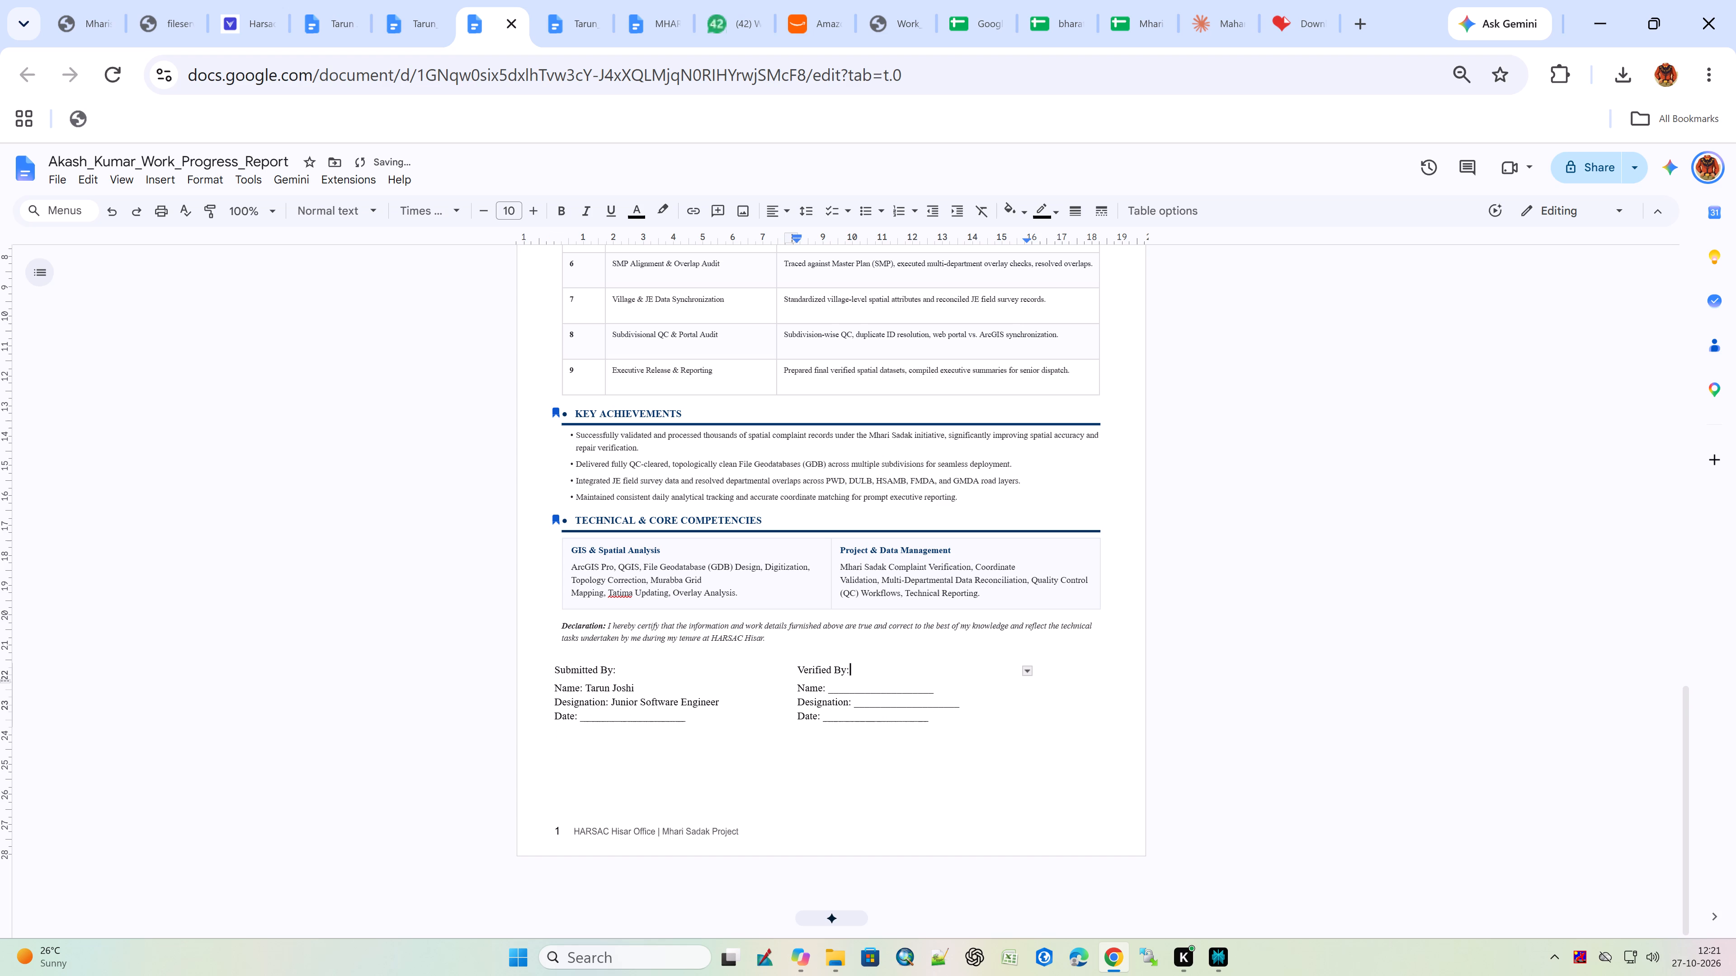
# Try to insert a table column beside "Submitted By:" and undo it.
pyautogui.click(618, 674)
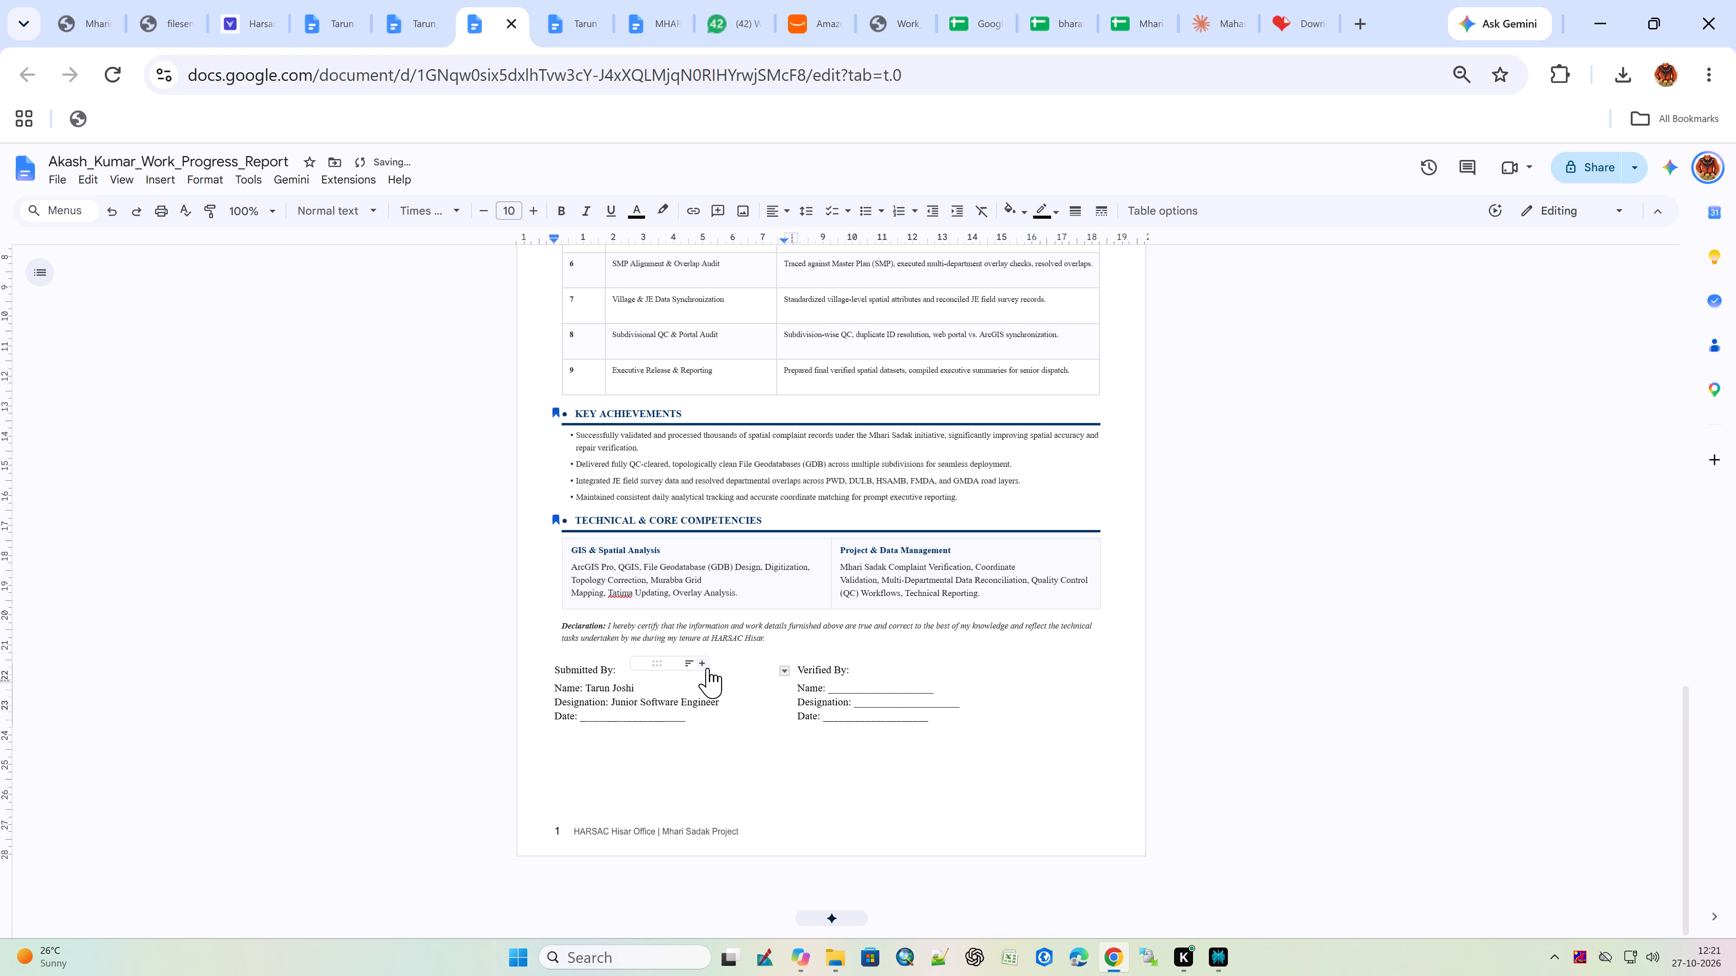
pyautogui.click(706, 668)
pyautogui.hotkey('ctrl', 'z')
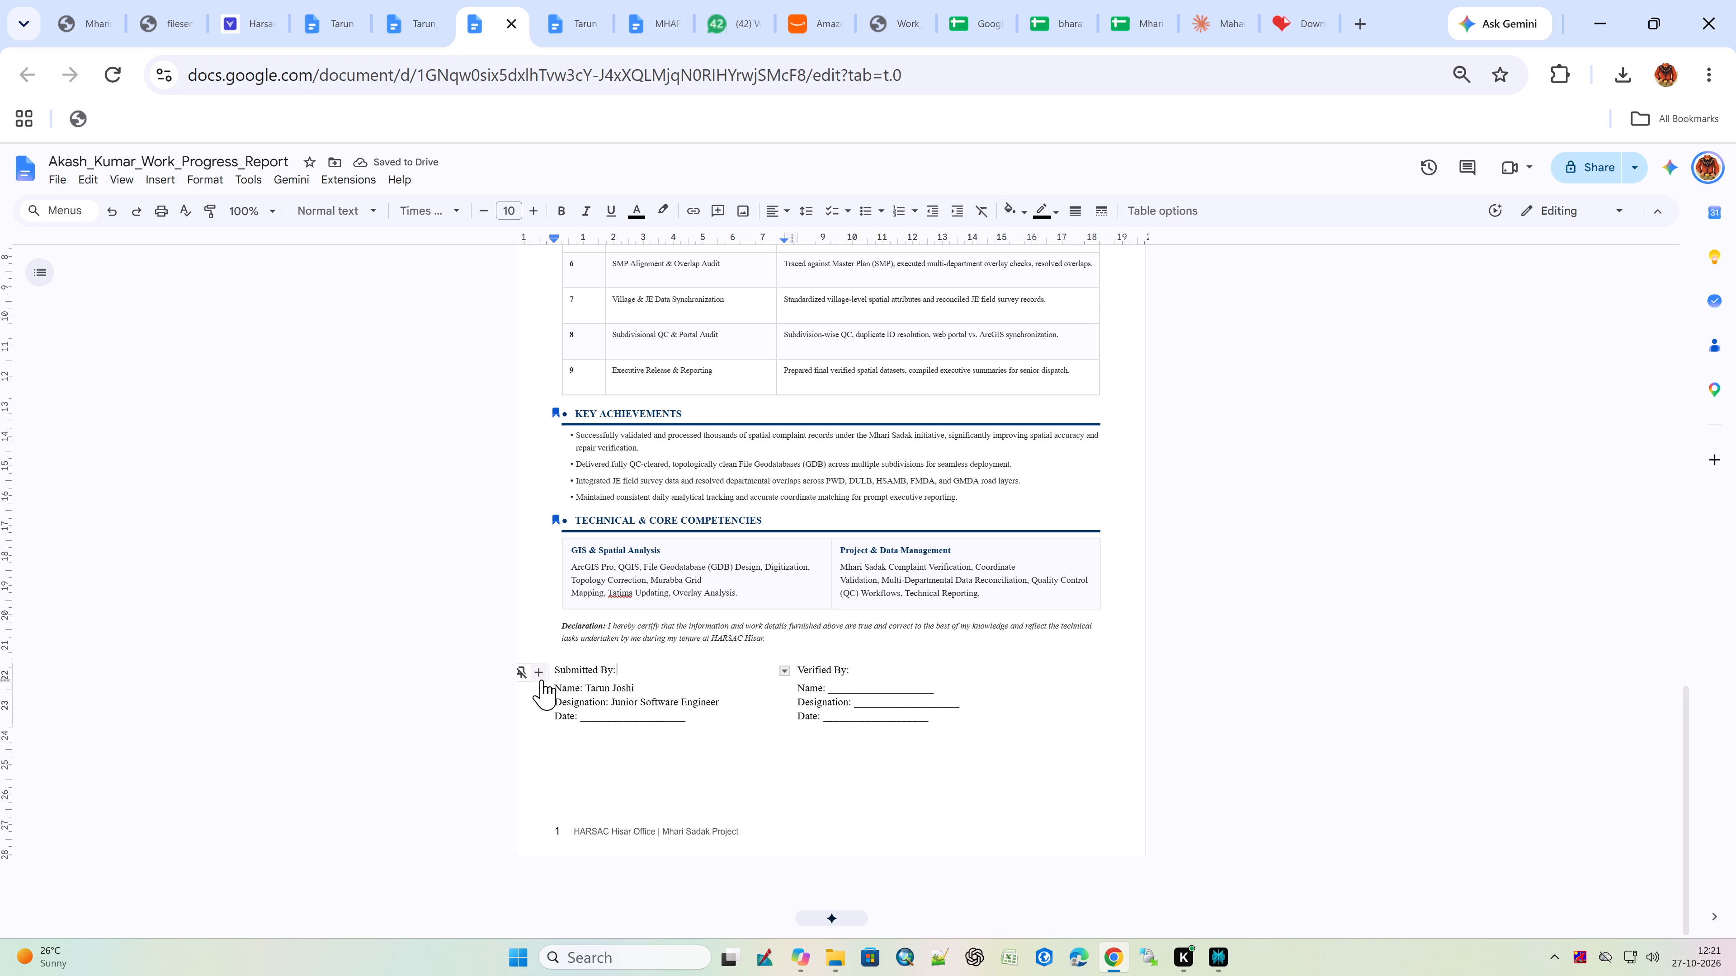
# Paste a blank "Signature:" line above the name in both the Submitted By and Verified By blocks.
pyautogui.click(542, 672)
pyautogui.hotkey('ctrl', 'v')
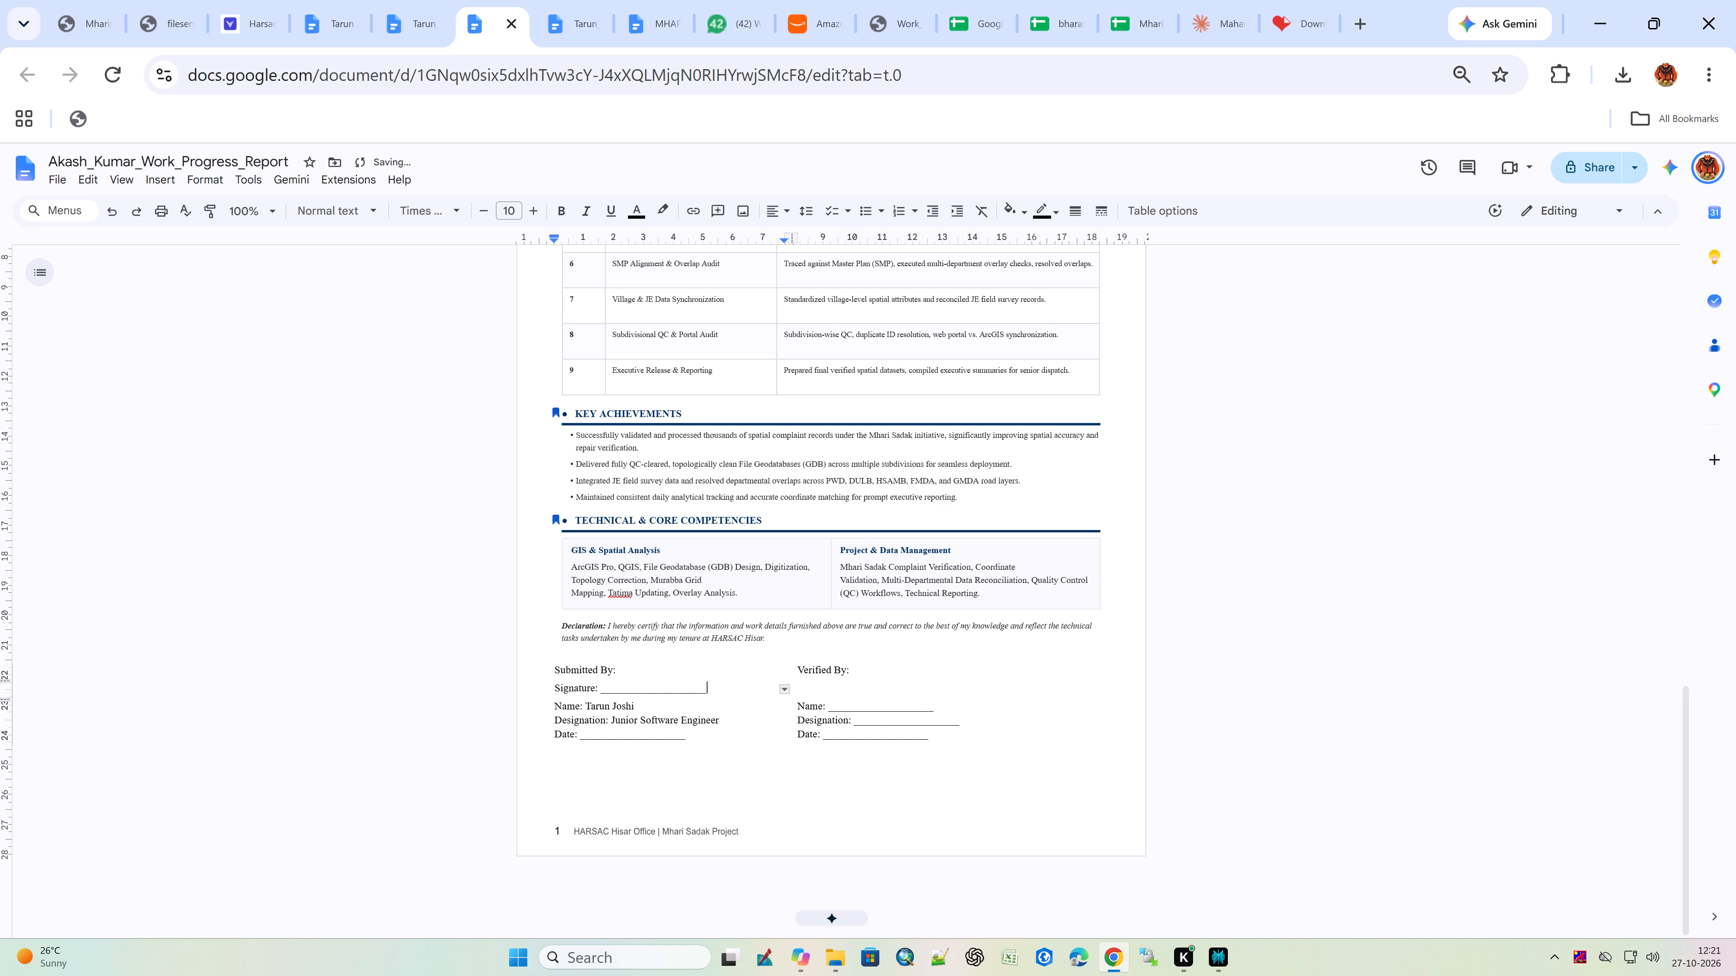
pyautogui.click(814, 683)
pyautogui.click(830, 689)
pyautogui.hotkey('ctrl', 'v')
pyautogui.click(681, 784)
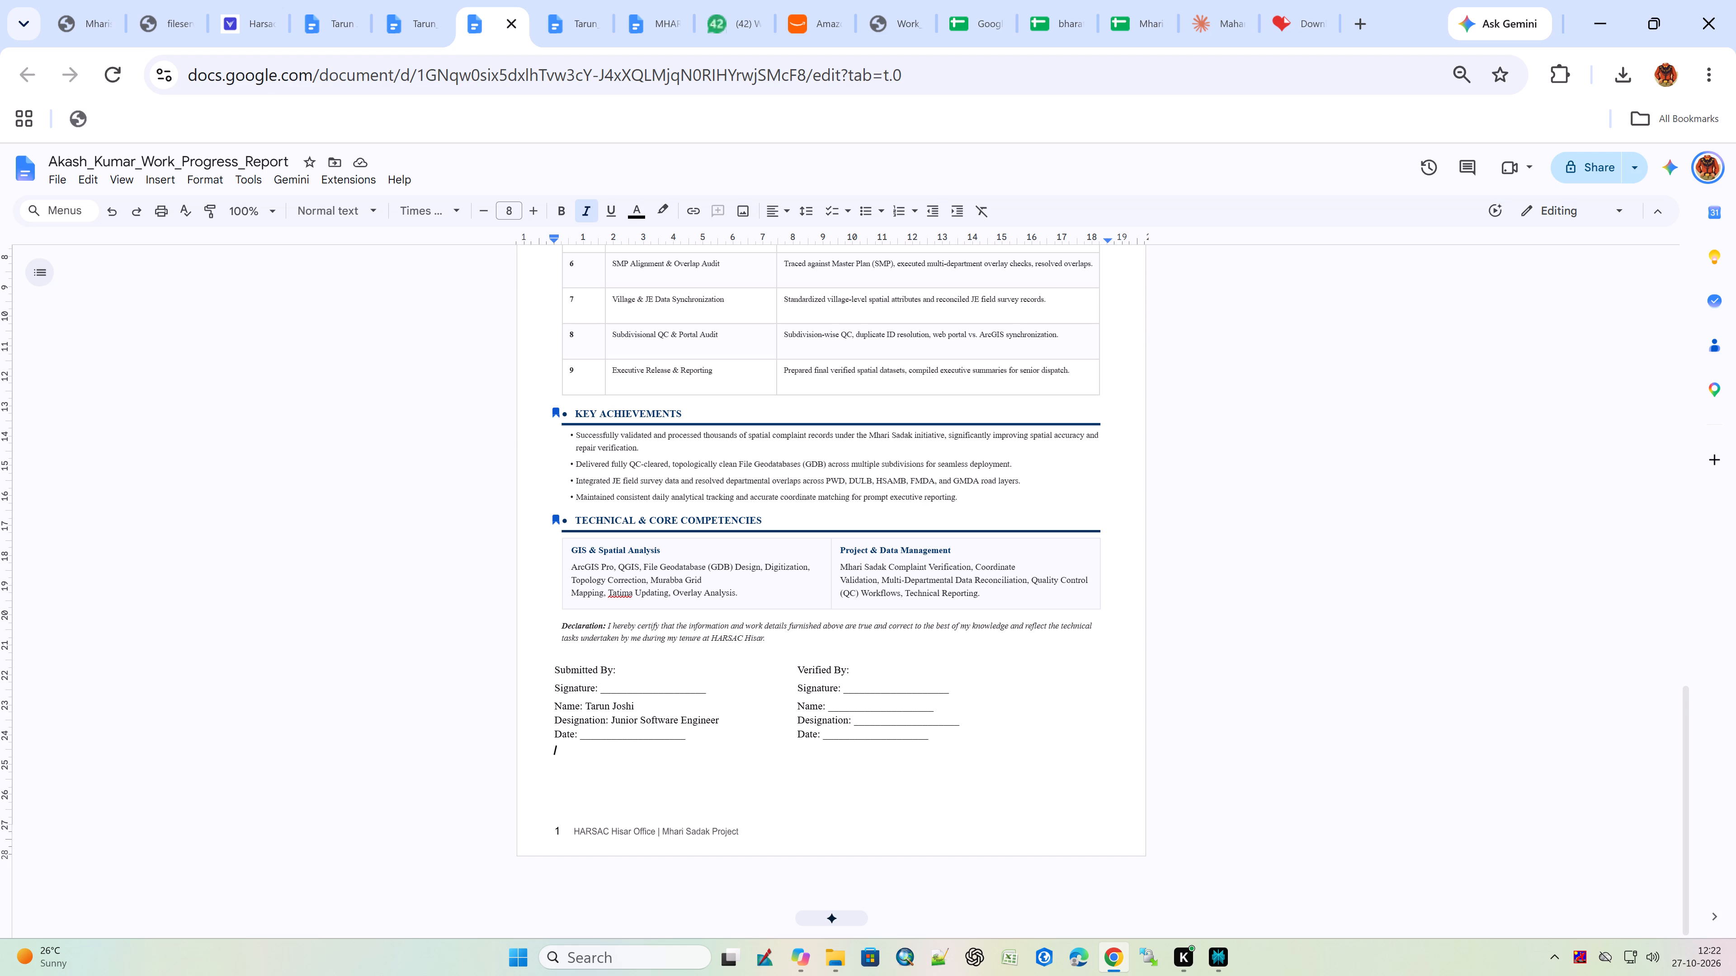
# Return to the first page of the report and save the document.
pyautogui.scroll(14, 750, 768)
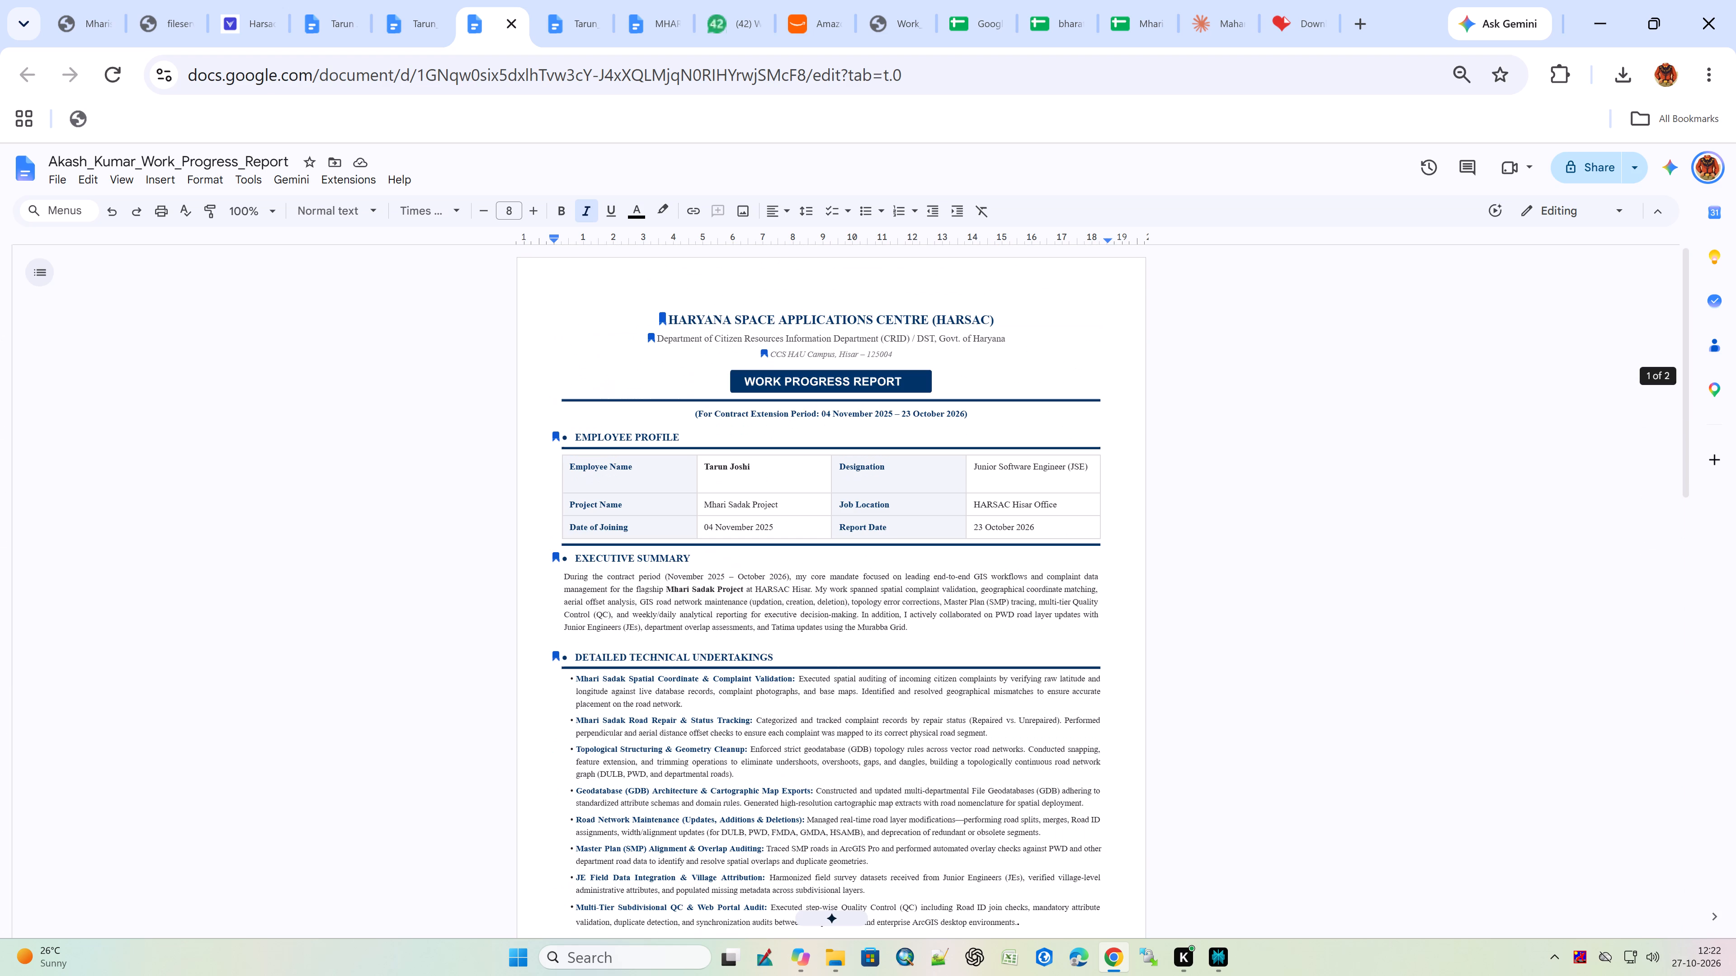
pyautogui.scroll(6, 751, 766)
pyautogui.click(726, 463)
pyautogui.click(864, 610)
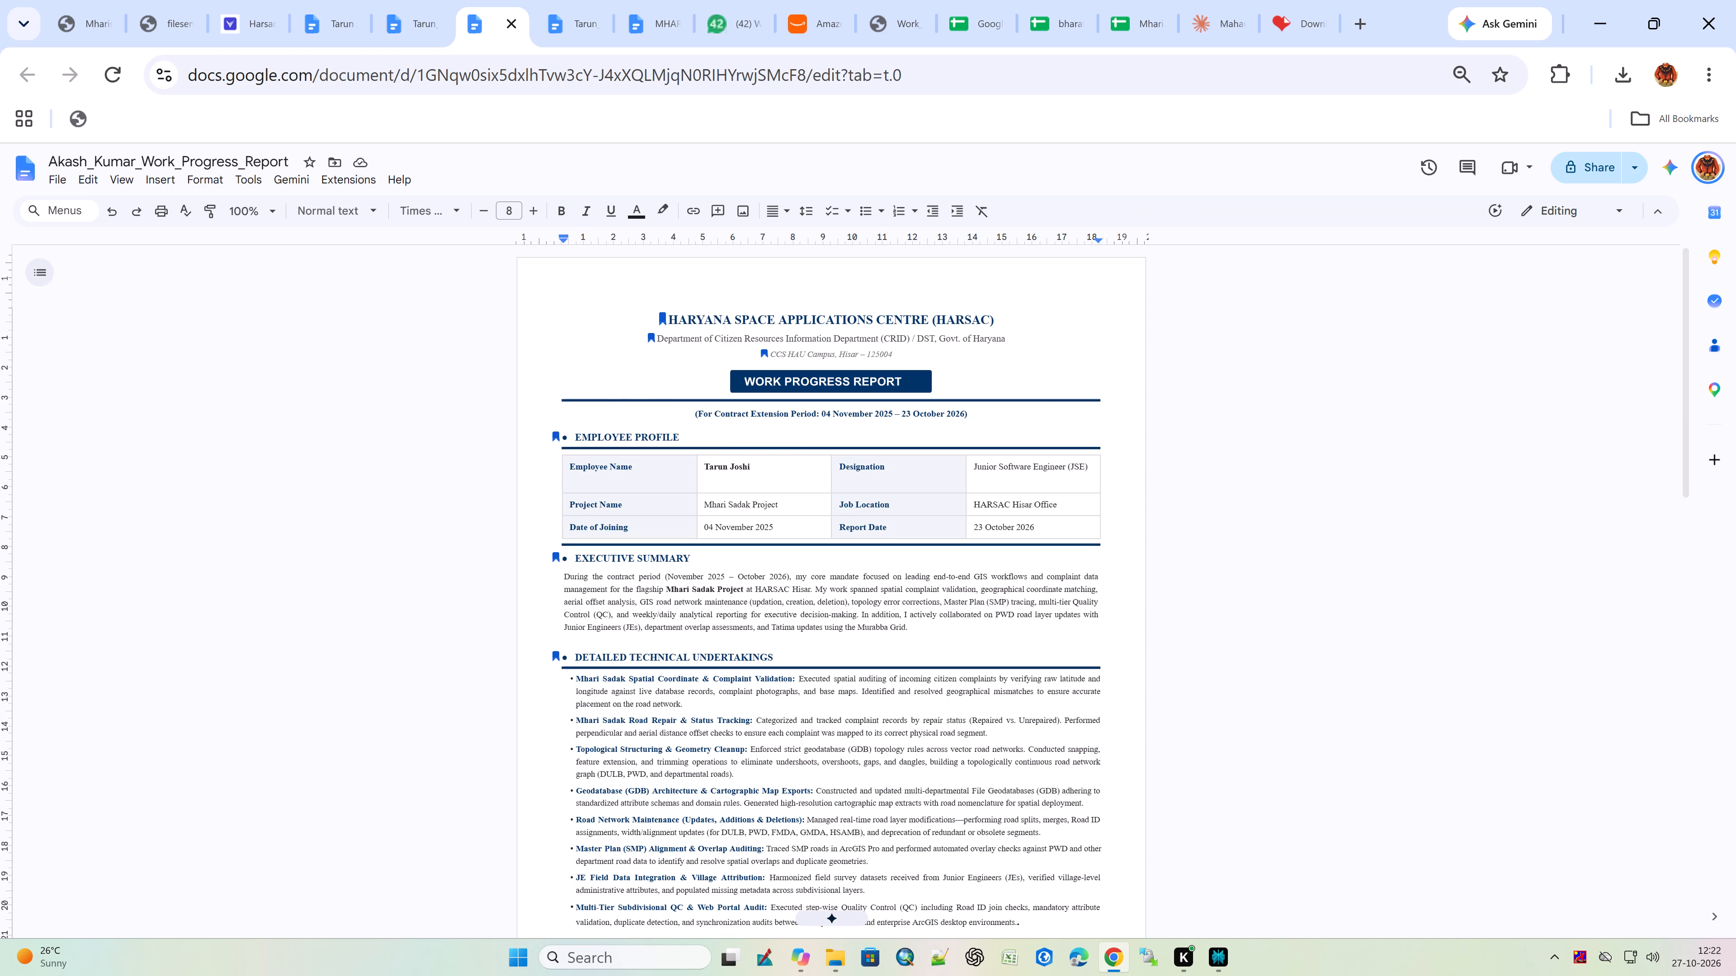
pyautogui.hotkey('ctrl', 's')
pyautogui.hotkey('ctrl', 's')
pyautogui.hotkey('ctrl', 's')
pyautogui.hotkey('ctrl', 's')
# Rename the document to carry Tarun's first name and surname instead of Akash's, keeping the "_Work_Progress_Report" ending.
pyautogui.click(110, 159)
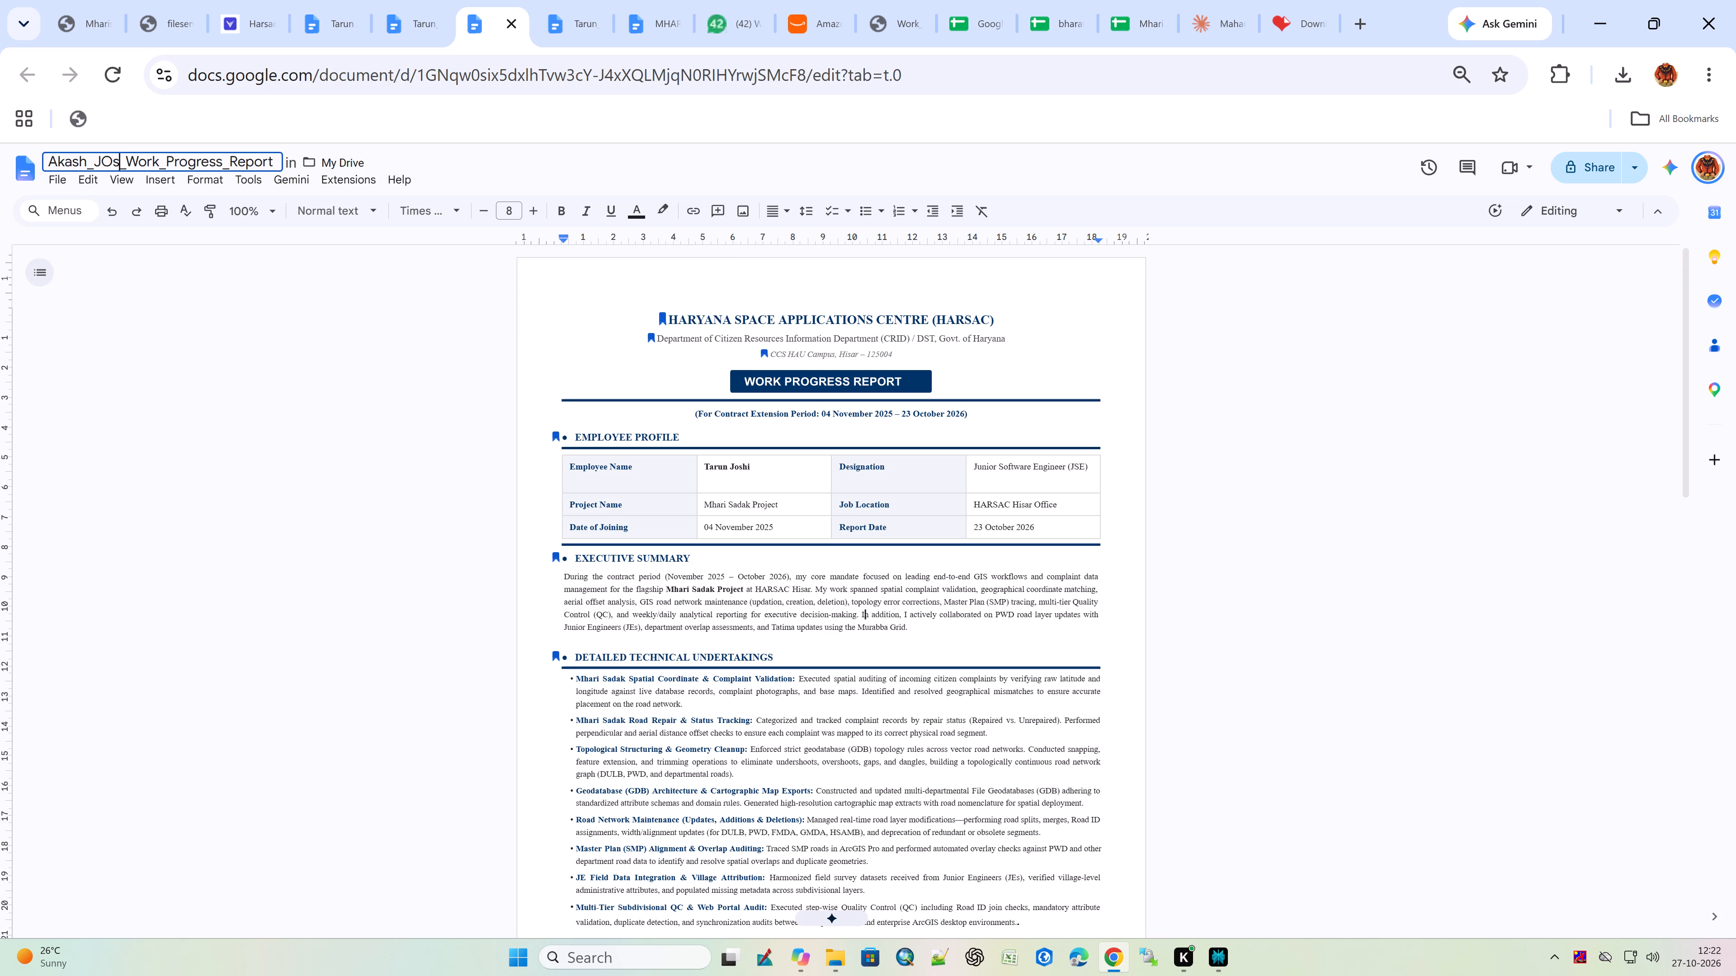
pyautogui.press('BackSpace')
pyautogui.press('BackSpace')
pyautogui.press('BackSpace')
pyautogui.press('BackSpace')
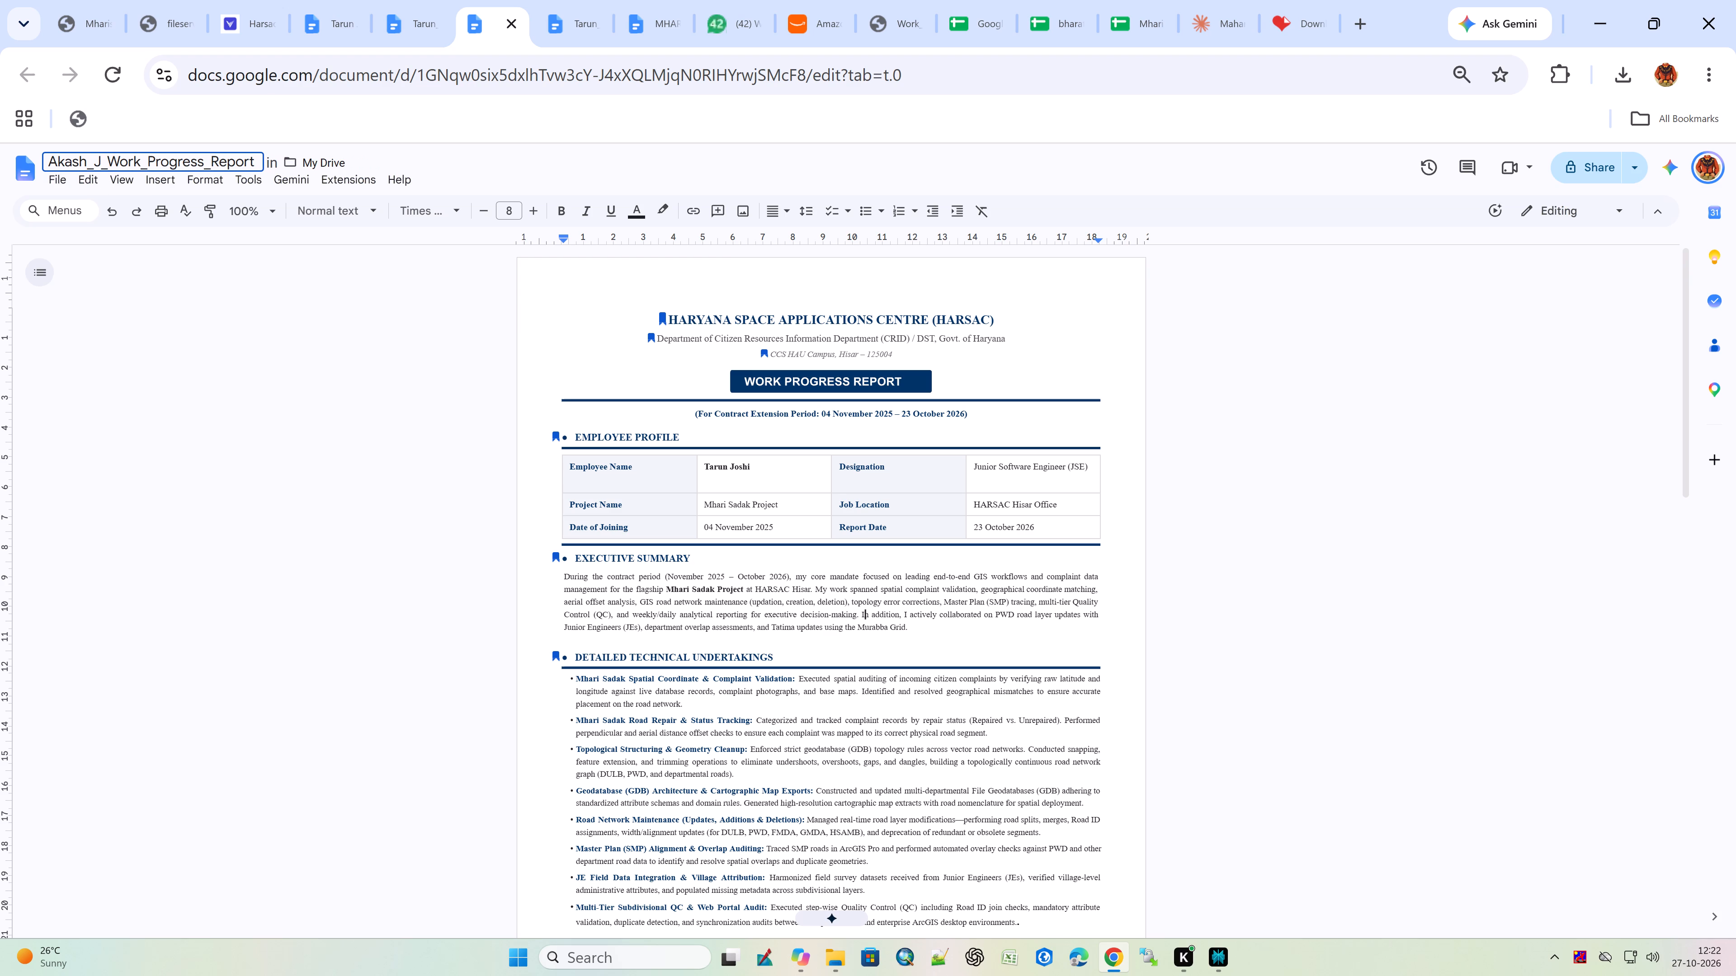
pyautogui.write('oshi')
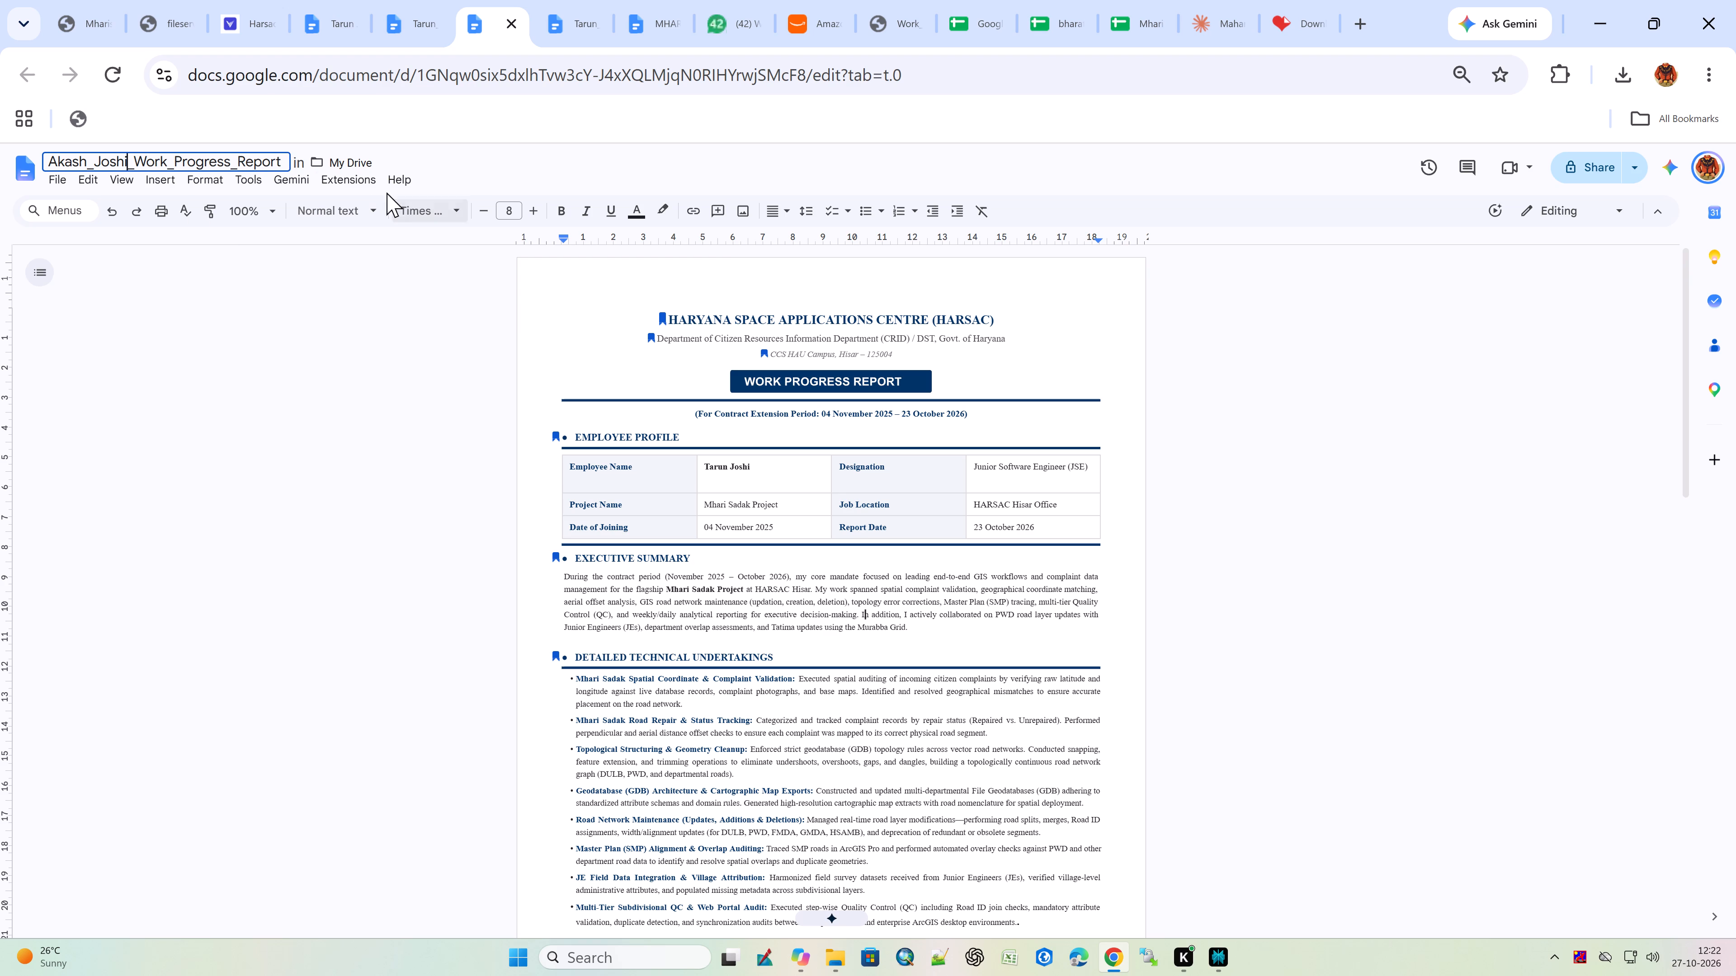
pyautogui.doubleClick(64, 158)
pyautogui.click(64, 158)
pyautogui.moveTo(85, 159); pyautogui.dragTo(39, 161)
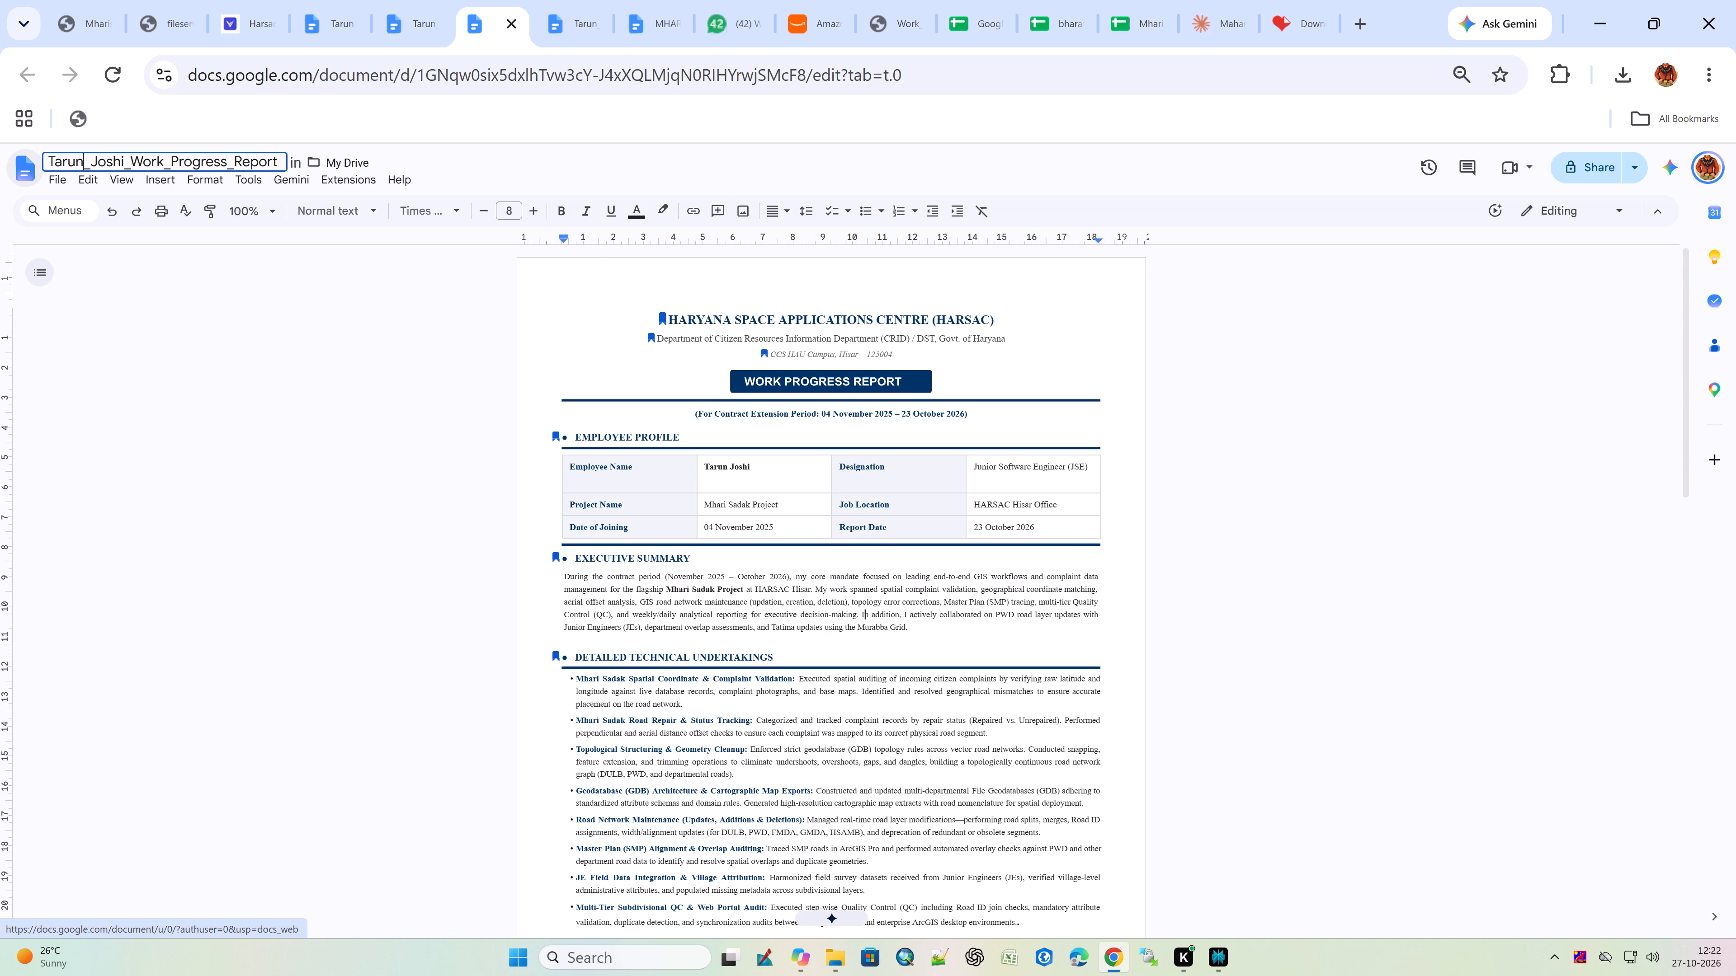
pyautogui.click(278, 233)
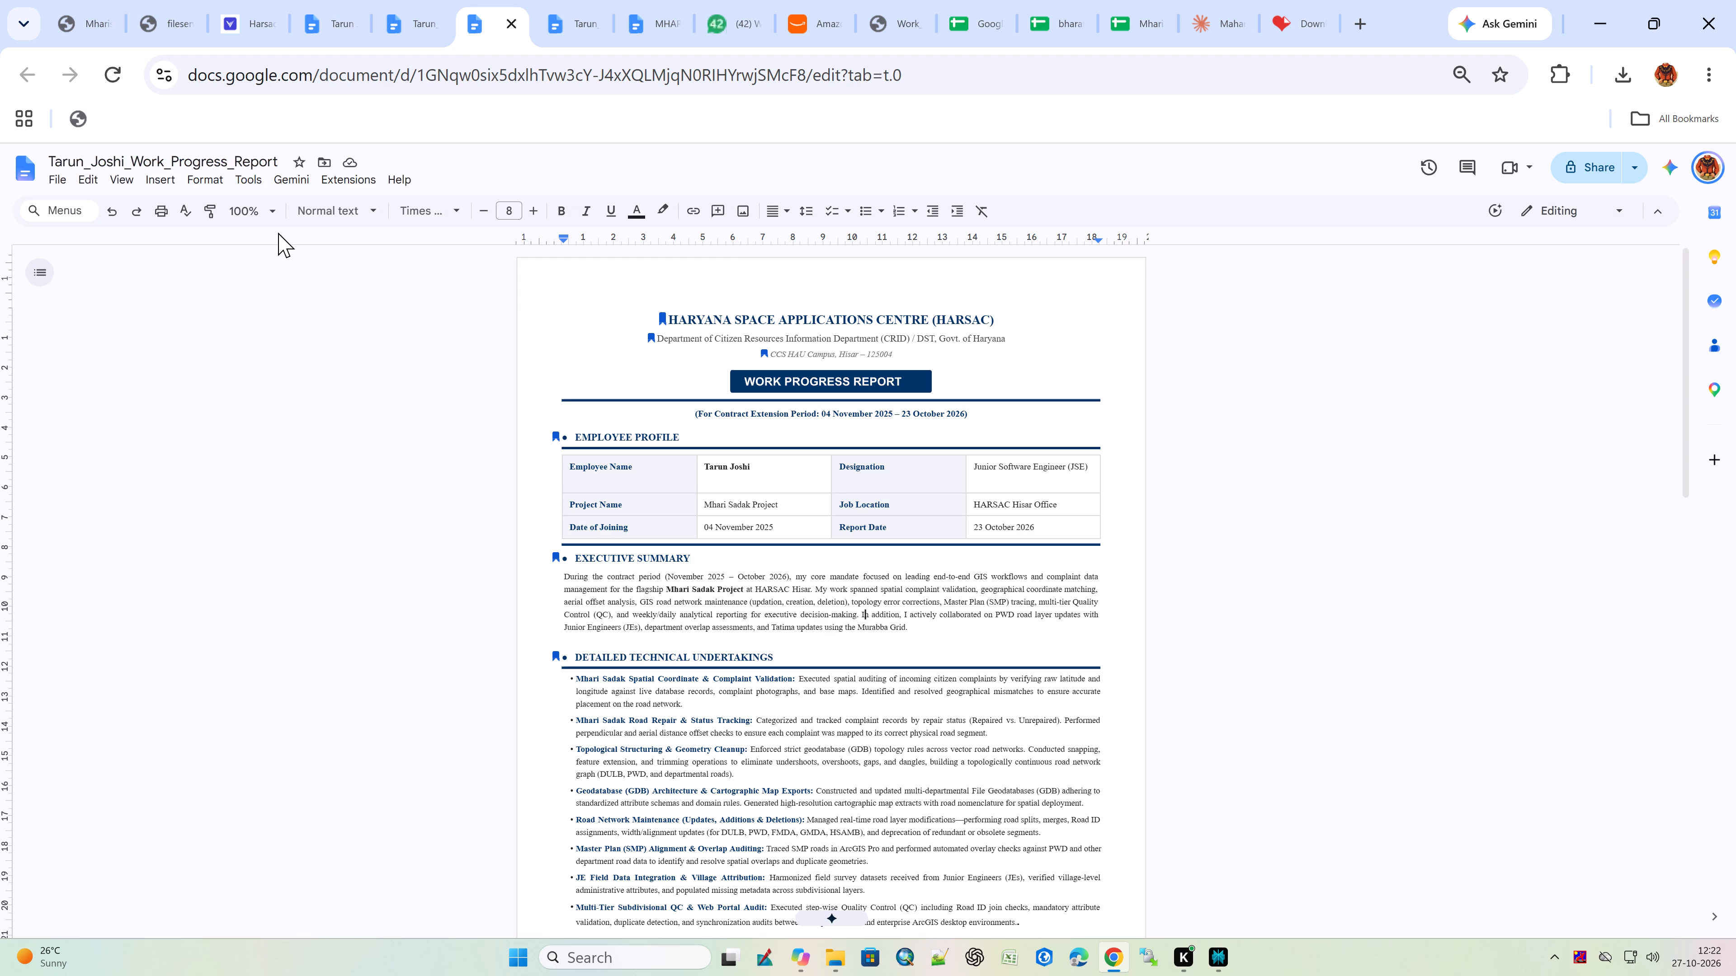
# Examine the layout of both report pages from the Detailed Technical Undertakings down to the signature block and footers.
pyautogui.scroll(-5, 189, 84)
pyautogui.click(571, 663)
pyautogui.scroll(-5, 787, 747)
pyautogui.scroll(4, 813, 755)
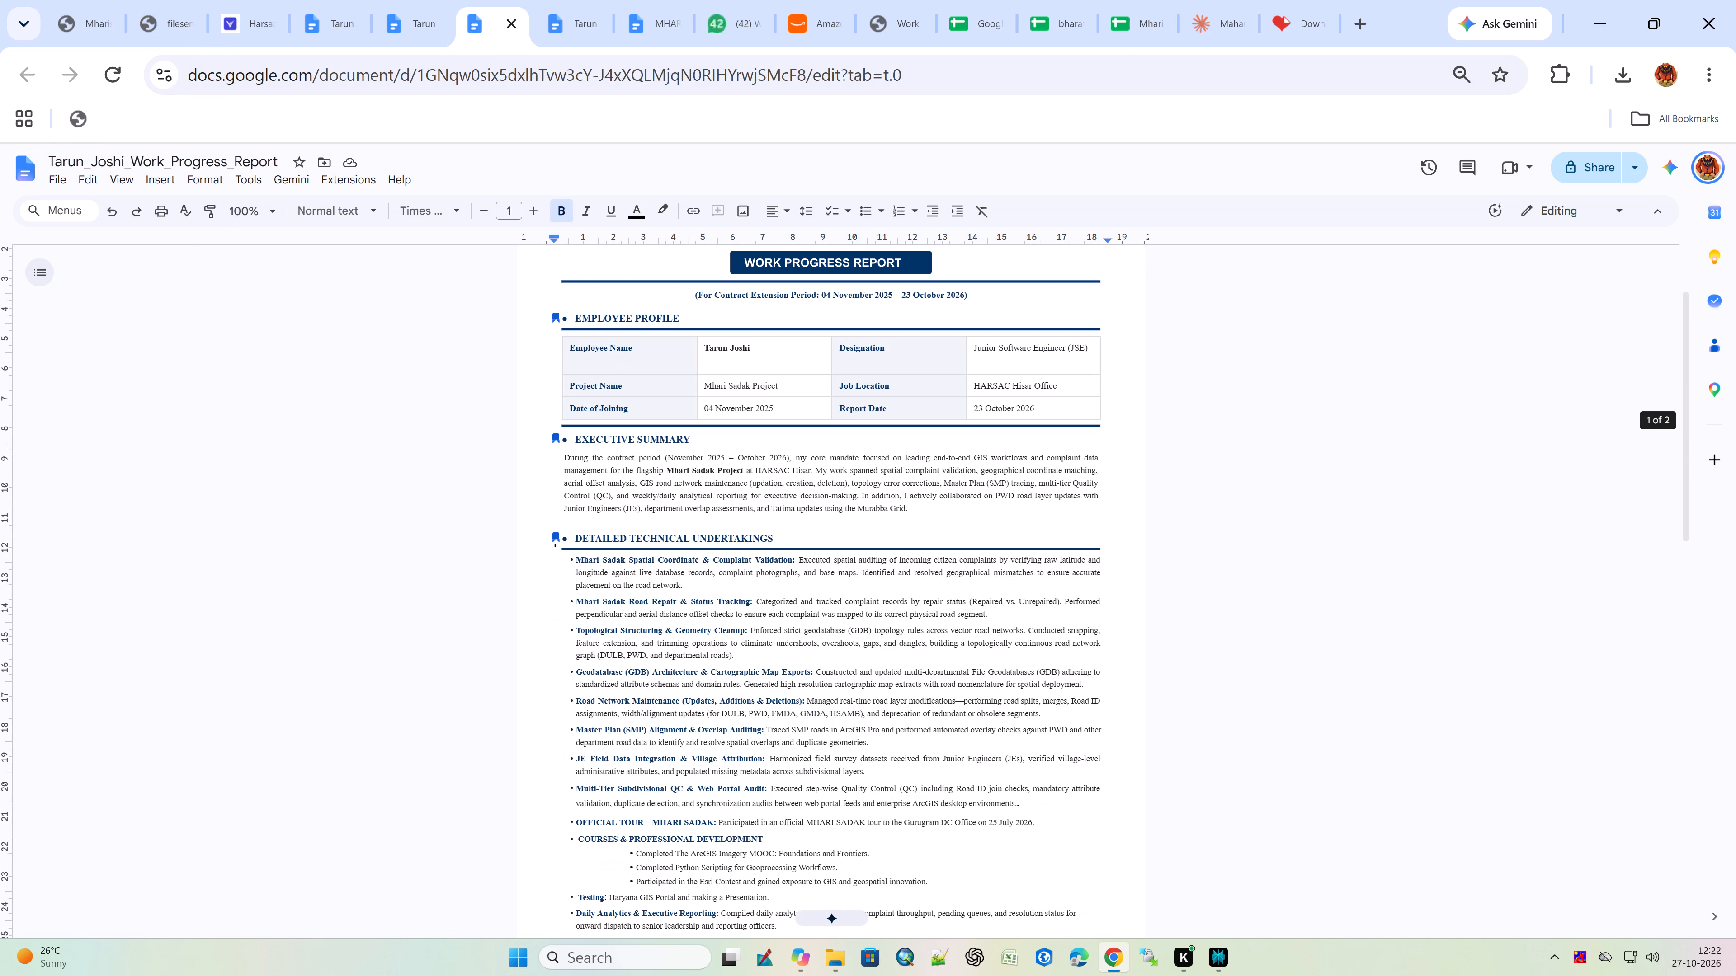
pyautogui.scroll(-3, 862, 564)
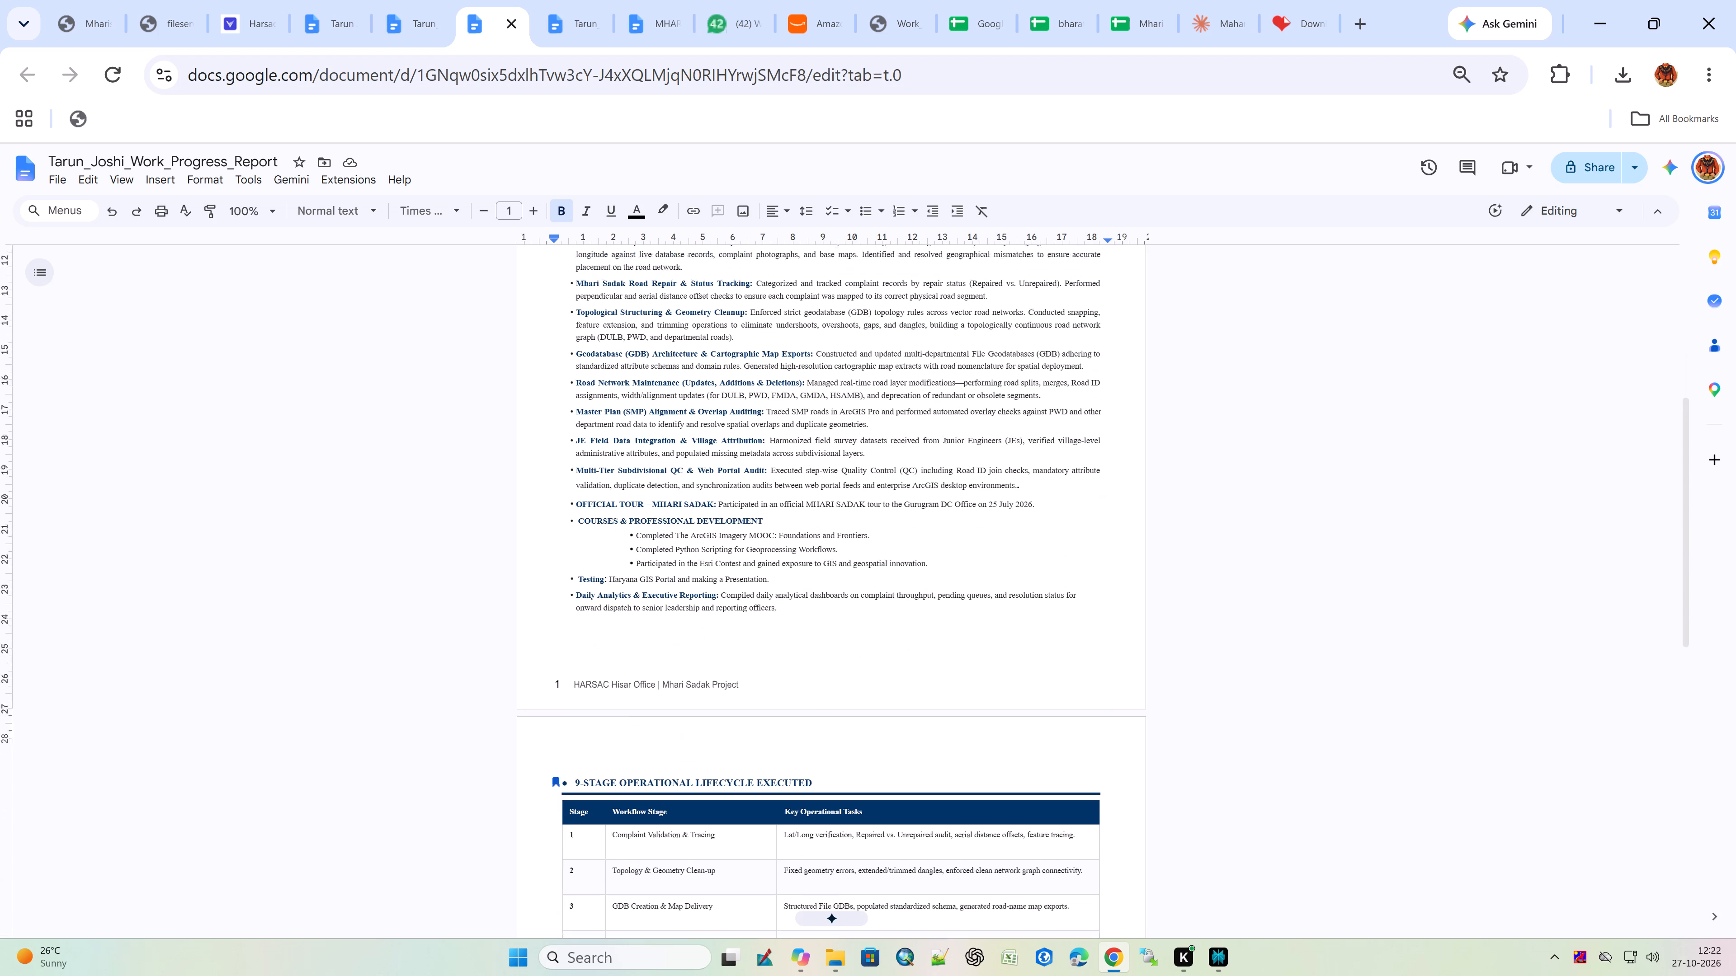
pyautogui.scroll(-8, 863, 564)
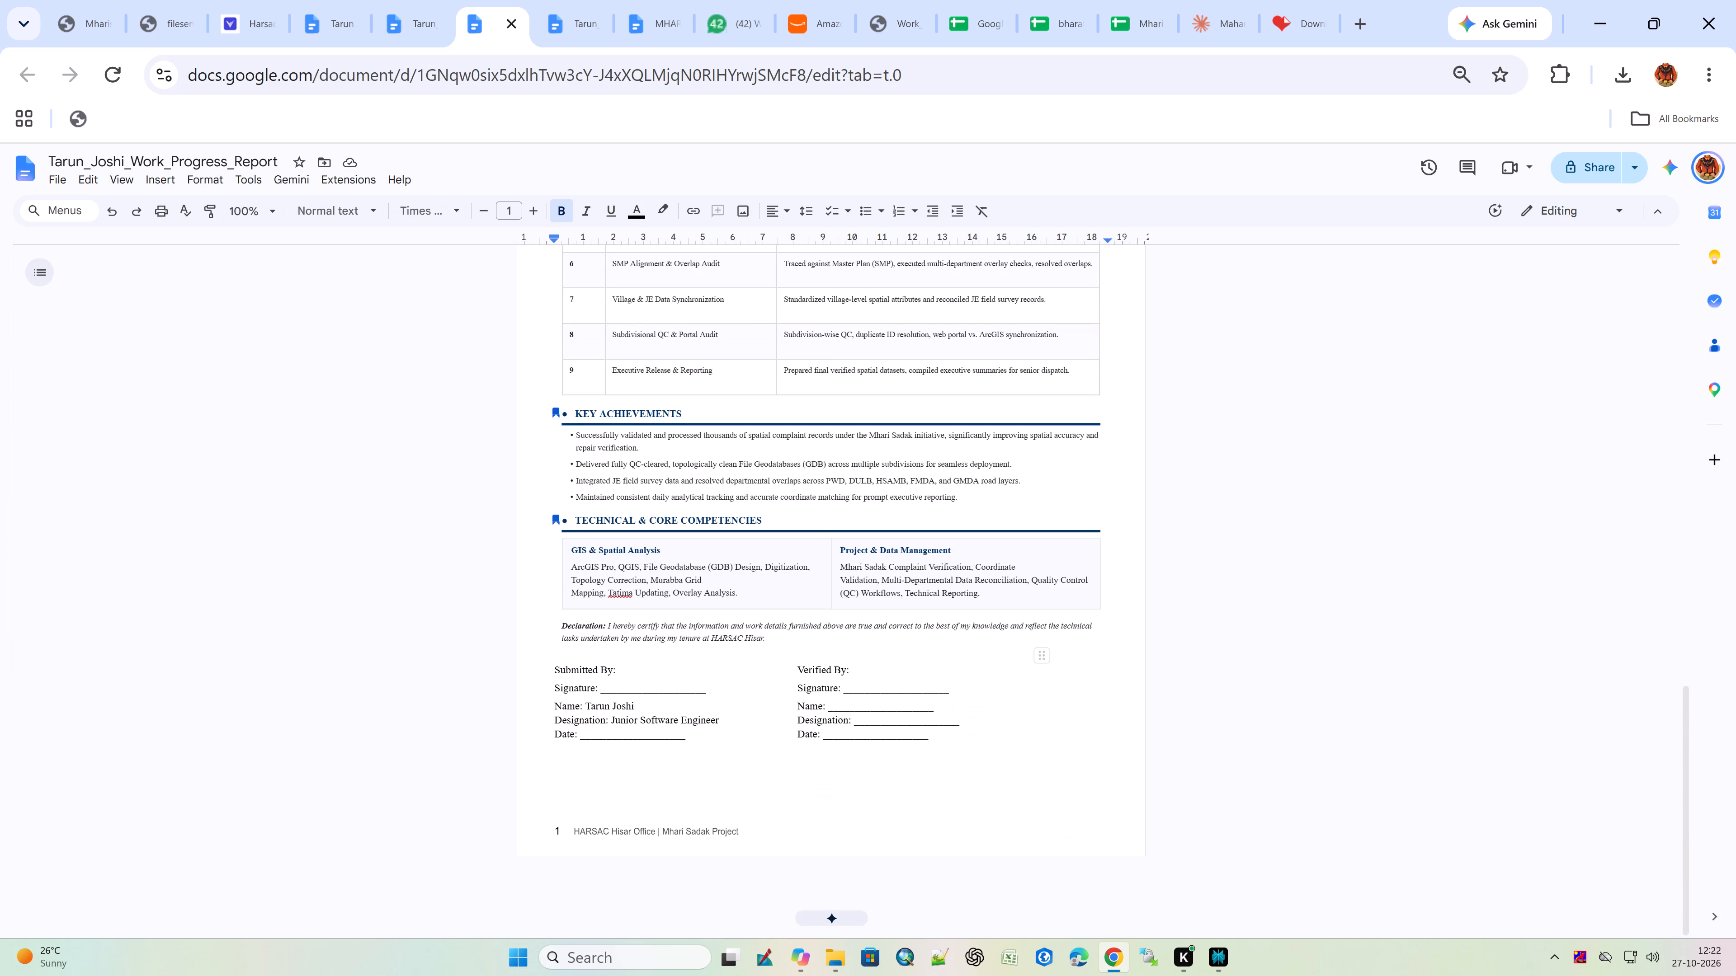
pyautogui.scroll(8, 885, 791)
pyautogui.scroll(-7, 880, 779)
pyautogui.scroll(-1, 769, 841)
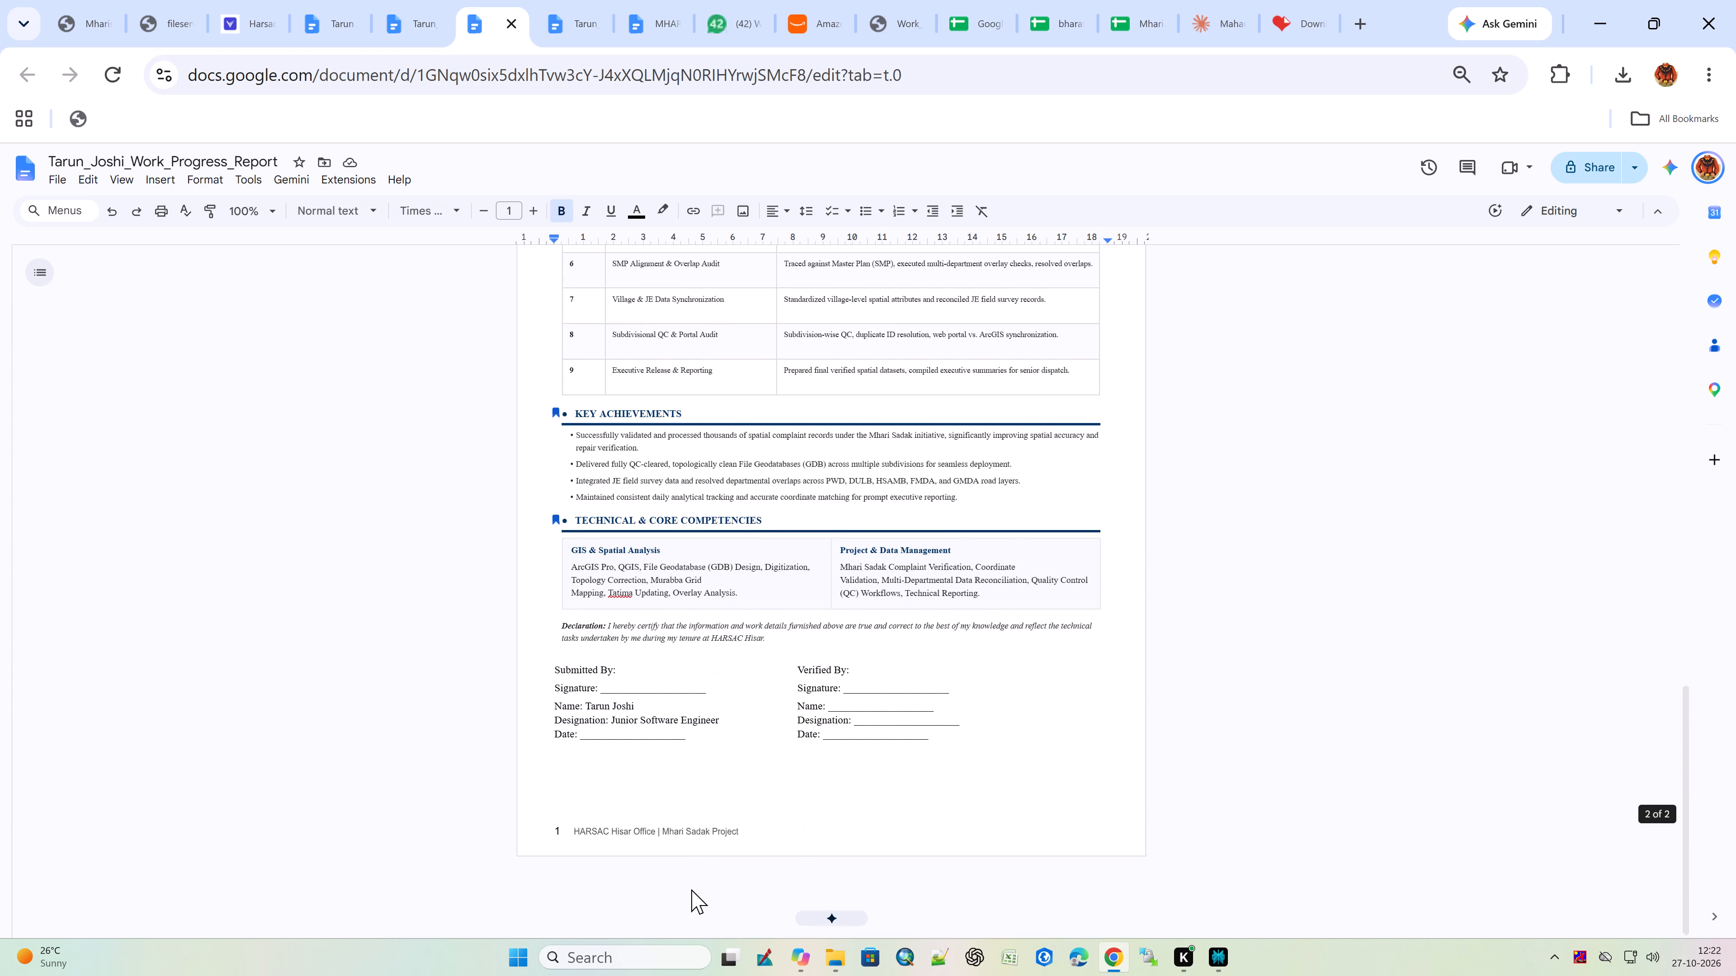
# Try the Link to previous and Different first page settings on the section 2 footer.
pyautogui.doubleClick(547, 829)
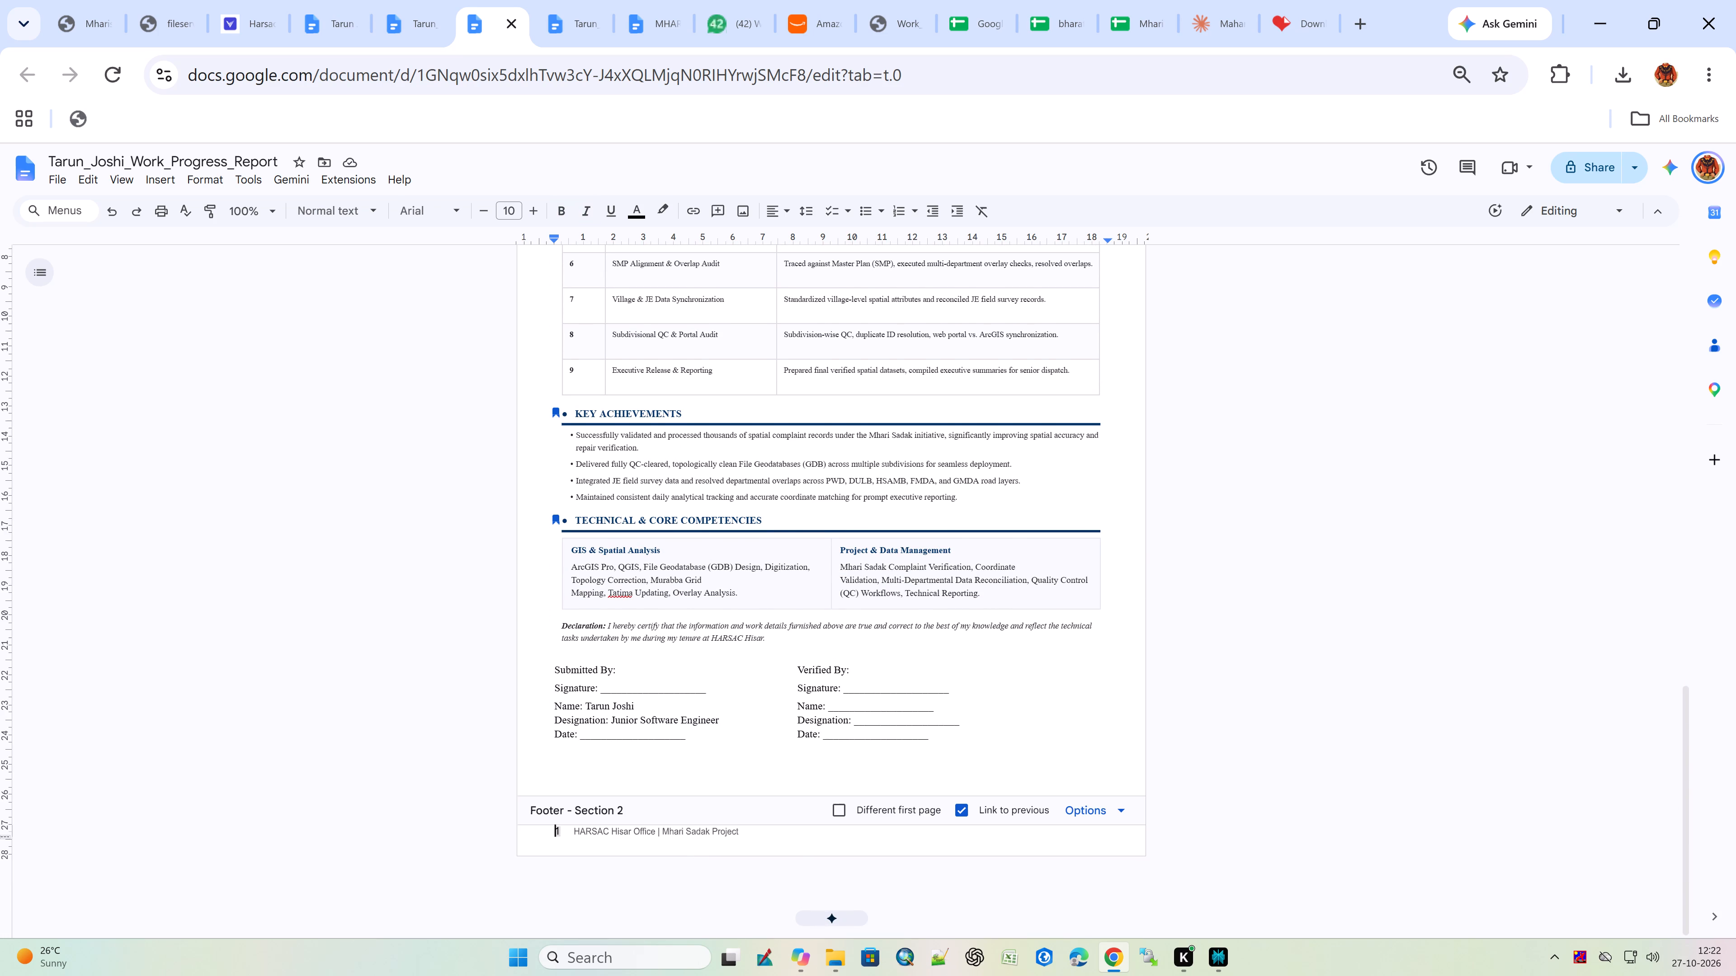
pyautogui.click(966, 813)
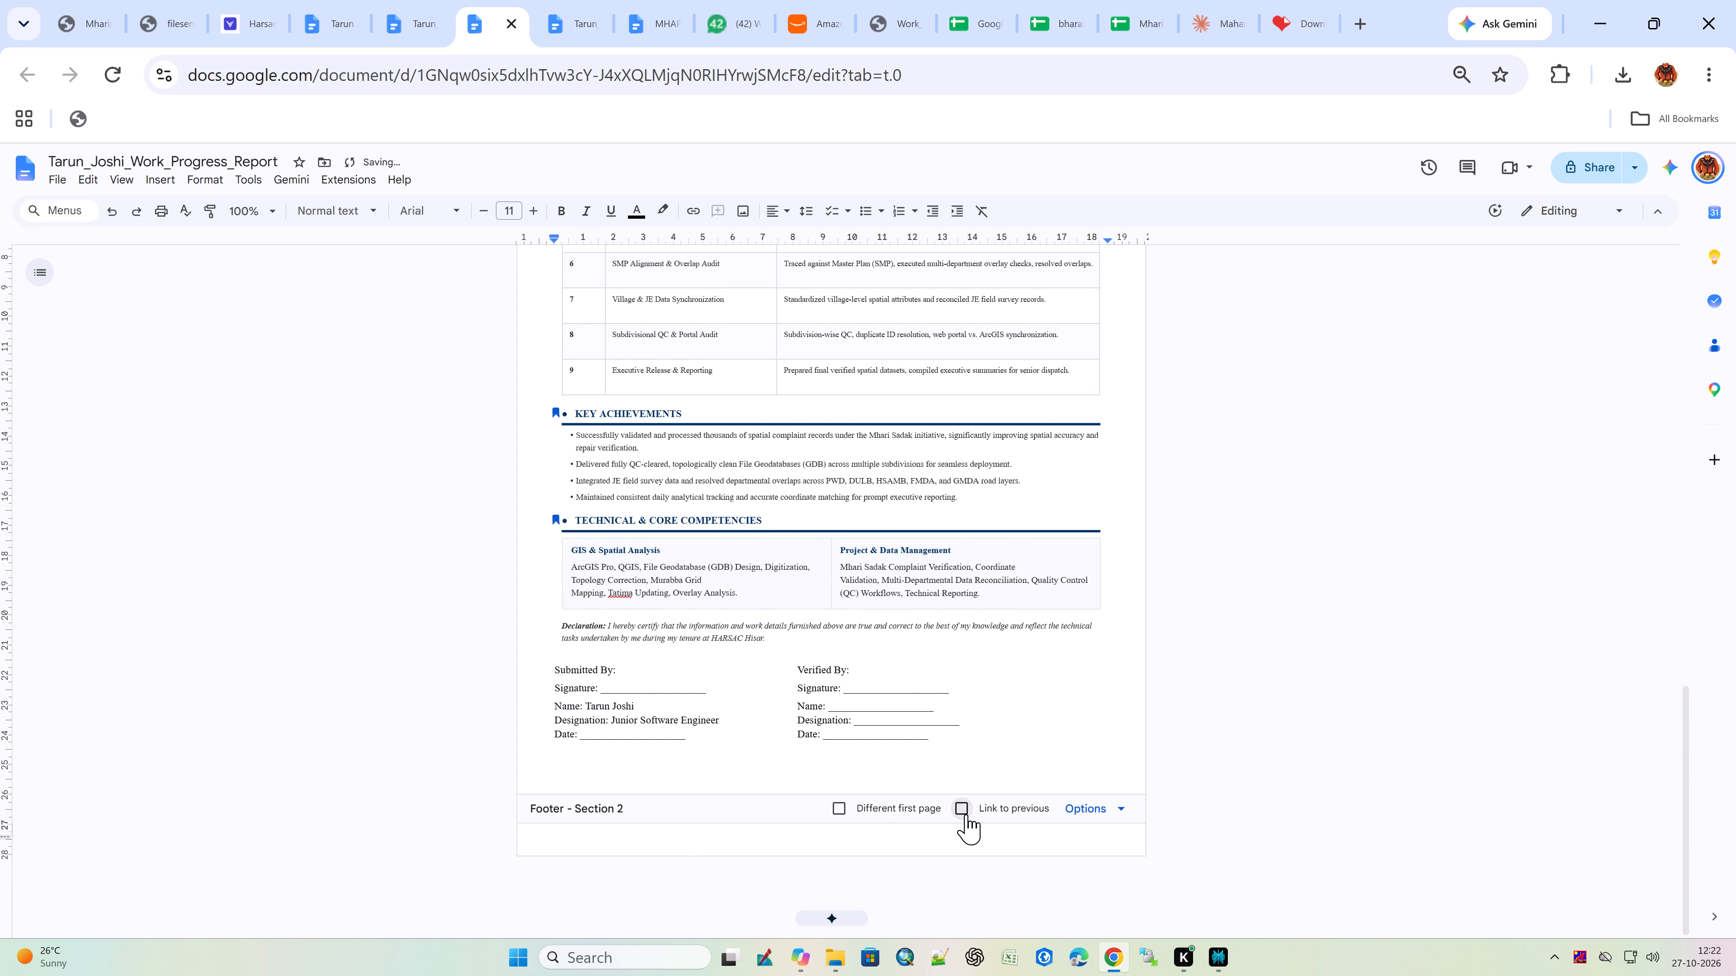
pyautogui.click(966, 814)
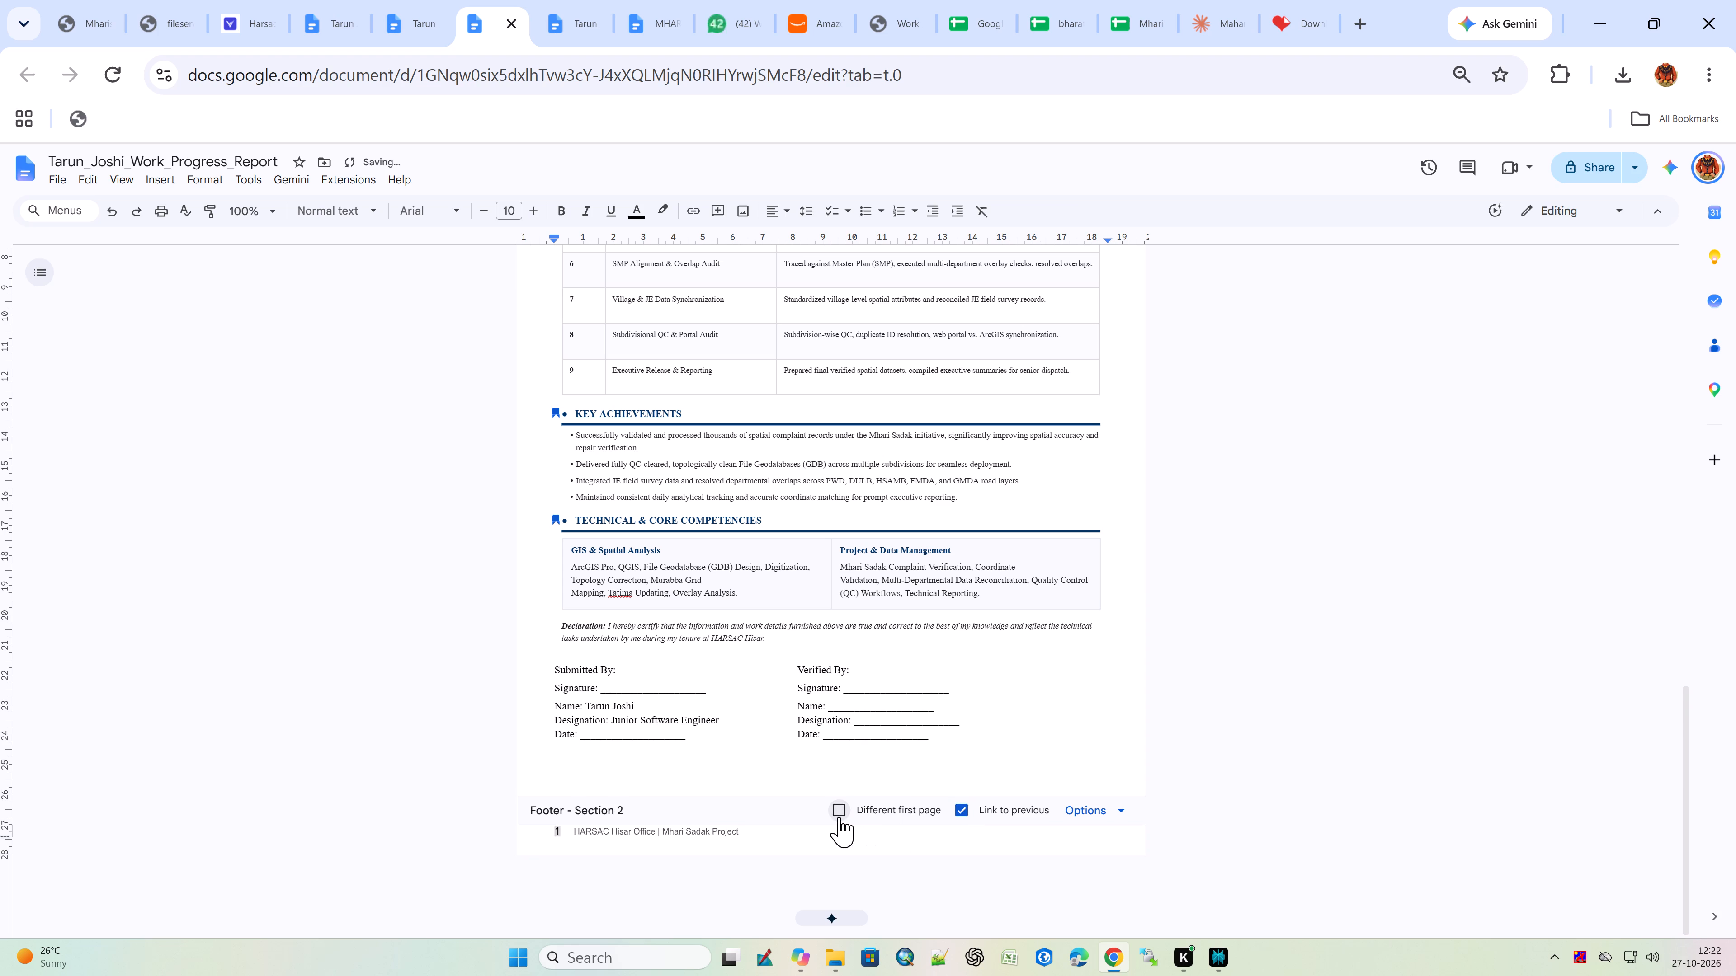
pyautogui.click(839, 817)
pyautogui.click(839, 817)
# Apply section 2 footer page numbering that starts at 2, with Show on first page turned off.
pyautogui.click(1080, 817)
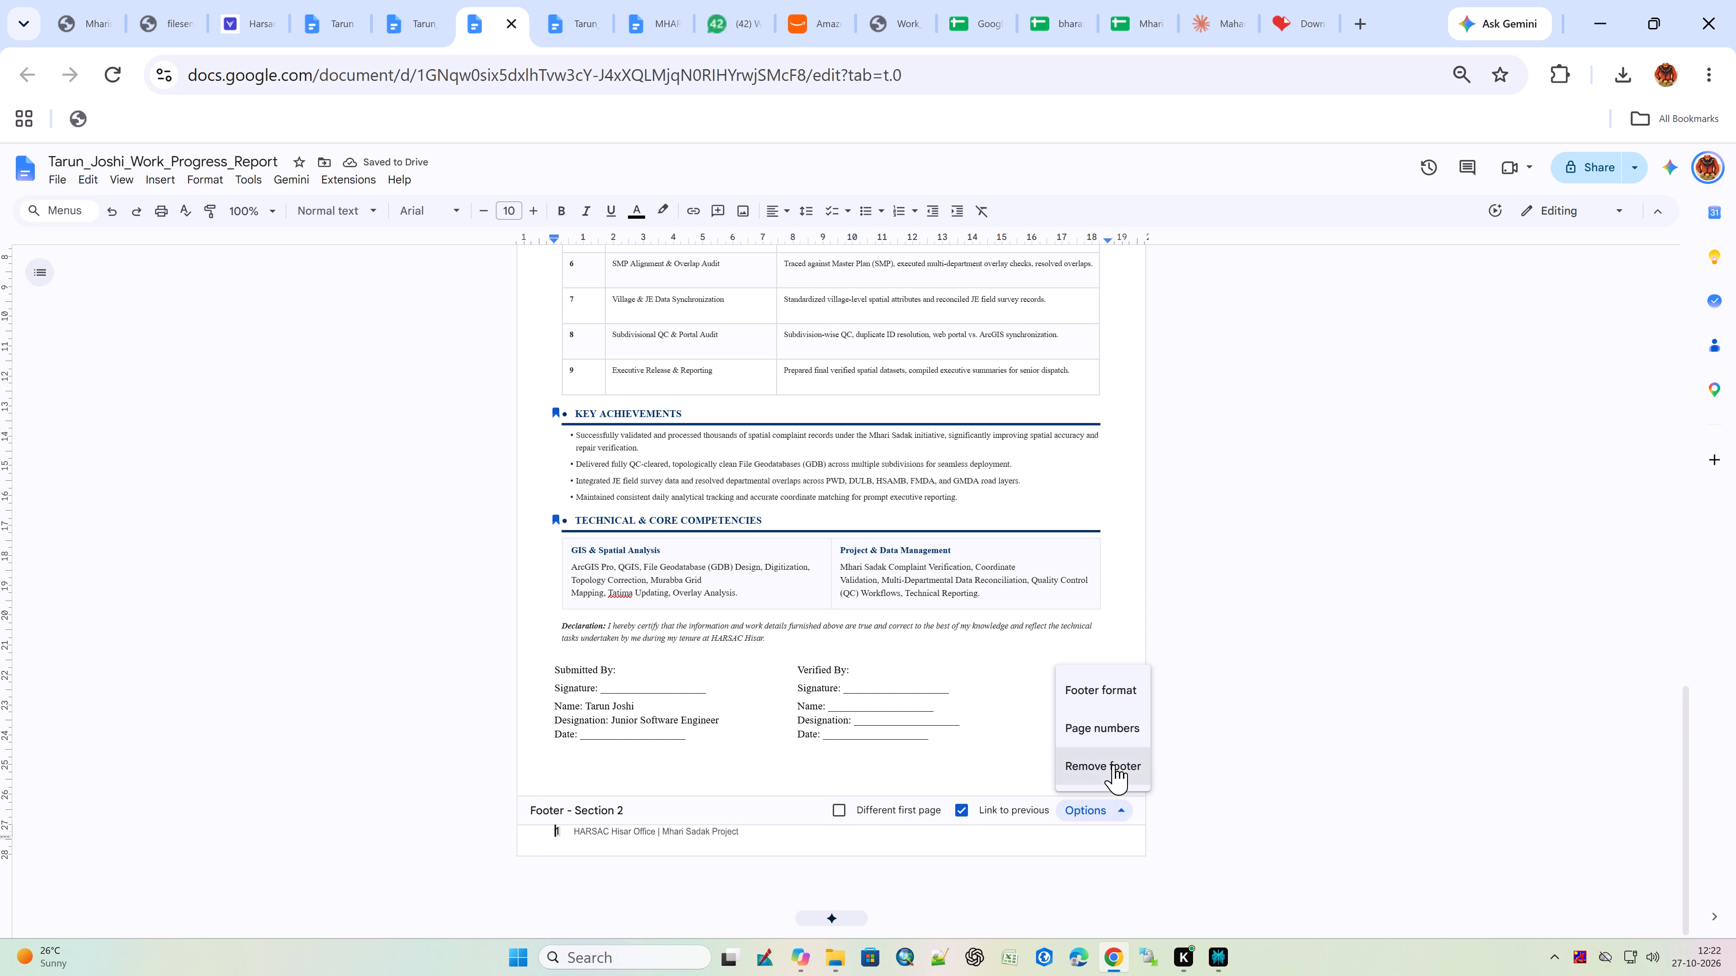
pyautogui.click(1114, 732)
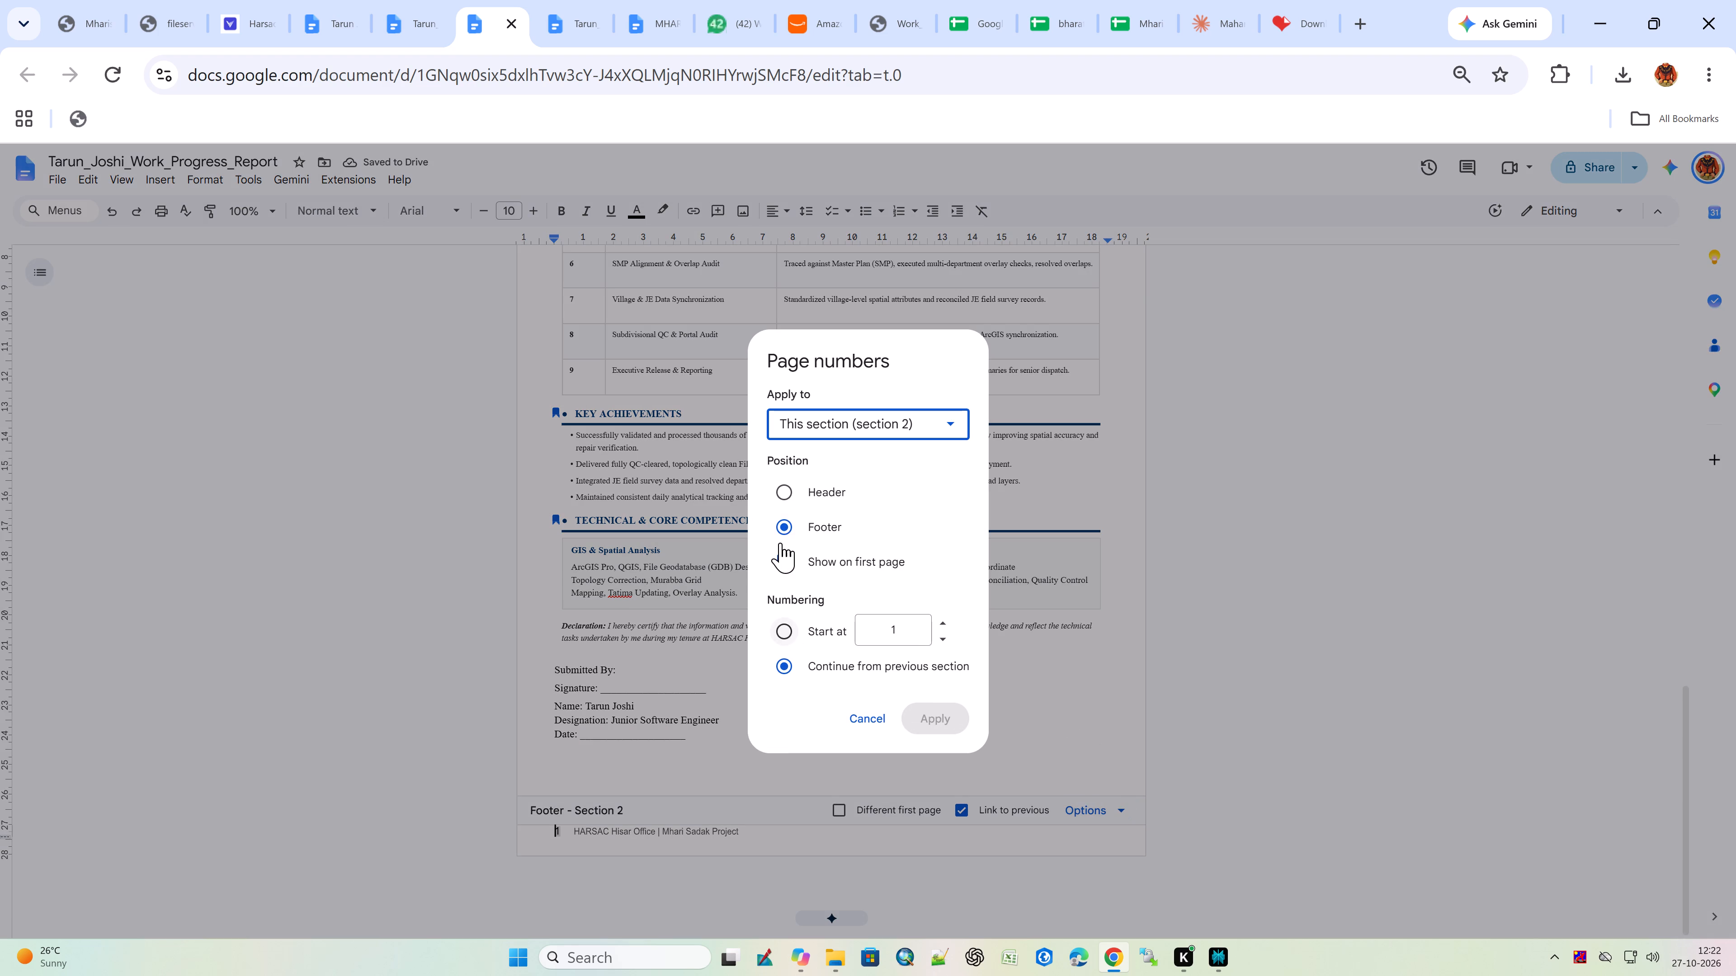
pyautogui.click(792, 561)
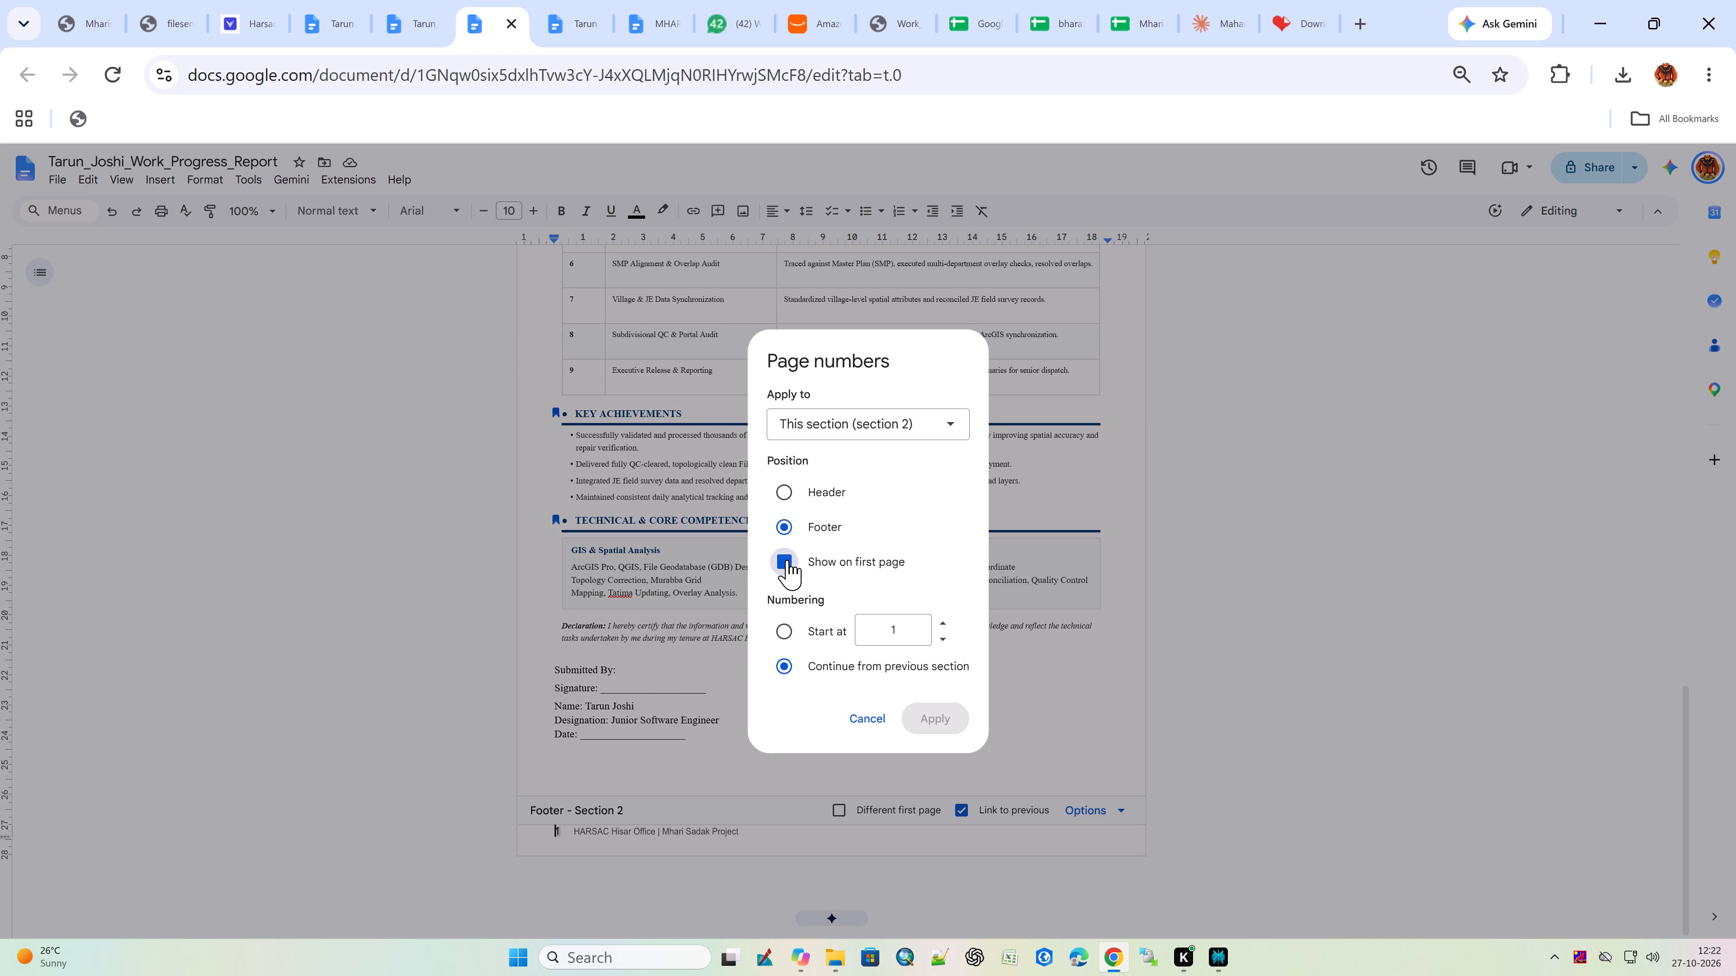
pyautogui.moveTo(902, 626); pyautogui.dragTo(858, 629)
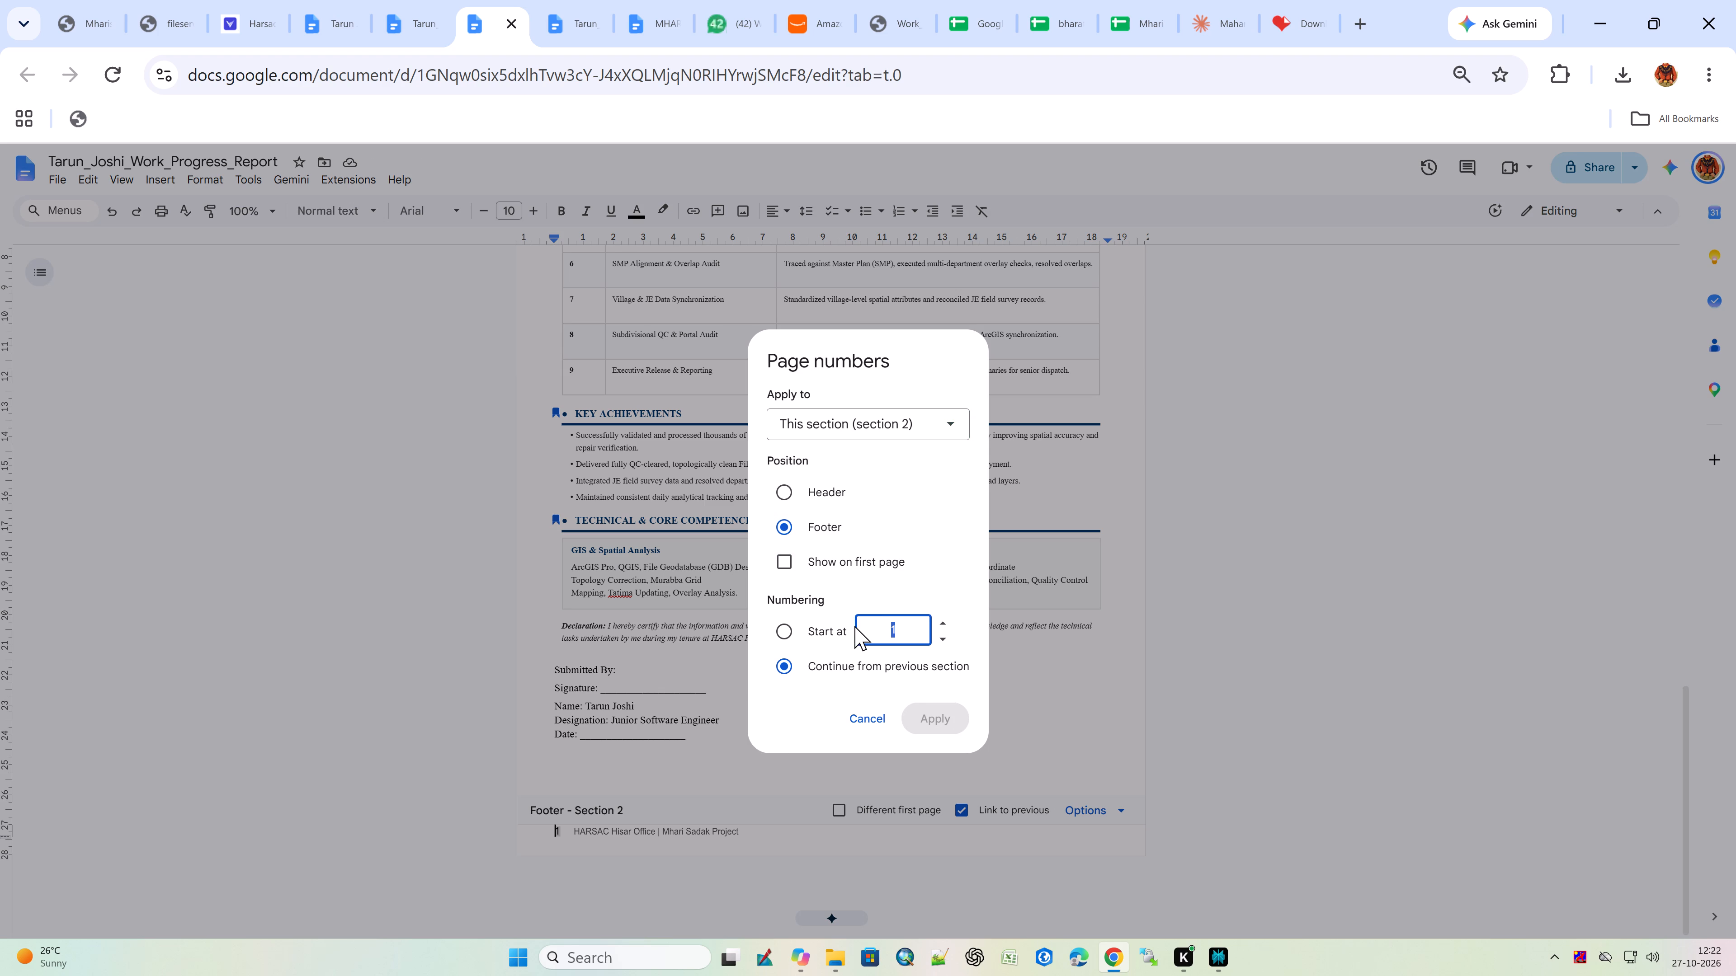
pyautogui.press('2')
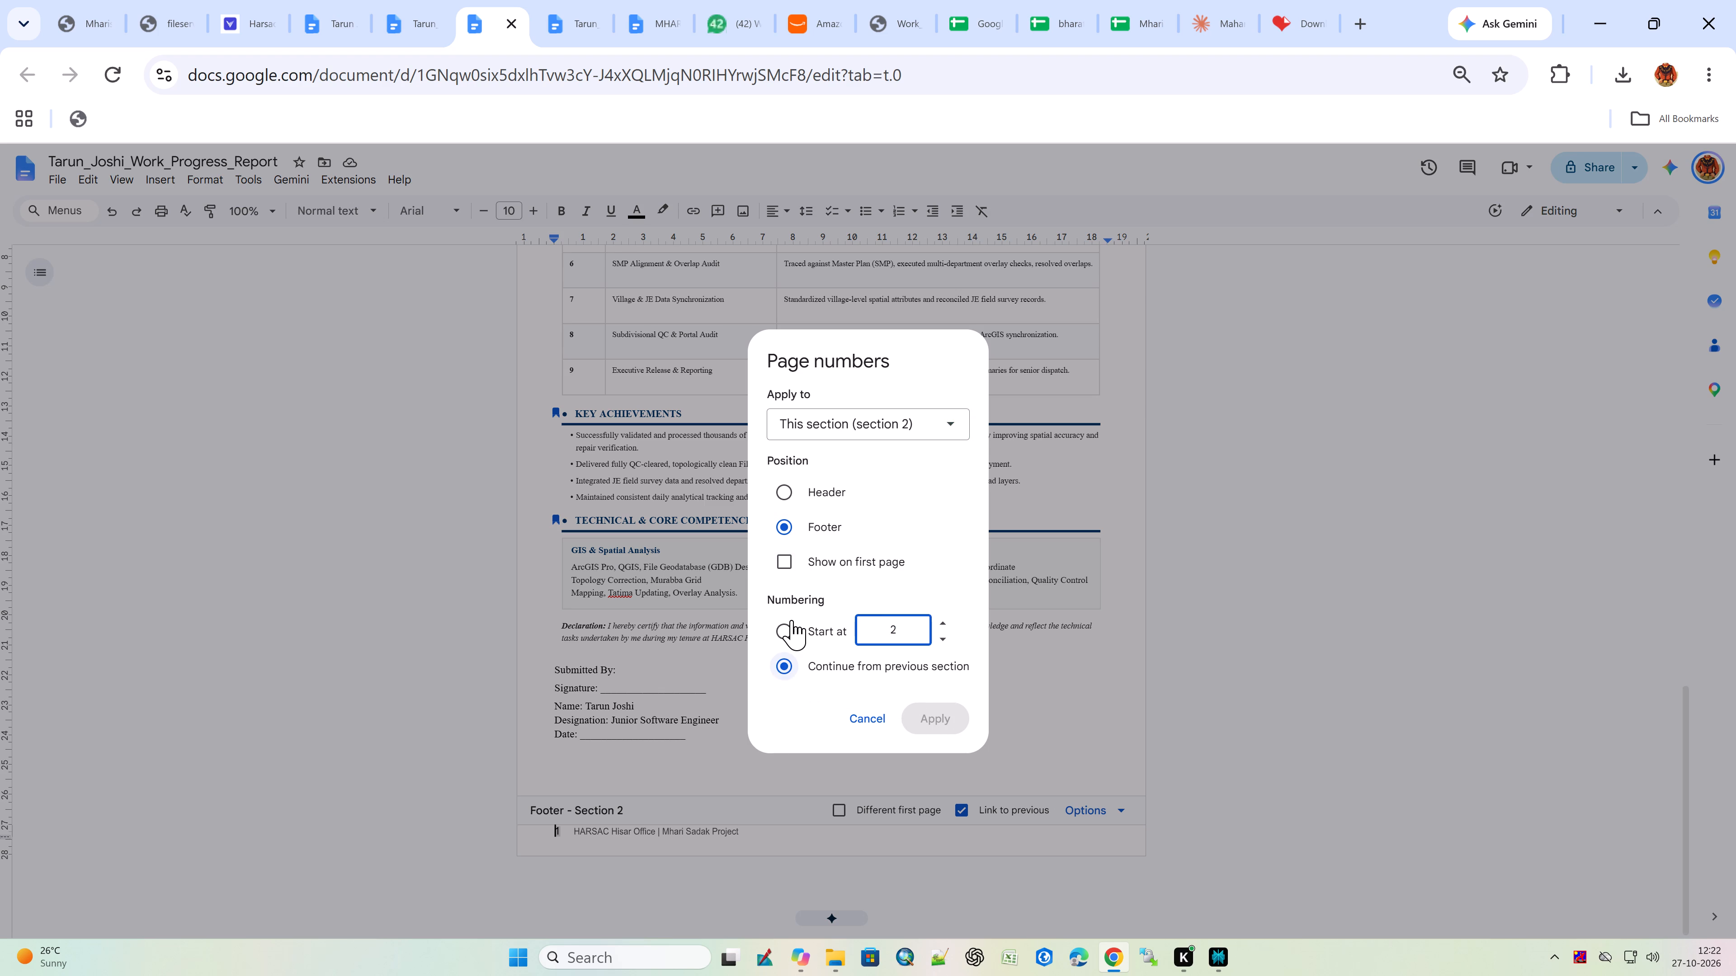
pyautogui.click(792, 629)
pyautogui.click(915, 712)
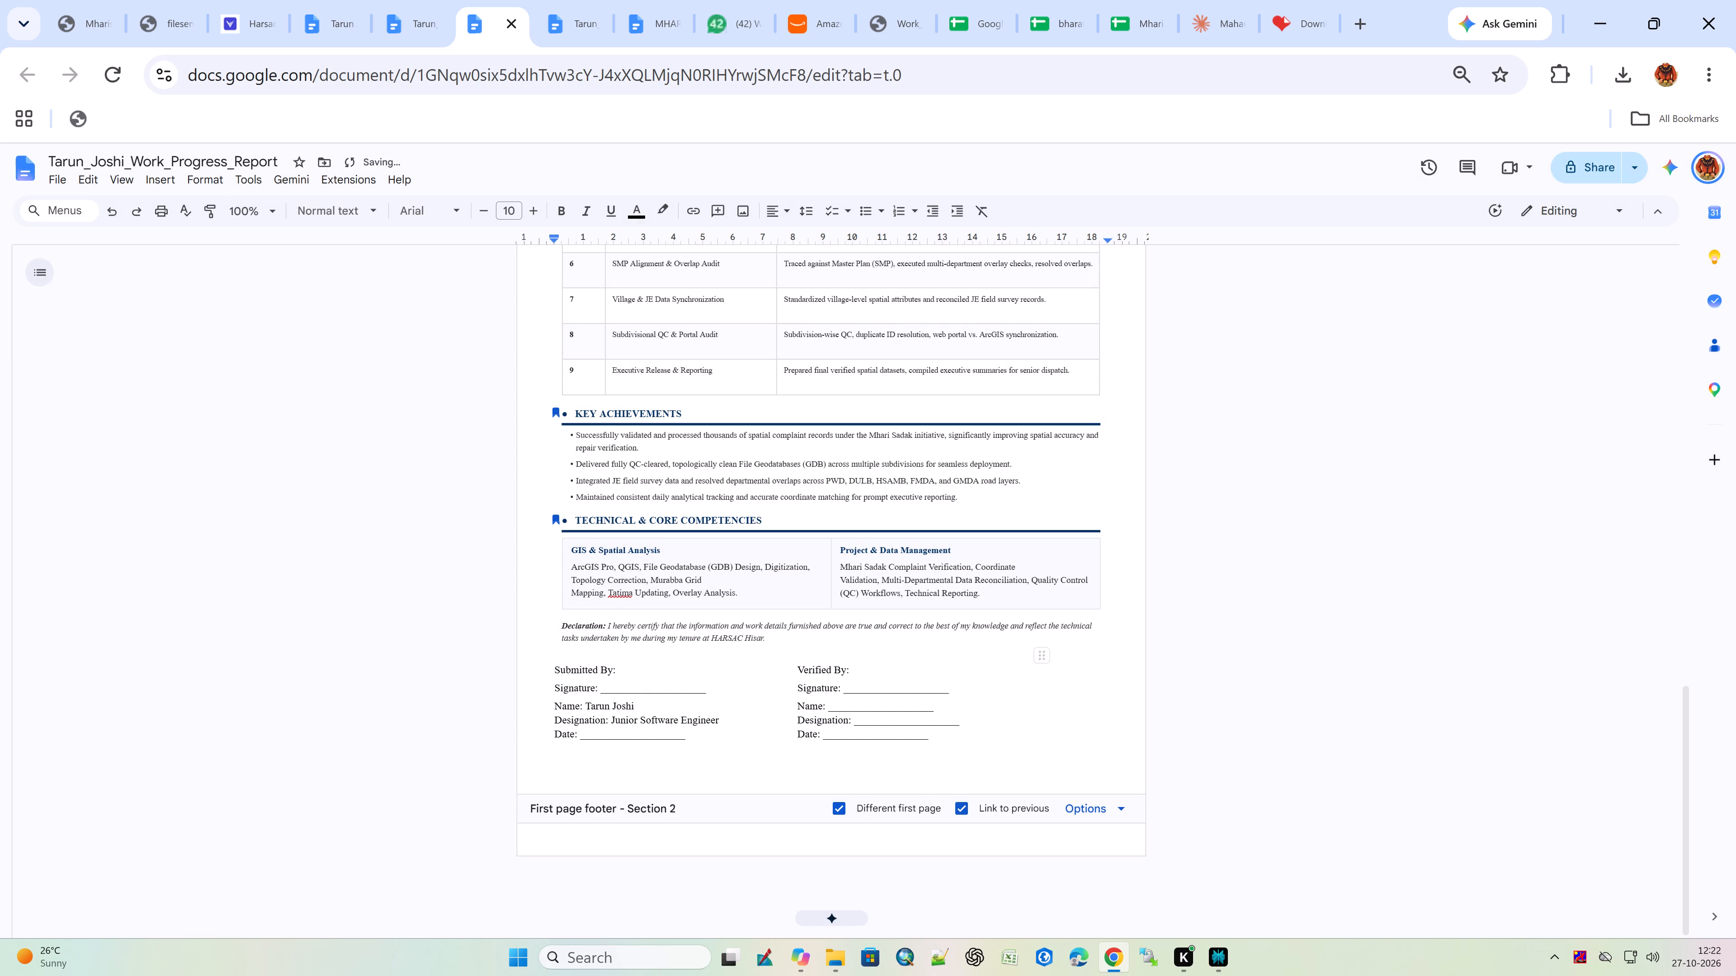
# Reapply the section 2 footer page numbering starting at 2, with Show on first page enabled.
pyautogui.click(1079, 810)
pyautogui.click(1090, 731)
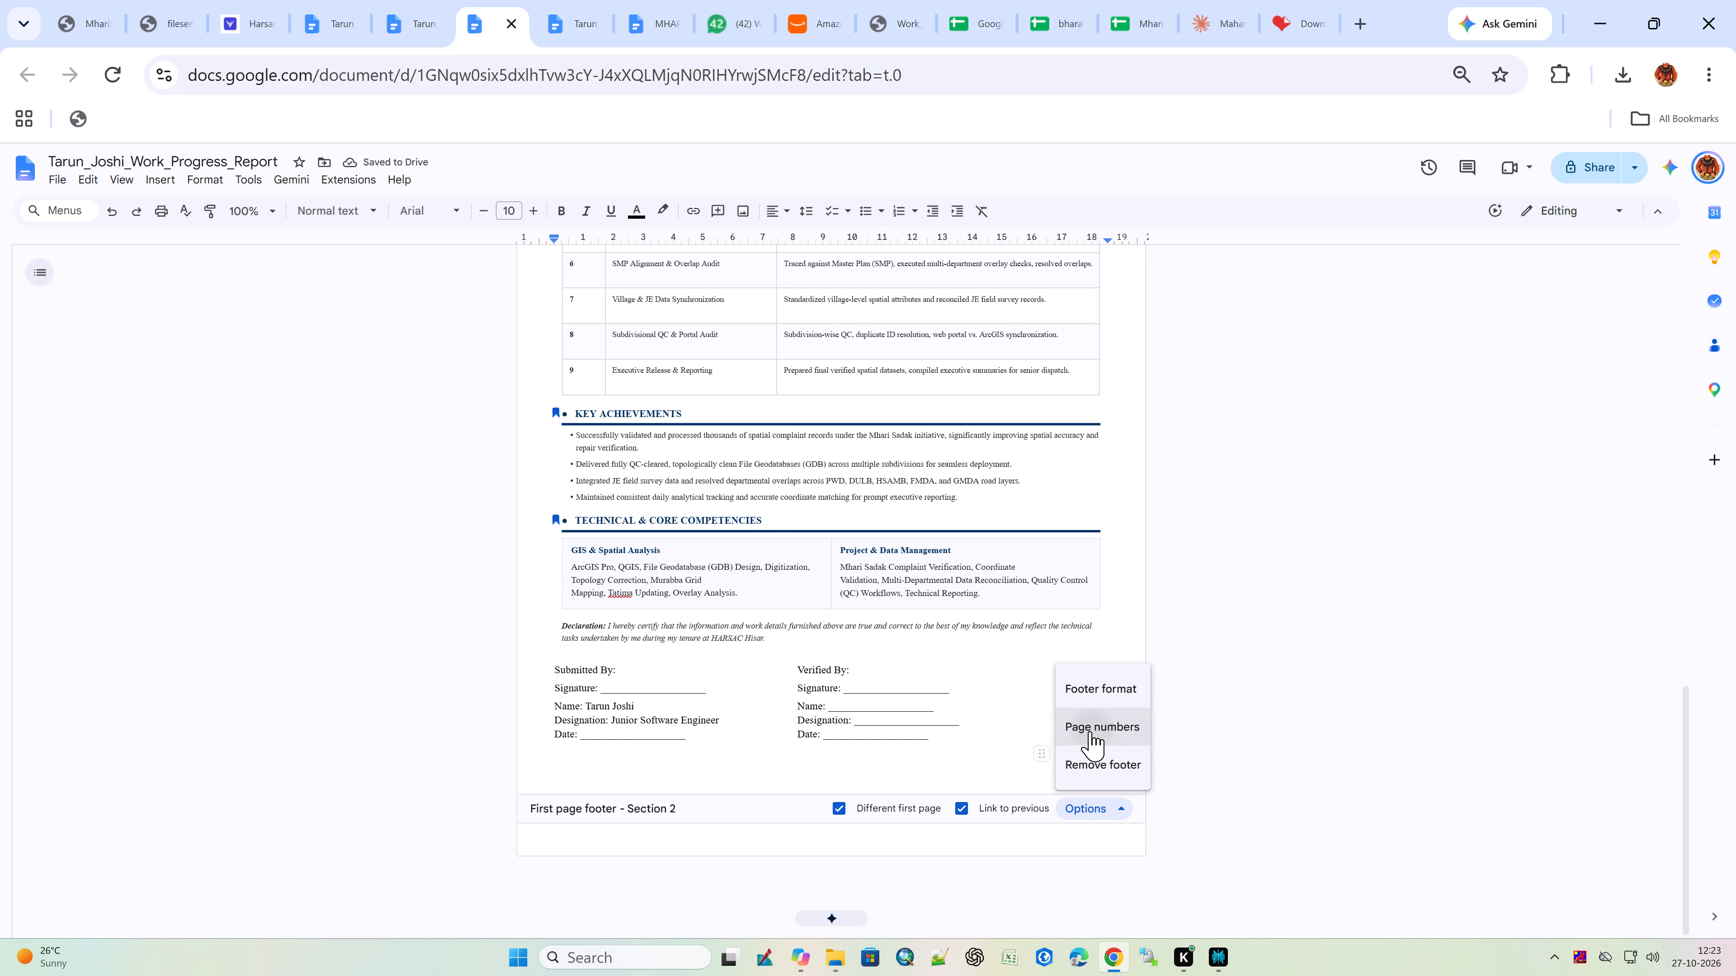
pyautogui.click(790, 646)
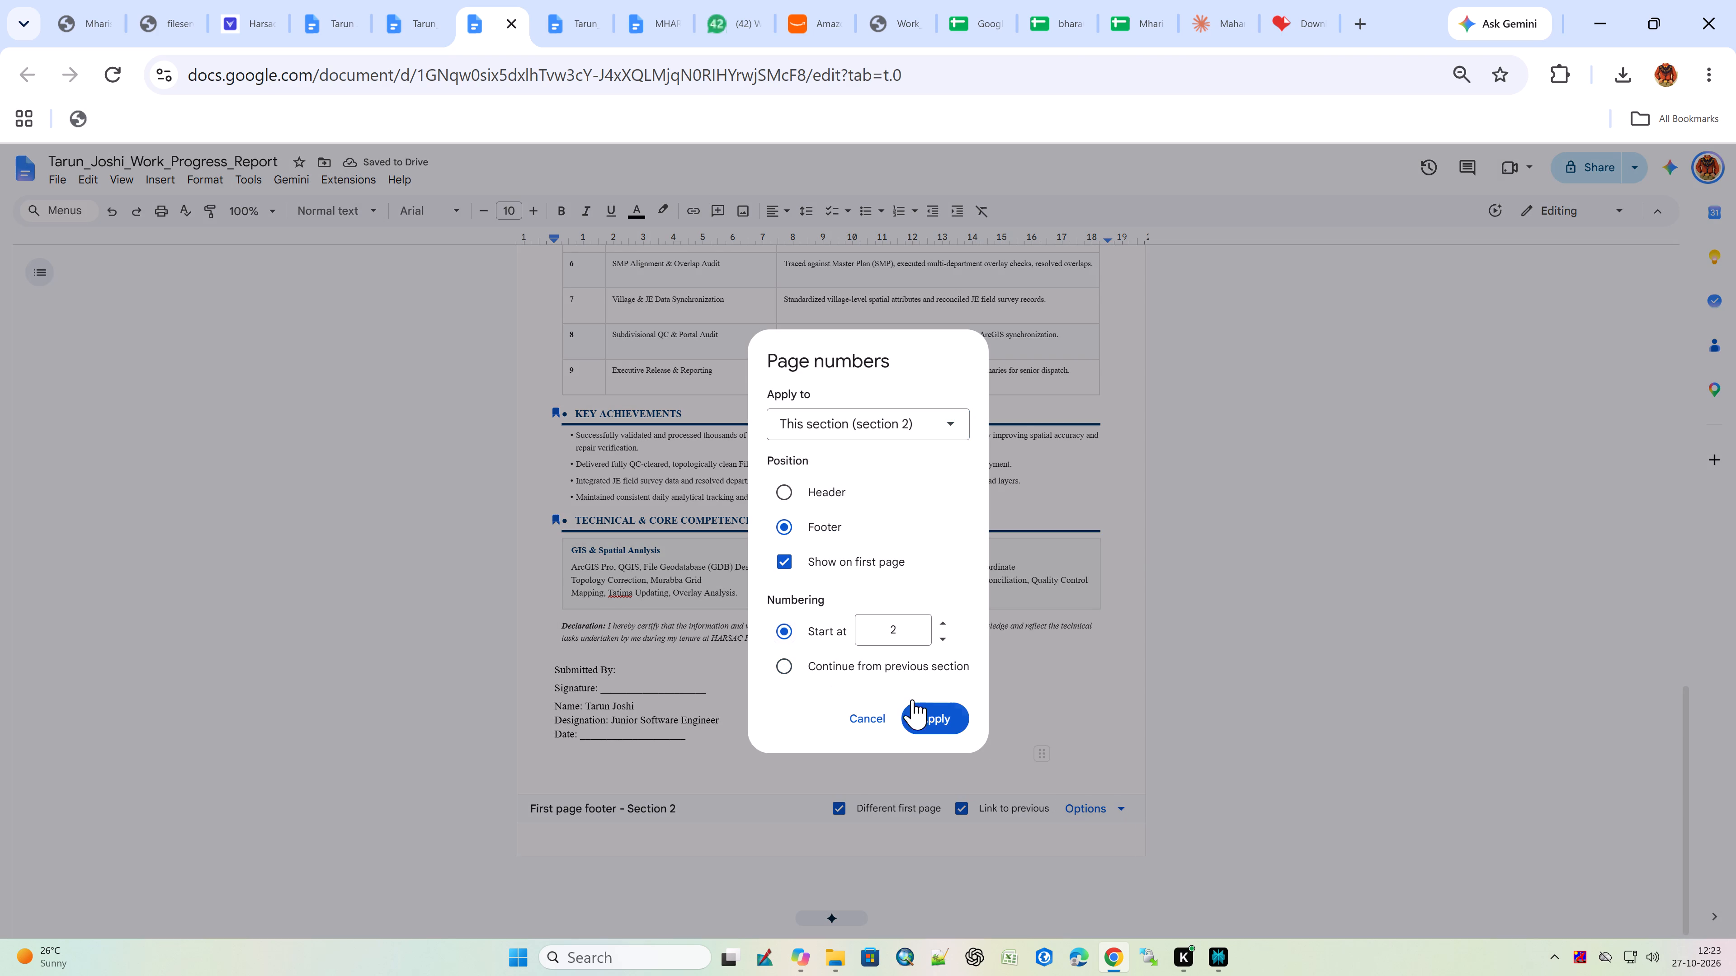
pyautogui.click(933, 716)
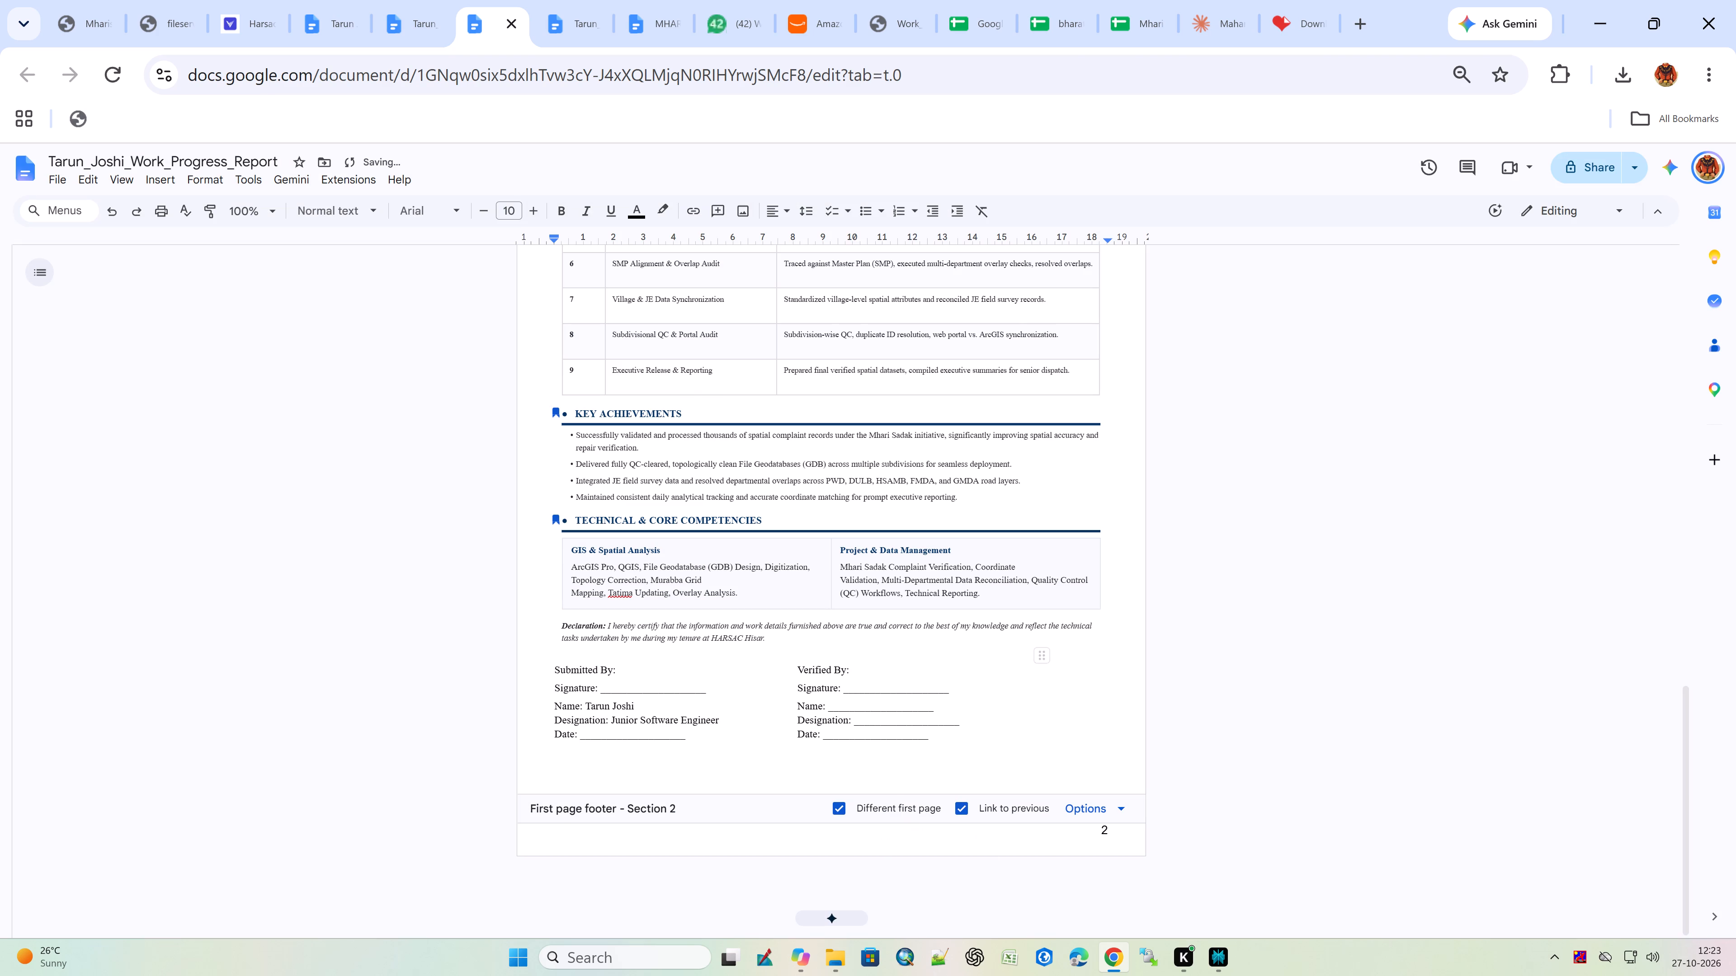
# Delete the page number and the spaces around it from the section 1 footer.
pyautogui.click(736, 759)
pyautogui.scroll(6, 730, 737)
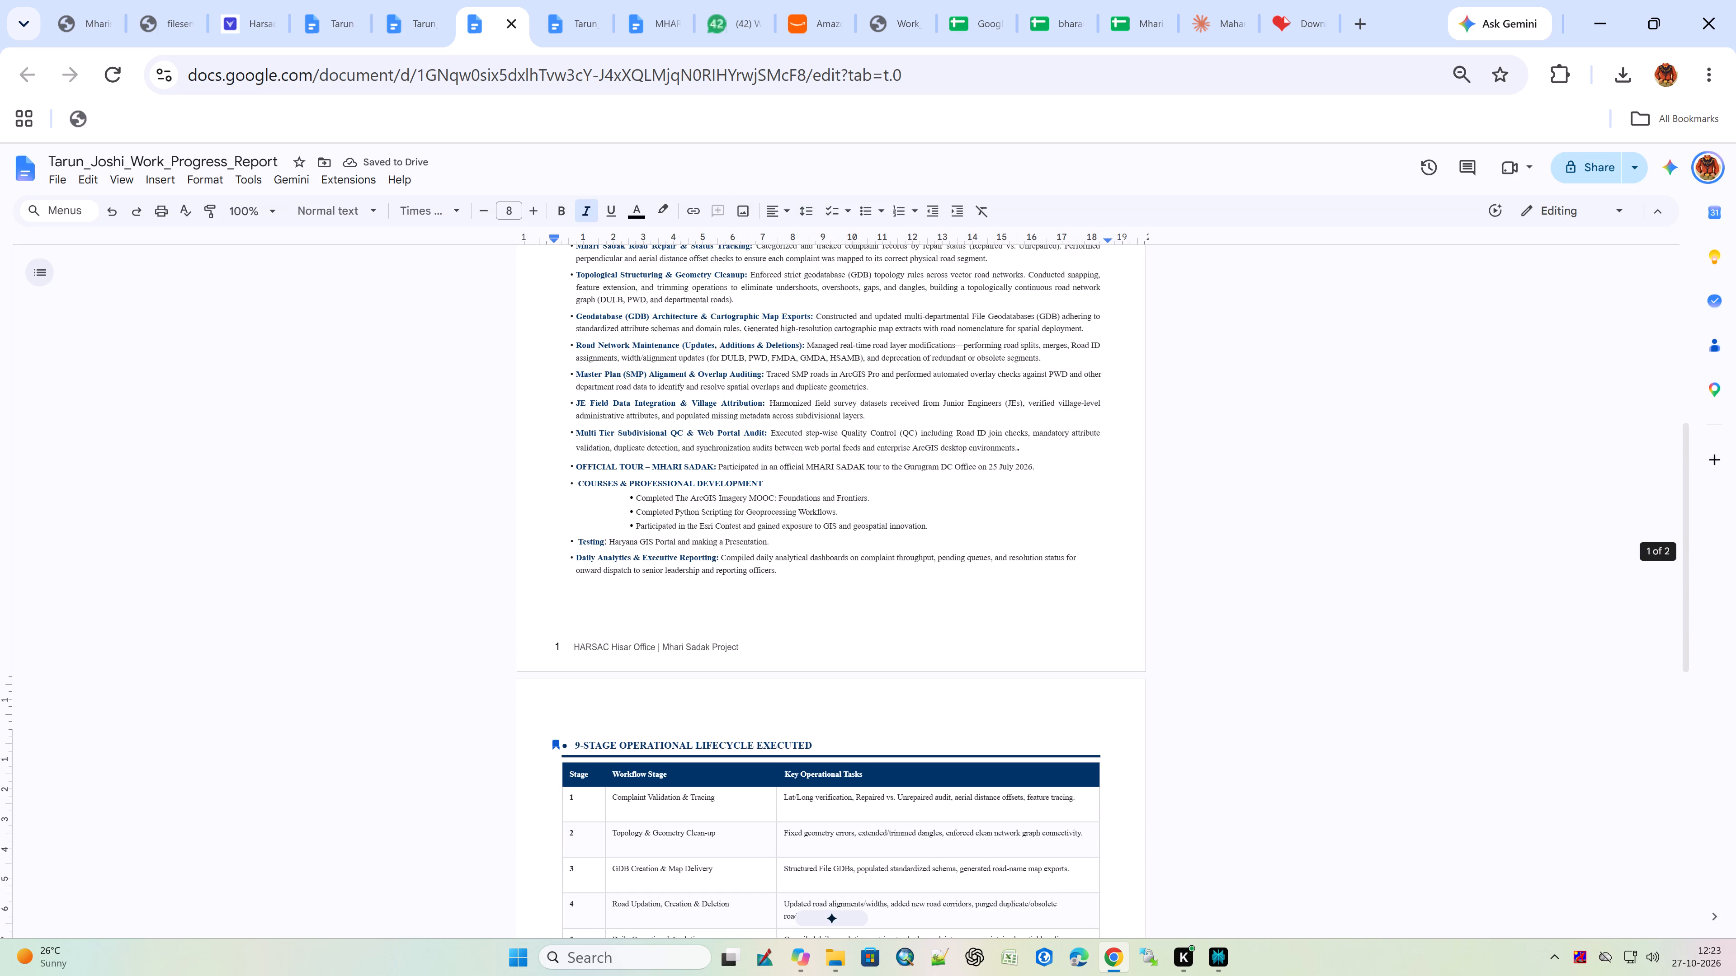
pyautogui.click(610, 627)
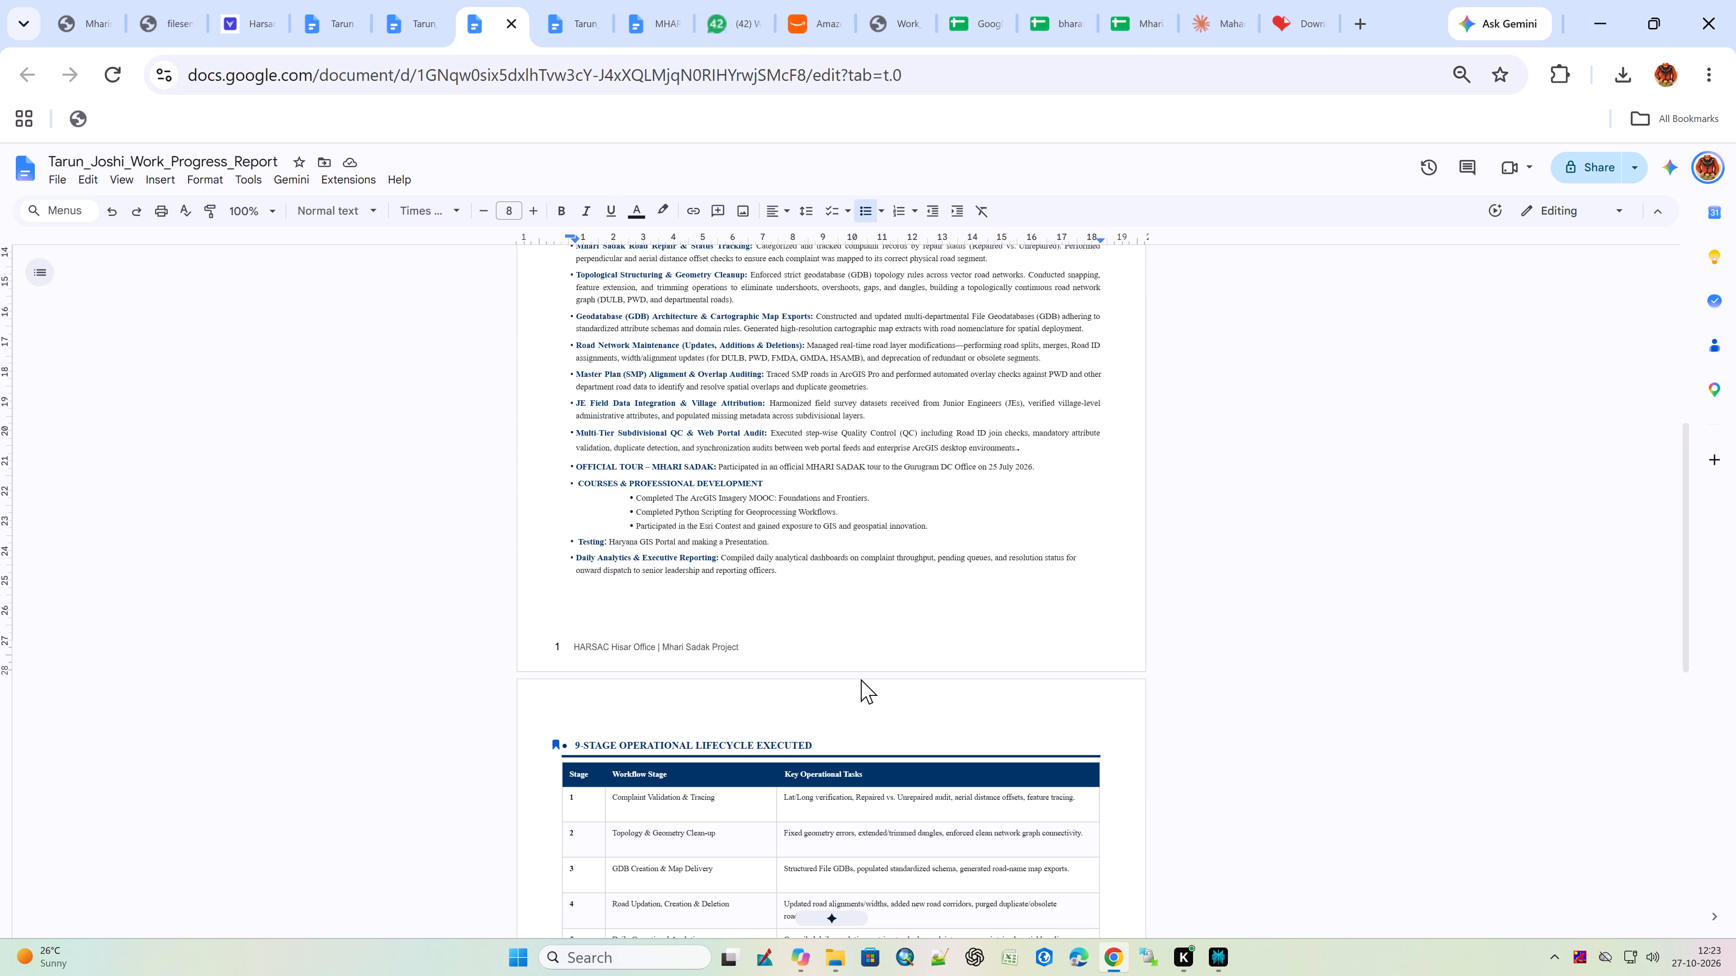
pyautogui.doubleClick(853, 654)
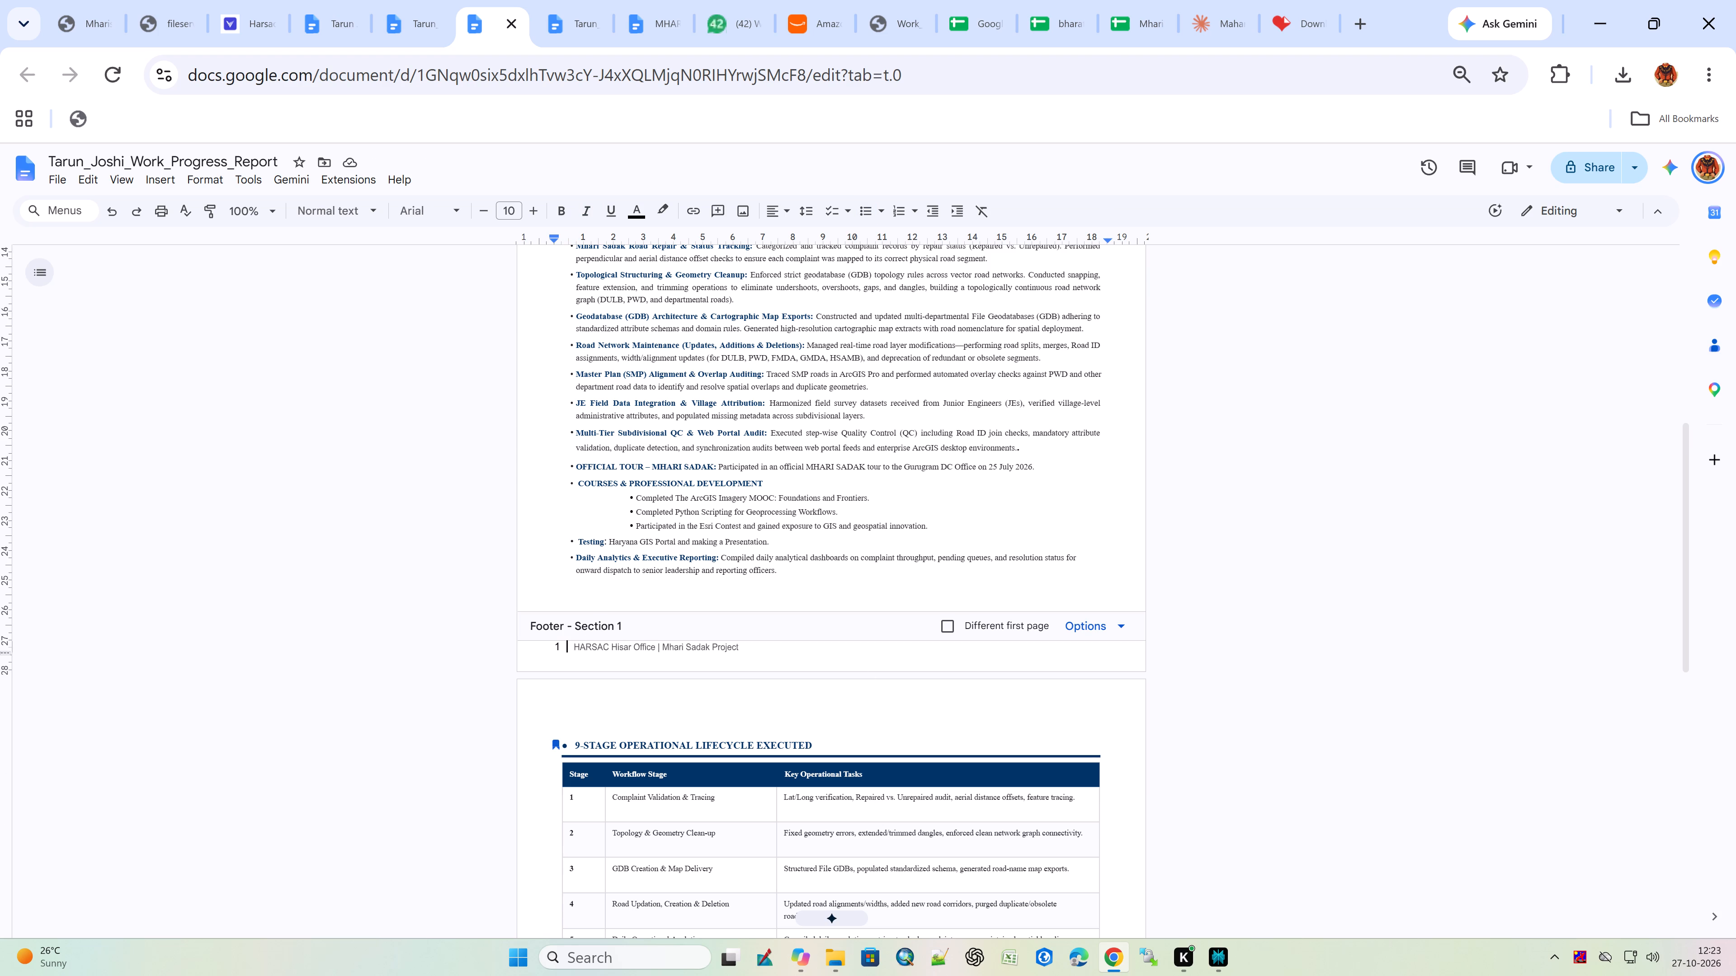
pyautogui.moveTo(562, 650); pyautogui.dragTo(519, 655)
pyautogui.press('BackSpace')
pyautogui.press('BackSpace')
# Apply page numbering to the section 1 footer, starting at 1 with Show on first page enabled.
pyautogui.click(1092, 623)
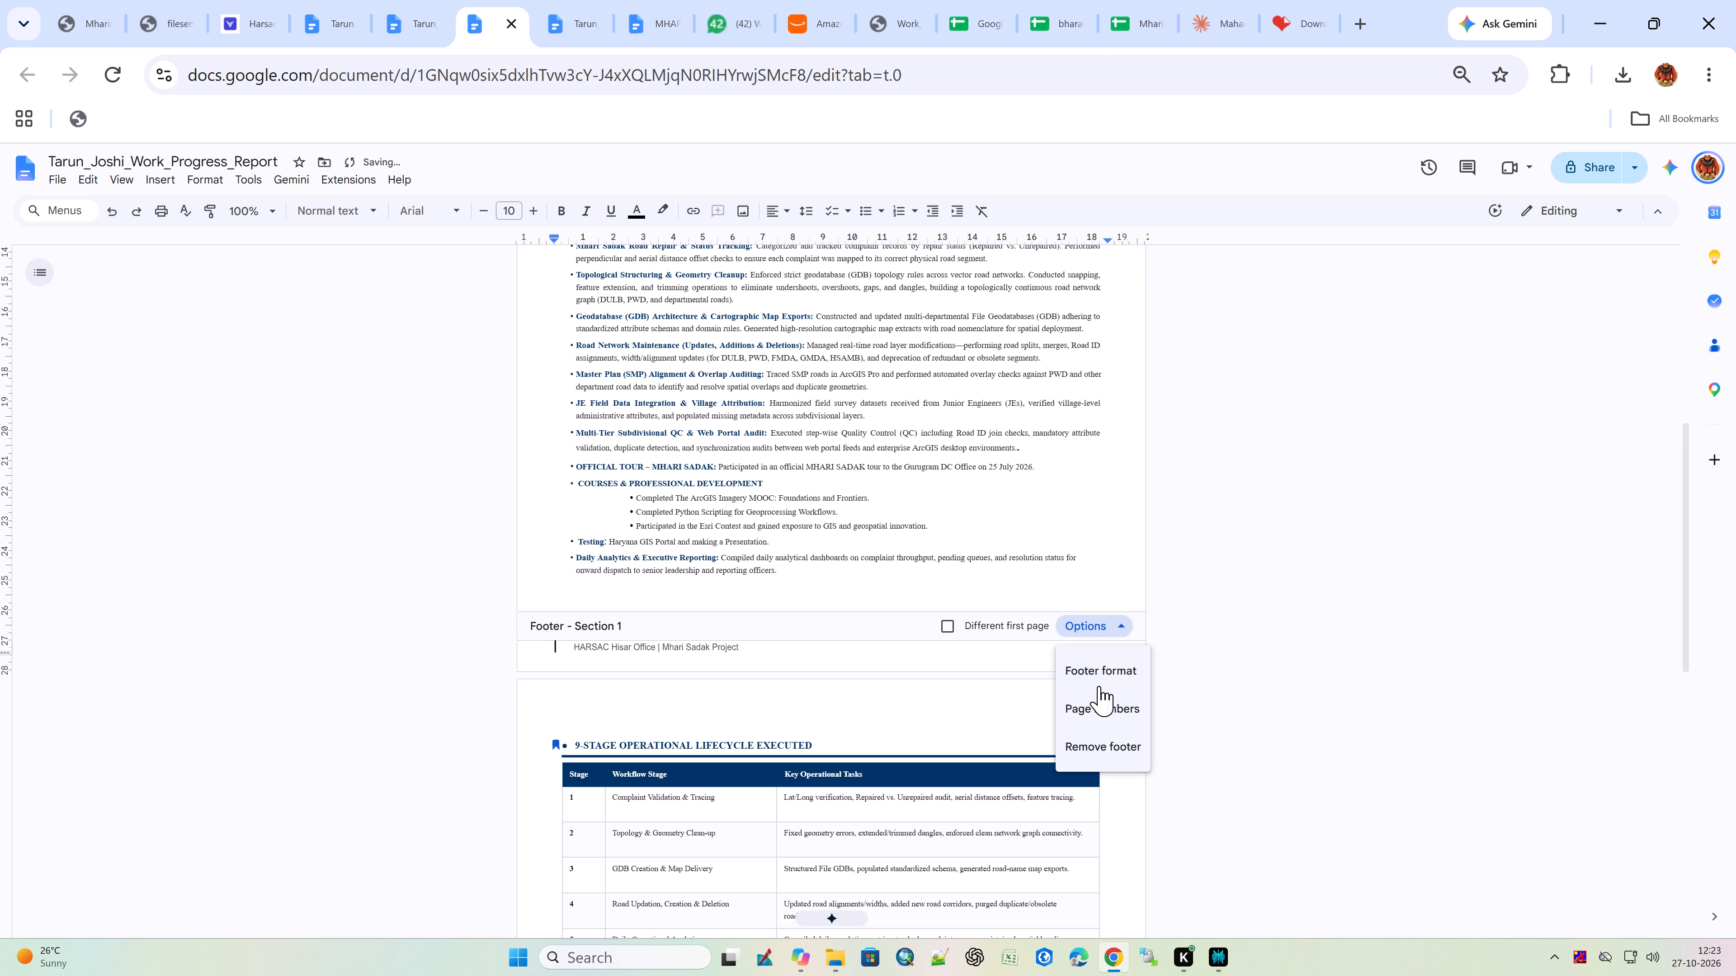
pyautogui.click(1125, 715)
pyautogui.click(899, 630)
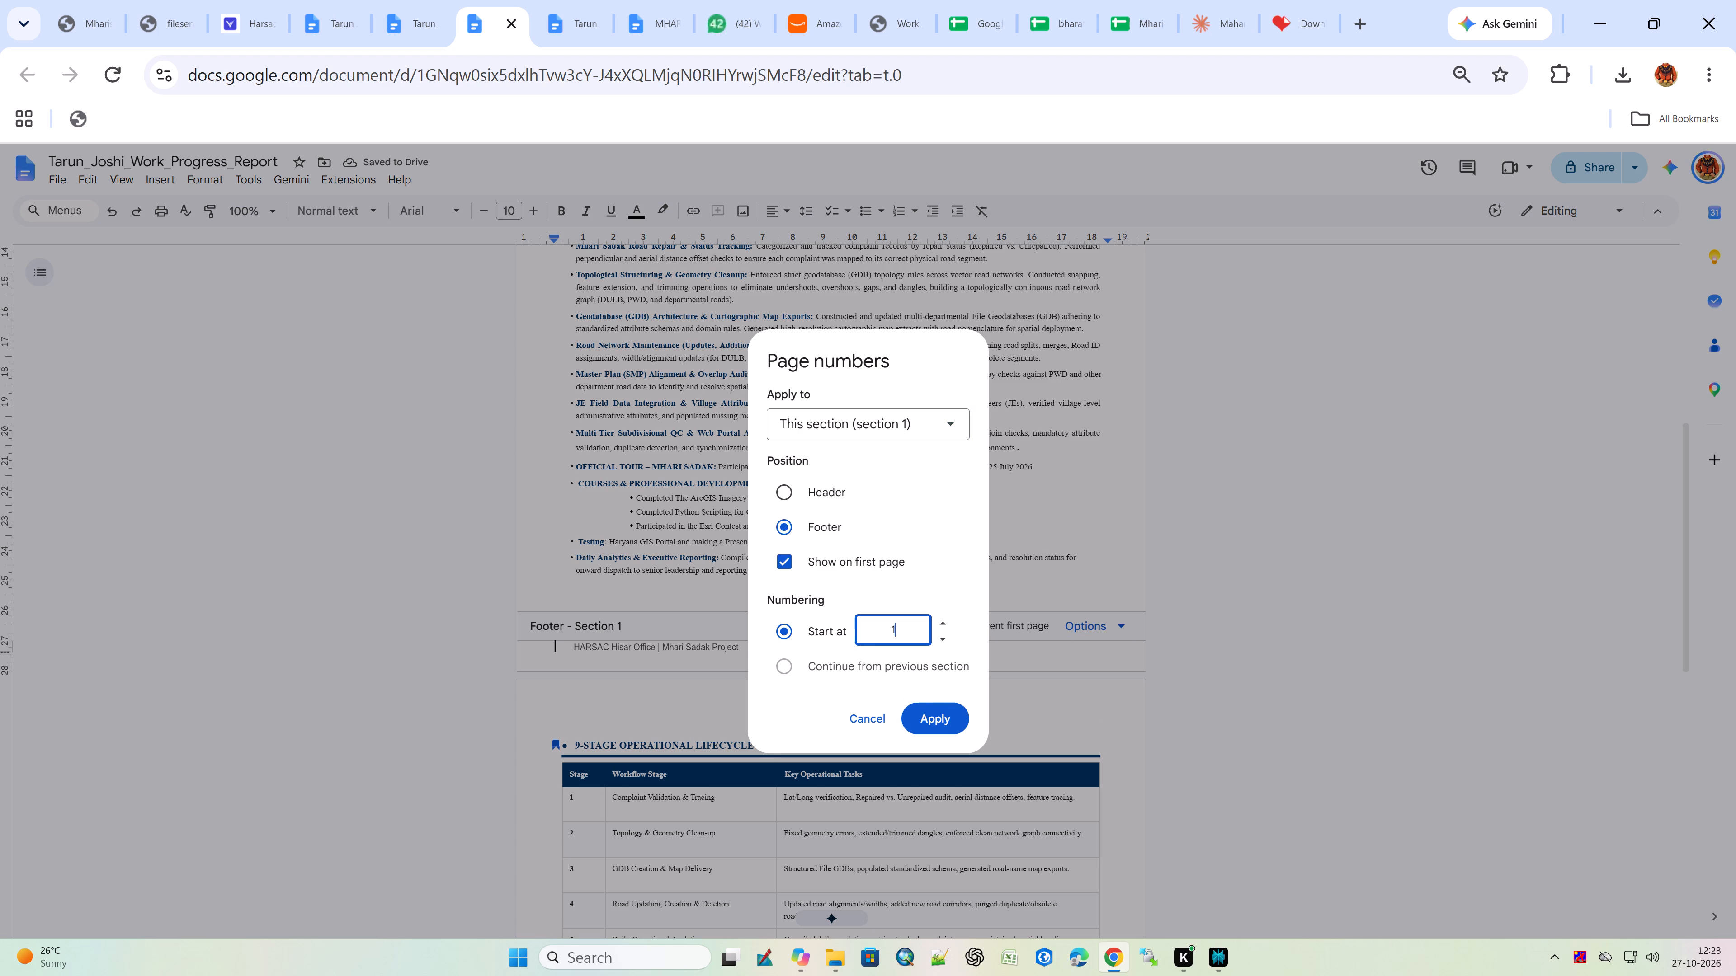
pyautogui.moveTo(906, 633); pyautogui.dragTo(874, 642)
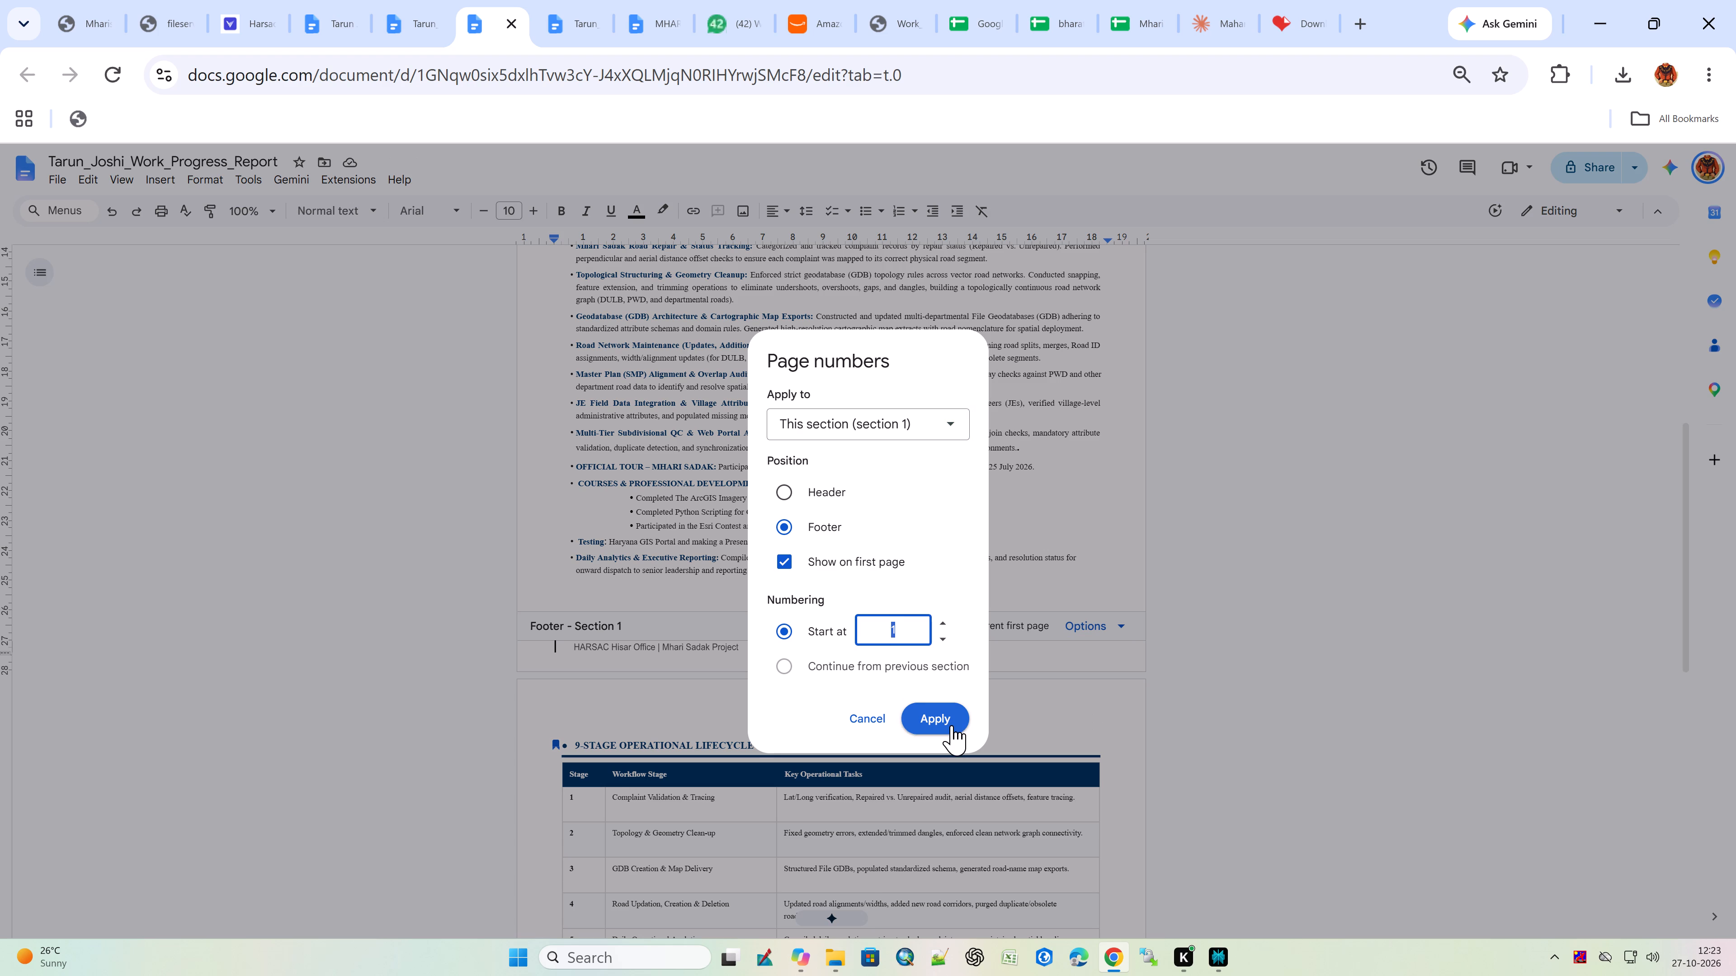
pyautogui.click(952, 725)
pyautogui.click(933, 562)
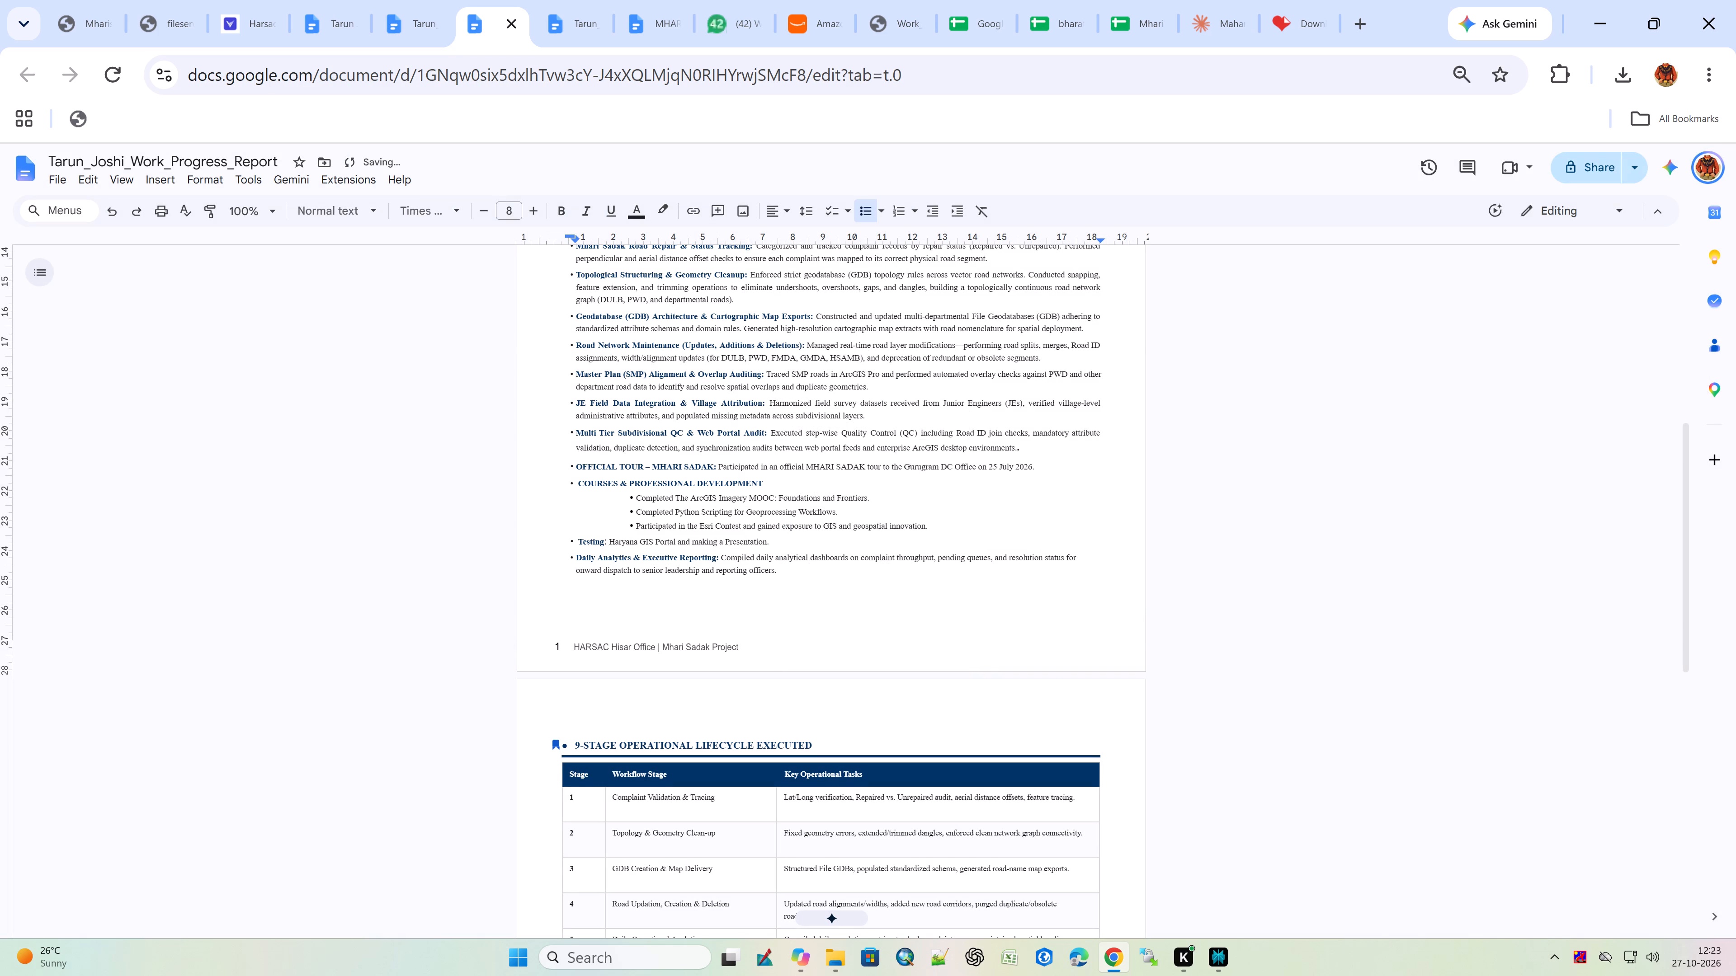
pyautogui.scroll(-7, 897, 642)
pyautogui.scroll(5, 899, 641)
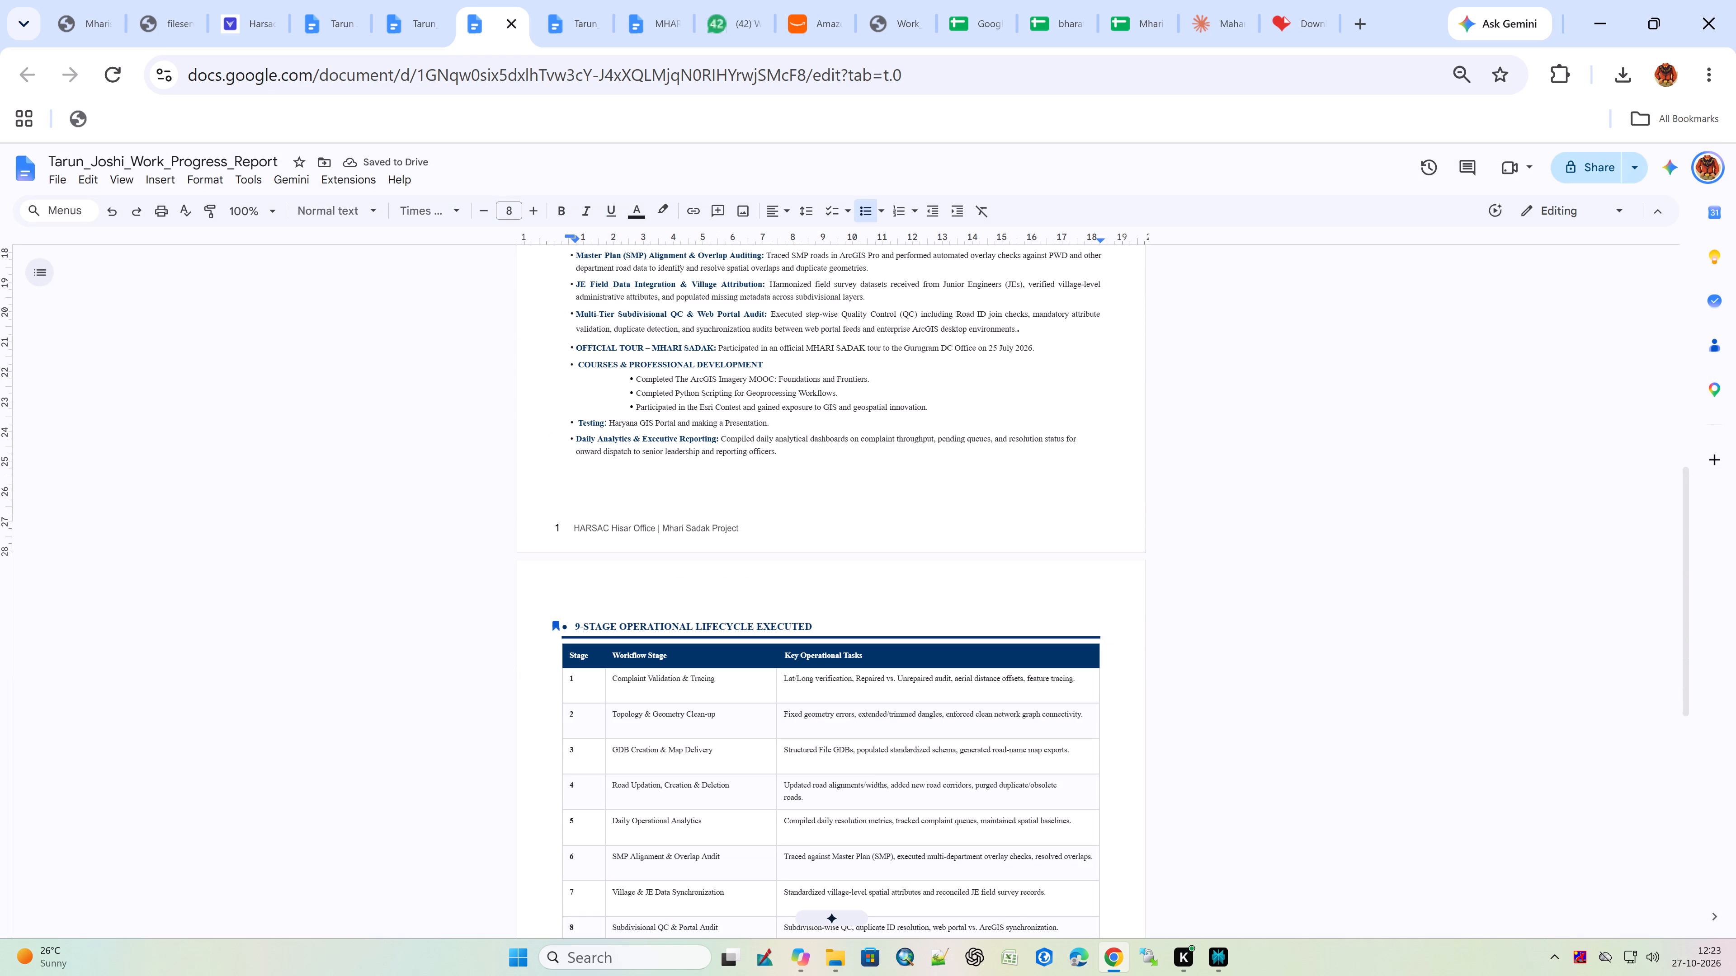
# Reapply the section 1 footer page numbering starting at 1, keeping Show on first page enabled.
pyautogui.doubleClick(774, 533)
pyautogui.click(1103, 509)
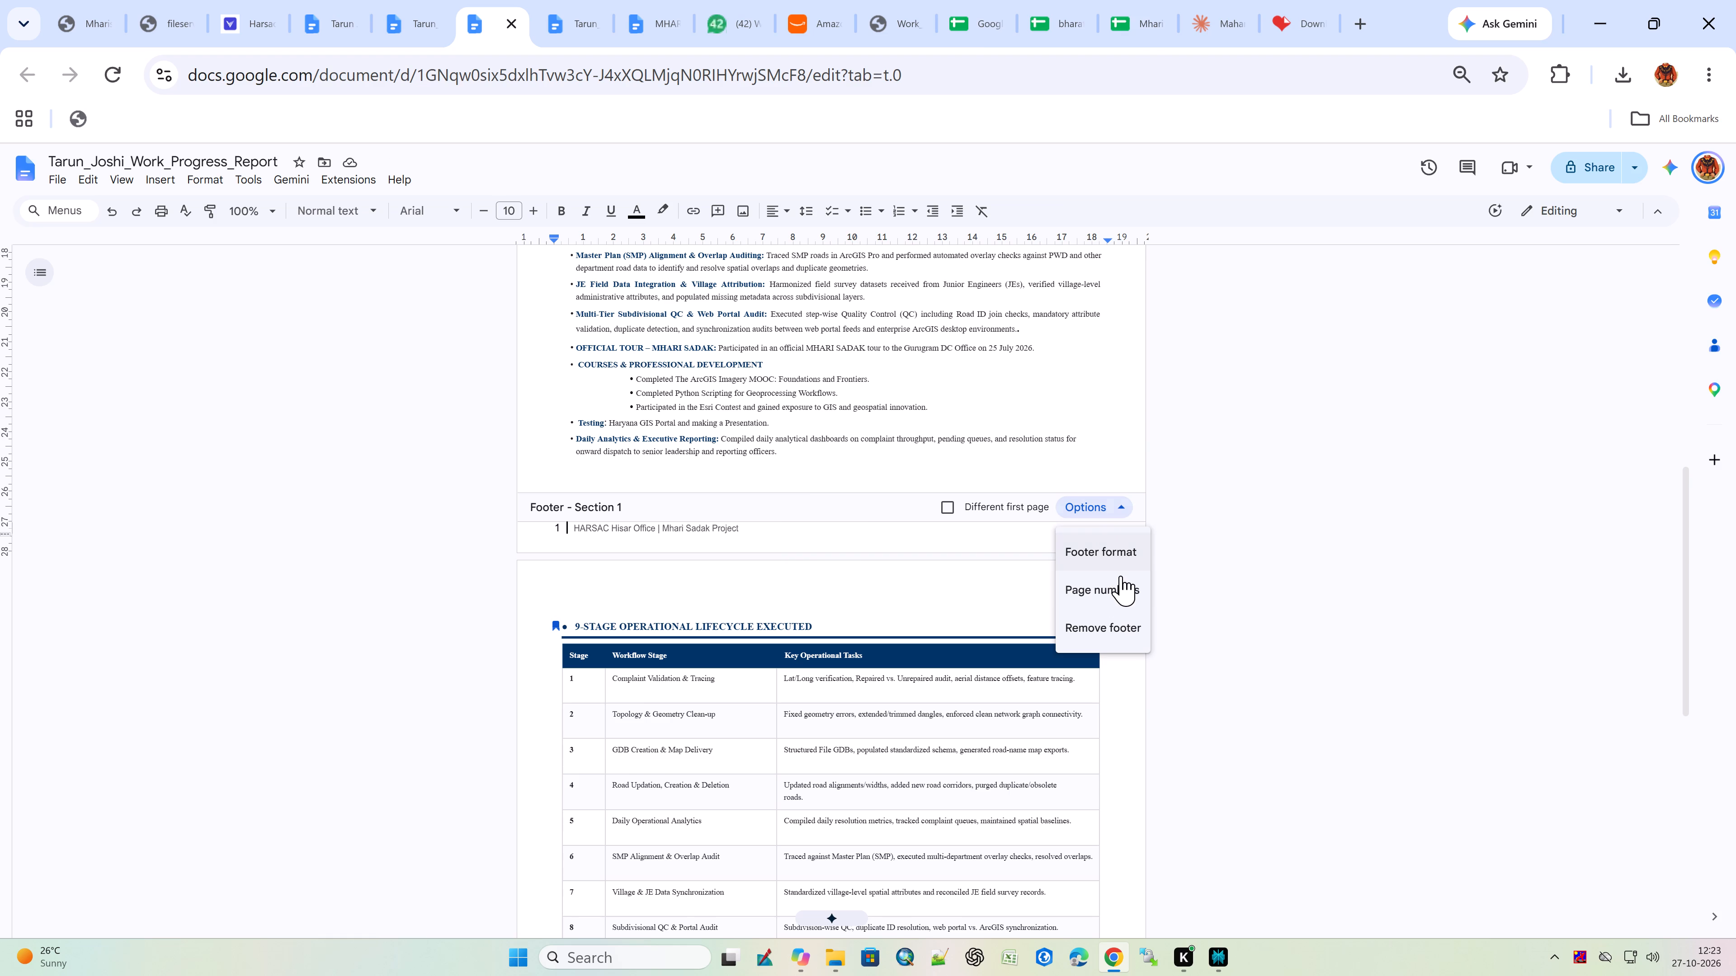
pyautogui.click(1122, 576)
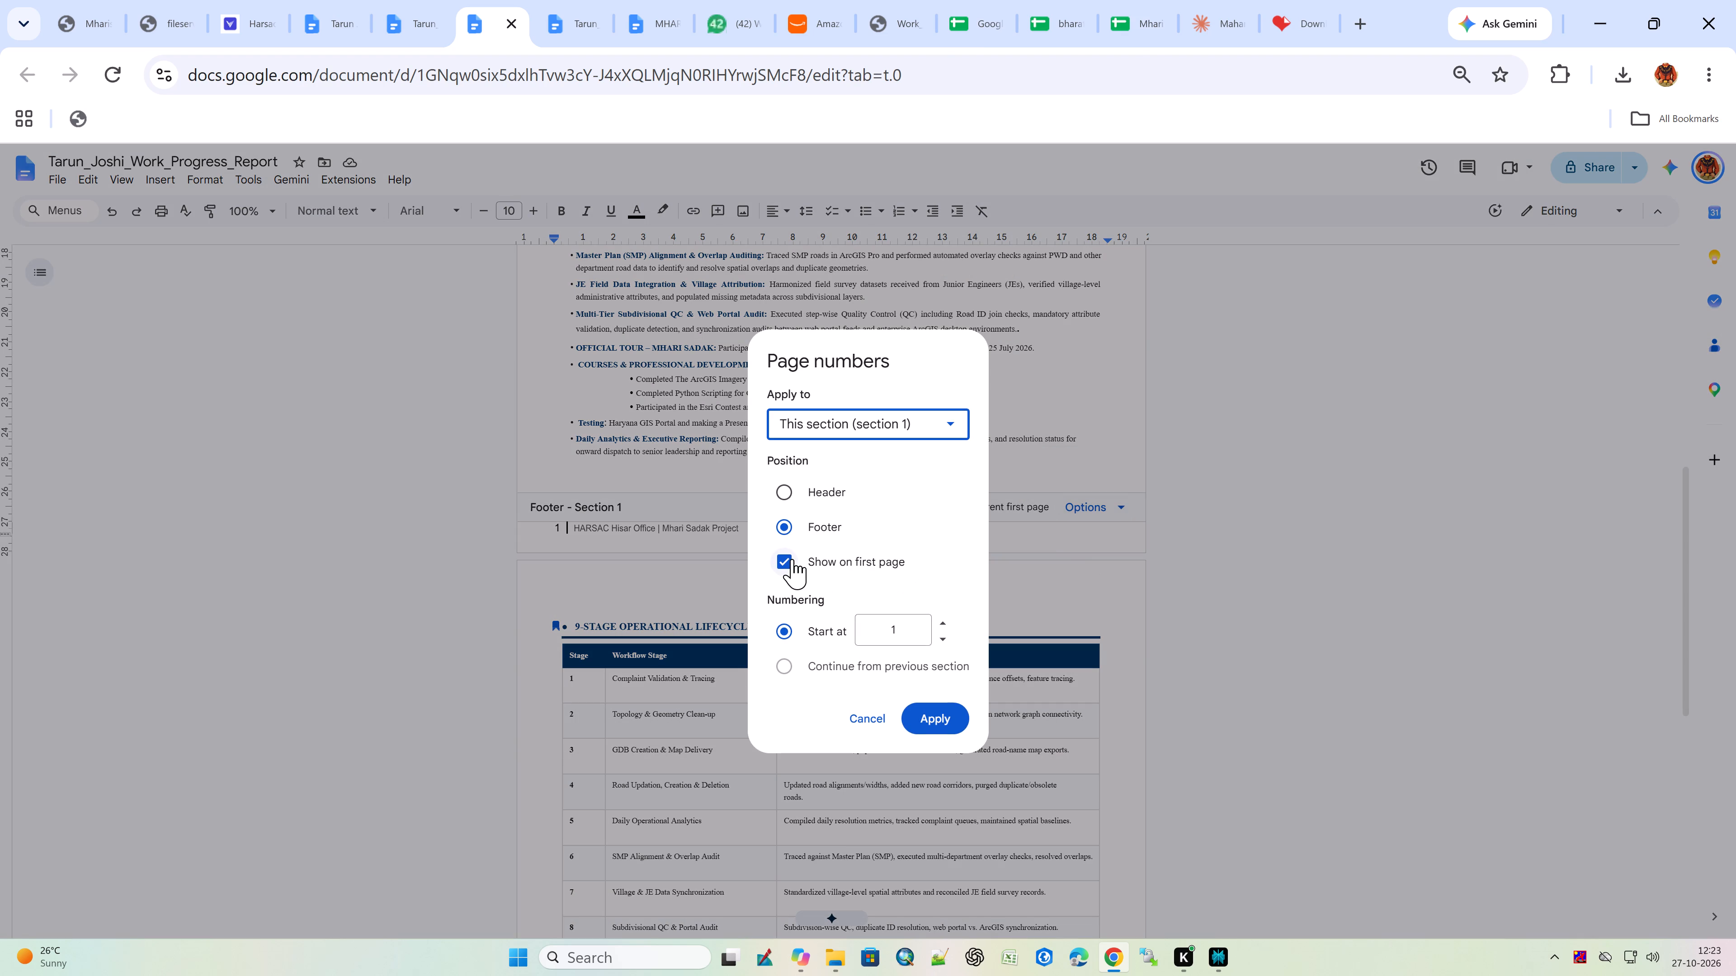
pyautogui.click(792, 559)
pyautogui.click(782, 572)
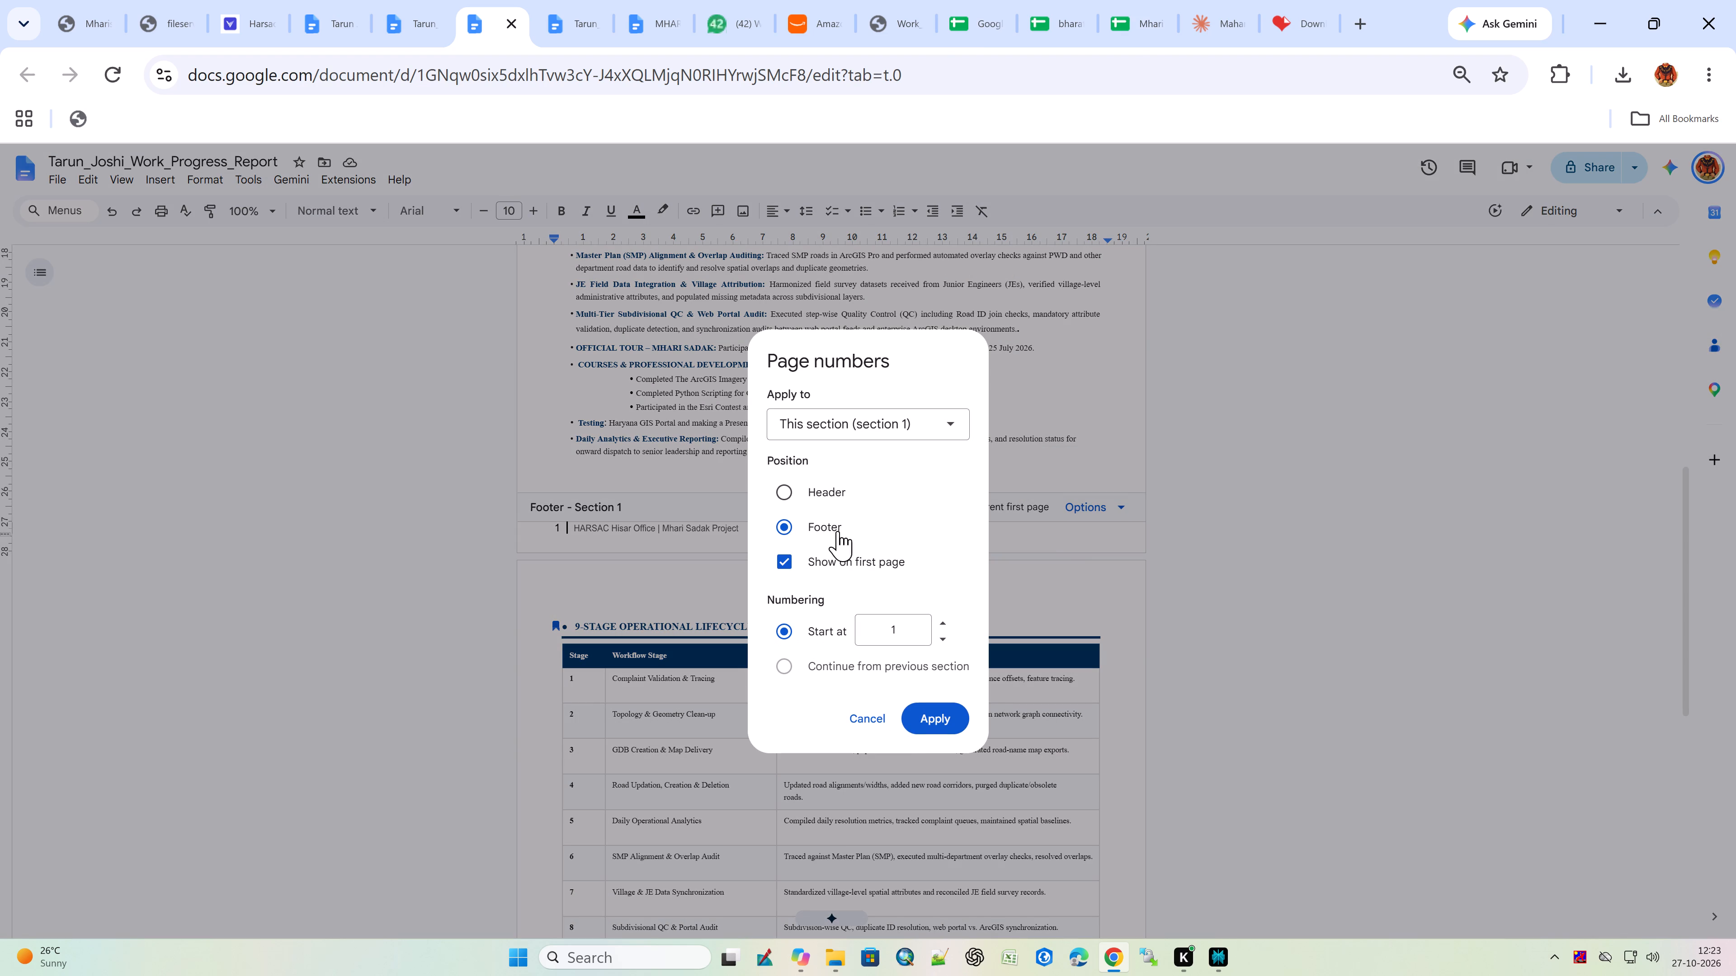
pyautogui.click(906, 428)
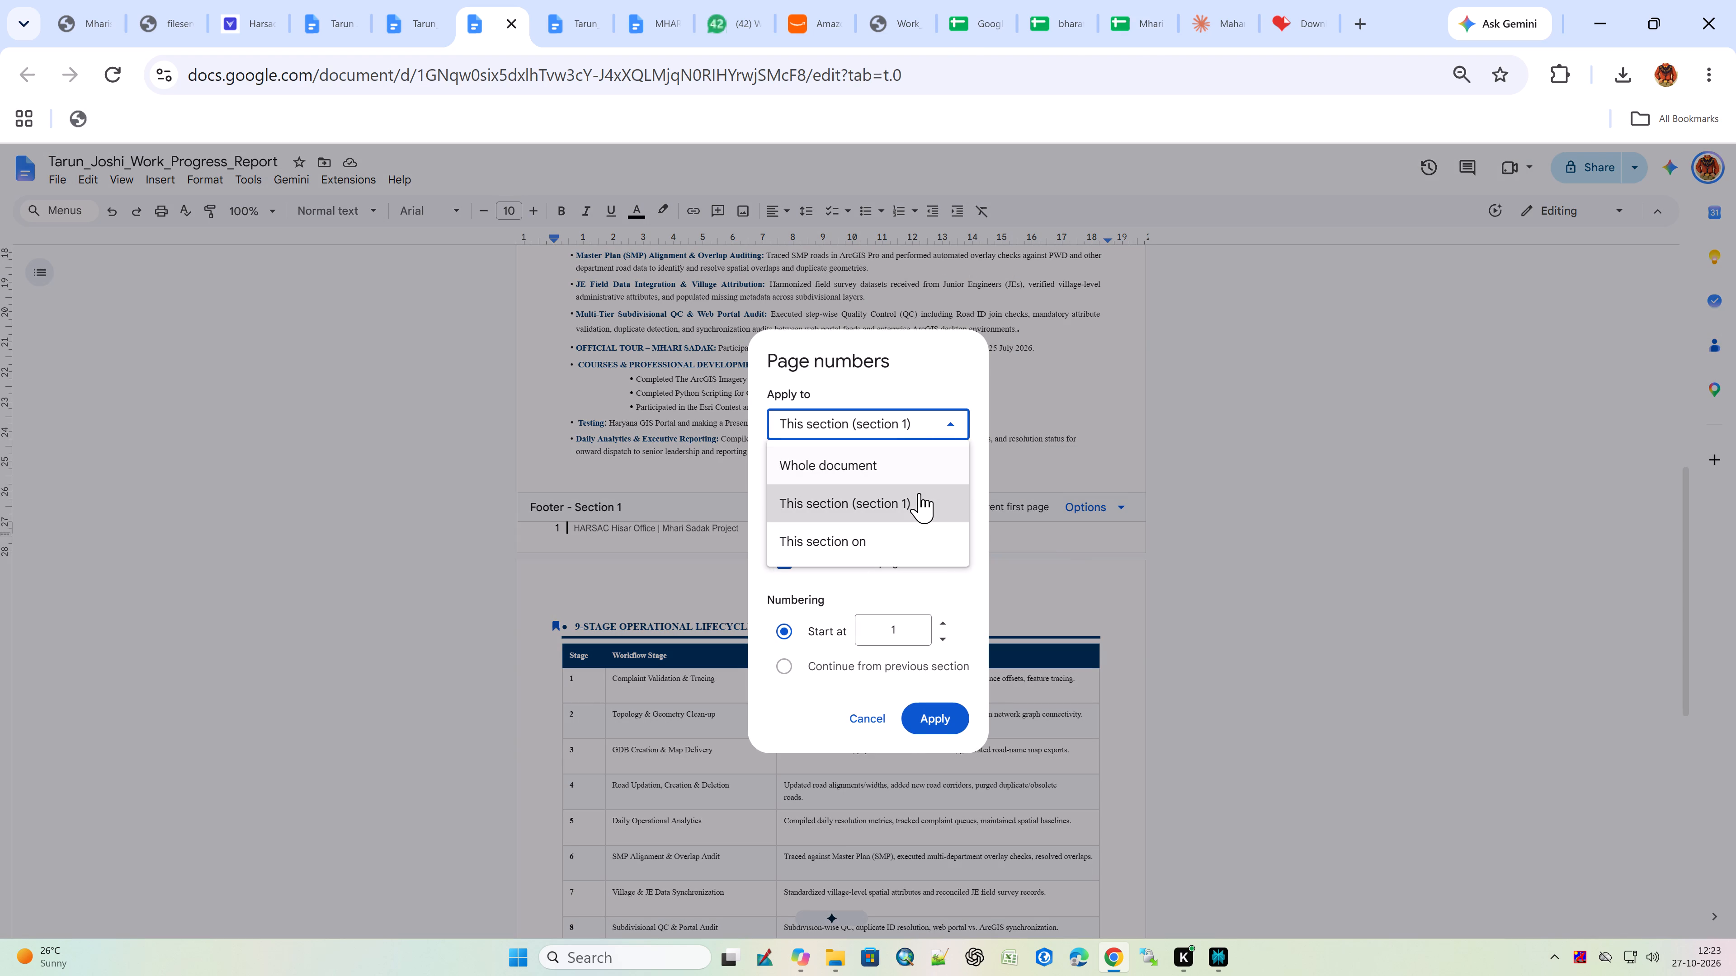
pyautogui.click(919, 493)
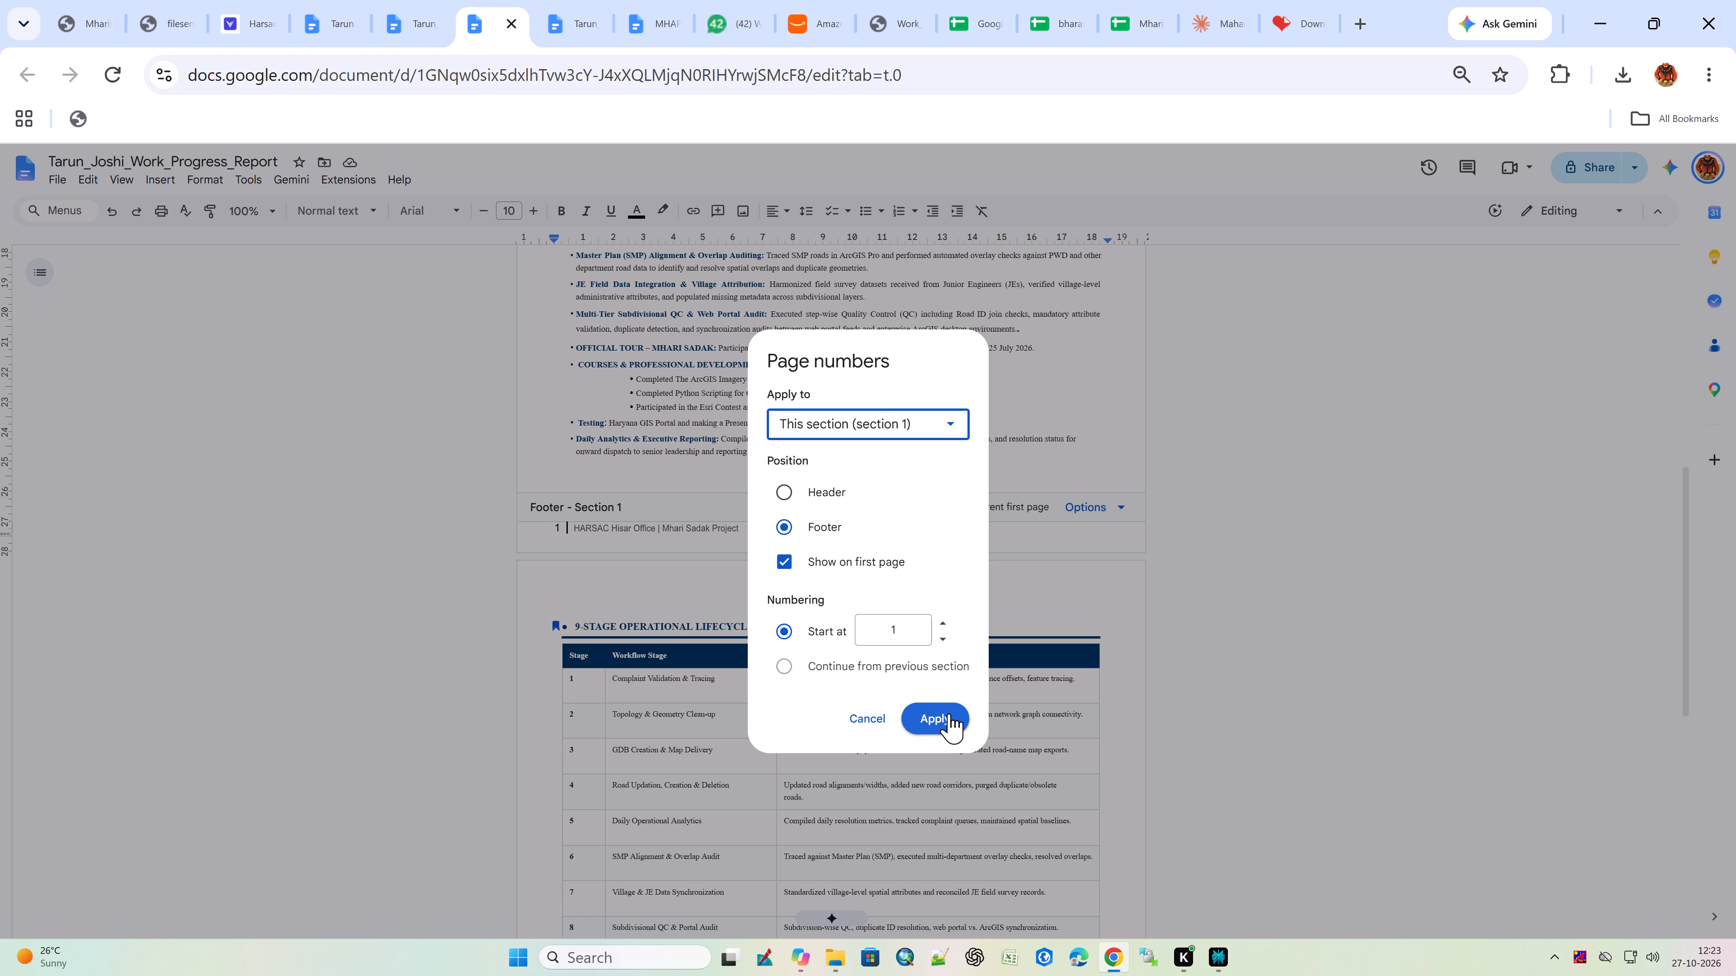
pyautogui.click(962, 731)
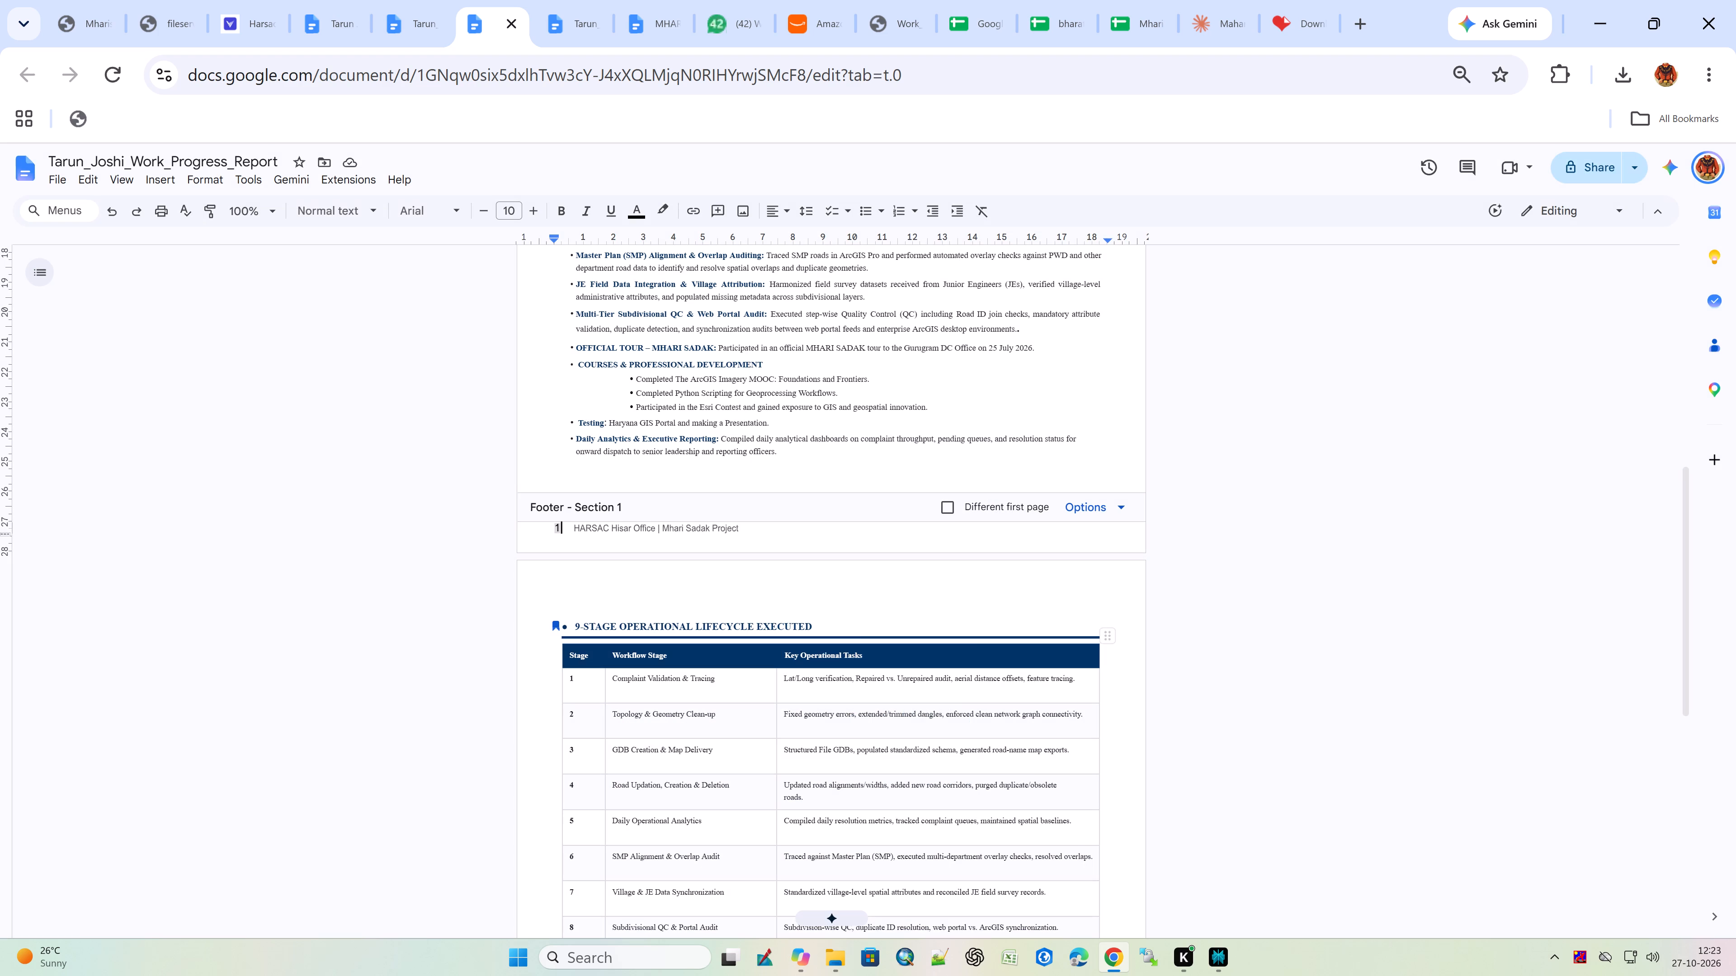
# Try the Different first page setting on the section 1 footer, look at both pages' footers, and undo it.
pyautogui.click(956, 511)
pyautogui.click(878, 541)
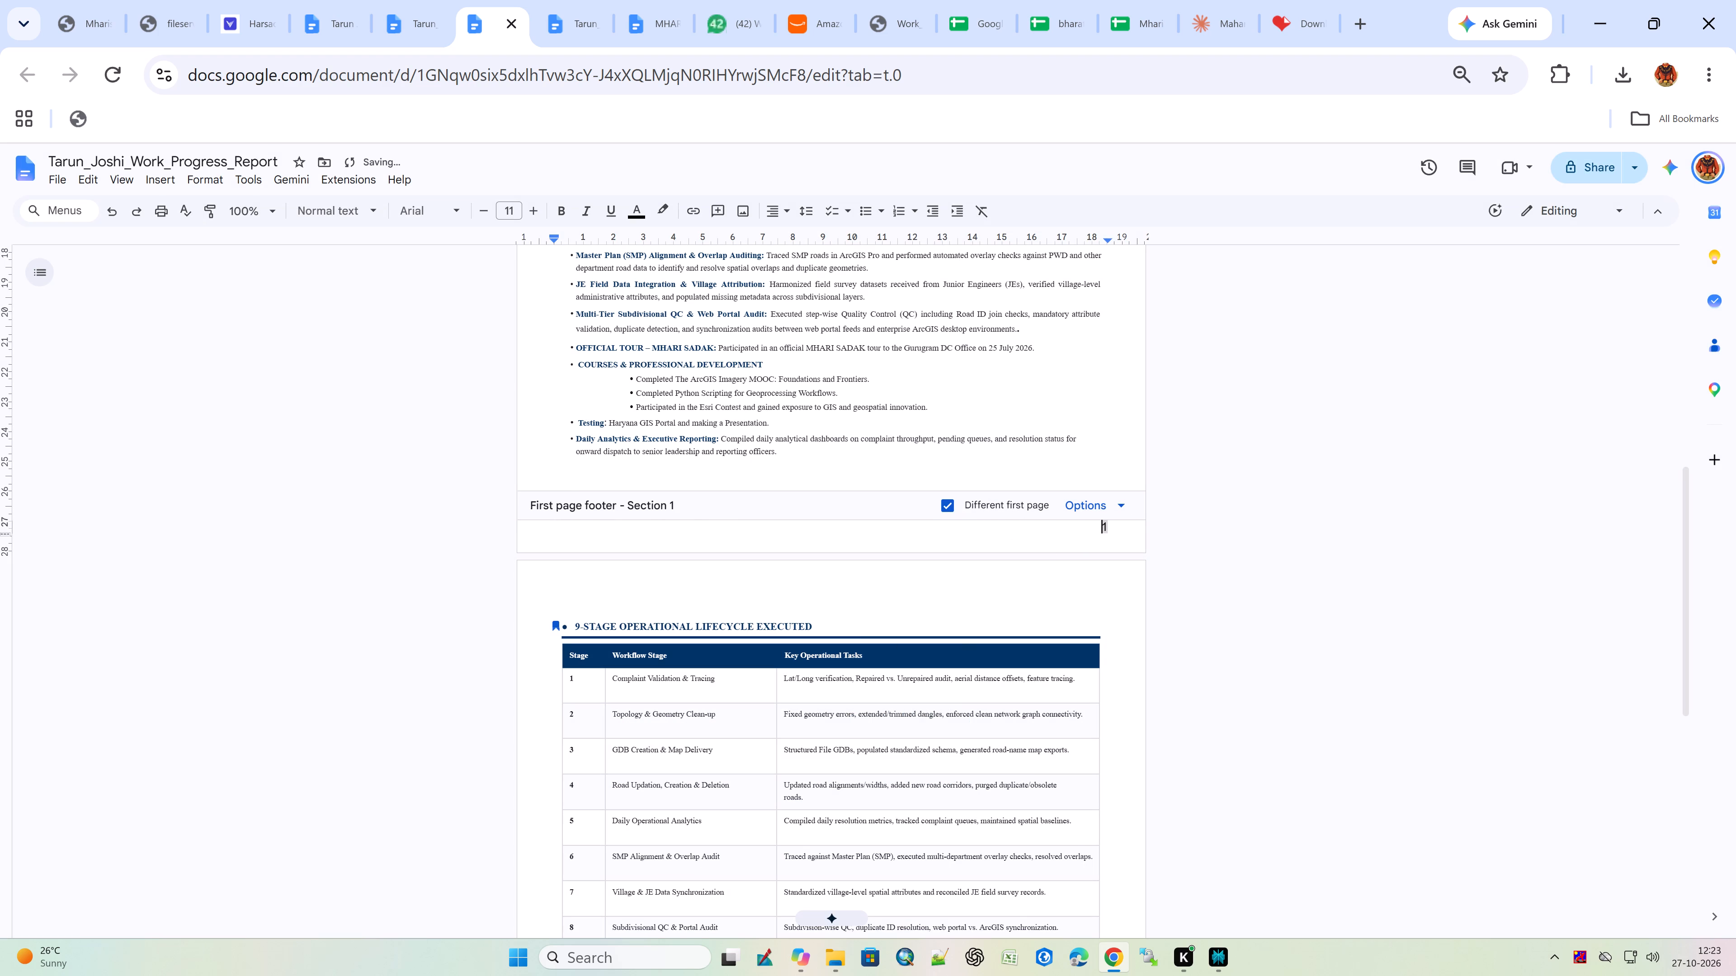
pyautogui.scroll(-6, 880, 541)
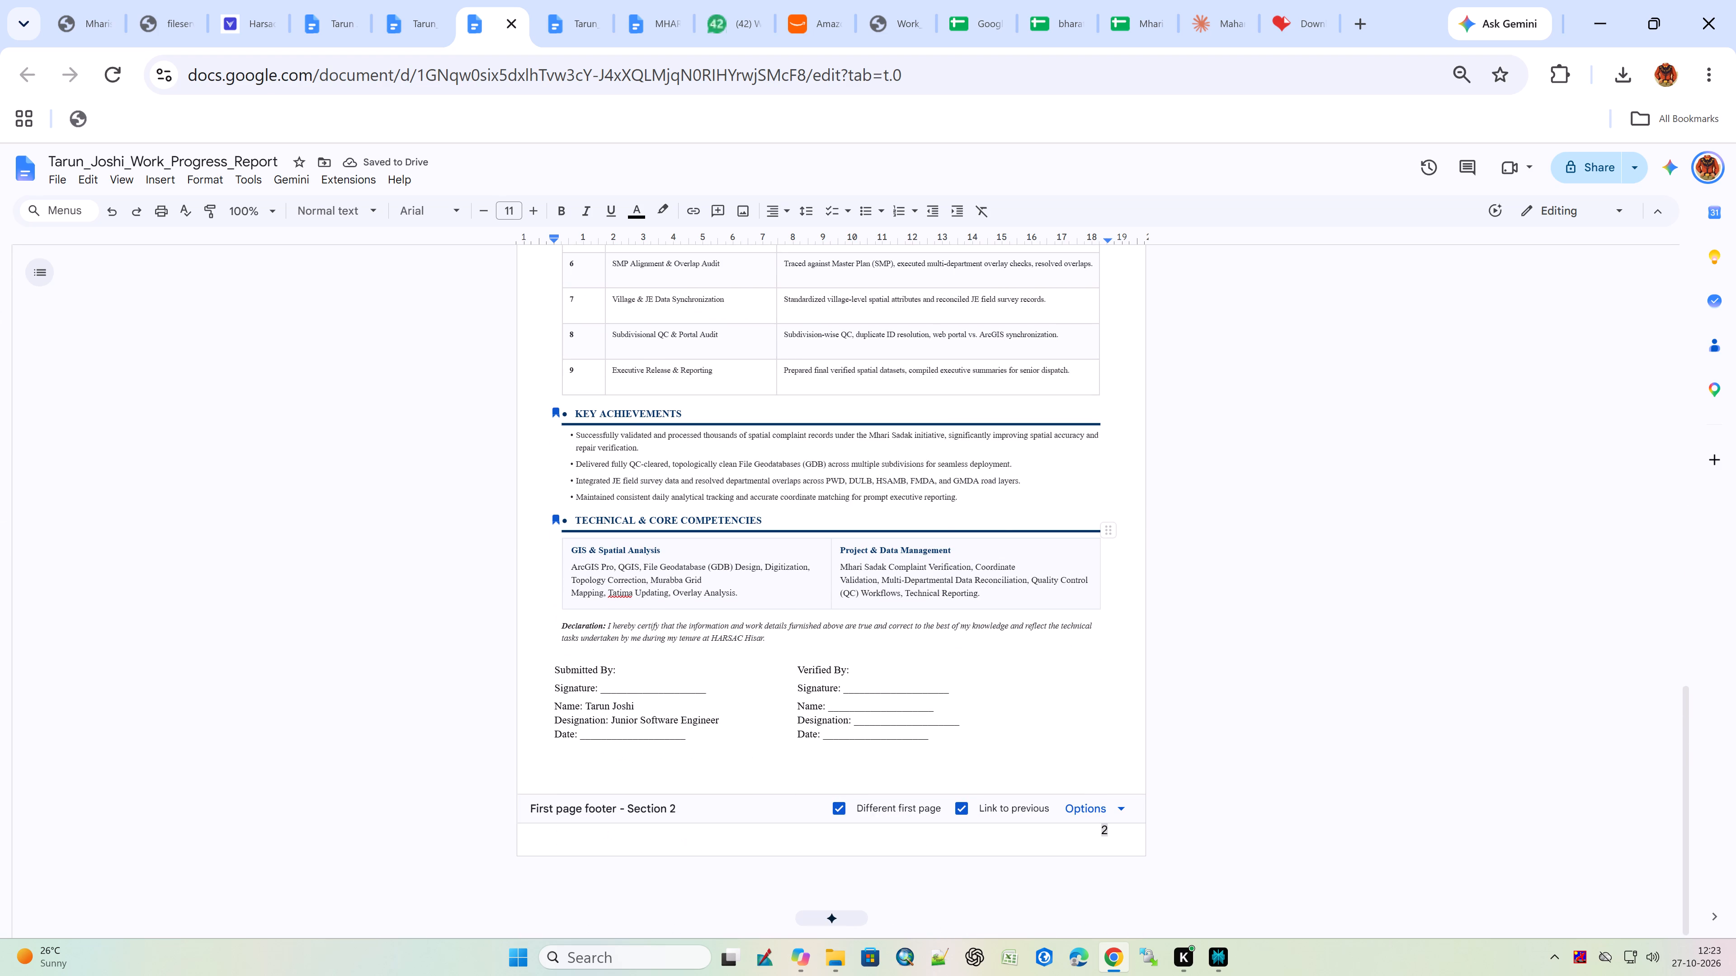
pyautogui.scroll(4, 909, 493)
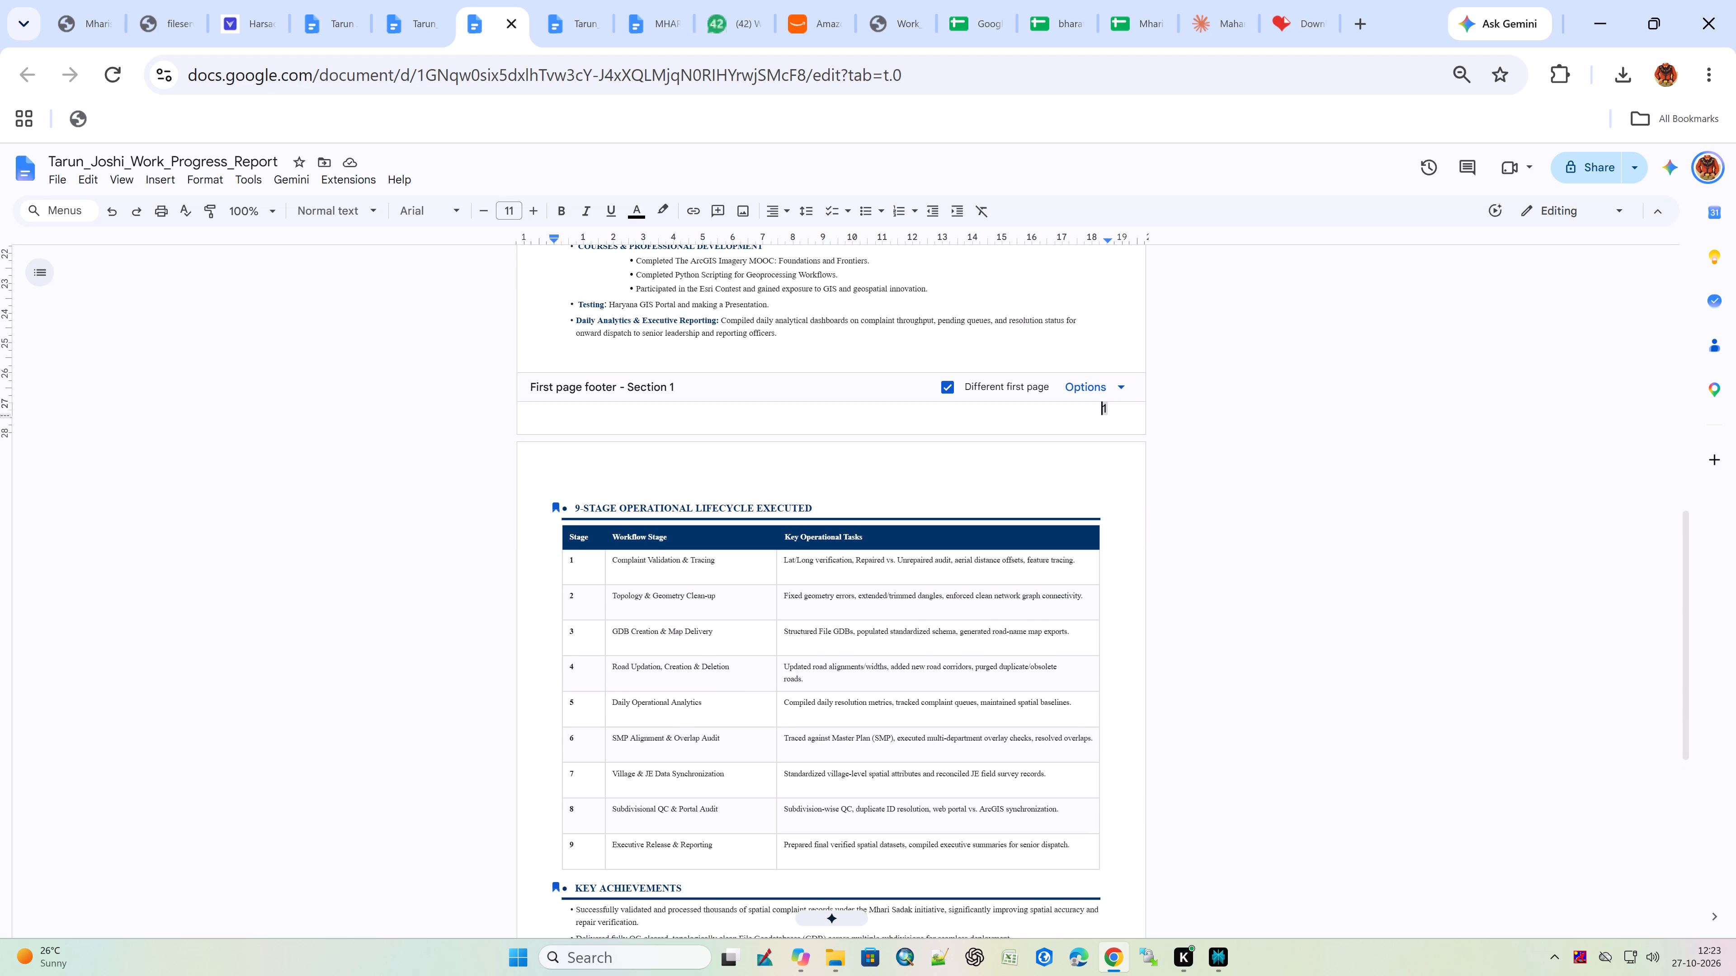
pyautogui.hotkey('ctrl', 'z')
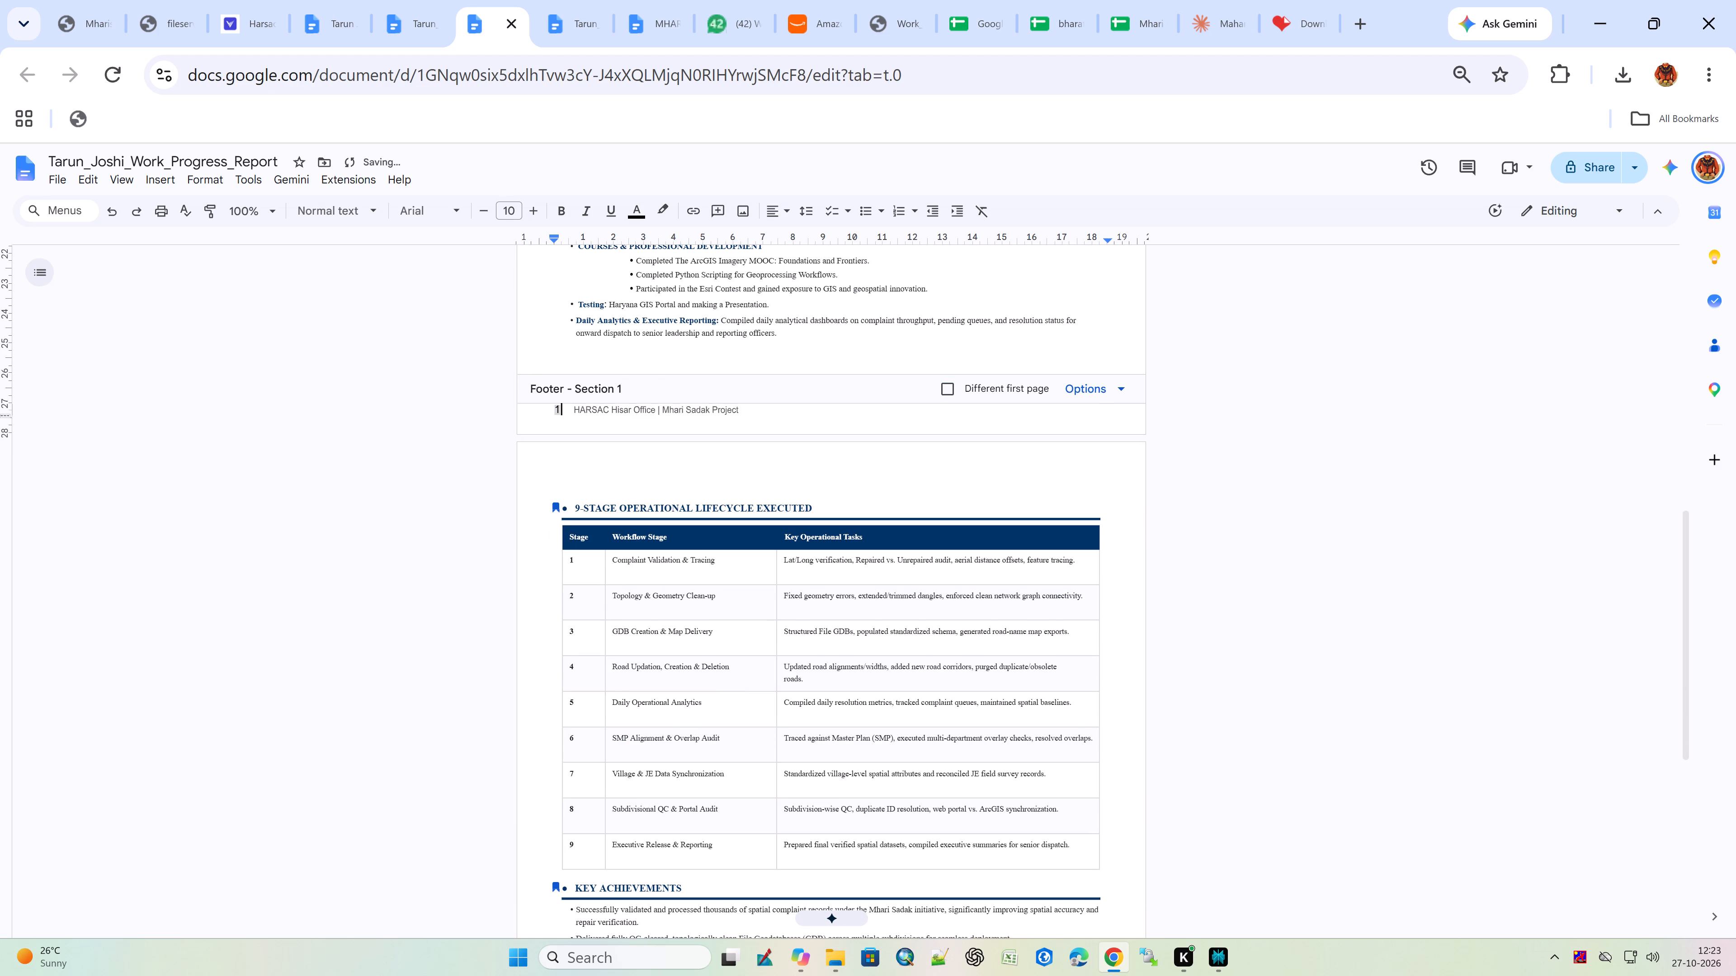
# Copy the text "HARSAC Hisar Office | Mhari Sadak Project" from the drawing in the section 1 footer.
pyautogui.moveTo(750, 412); pyautogui.dragTo(683, 419)
pyautogui.doubleClick(686, 413)
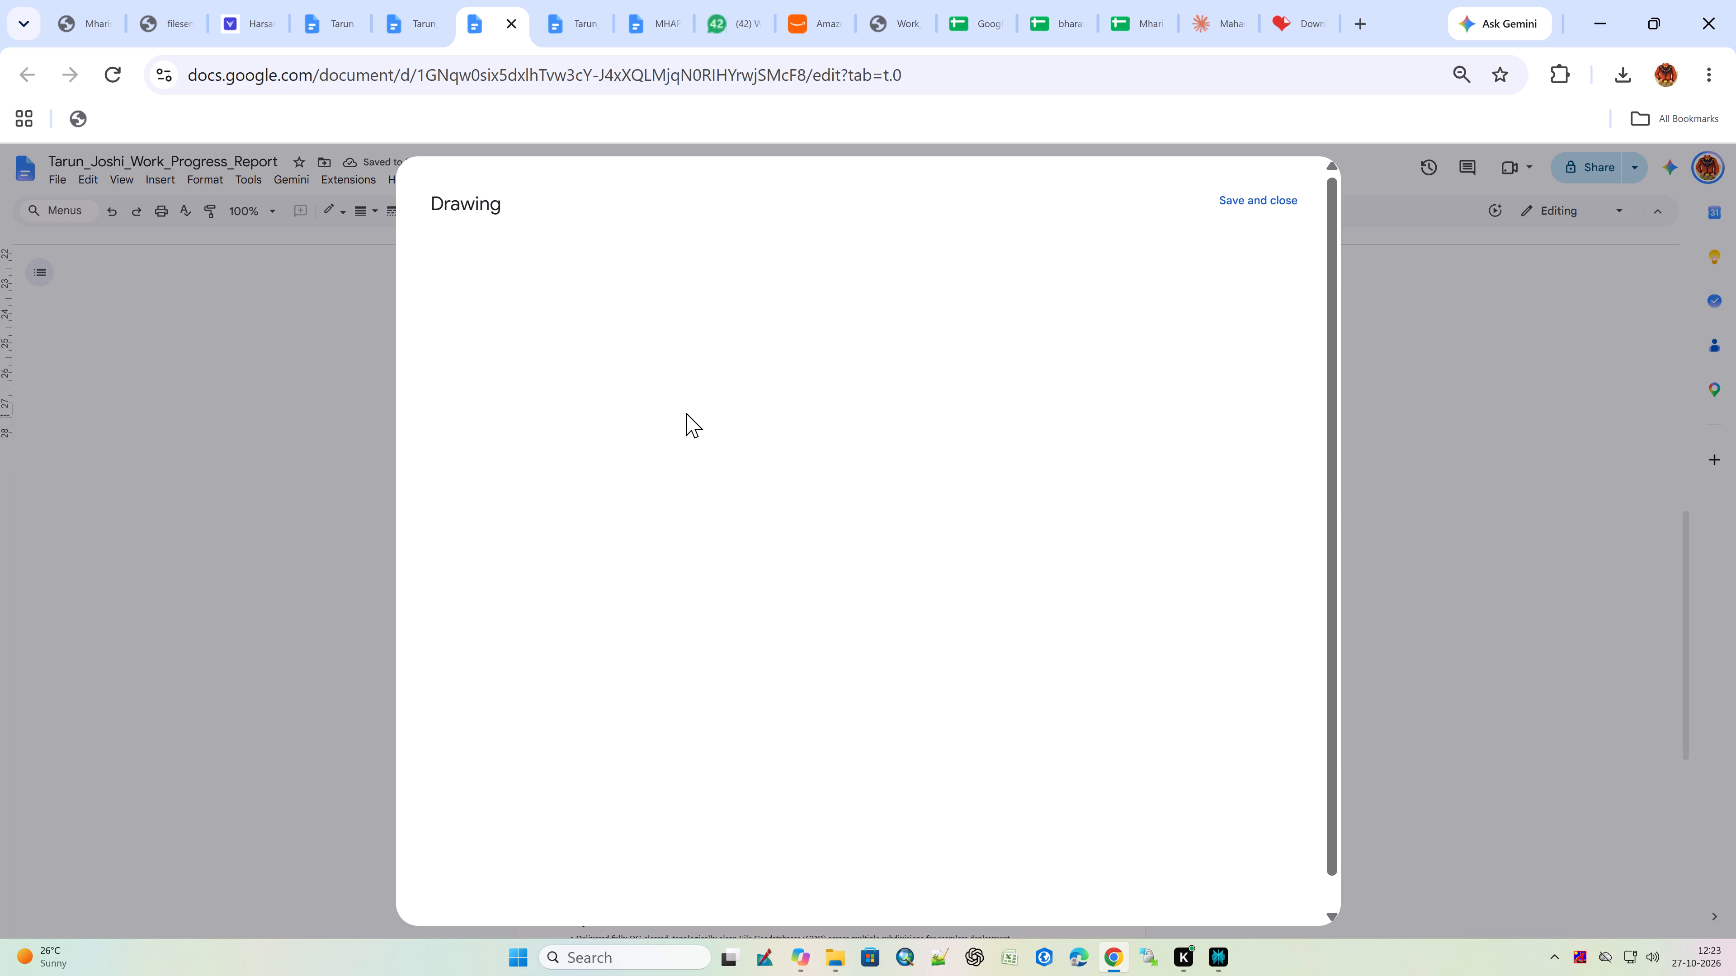
pyautogui.click(788, 621)
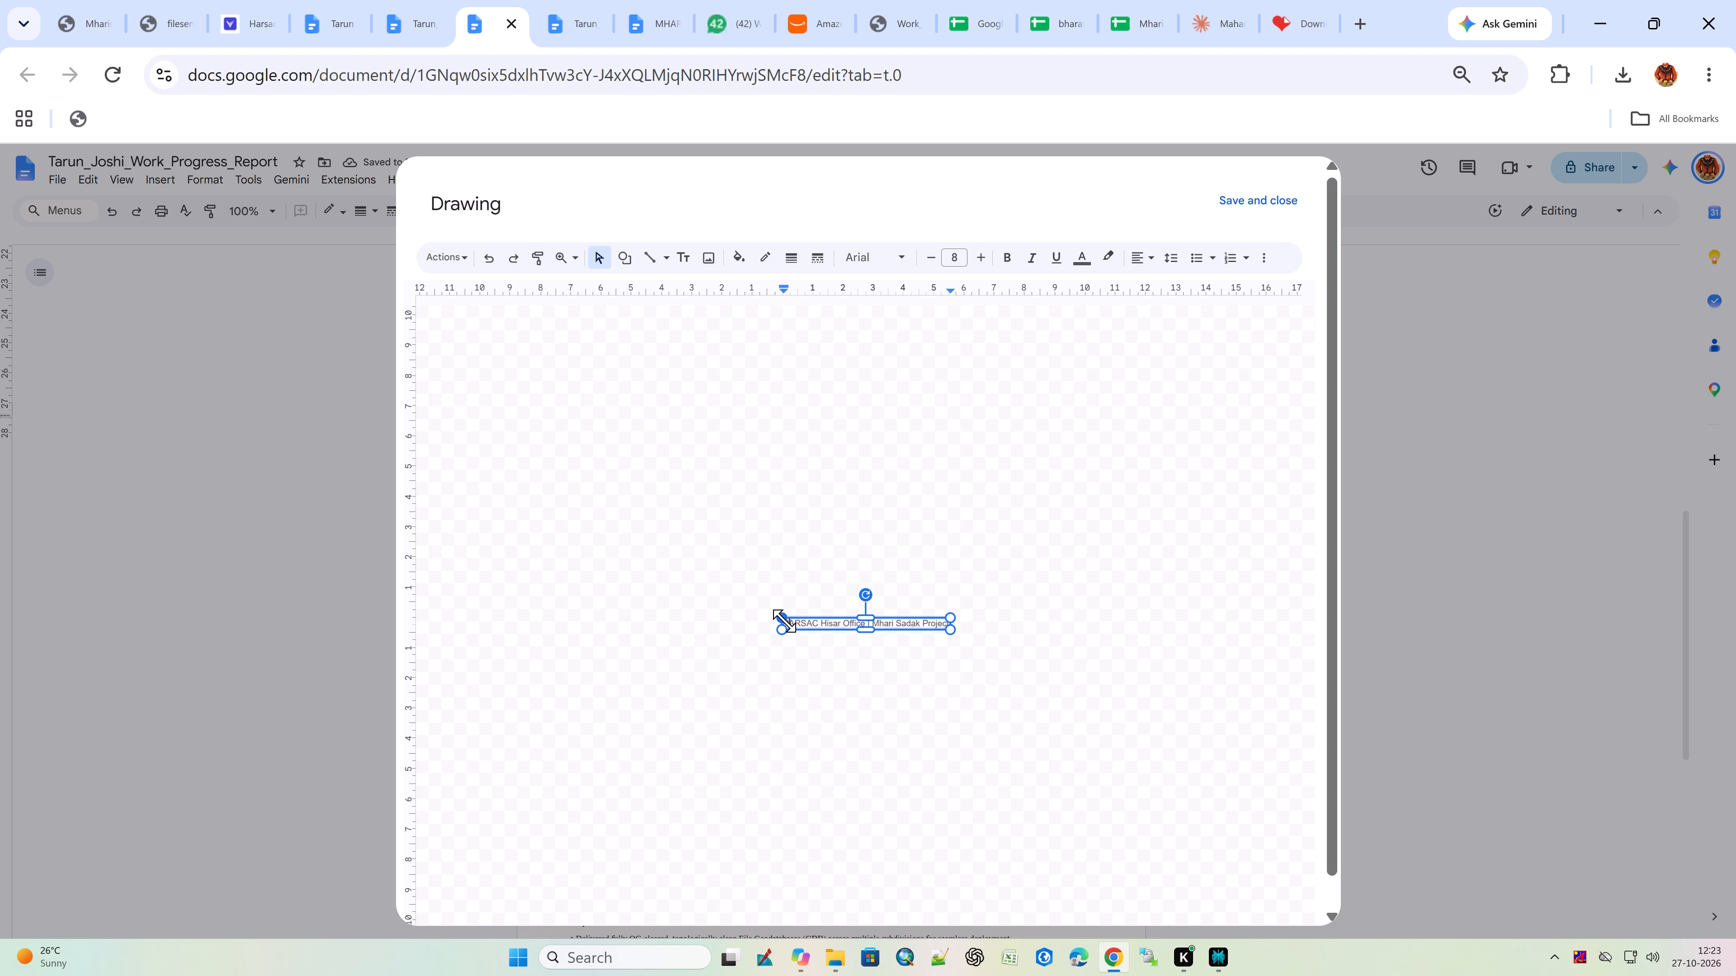
pyautogui.doubleClick(792, 622)
pyautogui.hotkey('ctrl', 'a')
pyautogui.hotkey('ctrl', 'c')
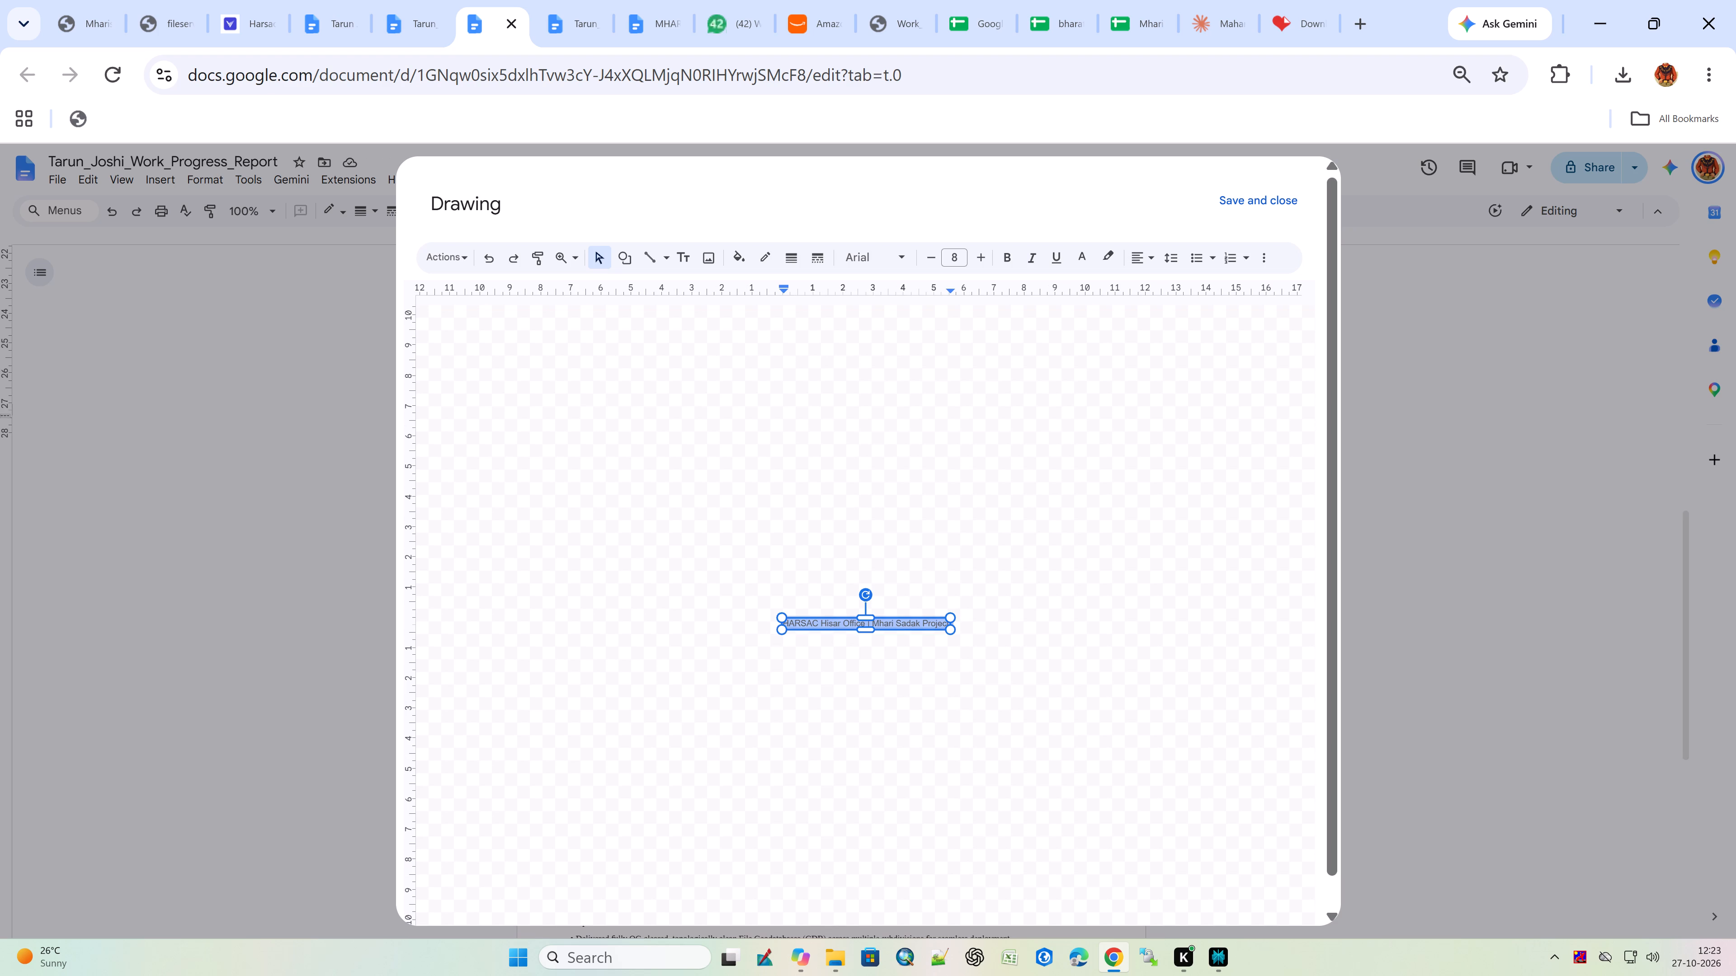
pyautogui.hotkey('ctrl', 'c')
pyautogui.click(1262, 200)
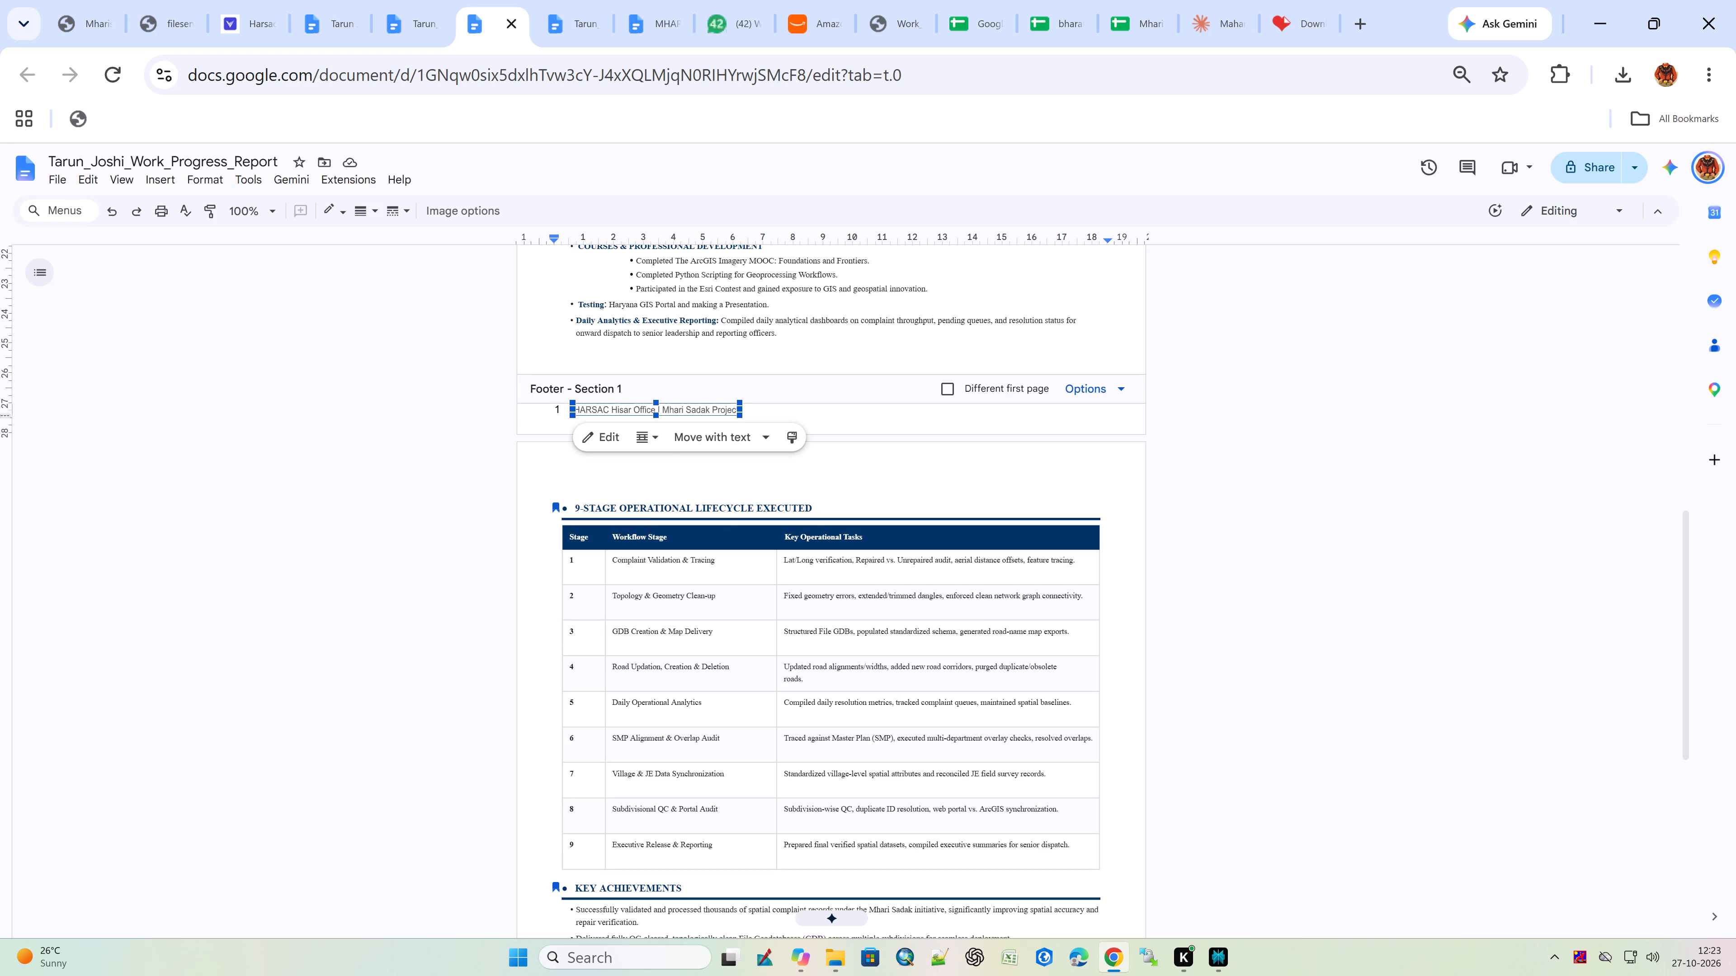
# Enable Different first page for section 1 and paste the copied HARSAC office text into the first page footer.
pyautogui.click(557, 408)
pyautogui.moveTo(563, 409); pyautogui.dragTo(550, 410)
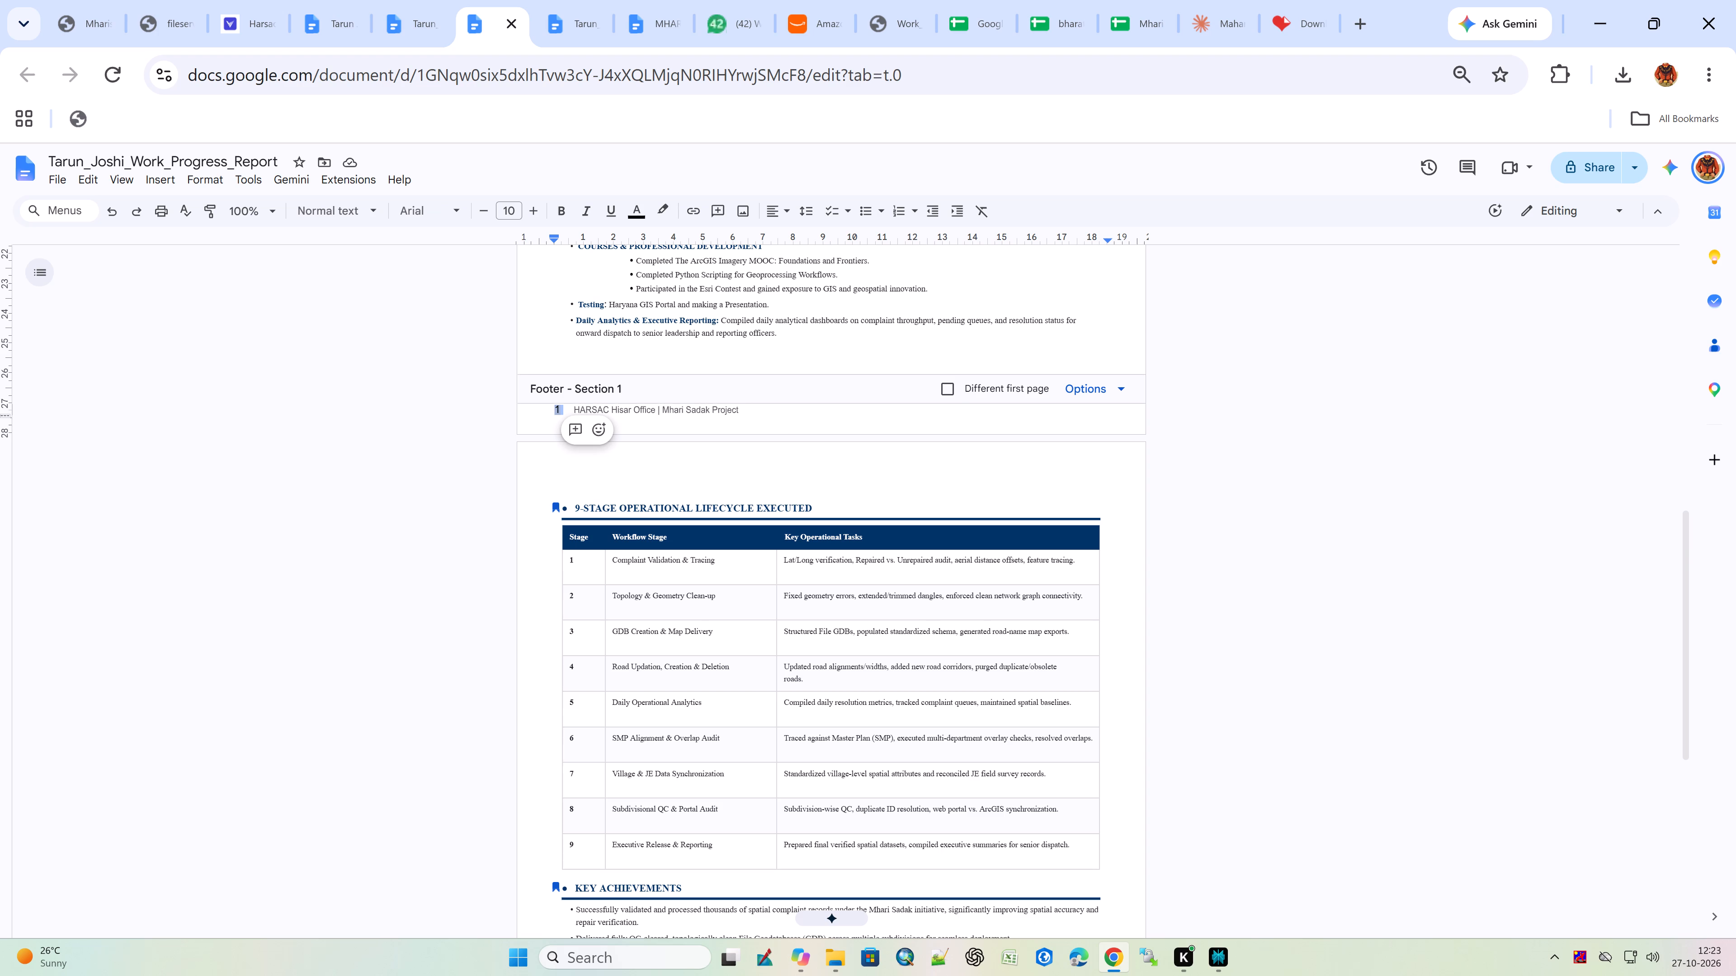
pyautogui.click(946, 391)
pyautogui.click(577, 413)
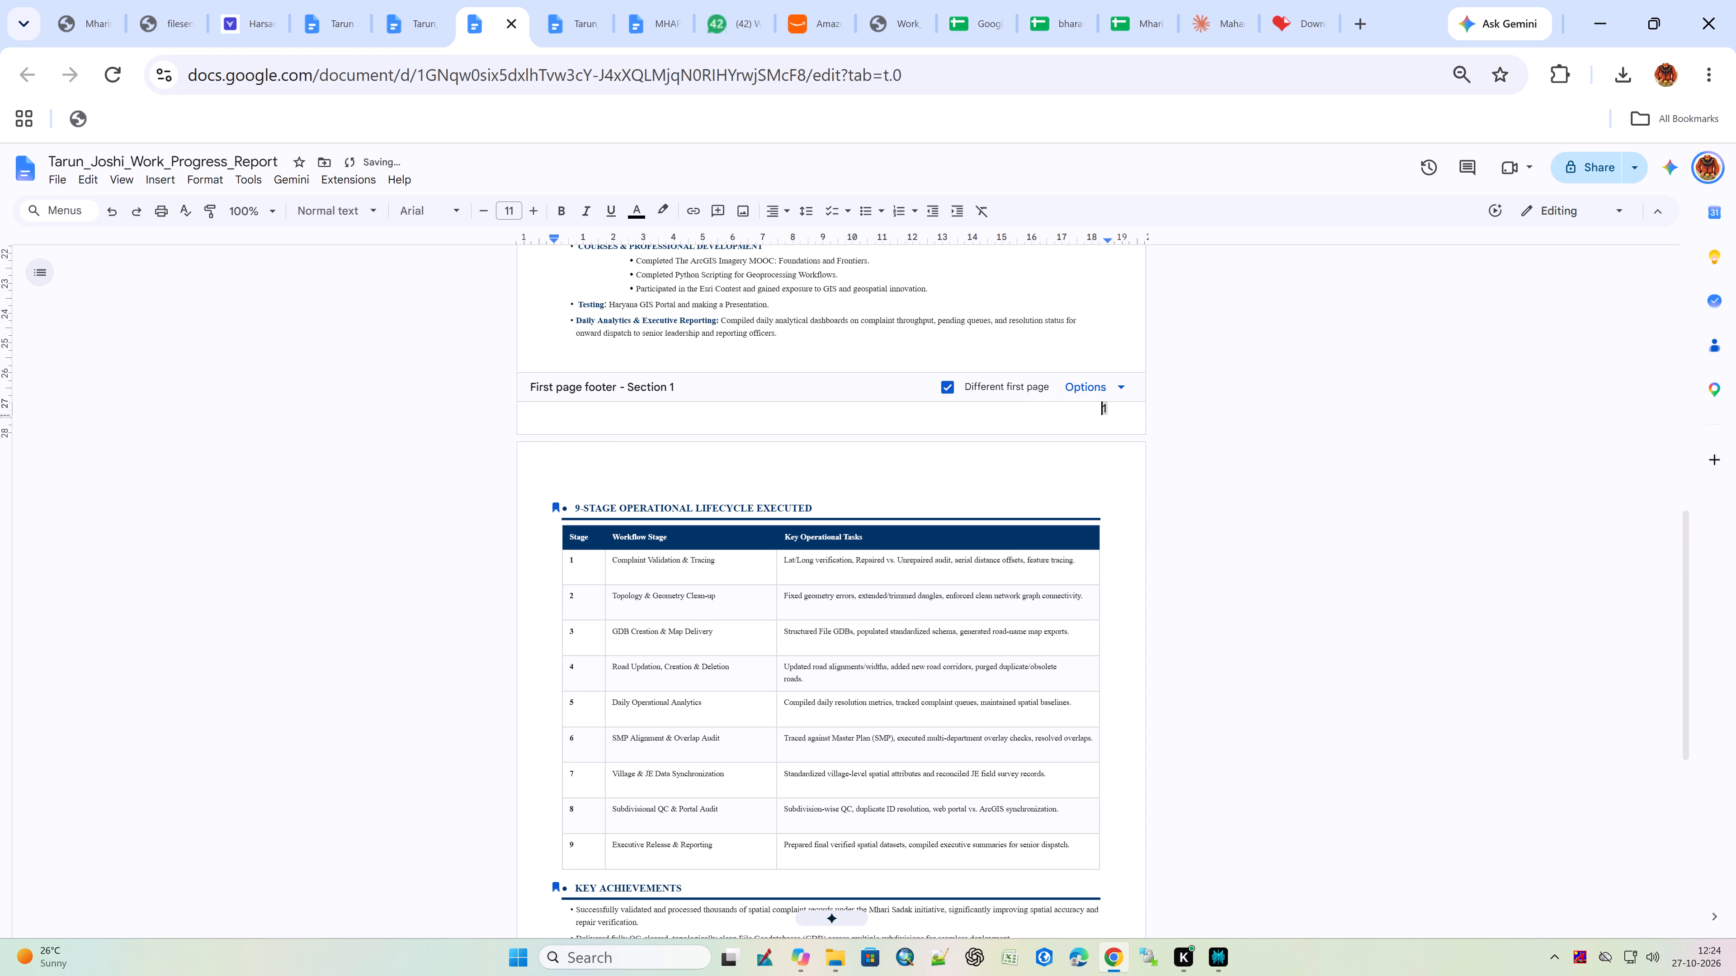
pyautogui.click(577, 413)
pyautogui.hotkey('ctrl', 'v')
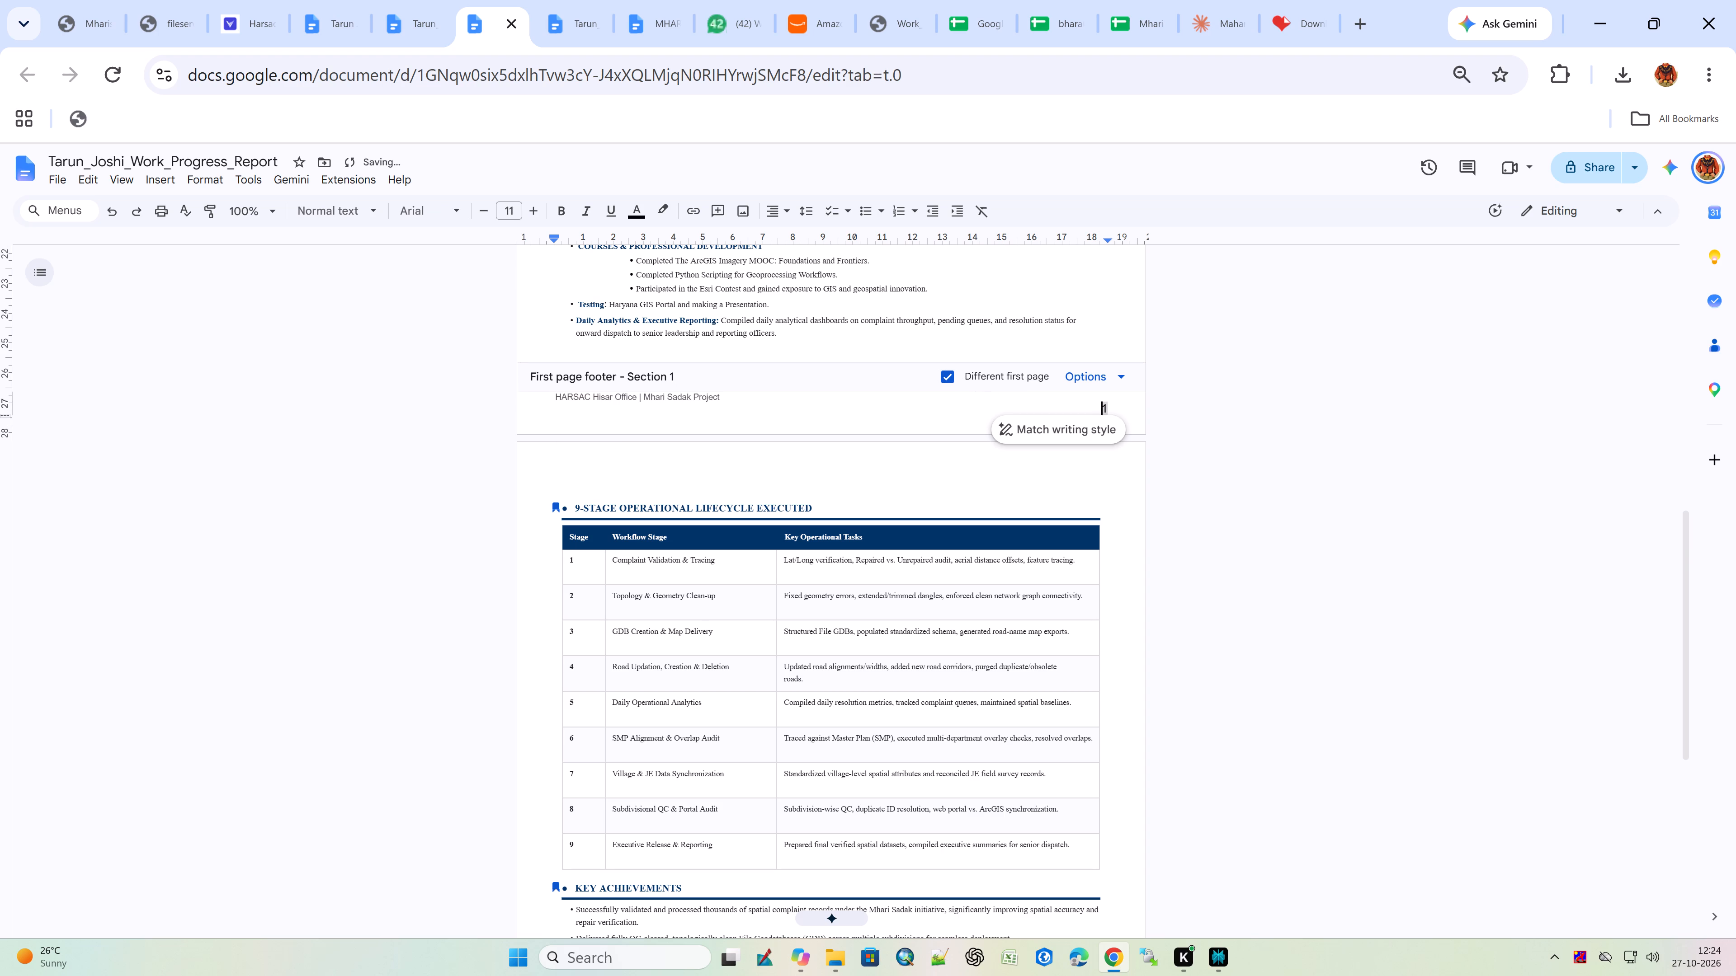
# Join the page number onto the footer text's line and space it out to the right margin, then leave the footer.
pyautogui.click(788, 405)
pyautogui.press('BackSpace')
pyautogui.press('BackSpace')
pyautogui.press('BackSpace')
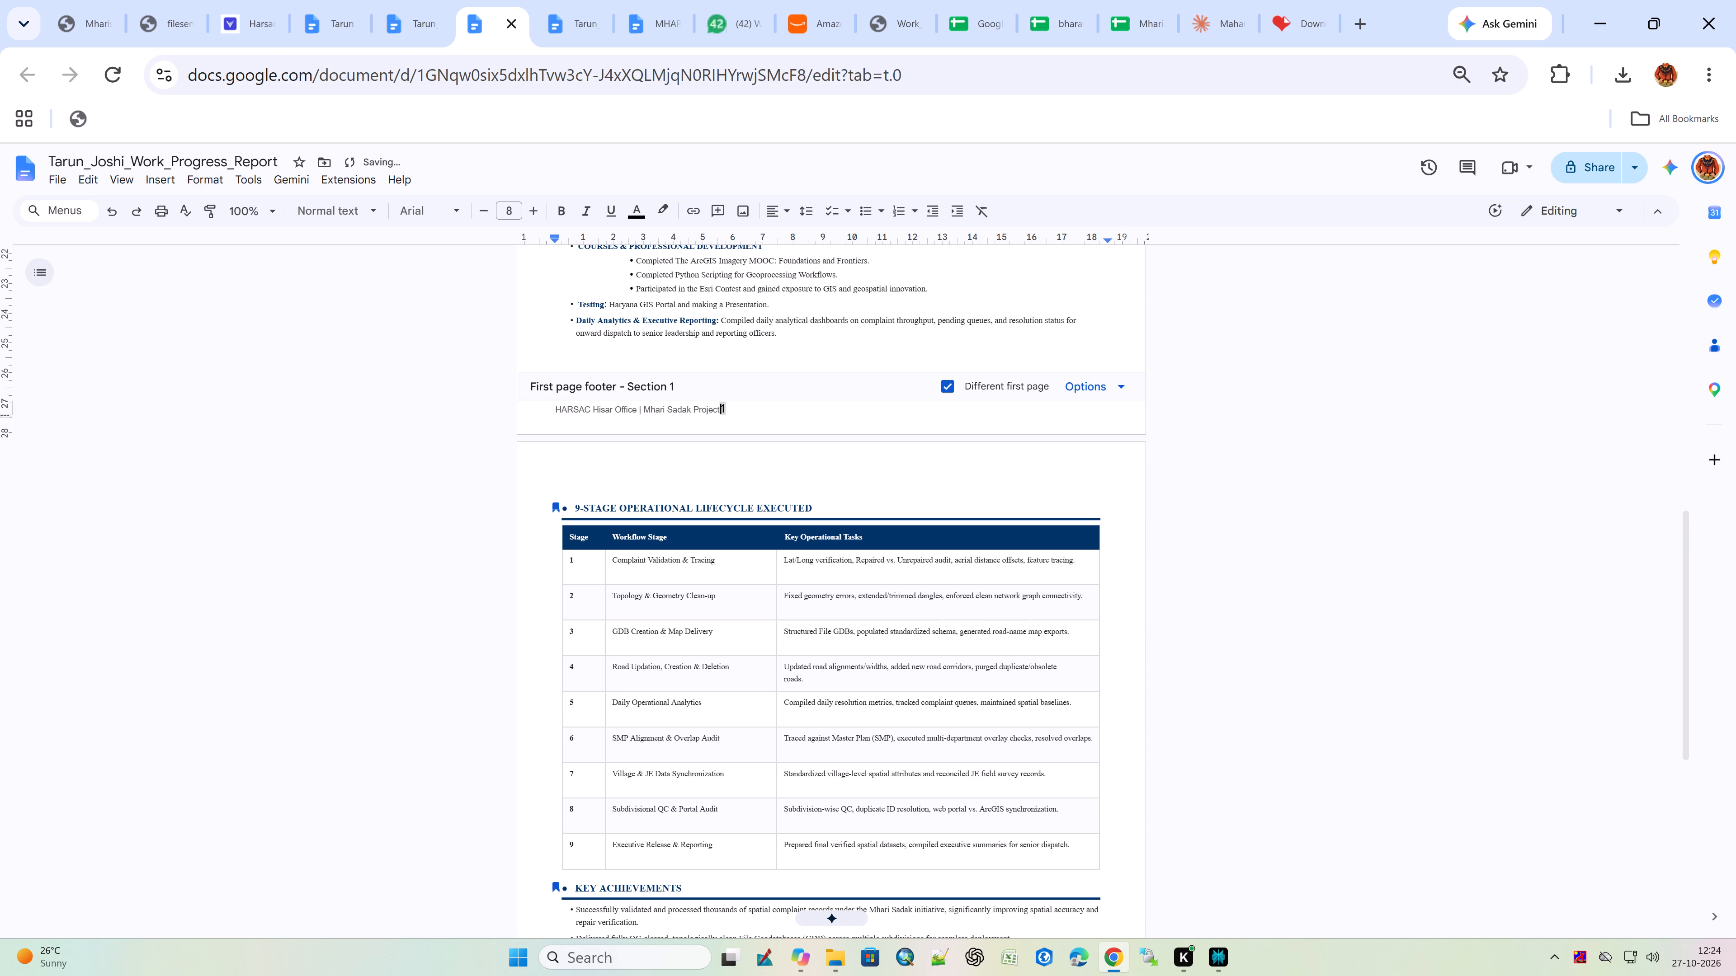
pyautogui.press('space')
pyautogui.press('space')
pyautogui.press('space')
pyautogui.press('BackSpace')
pyautogui.doubleClick(994, 322)
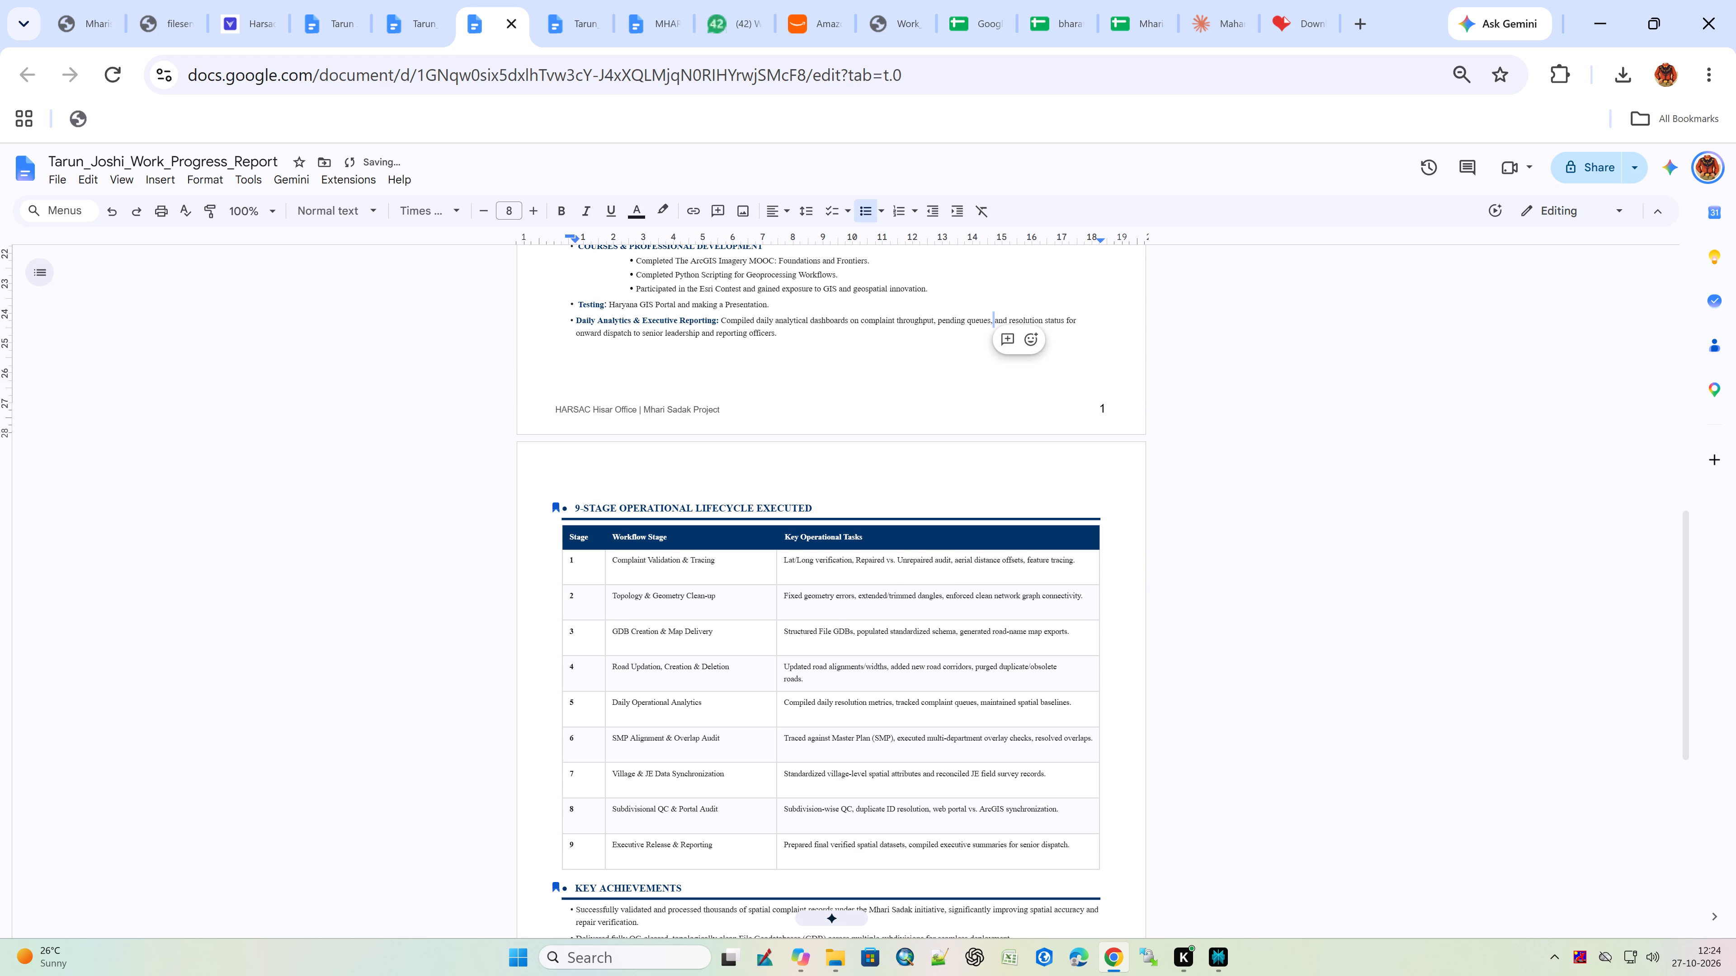
# Save the report and check the footer text and page numbers on both pages.
pyautogui.scroll(-7, 896, 484)
pyautogui.scroll(-1, 916, 655)
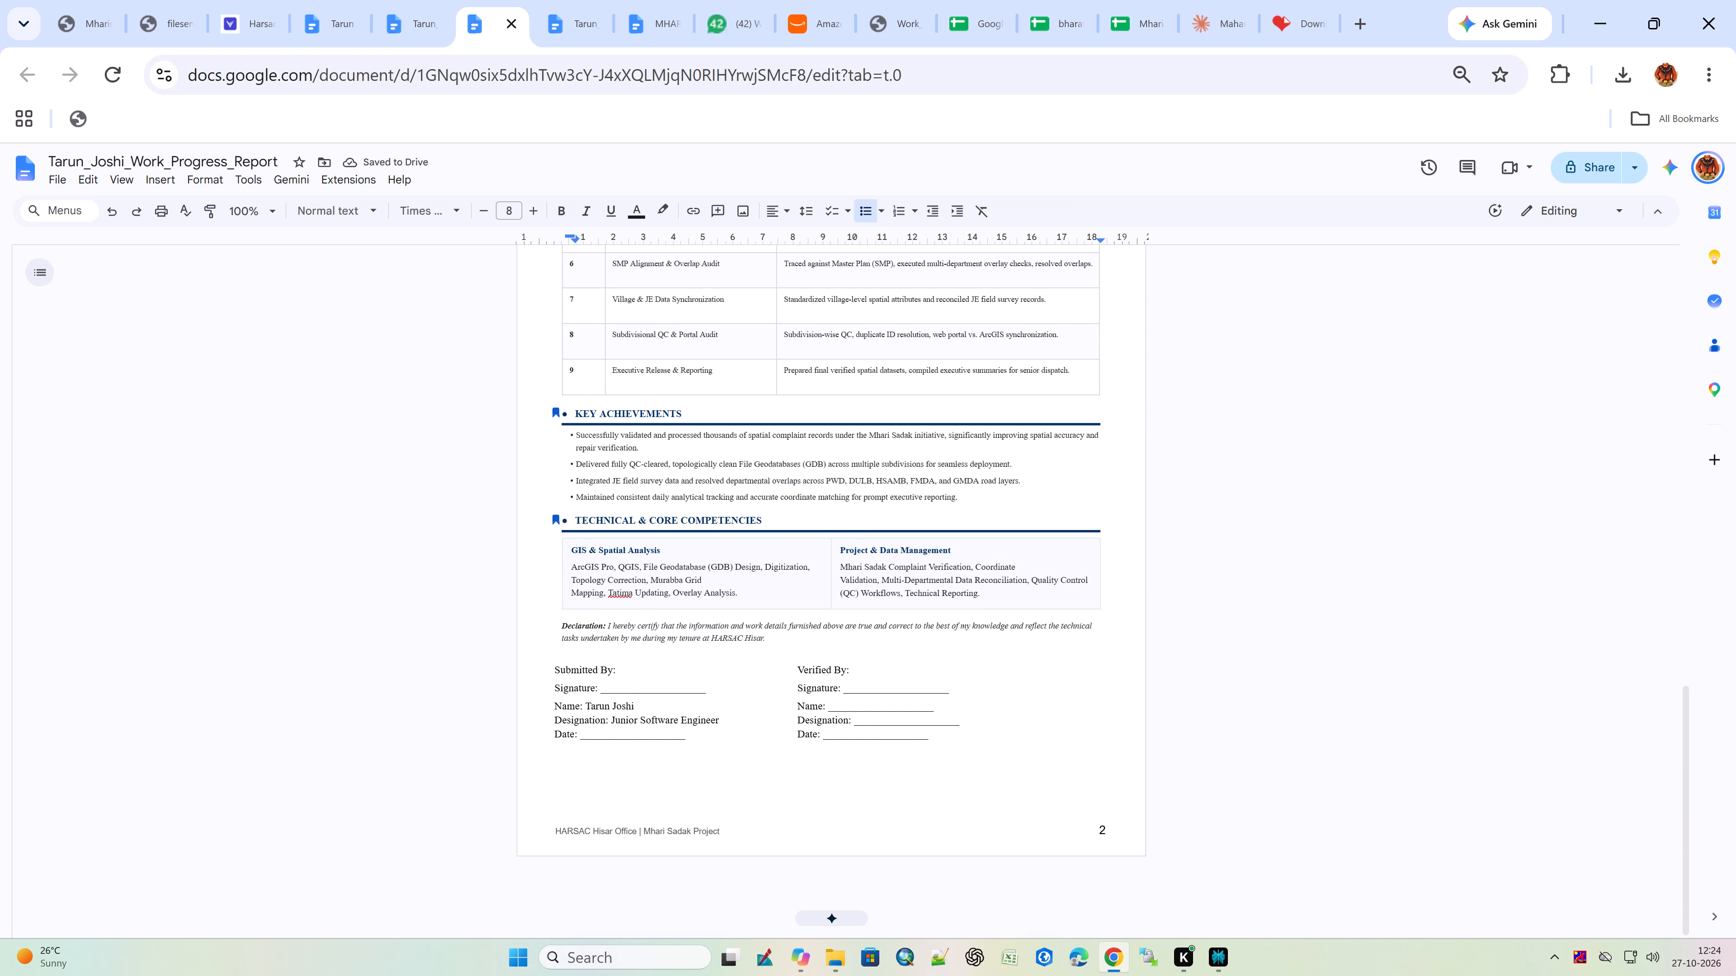
pyautogui.scroll(-1, 916, 655)
pyautogui.click(791, 777)
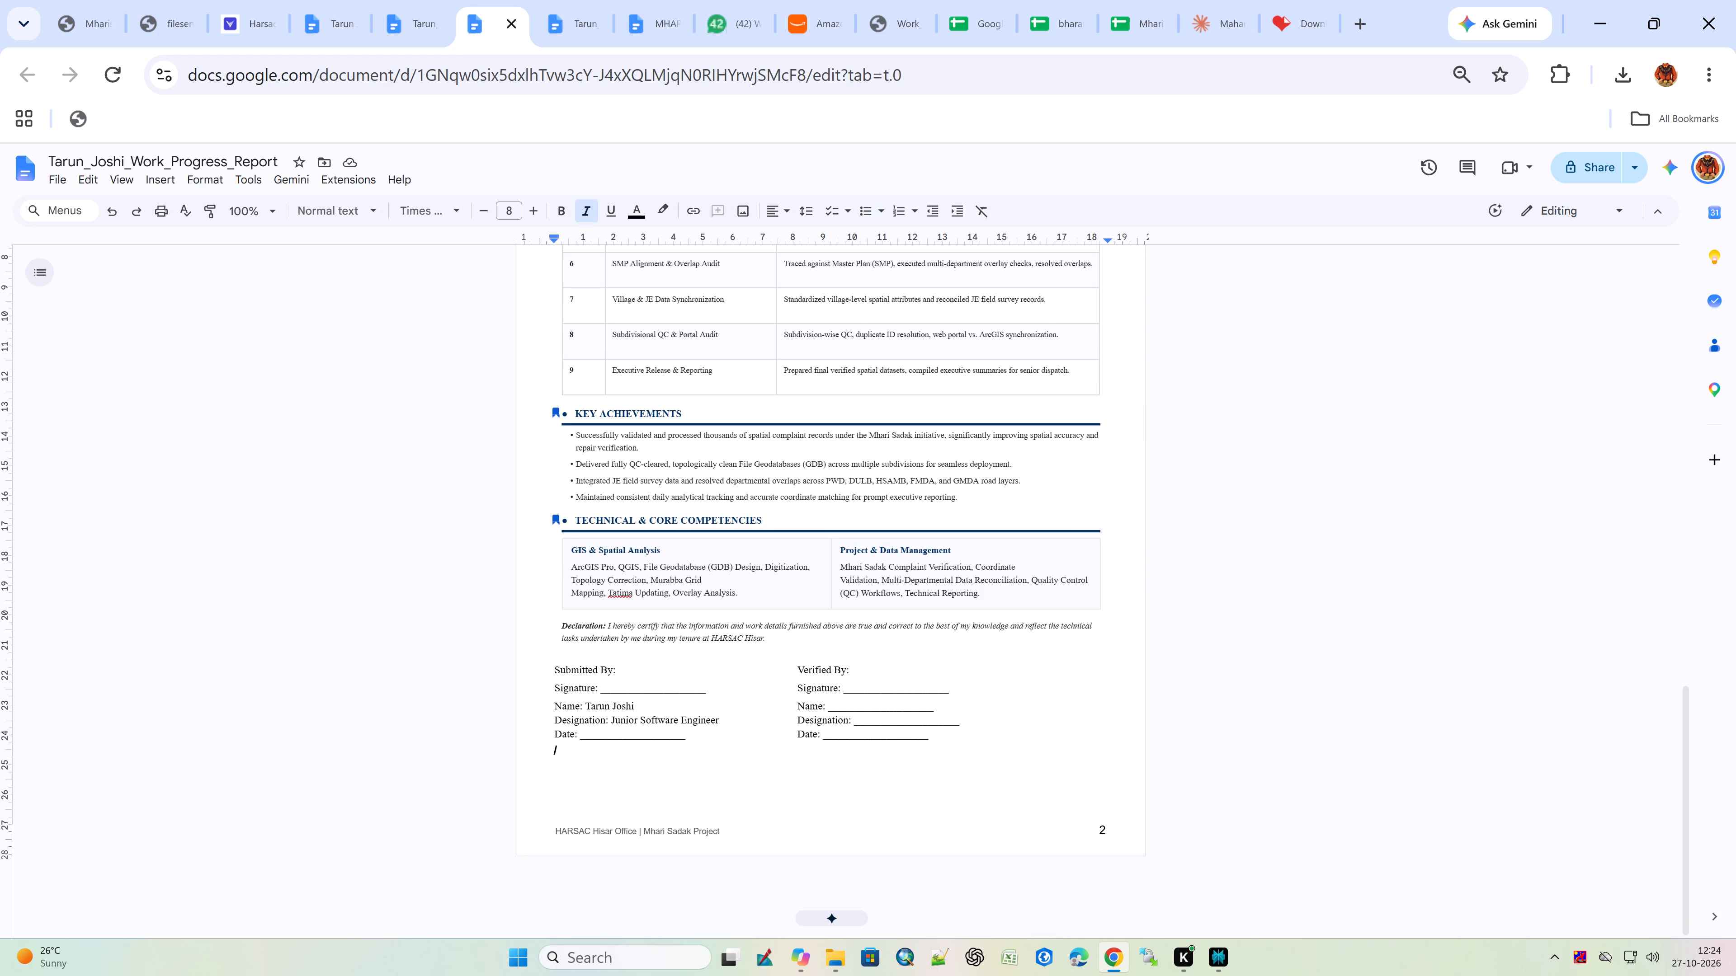
pyautogui.hotkey('ctrl', 's')
pyautogui.hotkey('ctrl', 's')
pyautogui.hotkey('ctrl', 's')
pyautogui.scroll(7, 745, 666)
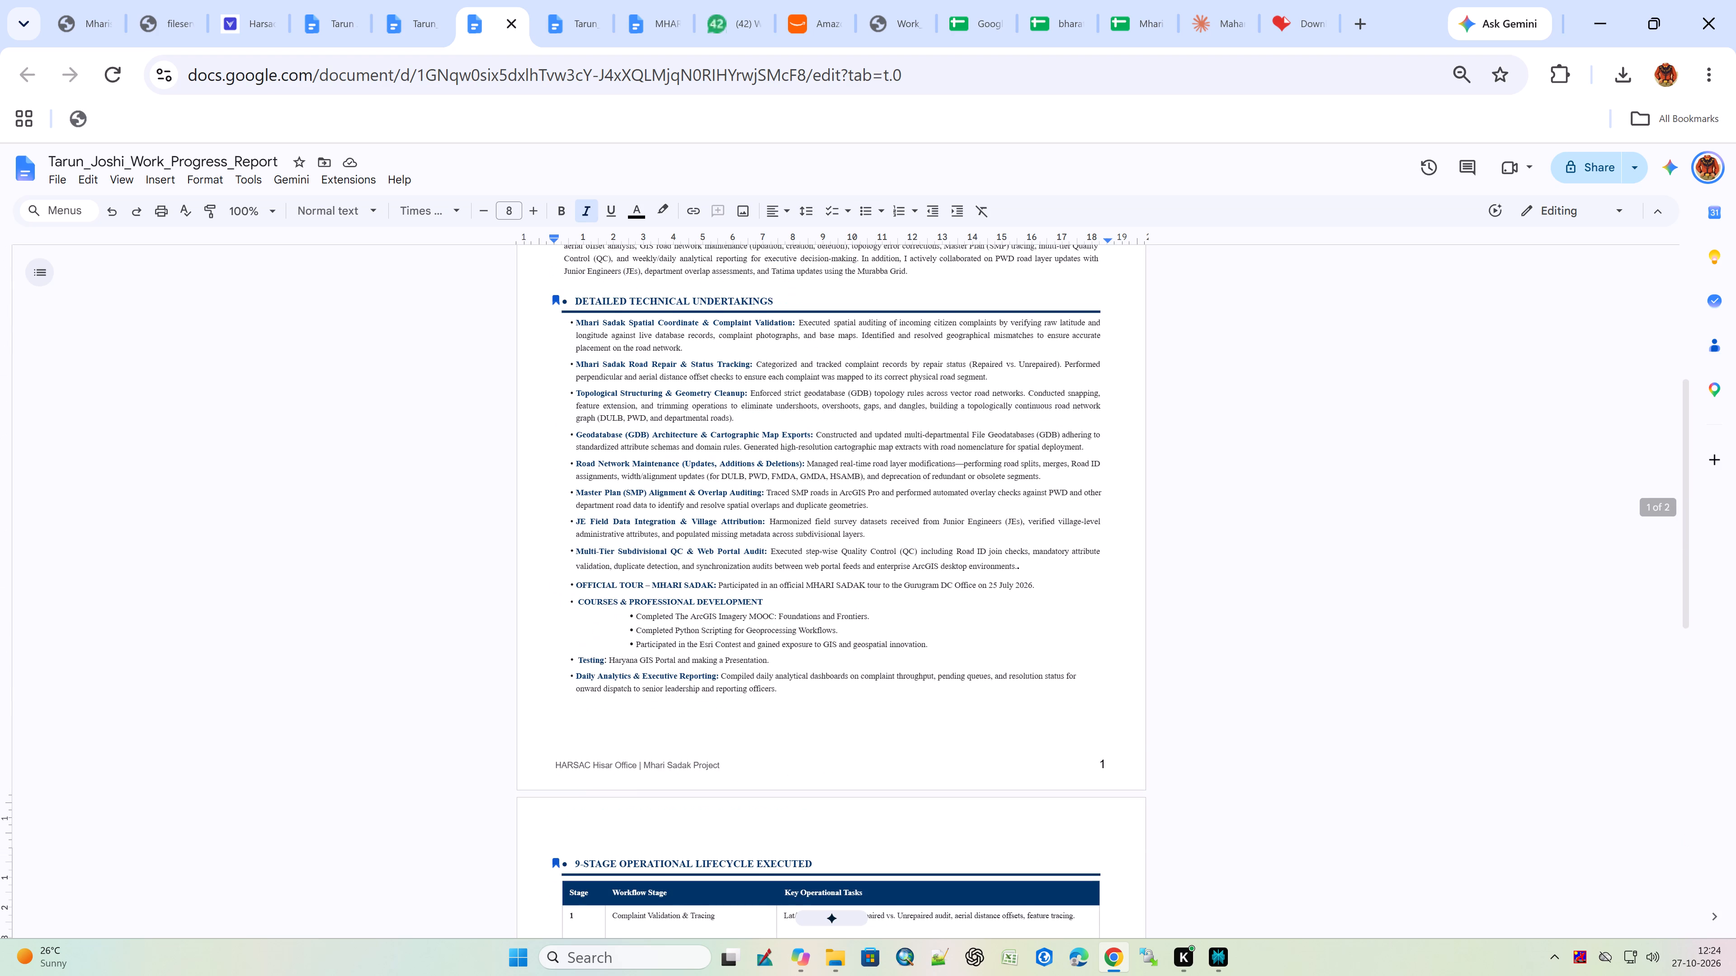
pyautogui.scroll(-3, 784, 695)
pyautogui.scroll(12, 782, 695)
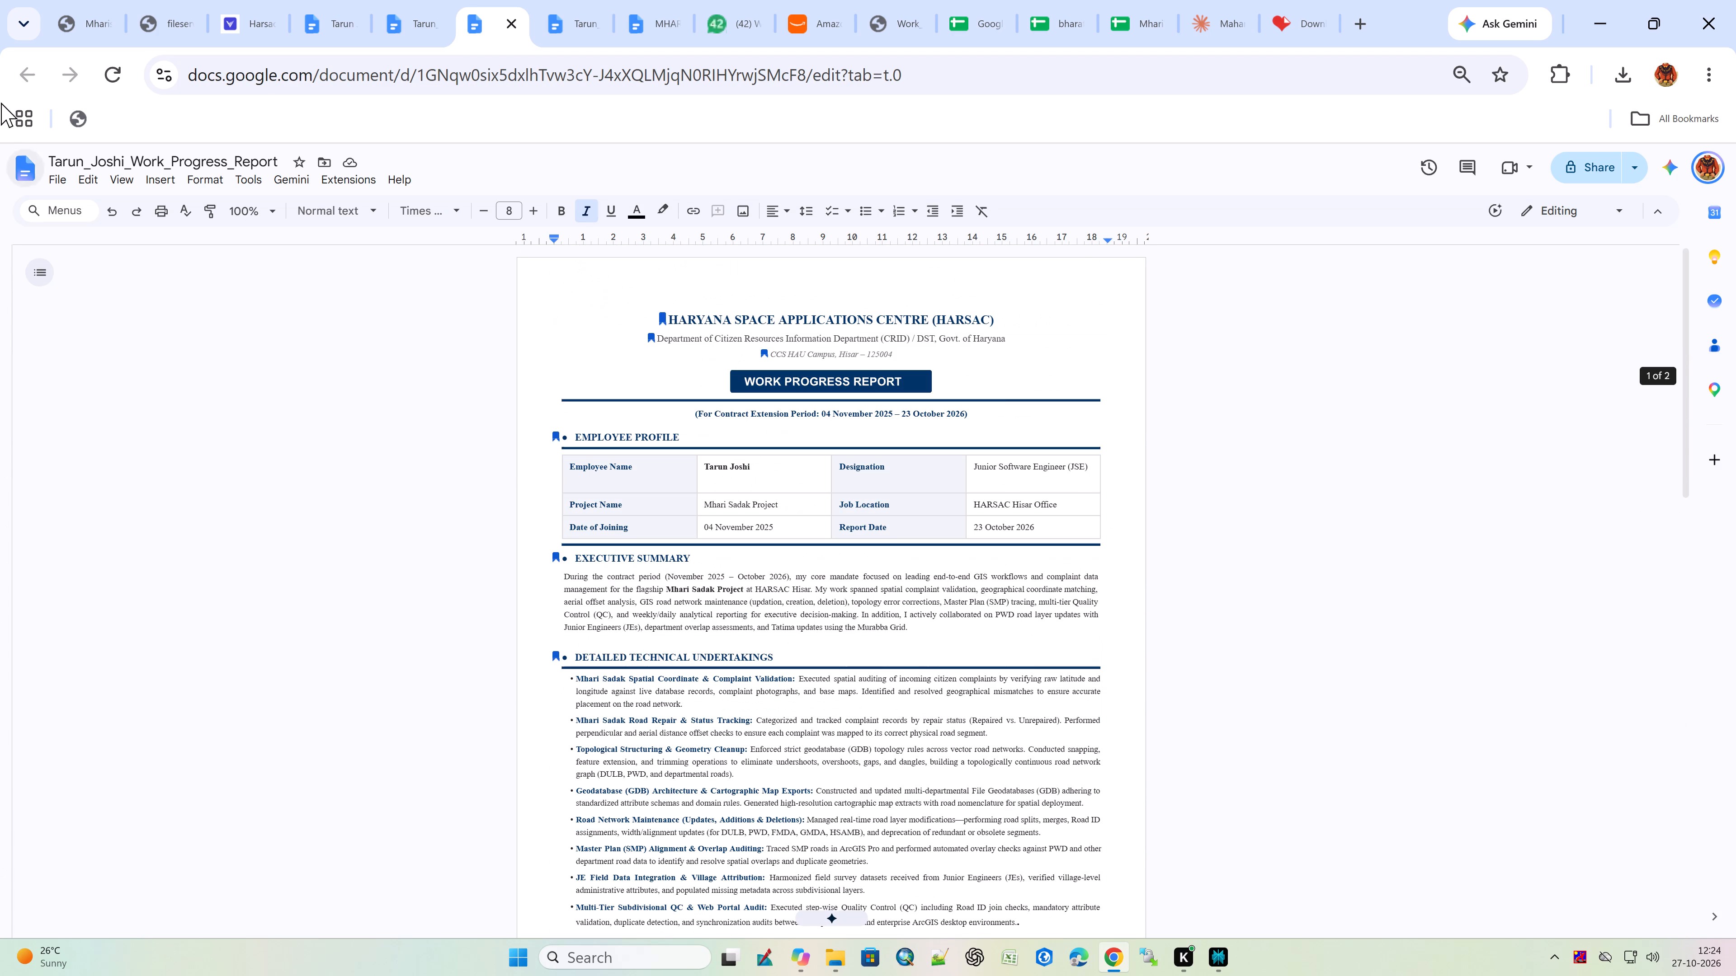
# Download the finished work progress report as a PDF document (.pdf).
pyautogui.click(55, 181)
pyautogui.click(126, 341)
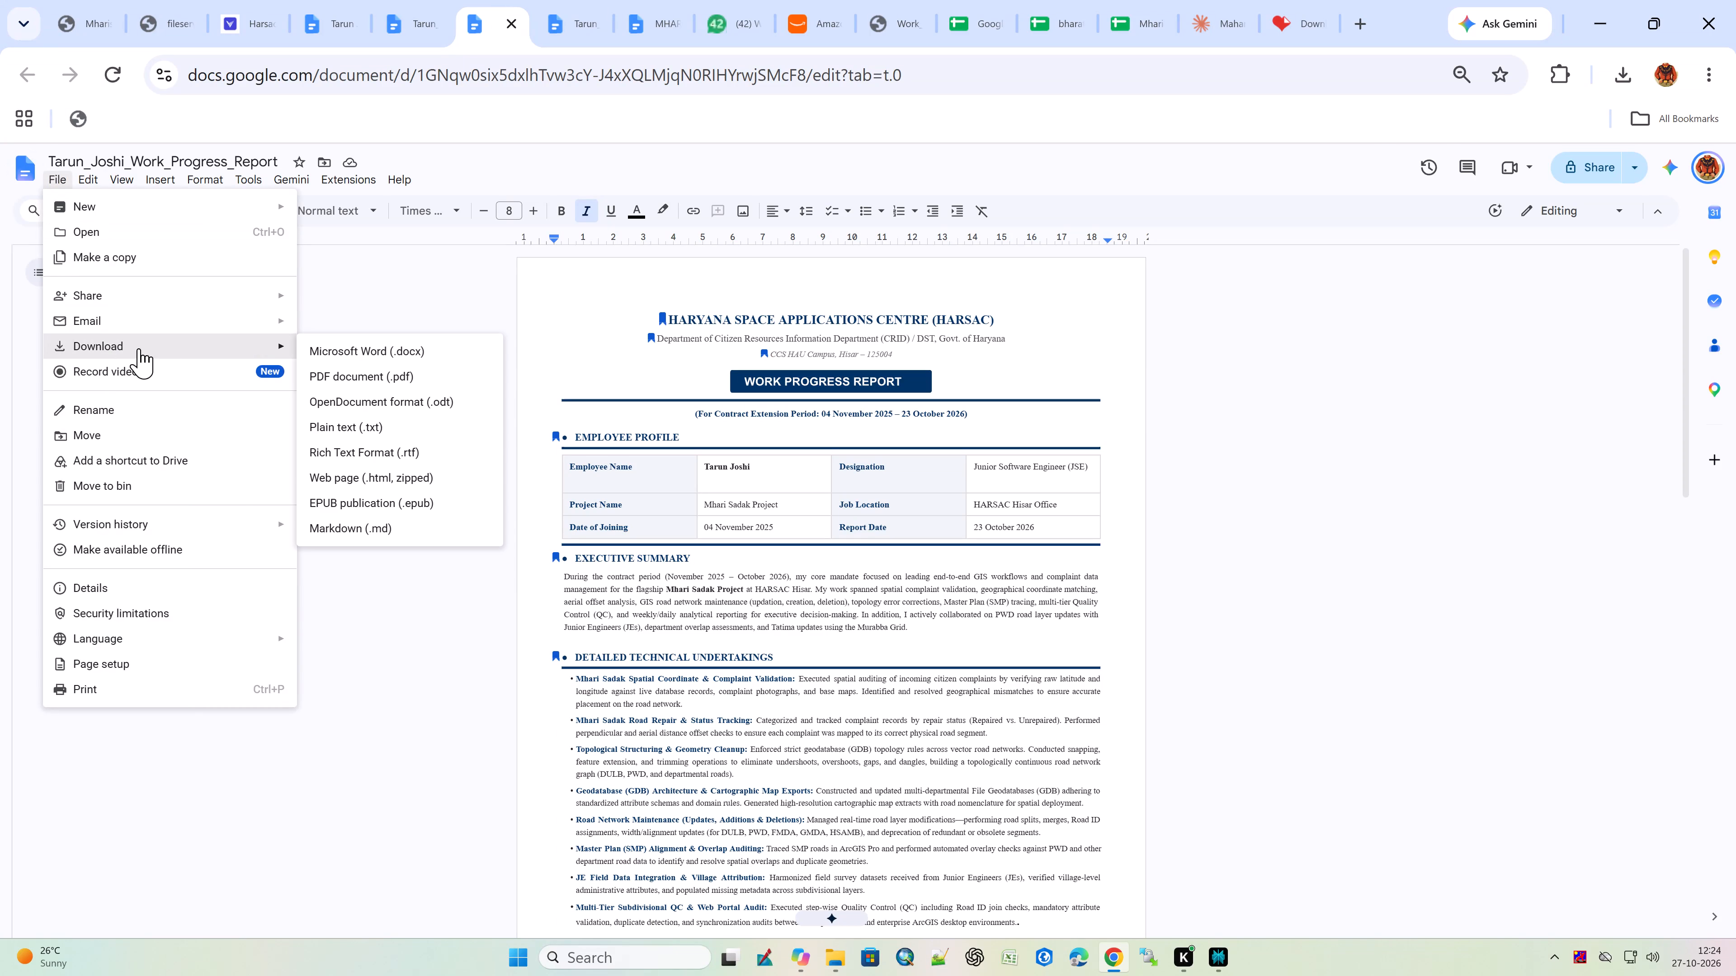
pyautogui.click(369, 375)
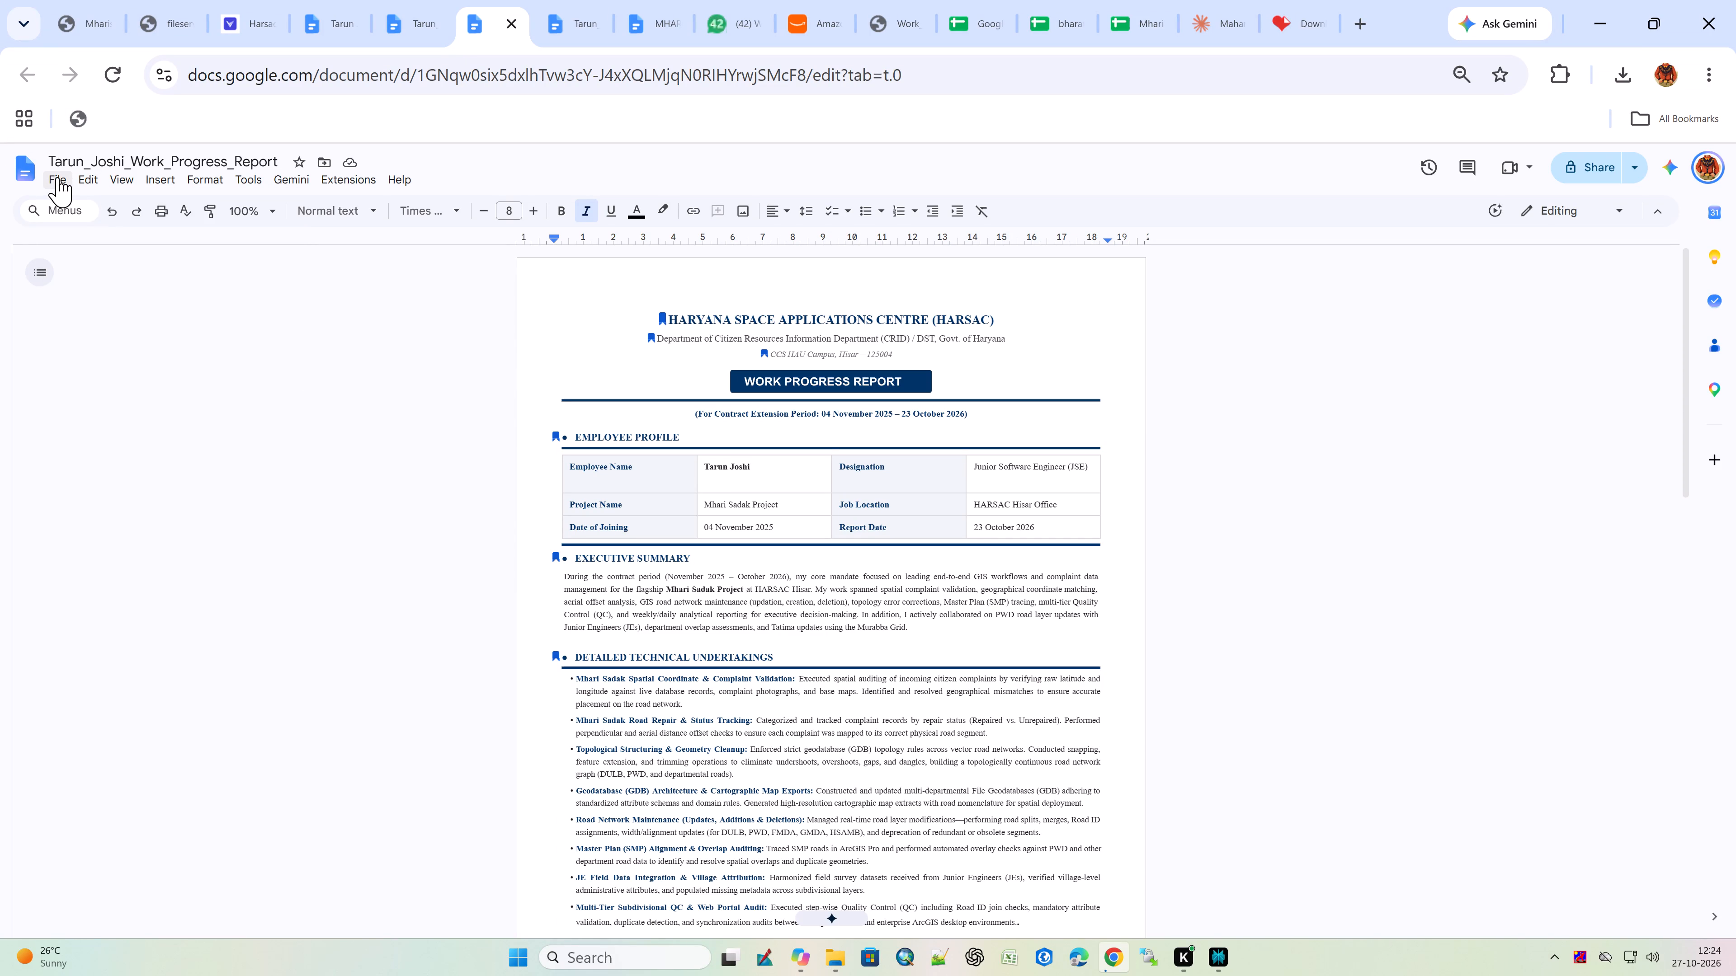
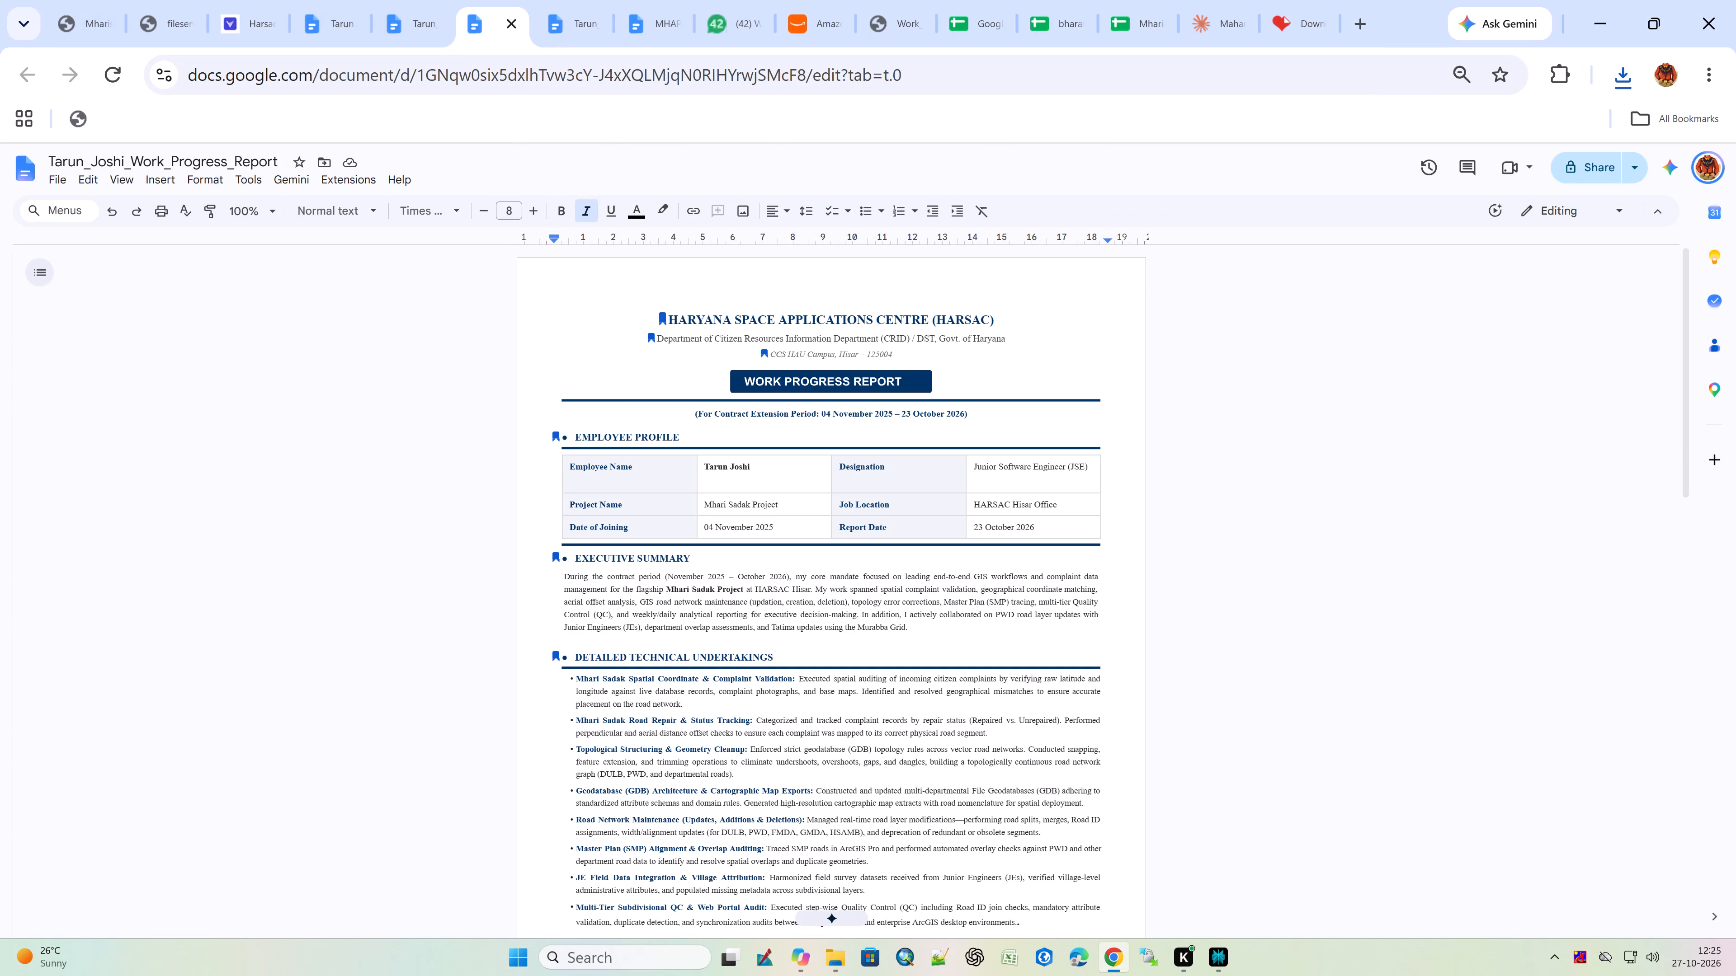
# Place the text cursor at the end of the "DETAILED TECHNICAL UNDERTAKINGS" heading on the first page.
pyautogui.click(796, 651)
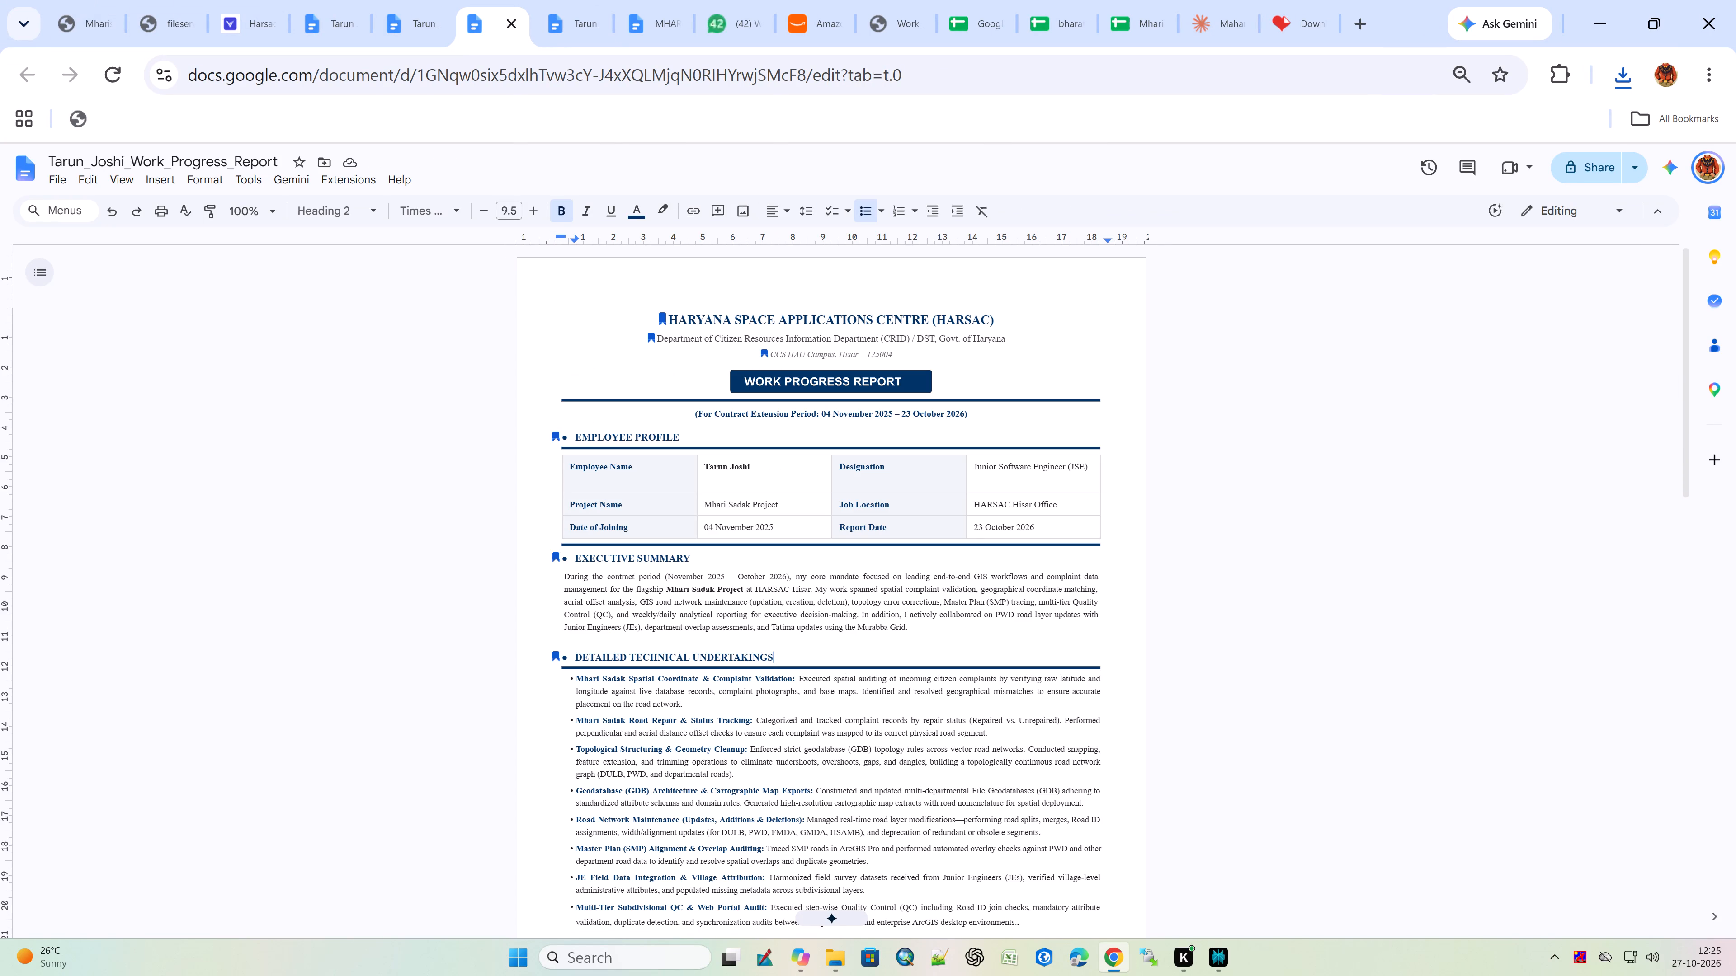
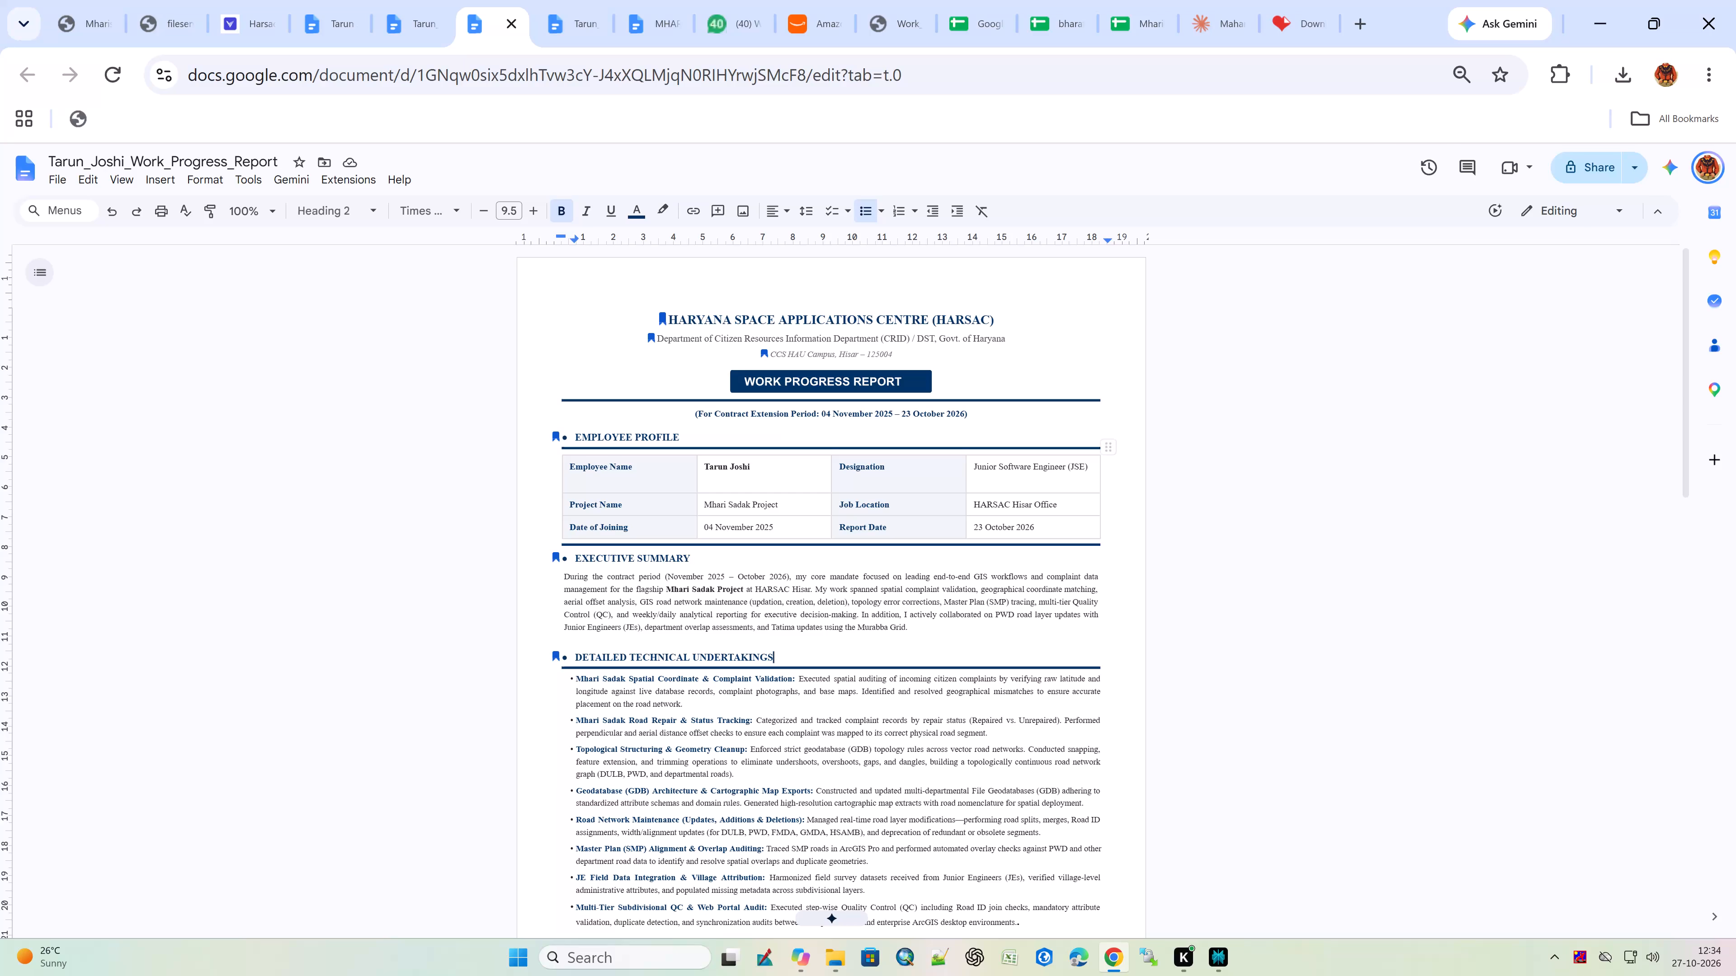
# Set the Date of Joining in the employee profile table to 03 November 2025 and save the report.
pyautogui.click(711, 525)
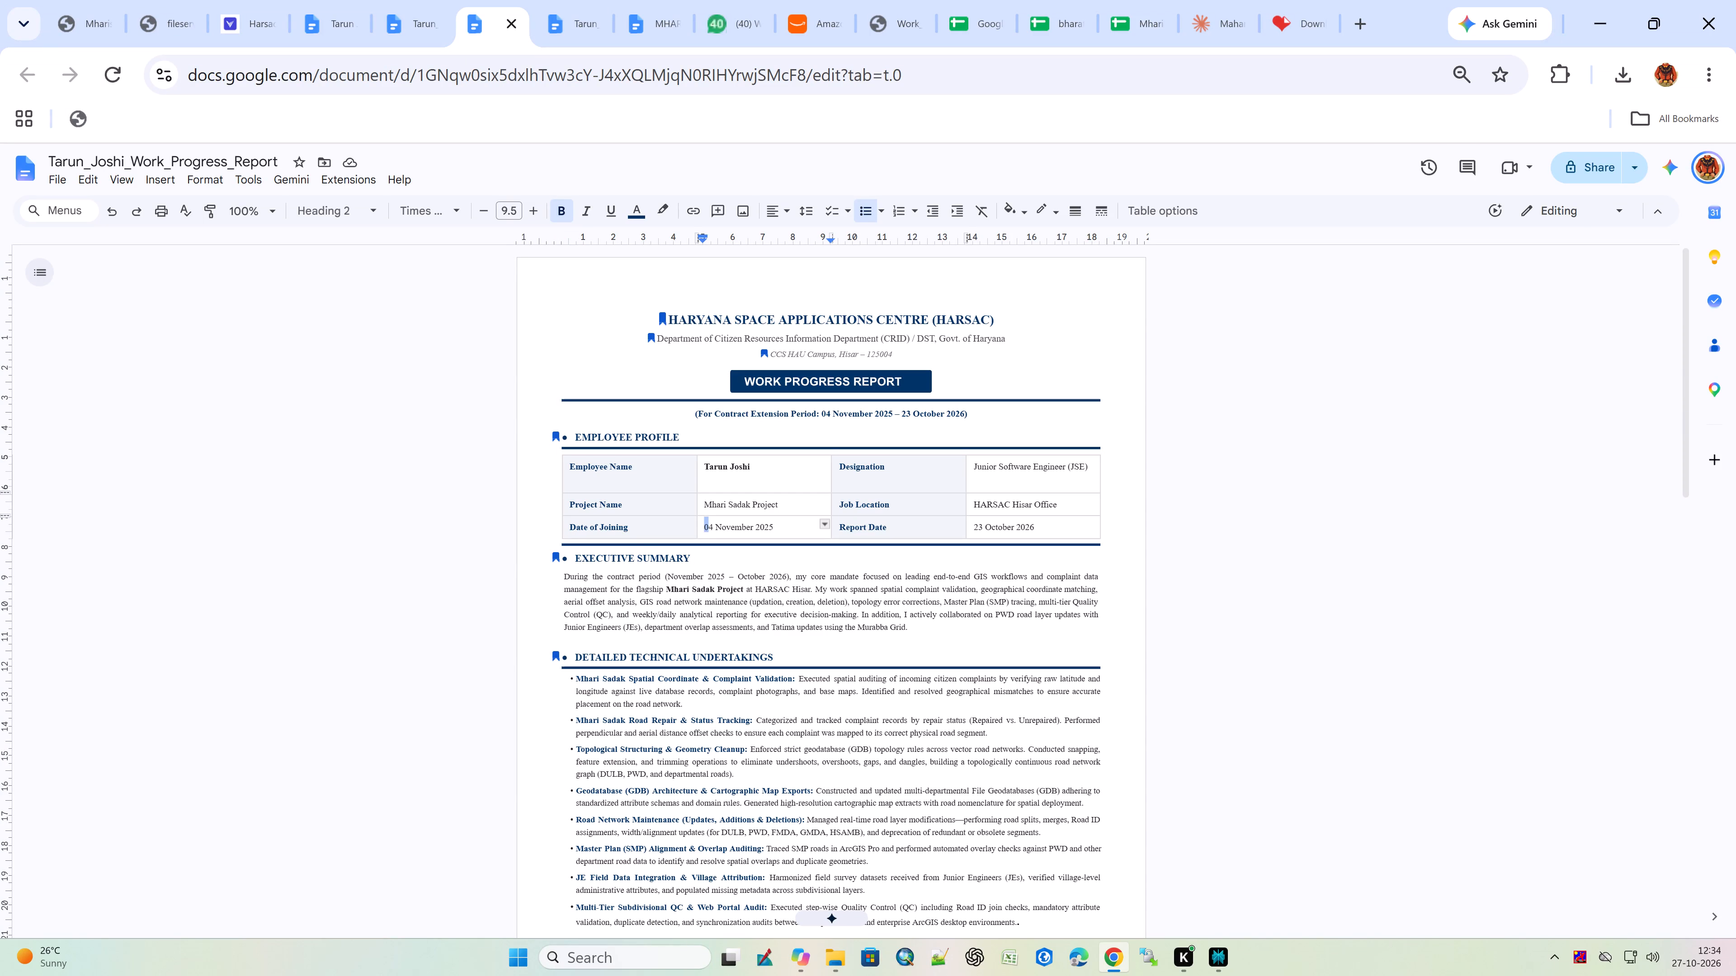
pyautogui.press('3')
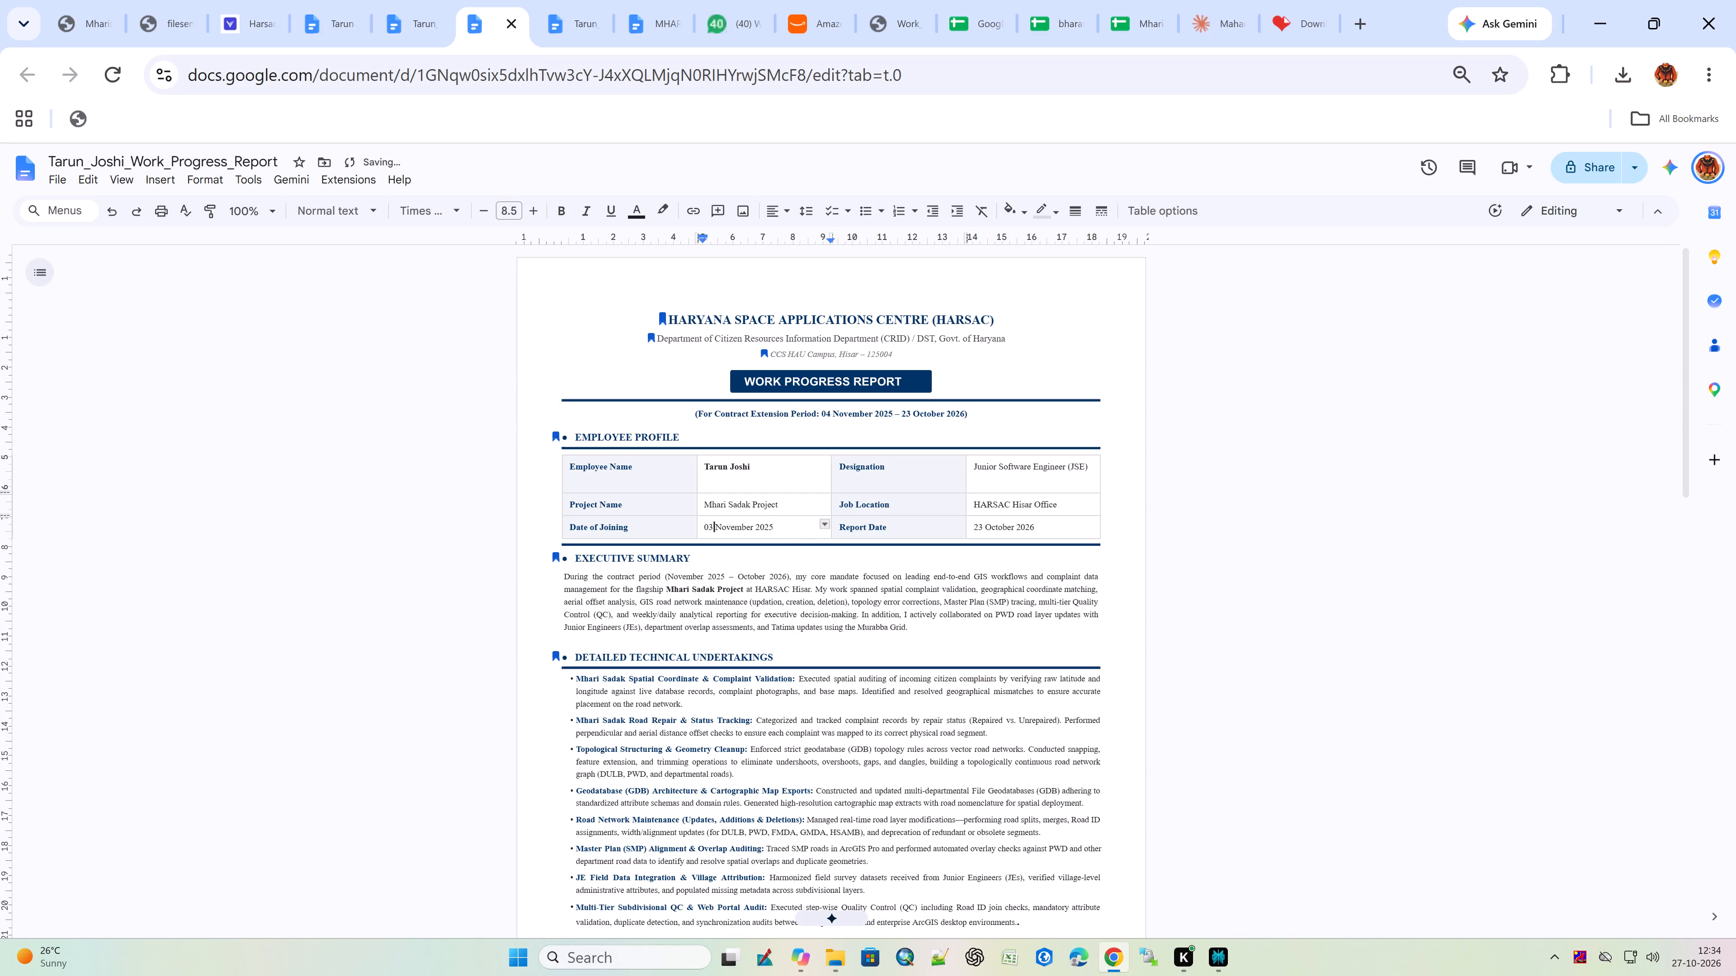
pyautogui.click(784, 613)
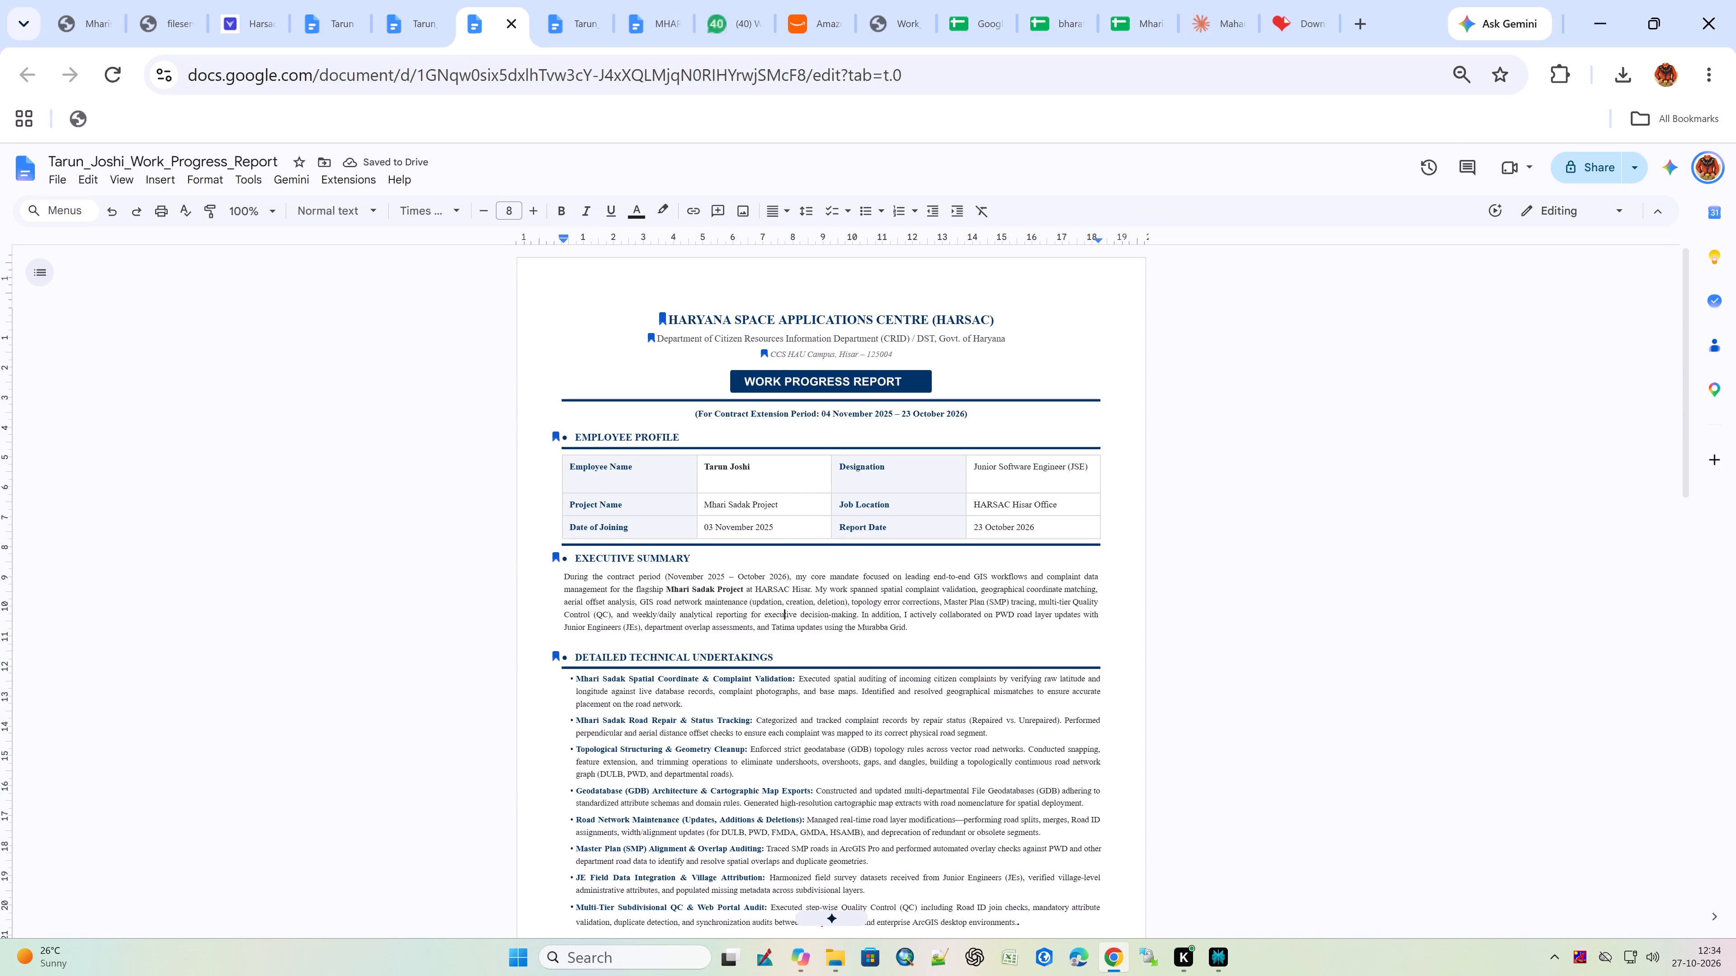
pyautogui.scroll(-6, 784, 620)
pyautogui.click(727, 347)
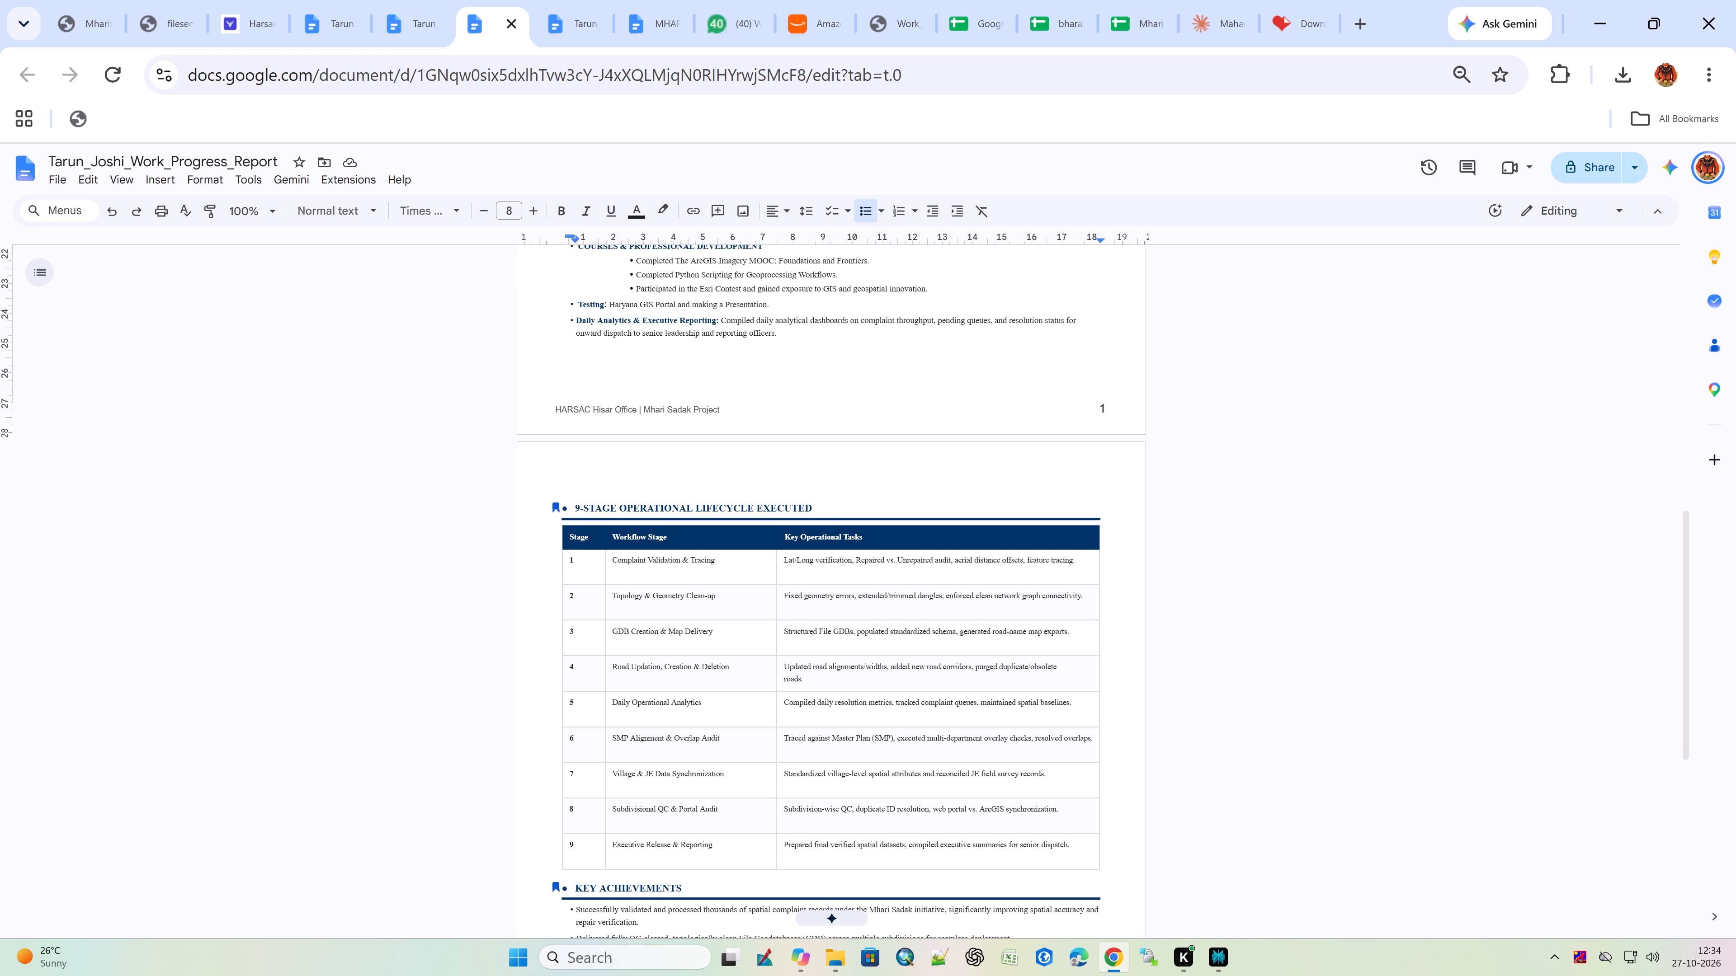
pyautogui.hotkey('ctrl', 's')
pyautogui.hotkey('ctrl', 's')
# Rename the report by adding the prefix "Final _" to its file name and save it.
pyautogui.click(61, 183)
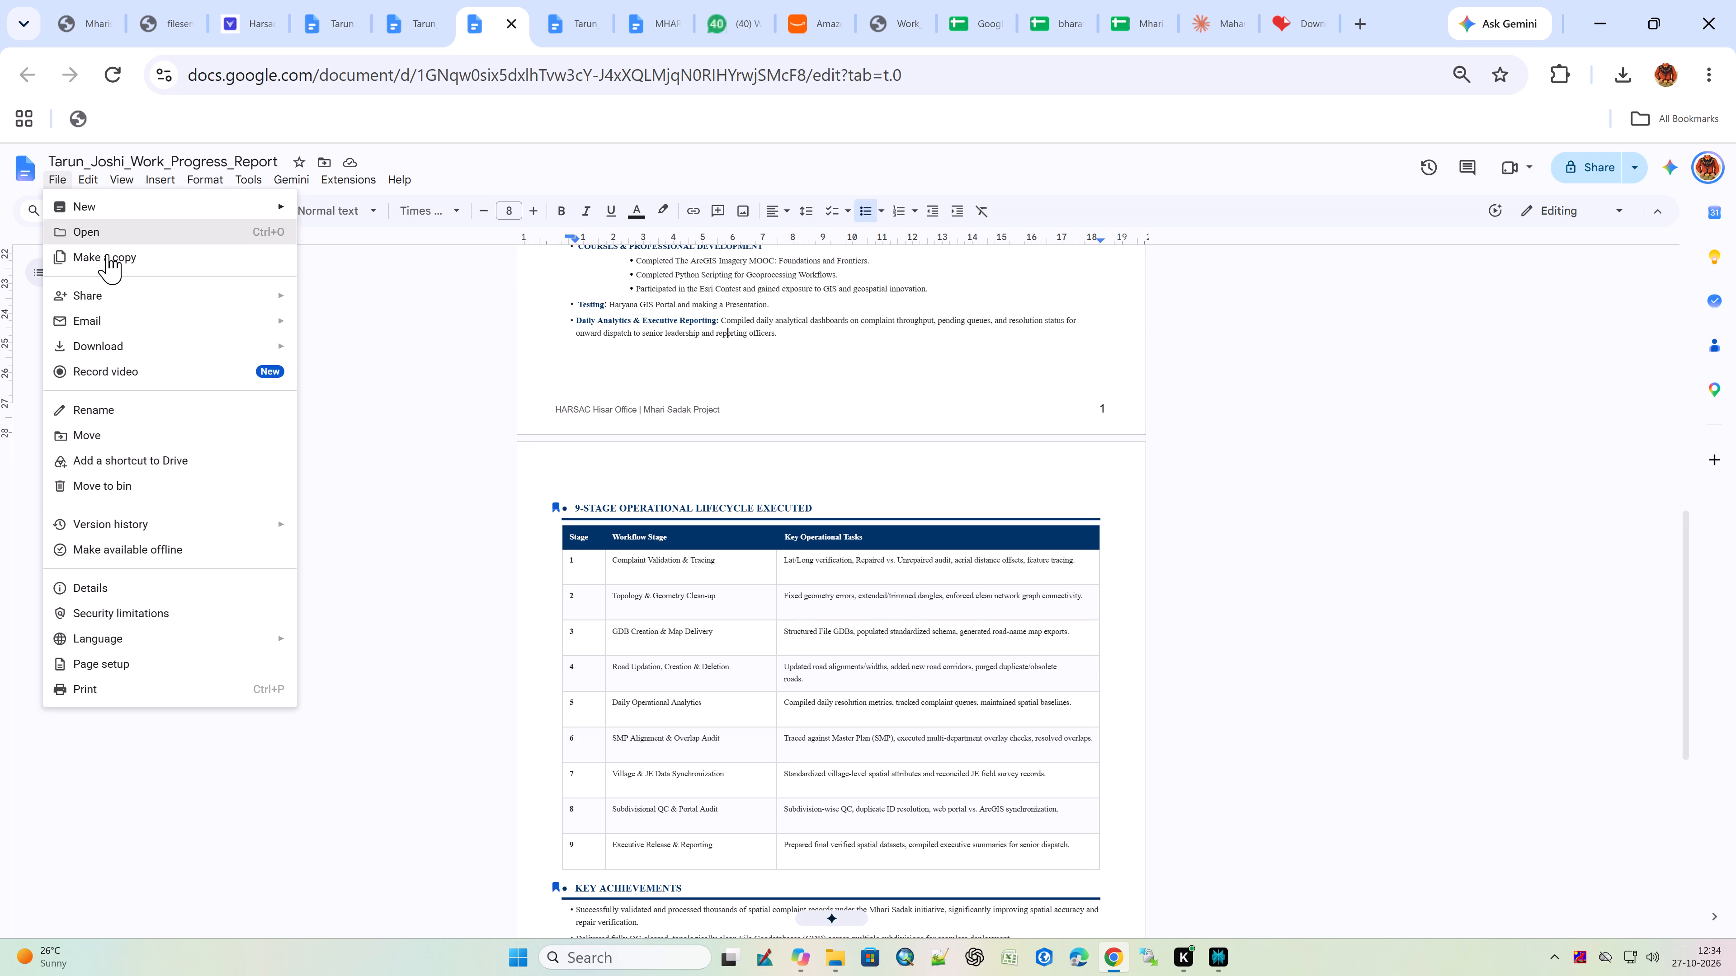
pyautogui.click(52, 161)
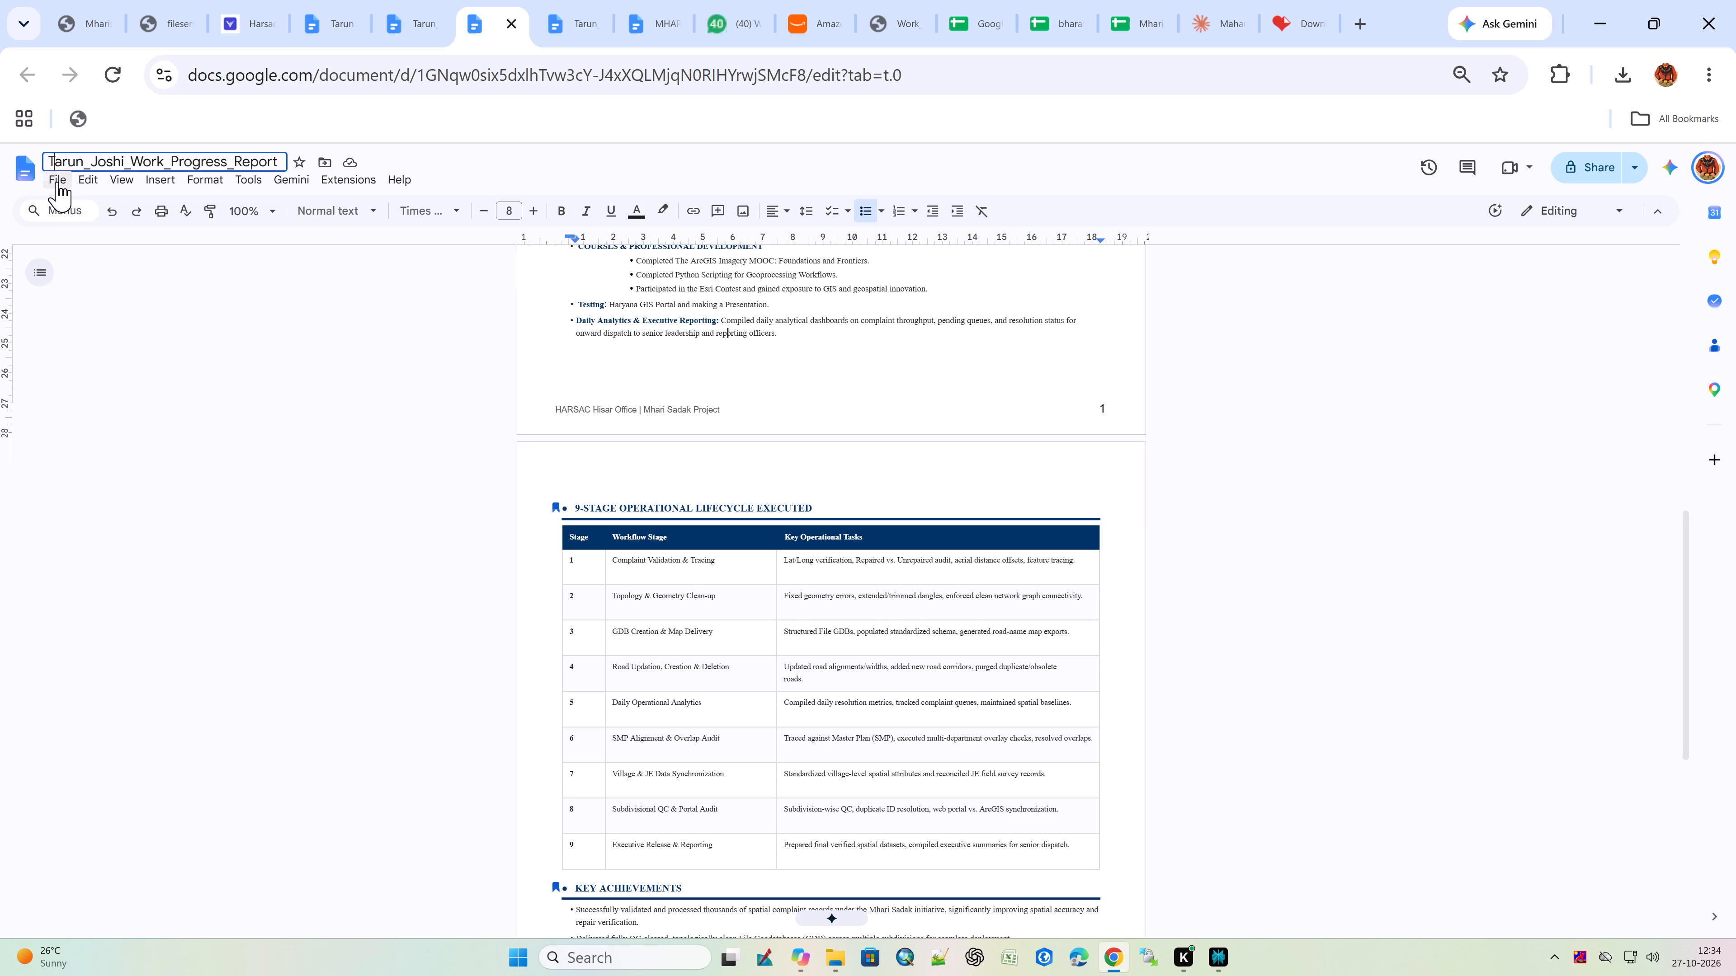
pyautogui.press('Left')
pyautogui.hotkey('shift', '_')
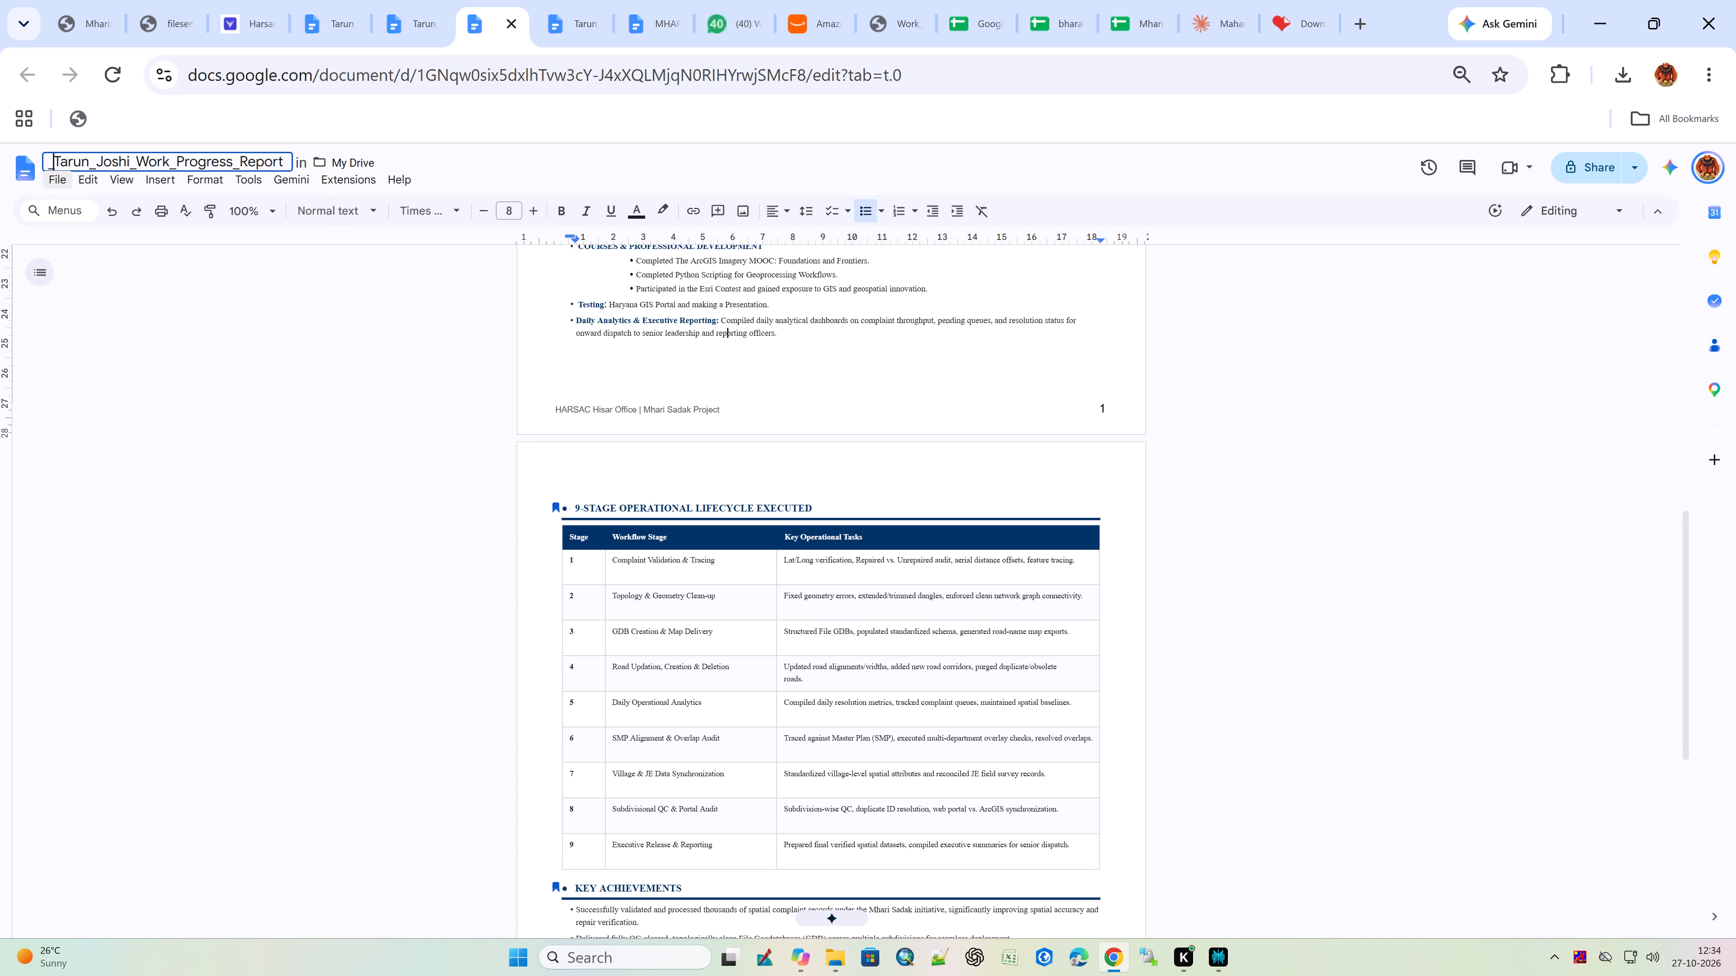
pyautogui.press('Left')
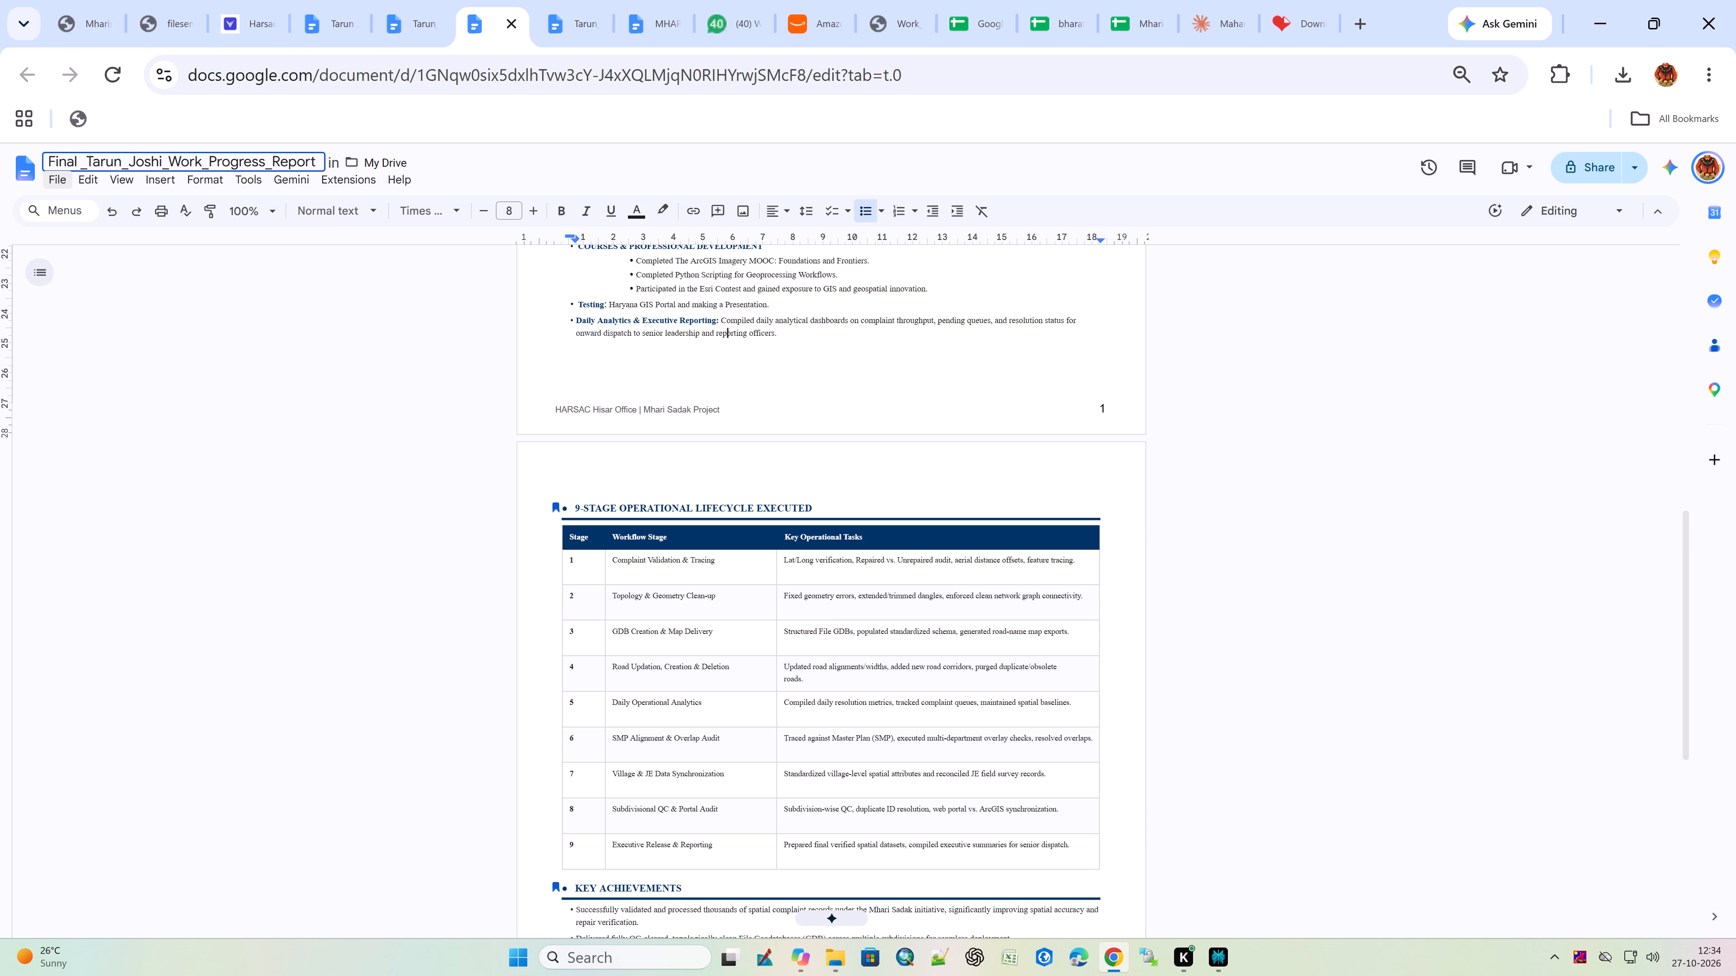
pyautogui.press('Return')
pyautogui.hotkey('ctrl', 's')
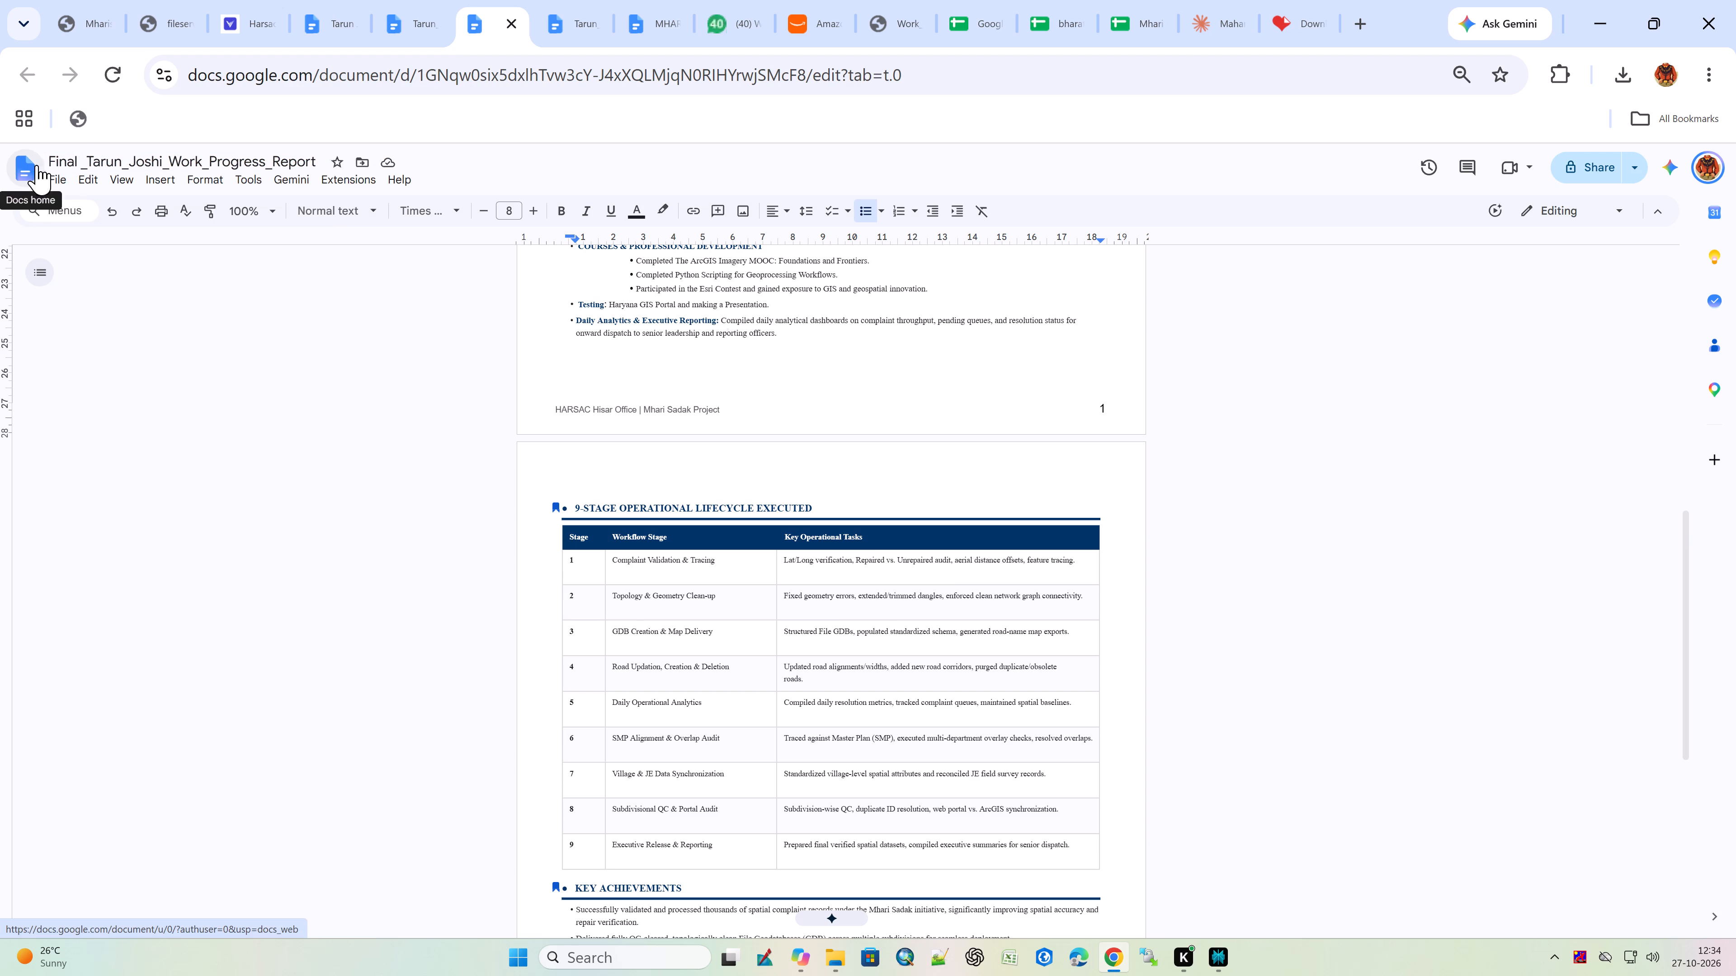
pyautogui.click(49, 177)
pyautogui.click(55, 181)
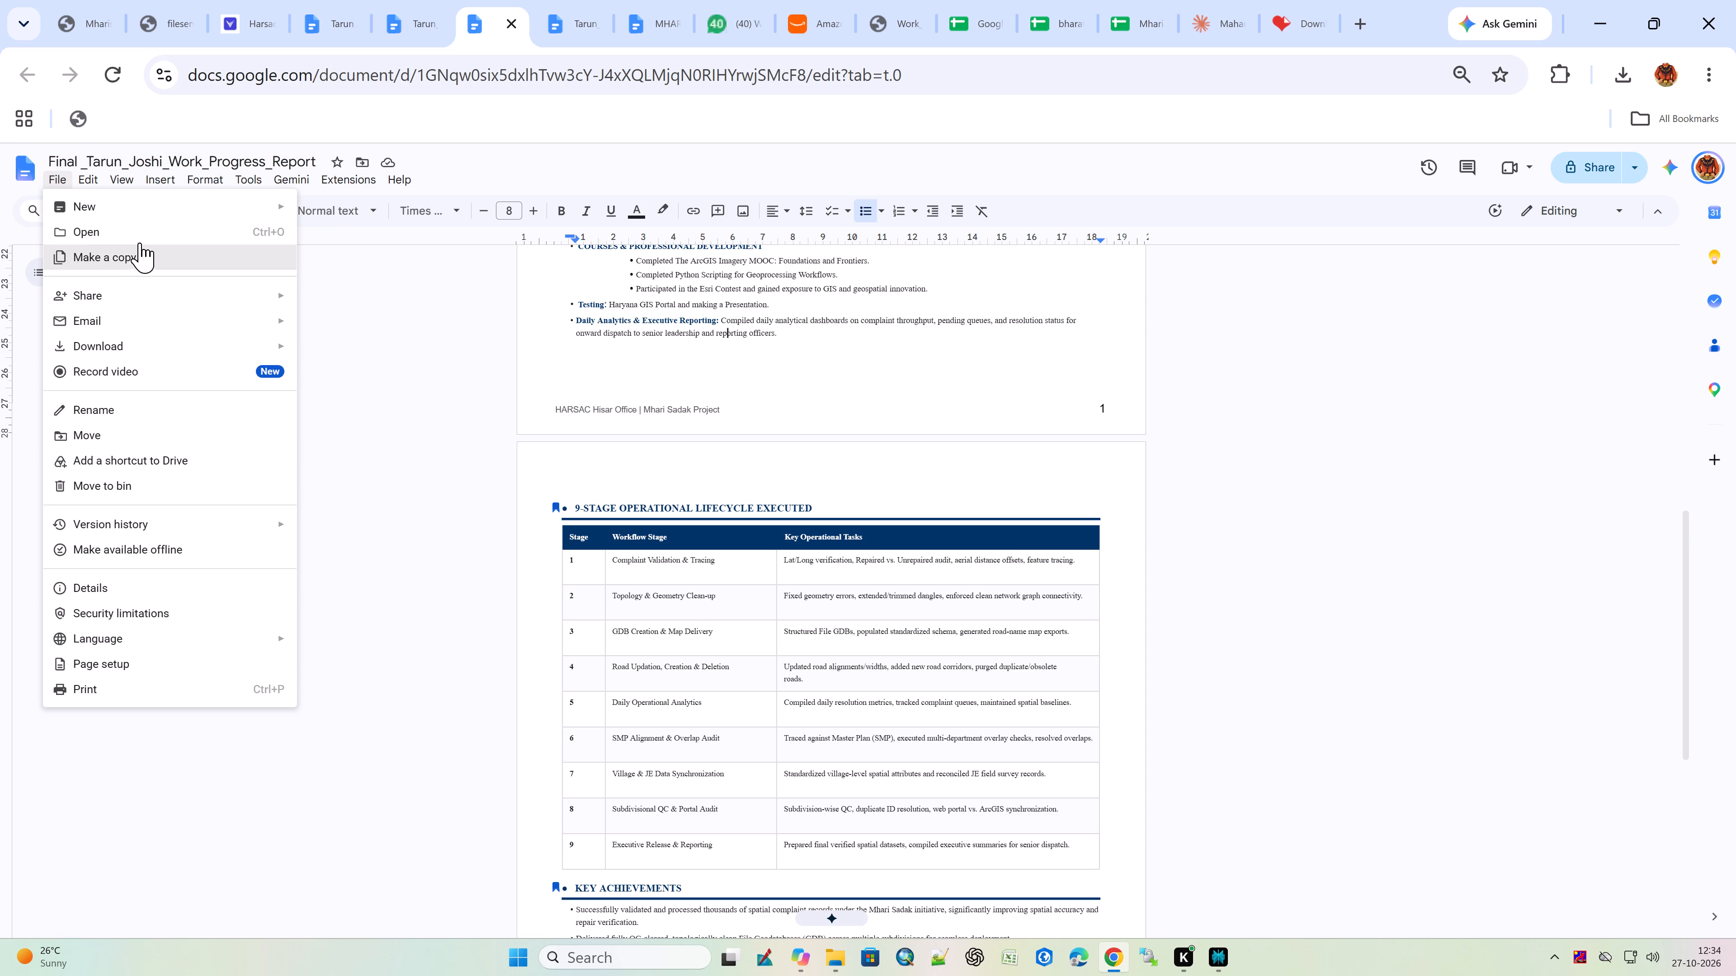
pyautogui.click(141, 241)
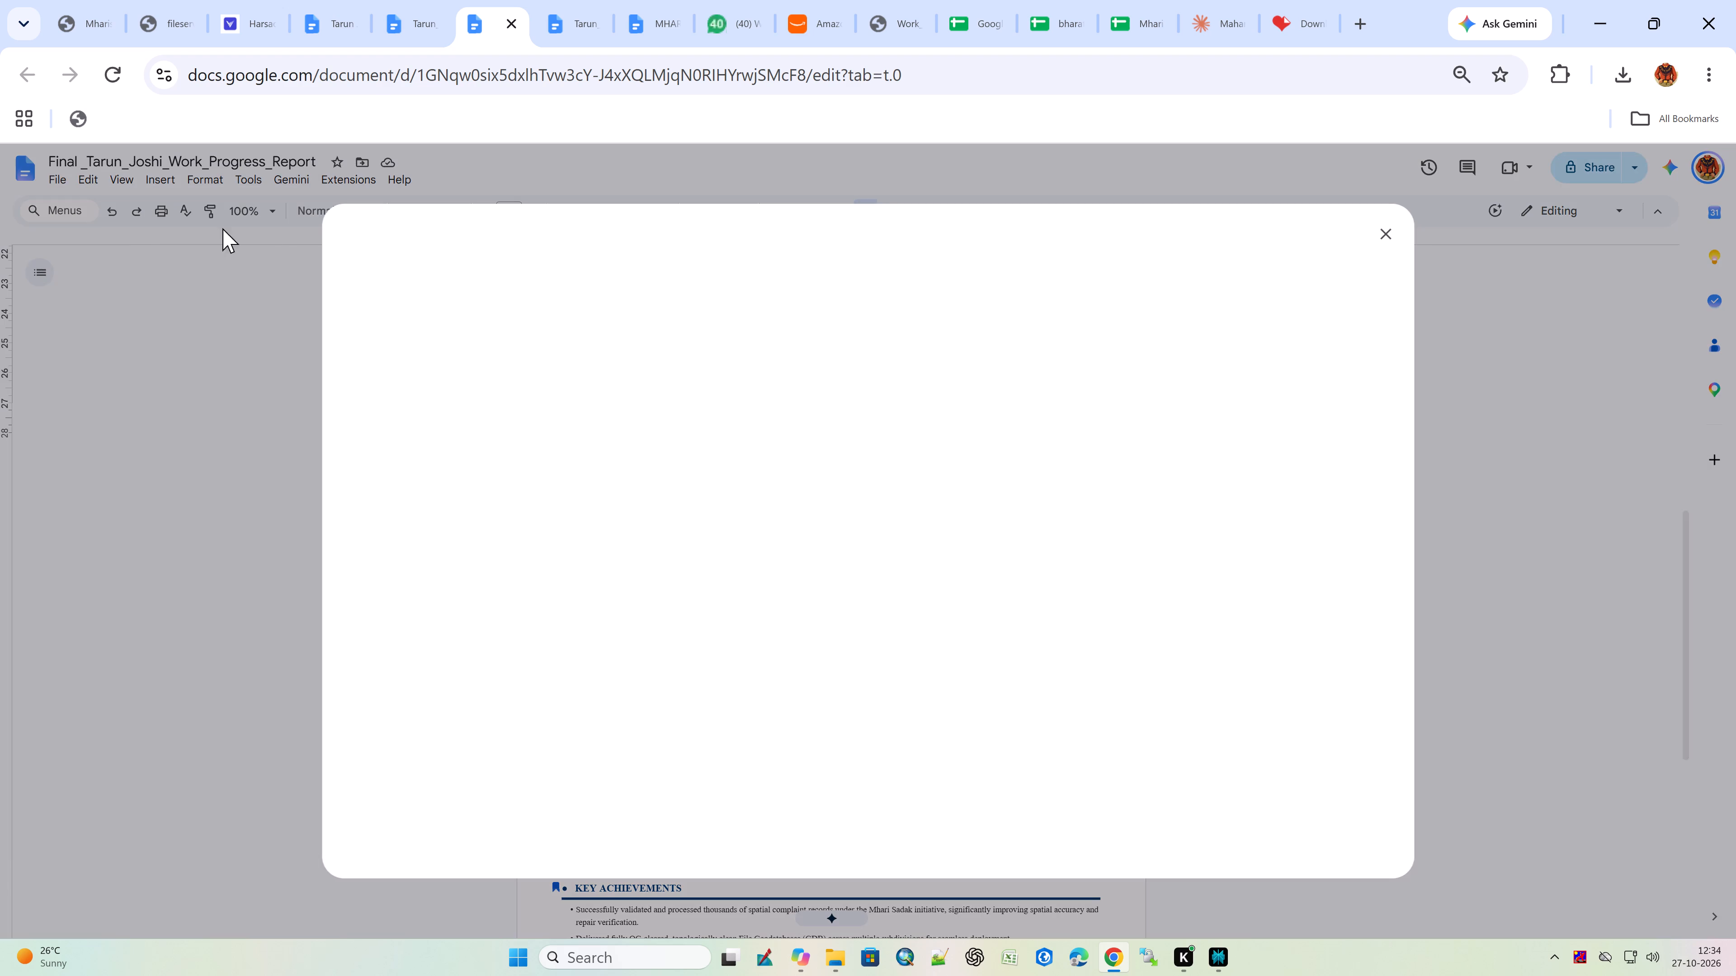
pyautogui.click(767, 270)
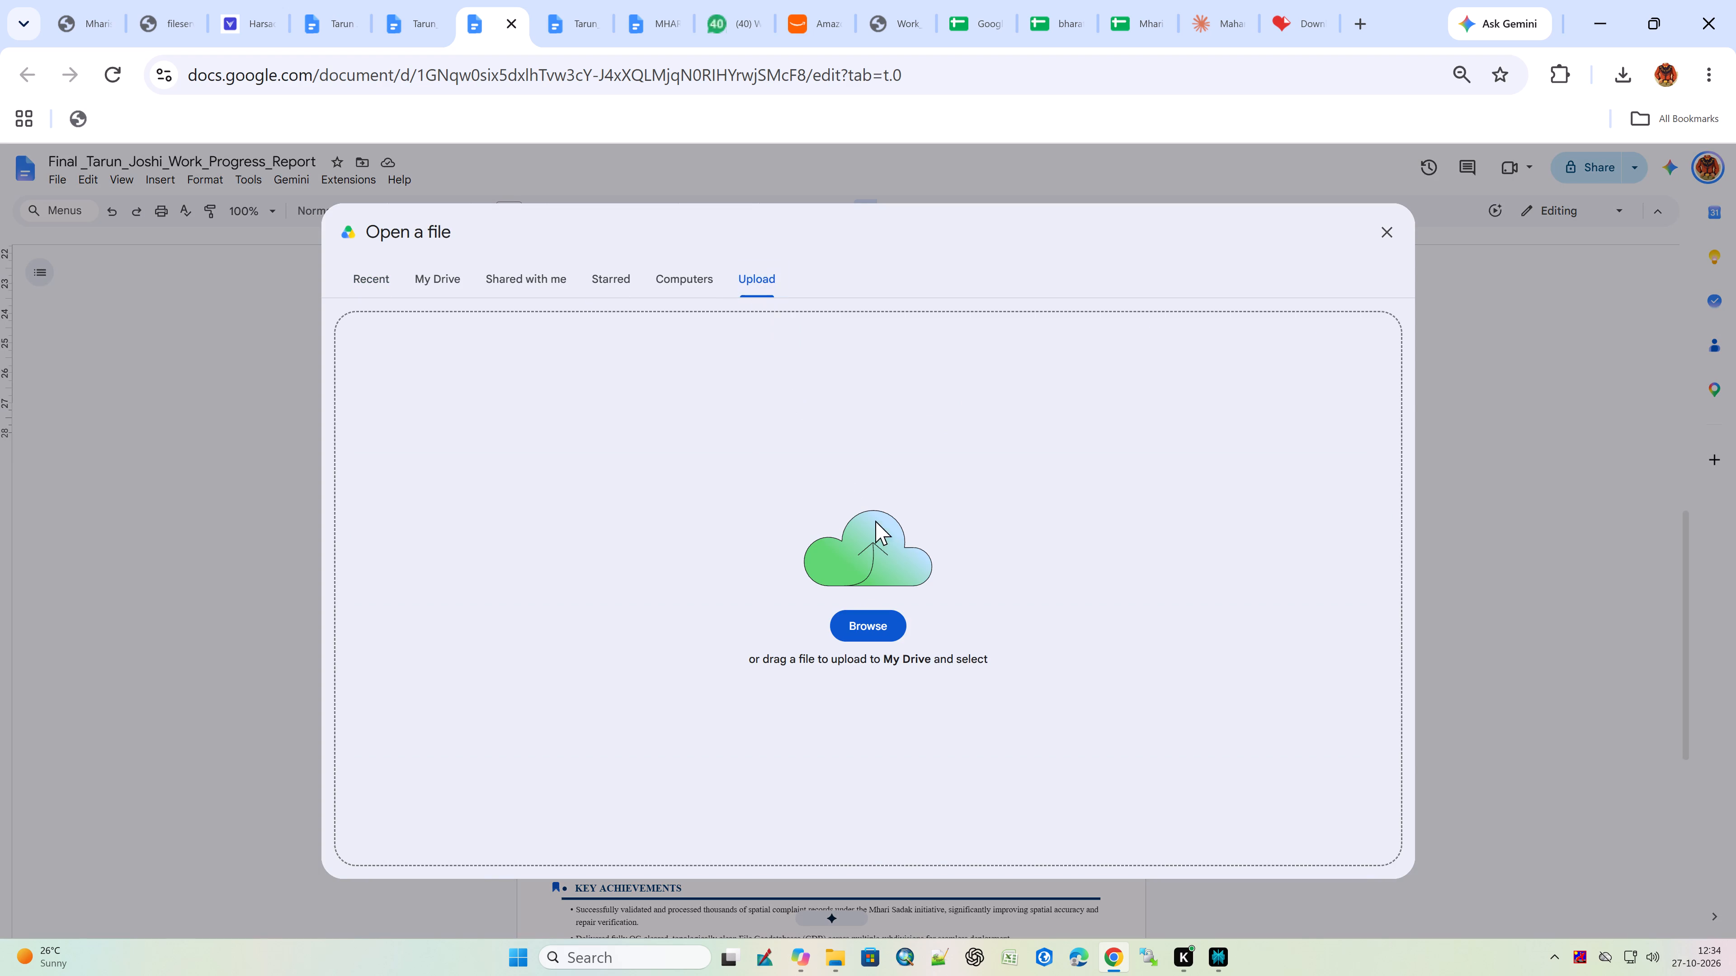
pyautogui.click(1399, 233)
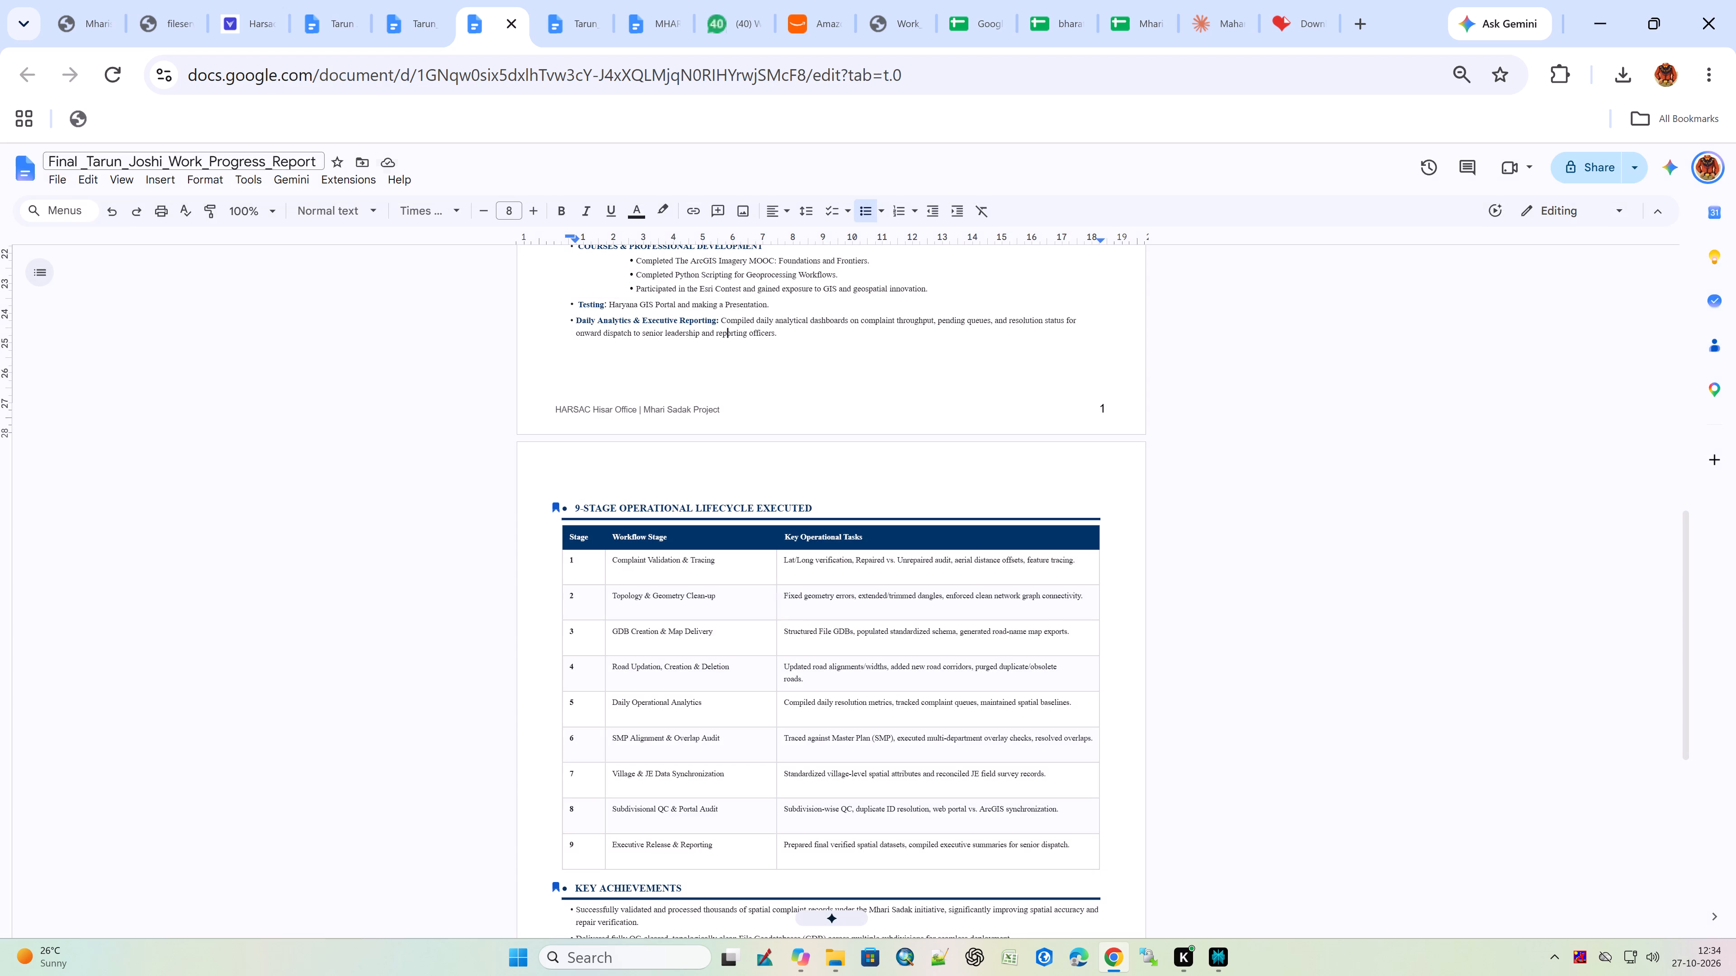
# Create a new blank document.
pyautogui.click(56, 175)
pyautogui.click(121, 209)
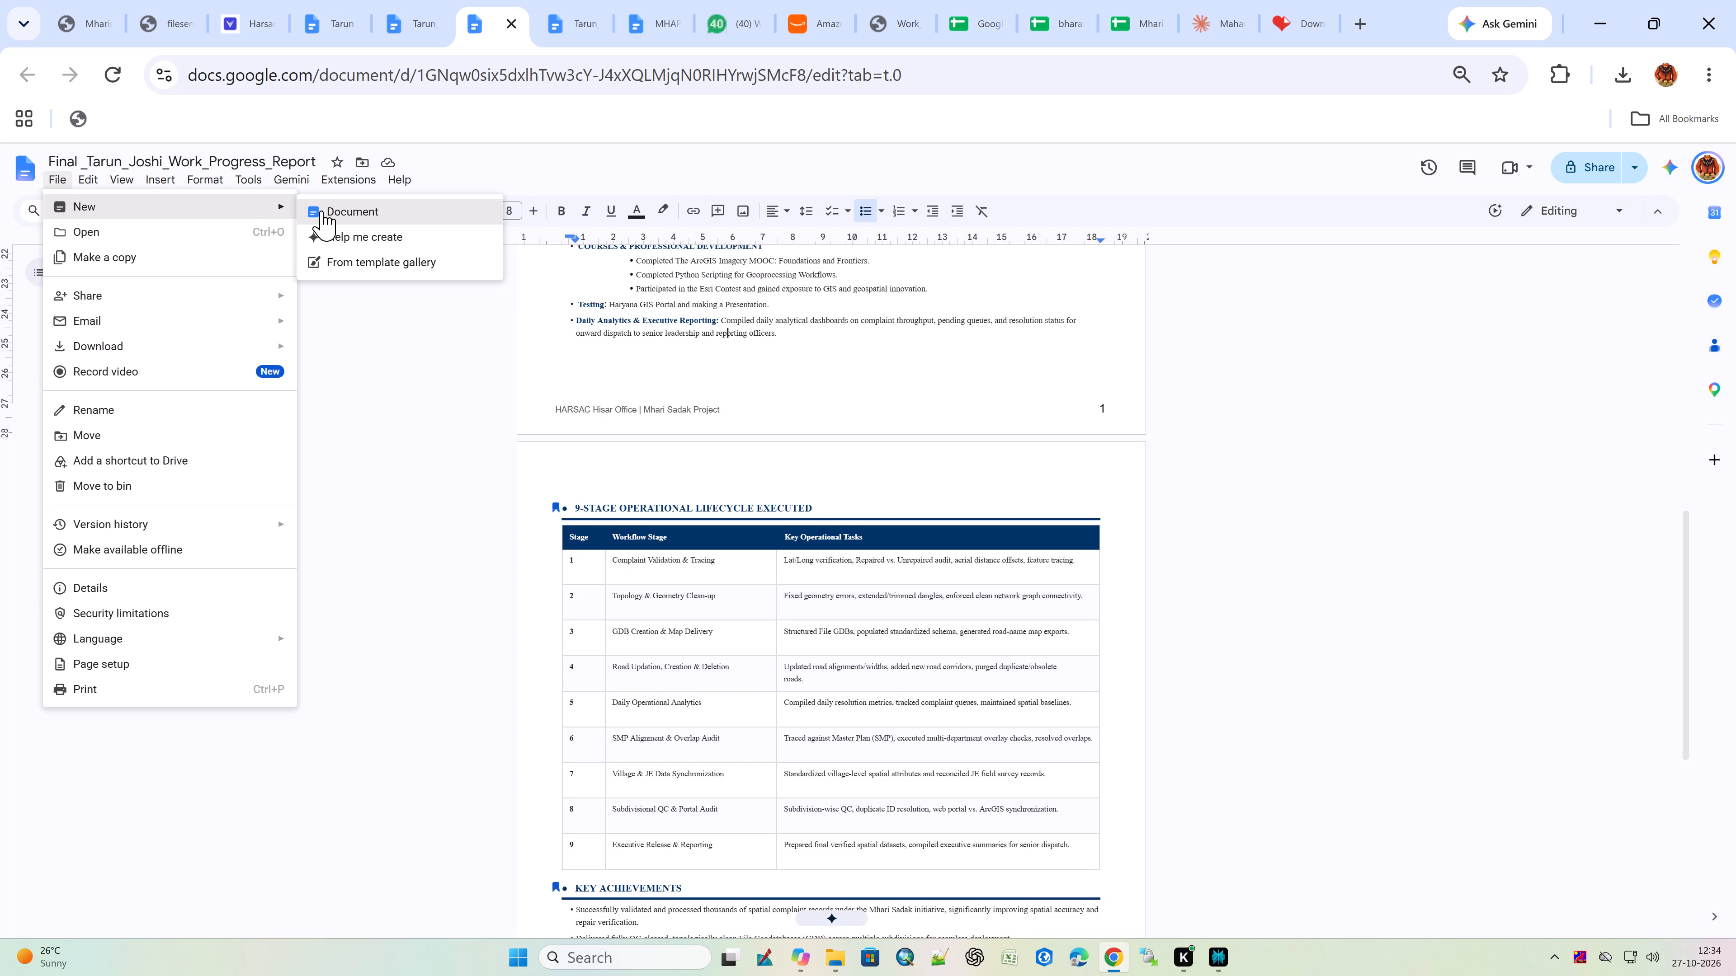
pyautogui.click(323, 211)
# Copy the entire body of the renamed final report.
pyautogui.click(458, 39)
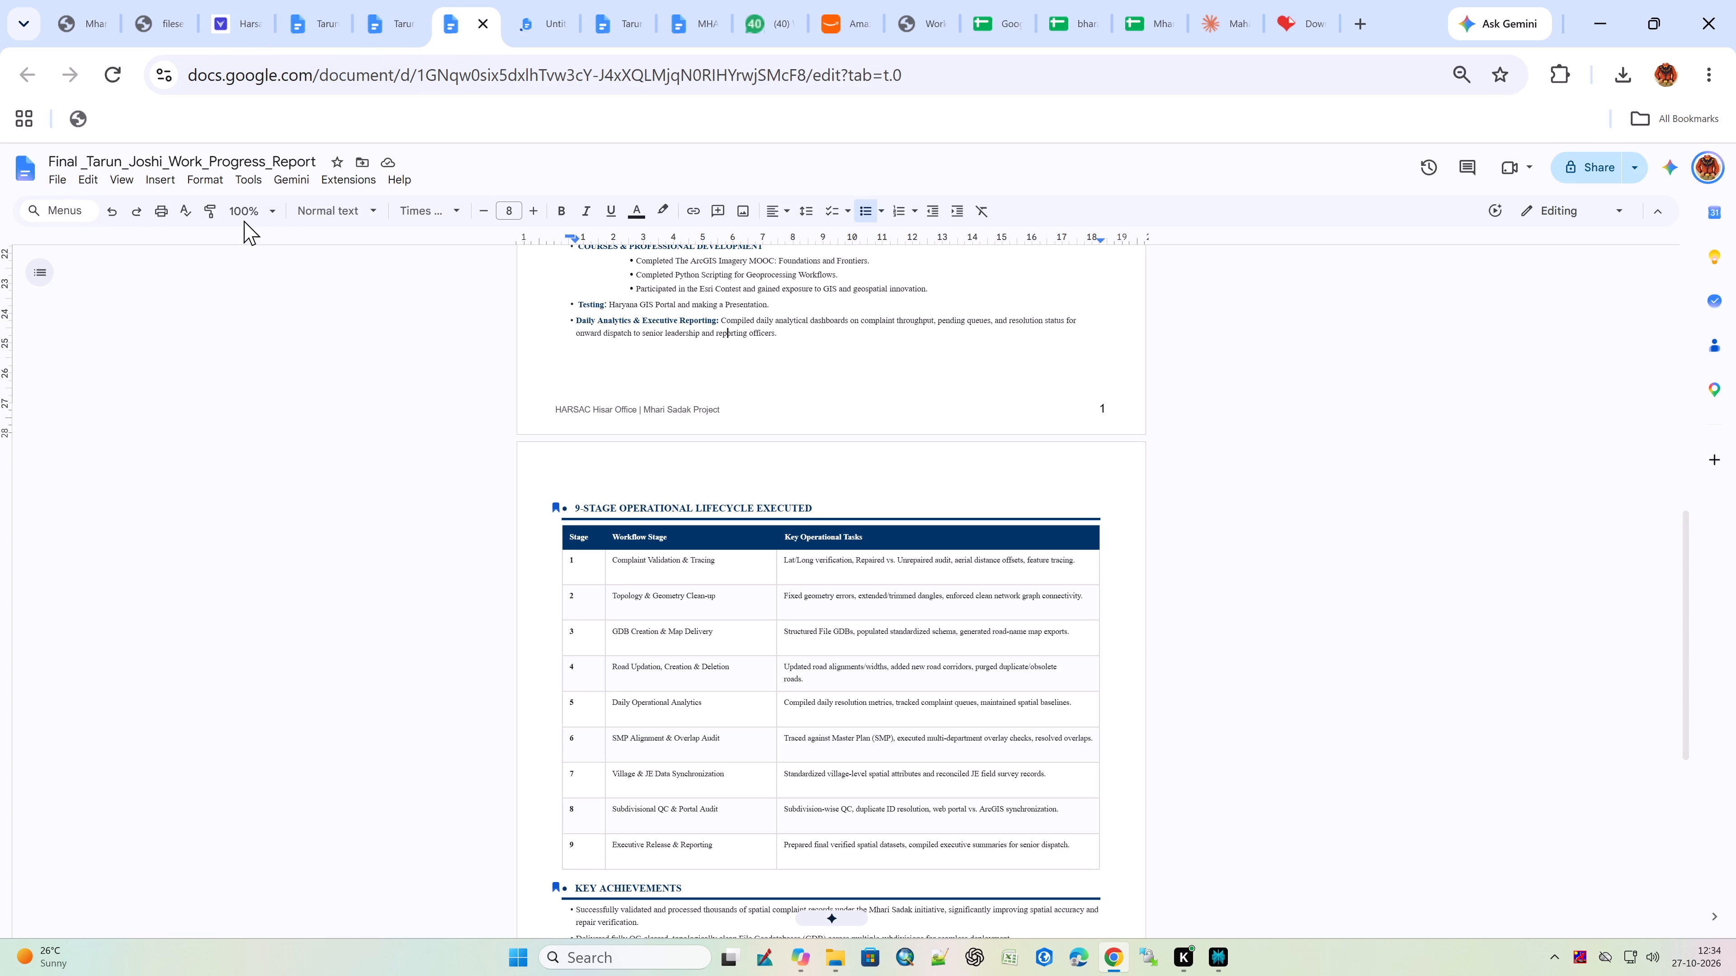
pyautogui.click(62, 193)
pyautogui.click(767, 354)
pyautogui.hotkey('ctrl', 'a')
pyautogui.hotkey('ctrl', 'c')
pyautogui.hotkey('ctrl', 'c')
pyautogui.hotkey('ctrl', 'c')
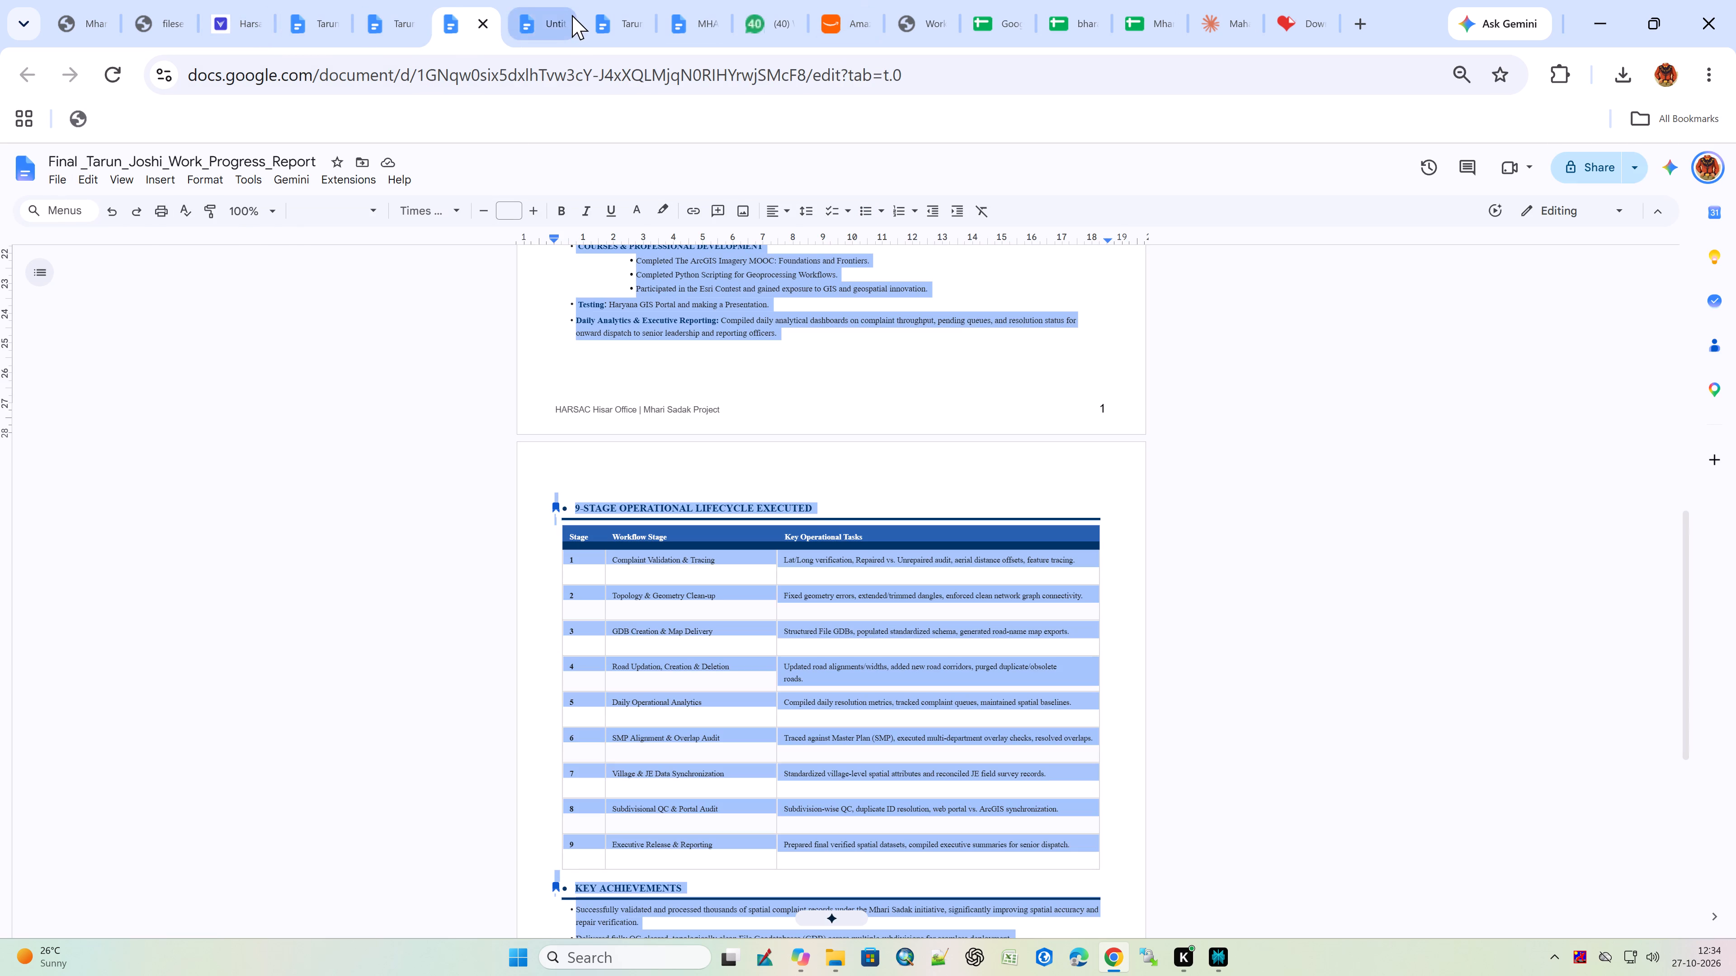
# Paste the copied report content into the new untitled document.
pyautogui.click(565, 14)
pyautogui.hotkey('ctrl', 'v')
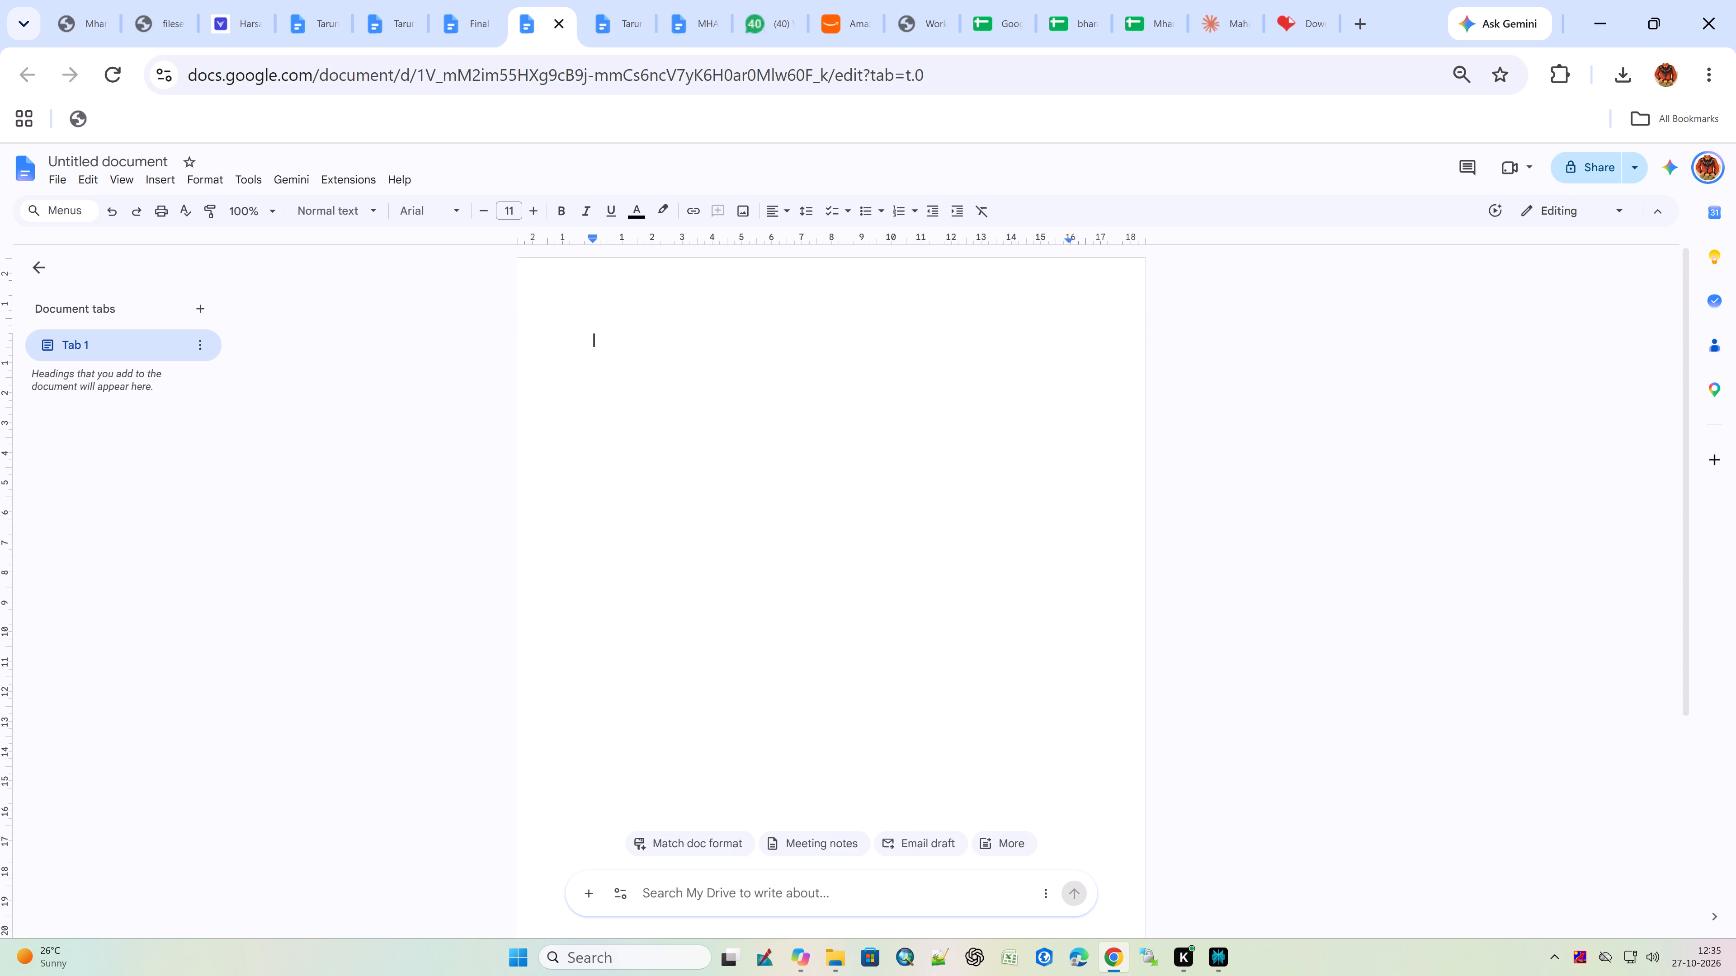
pyautogui.scroll(-4, 765, 508)
pyautogui.scroll(8, 765, 508)
pyautogui.scroll(4, 766, 442)
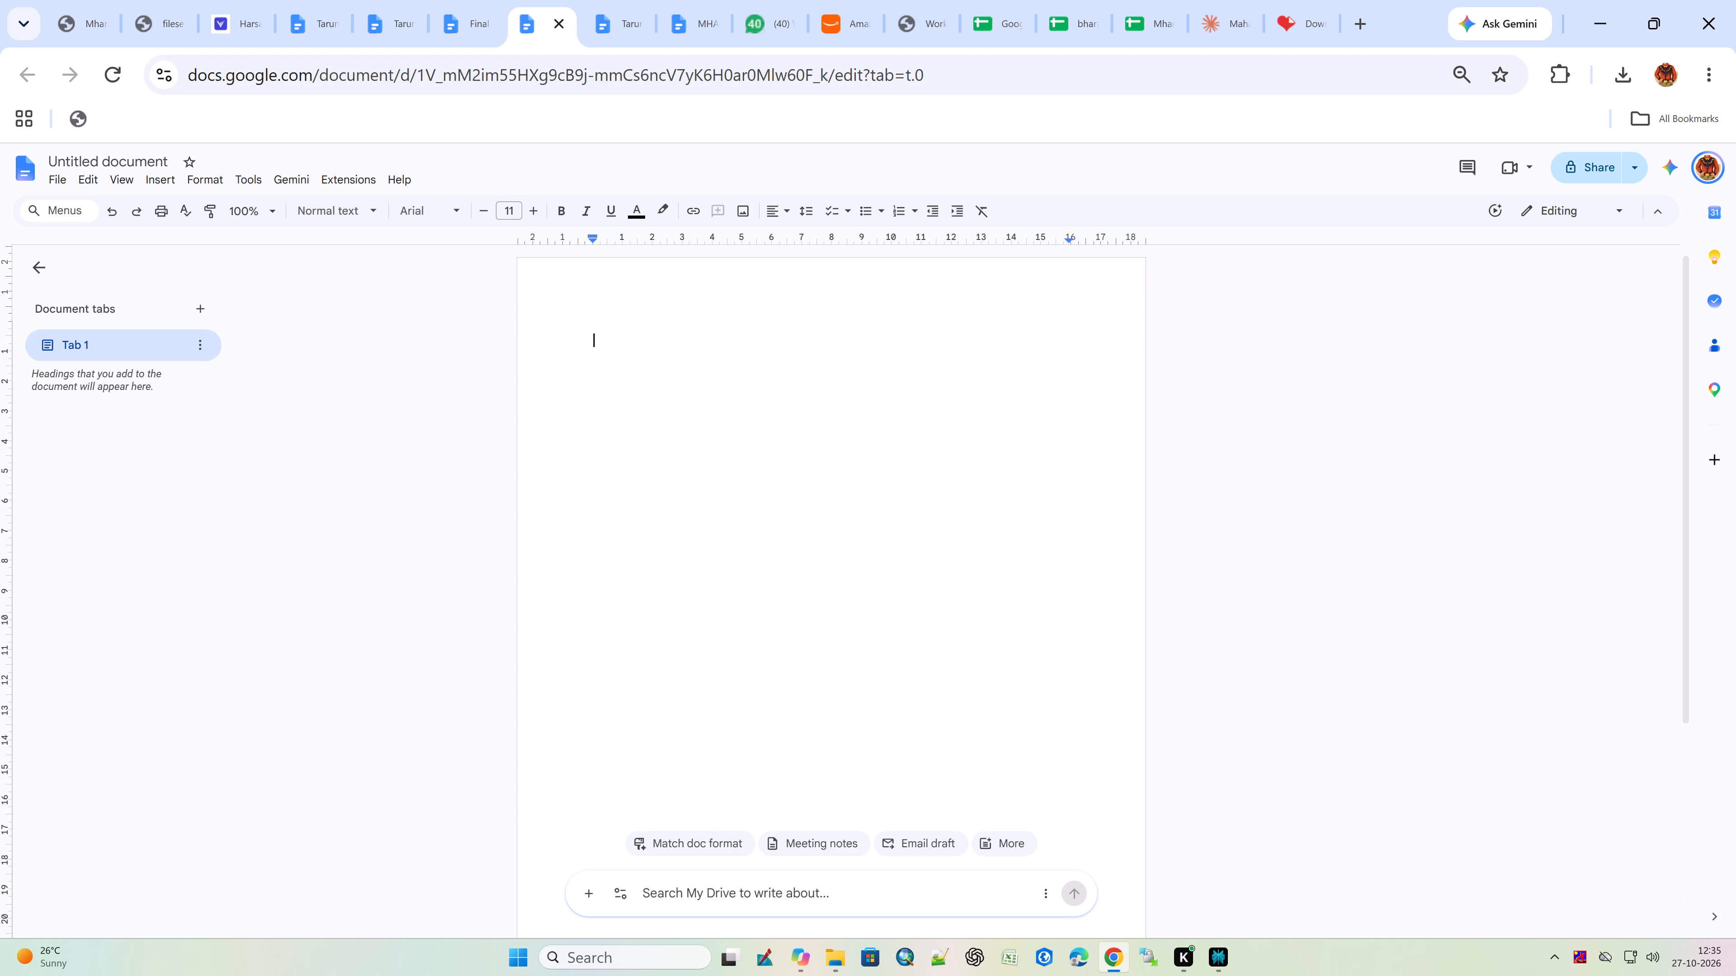
pyautogui.scroll(4, 766, 442)
pyautogui.hotkey('ctrl', 'v')
pyautogui.click(491, 0)
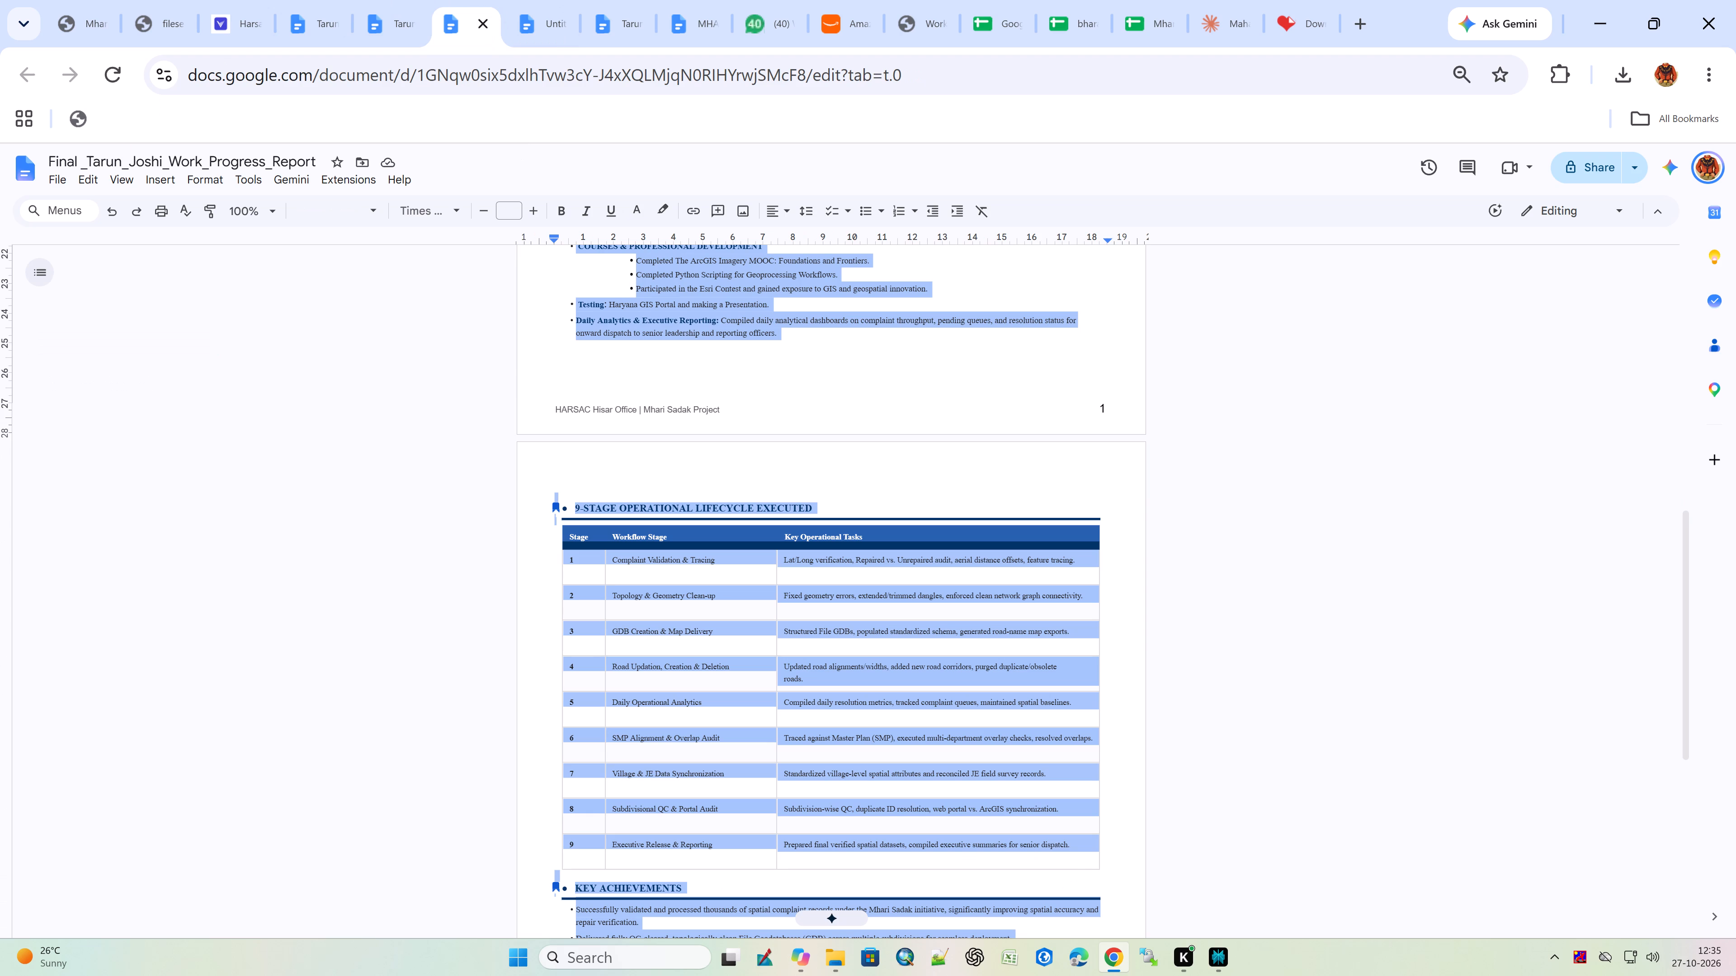
pyautogui.click(555, 16)
pyautogui.click(658, 404)
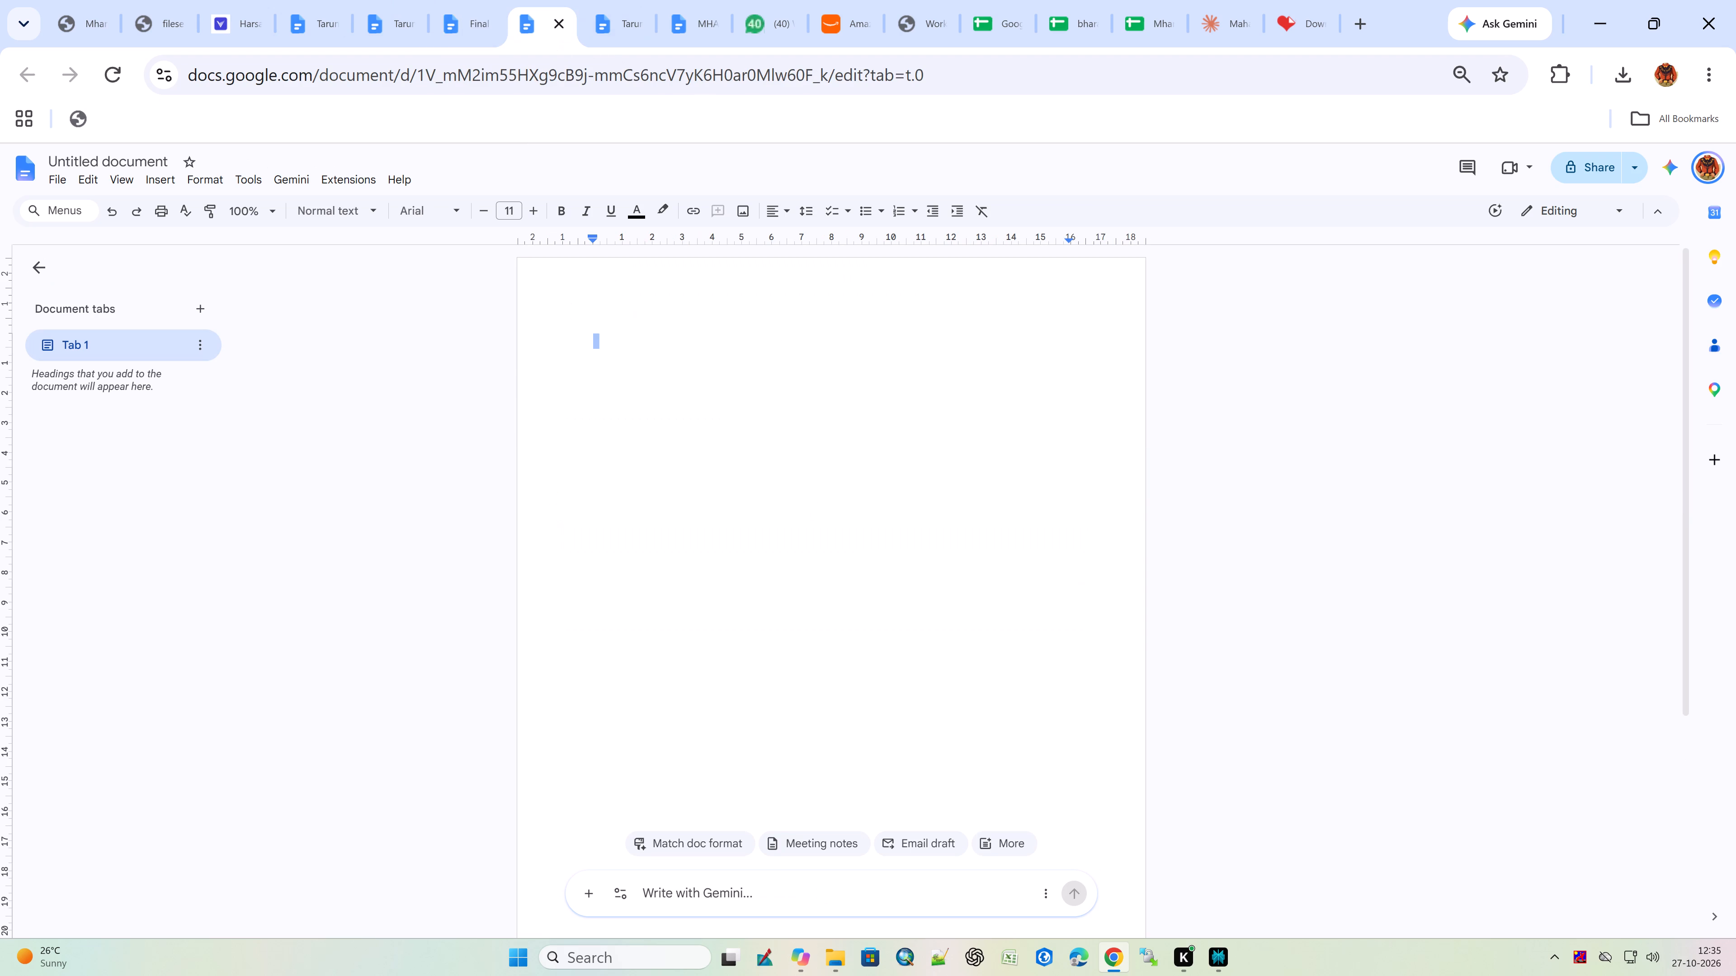
pyautogui.scroll(5, 659, 405)
pyautogui.scroll(-9, 659, 405)
pyautogui.hotkey('ctrl', 'v')
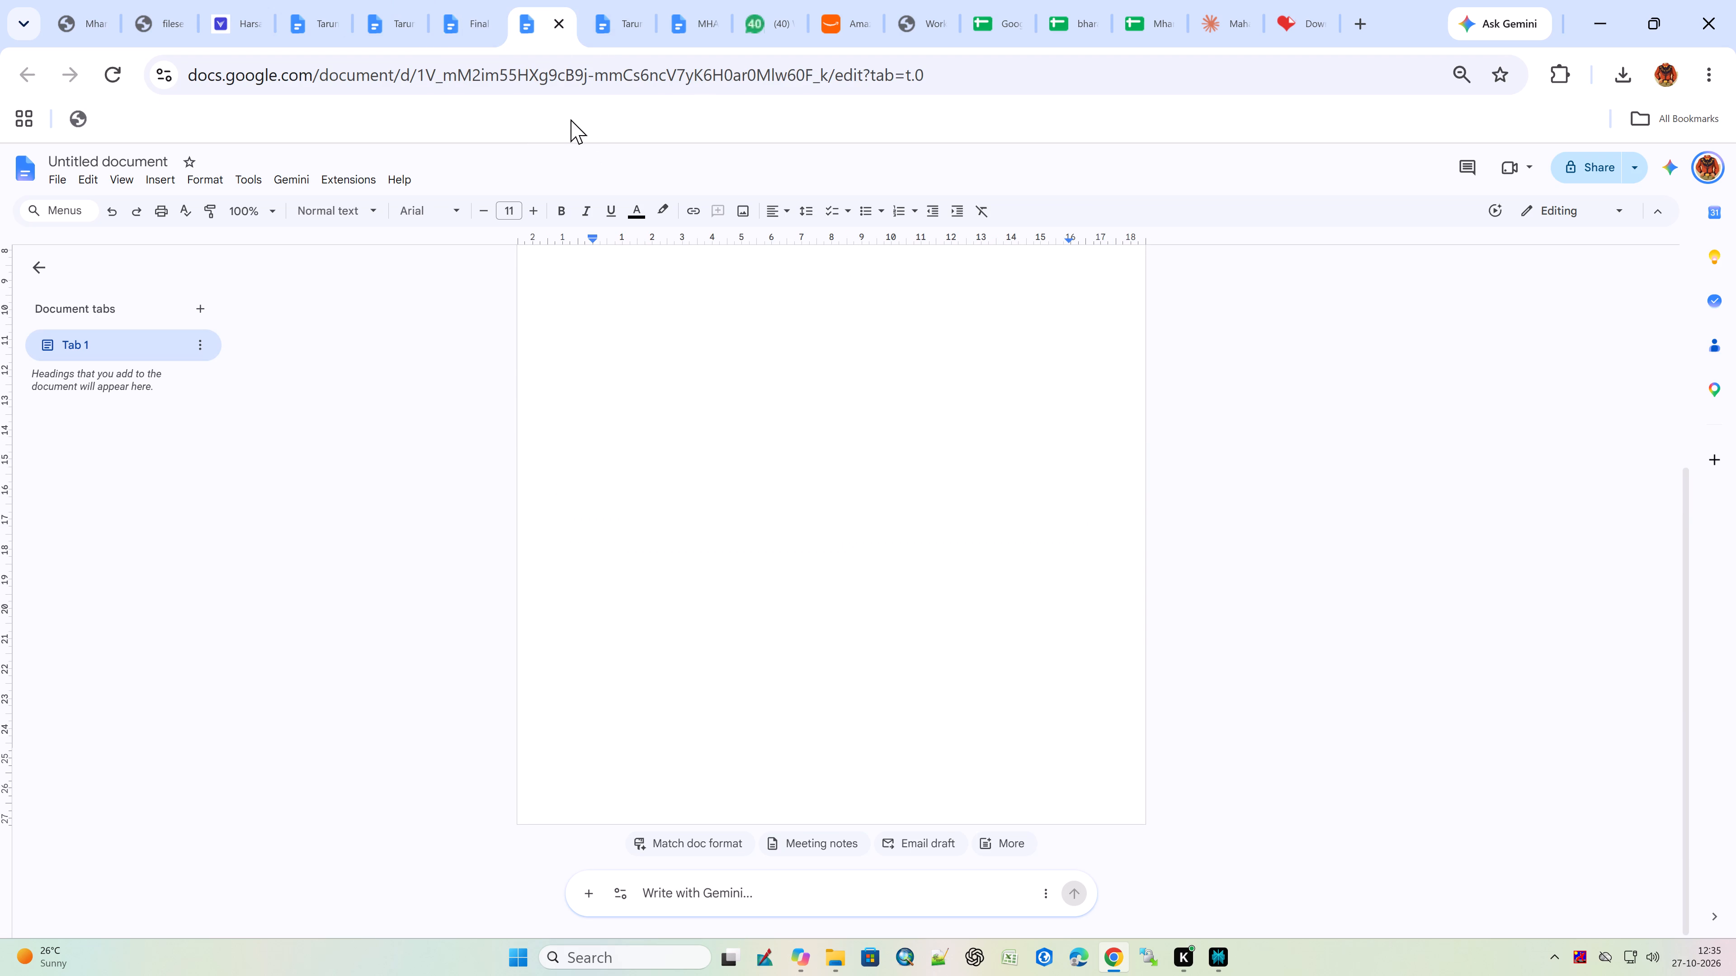
pyautogui.click(467, 11)
pyautogui.click(561, 1)
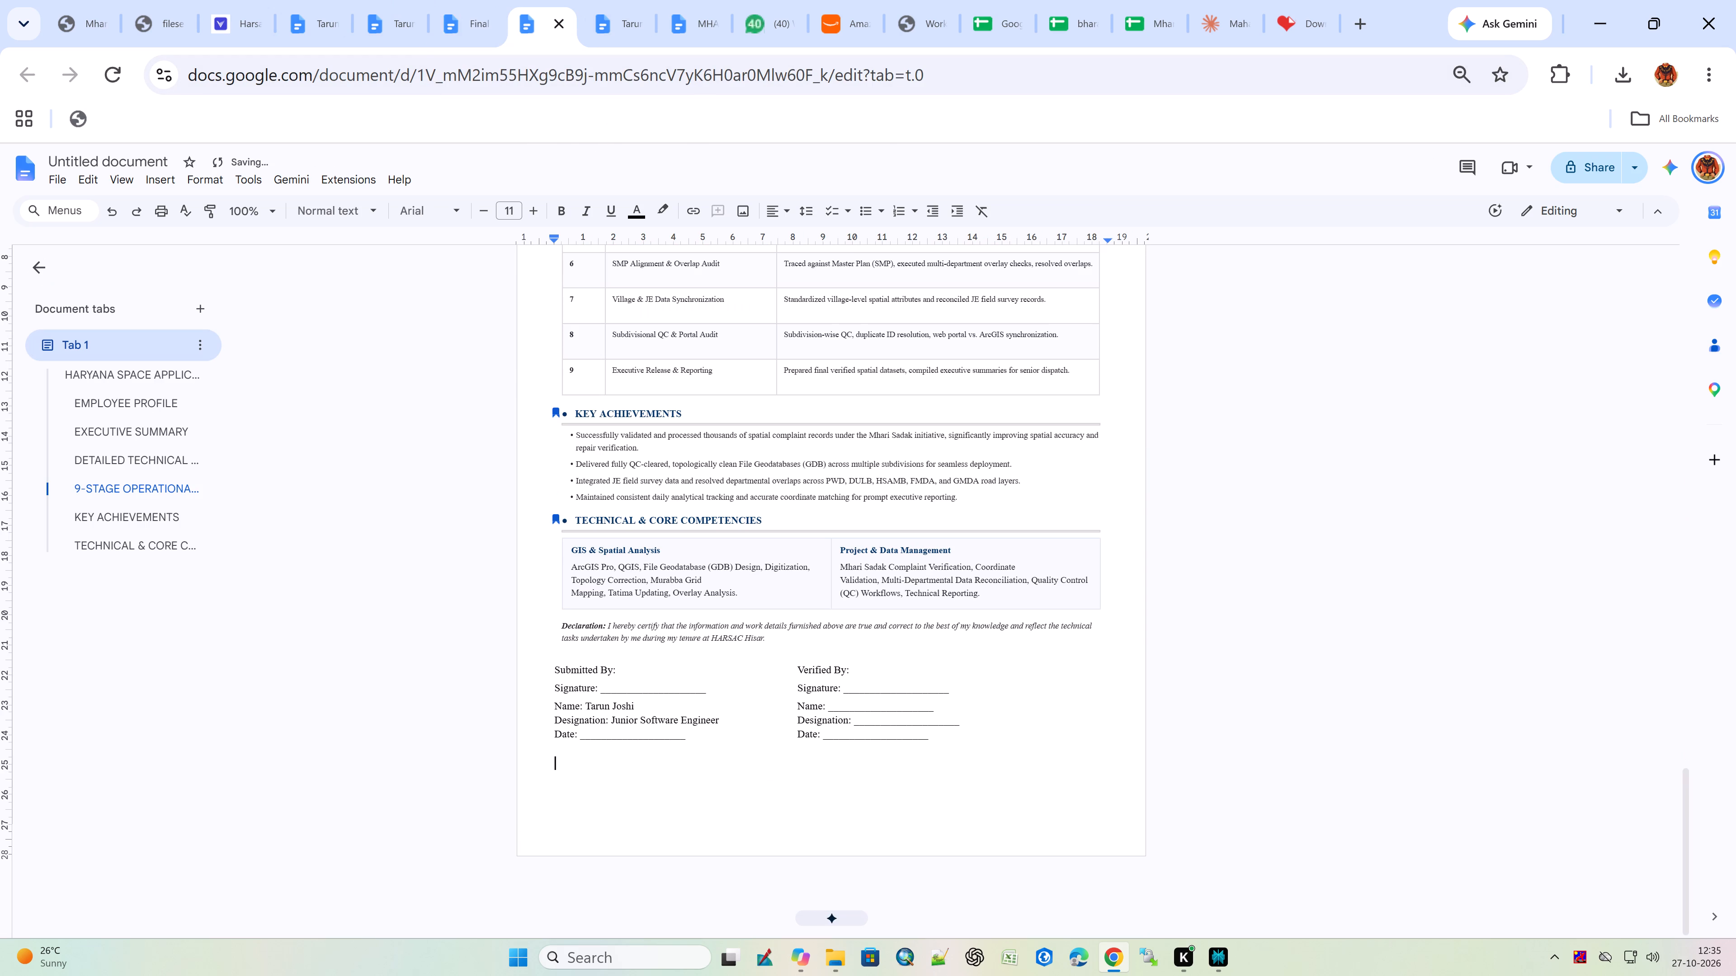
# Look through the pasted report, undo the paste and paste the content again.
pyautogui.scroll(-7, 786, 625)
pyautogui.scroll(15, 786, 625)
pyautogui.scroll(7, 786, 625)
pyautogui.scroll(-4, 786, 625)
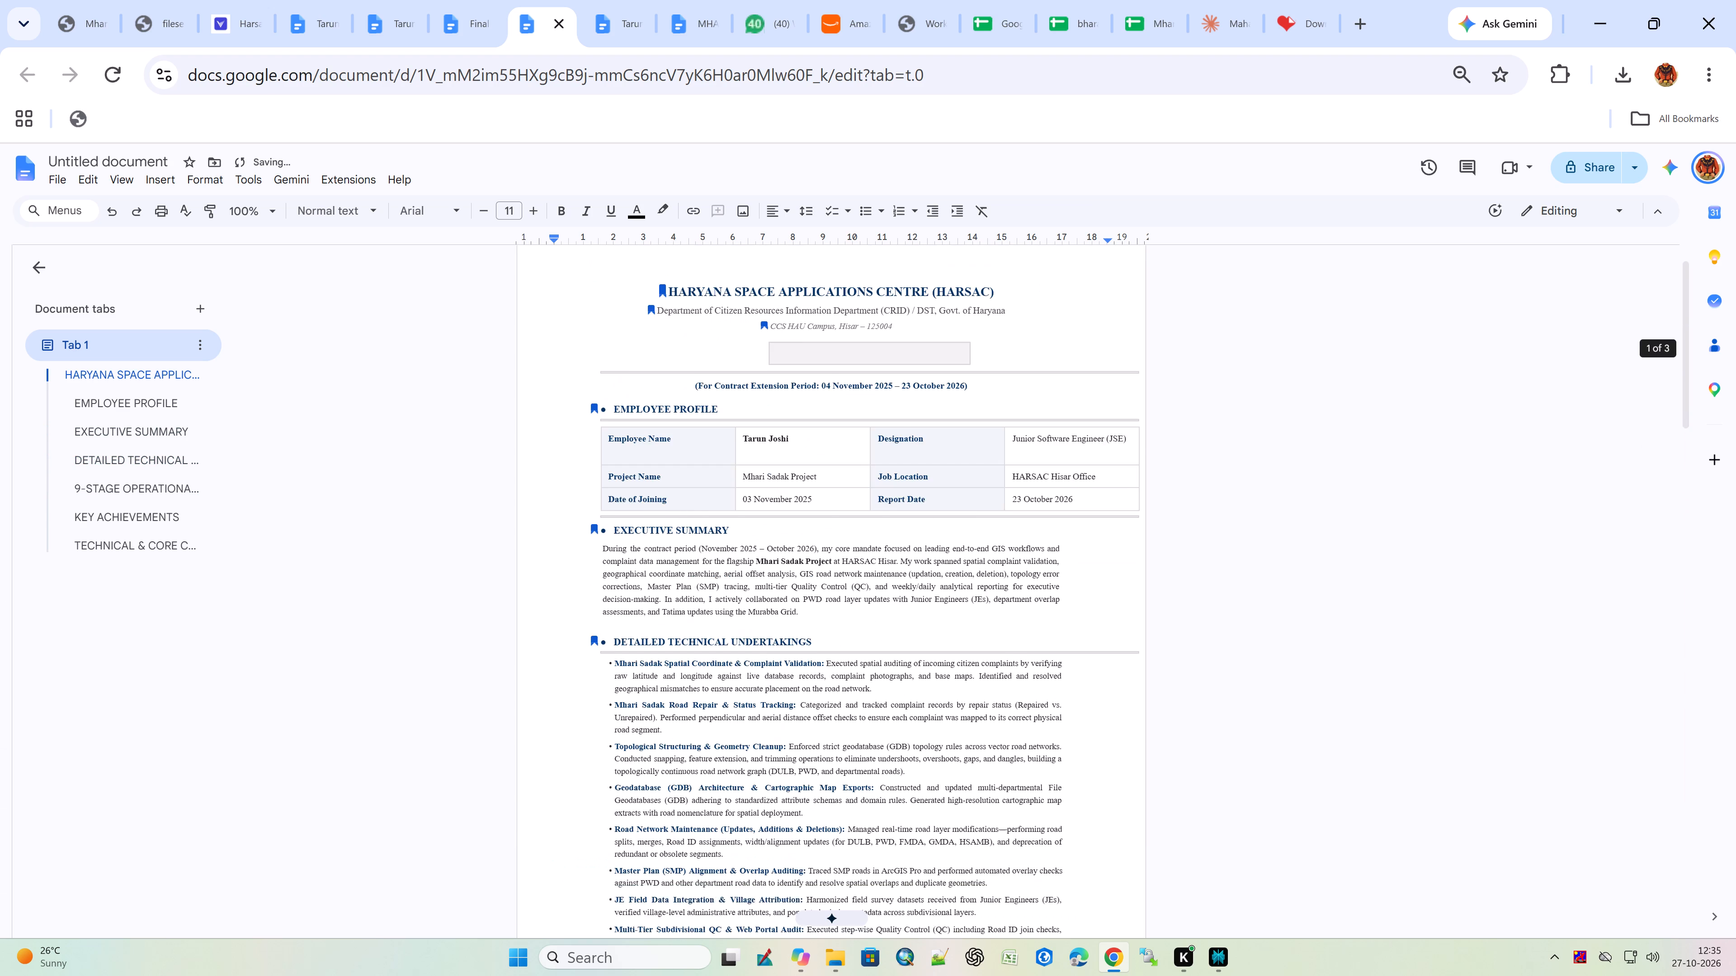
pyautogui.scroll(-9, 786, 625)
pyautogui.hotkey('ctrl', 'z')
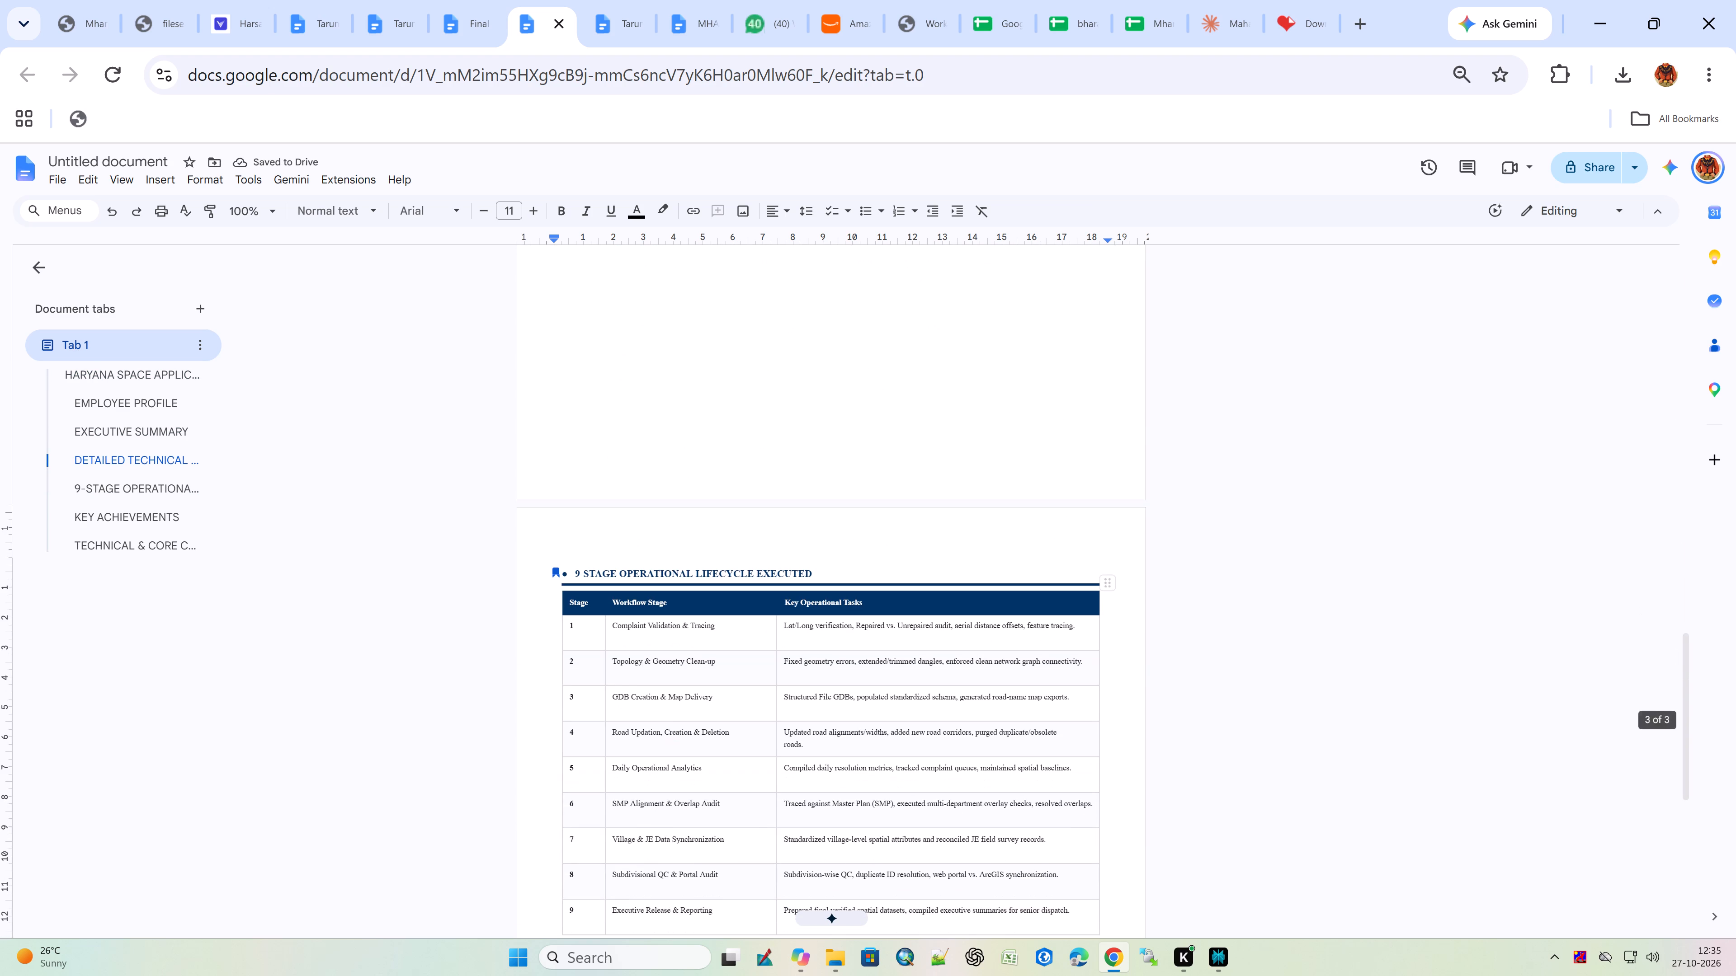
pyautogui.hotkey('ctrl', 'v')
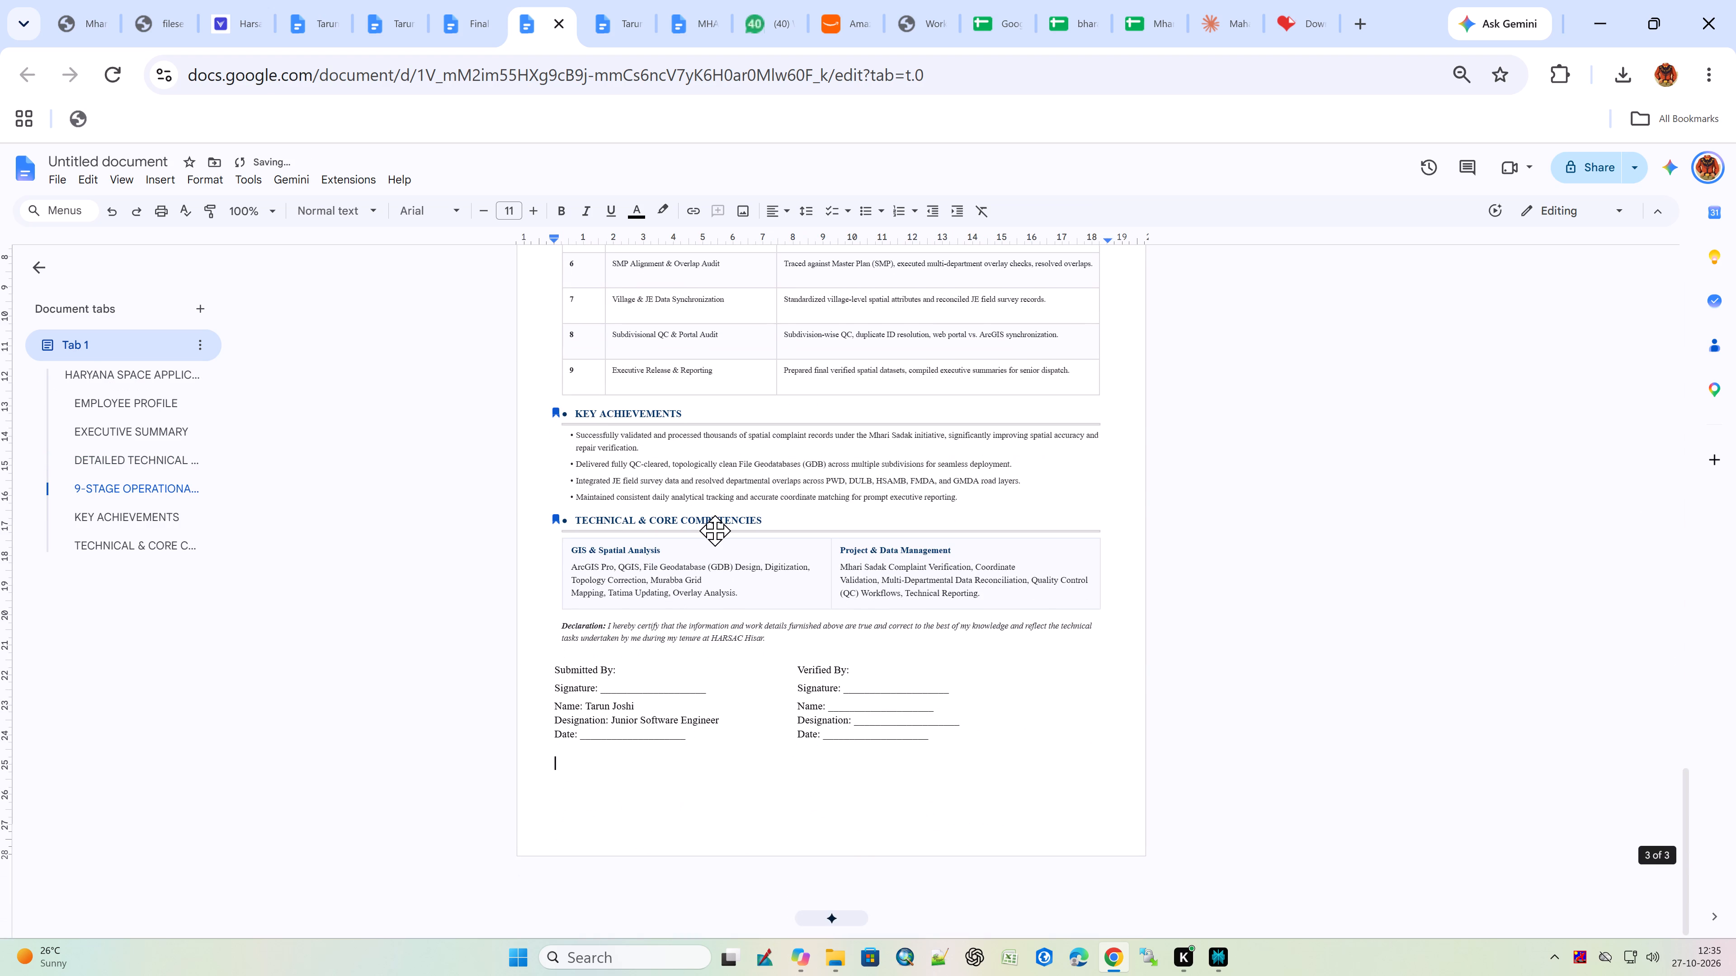
# Compare the page layout of the pasted copy with the pages of the original report.
pyautogui.scroll(14, 732, 644)
pyautogui.scroll(9, 733, 644)
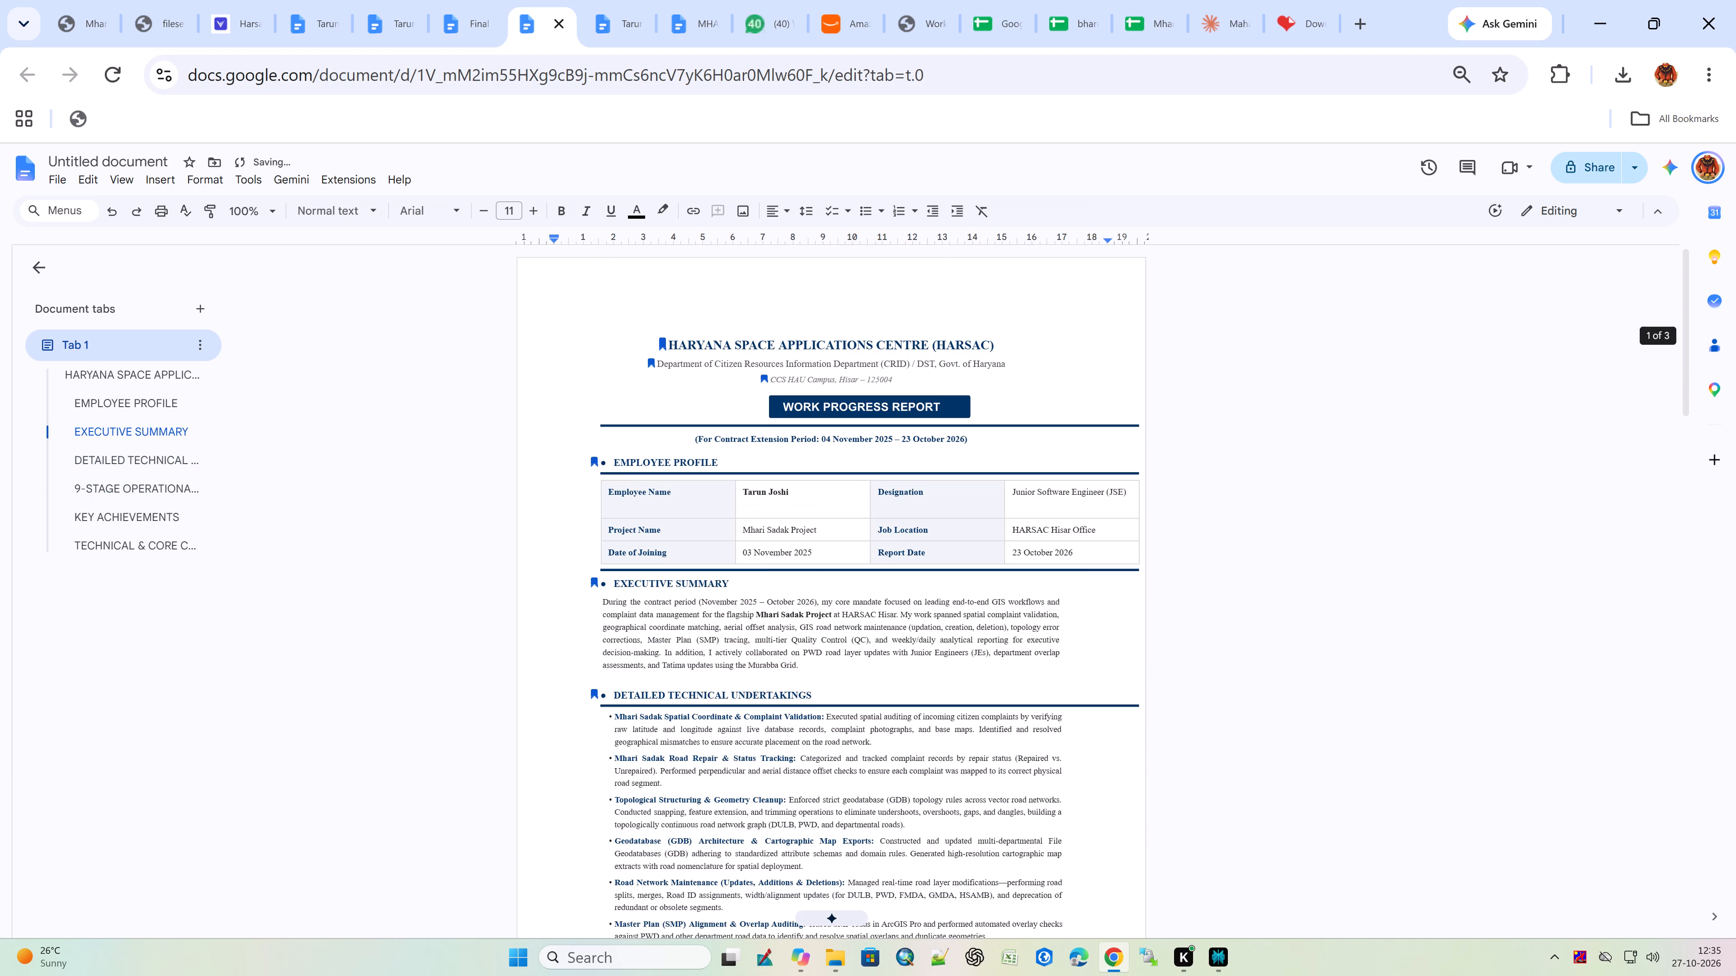
pyautogui.scroll(-14, 733, 644)
pyautogui.scroll(8, 733, 644)
pyautogui.scroll(-1, 733, 644)
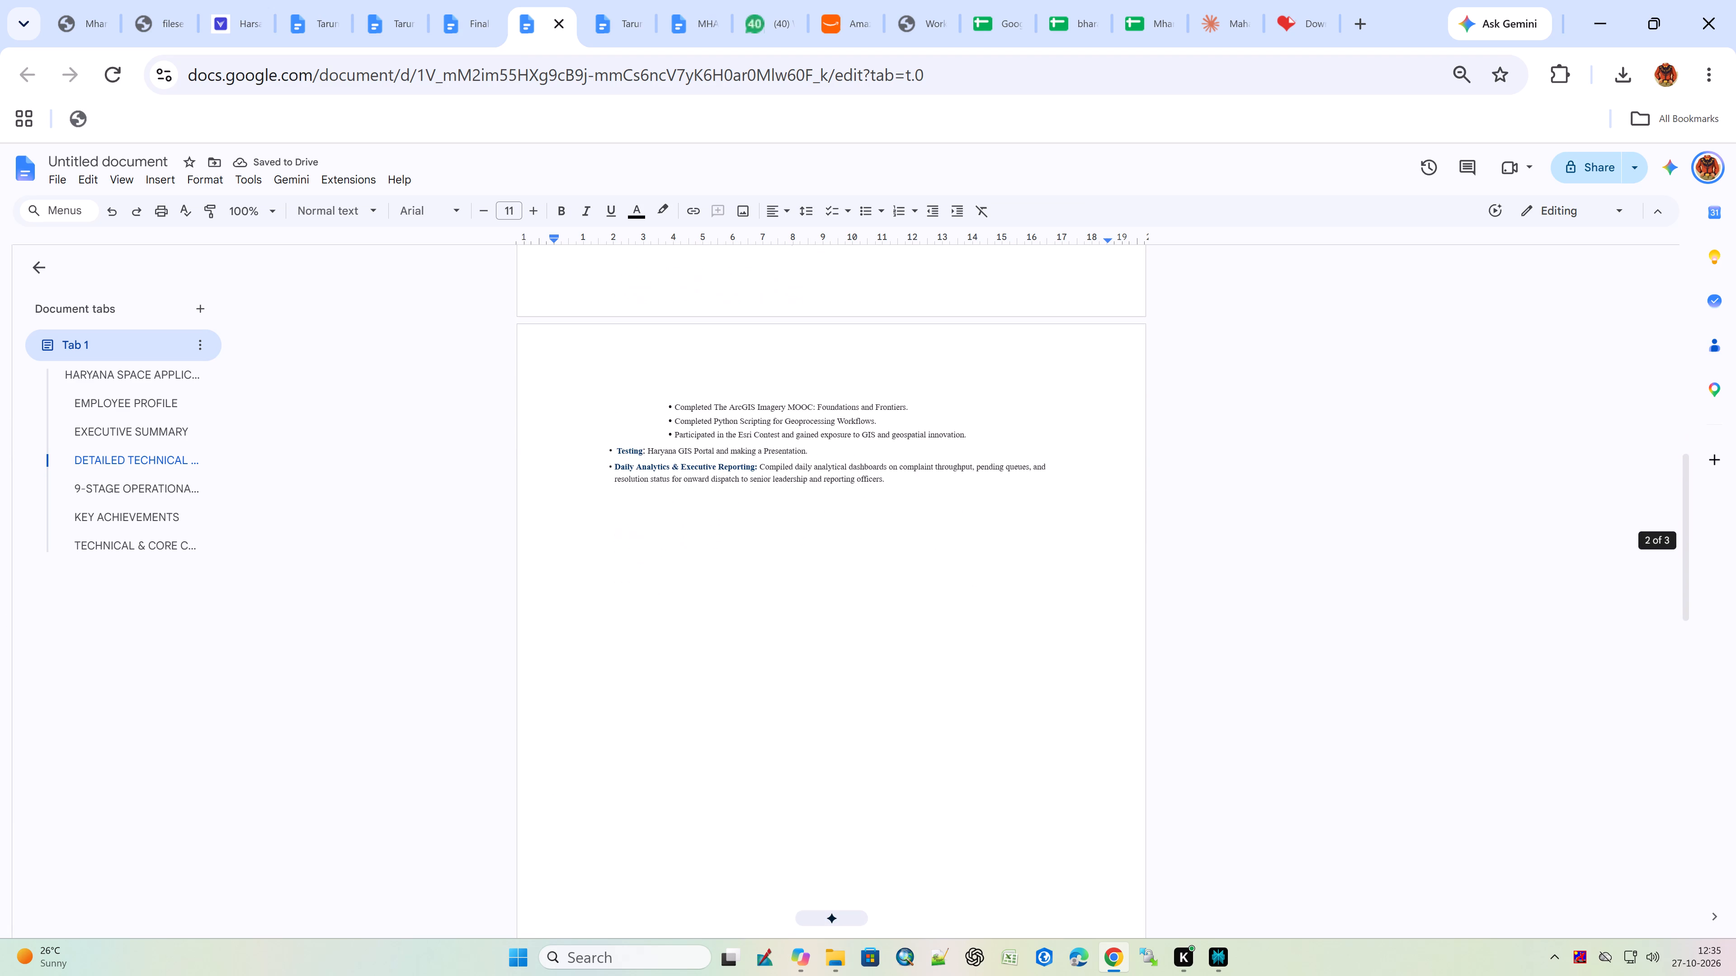
pyautogui.scroll(-5, 733, 644)
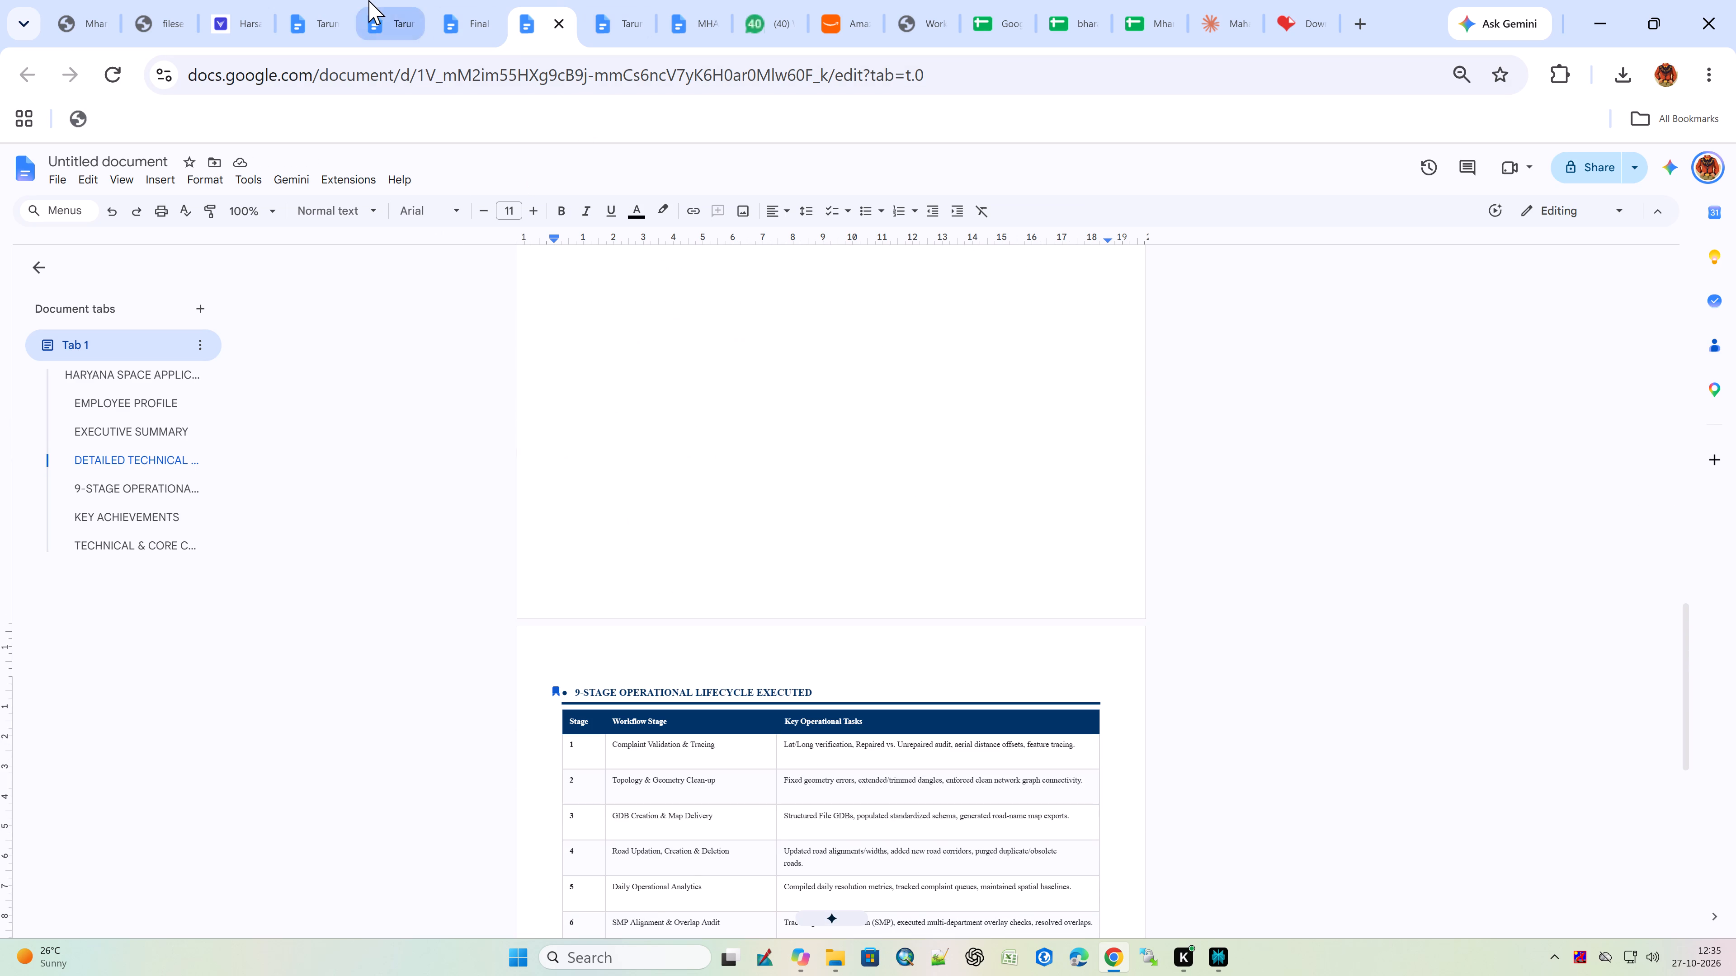
pyautogui.click(450, 0)
pyautogui.scroll(-10, 809, 876)
pyautogui.scroll(5, 803, 848)
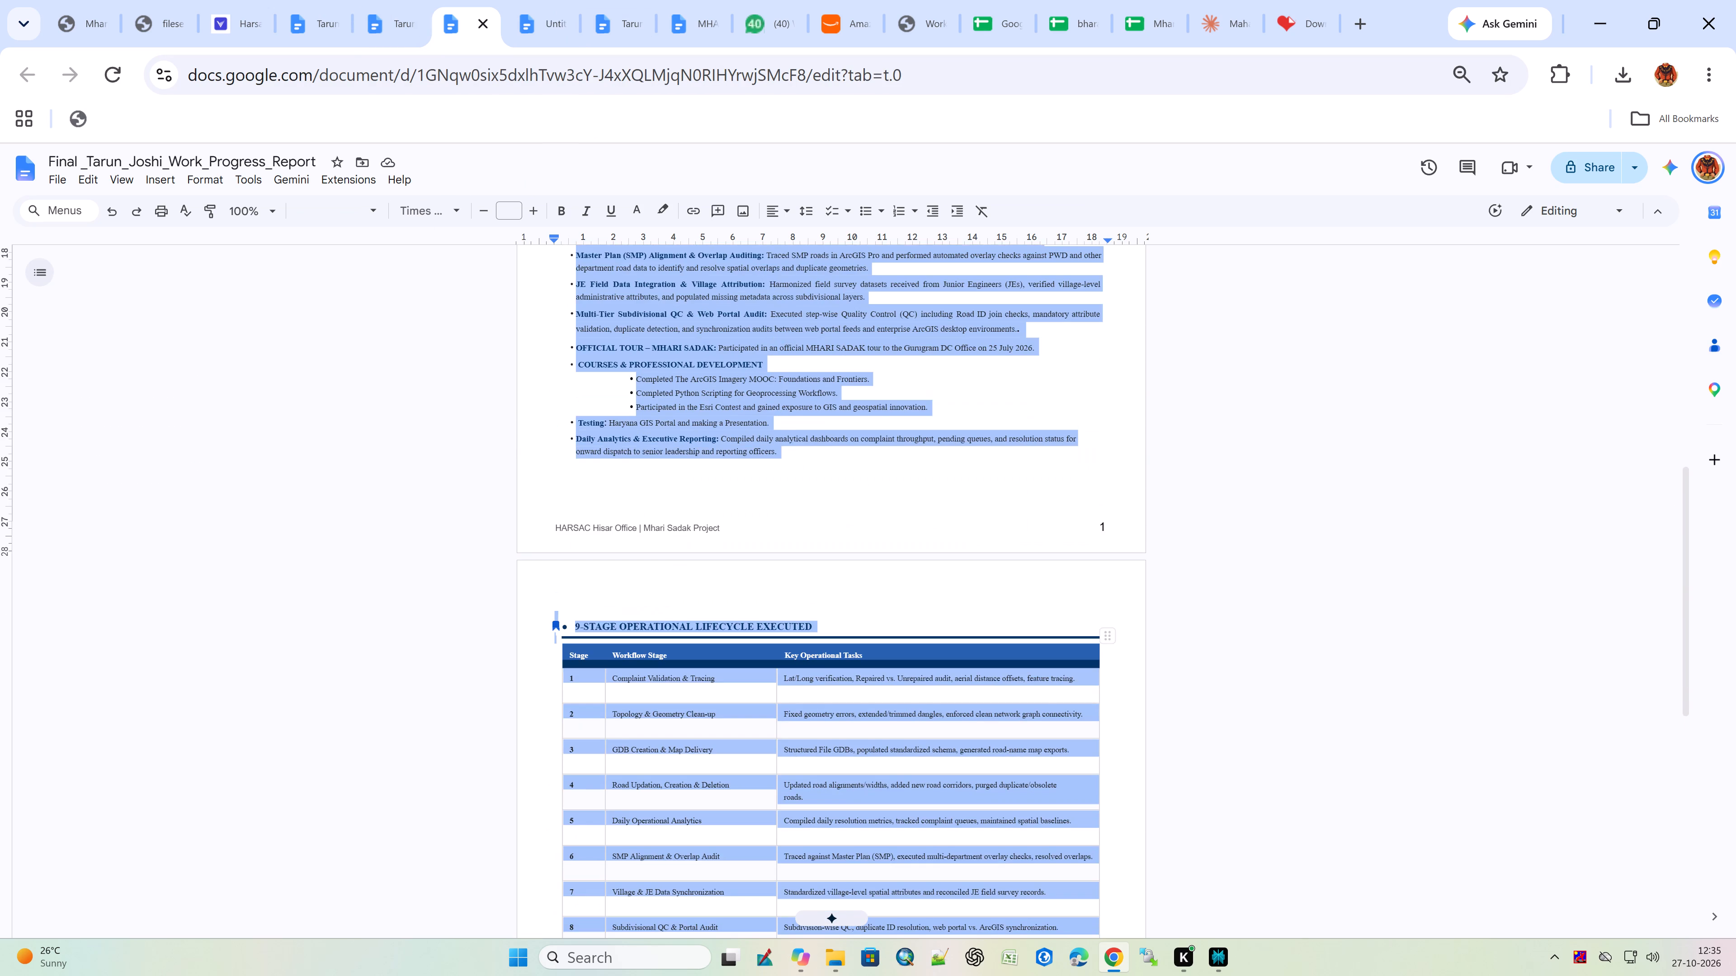
pyautogui.scroll(-5, 805, 824)
pyautogui.click(527, 3)
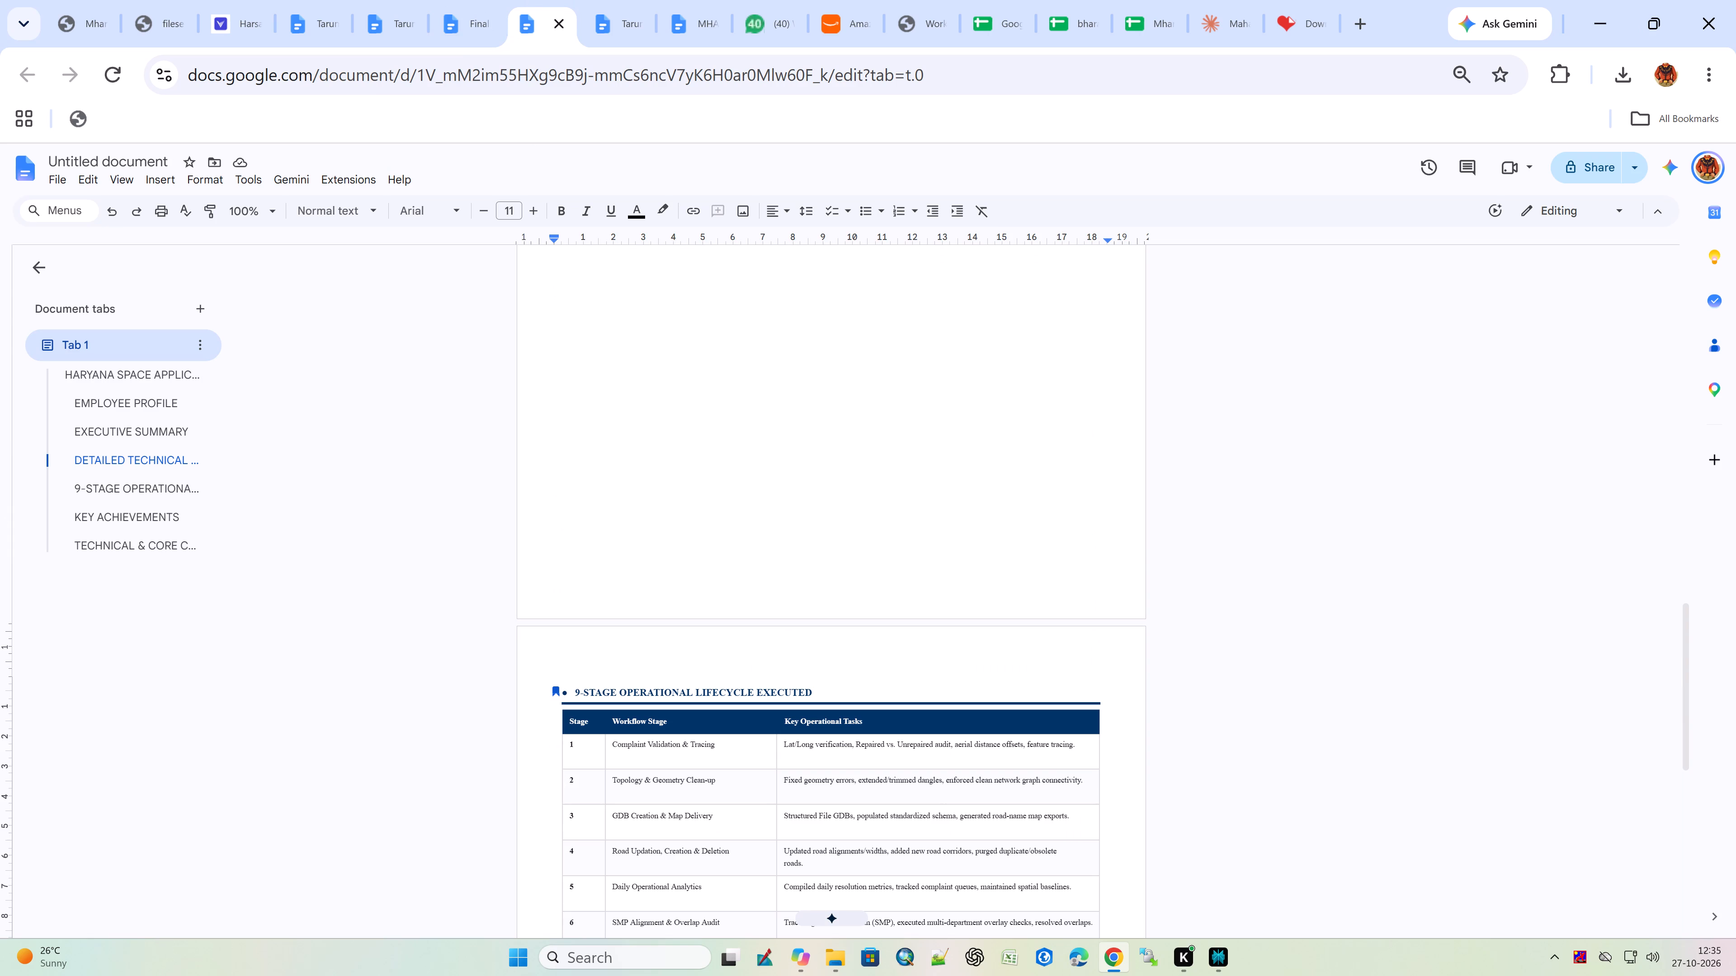
# Set all text in the new document to Times New Roman and decrease its font size by one step.
pyautogui.click(829, 556)
pyautogui.hotkey('ctrl', 'a')
pyautogui.click(408, 206)
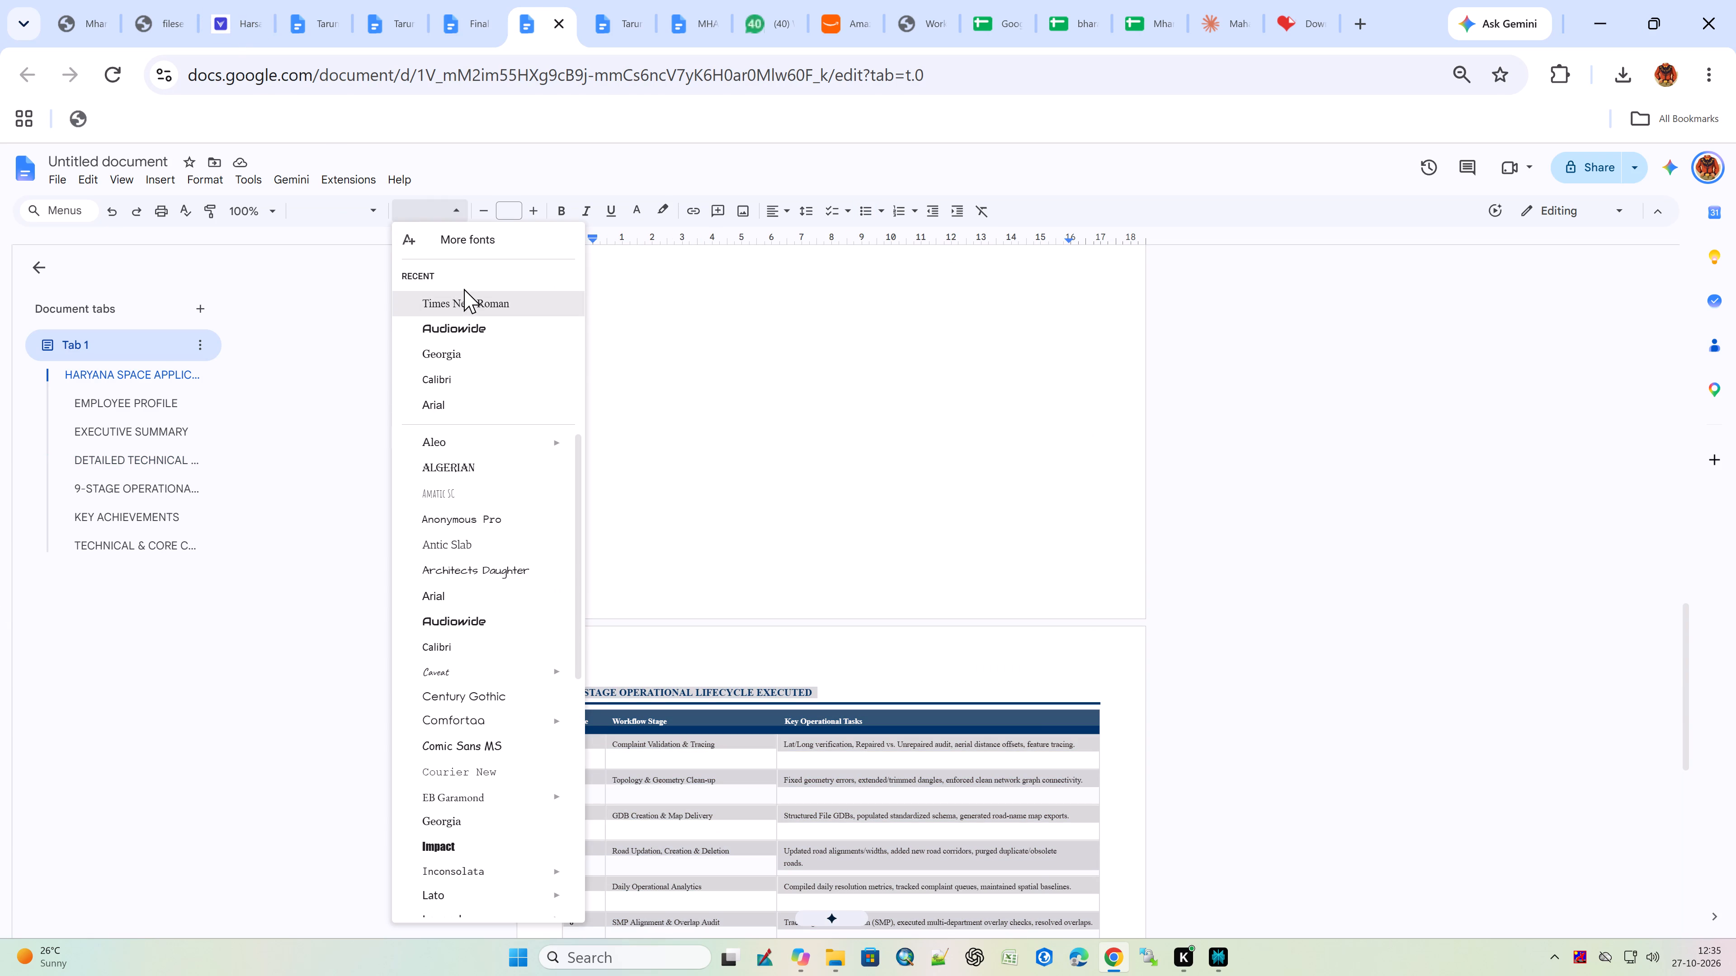
pyautogui.click(472, 310)
pyautogui.click(505, 211)
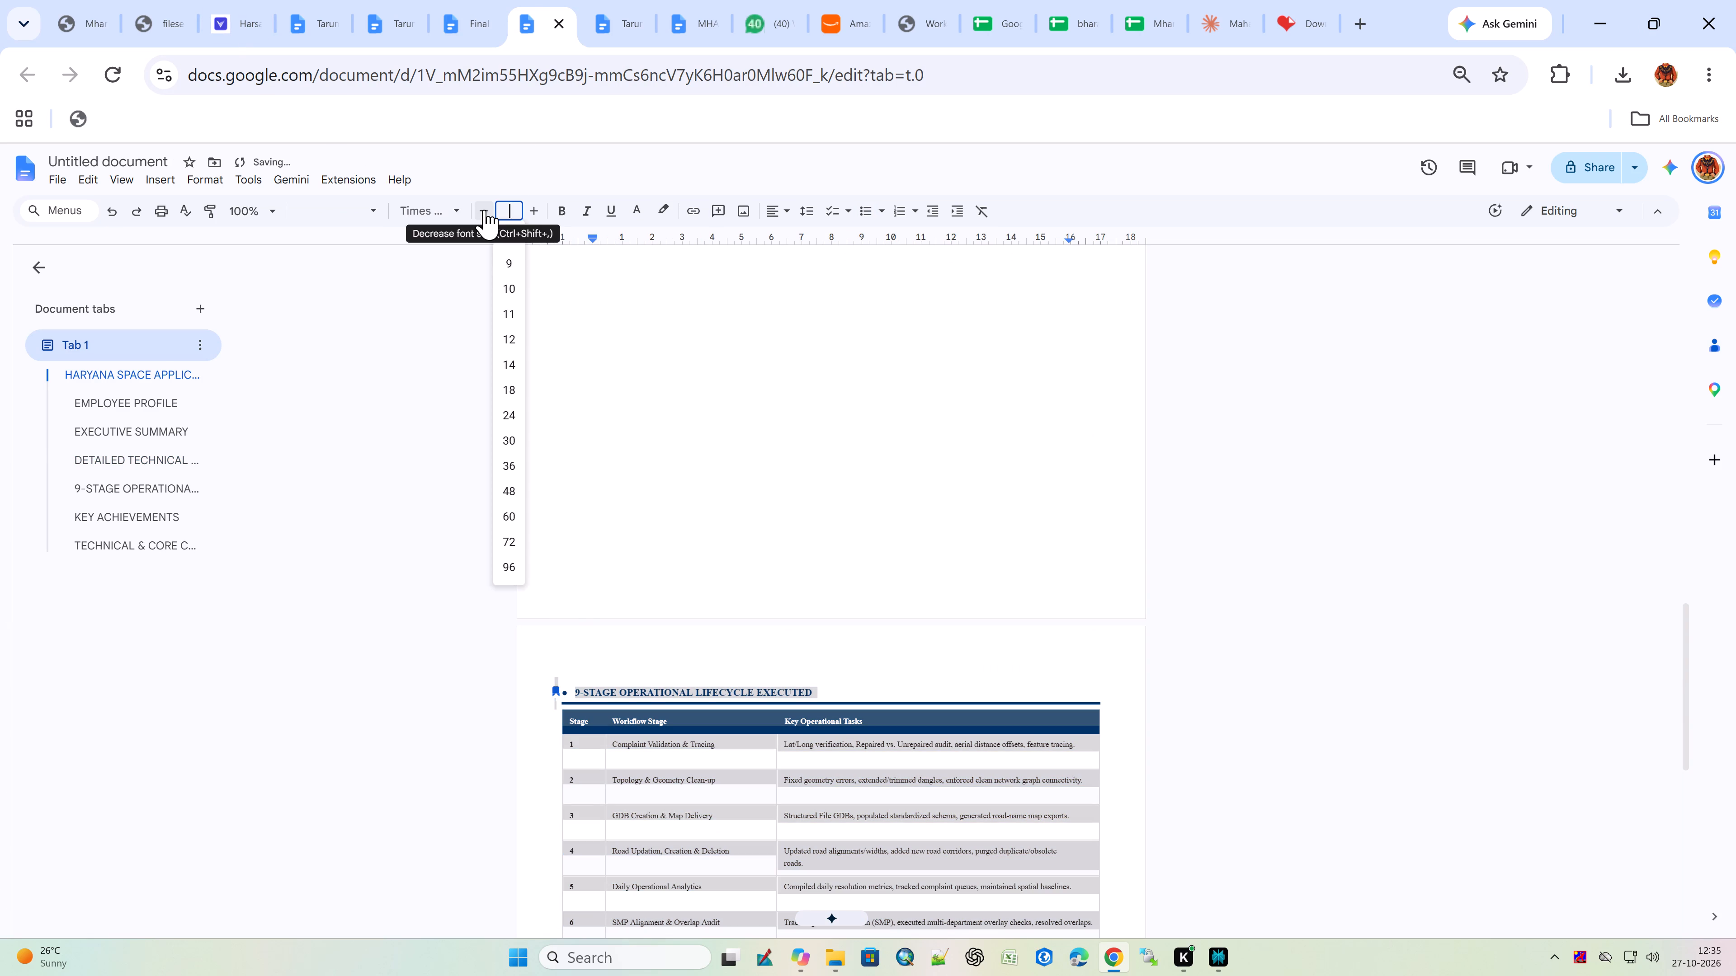
pyautogui.click(484, 210)
pyautogui.click(863, 790)
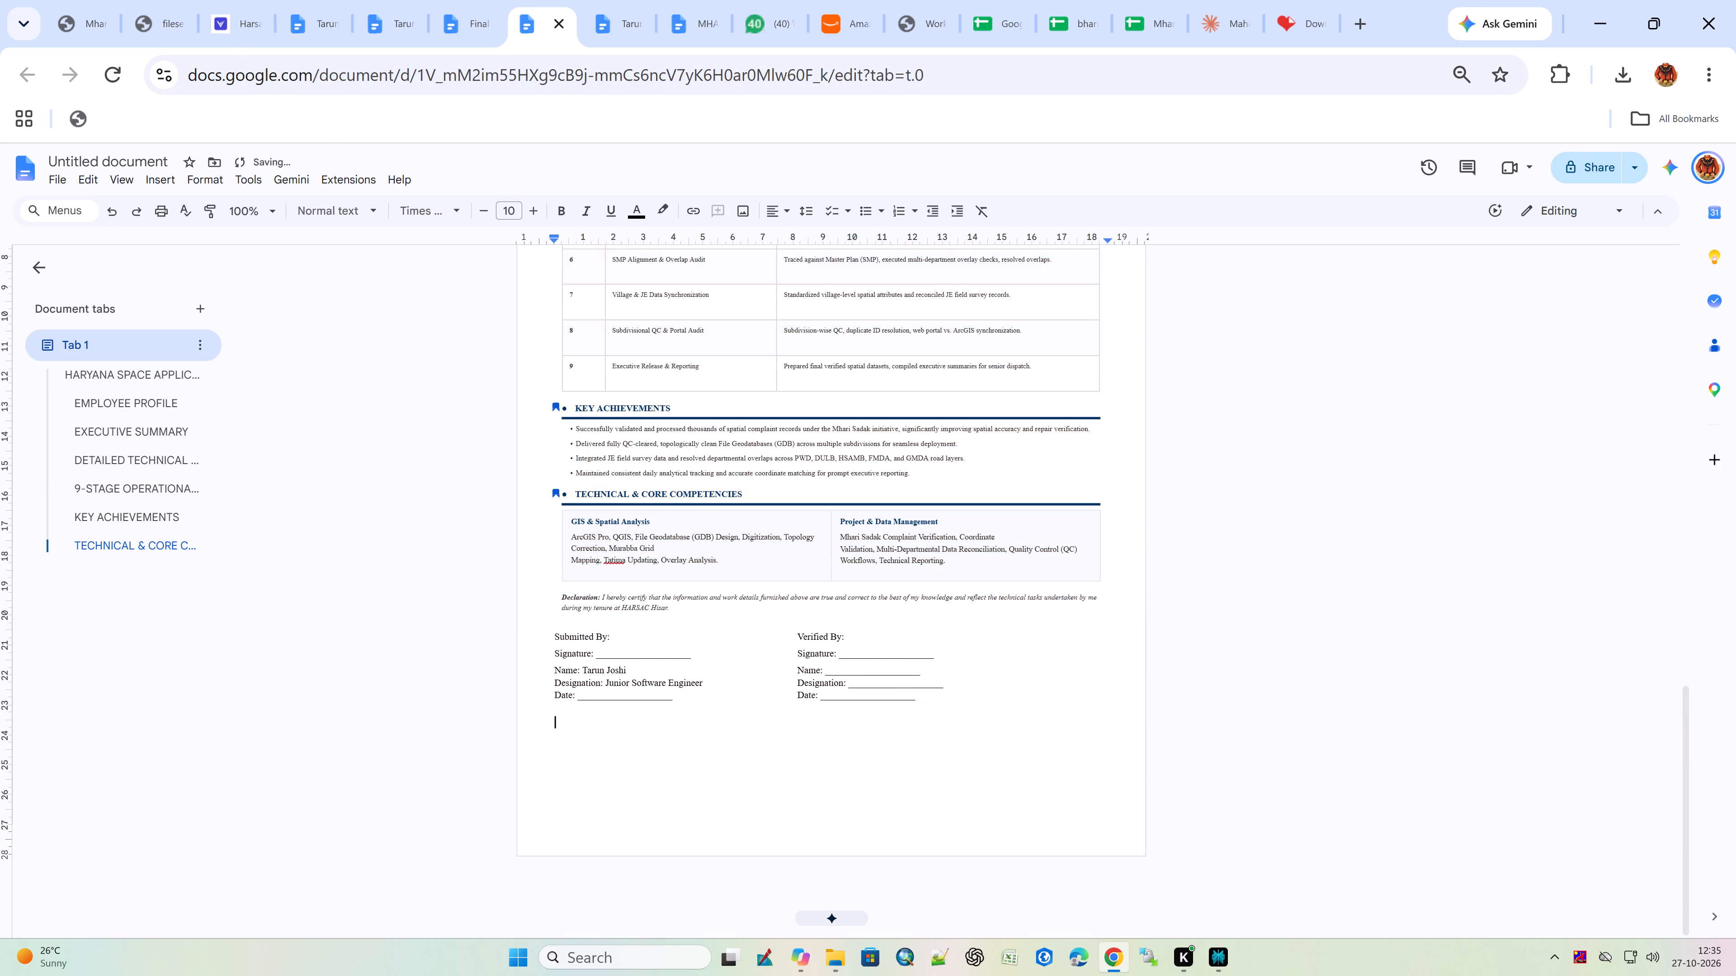
# Start sharing the new document and save it under the suggested name HARYANA SPACE APPLICATIONS CENTRE (HARSAC).
pyautogui.scroll(5, 815, 736)
pyautogui.click(116, 164)
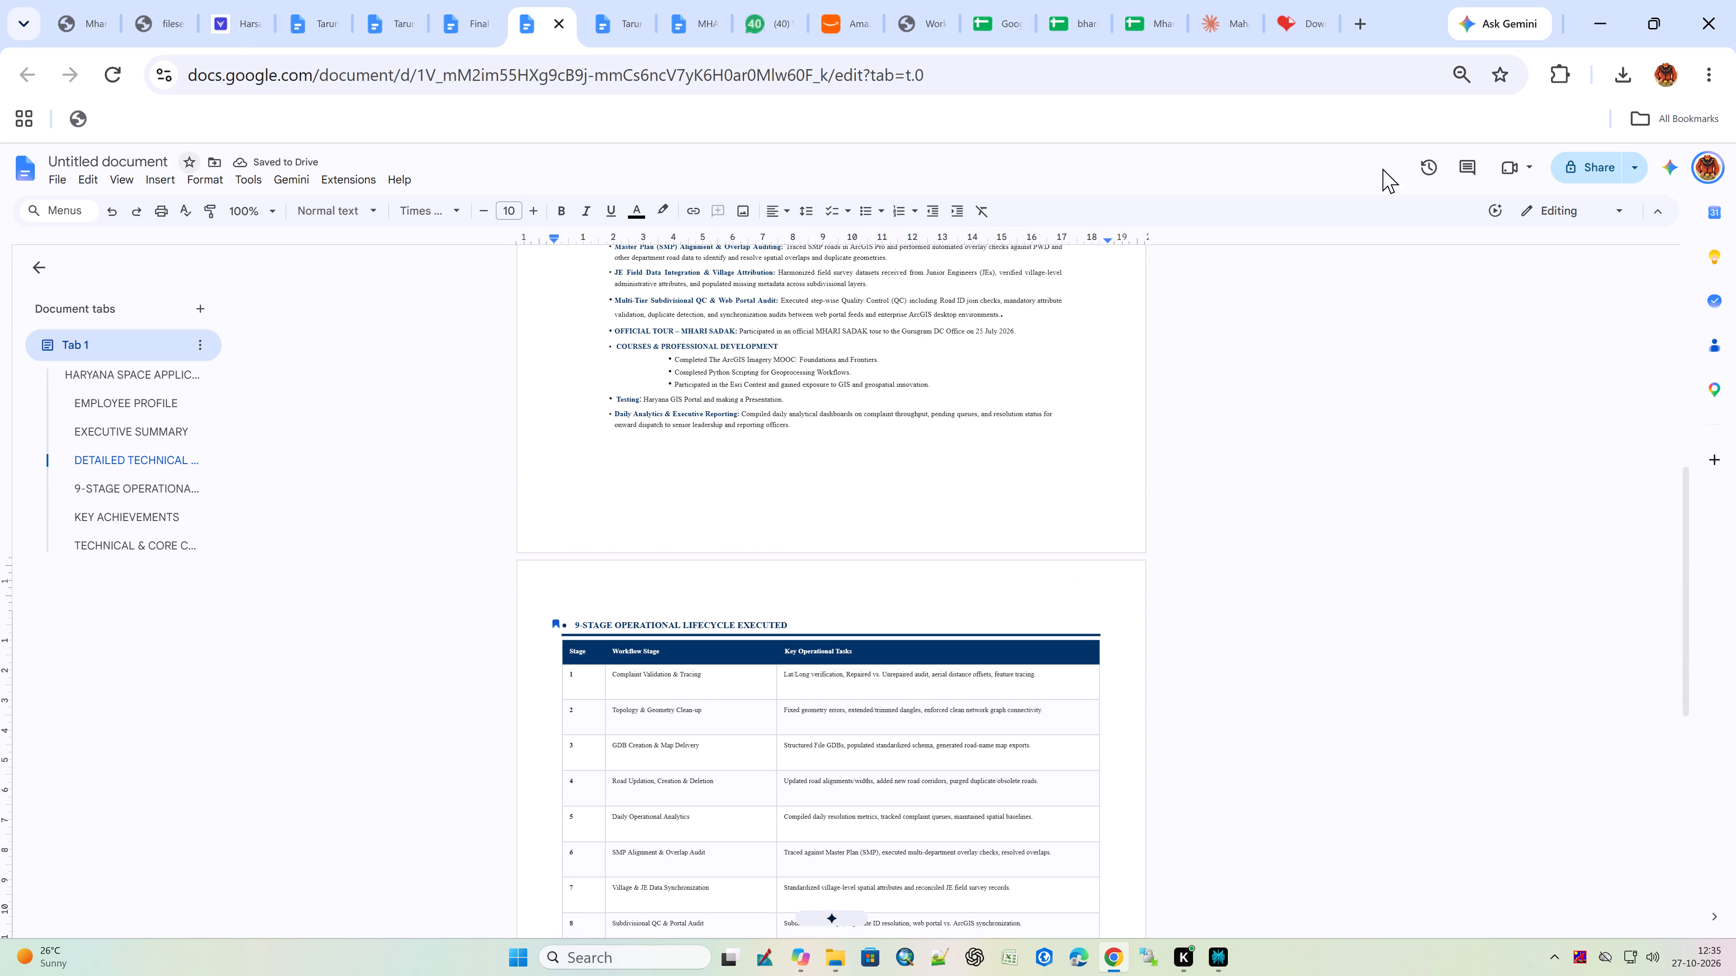
pyautogui.click(1576, 161)
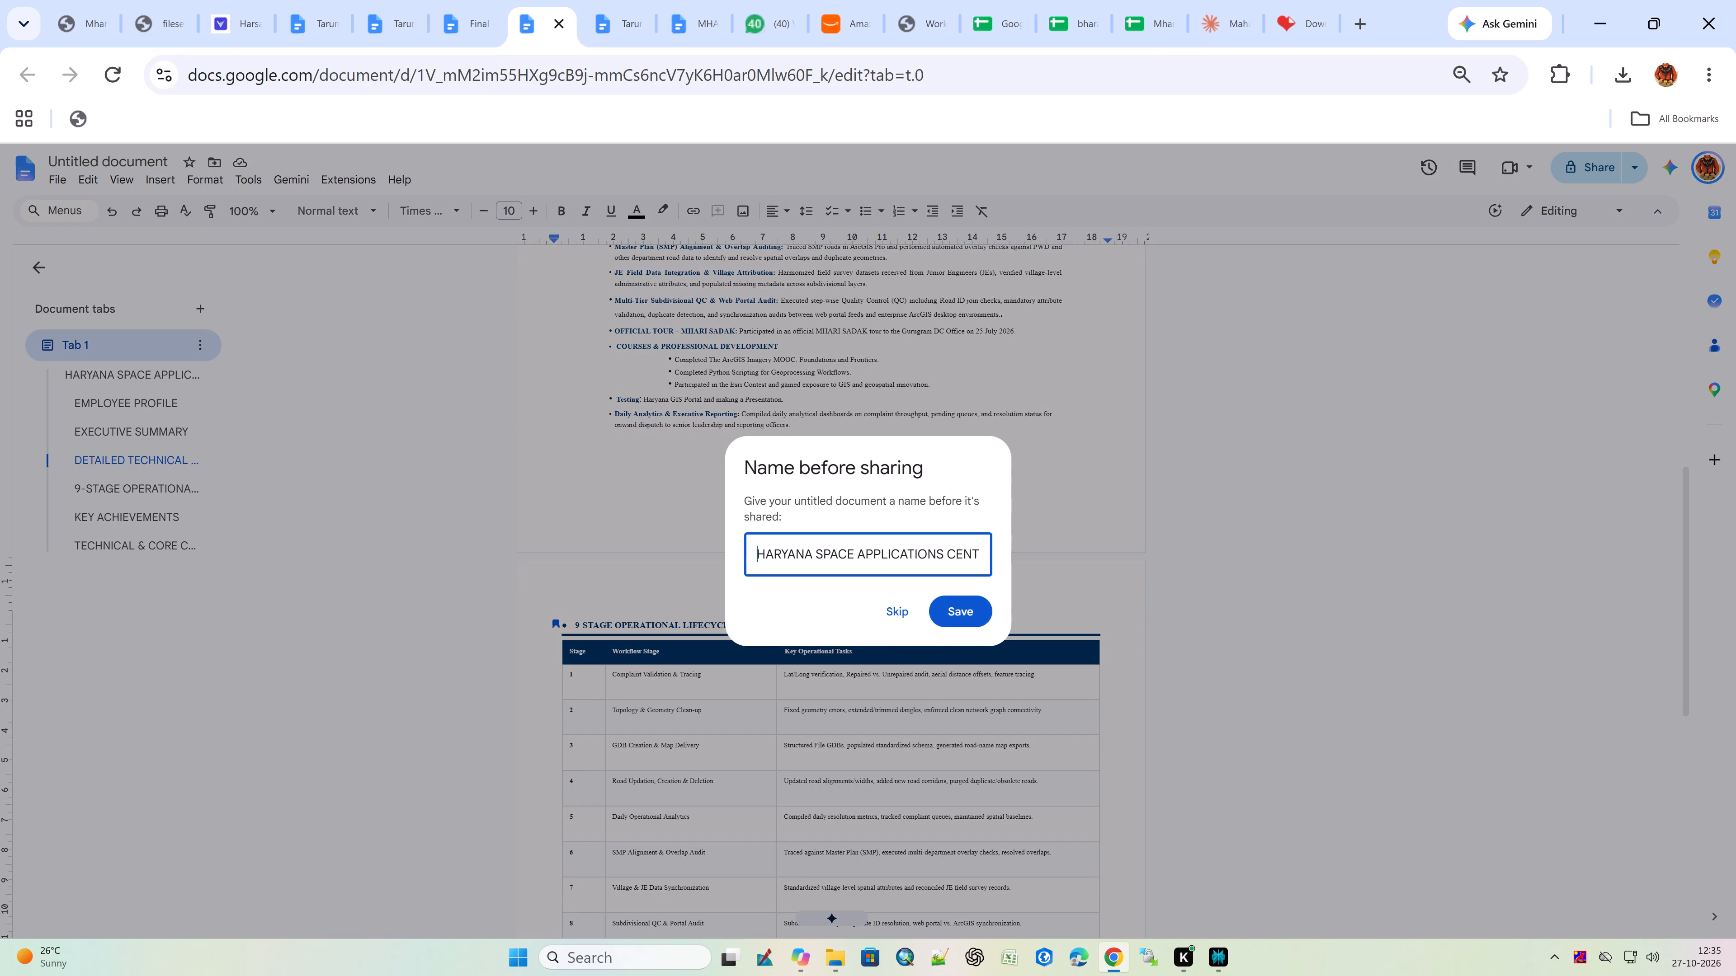
pyautogui.click(955, 611)
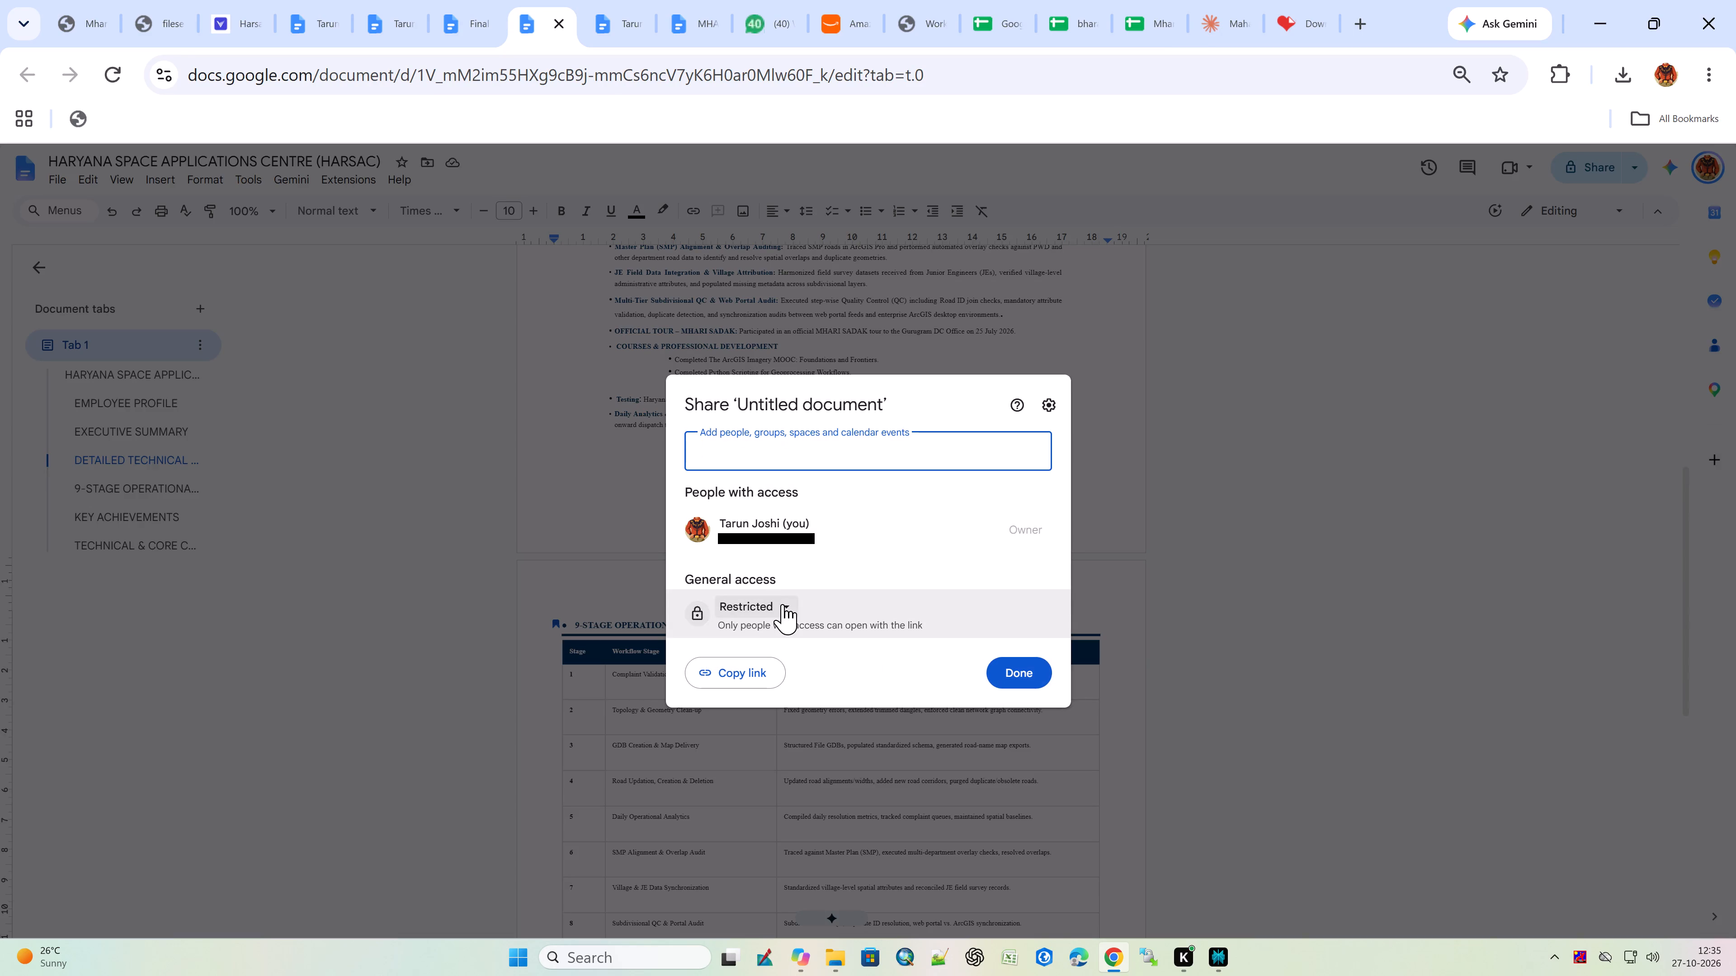
# Give anyone with the link Editor access to the document, copy its sharing link and finish sharing.
pyautogui.click(778, 664)
pyautogui.click(774, 611)
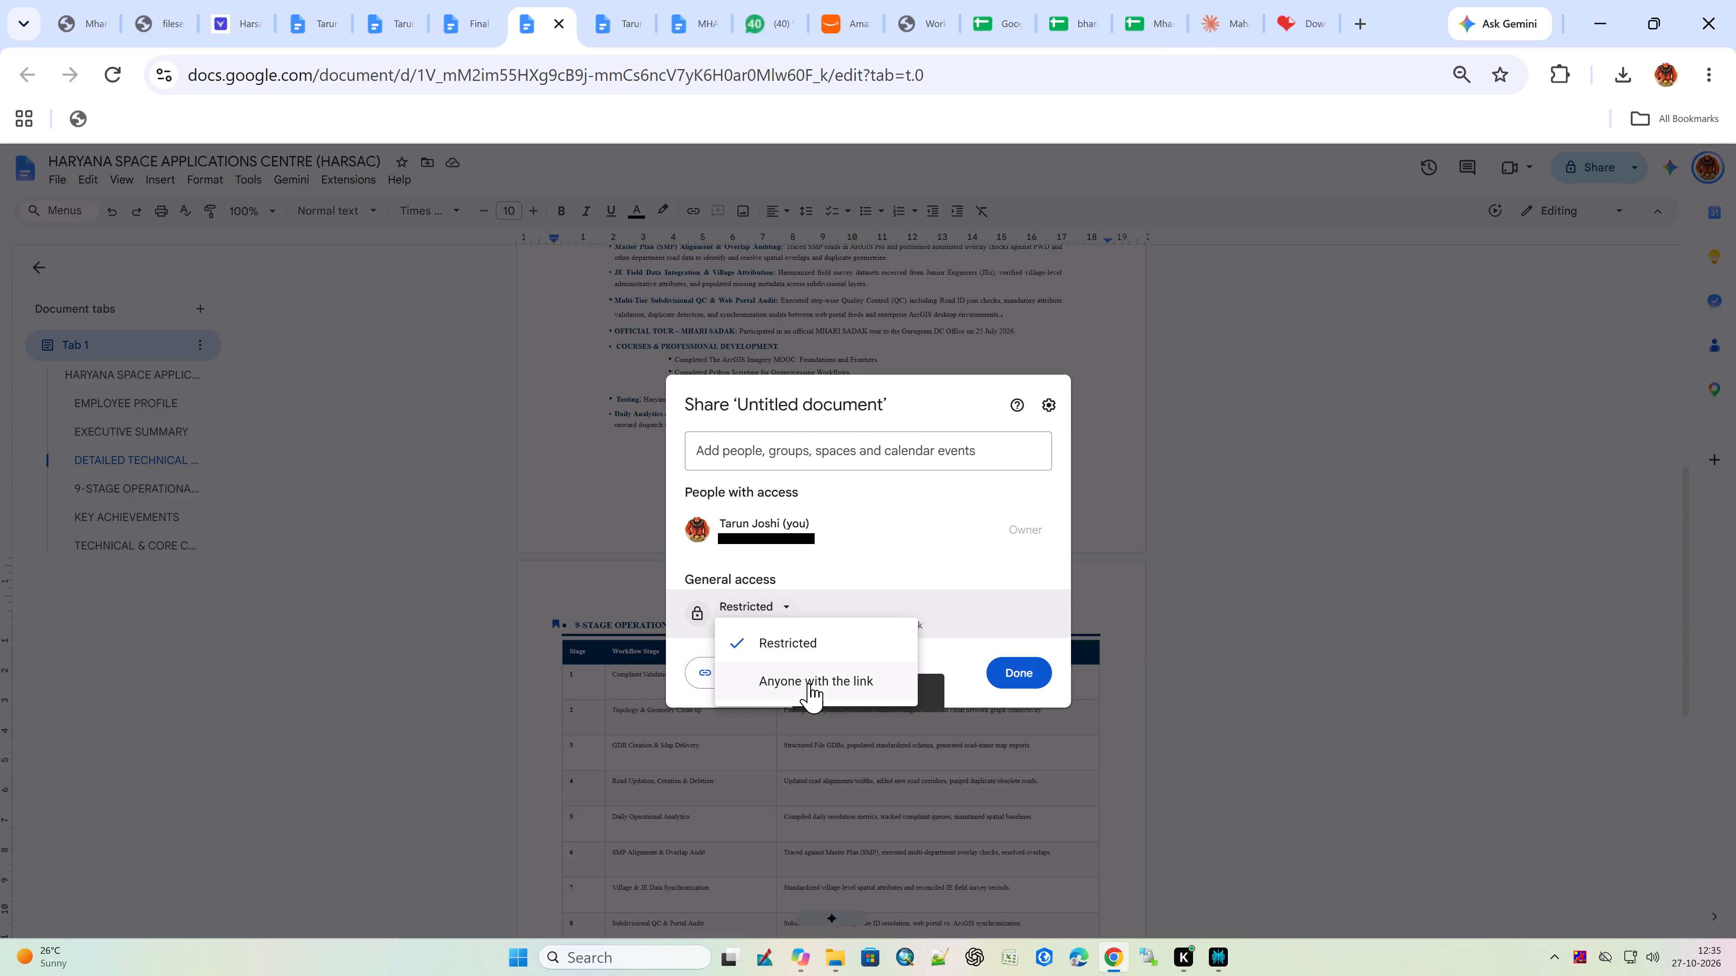
pyautogui.click(809, 683)
pyautogui.click(1021, 624)
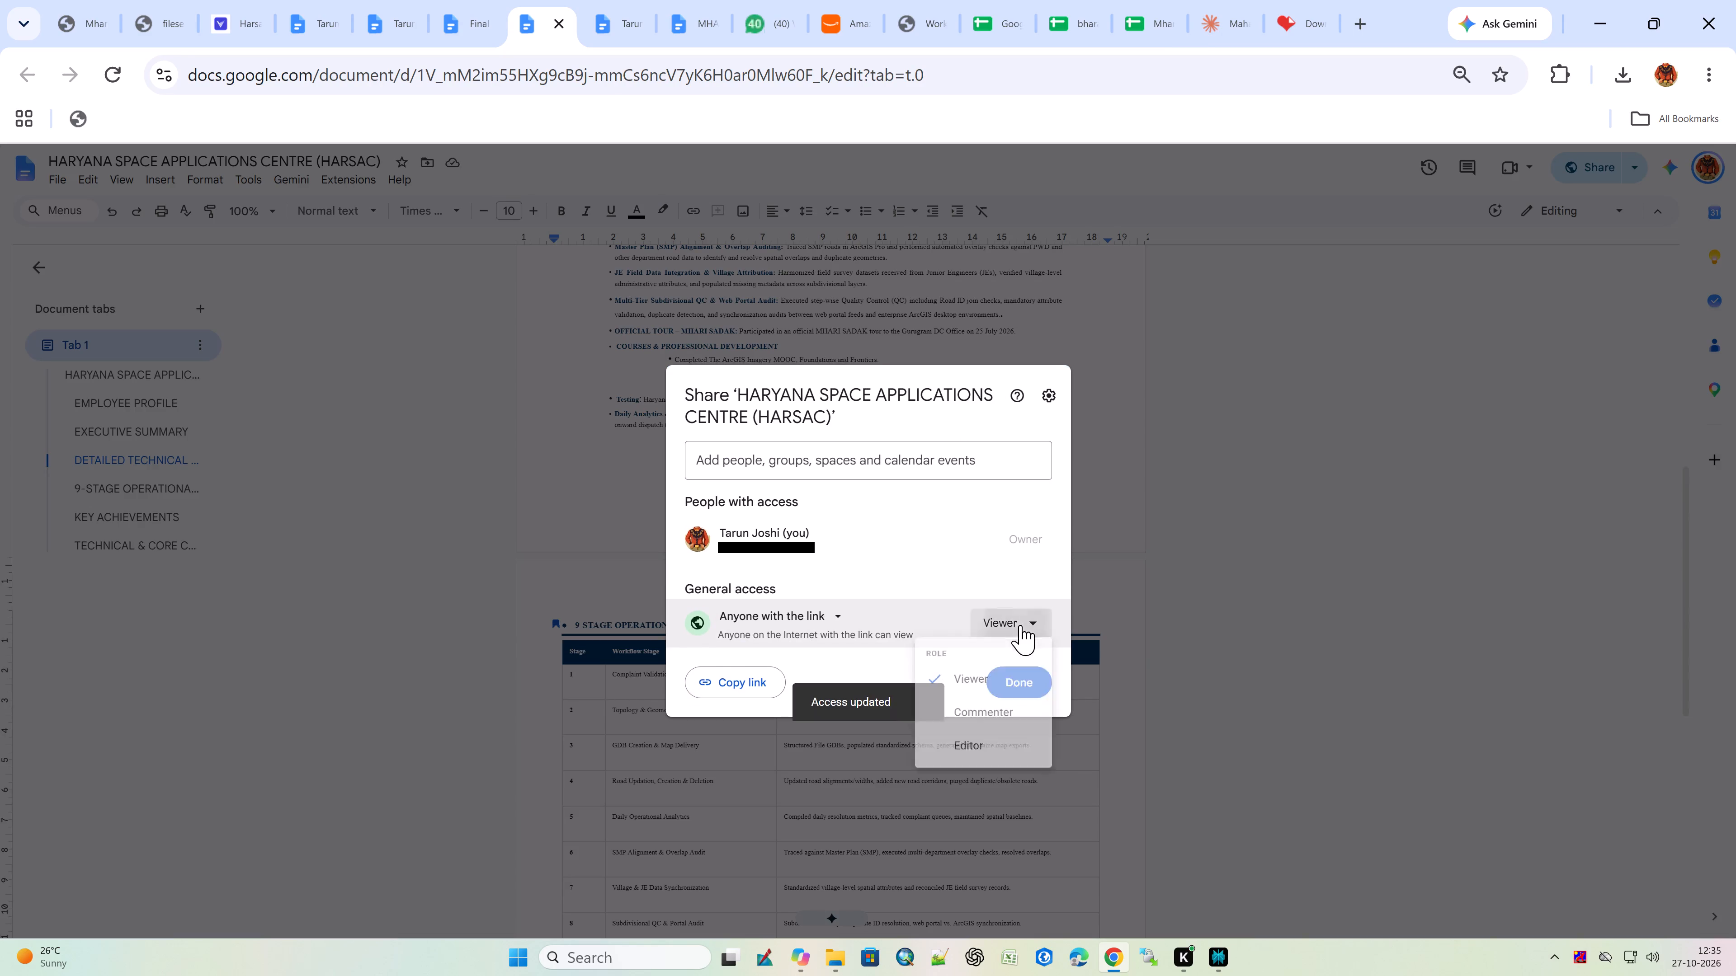
pyautogui.click(1003, 742)
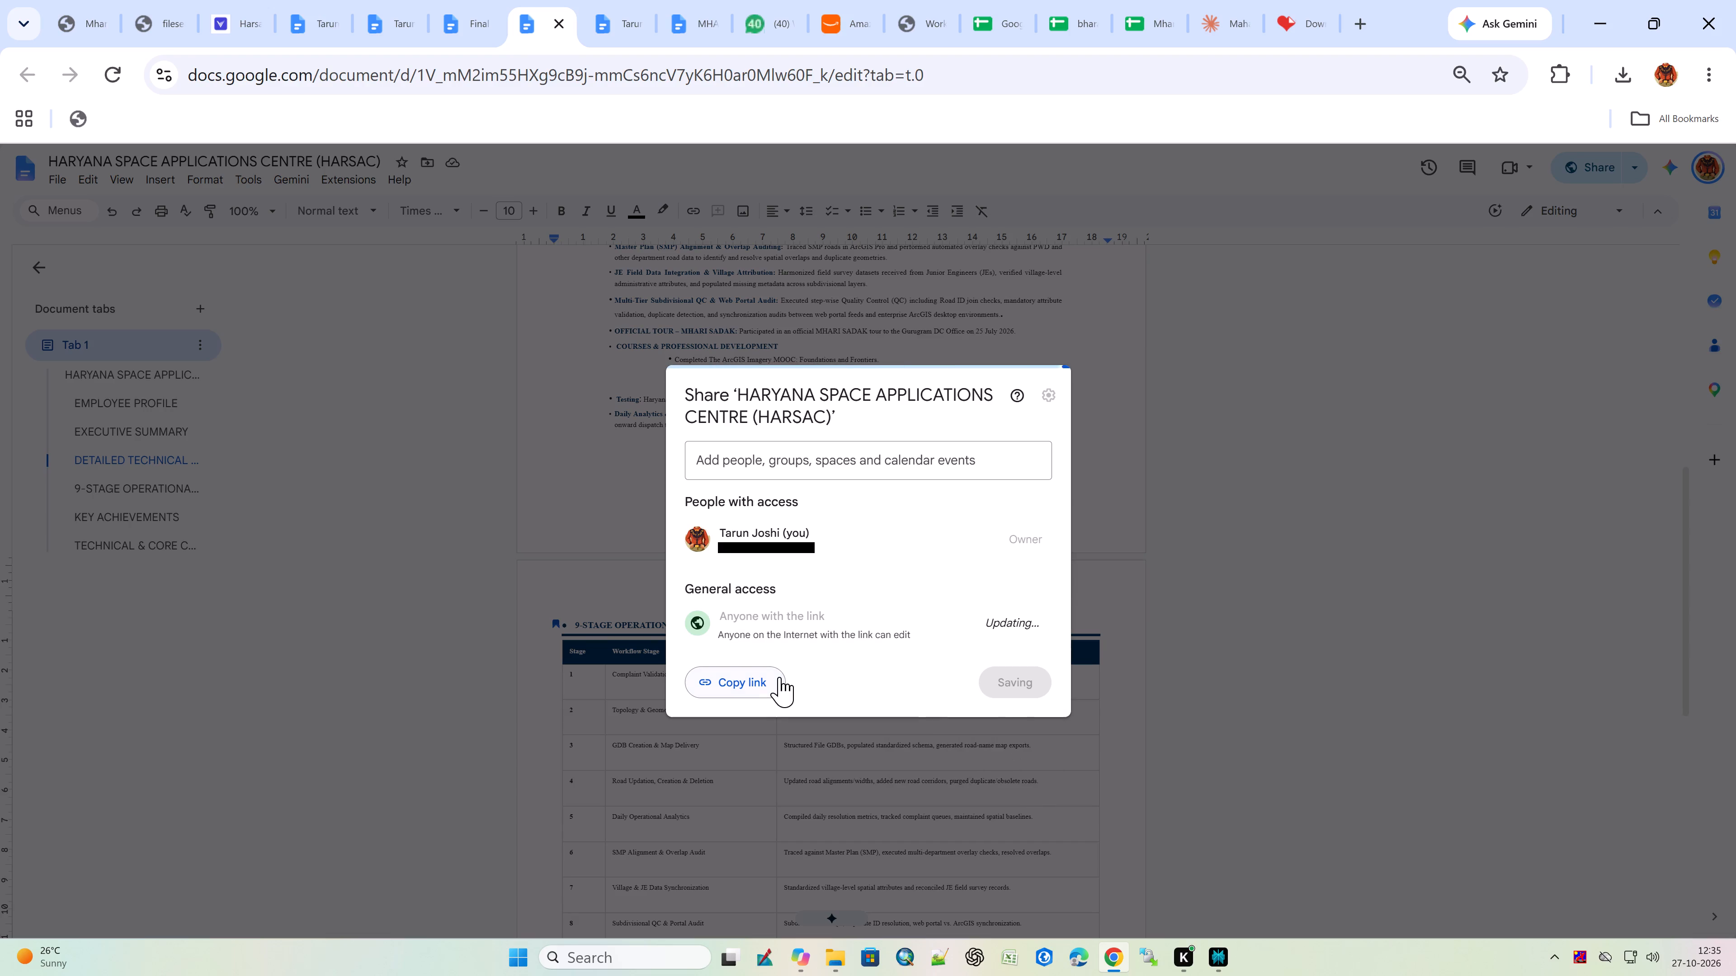
pyautogui.click(759, 677)
pyautogui.click(1001, 689)
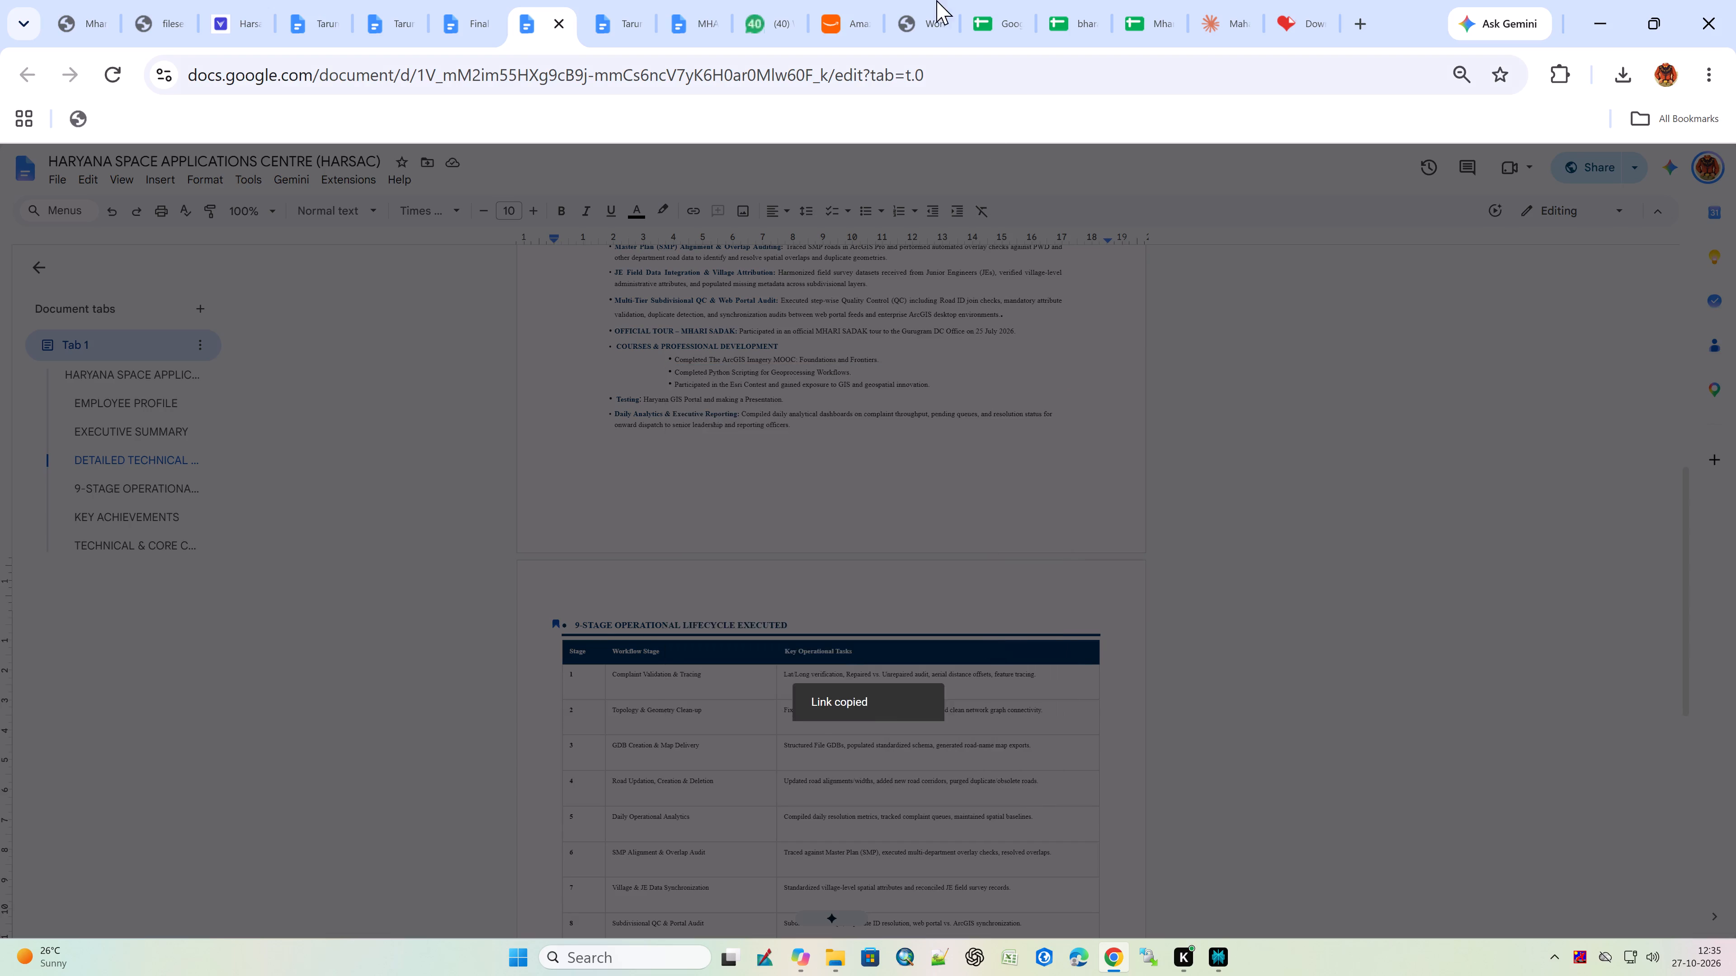